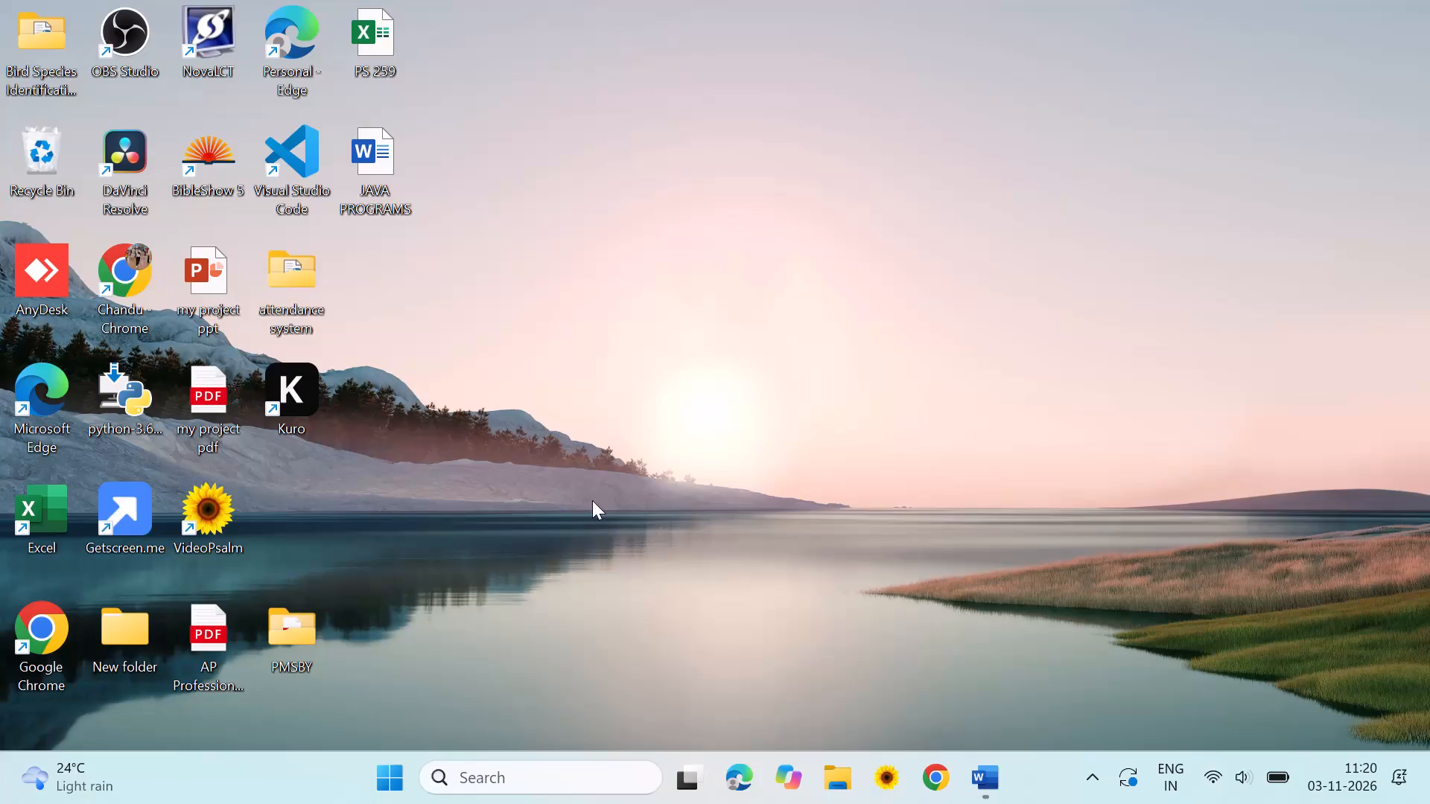
# Open the Kuro application from the desktop.
pyautogui.doubleClick(287, 403)
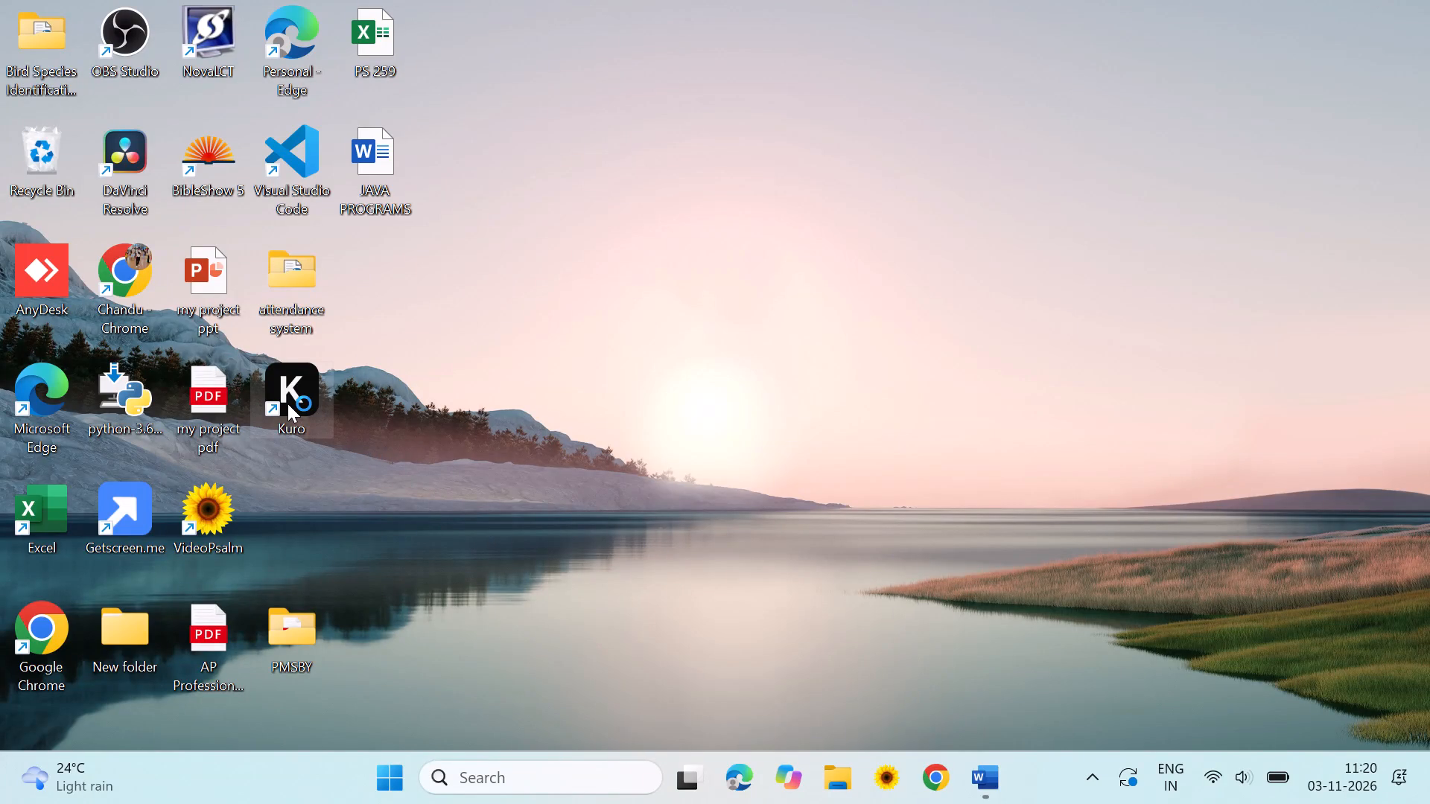
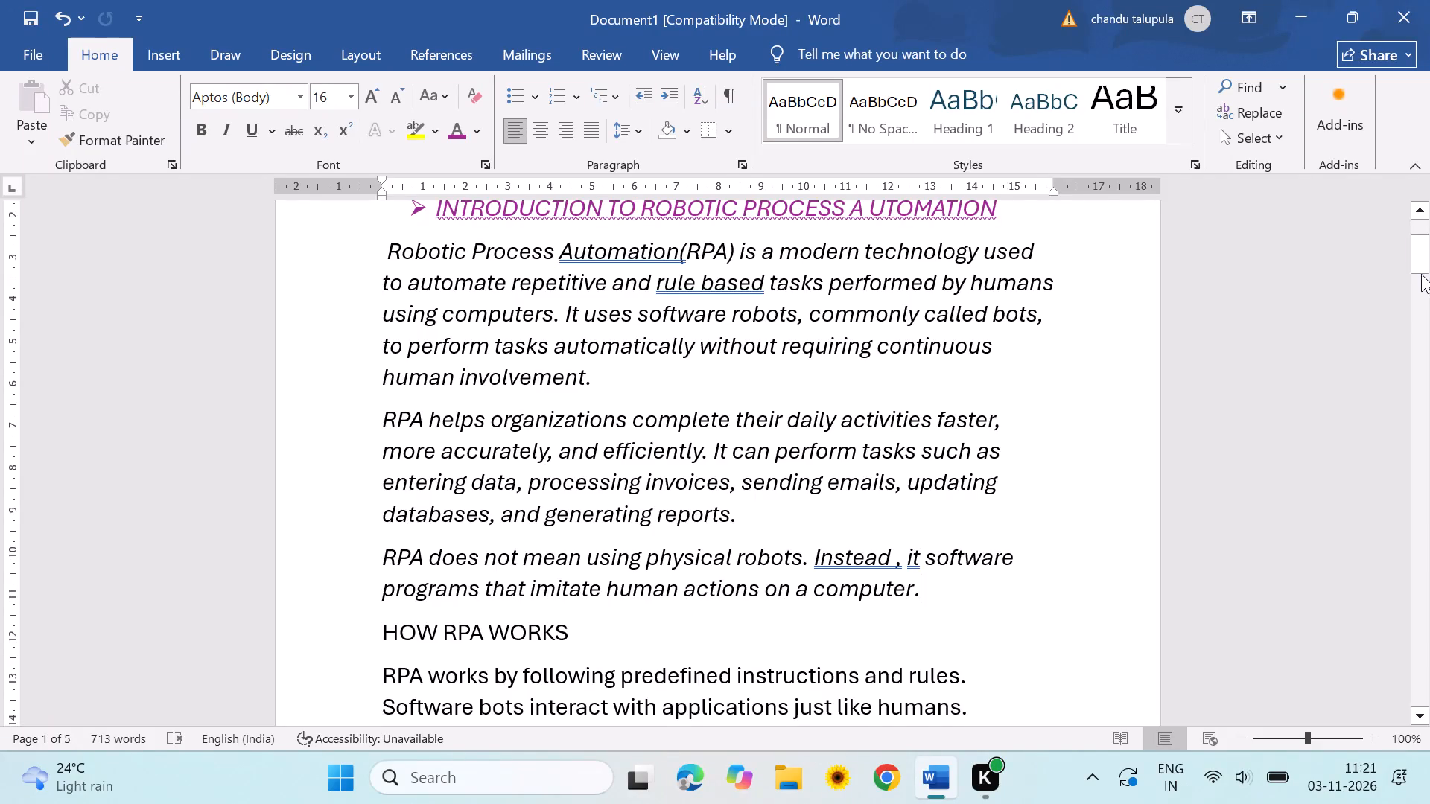
# Add the heading "RPA AND ARITIFICIAL INTEELIGENCE" on a new line after the document's last line, "Often depends on system integration.".
pyautogui.moveTo(1421, 262); pyautogui.dragTo(1429, 401)
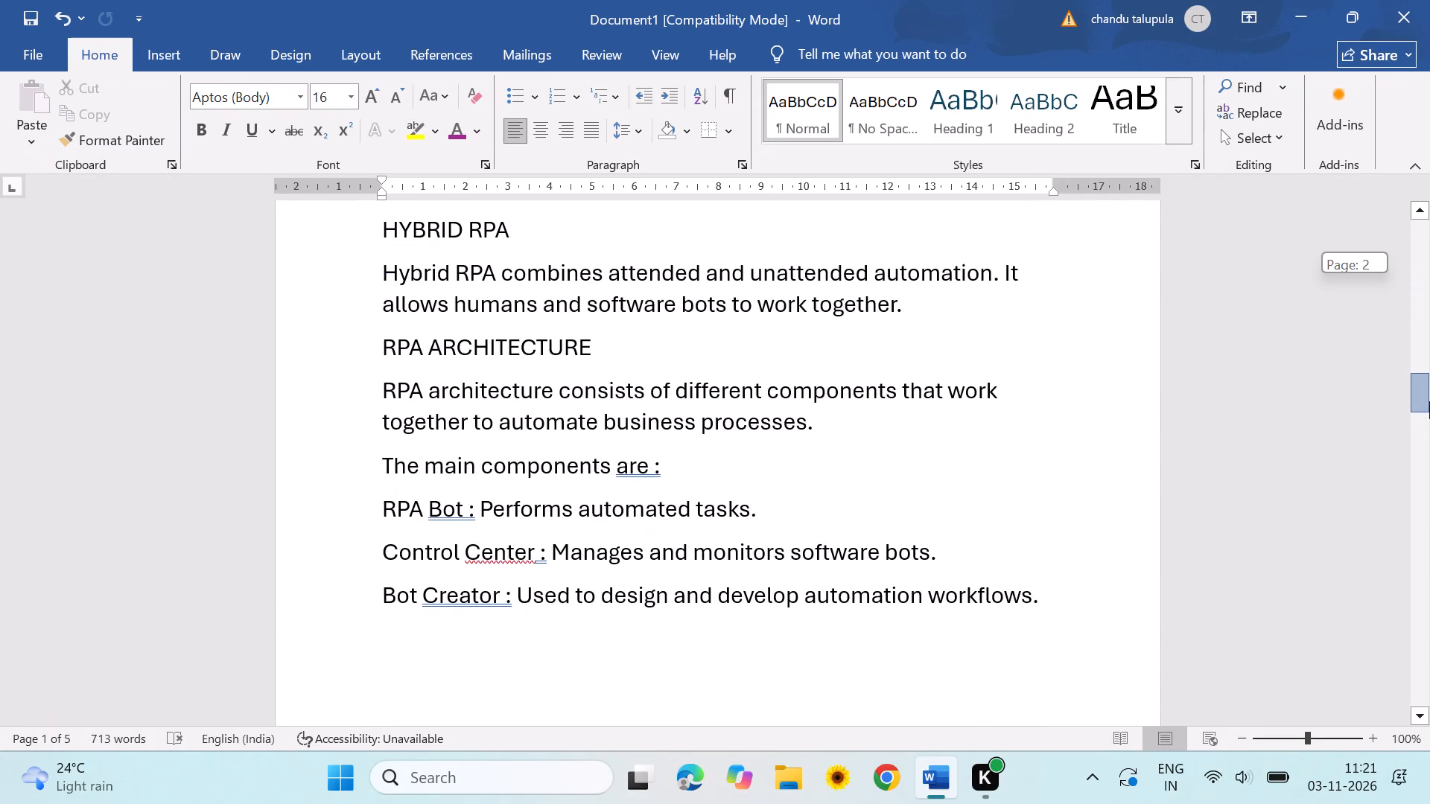
pyautogui.moveTo(1429, 401); pyautogui.dragTo(1428, 803)
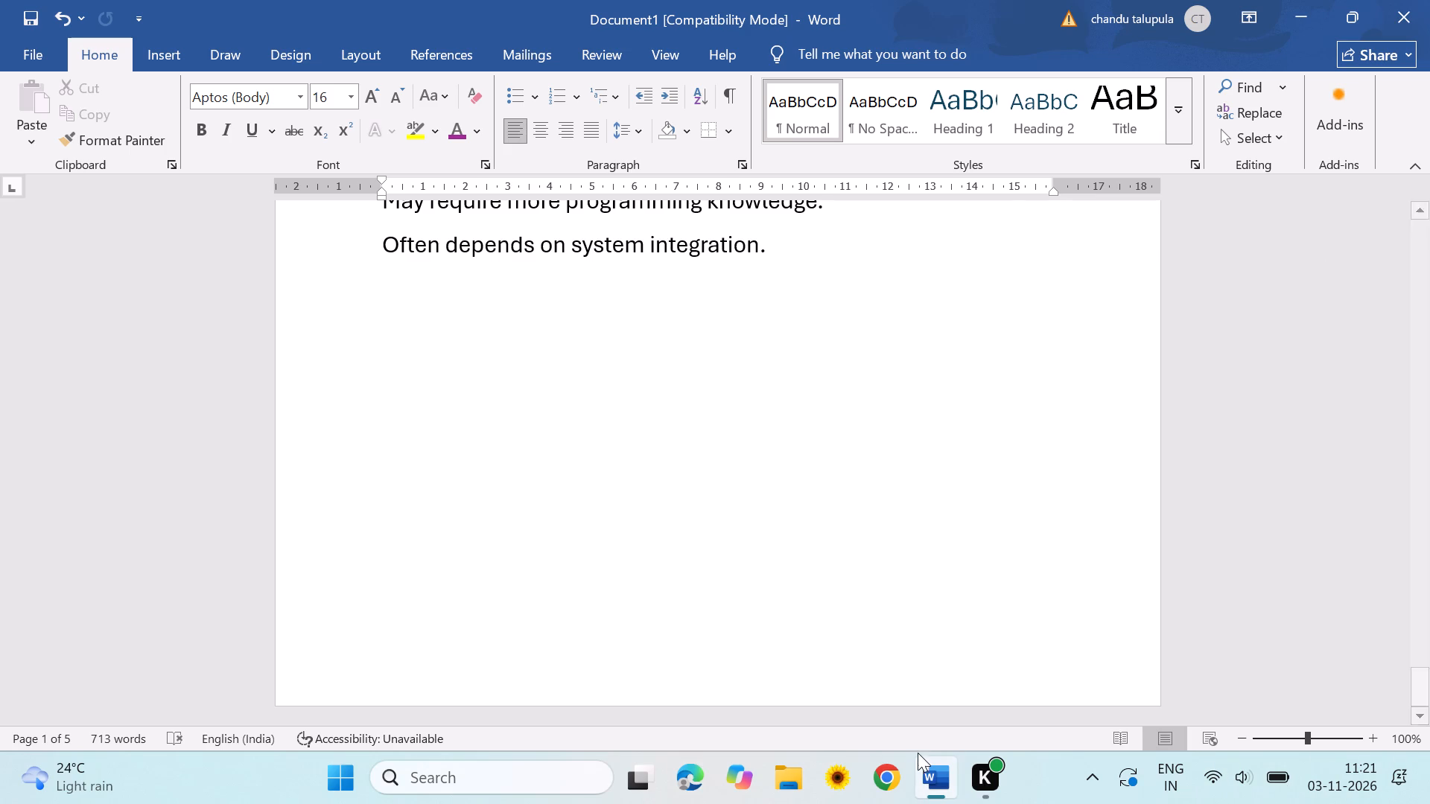
pyautogui.click(782, 242)
pyautogui.press('Return')
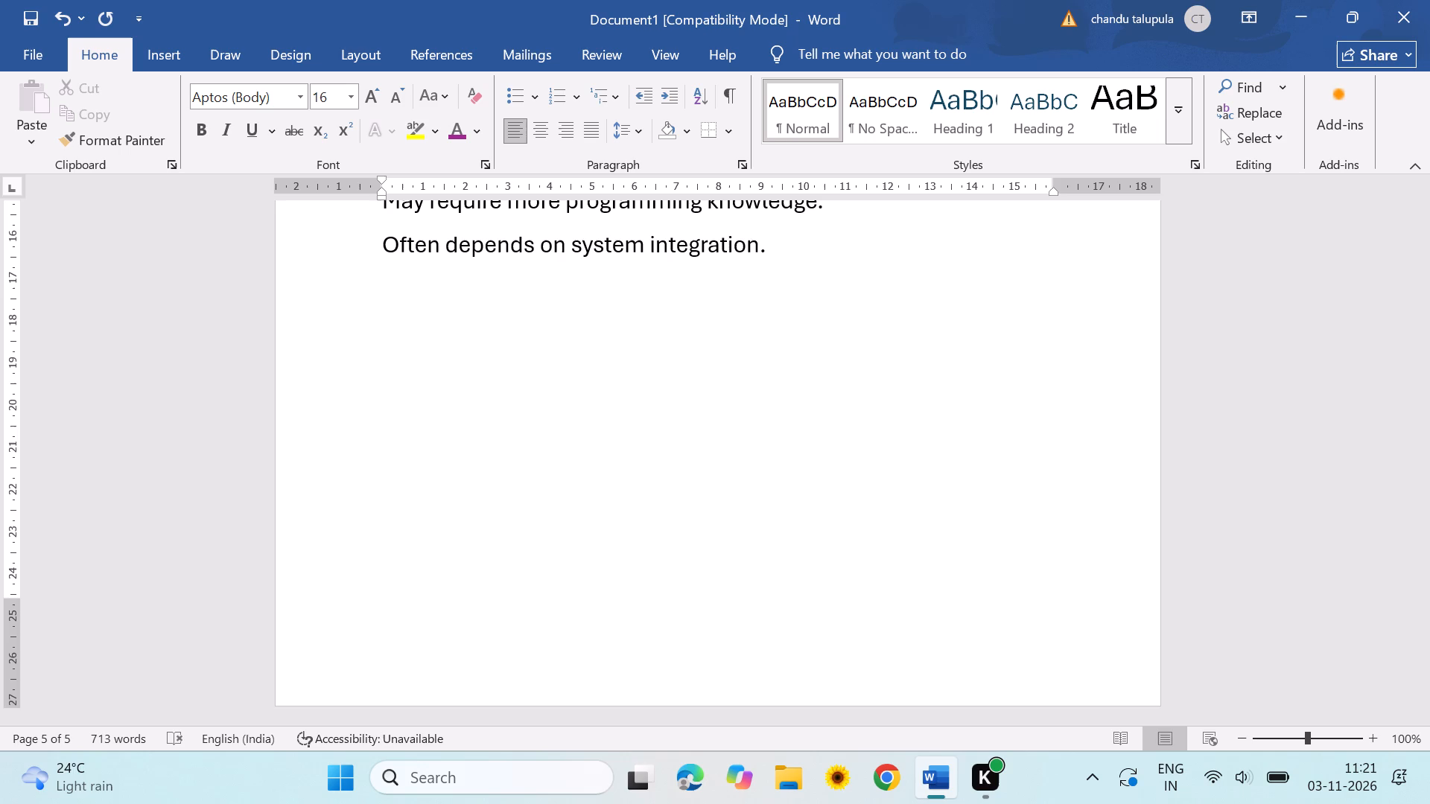
pyautogui.press('r')
pyautogui.press('p')
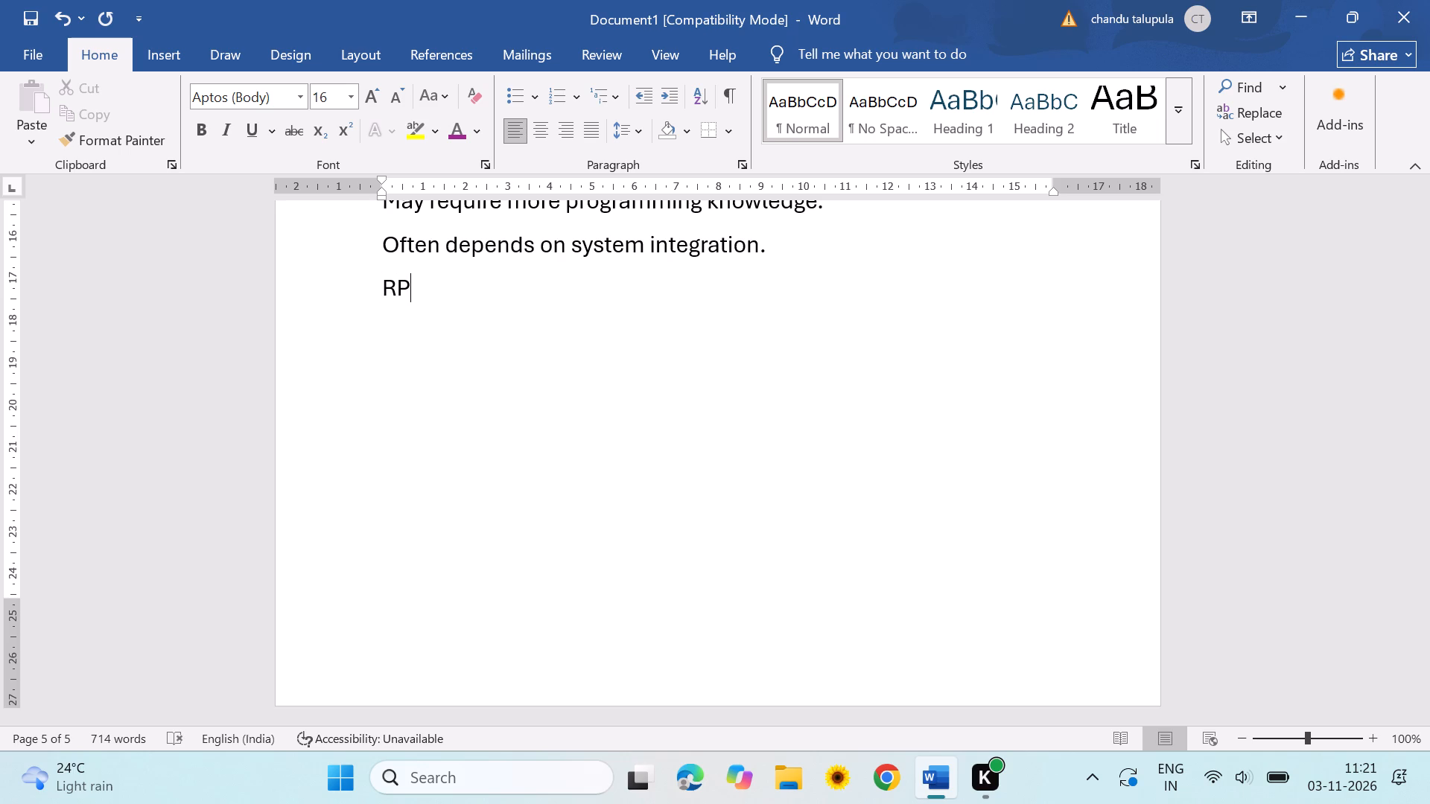
pyautogui.press('a')
pyautogui.press('space')
pyautogui.write('AND')
pyautogui.press('space')
pyautogui.write('AR')
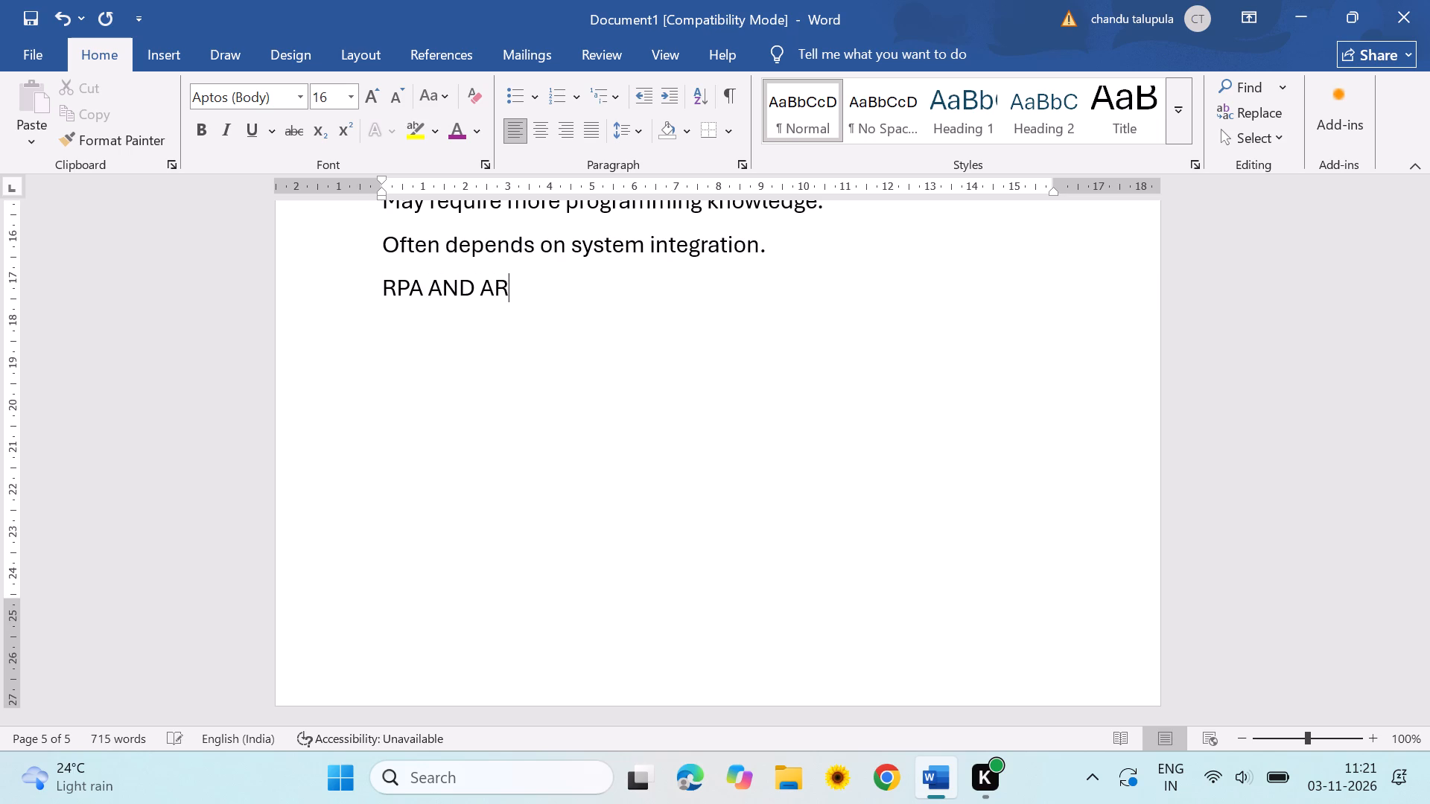
pyautogui.write('ITIFICIAL INTEELIGENCE')
pyautogui.press('Return')
# Write the paragraph "RPA and Artificial Intelligence(AI) are different technologies, but they can work together." under the new heading.
pyautogui.write('RPA A')
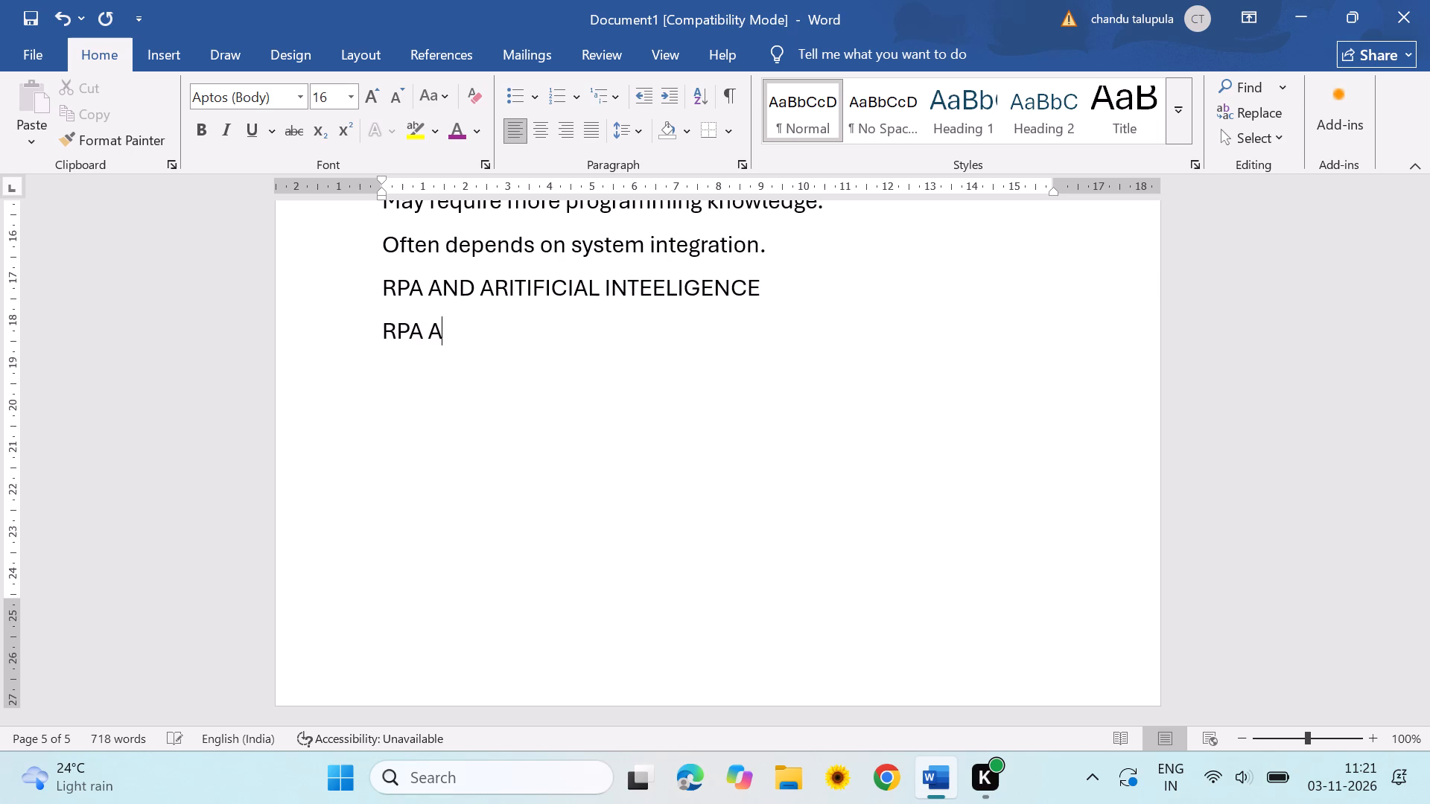
pyautogui.write('and')
pyautogui.press('space')
pyautogui.write('Atr')
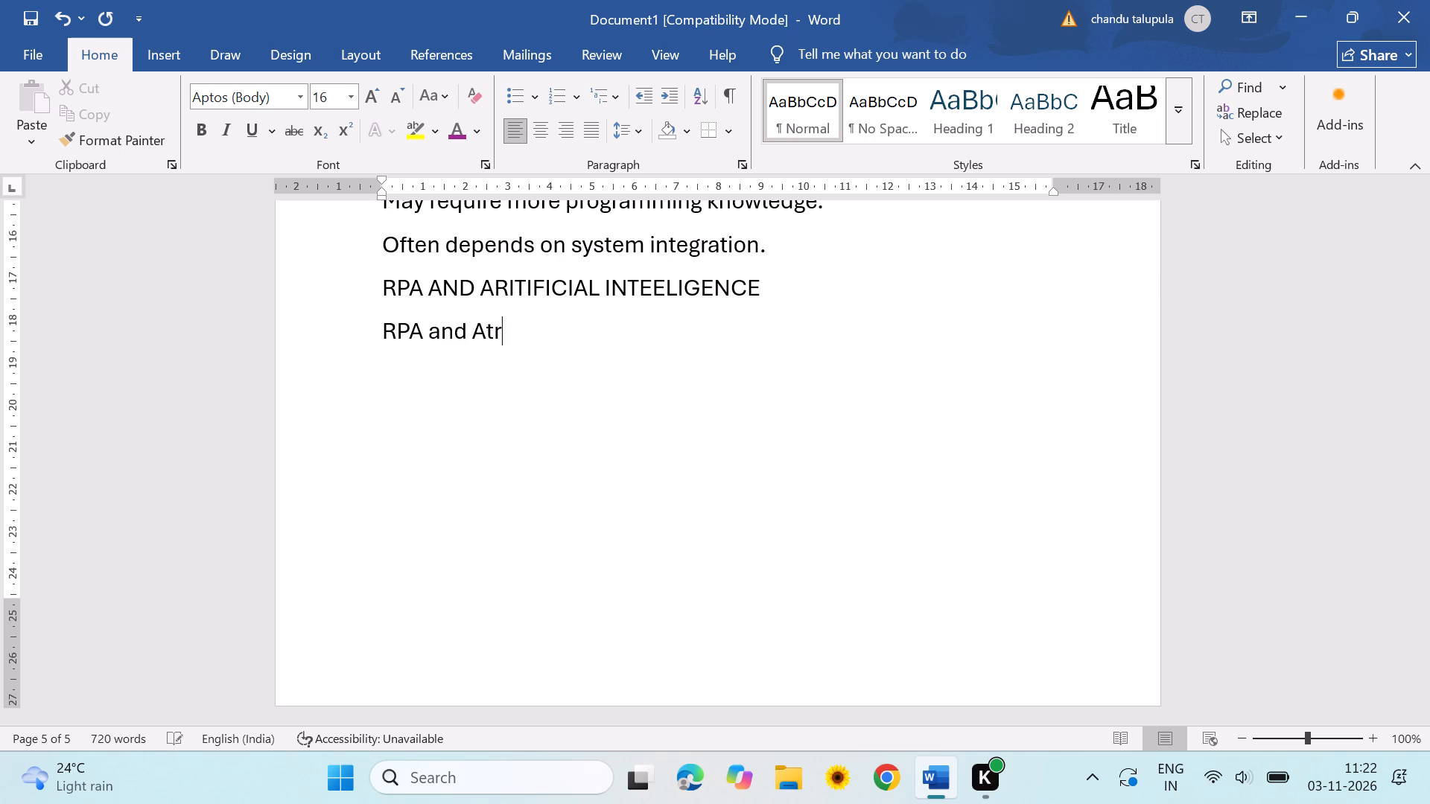
pyautogui.press('BackSpace')
pyautogui.press('BackSpace')
pyautogui.press('r')
pyautogui.write('tificial')
pyautogui.press('space')
pyautogui.write('In')
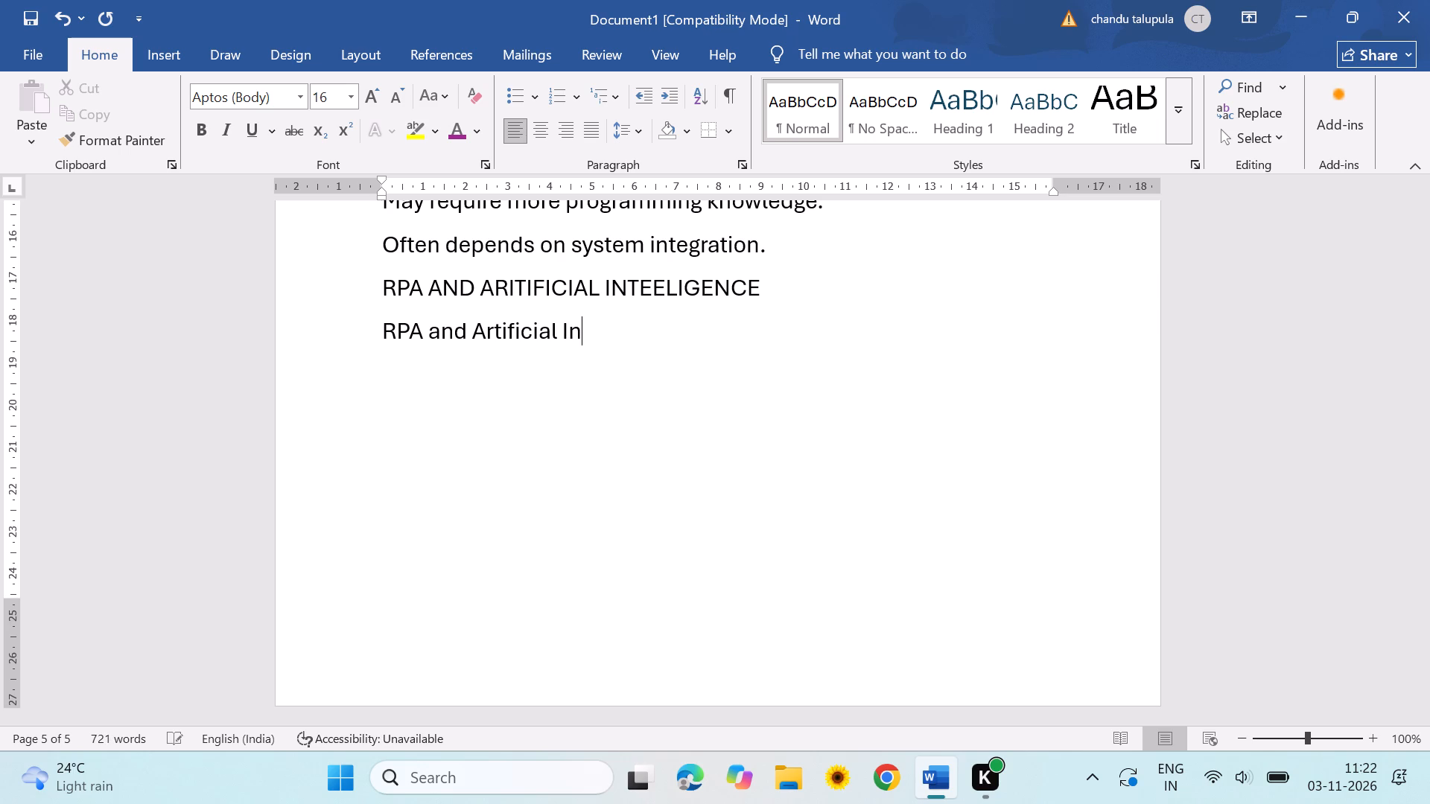
pyautogui.write('te')
pyautogui.press('l')
pyautogui.press('i')
pyautogui.press('BackSpace')
pyautogui.write('ligen')
pyautogui.write('ce')
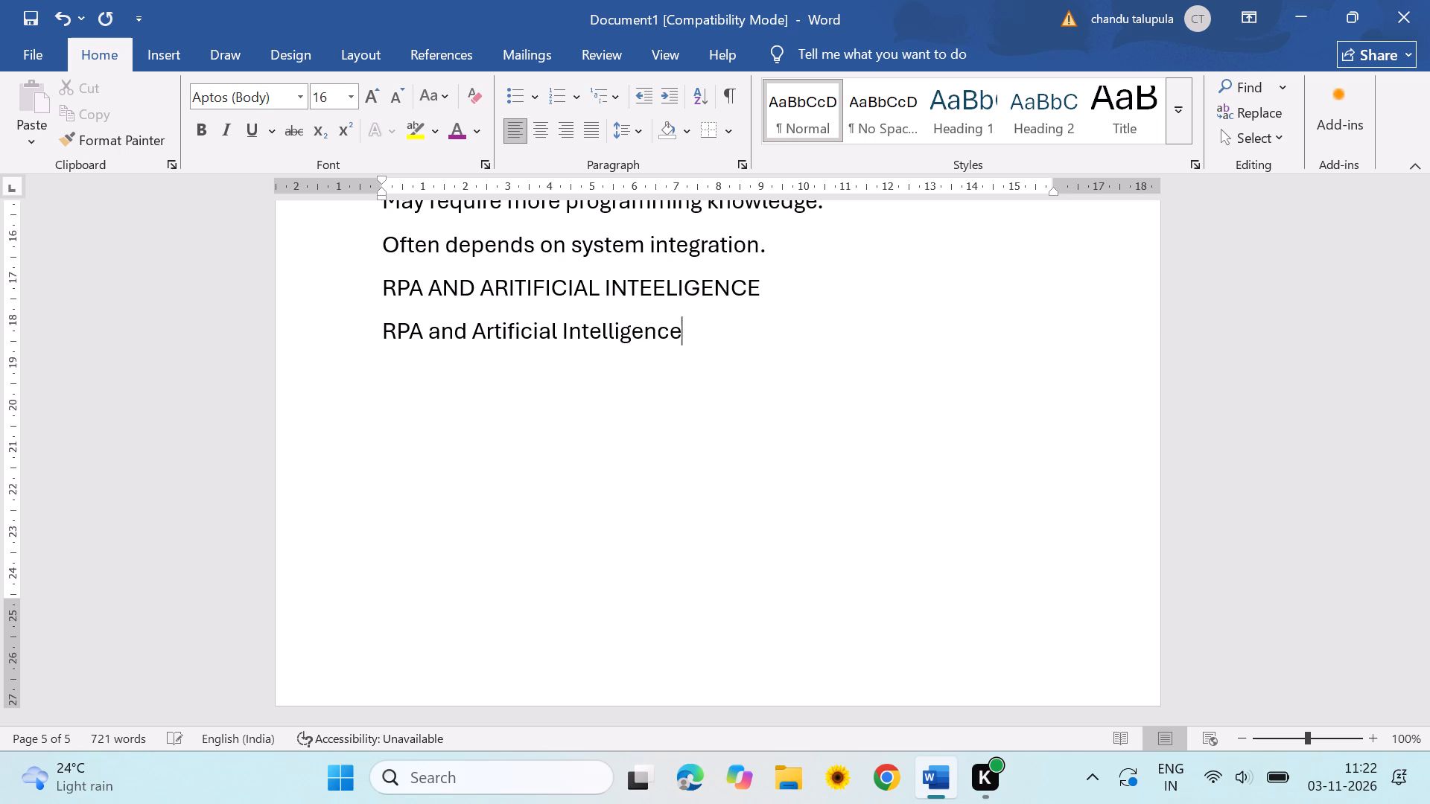
pyautogui.hotkey('shift', '(')
pyautogui.hotkey('shift', 'a')
pyautogui.hotkey('shift', 'i')
pyautogui.hotkey('shift', ')')
pyautogui.press('space')
pyautogui.write('are differen')
pyautogui.write('t technologie')
pyautogui.press('s')
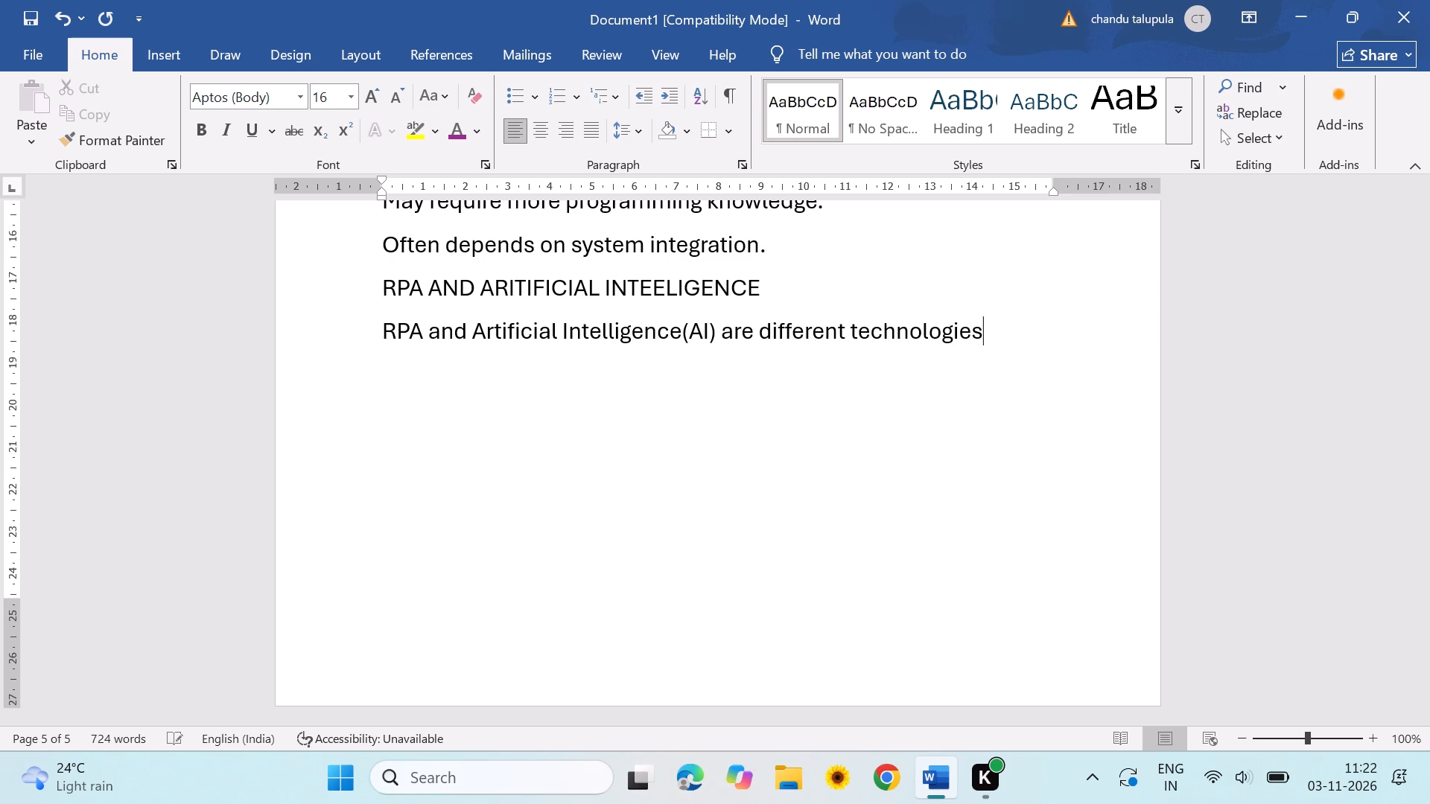
pyautogui.write(', but they can work togeterh')
pyautogui.press('BackSpace')
pyautogui.press('BackSpace')
pyautogui.press('BackSpace')
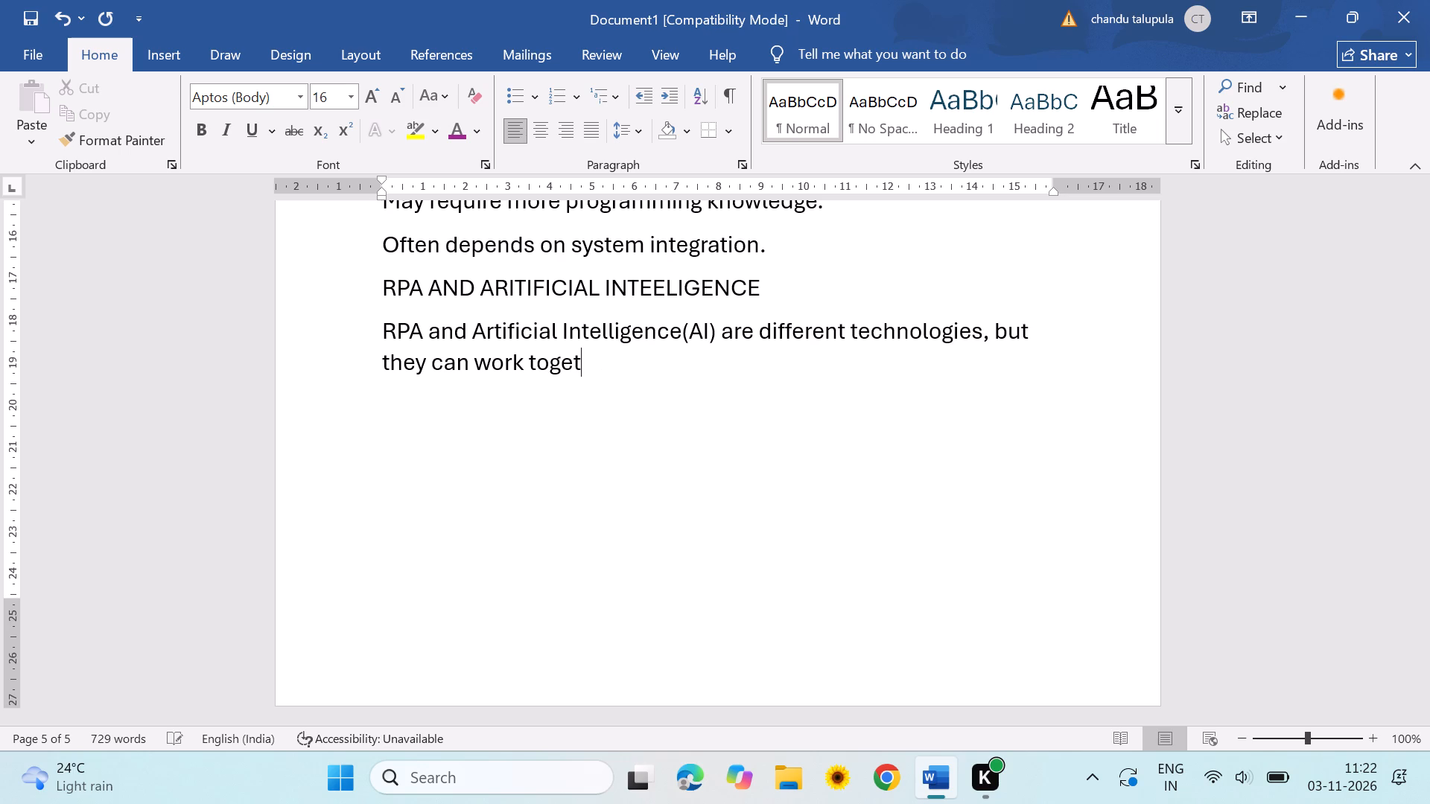
pyautogui.press('BackSpace')
pyautogui.write('ther')
pyautogui.press('.')
pyautogui.press('Return')
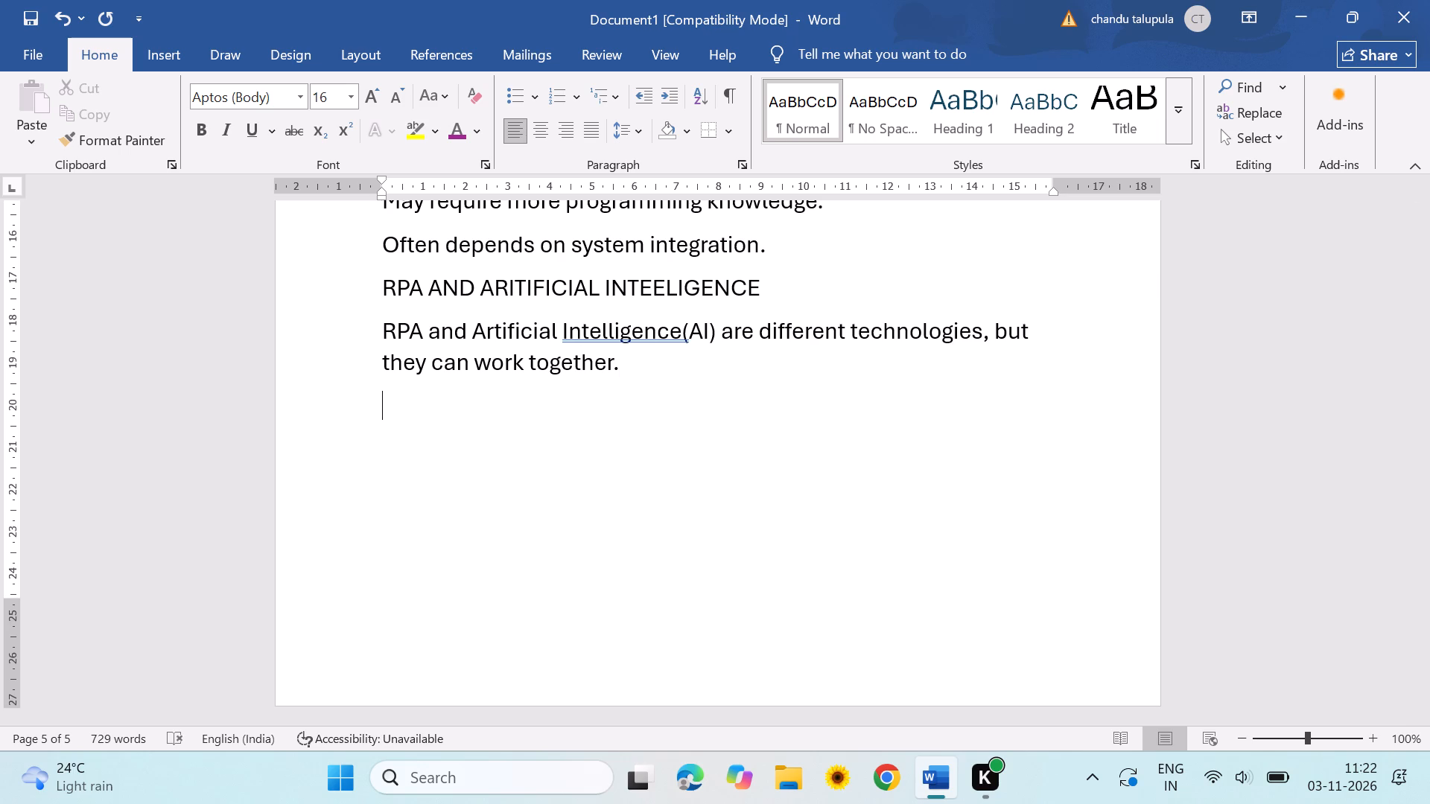
# Begin a new paragraph below "they can work together." with "RPA follows predefined rules to perform tasks".
pyautogui.hotkey('shift', 'r')
pyautogui.write('PA')
pyautogui.press('space')
pyautogui.write('follows predi')
pyautogui.press('BackSpace')
pyautogui.write('efined rules to perfr')
pyautogui.press('BackSpace')
pyautogui.write('or')
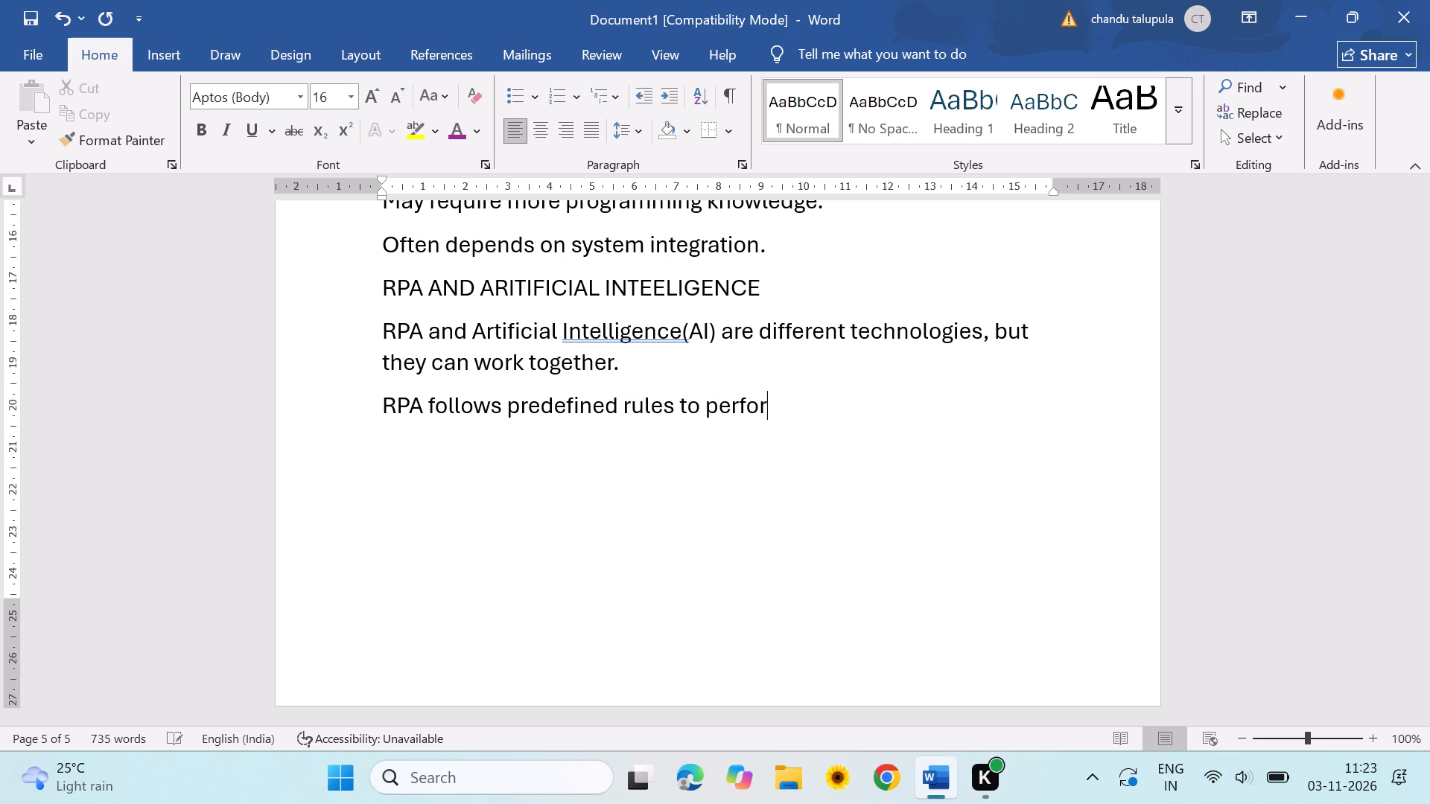
pyautogui.write('m tasks')
# Complete that sentence with ", whereas AI can analyze information, recognize patterns, and support decision making." and start a new paragraph.
pyautogui.write(', hw')
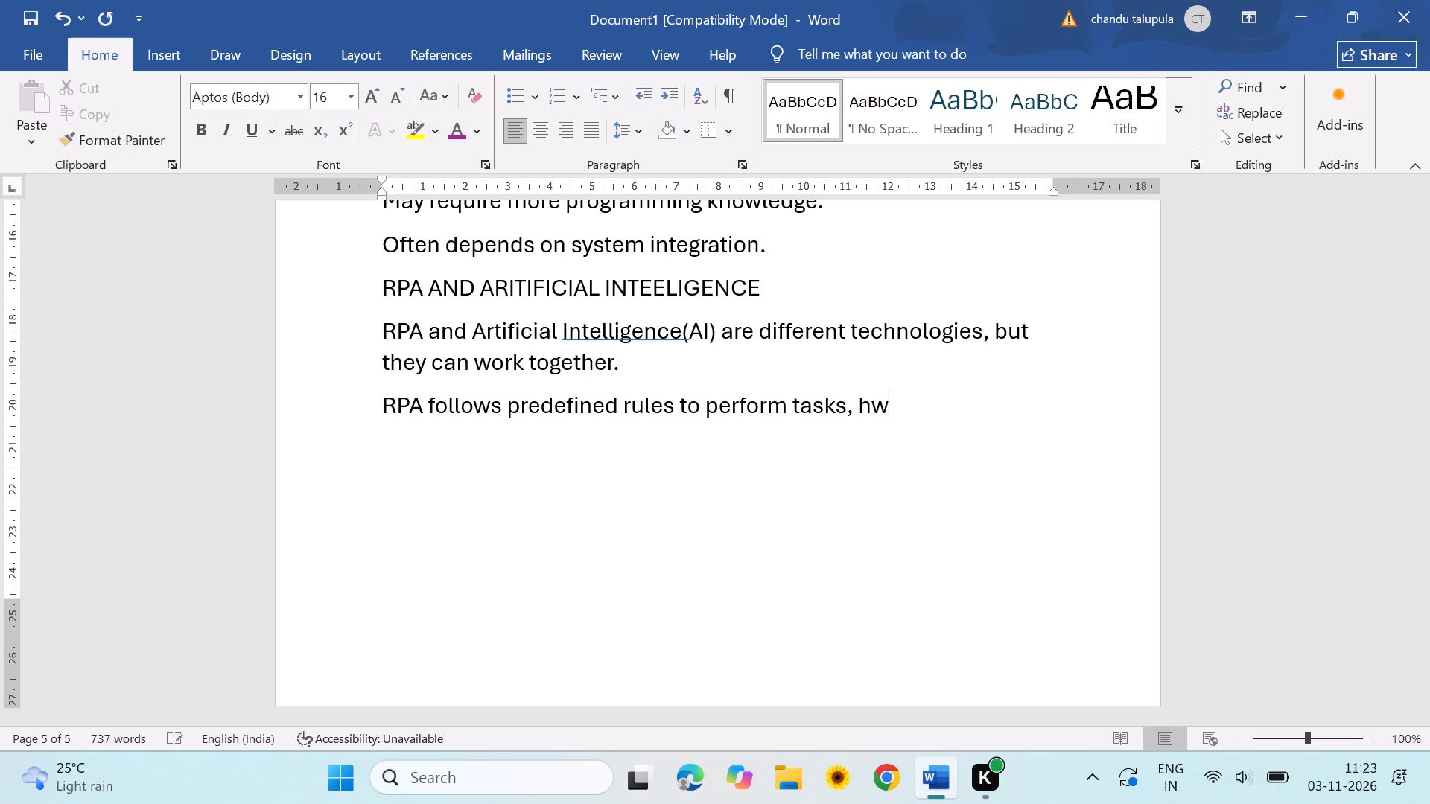
pyautogui.press('BackSpace')
pyautogui.press('BackSpace')
pyautogui.write('wh')
pyautogui.write('ere')
pyautogui.press('space')
pyautogui.press('BackSpace')
pyautogui.write('as')
pyautogui.press('space')
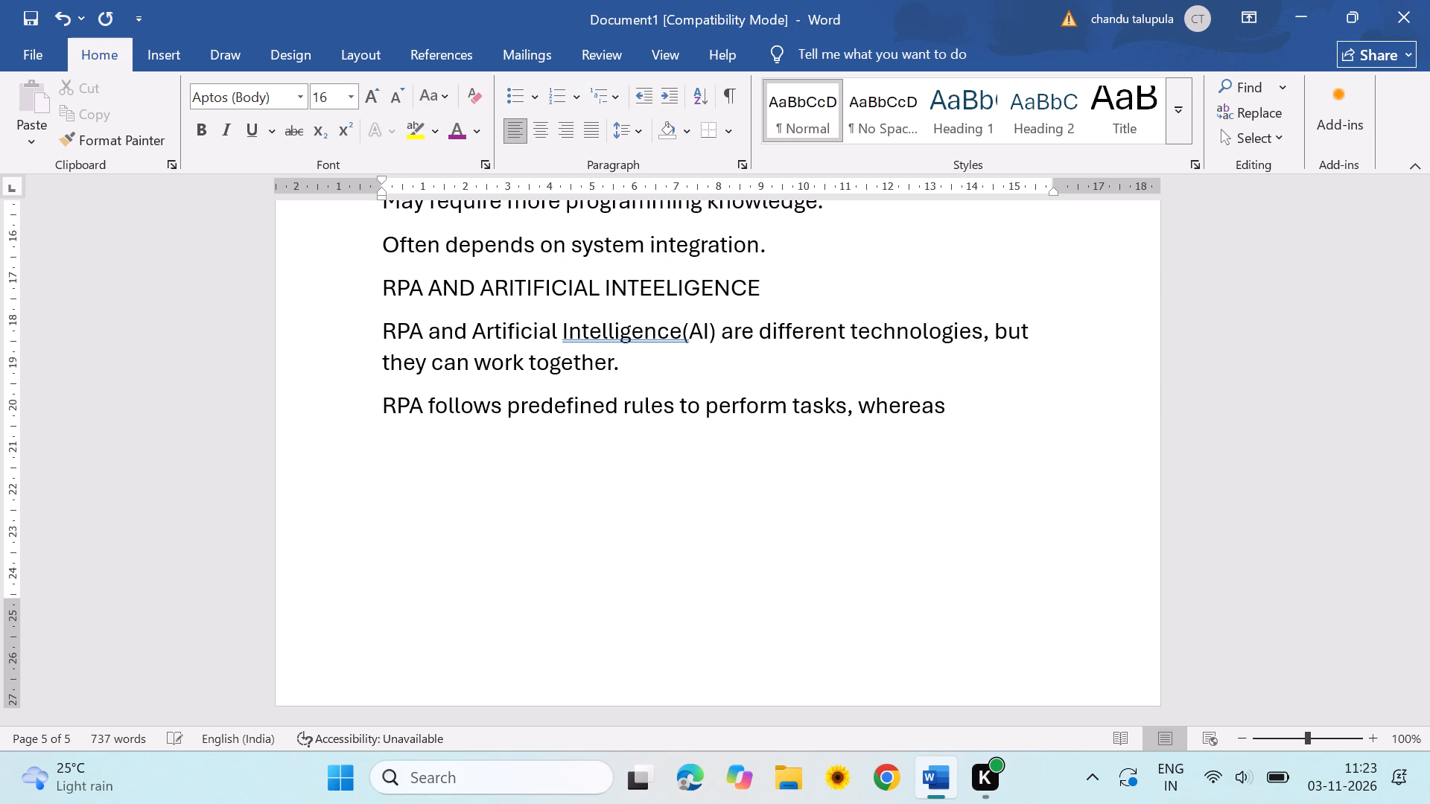
pyautogui.hotkey('shift', 'a')
pyautogui.write('I a')
pyautogui.press('BackSpace')
pyautogui.write('can anal')
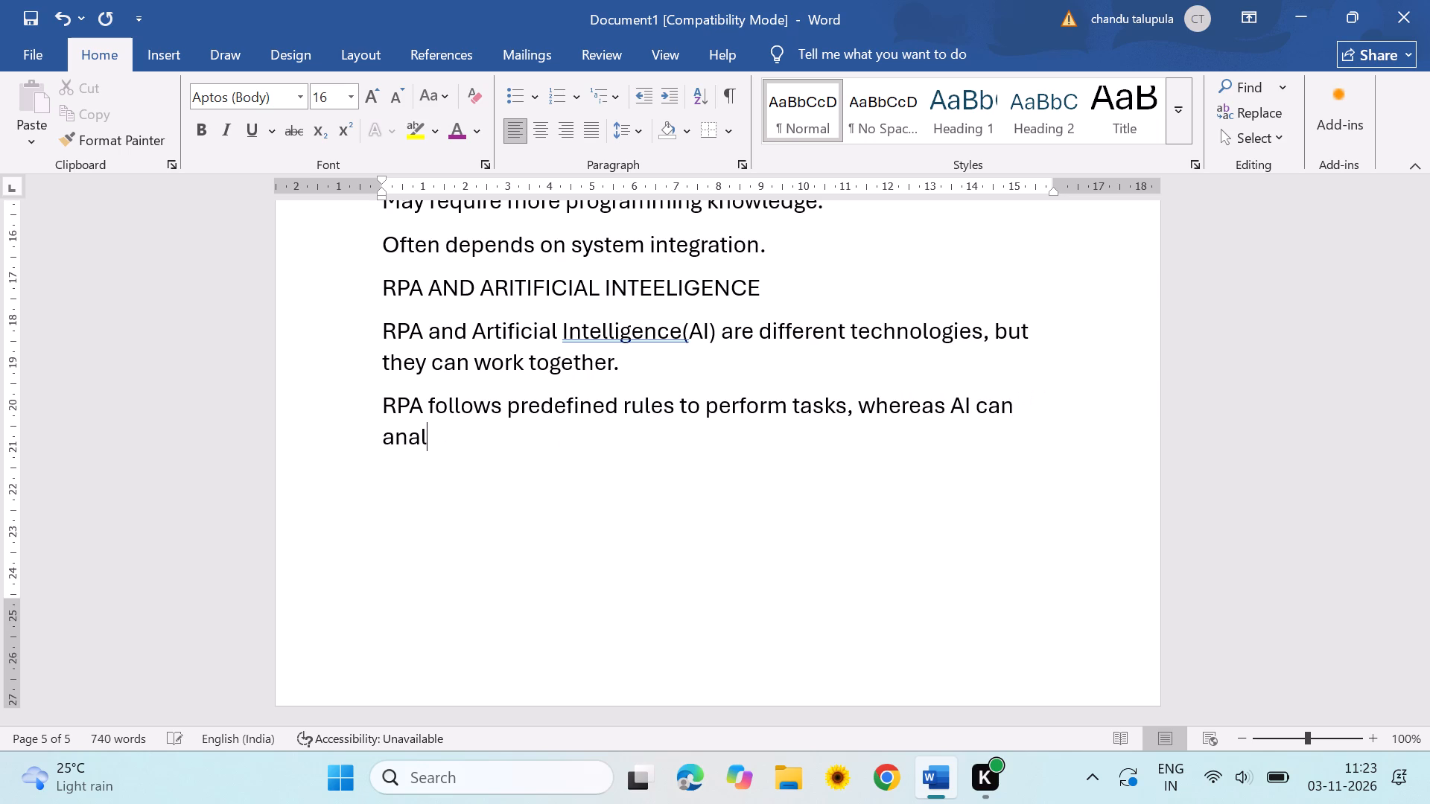
pyautogui.write('ze')
pyautogui.press('BackSpace')
pyautogui.press('BackSpace')
pyautogui.write('ye')
pyautogui.press('BackSpace')
pyautogui.write('ze')
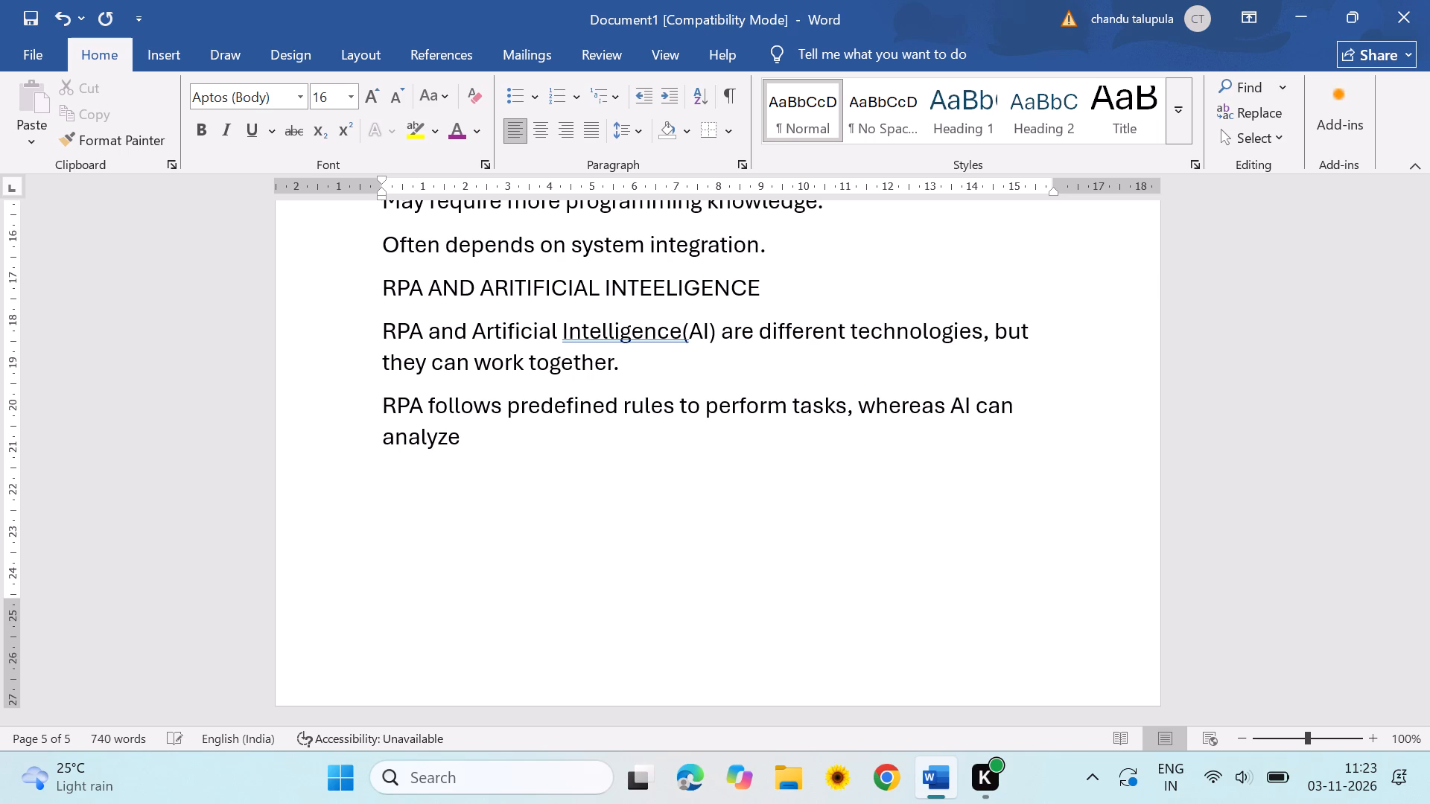
pyautogui.press('space')
pyautogui.write('informai')
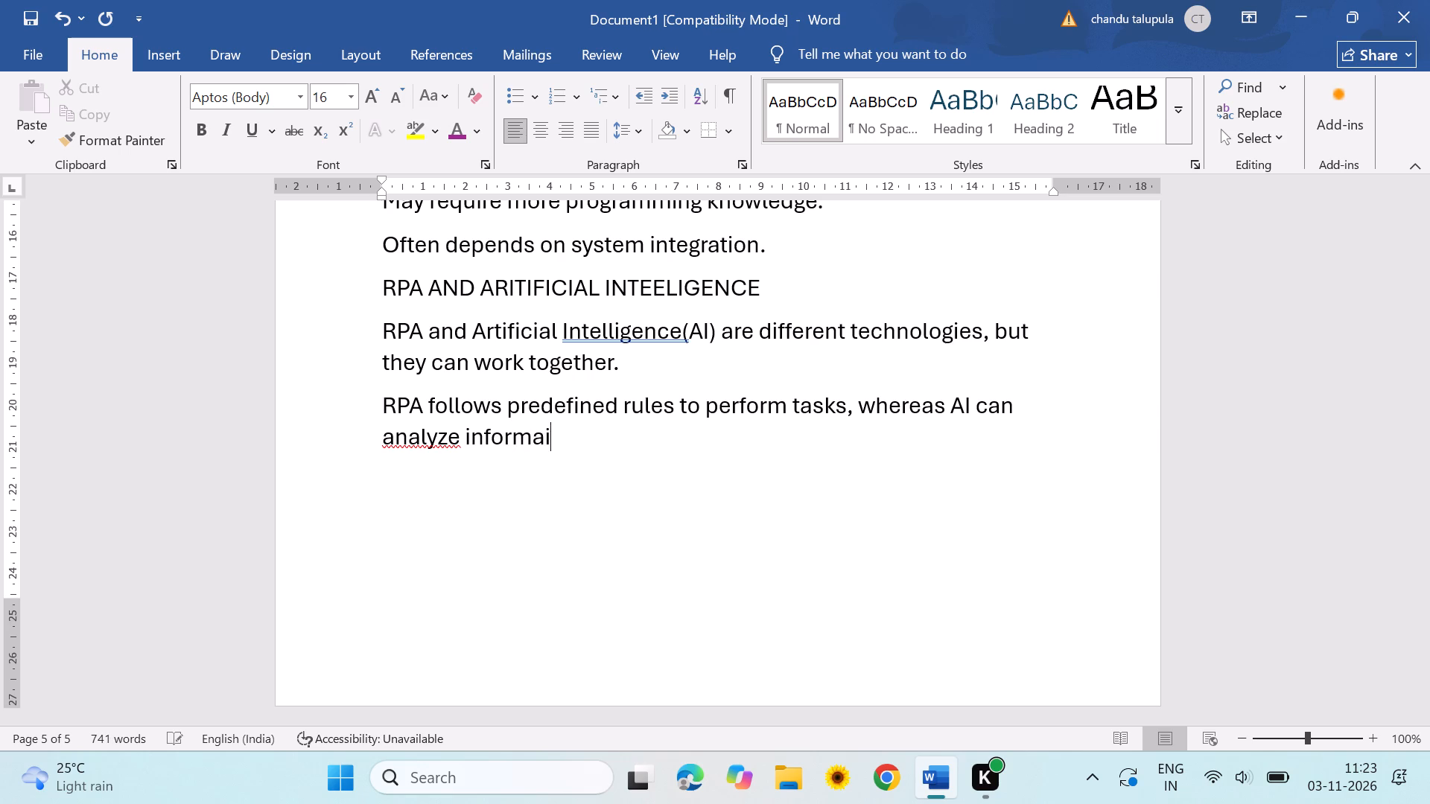
pyautogui.press('BackSpace')
pyautogui.press('t')
pyautogui.write('ion')
pyautogui.write(', recogni')
pyautogui.write('ze')
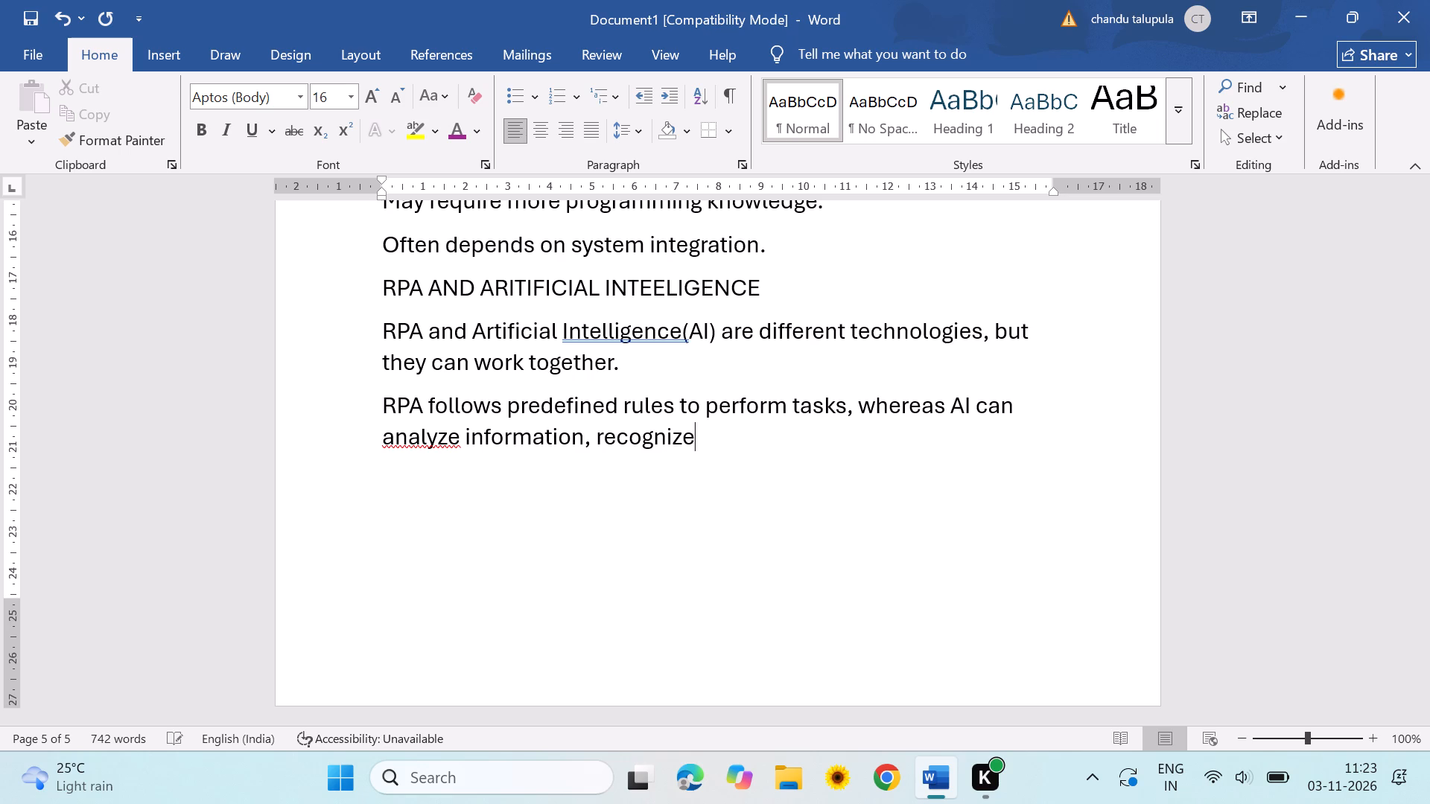
pyautogui.press('space')
pyautogui.write('patterns')
pyautogui.write(', and support decision making')
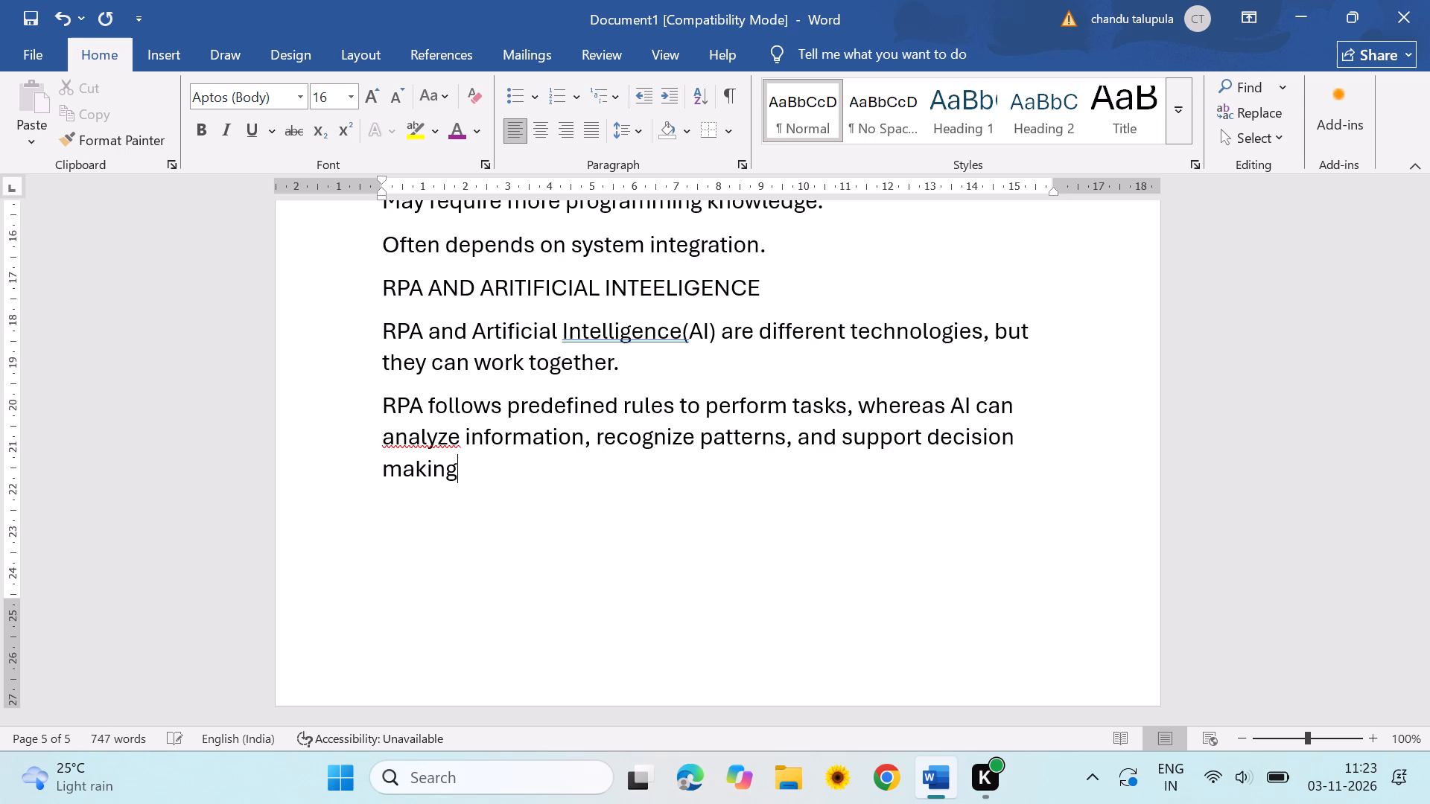
pyautogui.press('.')
pyautogui.press('Return')
# Write the paragraph "When AI is integrated with RPA, it is commonly called Intelligent Automation." and start a new line after it.
pyautogui.write('When AI')
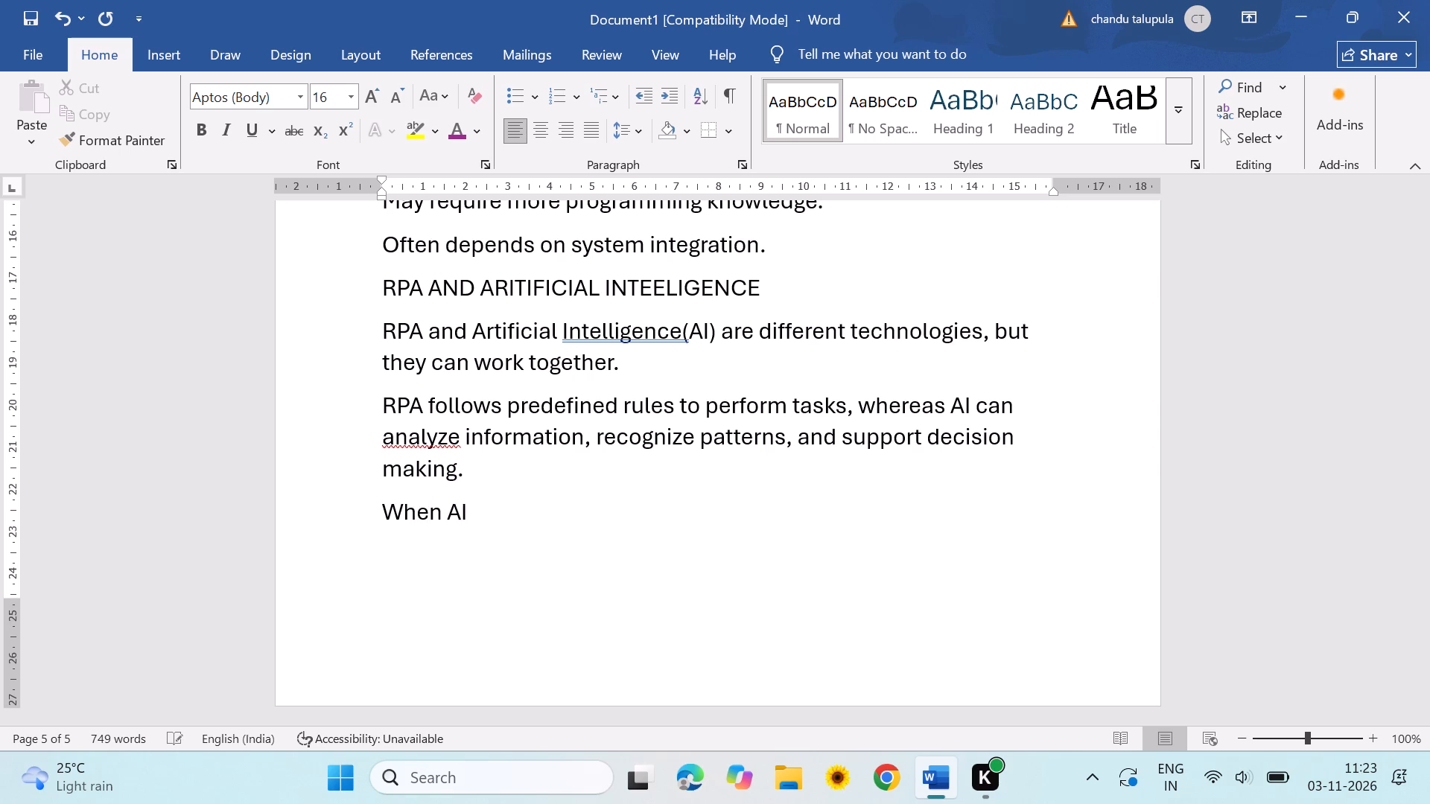
pyautogui.press('space')
pyautogui.write('is integrated with')
pyautogui.press('space')
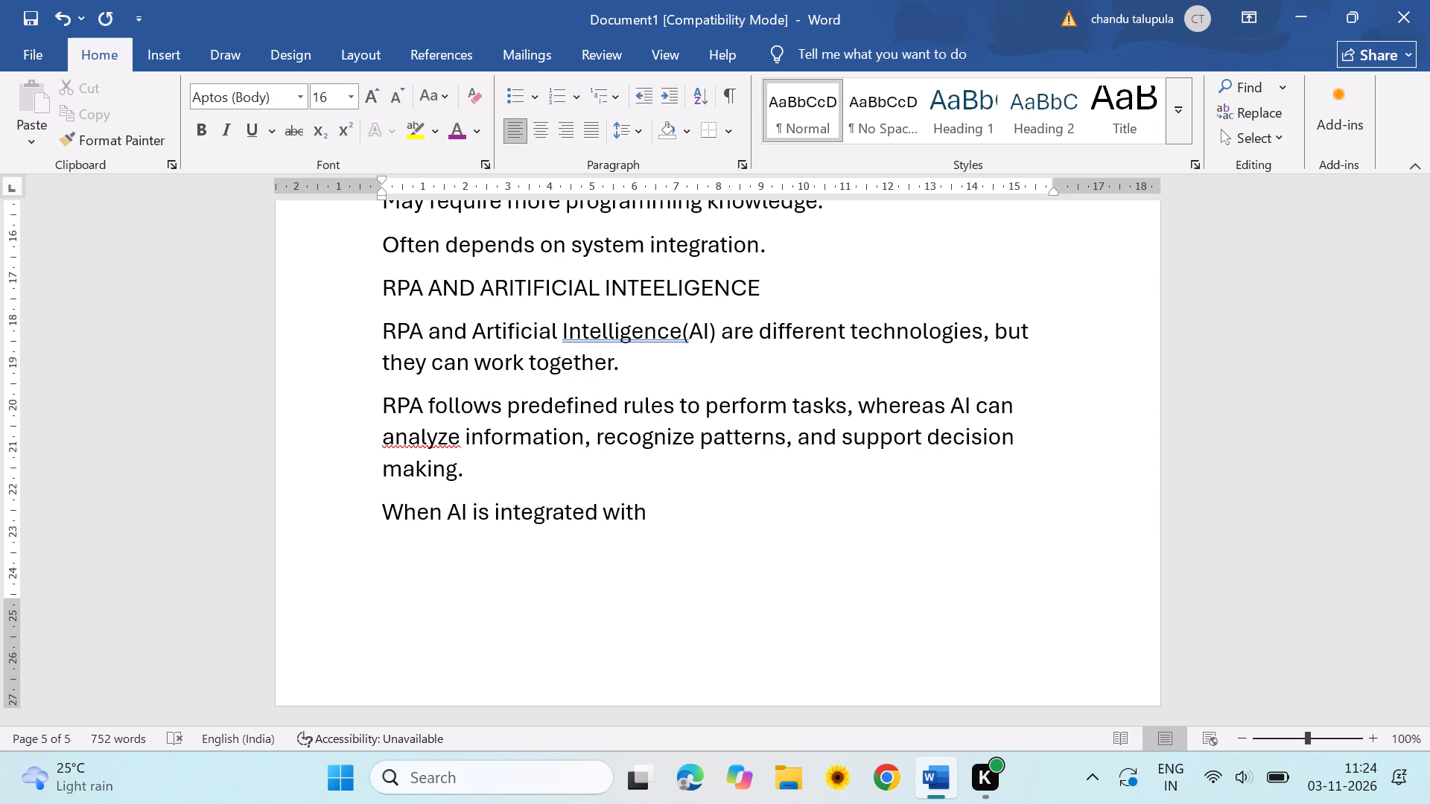
pyautogui.hotkey('shift', 'r')
pyautogui.write('PA')
pyautogui.press('.')
pyautogui.press('BackSpace')
pyautogui.write(', it is como')
pyautogui.press('BackSpace')
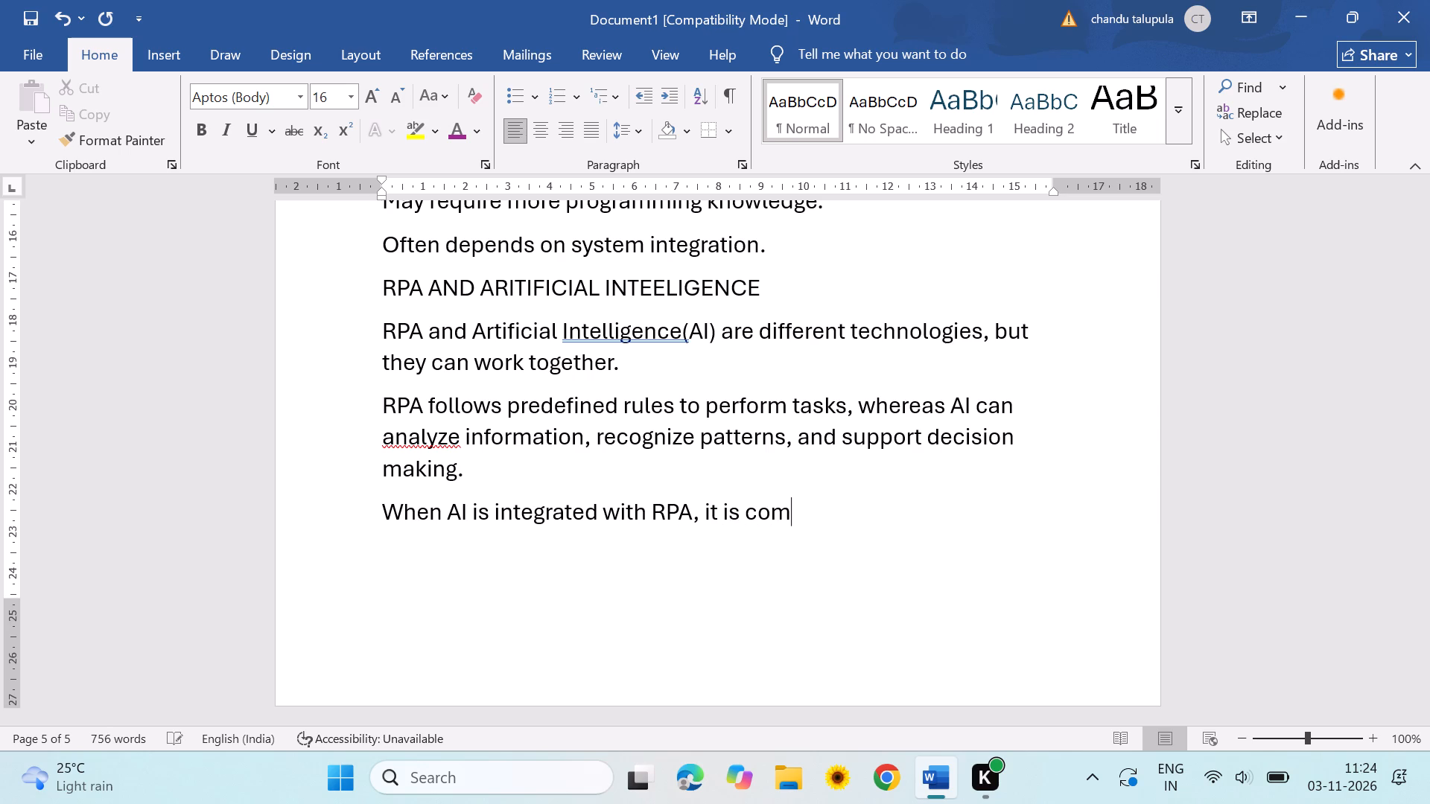
pyautogui.write('monly called')
pyautogui.press('space')
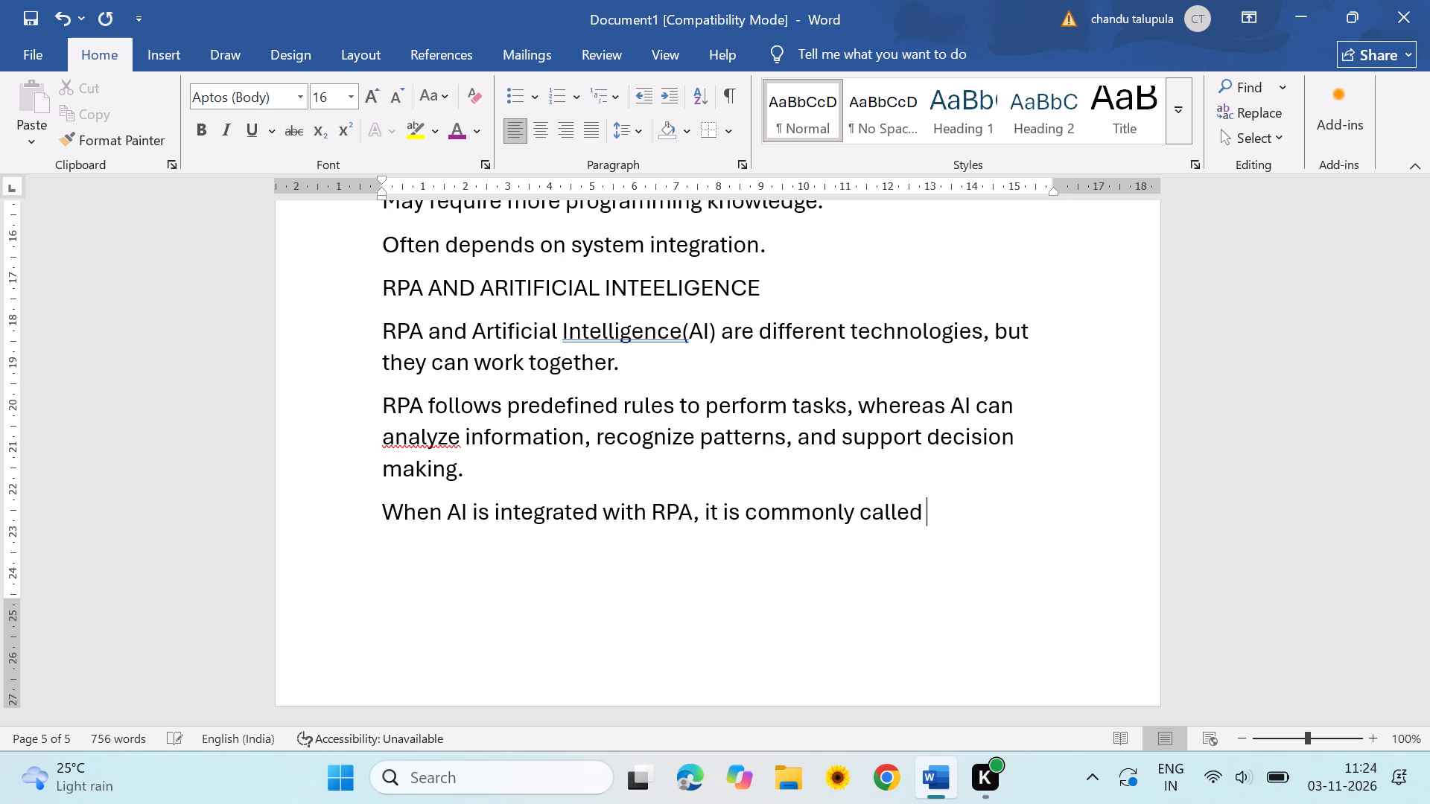
pyautogui.write('Intelligent Automatio')
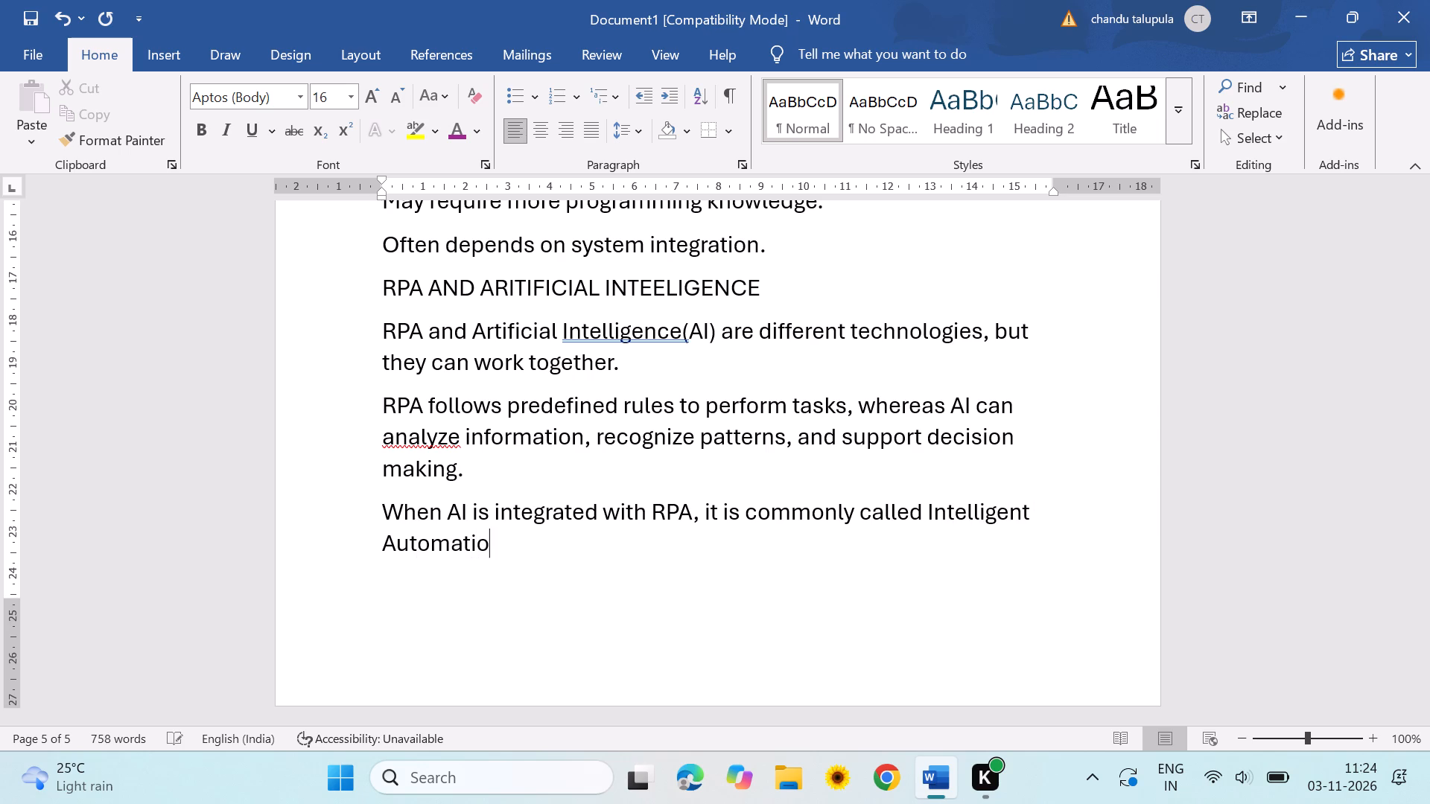
pyautogui.write('n.')
pyautogui.press('Return')
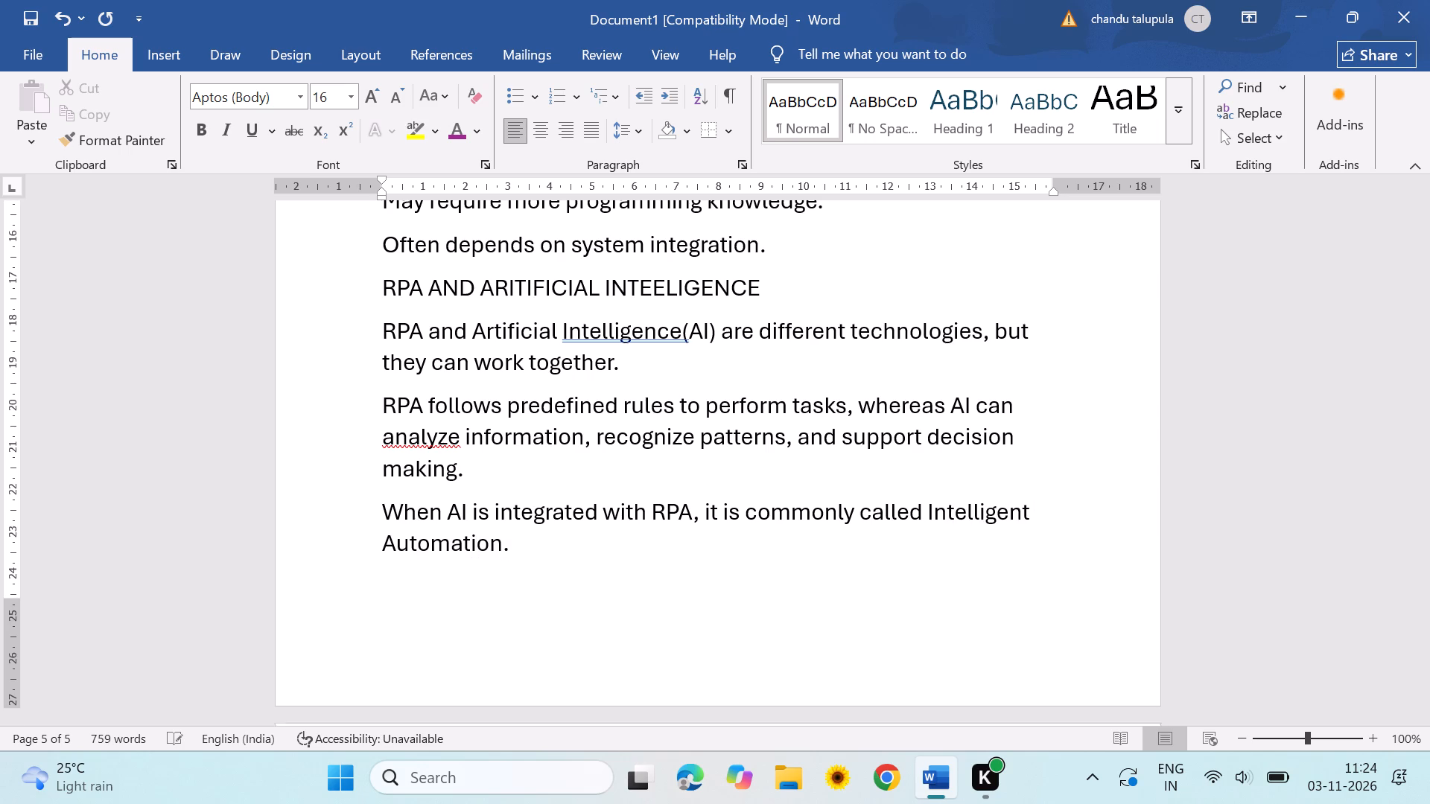
# Begin the example paragraph with "For example, AI can read and understand information from invoices, while".
pyautogui.write('Fr')
pyautogui.press('BackSpace')
pyautogui.write('or example,')
pyautogui.press('space')
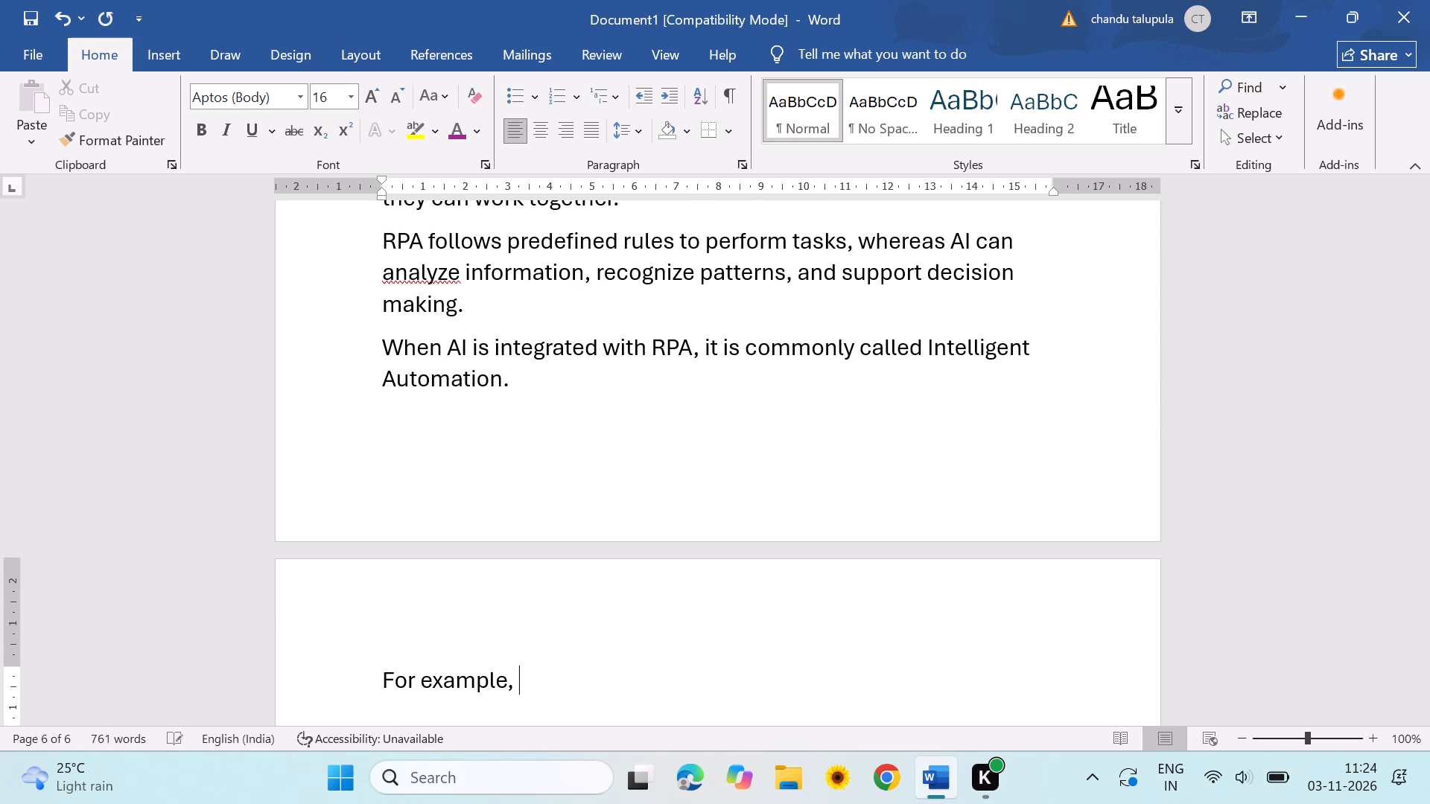
pyautogui.write('AI')
pyautogui.press('space')
pyautogui.write('can read andu')
pyautogui.press('BackSpace')
pyautogui.press('space')
pyautogui.write('understand')
pyautogui.press('space')
pyautogui.write('infr')
pyautogui.press('BackSpace')
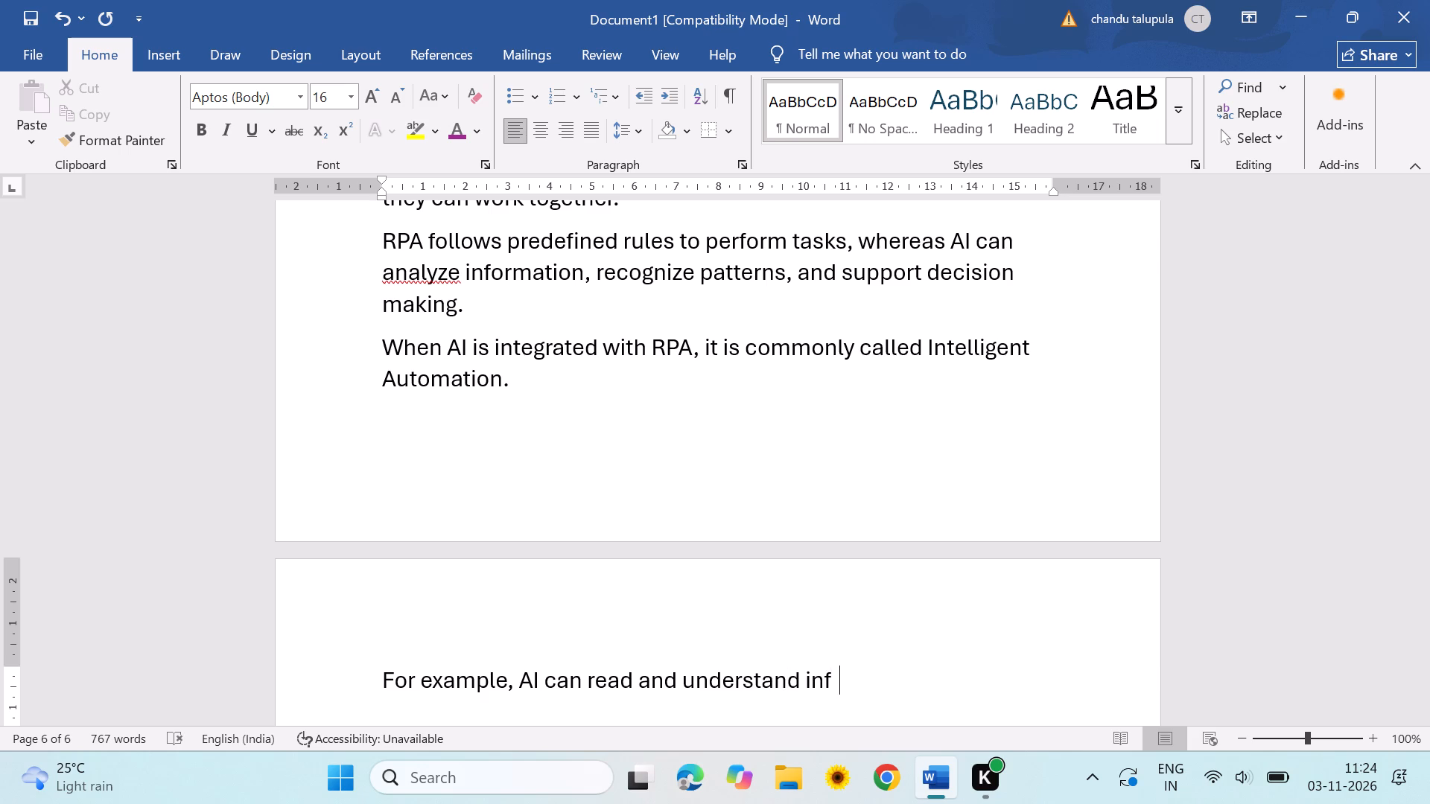
pyautogui.write('ormation from invoices, while')
# Finish the example sentence with "RPA can enter the extracted information into an accounting system.".
pyautogui.press('space')
pyautogui.hotkey('shift', 'r')
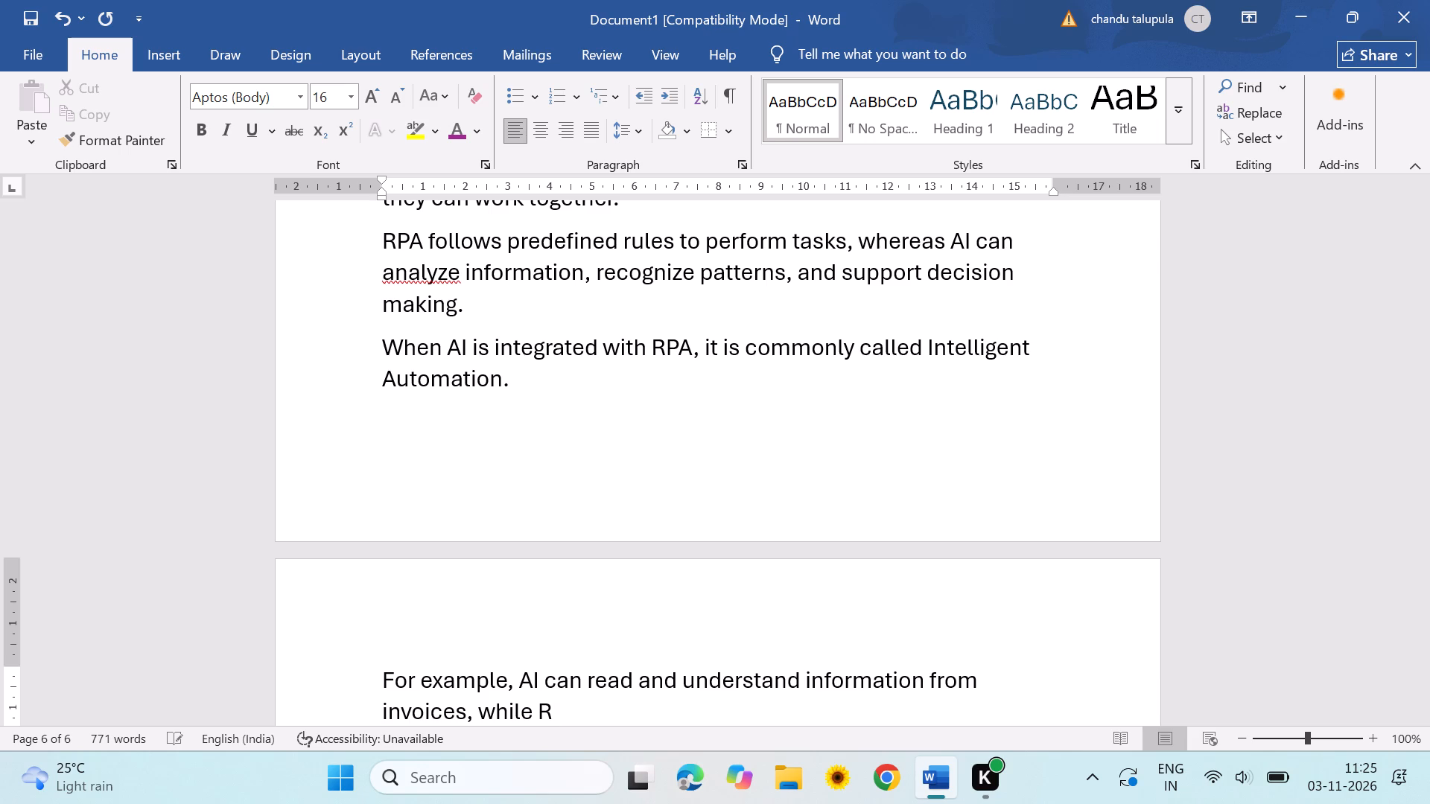
pyautogui.write('PA')
pyautogui.press('space')
pyautogui.write('can enter')
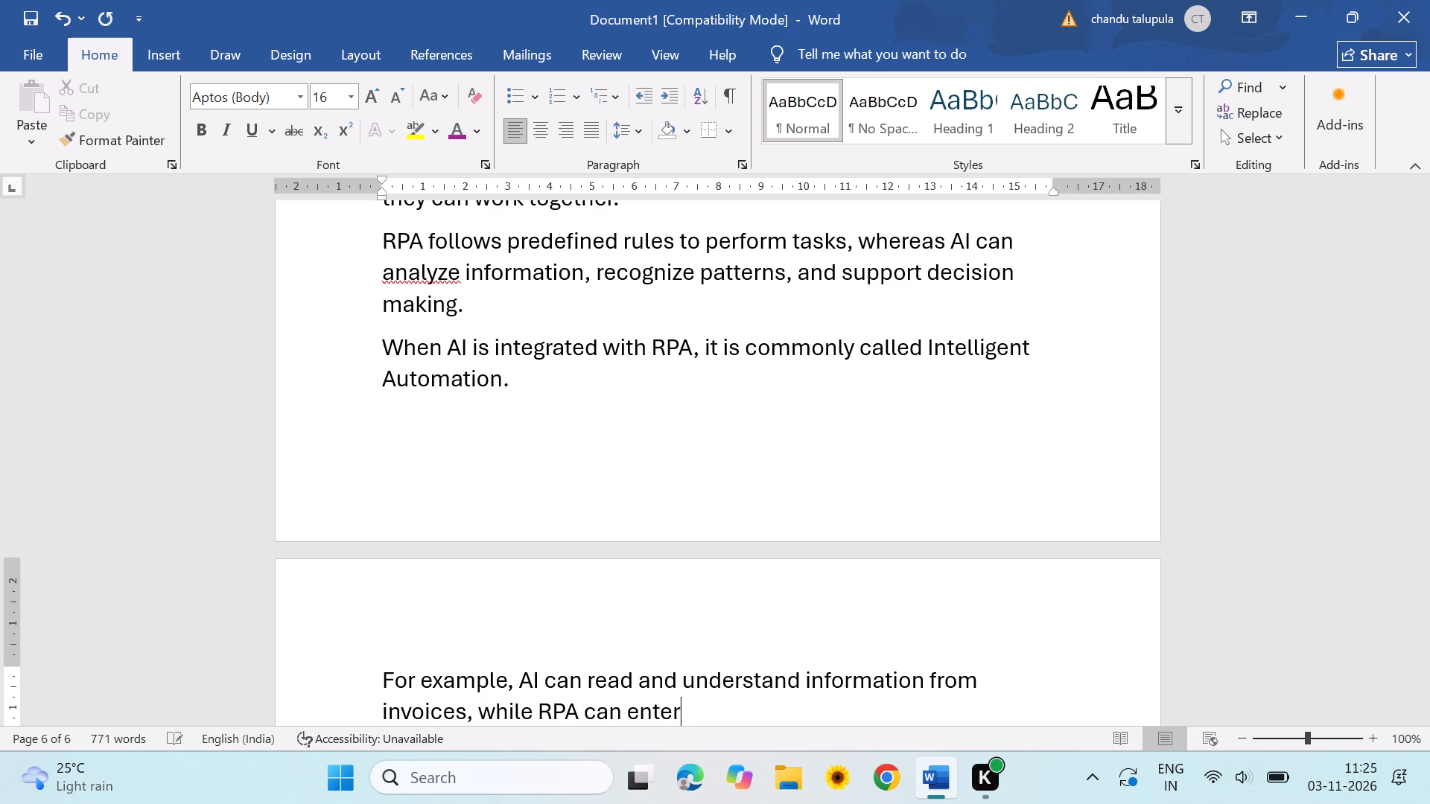
pyautogui.press('space')
pyautogui.write('the')
pyautogui.press('space')
pyautogui.write('extracted information ti')
pyautogui.press('BackSpace')
pyautogui.press('BackSpace')
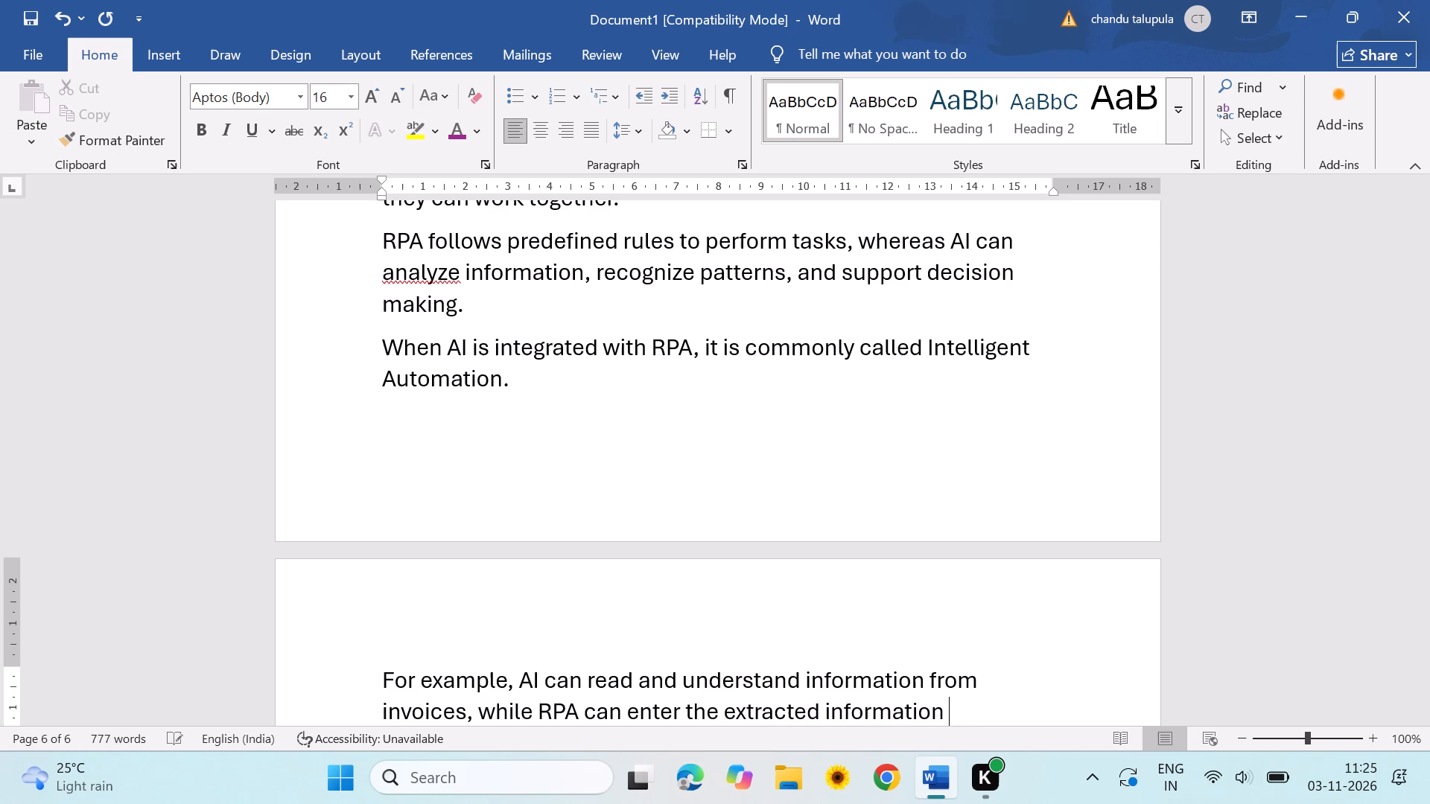
pyautogui.write('into an aco')
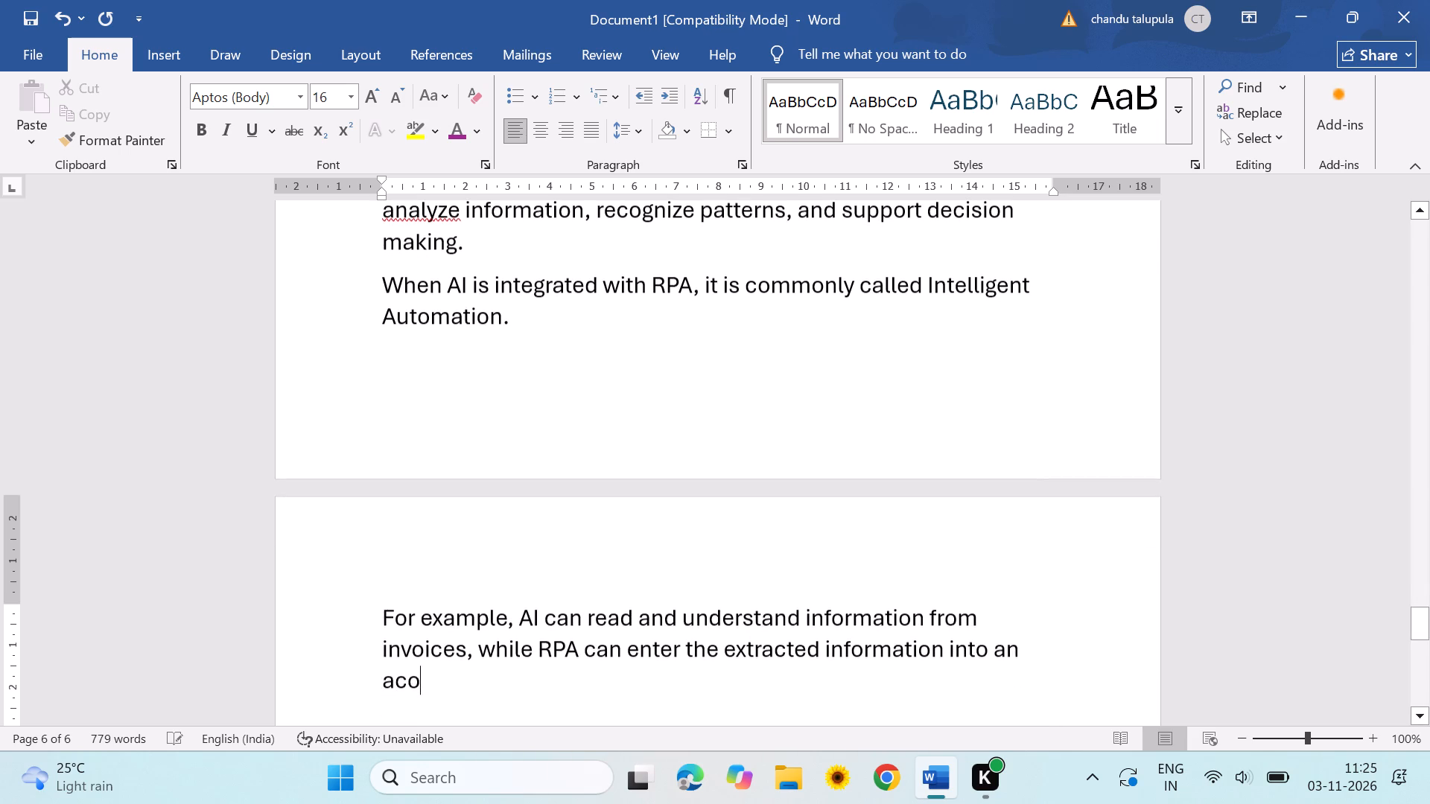
pyautogui.press('BackSpace')
pyautogui.press('c')
pyautogui.write('ounit')
pyautogui.press('BackSpace')
pyautogui.press('BackSpace')
pyautogui.press('t')
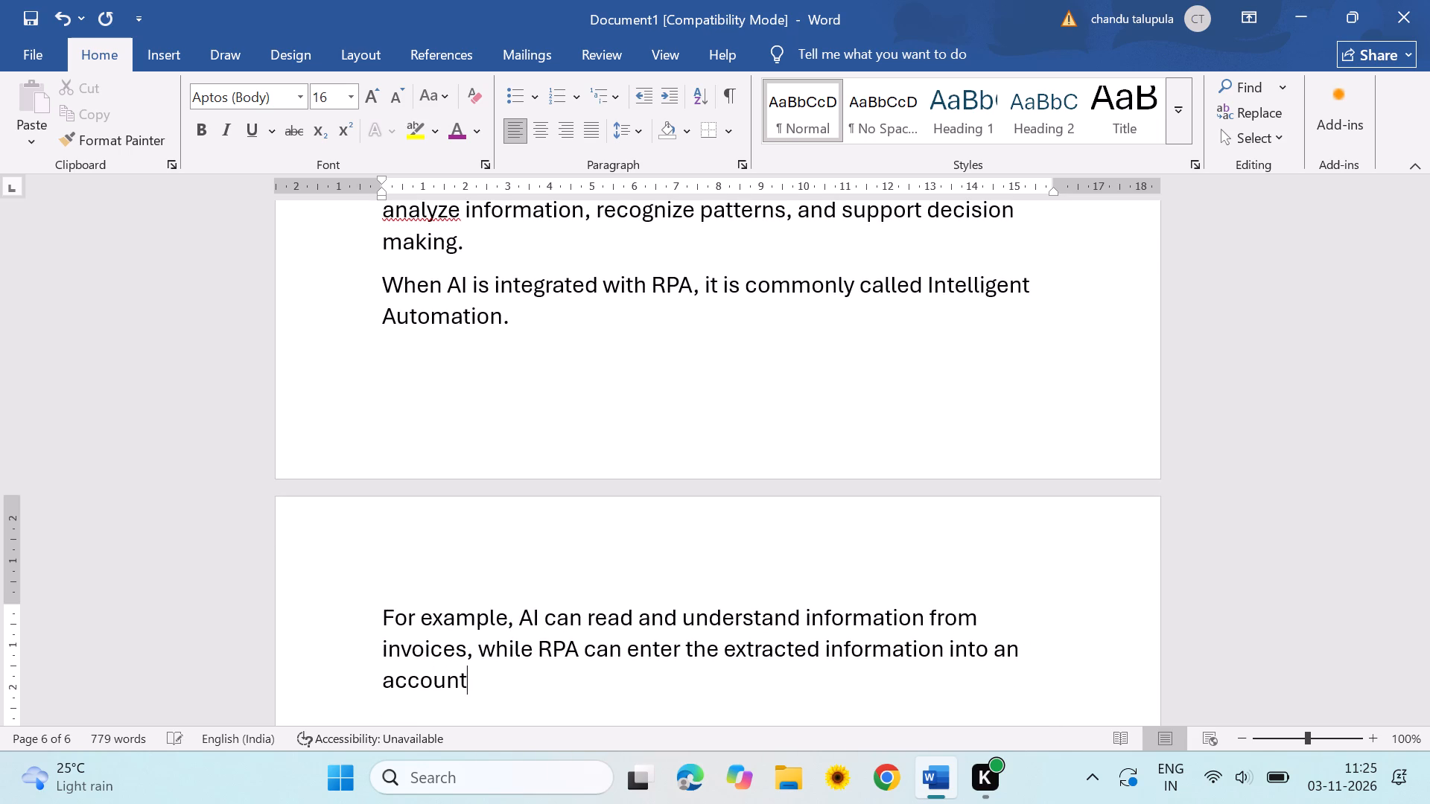
pyautogui.write('ing')
pyautogui.press('space')
pyautogui.write('s')
pyautogui.write('yste')
pyautogui.write('m.')
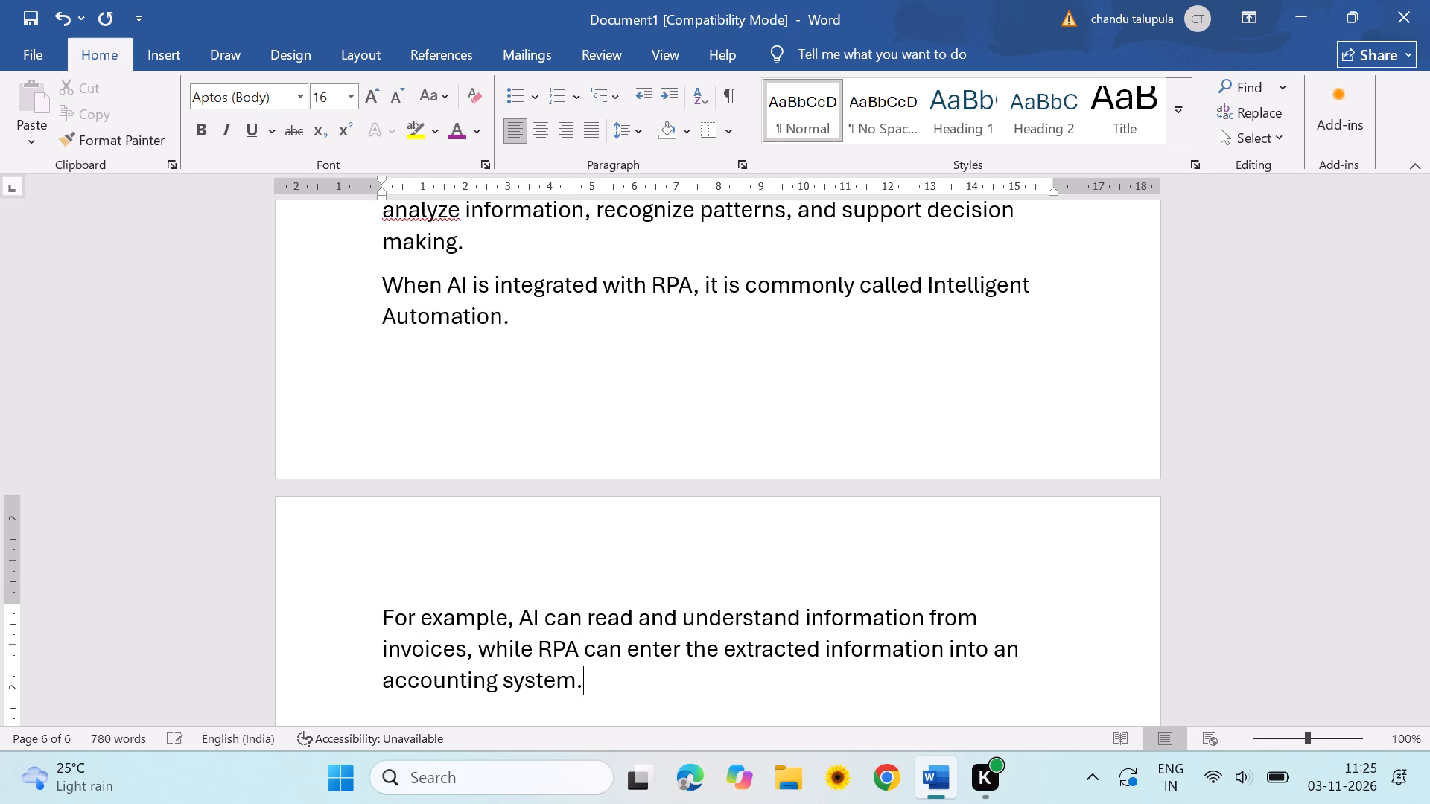
# Add the heading "CHALLENGES IN IMPLEMENTING RPA" on a new line below the invoice example and start a new paragraph.
pyautogui.press('Return')
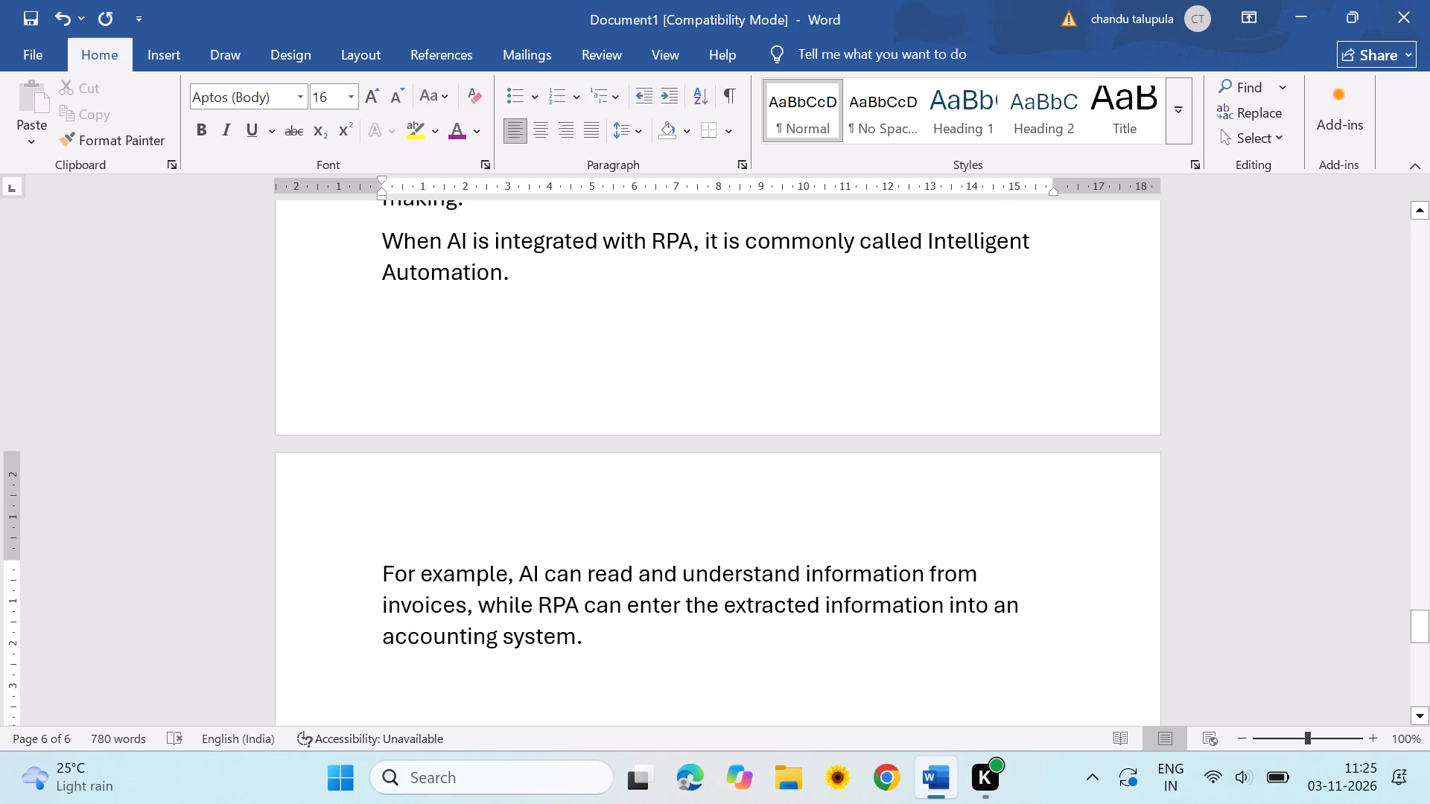
pyautogui.write('CHALLENGES IM')
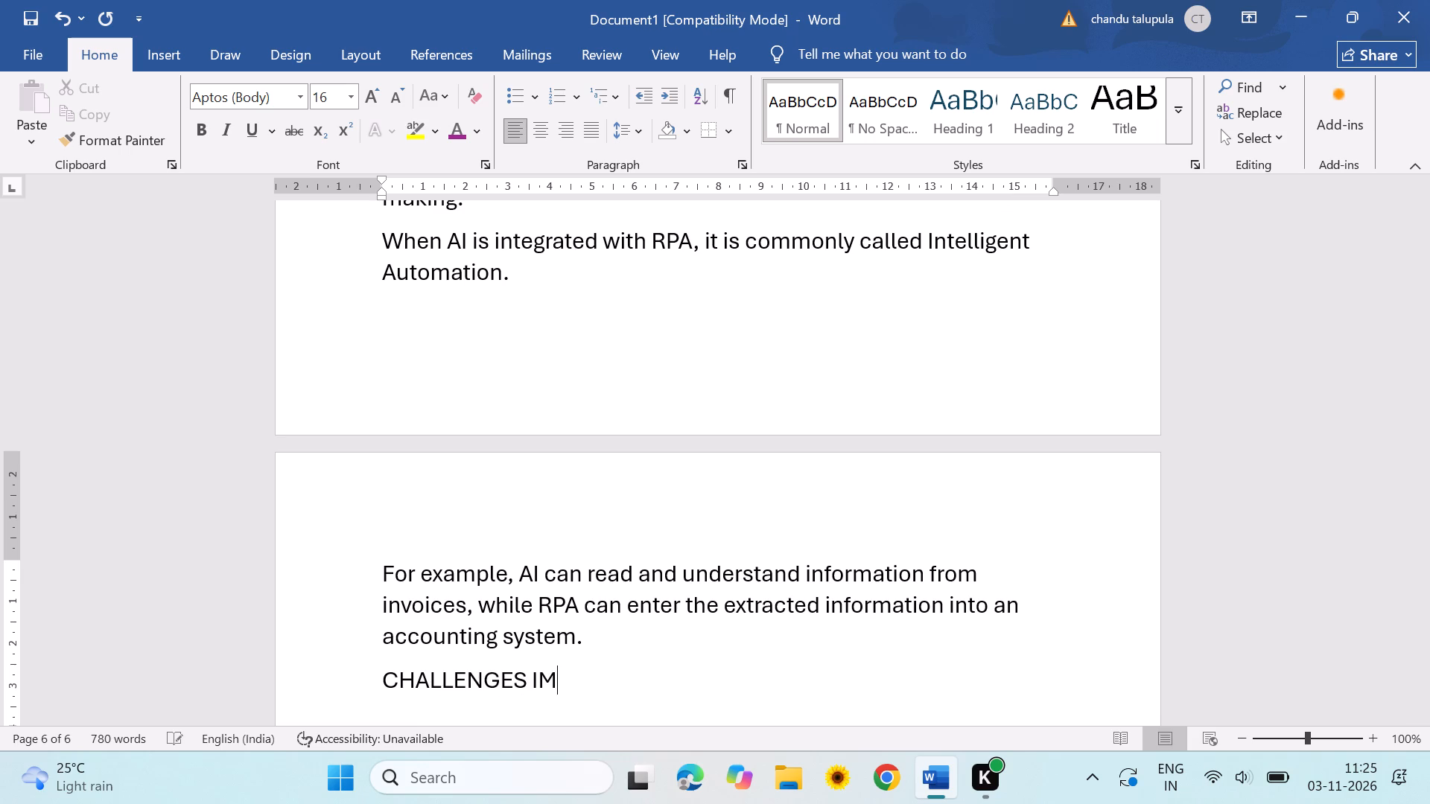
pyautogui.press('BackSpace')
pyautogui.write('N IMPLEMENTING')
pyautogui.press('space')
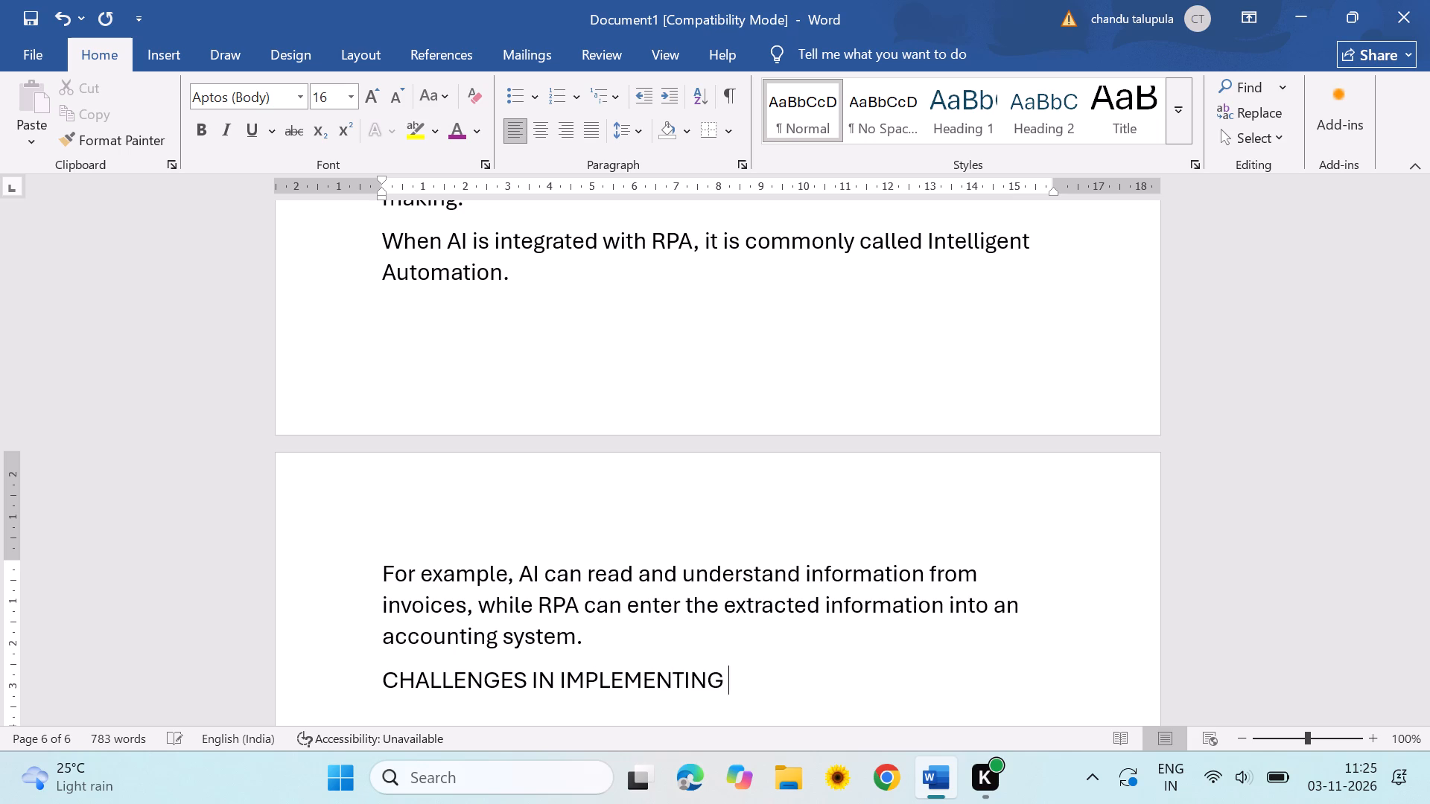
pyautogui.write('RPA')
pyautogui.press('Return')
# Write the introductory line "Organizations may face several challenges while implementing RPA :" under the heading and start a new line.
pyautogui.press('o')
pyautogui.write('rganiza')
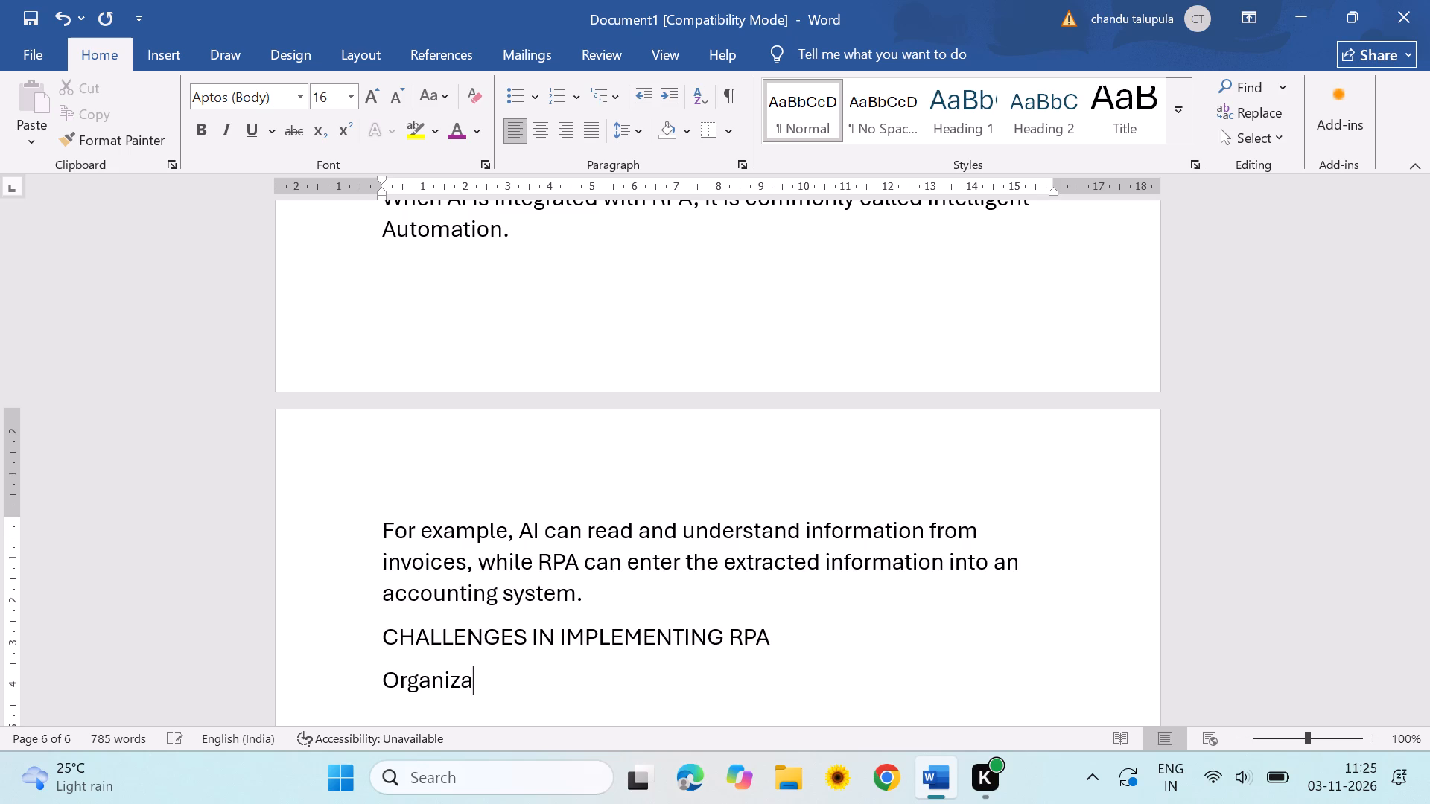
pyautogui.write('tions may face several')
pyautogui.press('space')
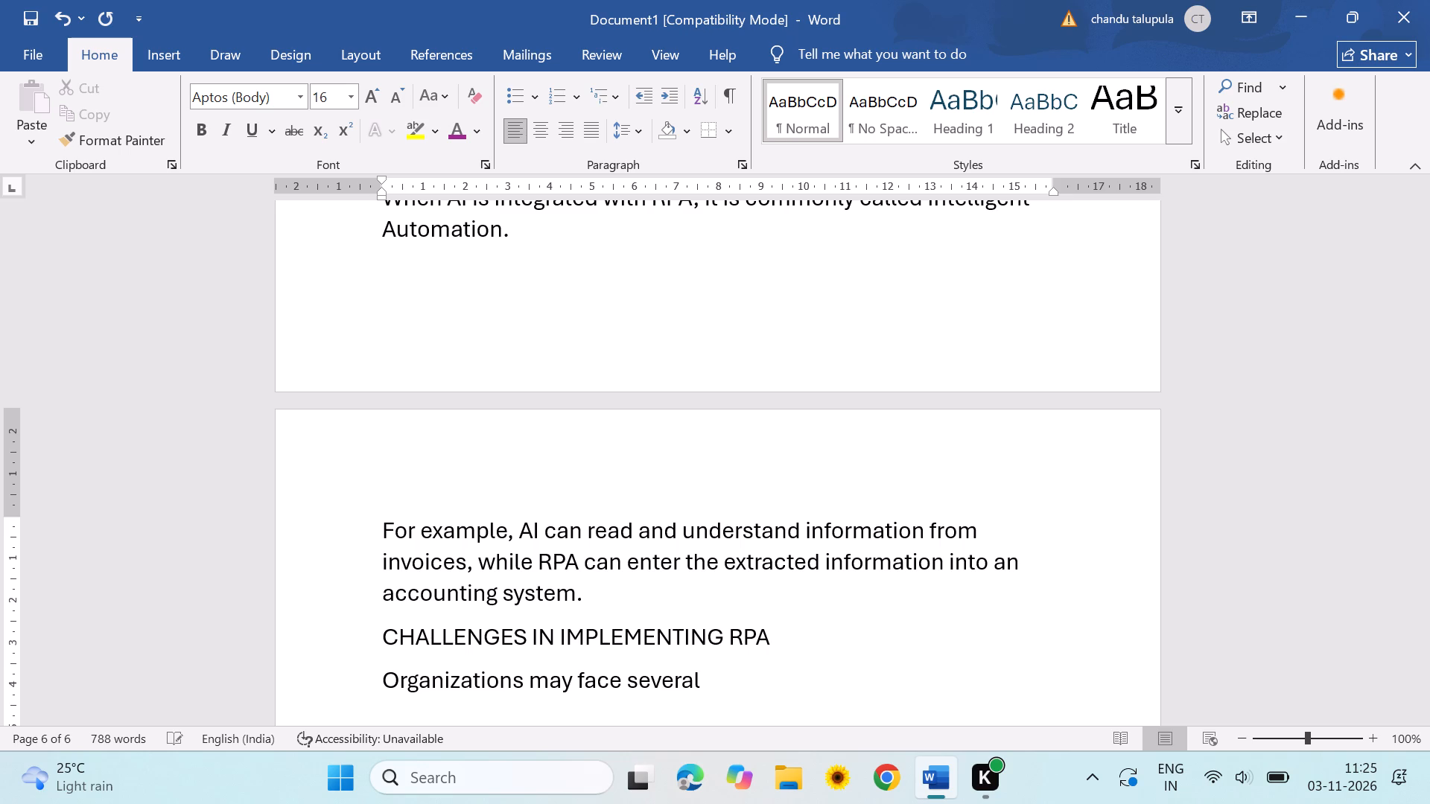
pyautogui.write('challen')
pyautogui.write('ged while')
pyautogui.press('BackSpace')
pyautogui.press('BackSpace')
pyautogui.press('BackSpace')
pyautogui.press('BackSpace')
pyautogui.press('BackSpace')
pyautogui.press('BackSpace')
pyautogui.press('s')
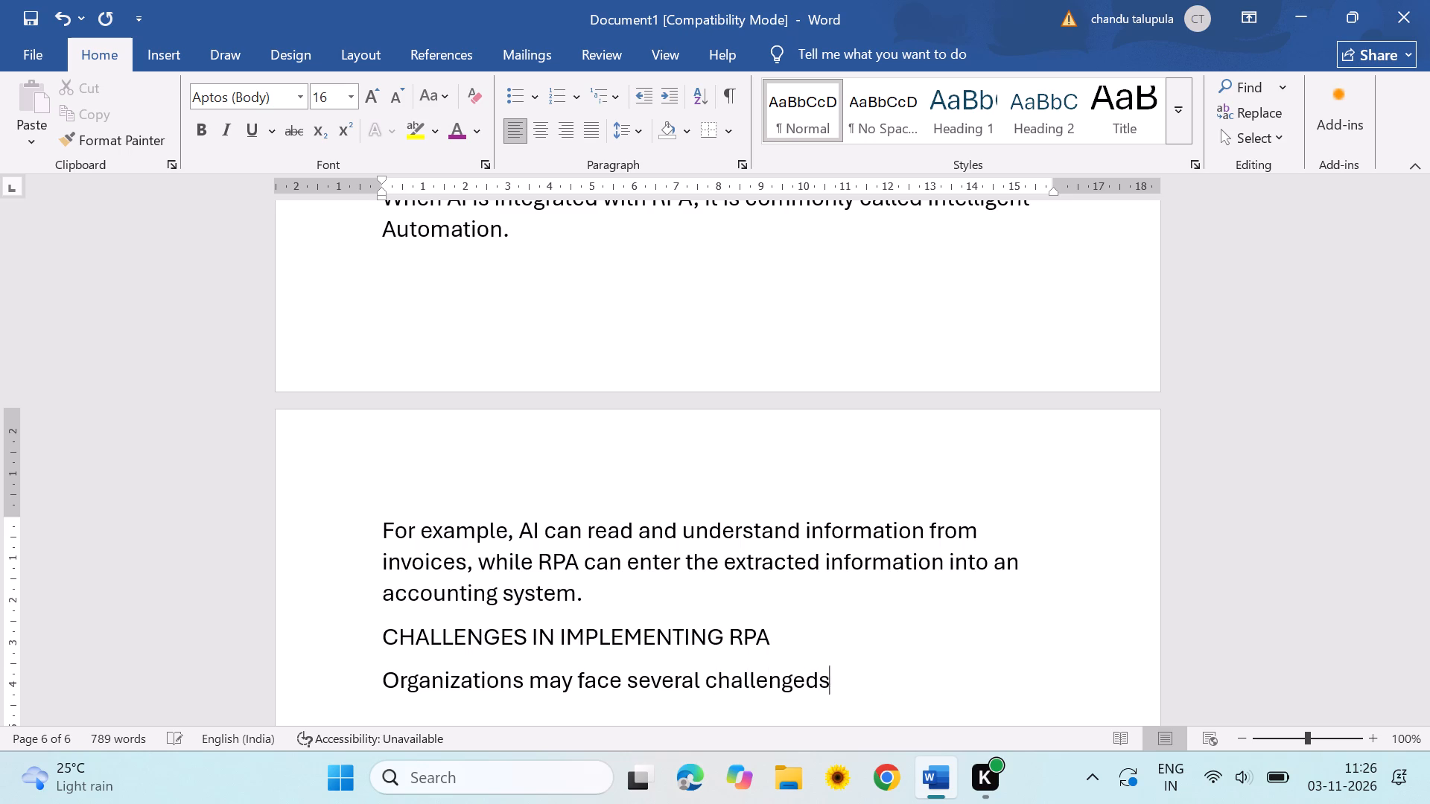
pyautogui.press('BackSpace')
pyautogui.press('BackSpace')
pyautogui.write('s while')
pyautogui.press('space')
pyautogui.write('implementing')
pyautogui.press('space')
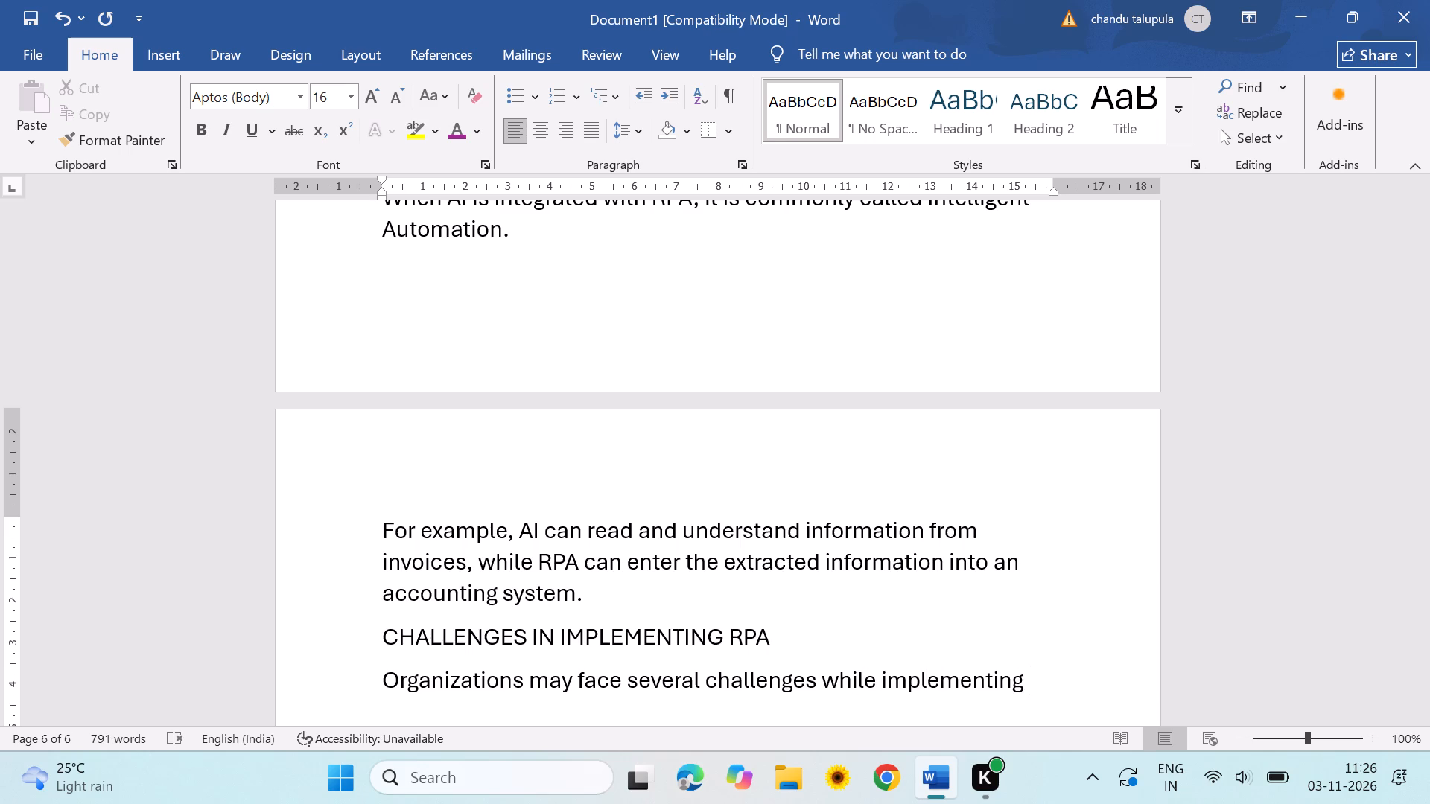
pyautogui.write('RP')
pyautogui.hotkey('shift', 'a')
pyautogui.press('space')
pyautogui.hotkey('shift', ':')
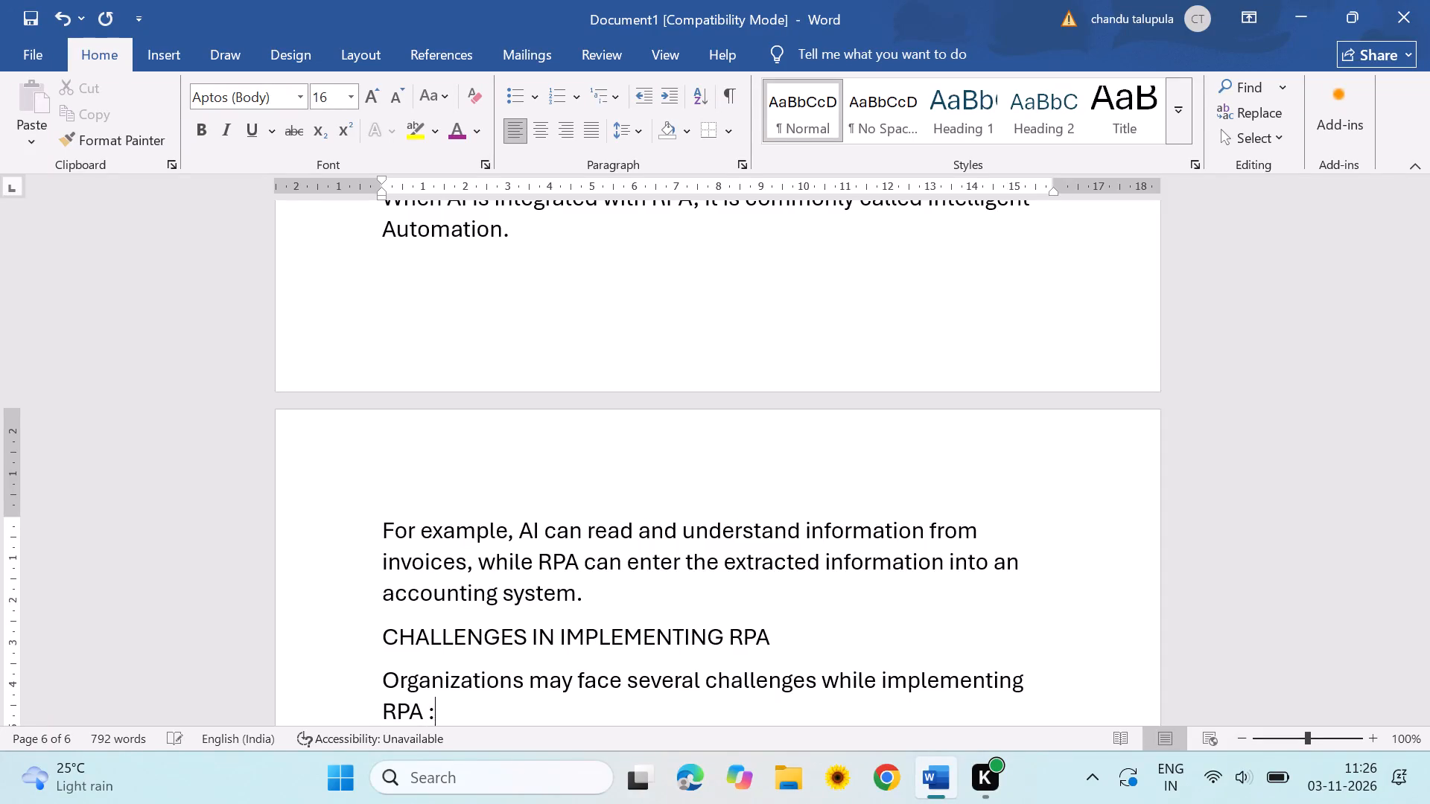
pyautogui.press('Return')
# Write the first challenge, "Selecting the correct processes for automation.", and start a new line.
pyautogui.write('Selecting the core')
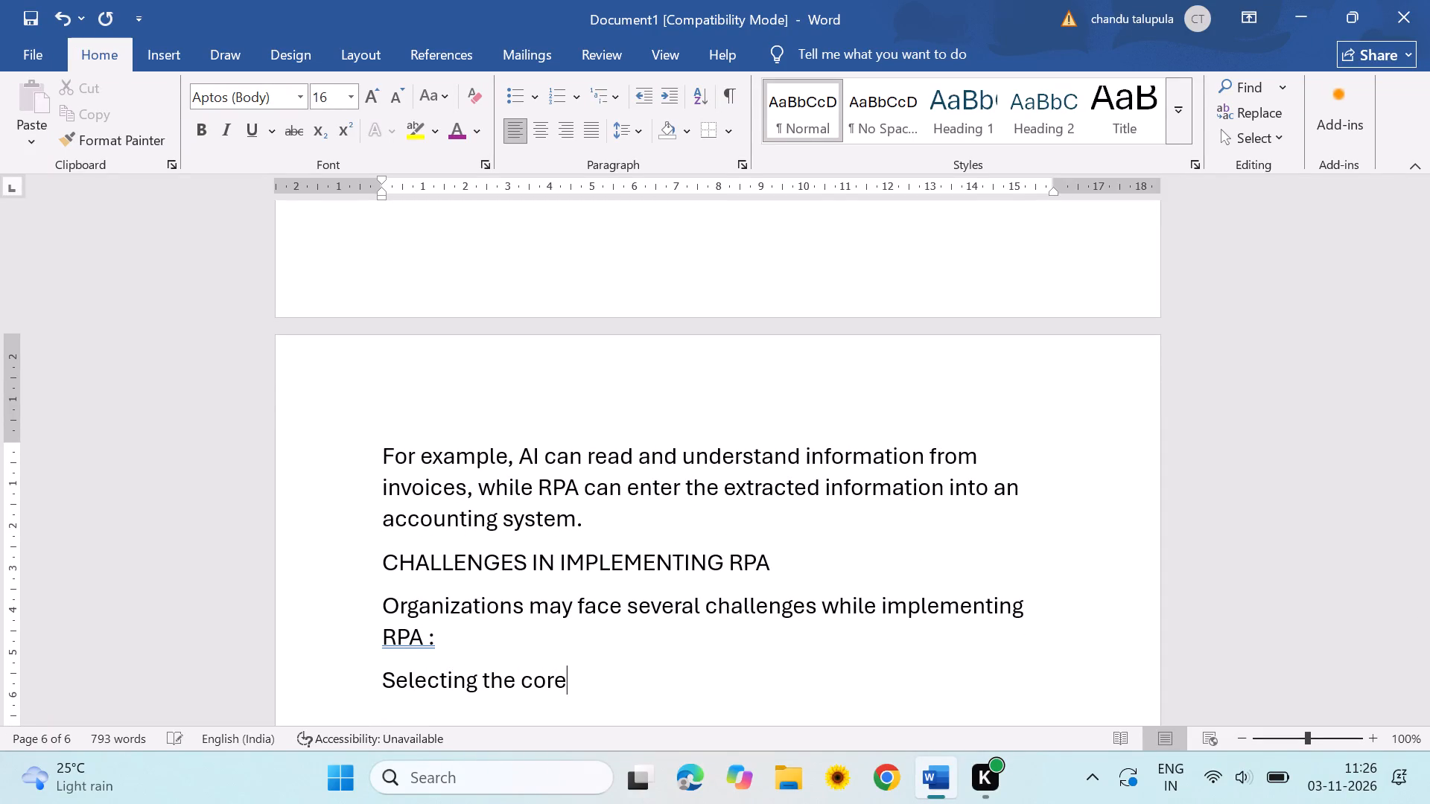
pyautogui.press('BackSpace')
pyautogui.write('rect processes for automation')
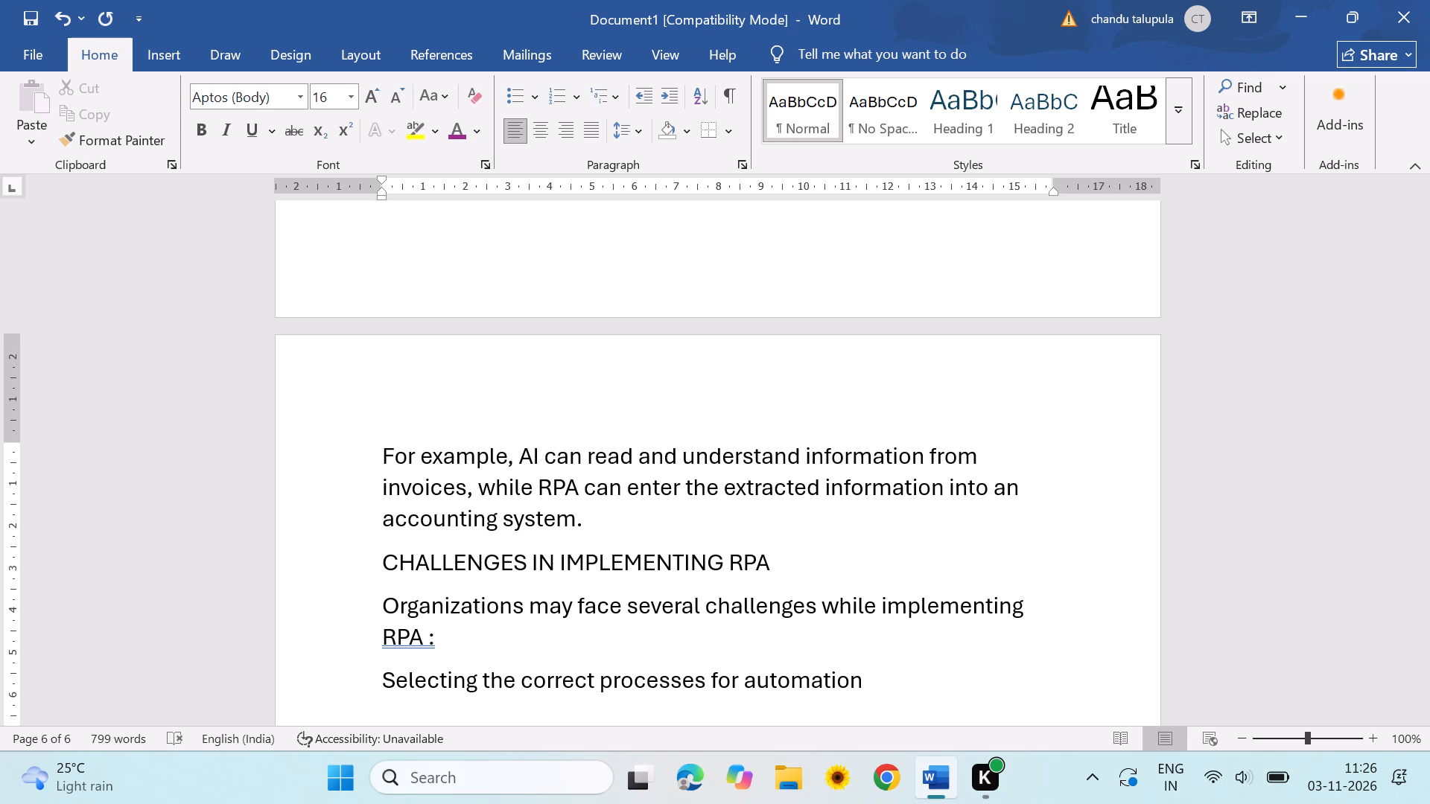
pyautogui.press('.')
pyautogui.press('Return')
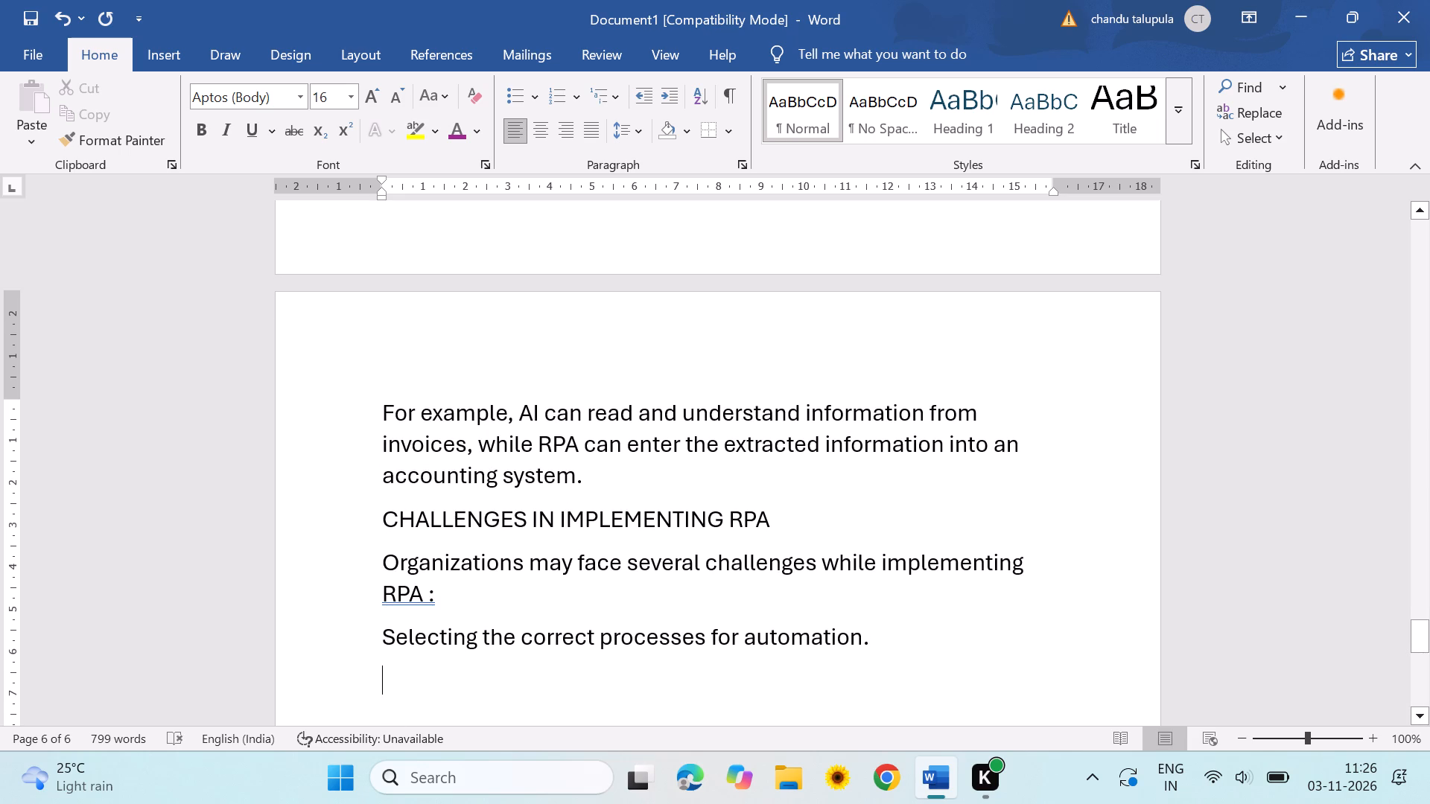
# Begin the second challenge line with the word "Maintaining".
pyautogui.write('Maintaingin f')
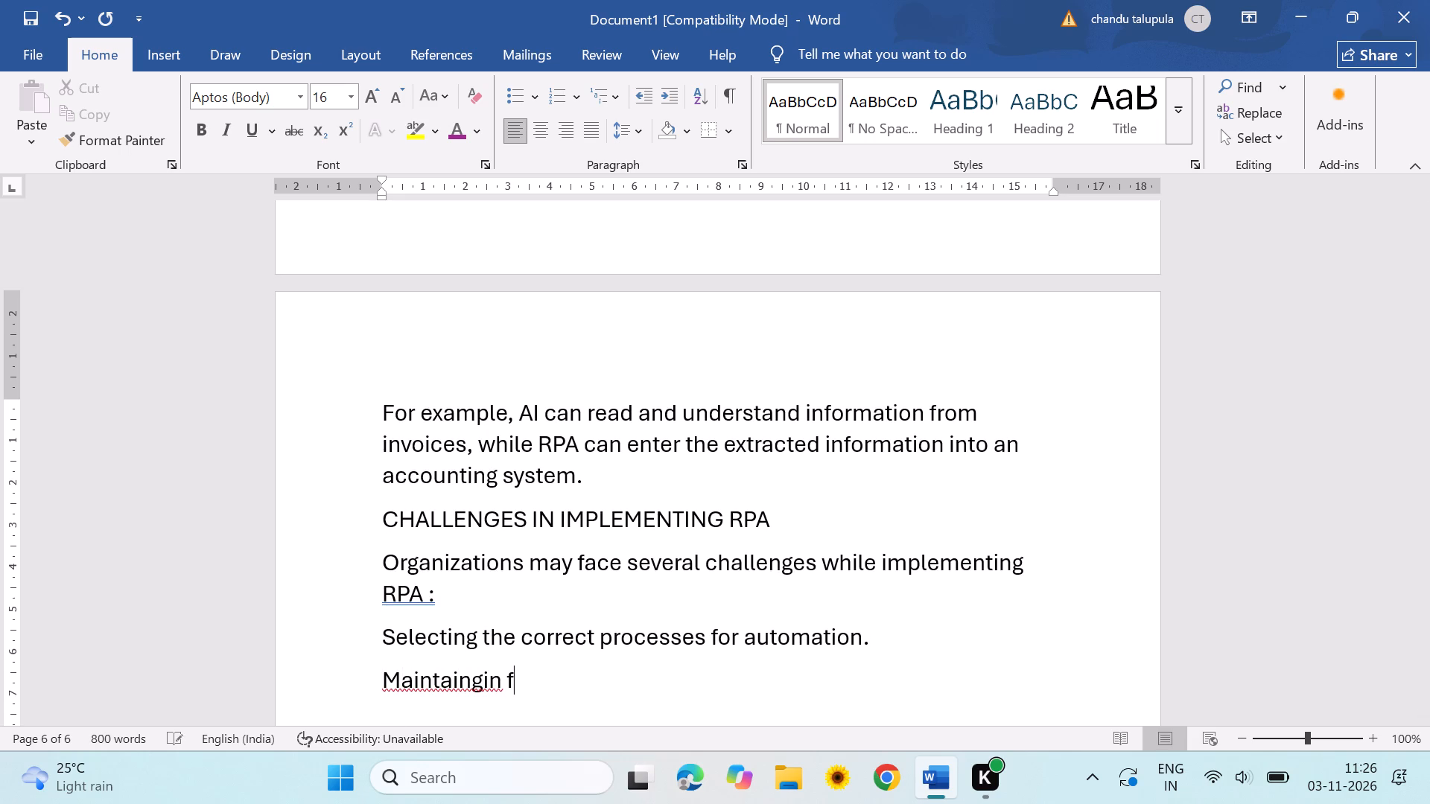
pyautogui.press('BackSpace')
pyautogui.press('BackSpace')
pyautogui.press('BackSpace')
pyautogui.press('BackSpace')
pyautogui.press('BackSpace')
pyautogui.write('ingk')
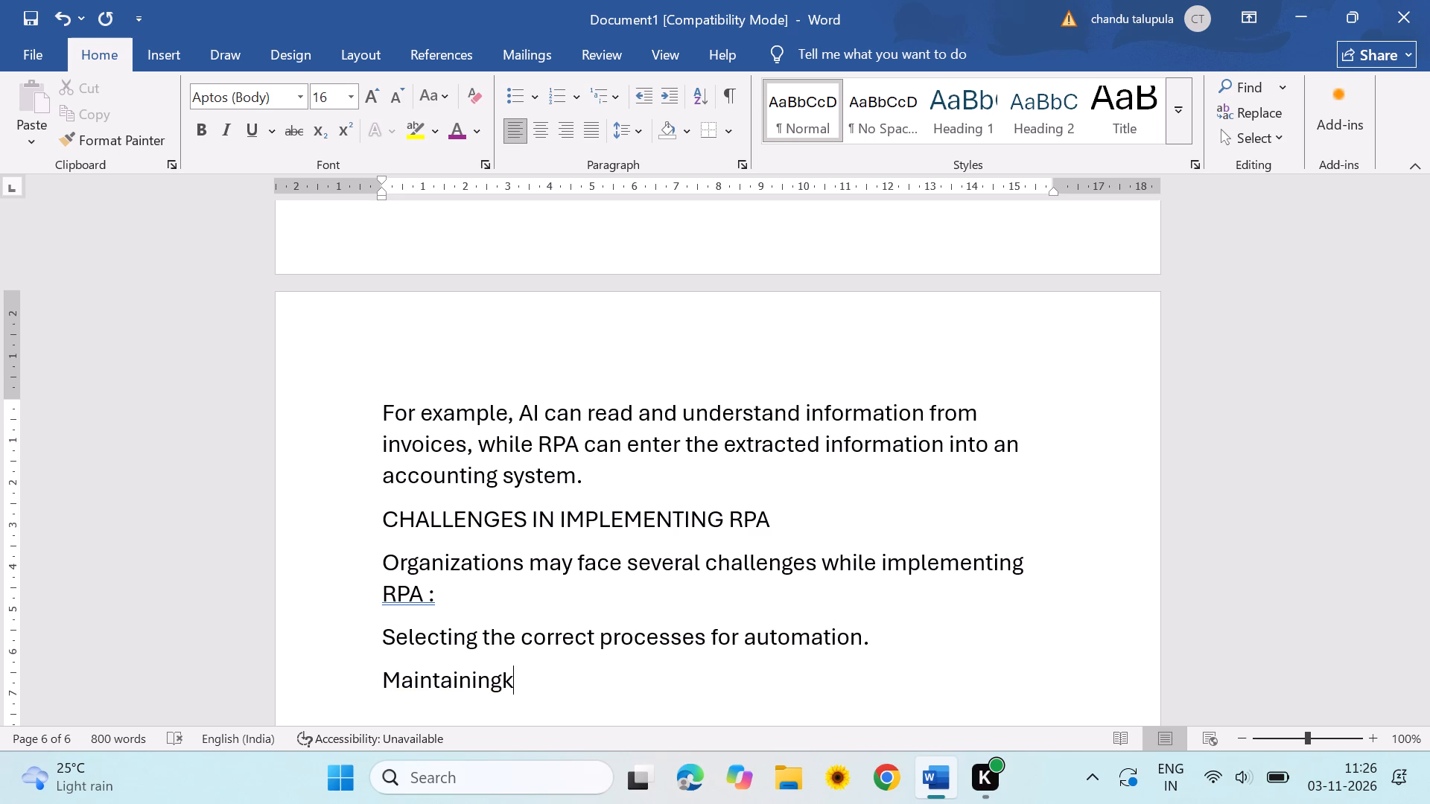
pyautogui.press('Return')
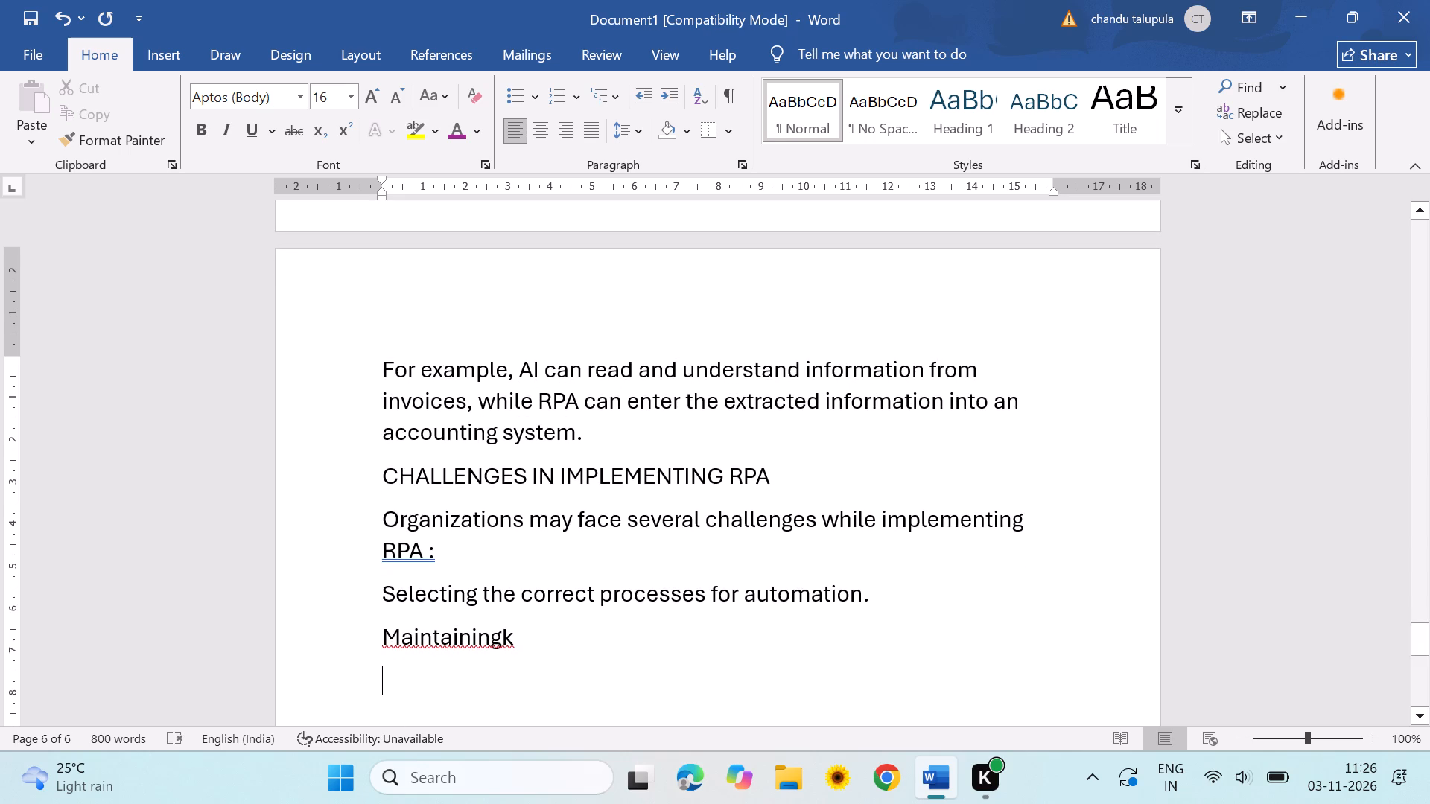
# Return to the end of the second challenge line and remove the stray "k" after "Maintaining".
pyautogui.press('Up')
pyautogui.press('Right')
pyautogui.press('Right')
pyautogui.press('Right')
pyautogui.press('Right')
pyautogui.press('Right')
pyautogui.press('Right')
pyautogui.press('Right')
pyautogui.press('Right')
pyautogui.press('Right')
pyautogui.press('Right')
pyautogui.press('Right')
pyautogui.press('Right')
pyautogui.press('Right')
pyautogui.press('Right')
pyautogui.press('Up')
pyautogui.press('Right')
pyautogui.press('Right')
pyautogui.press('Right')
pyautogui.press('Right')
pyautogui.press('Right')
pyautogui.press('Right')
pyautogui.press('Right')
pyautogui.press('Right')
pyautogui.press('Right')
pyautogui.press('Right')
pyautogui.press('Right')
pyautogui.press('Right')
pyautogui.press('Right')
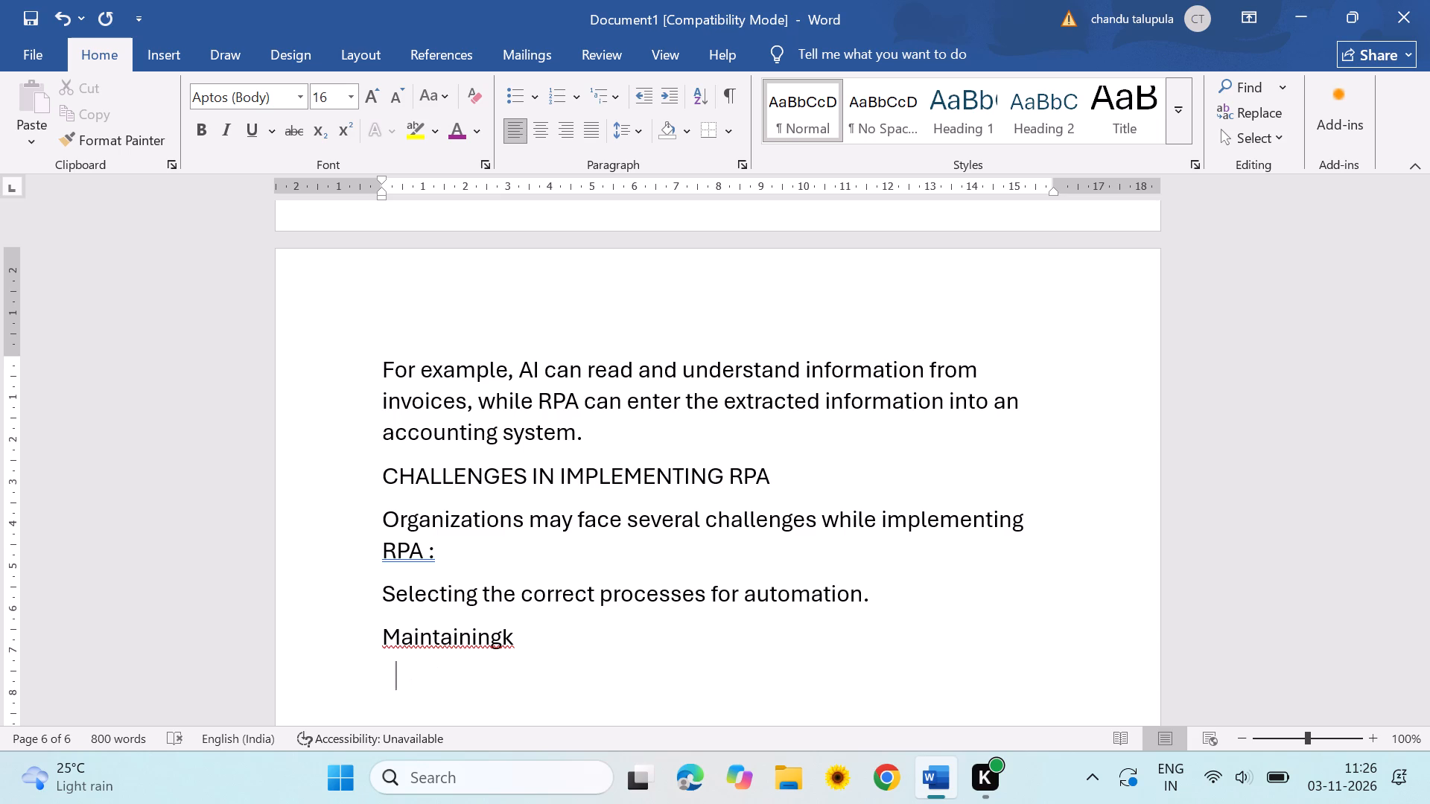
pyautogui.press('Up')
pyautogui.press('Right')
pyautogui.press('Right')
pyautogui.press('Right')
pyautogui.press('Right')
pyautogui.press('Right')
pyautogui.press('Right')
pyautogui.press('Right')
pyautogui.press('Right')
pyautogui.press('Right')
pyautogui.press('Right')
pyautogui.press('Right')
pyautogui.press('Right')
pyautogui.press('BackSpace')
# Complete the second challenge line with "software bots." and move on to a new line.
pyautogui.press('space')
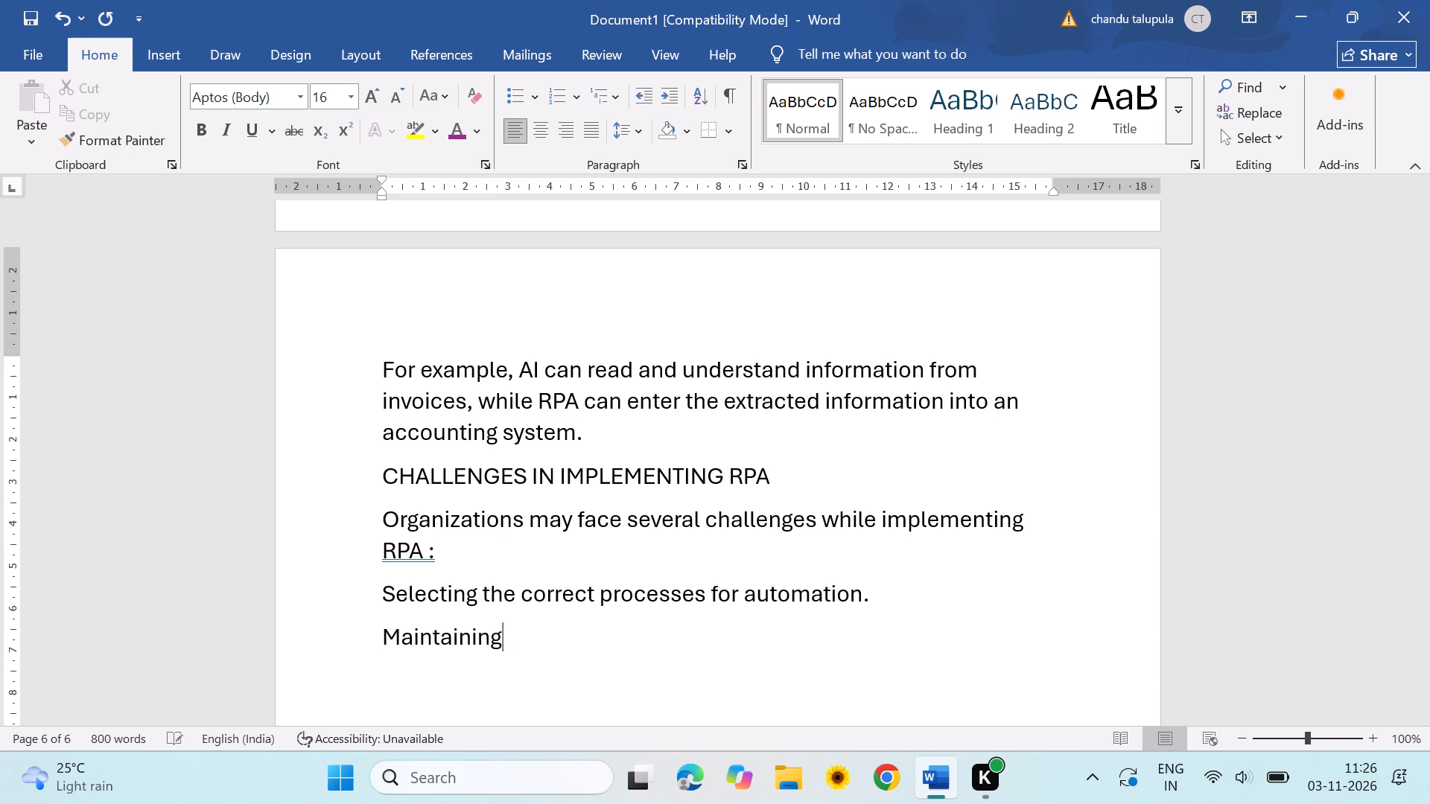
pyautogui.press('space')
pyautogui.write('s')
pyautogui.write('oftw')
pyautogui.write('are')
pyautogui.press('space')
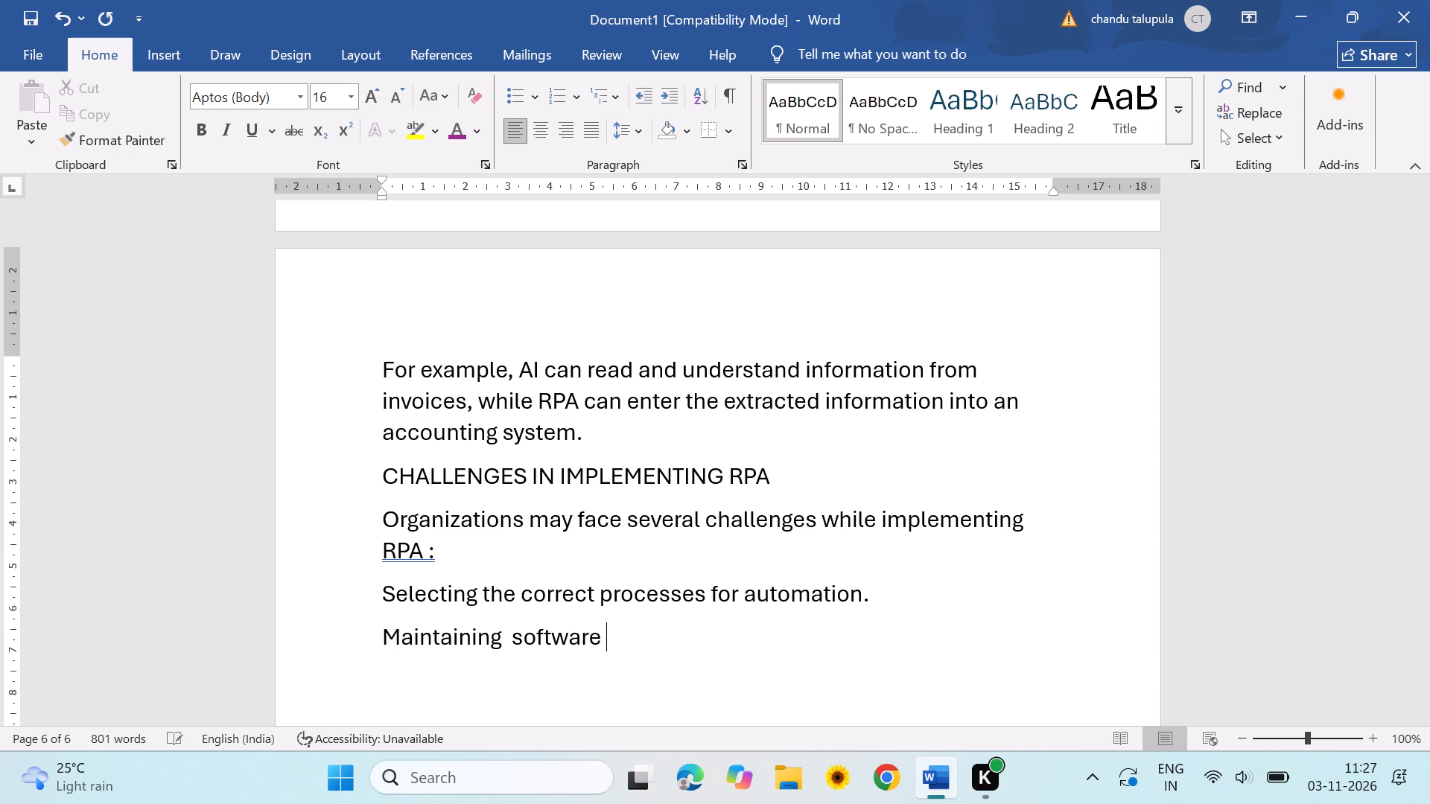
pyautogui.write('bots')
pyautogui.press('.')
pyautogui.press('Return')
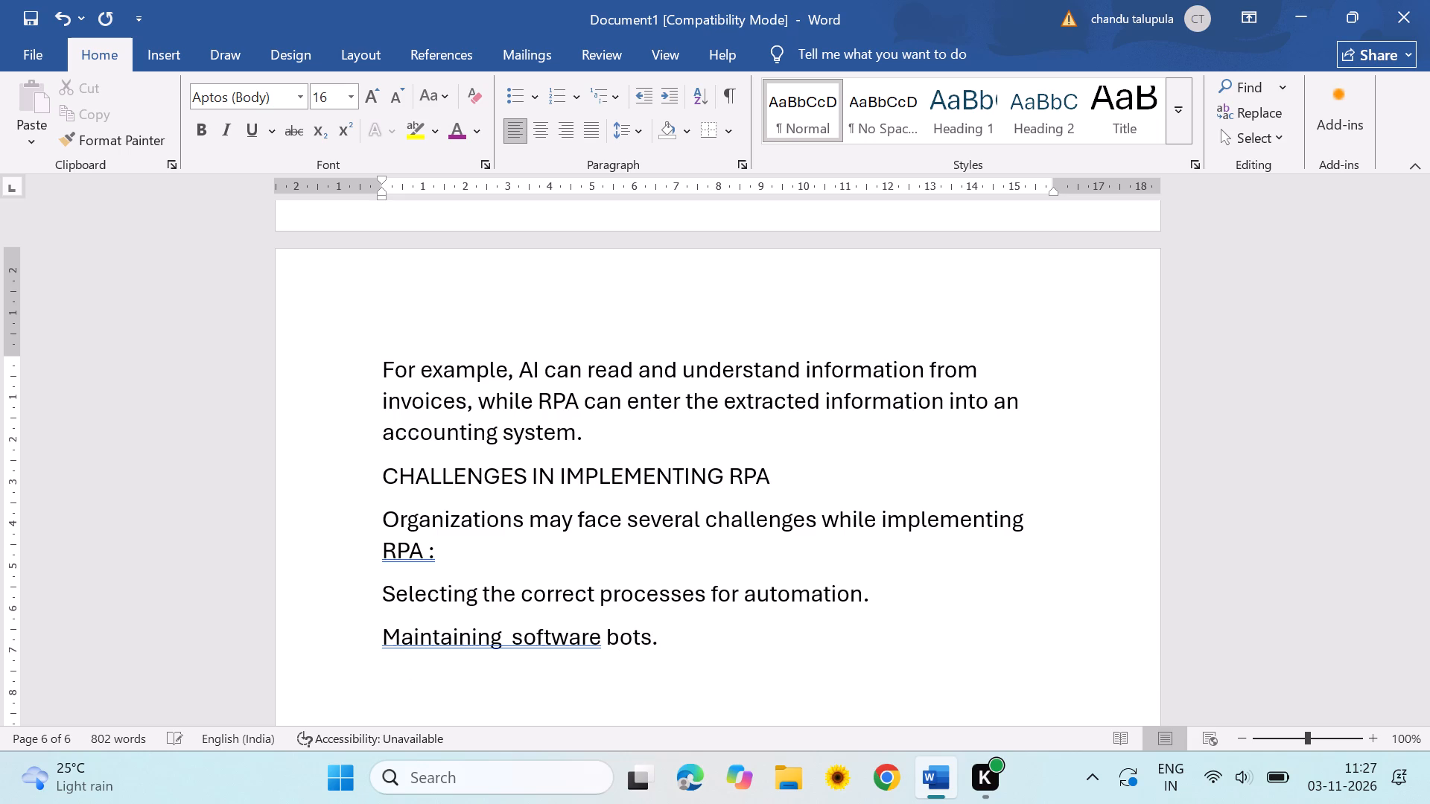
# Write the third challenge, "Protecting confidential information.", and start a new line.
pyautogui.write('Protec')
pyautogui.write('ting')
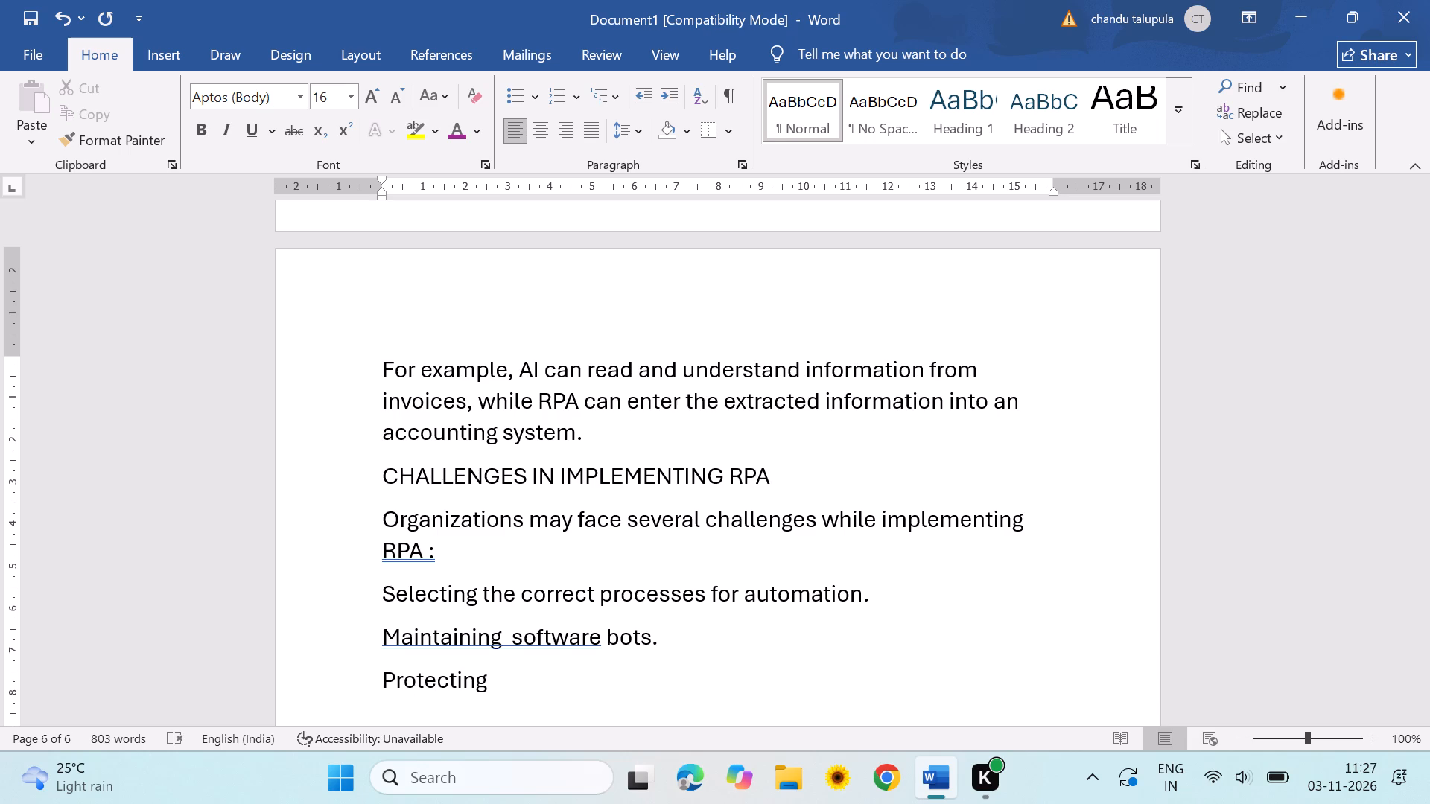
pyautogui.press('space')
pyautogui.write('confief')
pyautogui.press('BackSpace')
pyautogui.press('BackSpace')
pyautogui.write('dential')
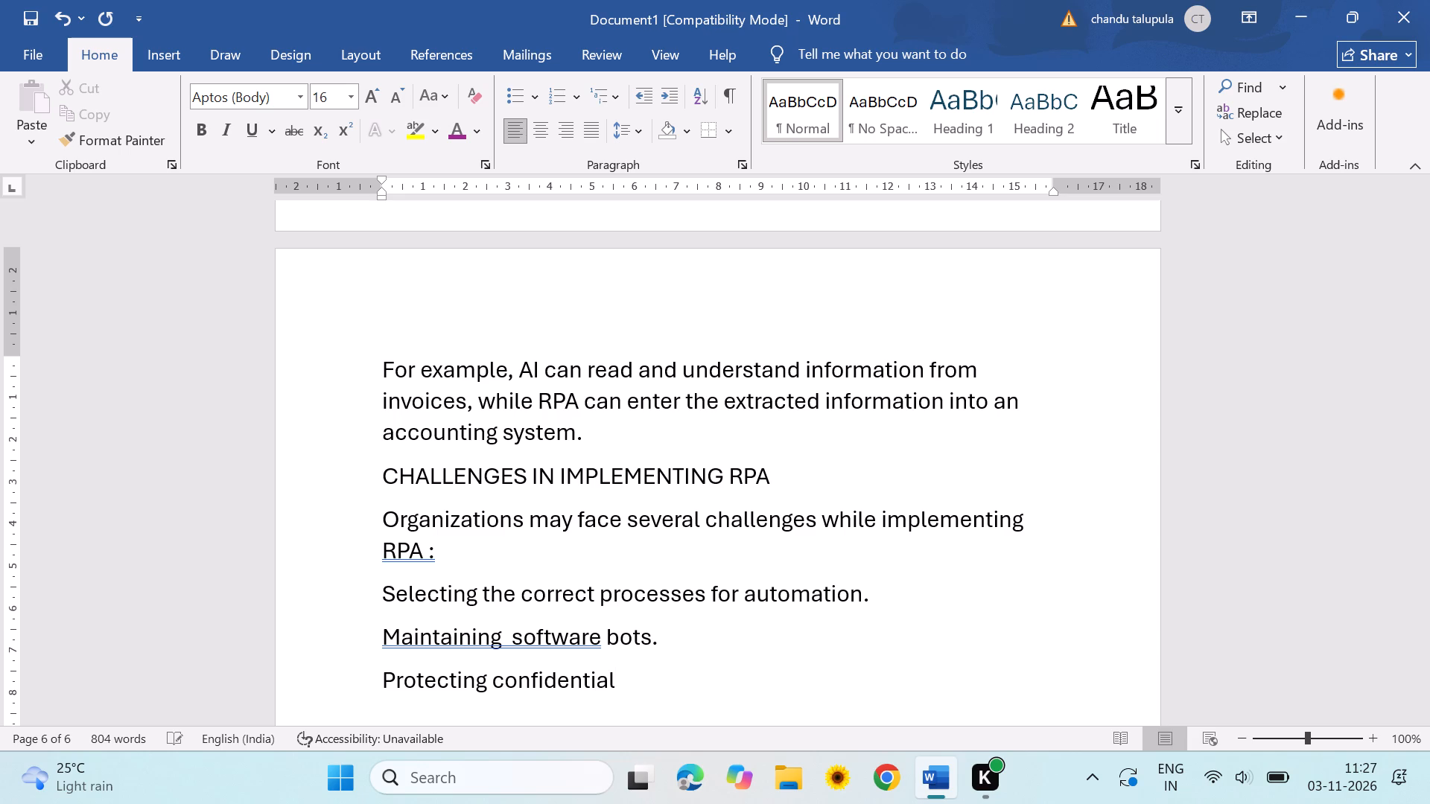
pyautogui.press('space')
pyautogui.write('information.')
pyautogui.press('Return')
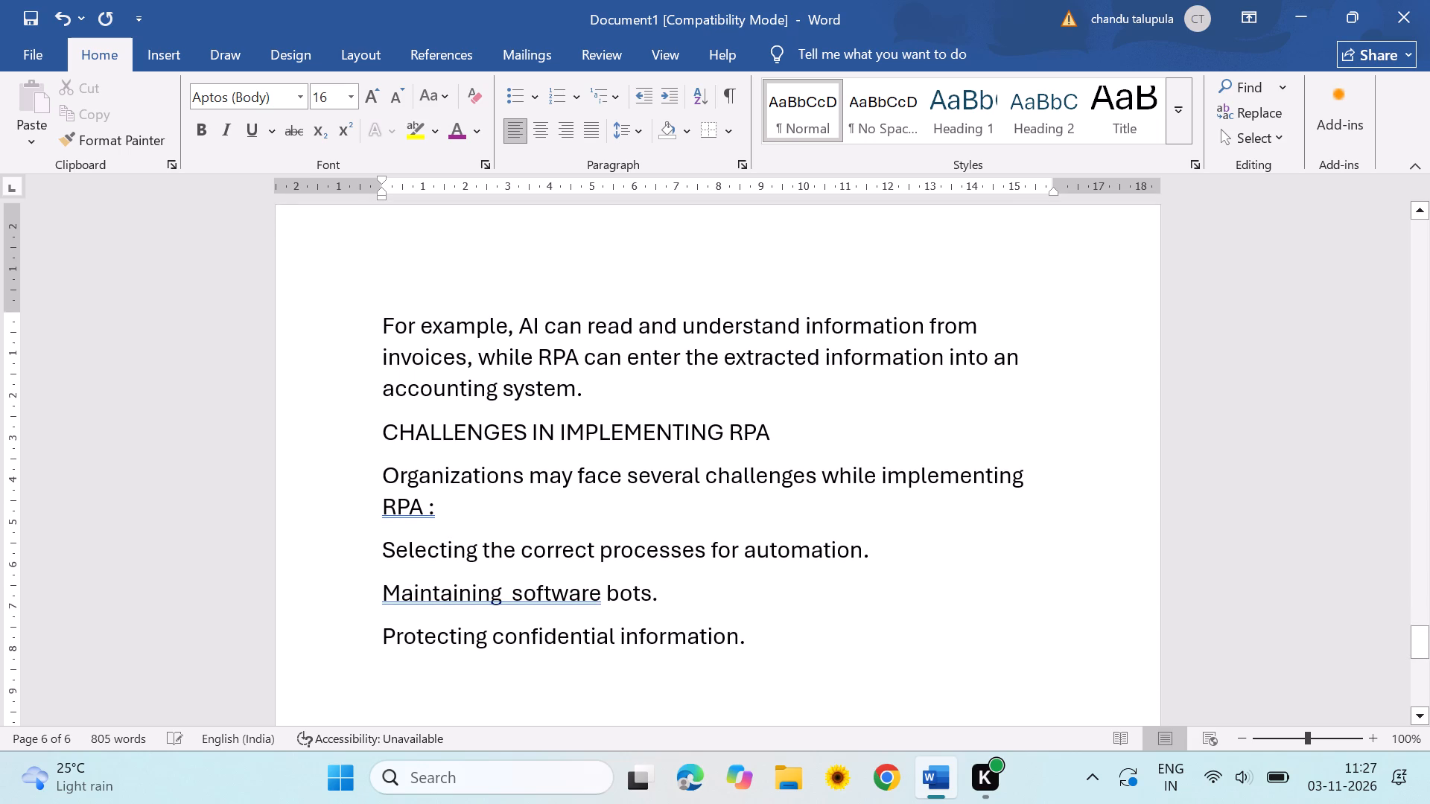
# Write the fourth challenge, "Integrating RPA with existing applications.", and start a new line.
pyautogui.write('Inte')
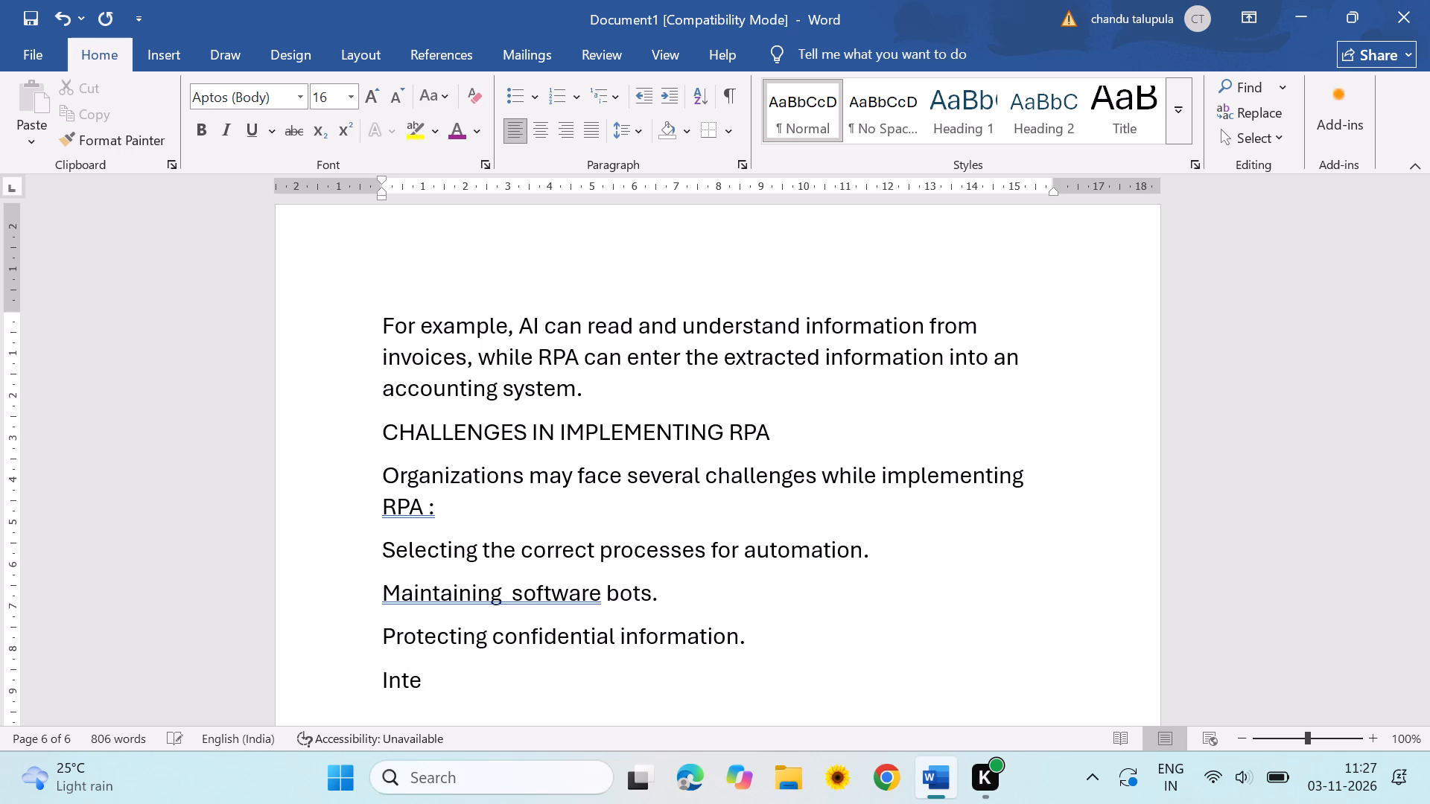
pyautogui.write('grating')
pyautogui.write('RPA')
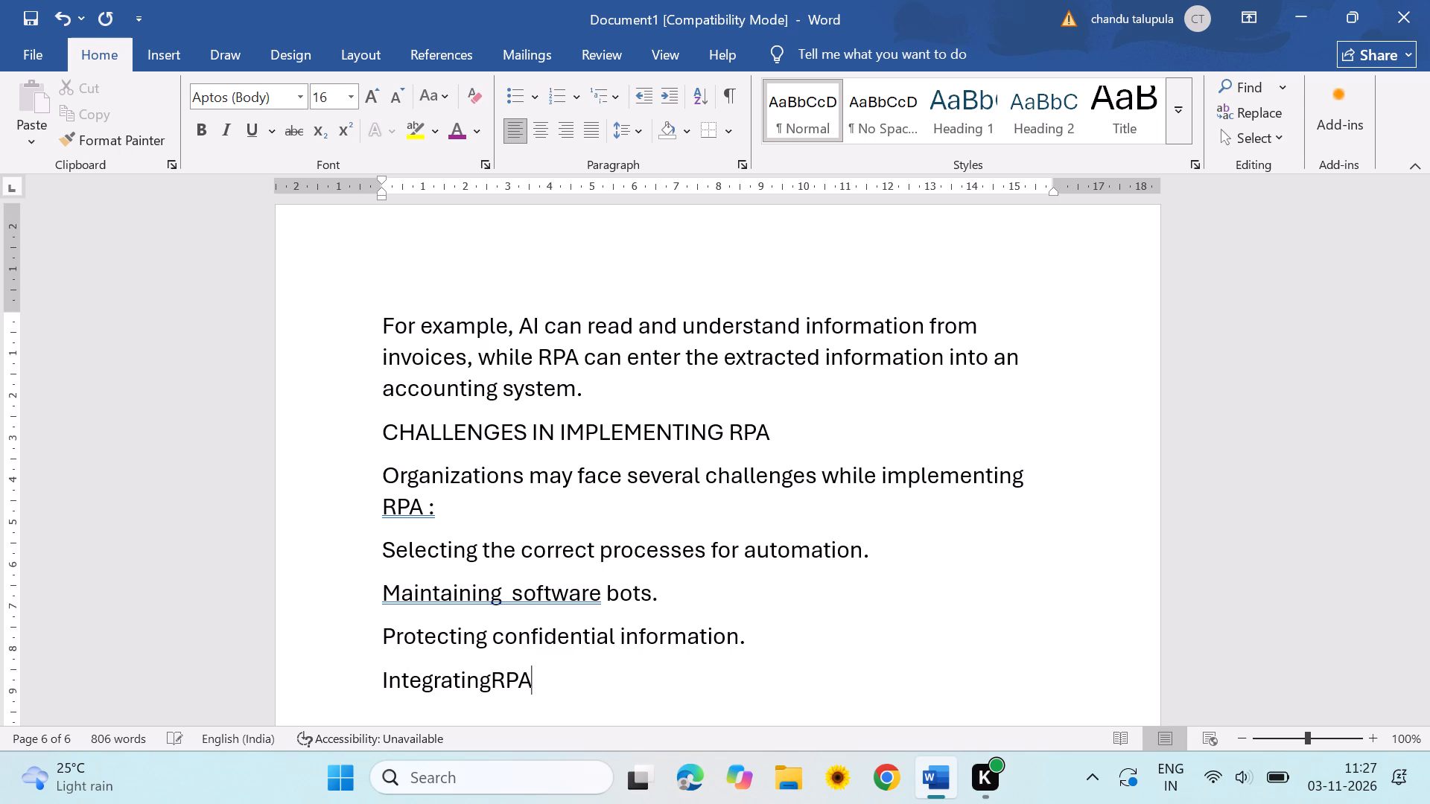
pyautogui.press('Left')
pyautogui.press('Left')
pyautogui.press('Left')
pyautogui.press('space')
pyautogui.press('Right')
pyautogui.press('Right')
pyautogui.press('Right')
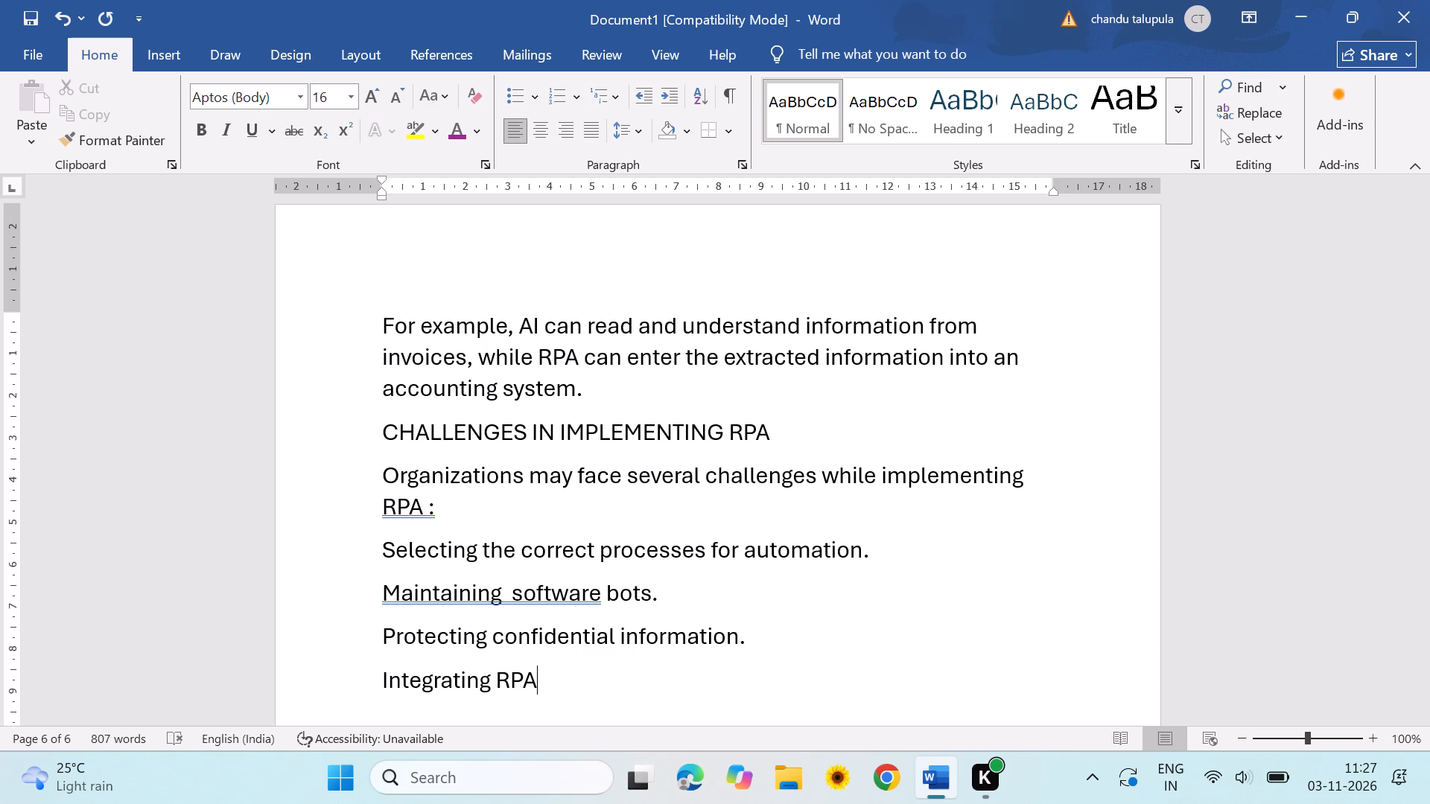
pyautogui.press('space')
pyautogui.write('with e')
pyautogui.write('xisting')
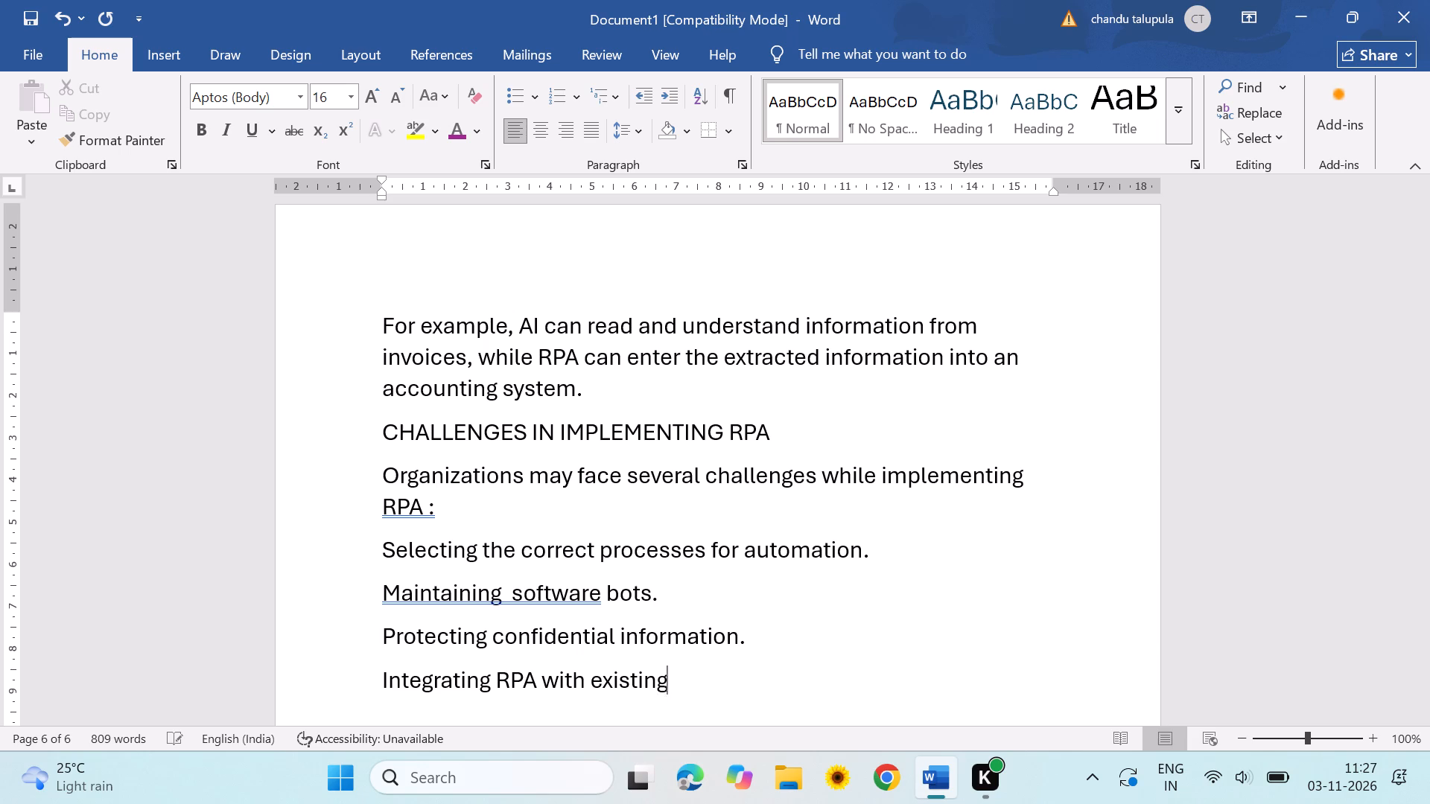
pyautogui.press('space')
pyautogui.write('applications.')
pyautogui.press('Return')
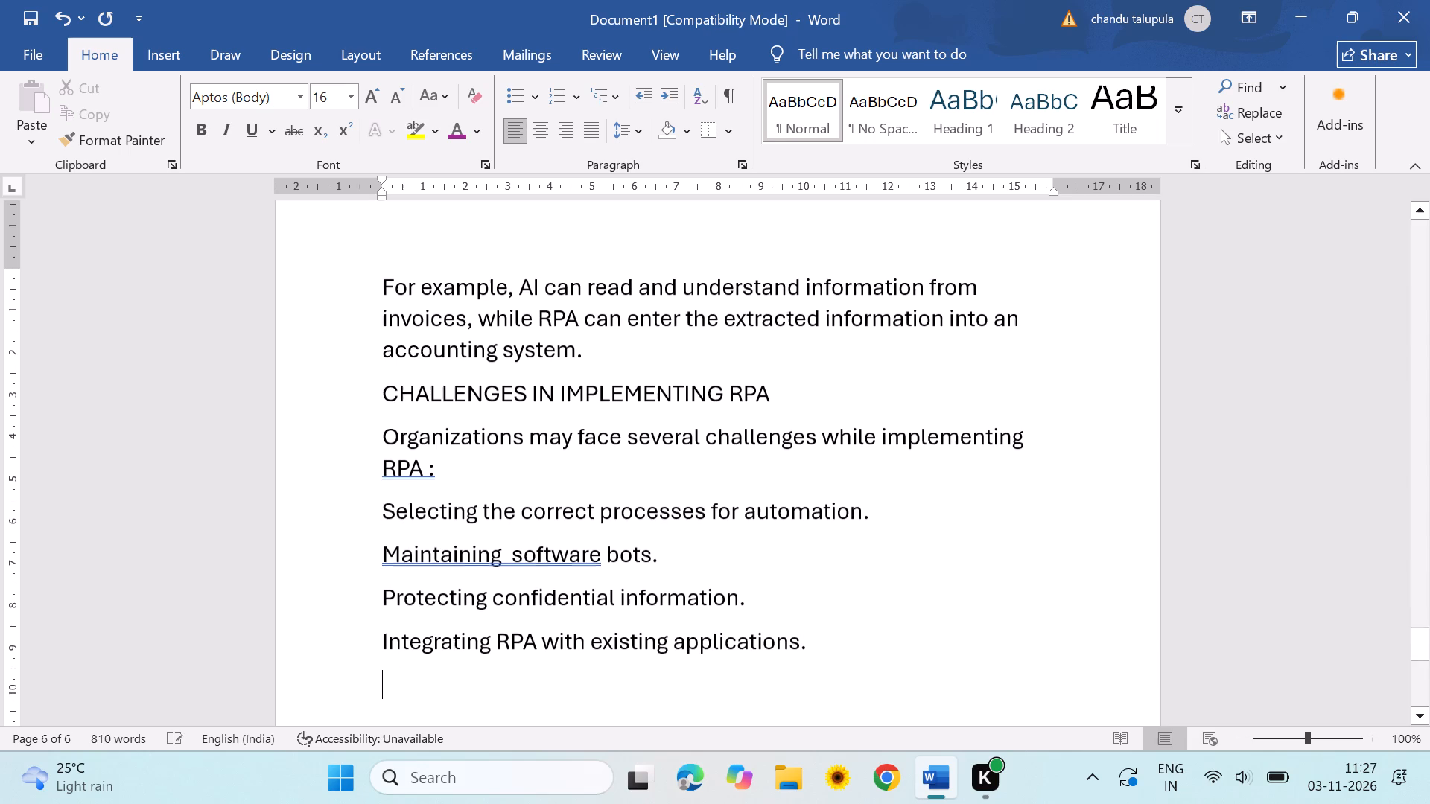
# Write the fifth challenge, "Managing unexpected changes in workflows.", and start a new line.
pyautogui.write('Managing')
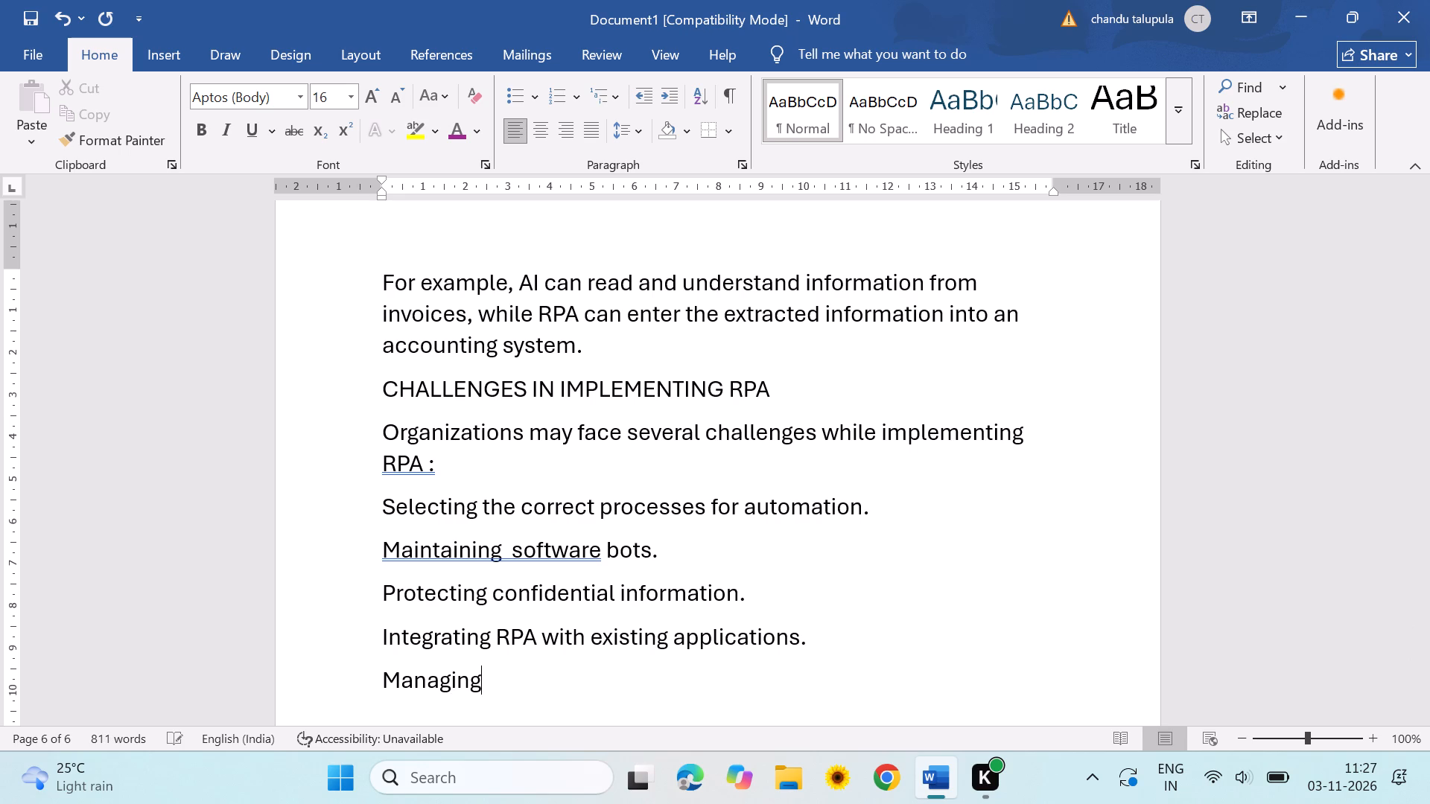
pyautogui.press('space')
pyautogui.write('unexpected')
pyautogui.press('space')
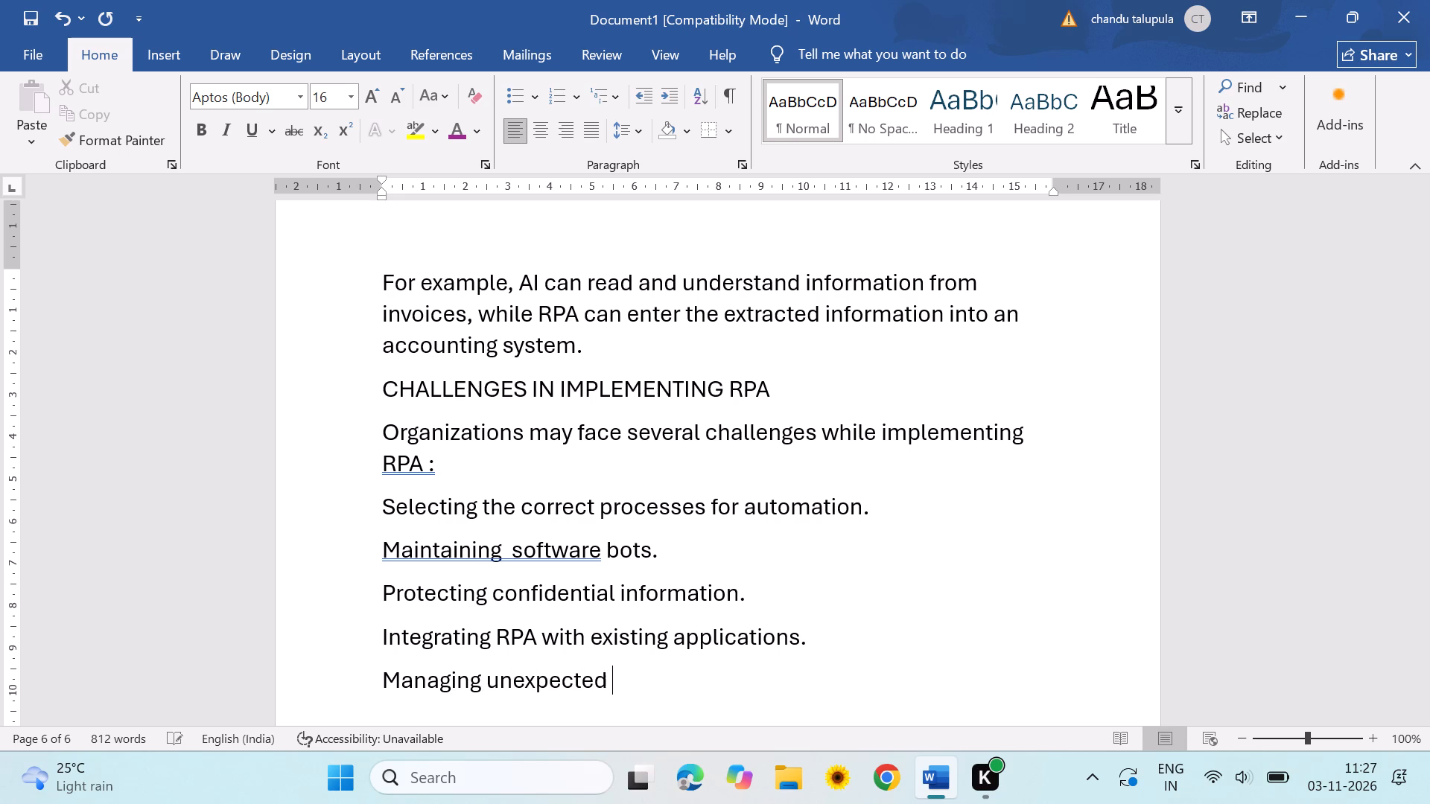
pyautogui.write('changes')
pyautogui.press('space')
pyautogui.write('in workflows')
pyautogui.press('.')
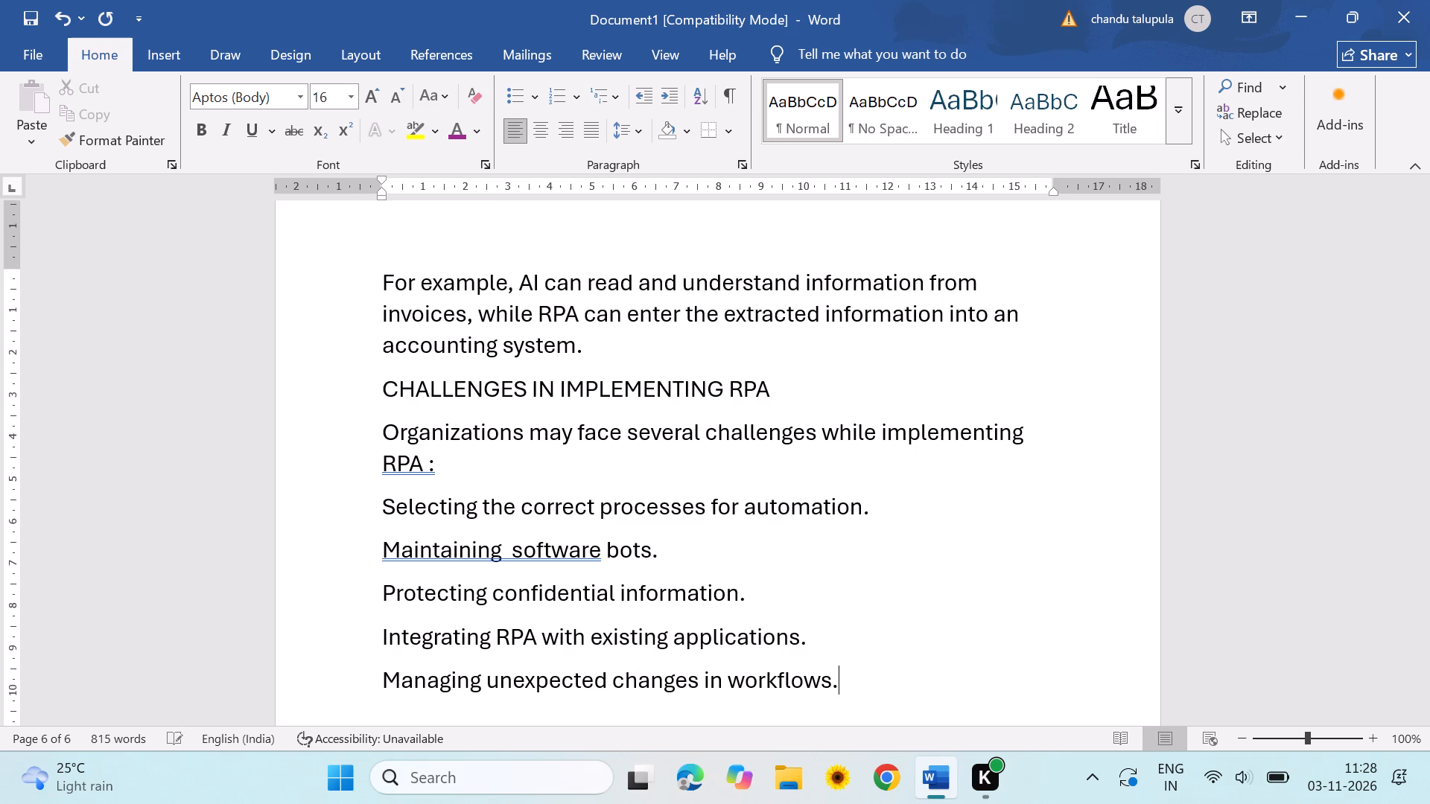
pyautogui.press('Return')
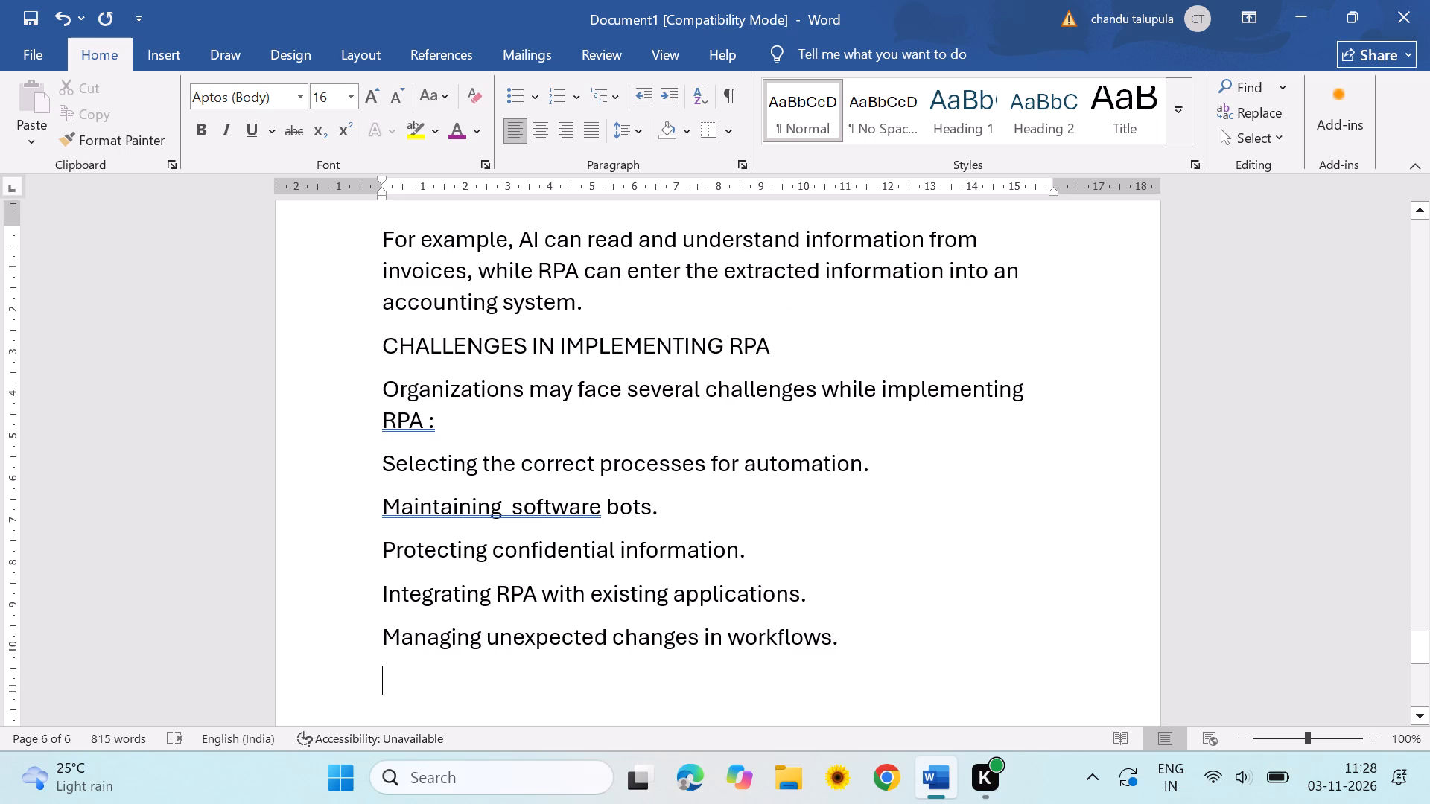
# Write the sixth challenge, "Training employees to work with automation technologies.", and start a new line.
pyautogui.write('Traininh')
pyautogui.press('BackSpace')
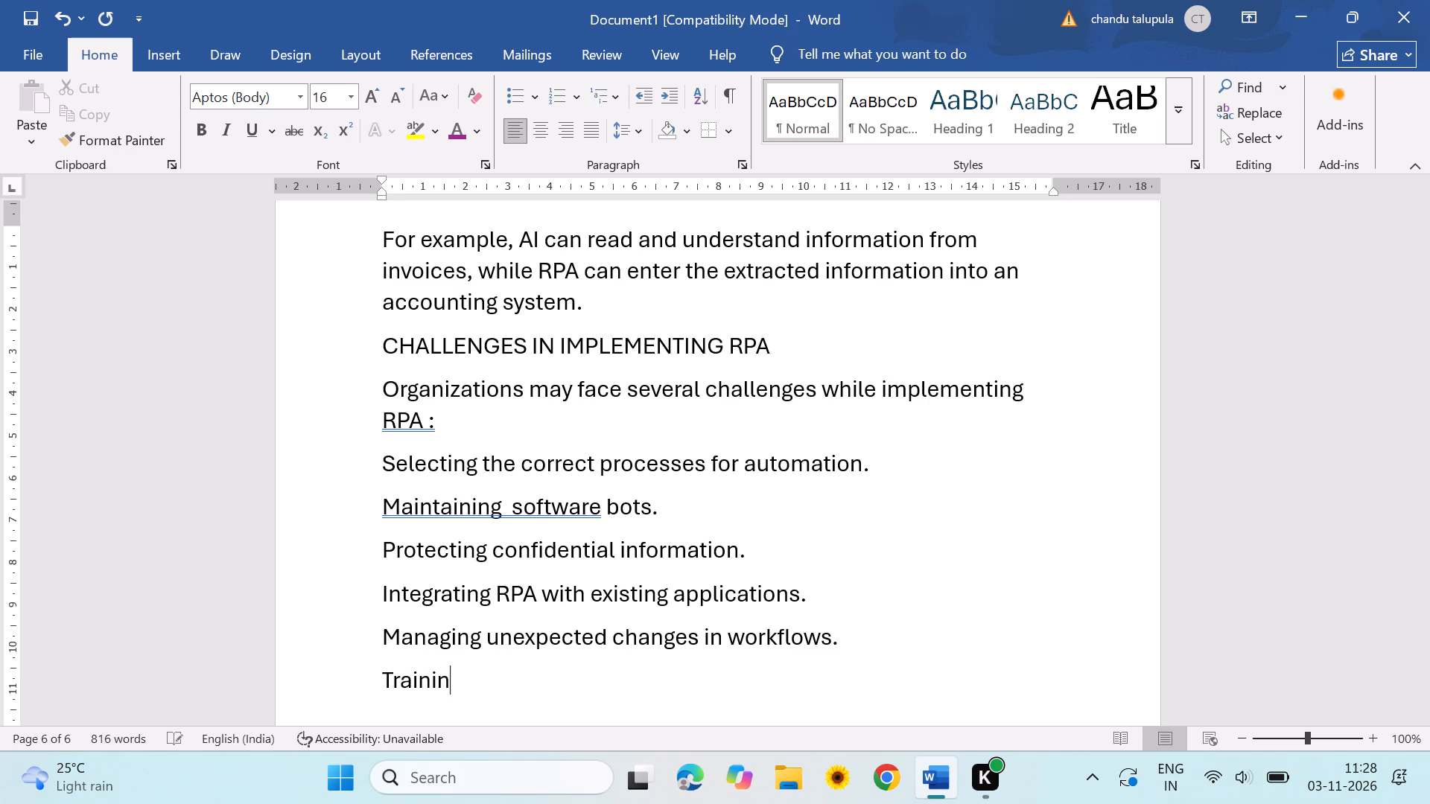
pyautogui.write('g em')
pyautogui.write('pl')
pyautogui.write('oyee')
pyautogui.write('s to work')
pyautogui.press('space')
pyautogui.write('wi')
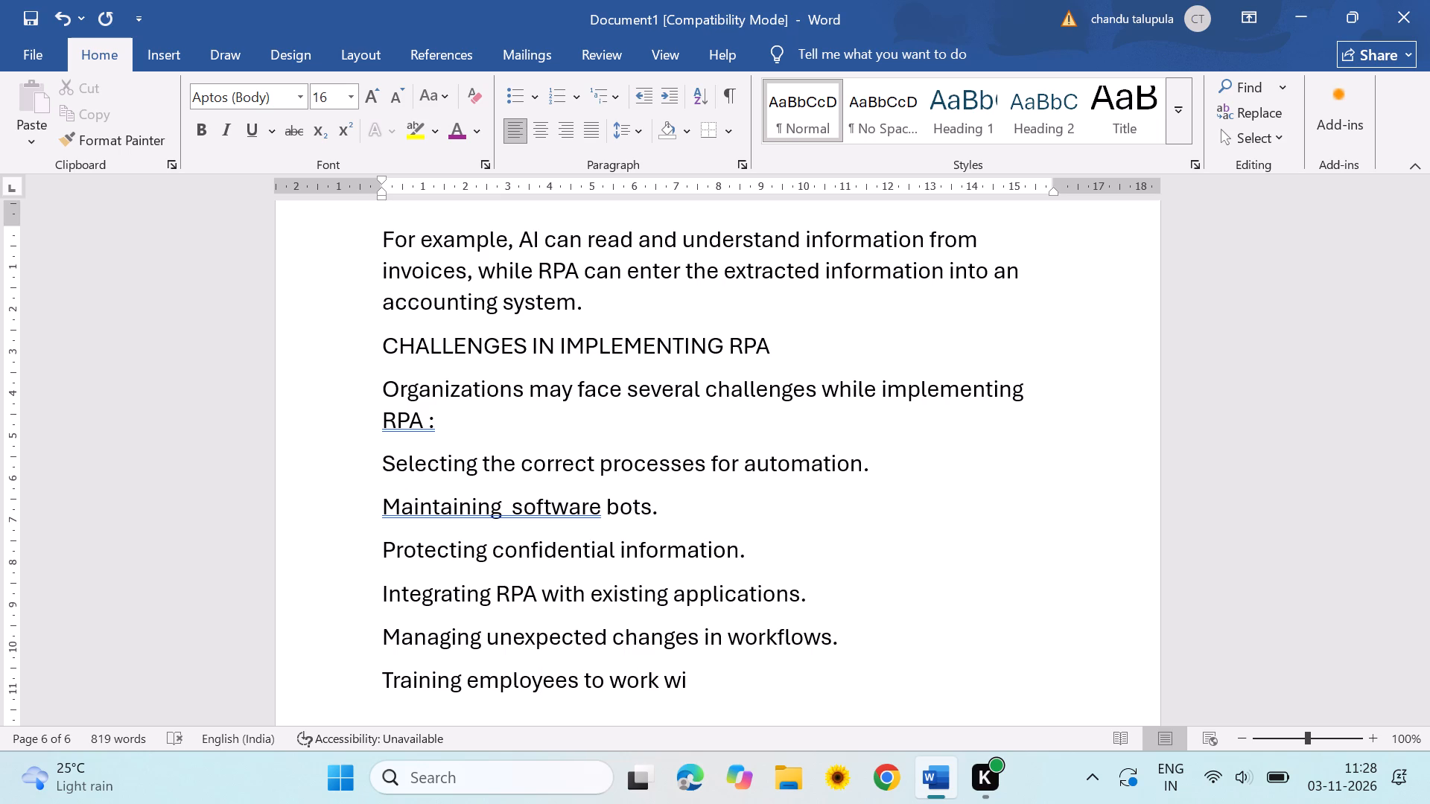
pyautogui.write('th automation technologies')
pyautogui.press('.')
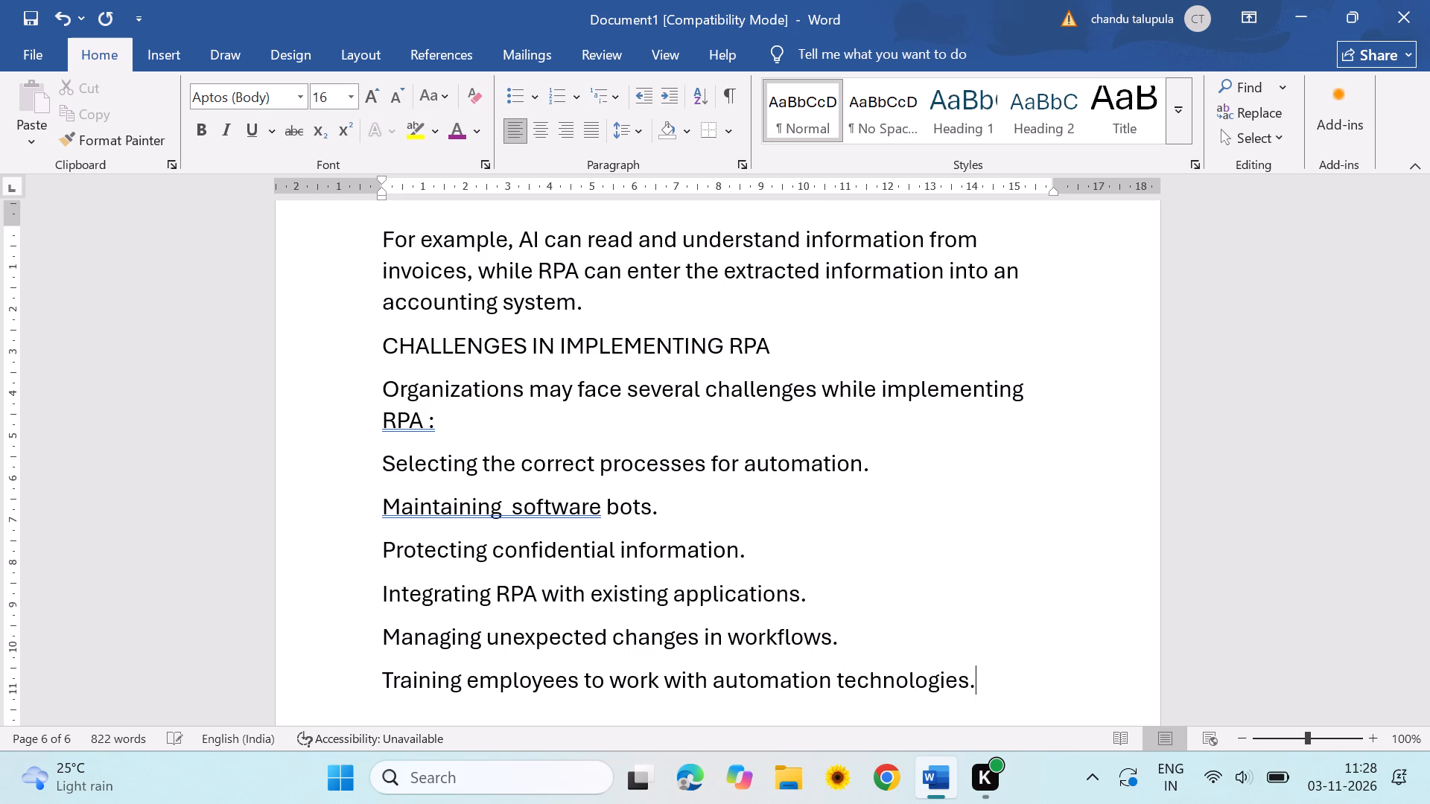
pyautogui.press('Return')
# Begin the section's closing sentence with "Proper planning, security controls, and regular".
pyautogui.write('Proper')
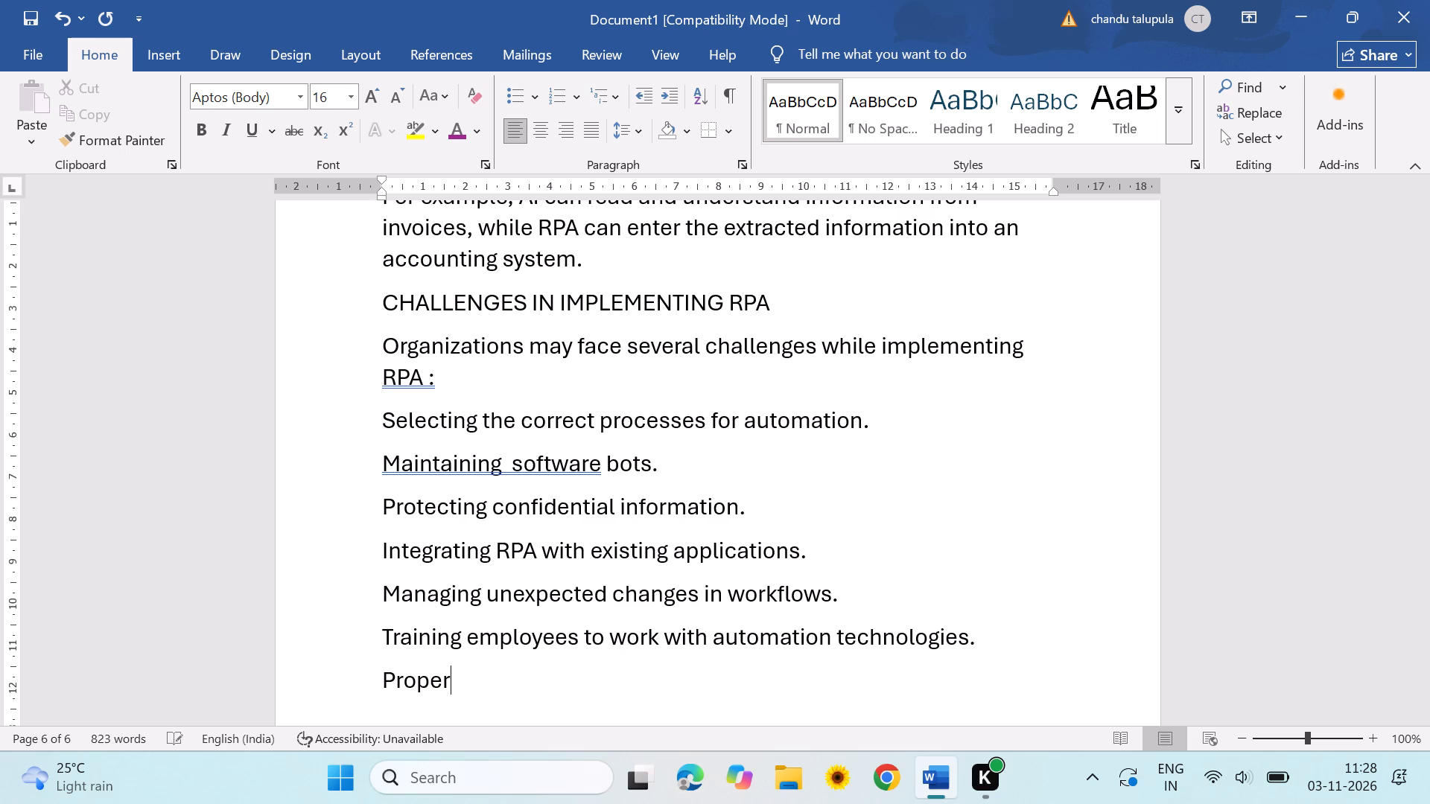
pyautogui.press('space')
pyautogui.write('plannin')
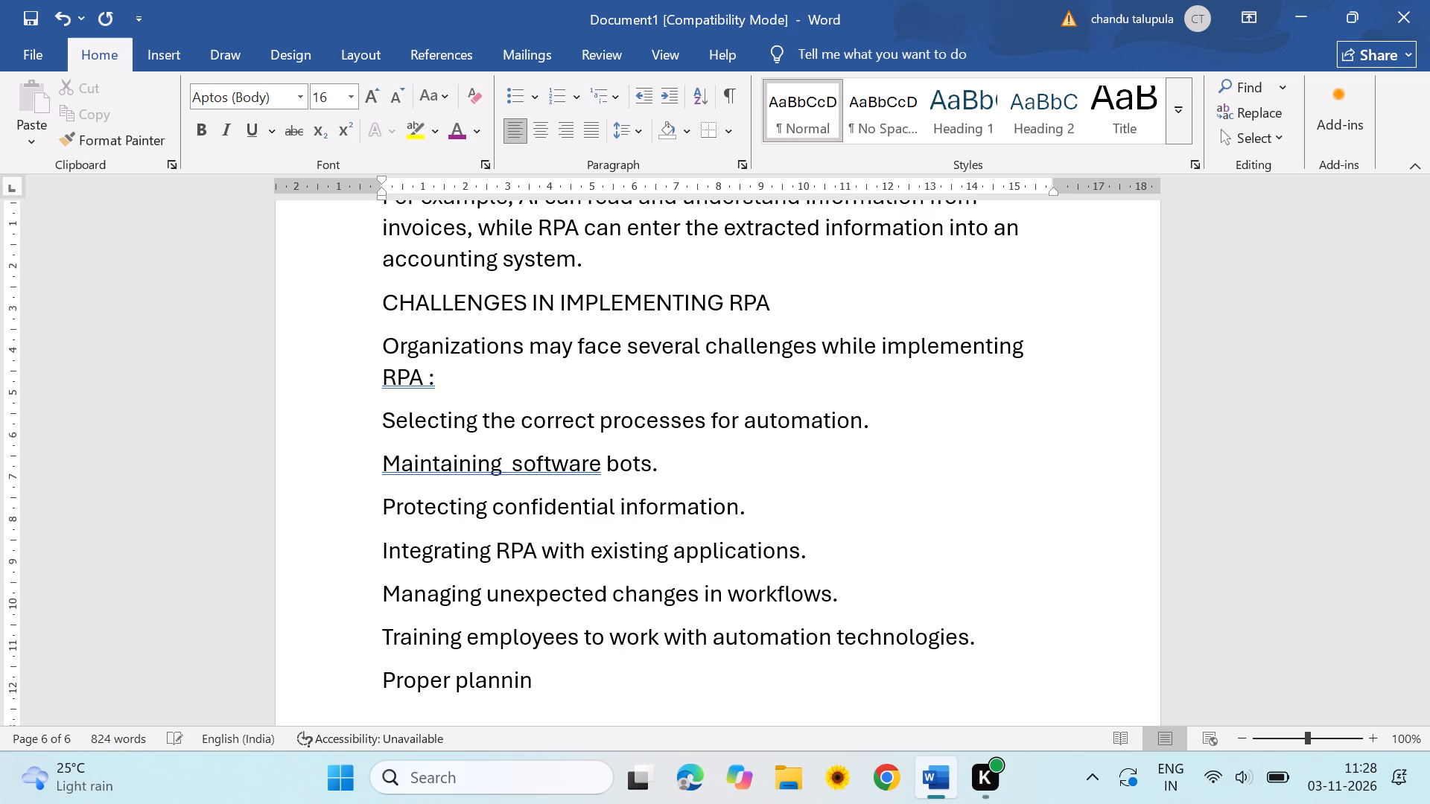
pyautogui.press('g')
pyautogui.write(',')
pyautogui.press('space')
pyautogui.write('secu')
pyautogui.press('r')
pyautogui.write('ity controls')
pyautogui.write(',')
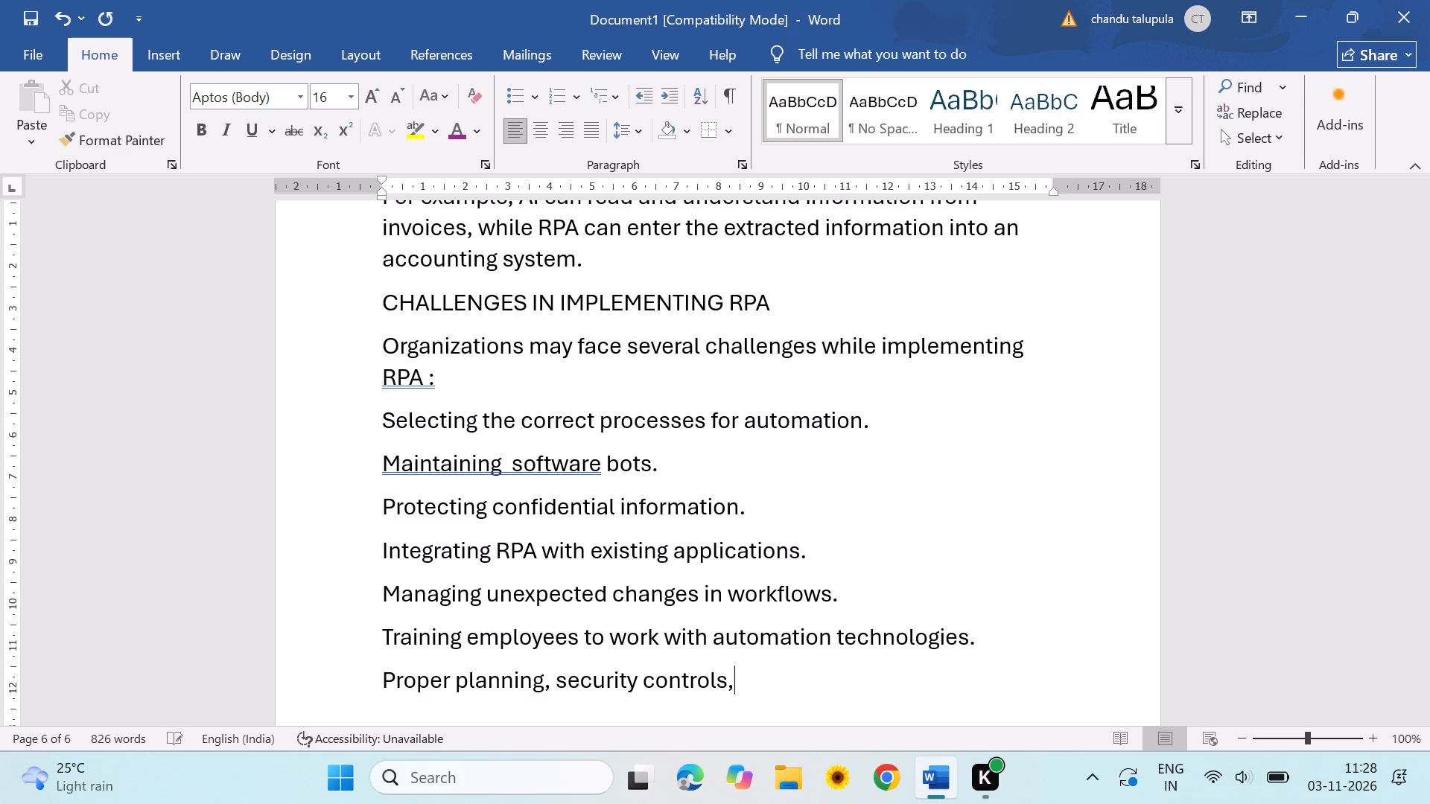
pyautogui.press('space')
pyautogui.write('and regular')
pyautogui.press('space')
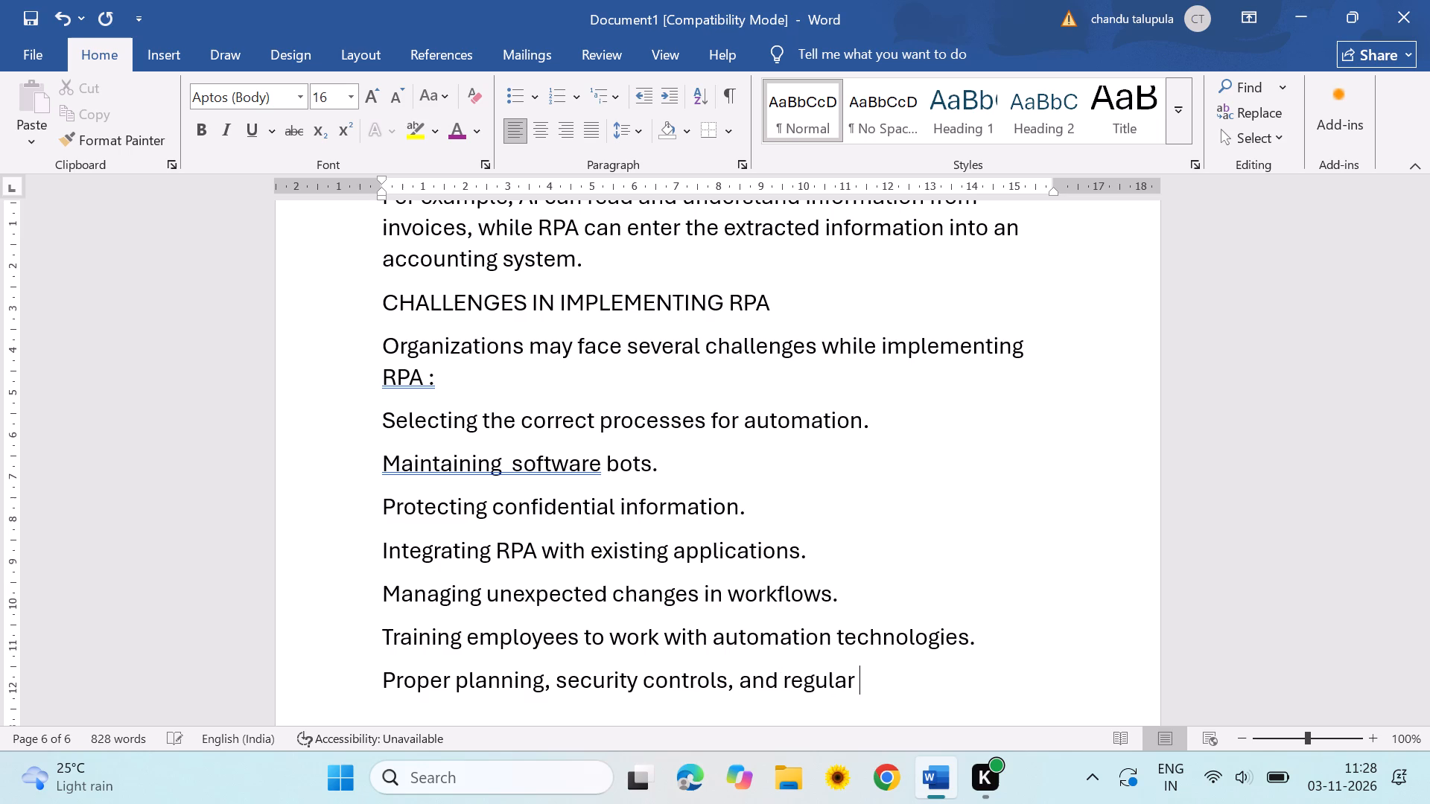
# Complete the closing sentence with "monitoring help overcome these challenges." and start a new line.
pyautogui.write('monitp')
pyautogui.press('BackSpace')
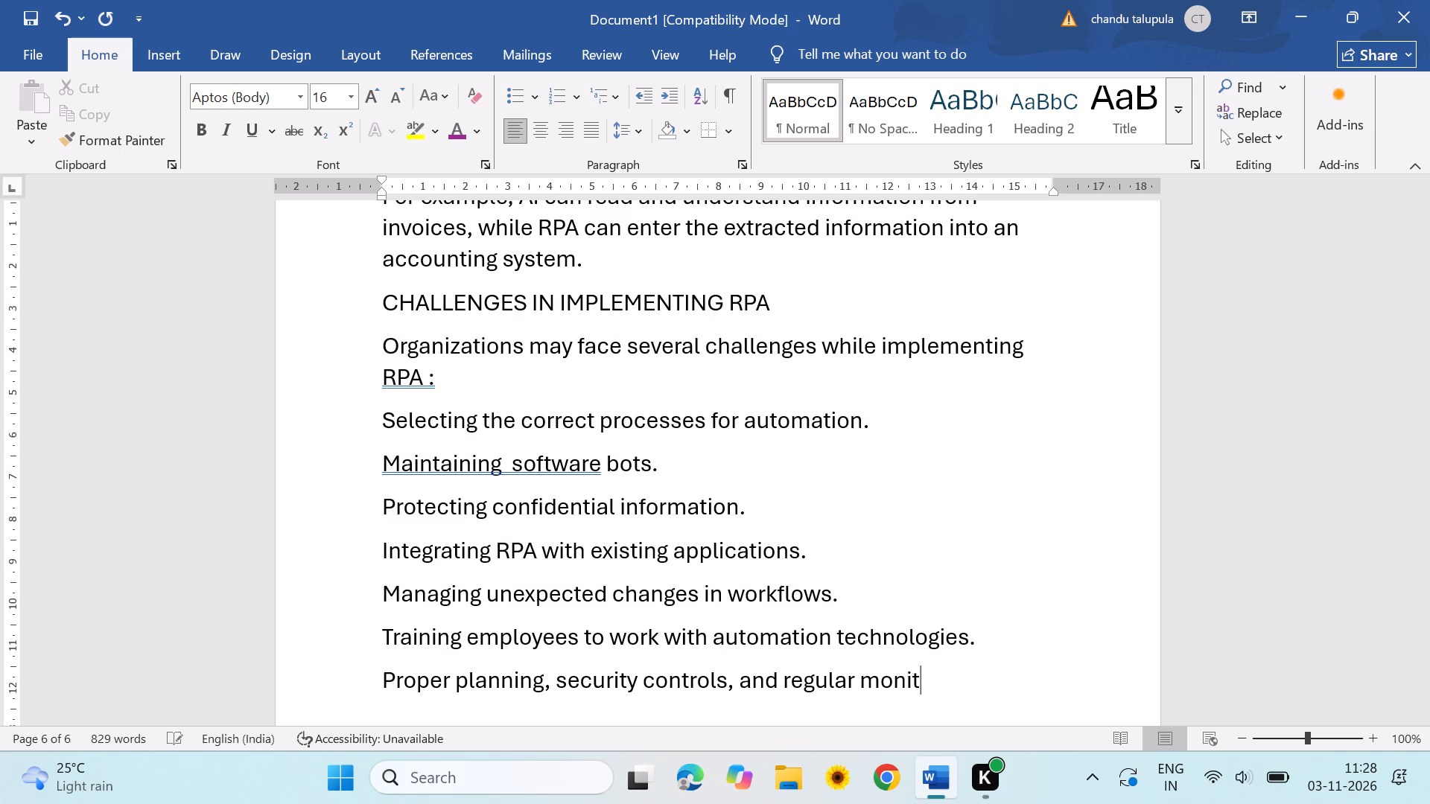
pyautogui.write('oring help')
pyautogui.press('space')
pyautogui.write('overcom')
pyautogui.press('e')
pyautogui.press('space')
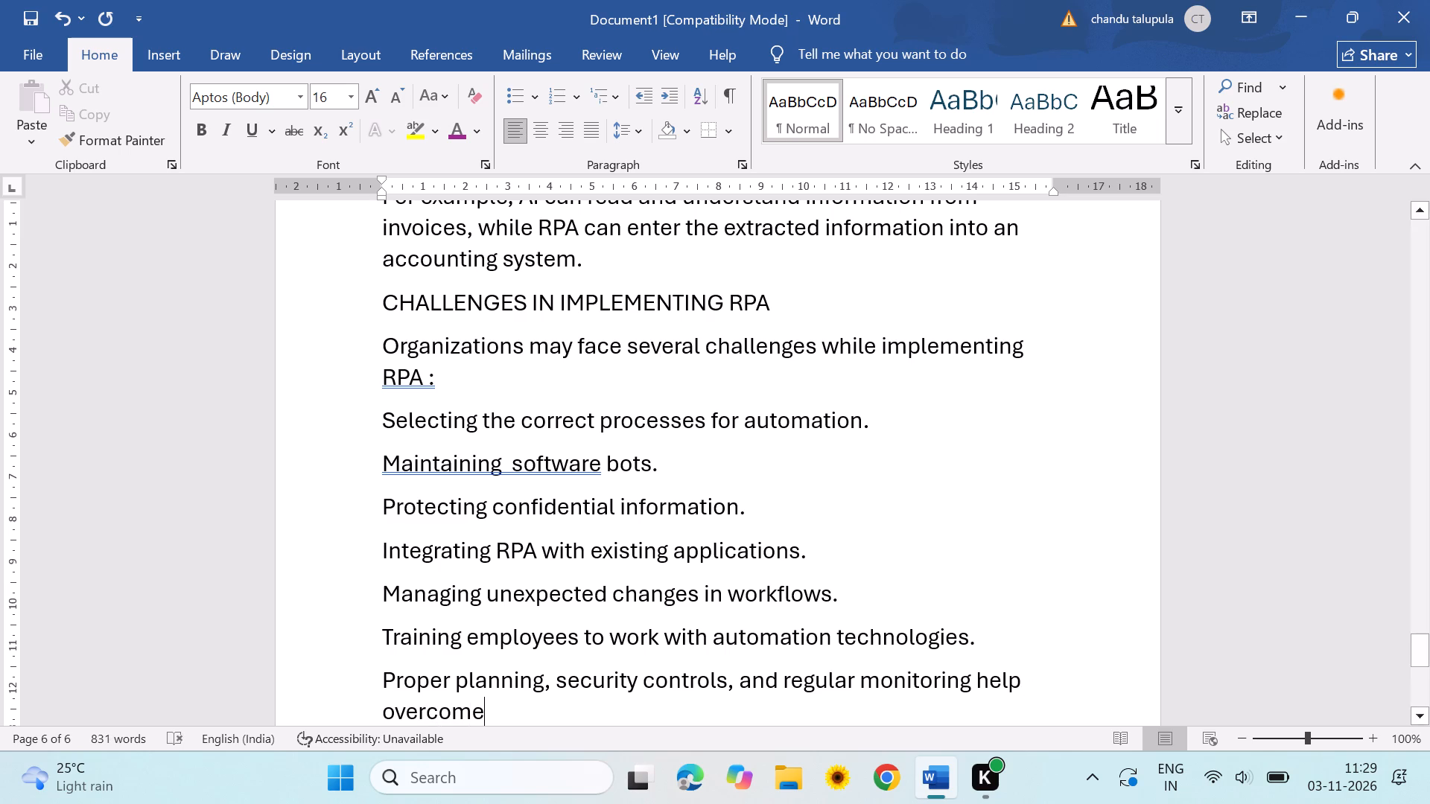
pyautogui.write('hte')
pyautogui.press('BackSpace')
pyautogui.press('BackSpace')
pyautogui.press('BackSpace')
pyautogui.write('these')
pyautogui.press('space')
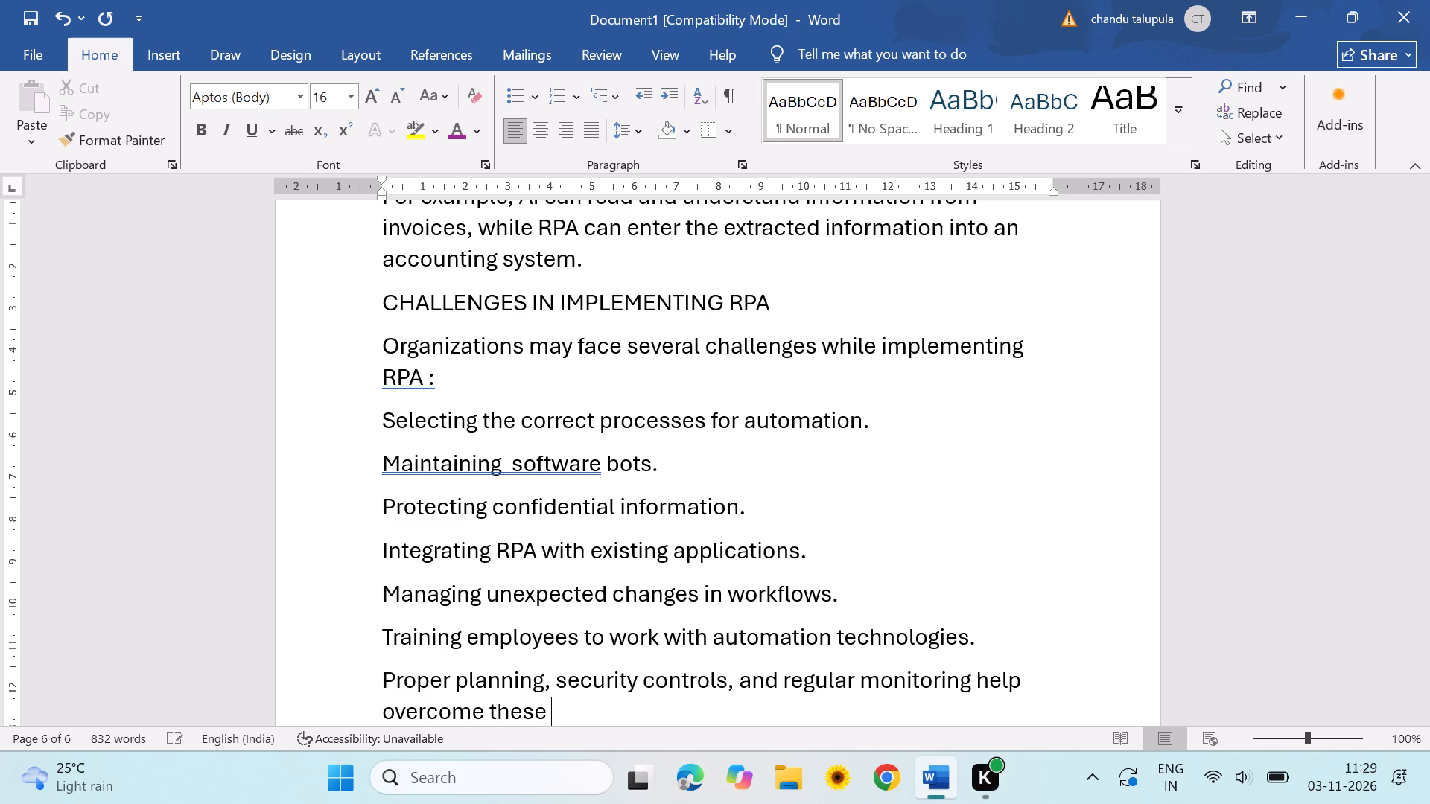
pyautogui.write('challenges')
pyautogui.press('.')
pyautogui.press('Return')
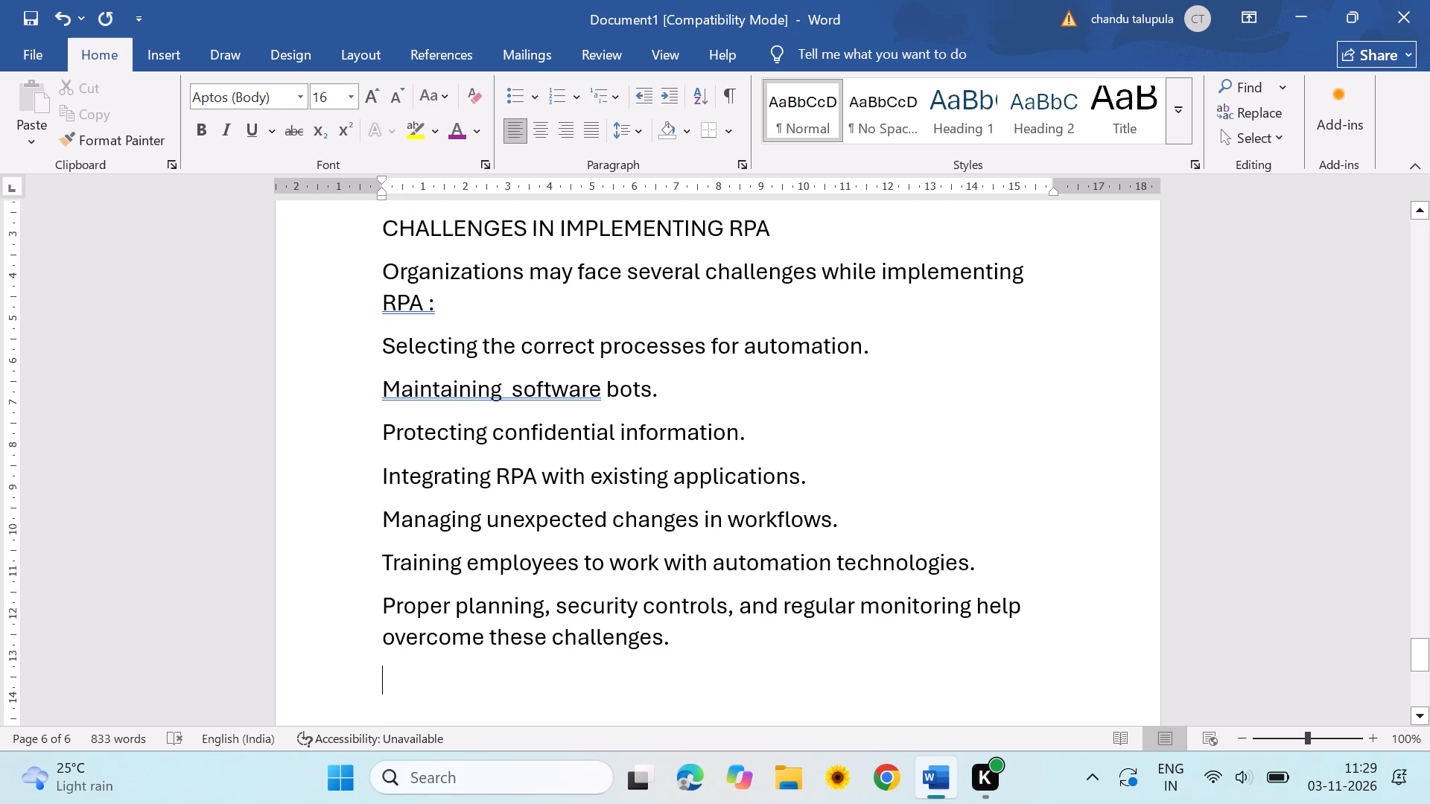
# Add the heading "FUTURE SCOPE OF RPA" and move on to a new line.
pyautogui.write('FUTURE SCOPE OF')
pyautogui.press('space')
pyautogui.write('RPA')
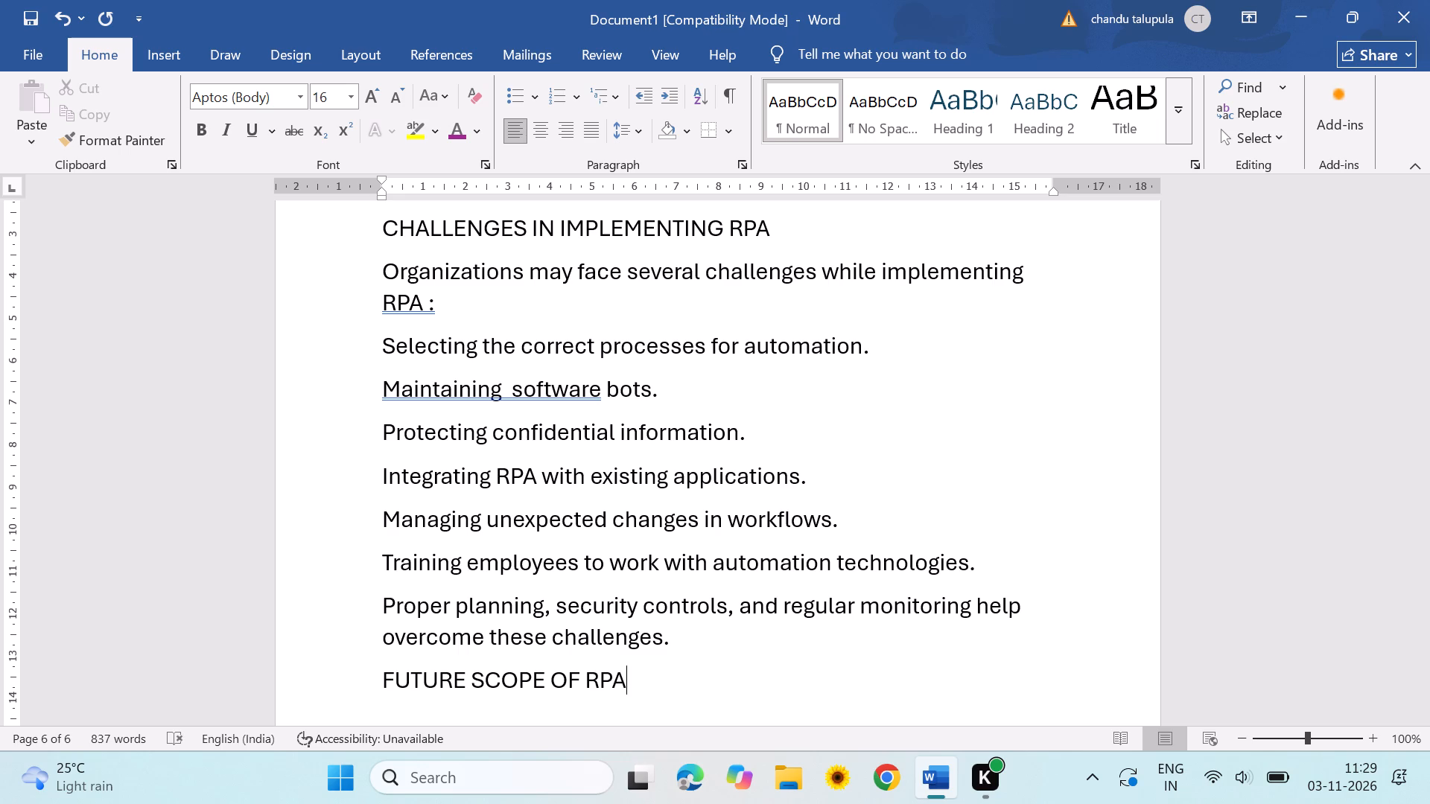
pyautogui.press('space')
pyautogui.press('Return')
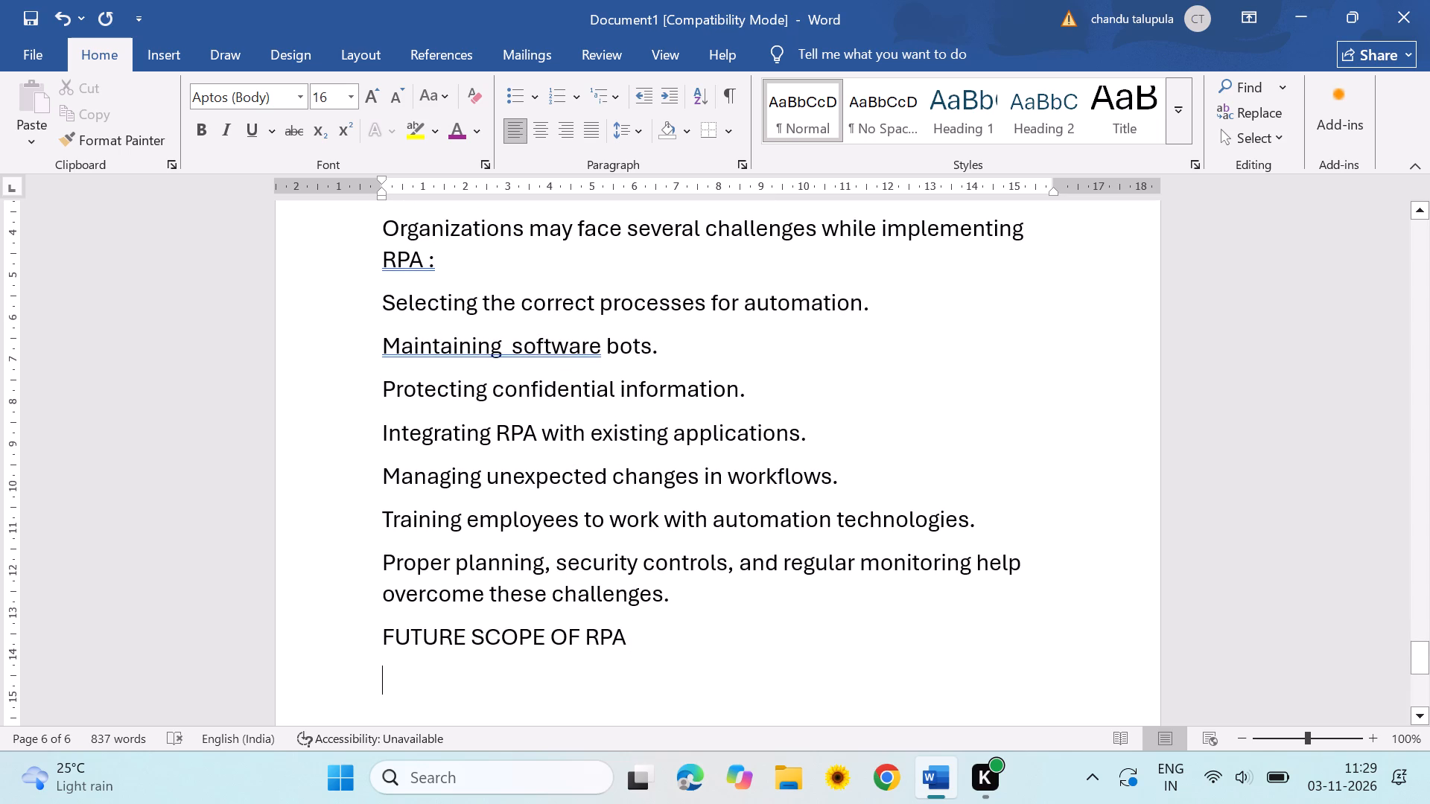
# Write "The future of RPA is promising because organizations are increasingly adopting automation technologies." under the future scope heading and start a new line.
pyautogui.press('t')
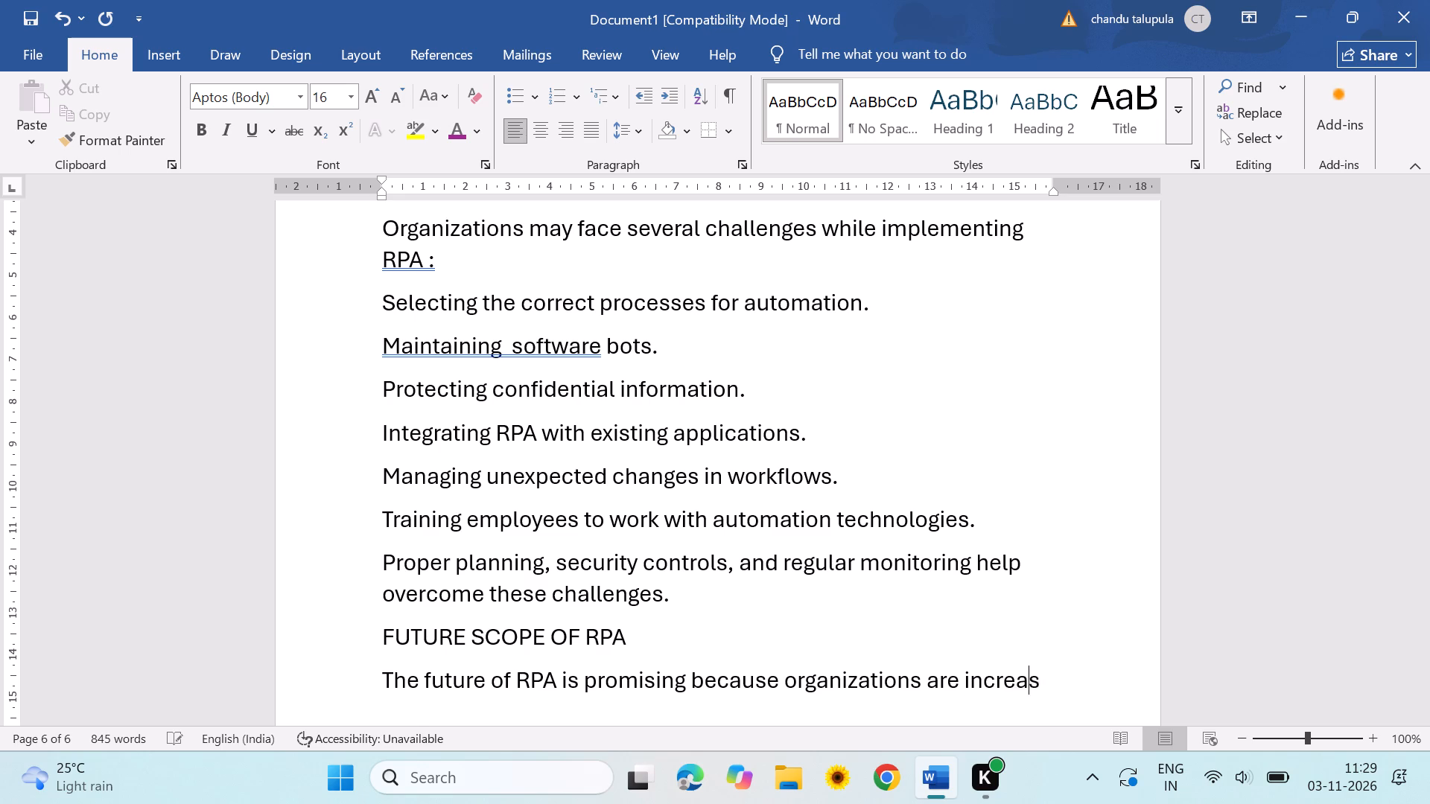
pyautogui.write('gly')
pyautogui.press('space')
pyautogui.write('adopting')
pyautogui.press('space')
pyautogui.write('ao')
pyautogui.press('BackSpace')
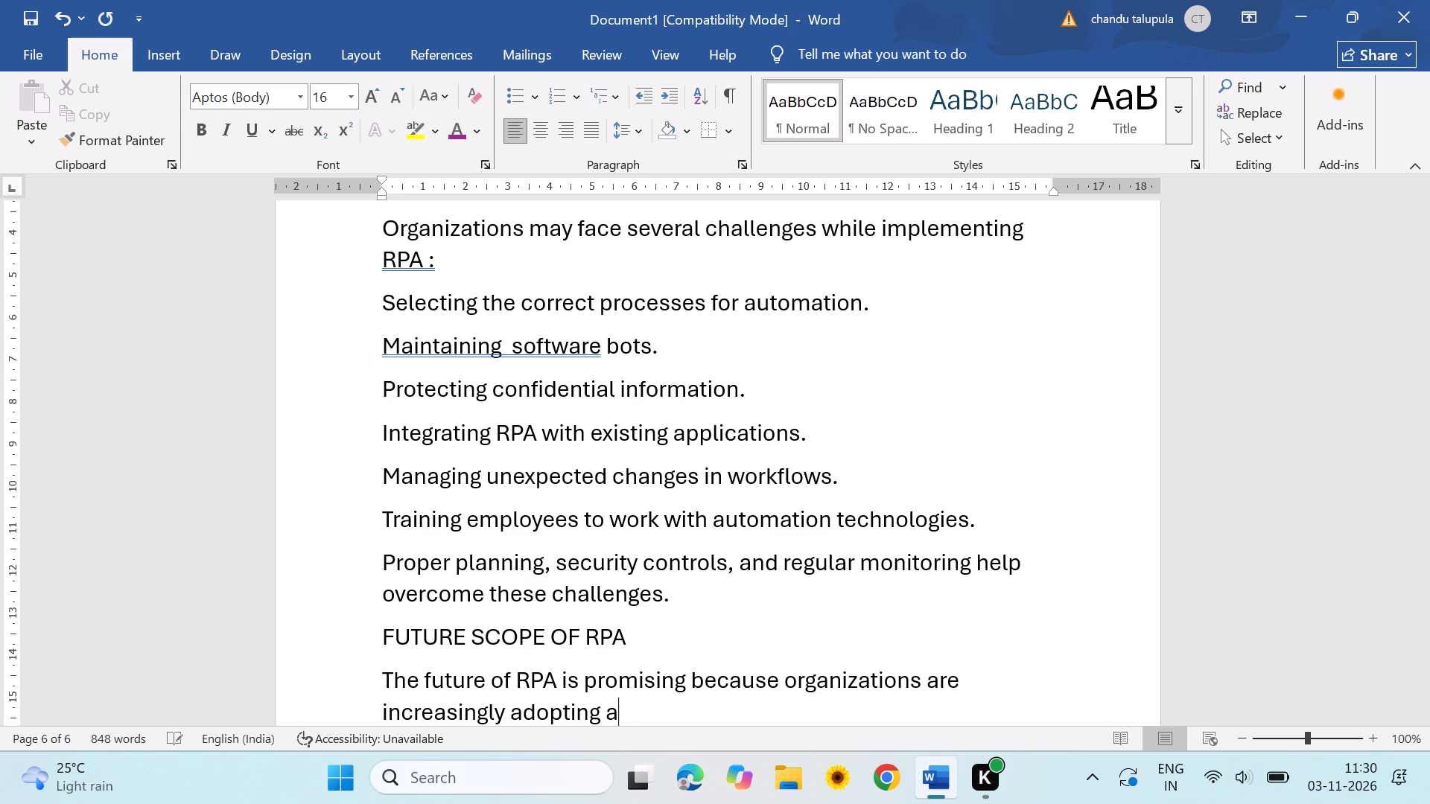
pyautogui.write('utoma')
pyautogui.write('tion technologies')
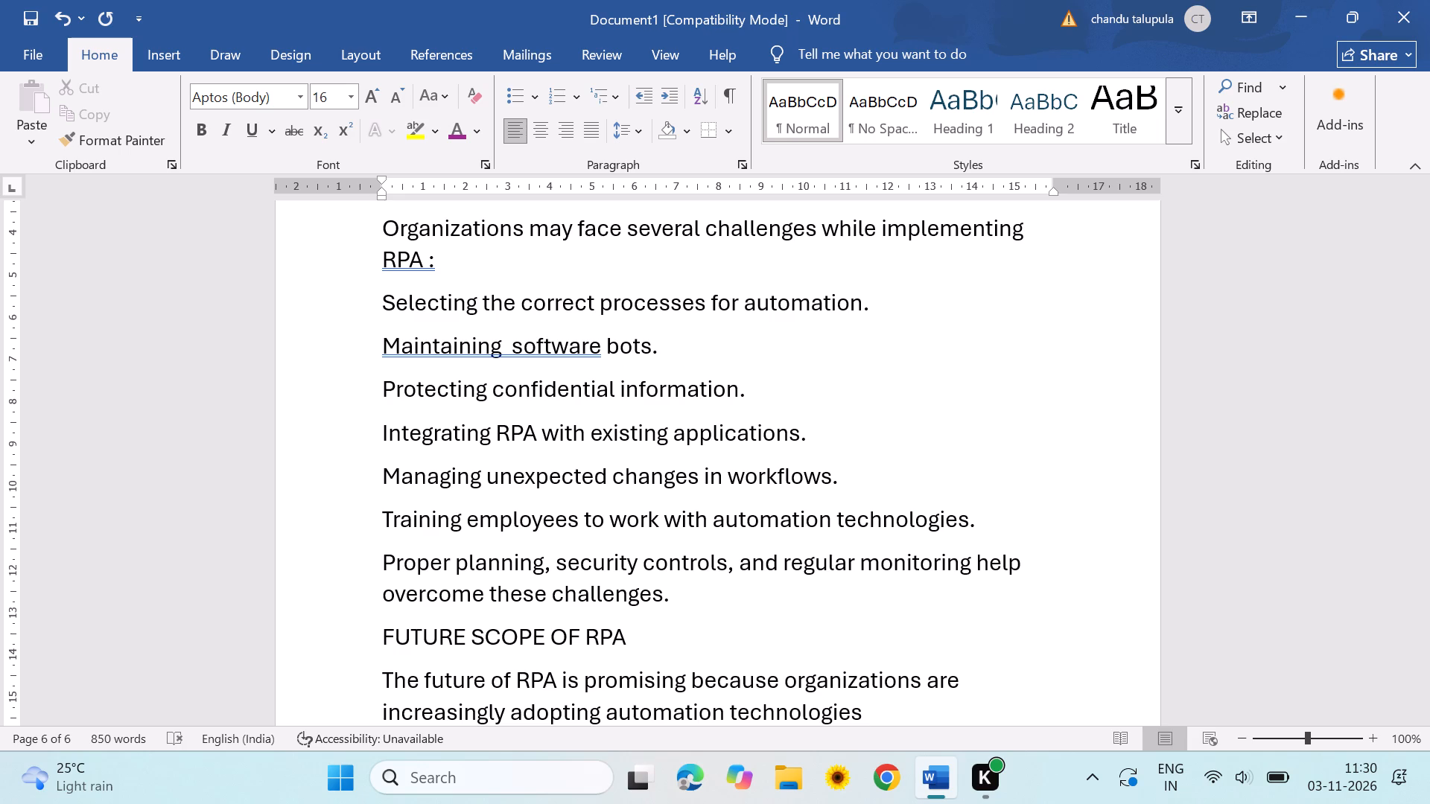
pyautogui.press('.')
pyautogui.press('Return')
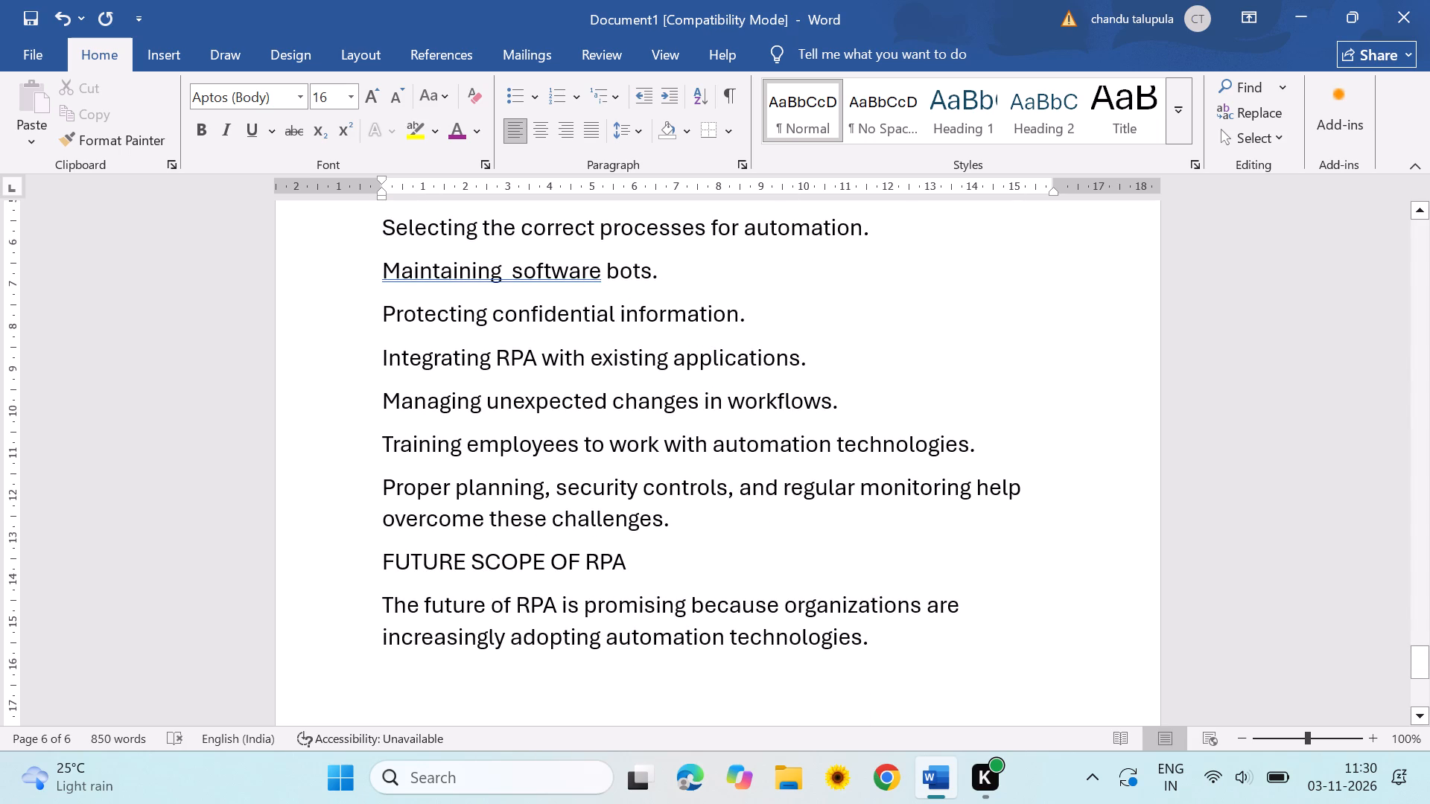
# Begin the second future scope paragraph with "RPA is expected to become more powerful through integration with".
pyautogui.write('RP')
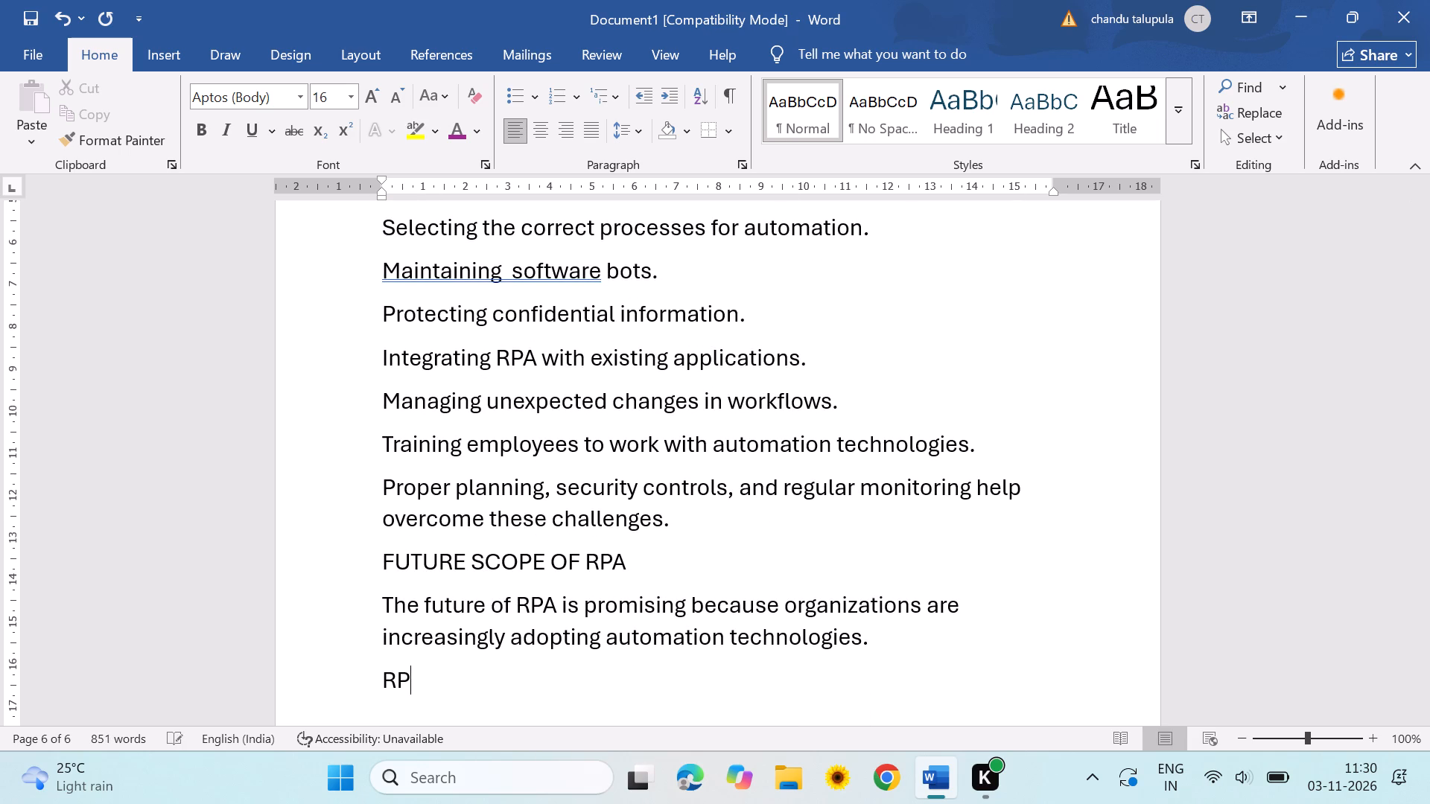
pyautogui.press('a')
pyautogui.press('space')
pyautogui.write('is expected to e')
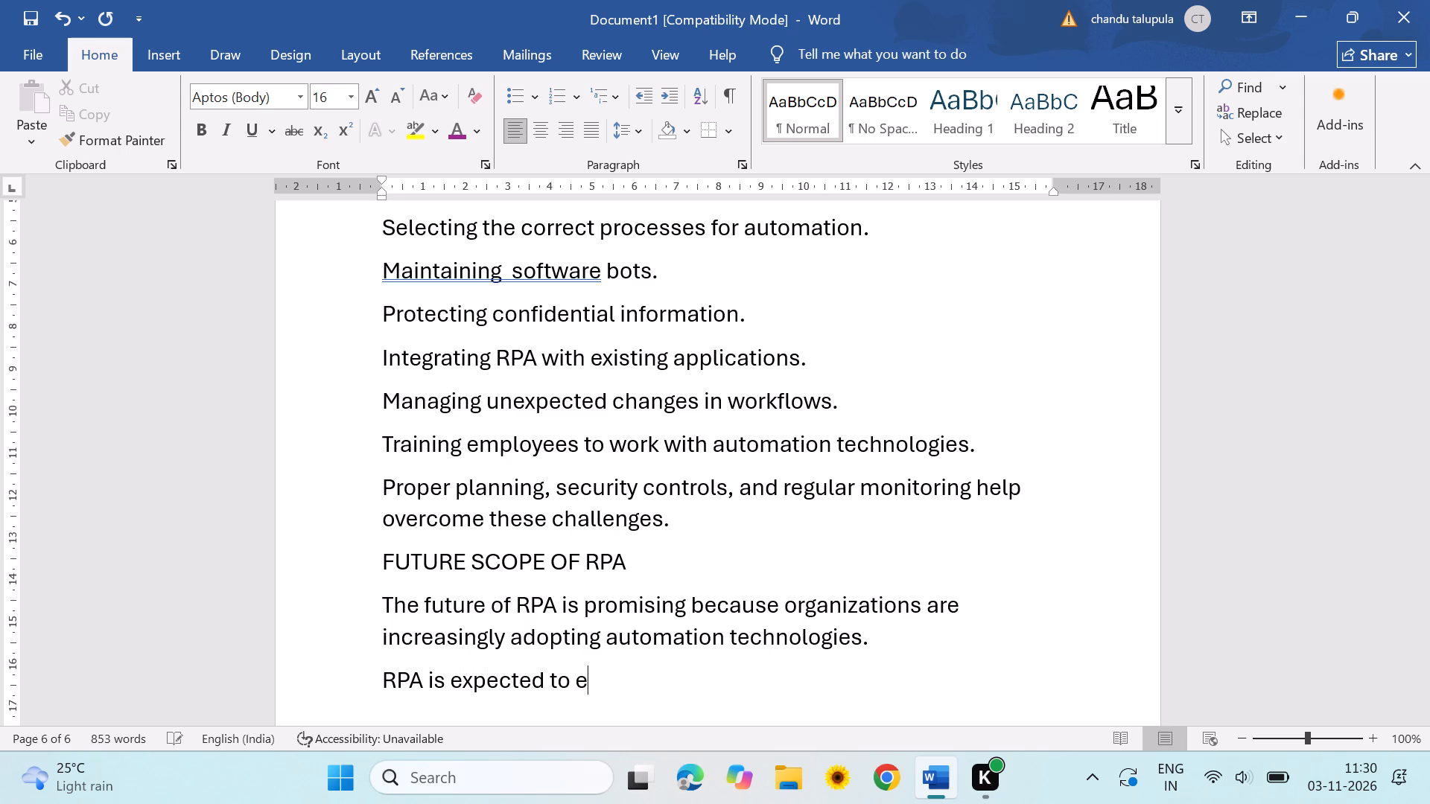
pyautogui.press('BackSpace')
pyautogui.write('become')
pyautogui.press('space')
pyautogui.write('more powerful through')
pyautogui.press('space')
pyautogui.write('integration with')
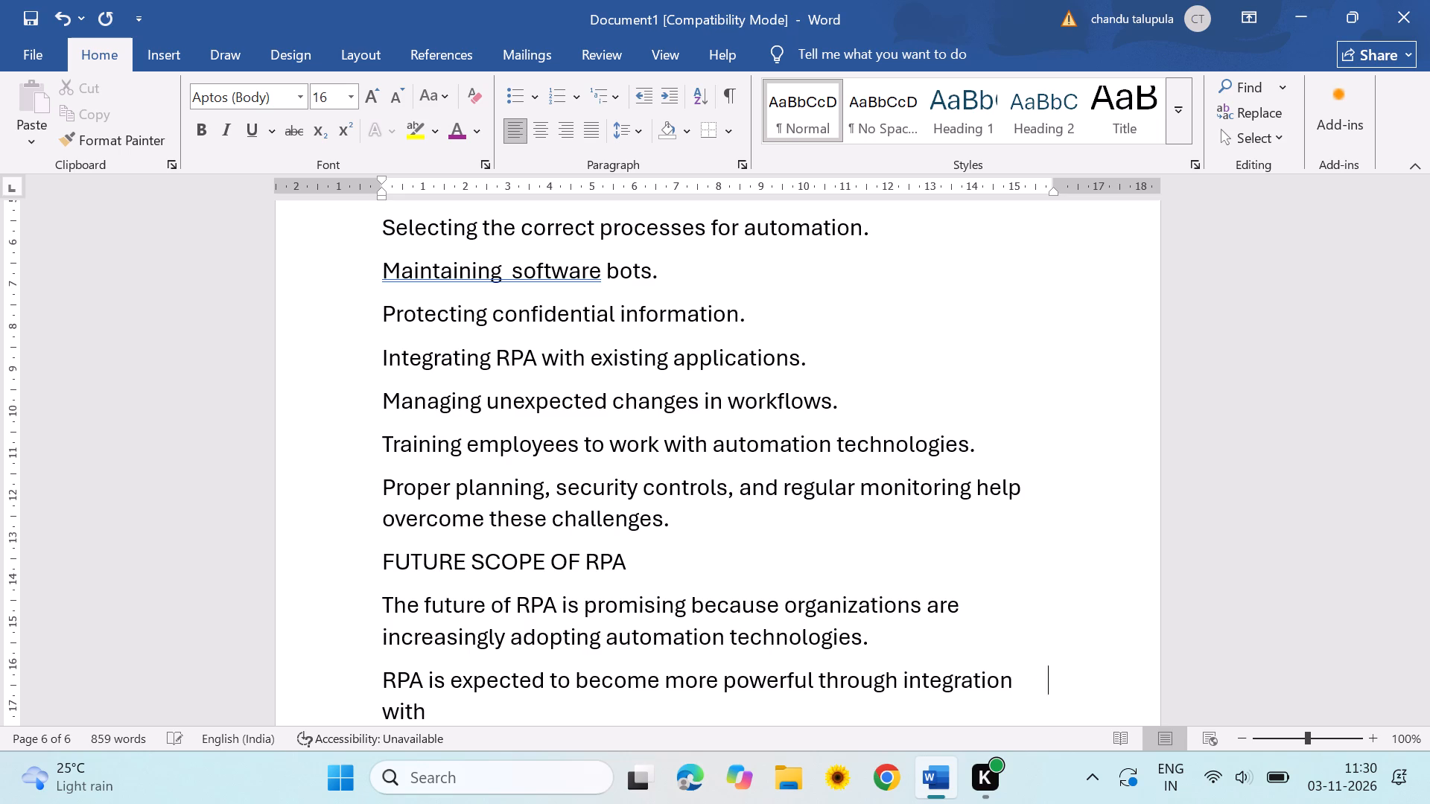
# Continue the sentence with "Artificial Intelligence" as the first technology RPA integrates with.
pyautogui.press('space')
pyautogui.write('Ar')
pyautogui.write('tifica')
pyautogui.press('BackSpace')
pyautogui.write('ia')
pyautogui.write('l')
pyautogui.press('space')
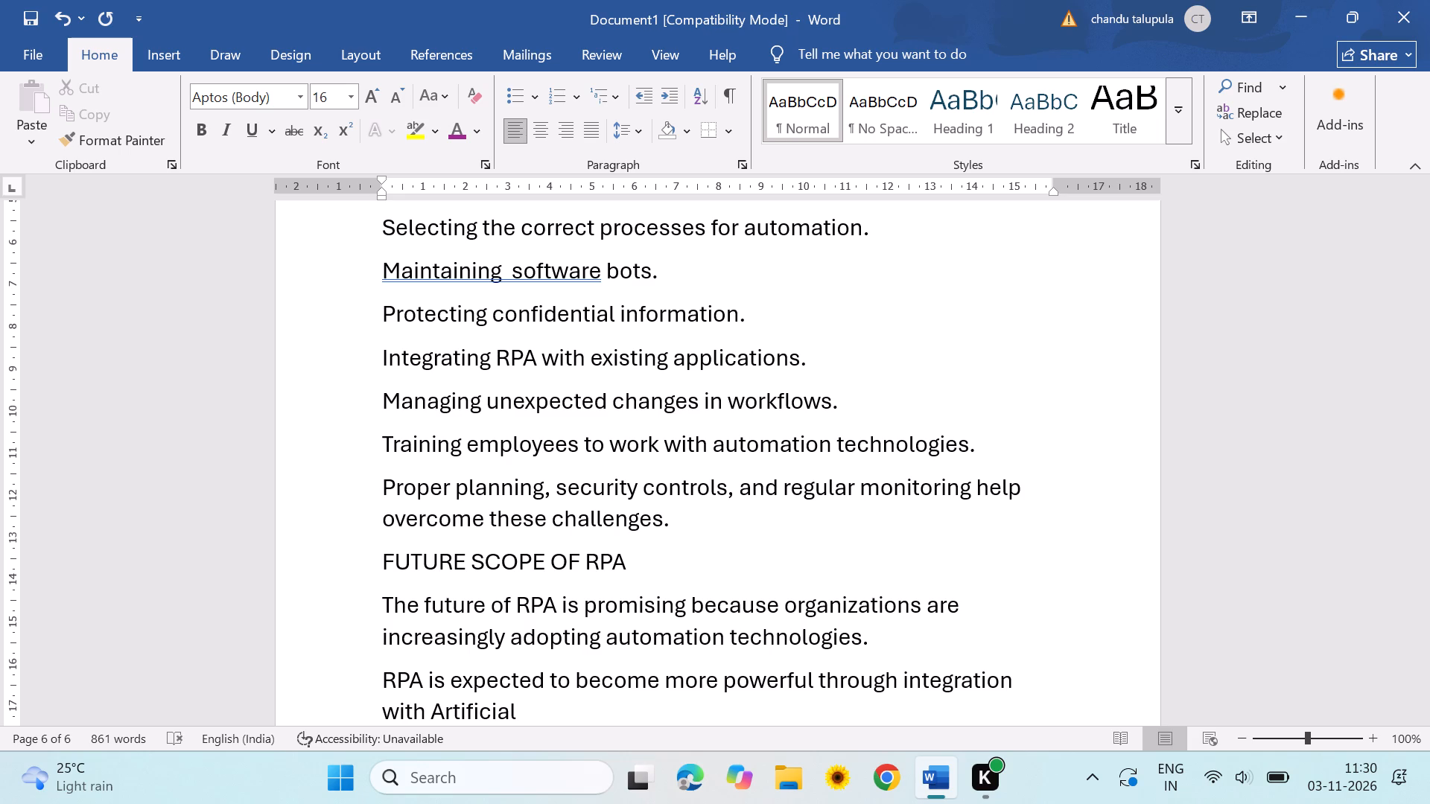
pyautogui.hotkey('shift', 'i')
pyautogui.write('ntelligence')
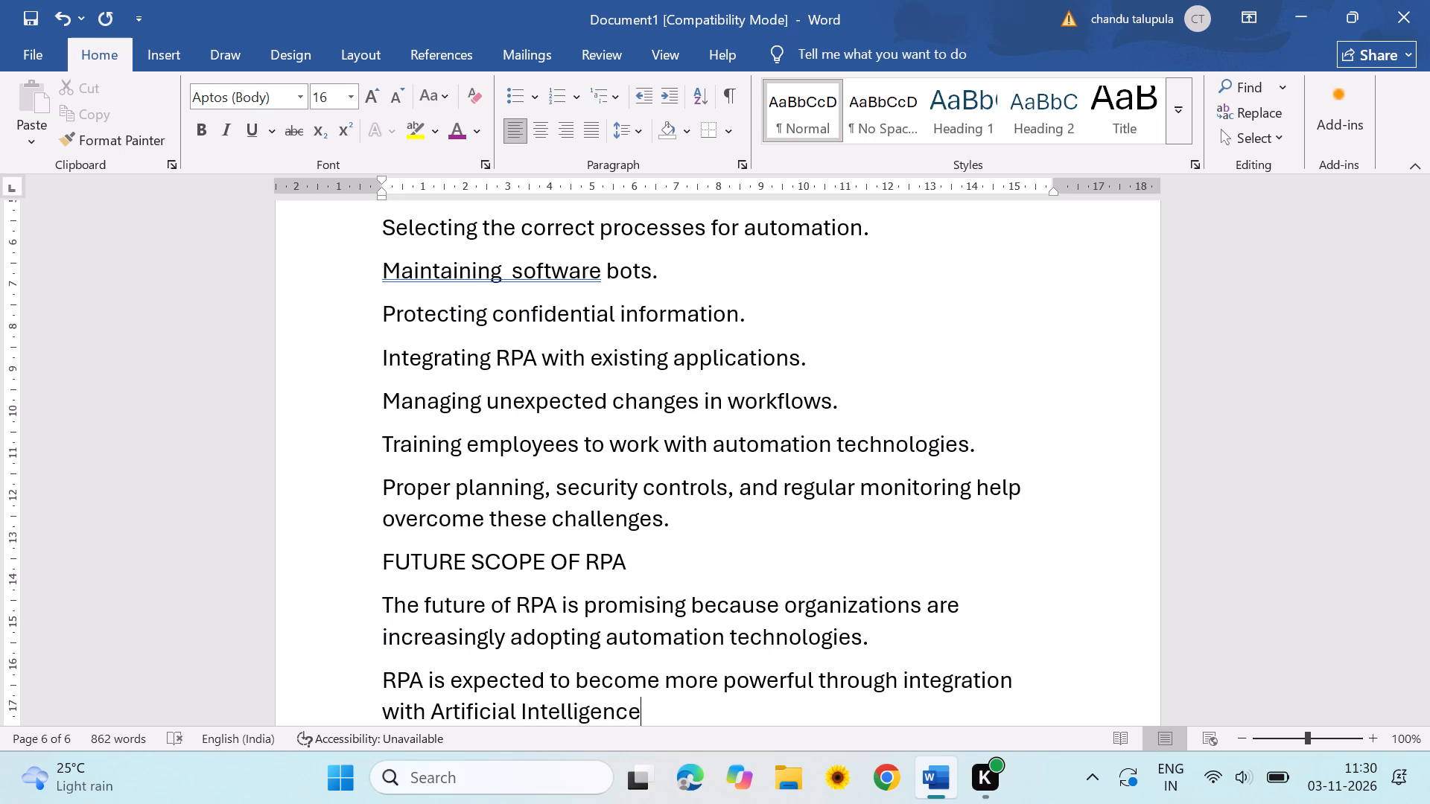
# Add ", Machine Learning" to the sentence's list of technologies.
pyautogui.write(', Ma')
pyautogui.write('chi')
pyautogui.write('ne')
pyautogui.press('space')
pyautogui.write('Learnign')
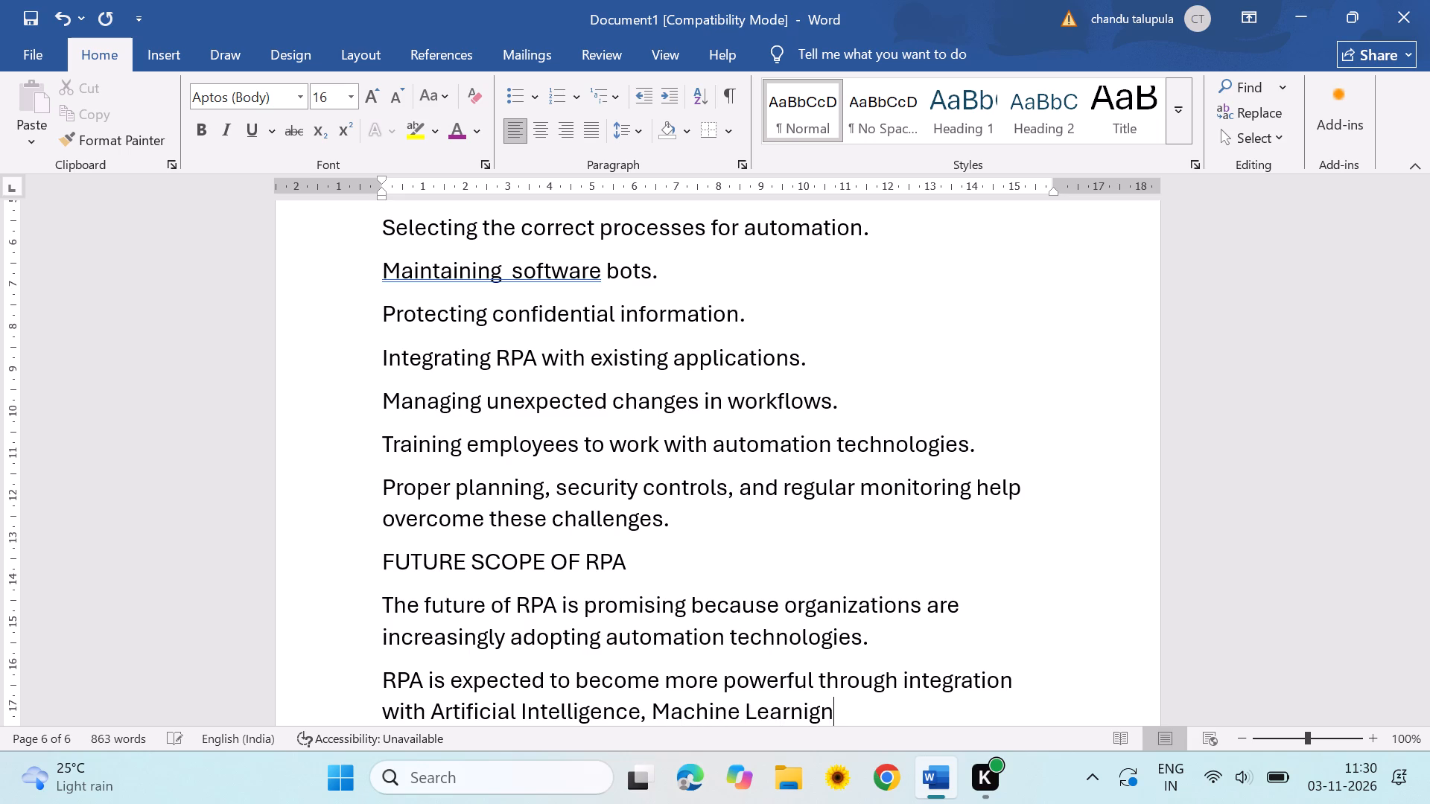
pyautogui.press('BackSpace')
pyautogui.press('BackSpace')
pyautogui.write('ng')
# Add ", Natural Language Processing" to the list of technologies, with only the first letter of each word capitalized.
pyautogui.write(', Natural')
pyautogui.press('space')
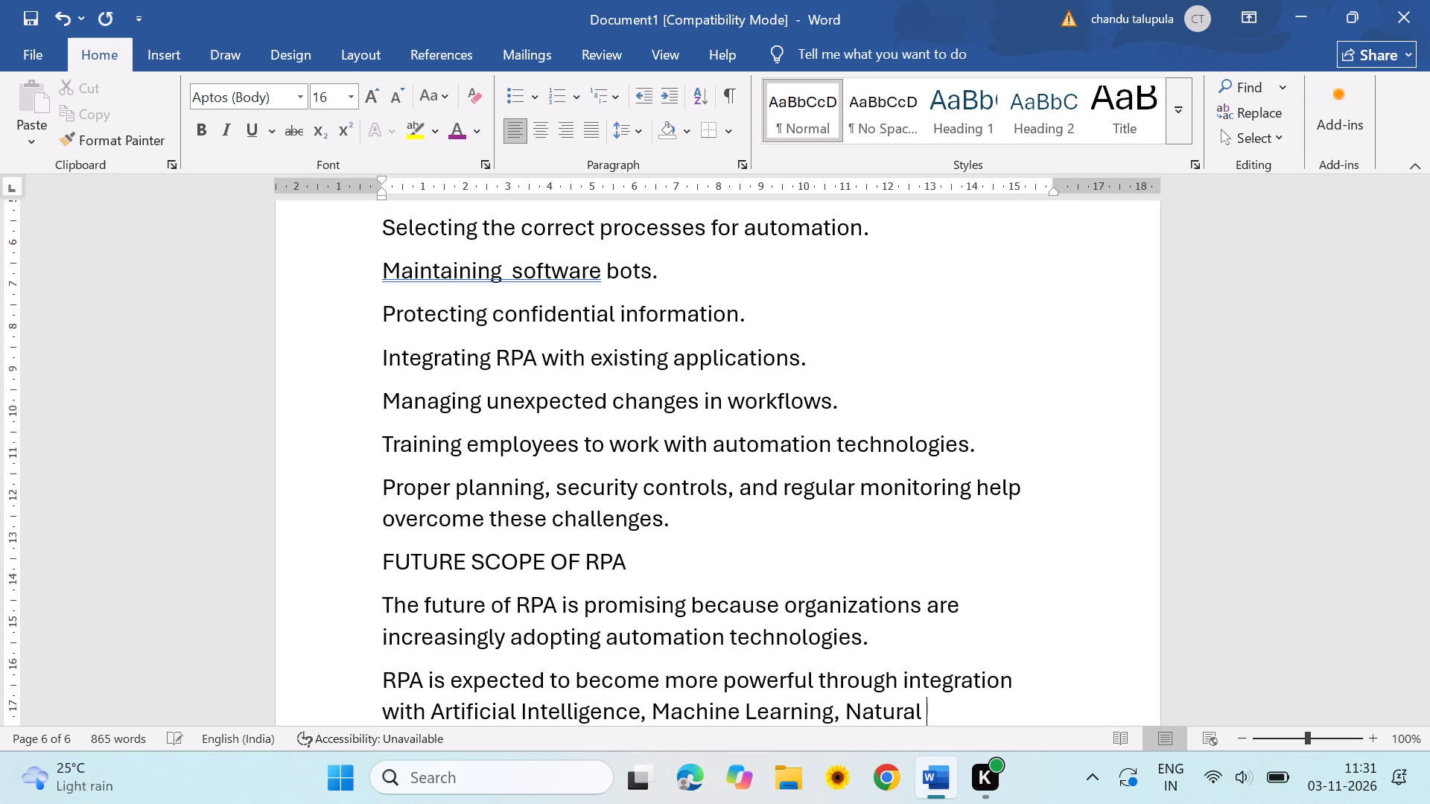
pyautogui.write('Language')
pyautogui.press('space')
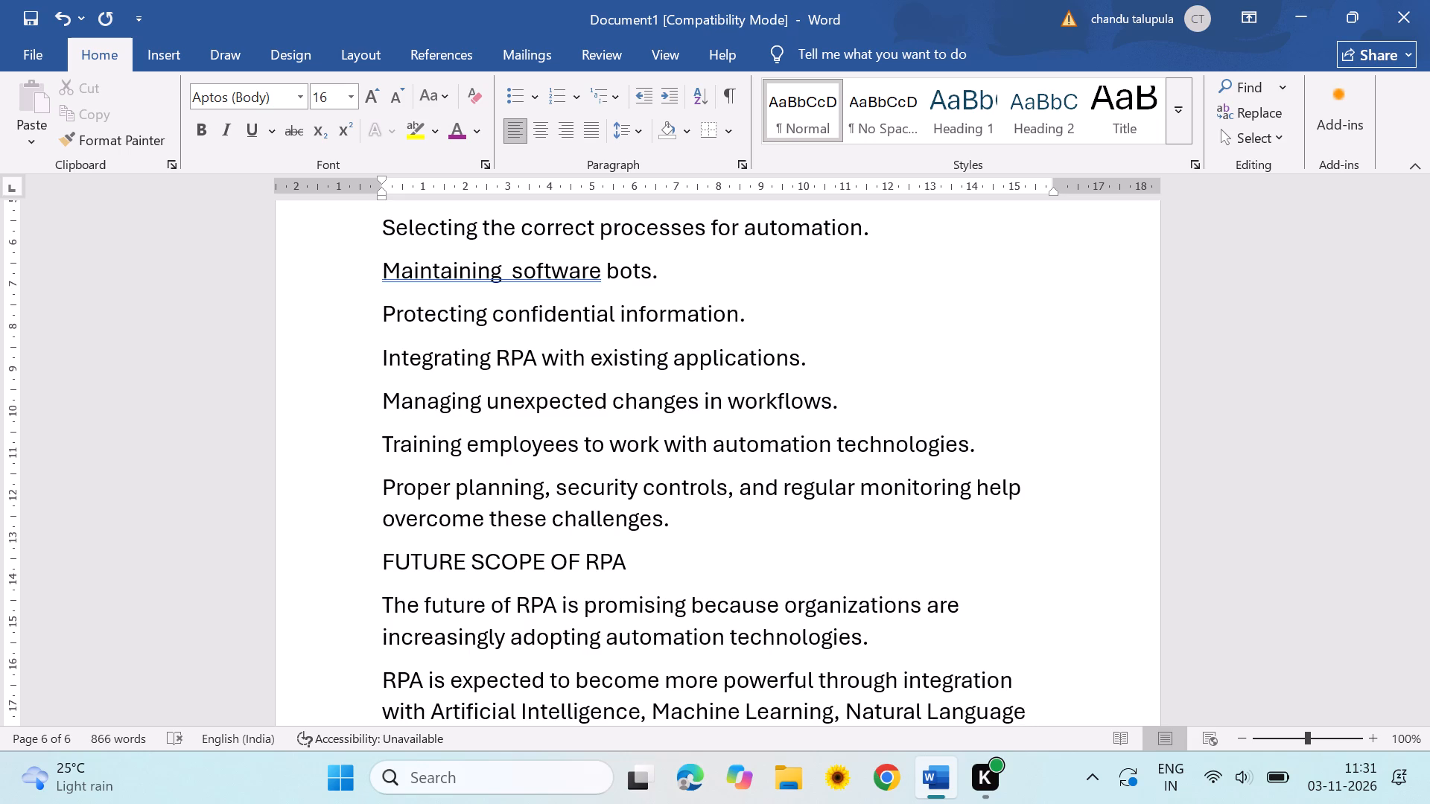
pyautogui.write('PRoces')
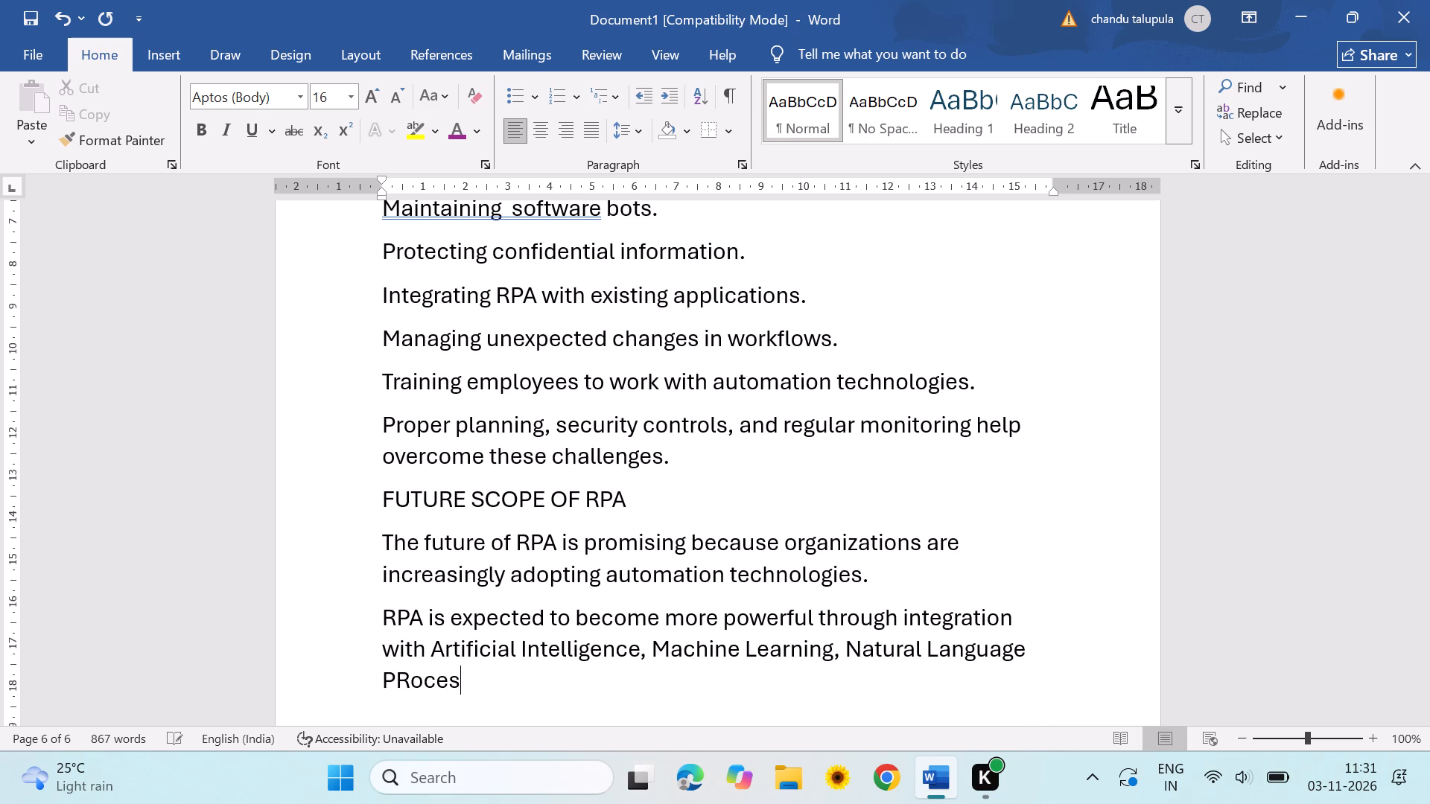
pyautogui.press('Left')
pyautogui.press('Left')
pyautogui.press('Left')
pyautogui.press('Left')
pyautogui.press('BackSpace')
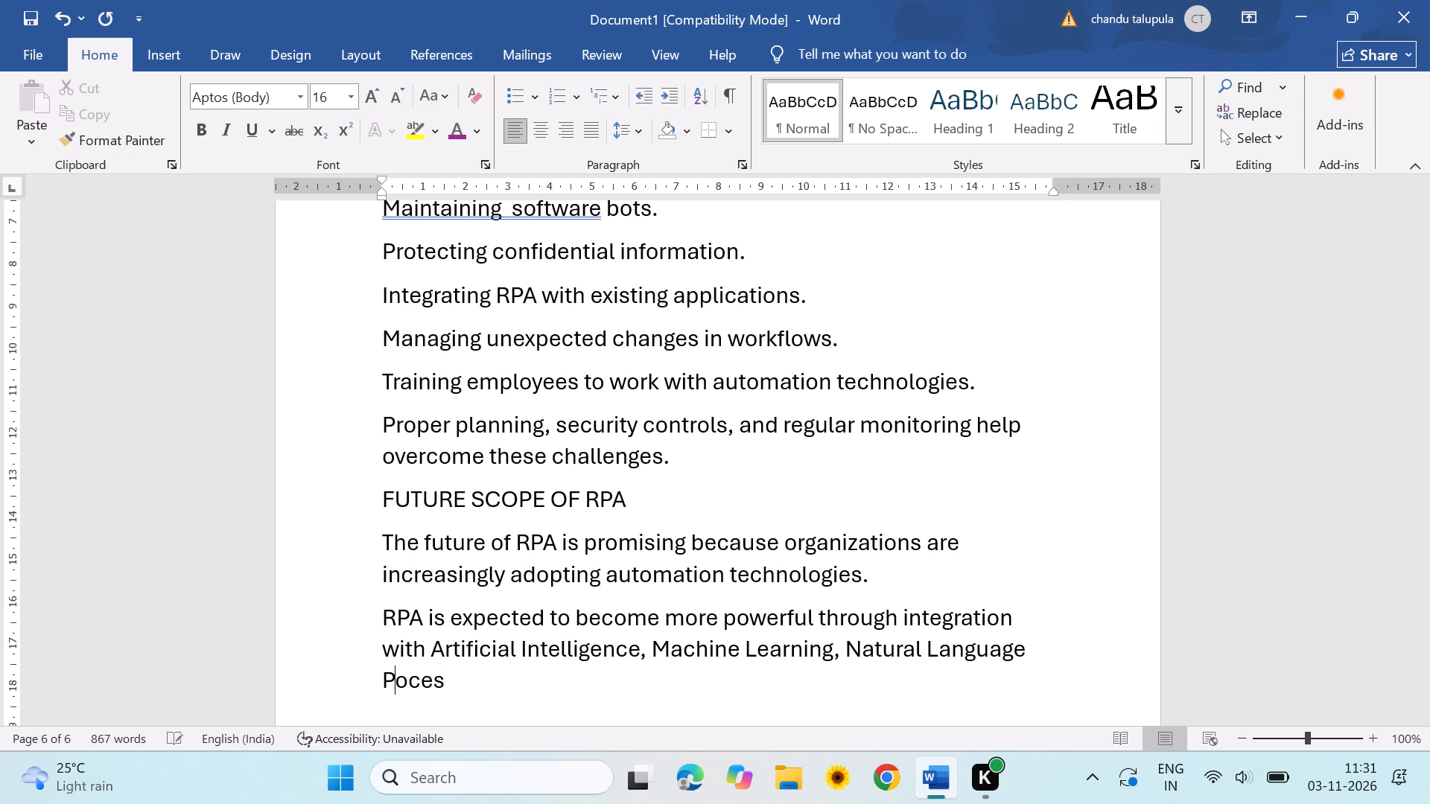
pyautogui.press('r')
pyautogui.press('Right')
pyautogui.press('Right')
pyautogui.press('Right')
pyautogui.press('Right')
pyautogui.write('sing')
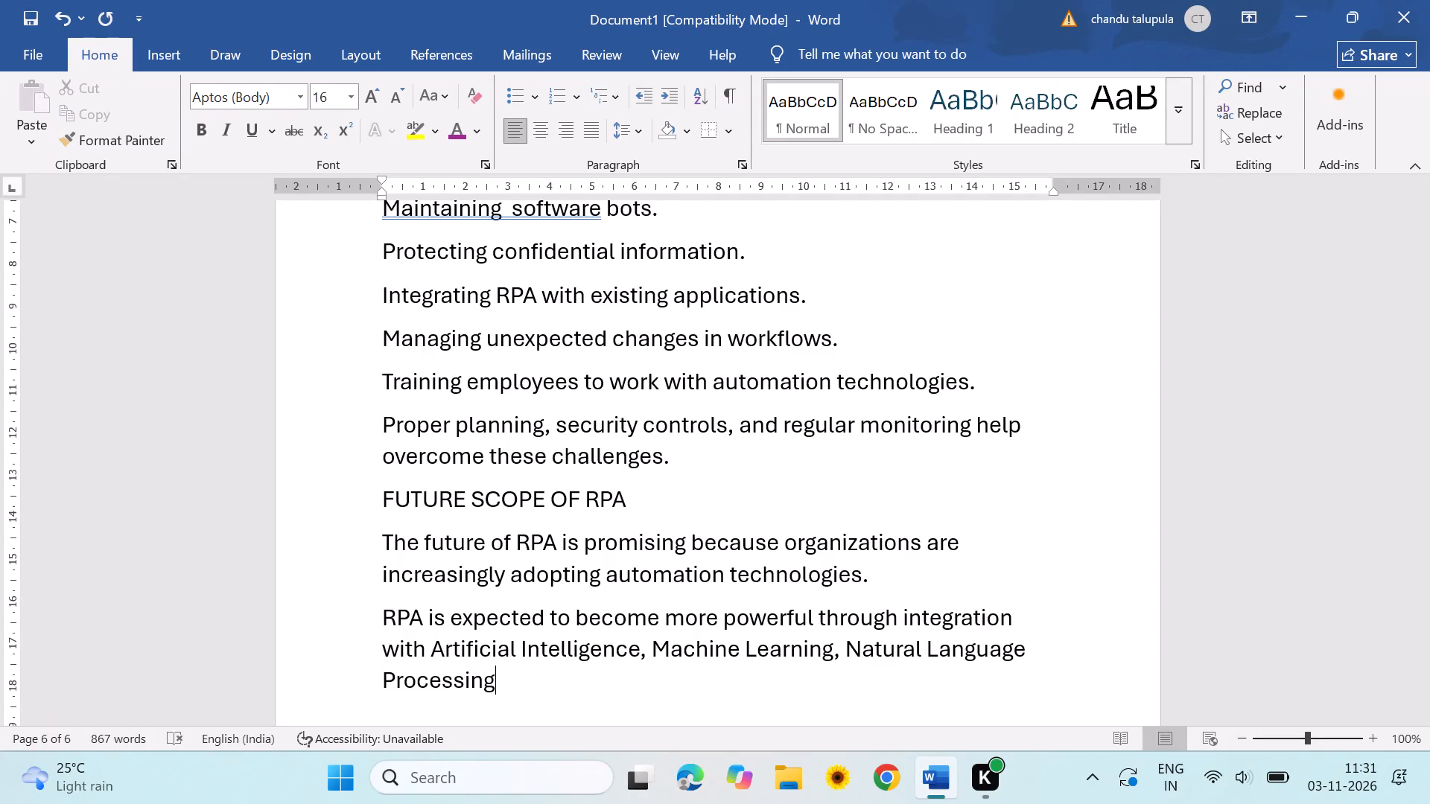
# Finish the sentence with ", and cloud computing." and start a new line.
pyautogui.write(', and')
pyautogui.press('space')
pyautogui.write('cloud computing')
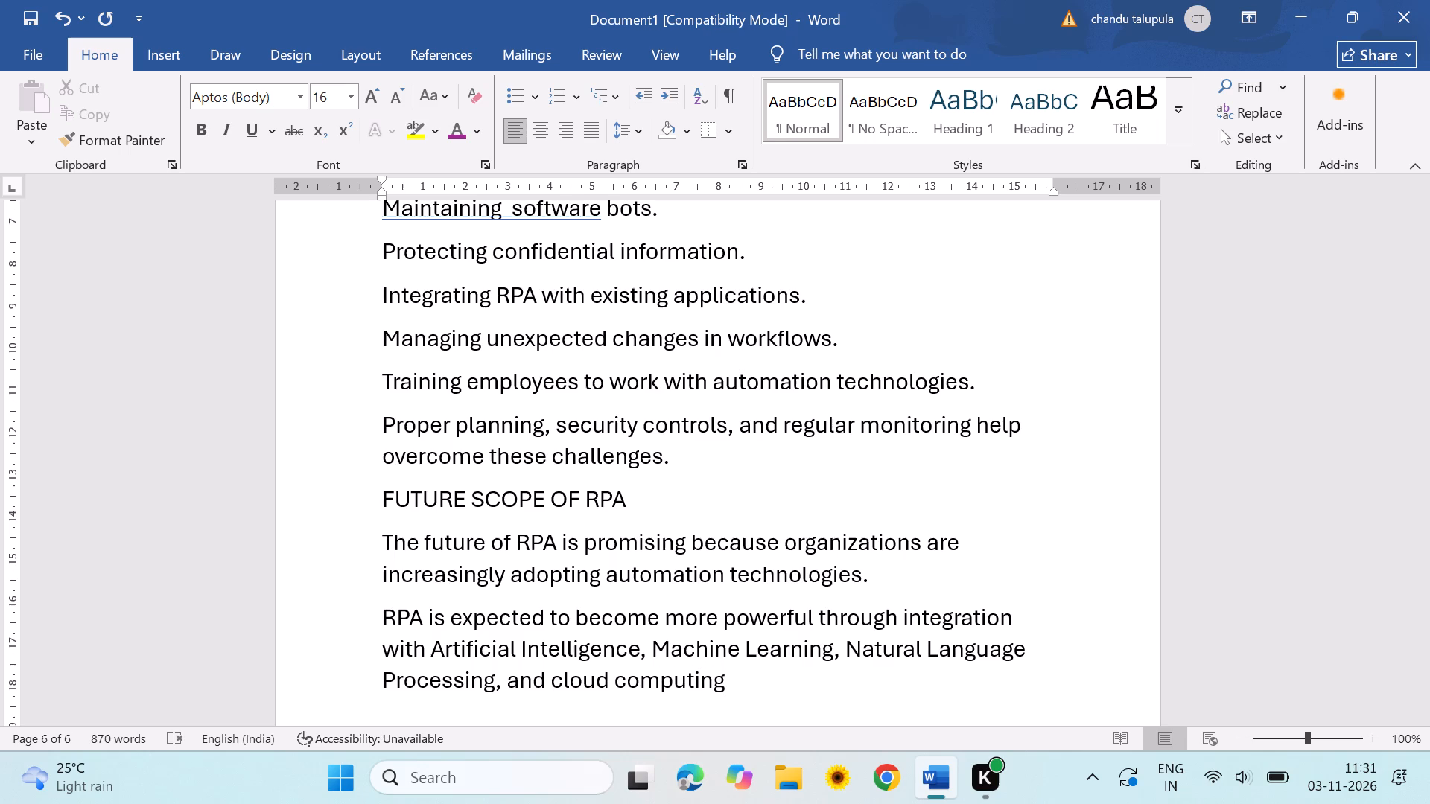
pyautogui.press('.')
pyautogui.press('Return')
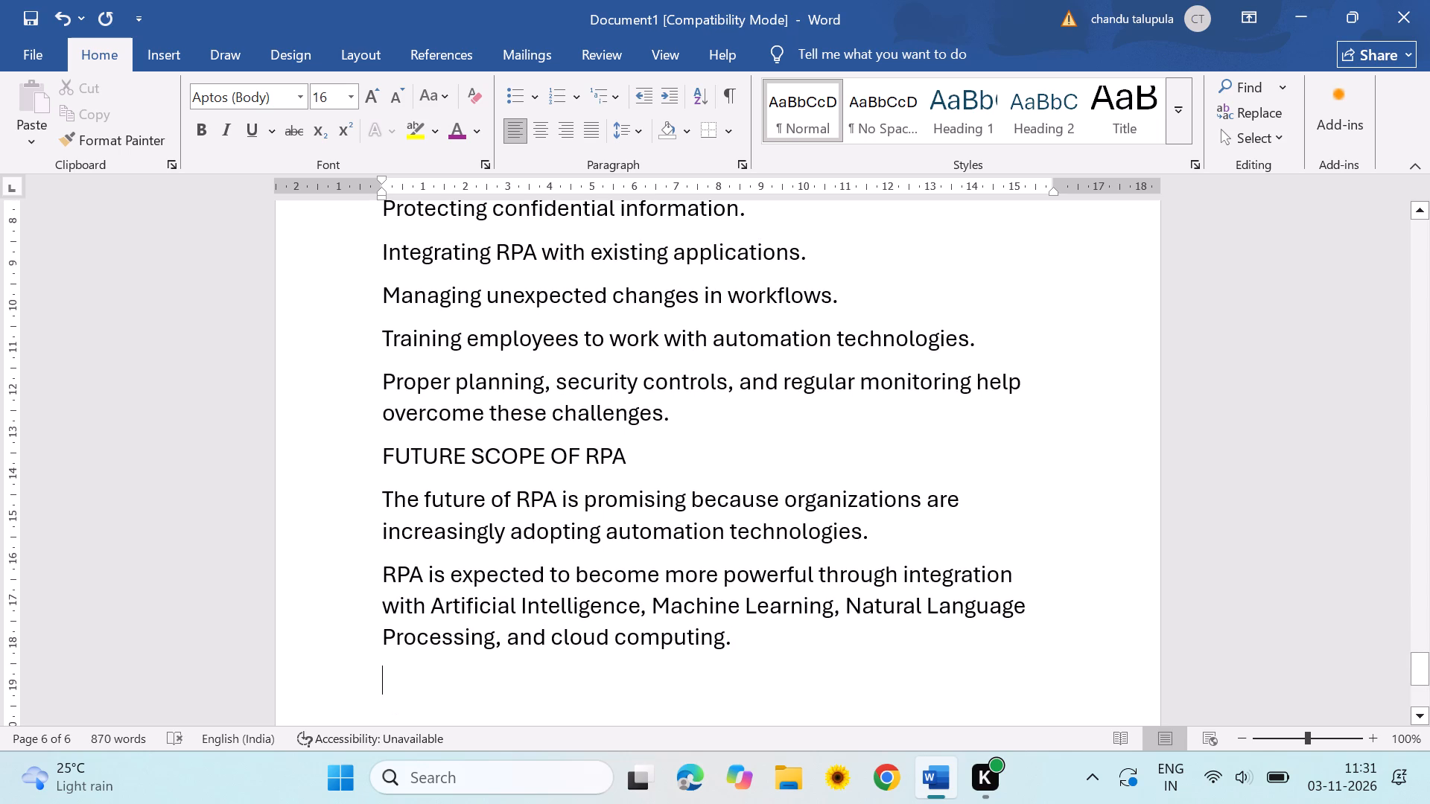
# Begin the third future scope paragraph with "Future RPA systems may automate".
pyautogui.write('Future')
pyautogui.press('space')
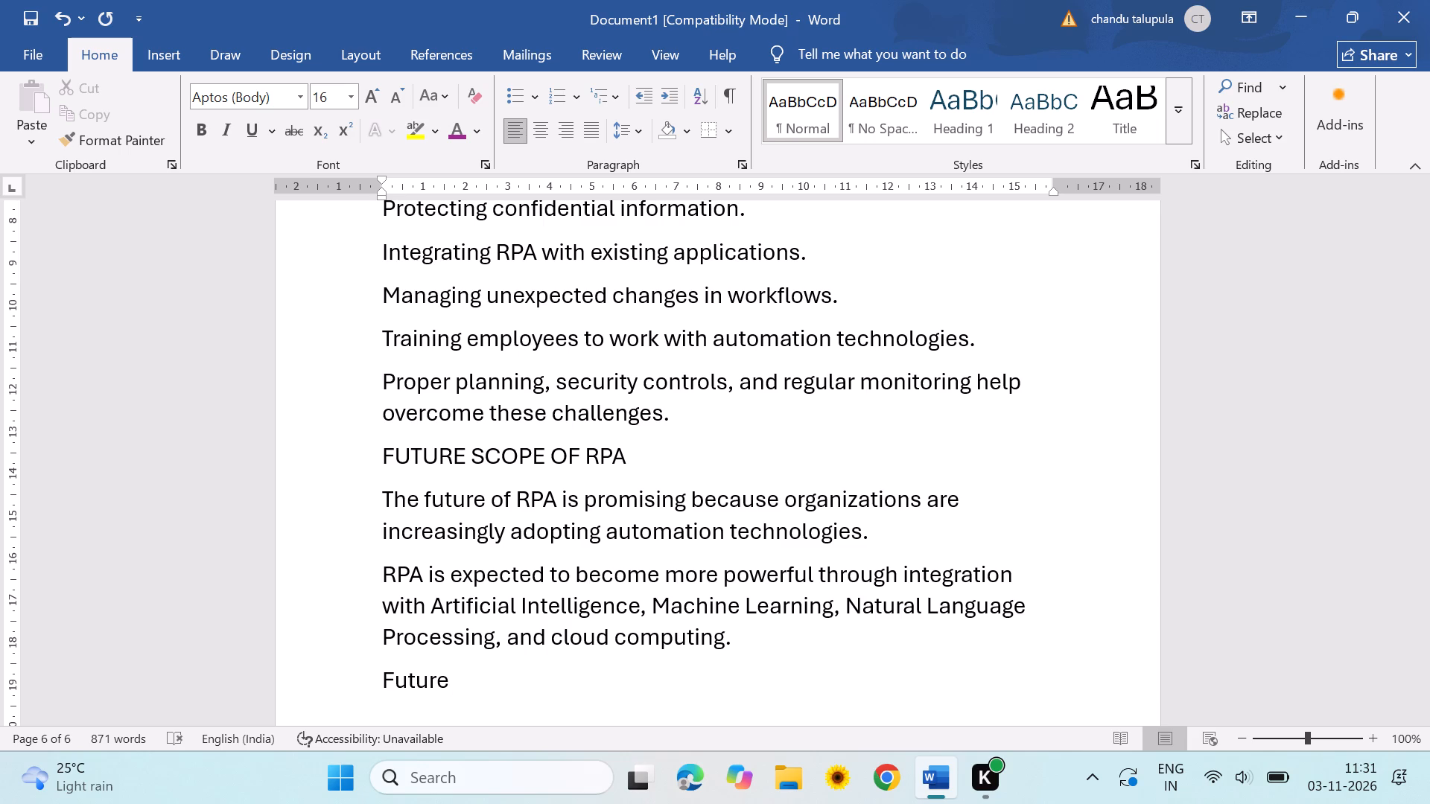
pyautogui.hotkey('shift', 'r')
pyautogui.hotkey('shift', 'p')
pyautogui.write('A systems may automate')
pyautogui.press('space')
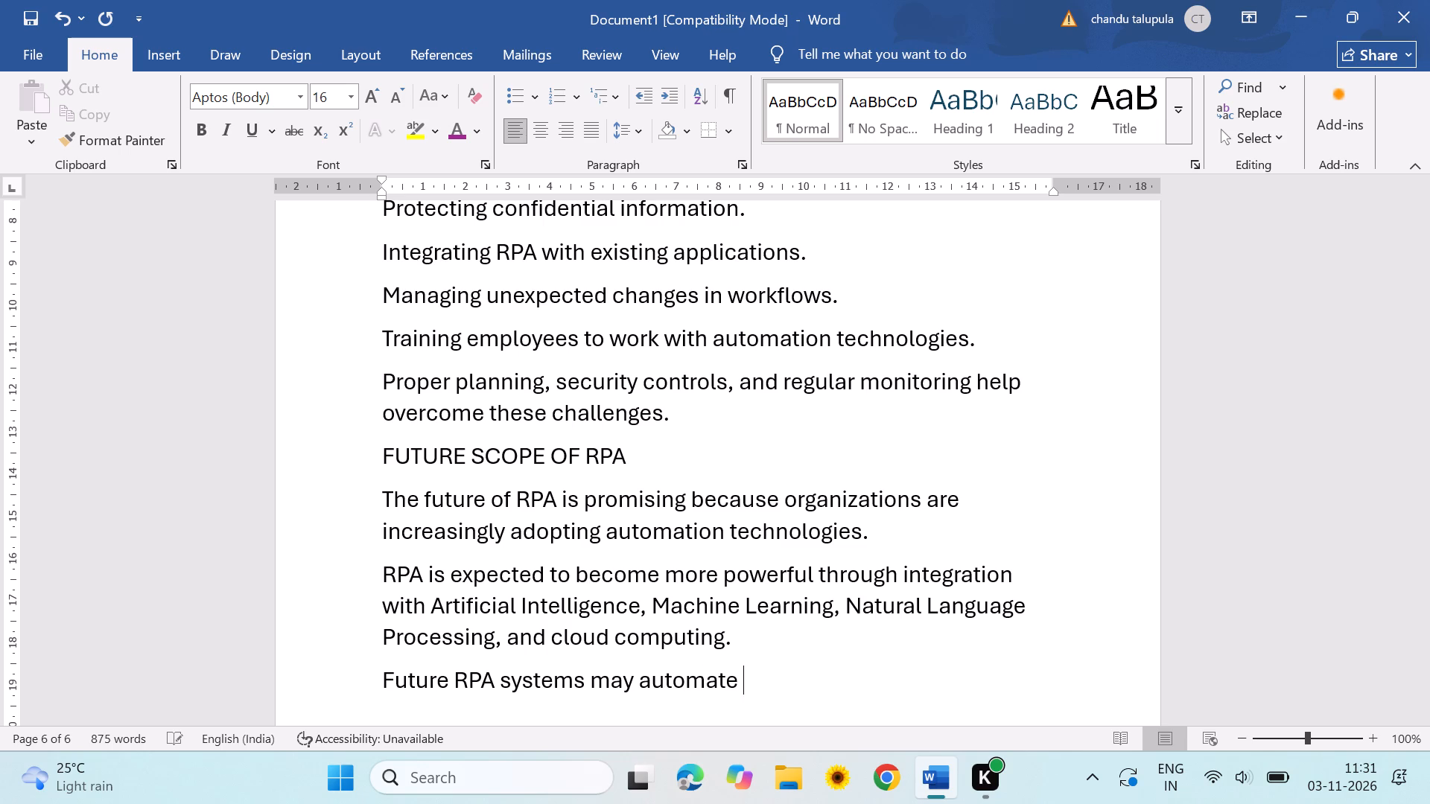
# Continue the sentence with "more complex business processes".
pyautogui.write('more c')
pyautogui.write('omplex')
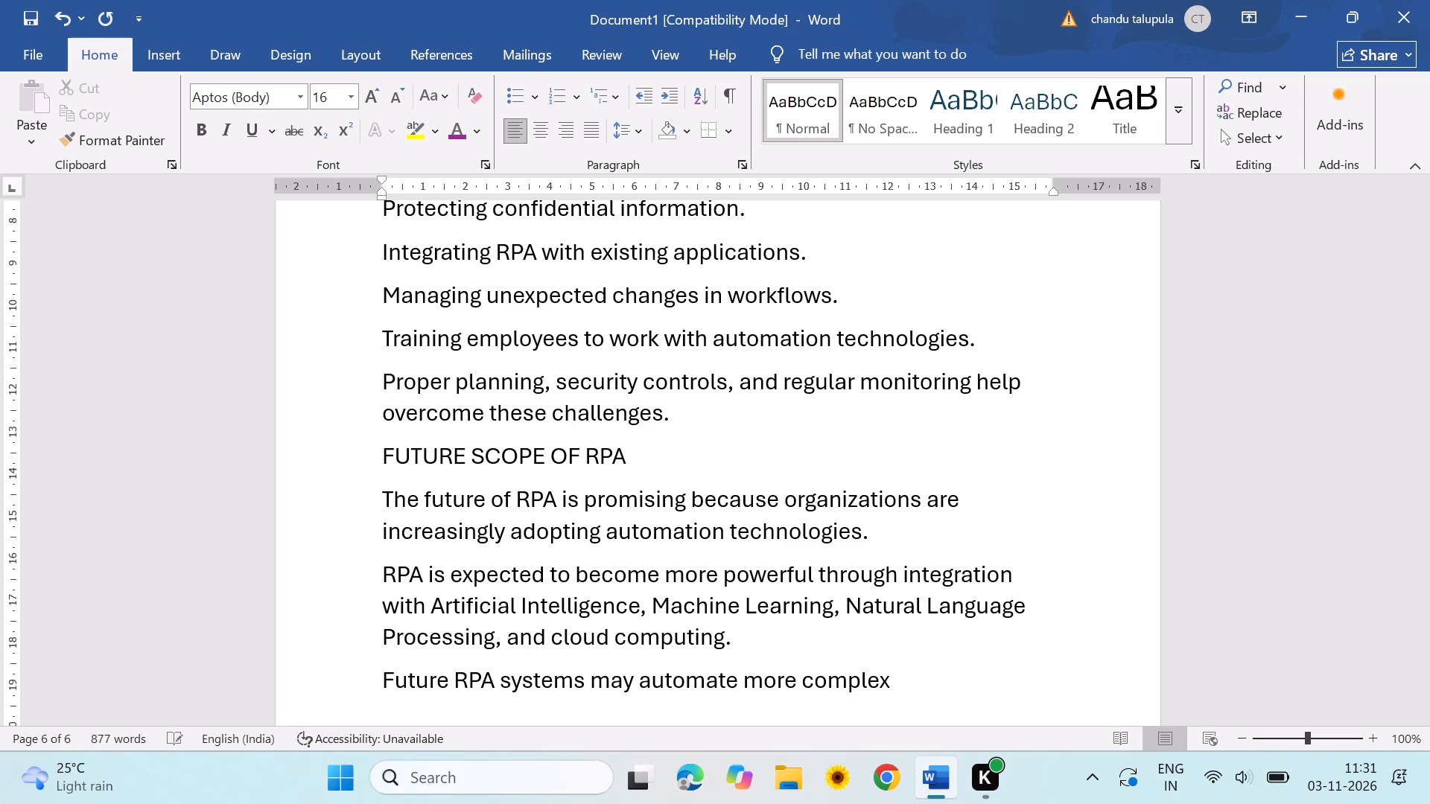
pyautogui.press('space')
pyautogui.write('buso')
pyautogui.press('BackSpace')
pyautogui.write('iness')
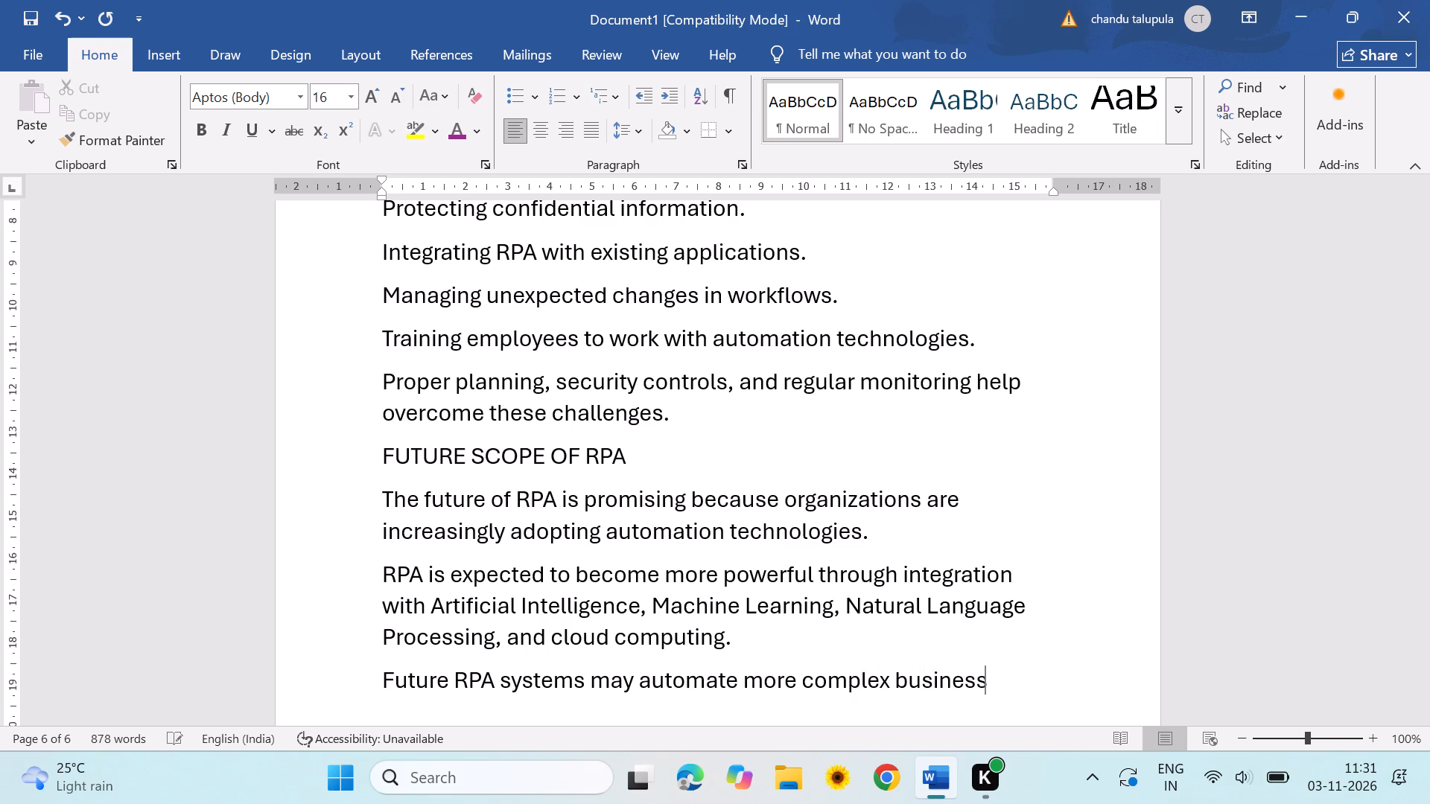
pyautogui.press('space')
pyautogui.write('process')
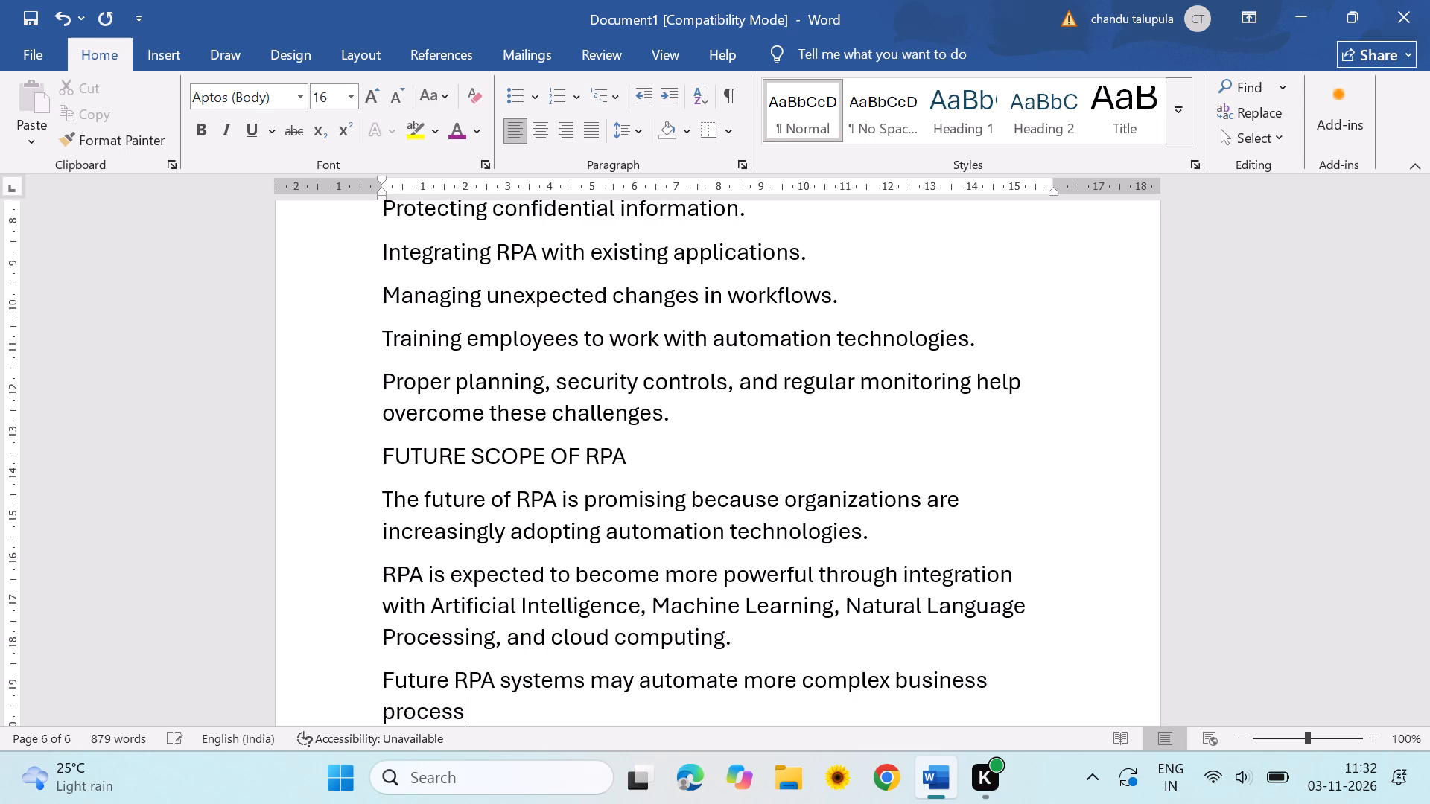
pyautogui.press('w')
pyautogui.press('BackSpace')
pyautogui.write('es')
# Finish the sentence with ", improve decision making, and provide better customer experiences." and start a new line.
pyautogui.write(', improve decision making')
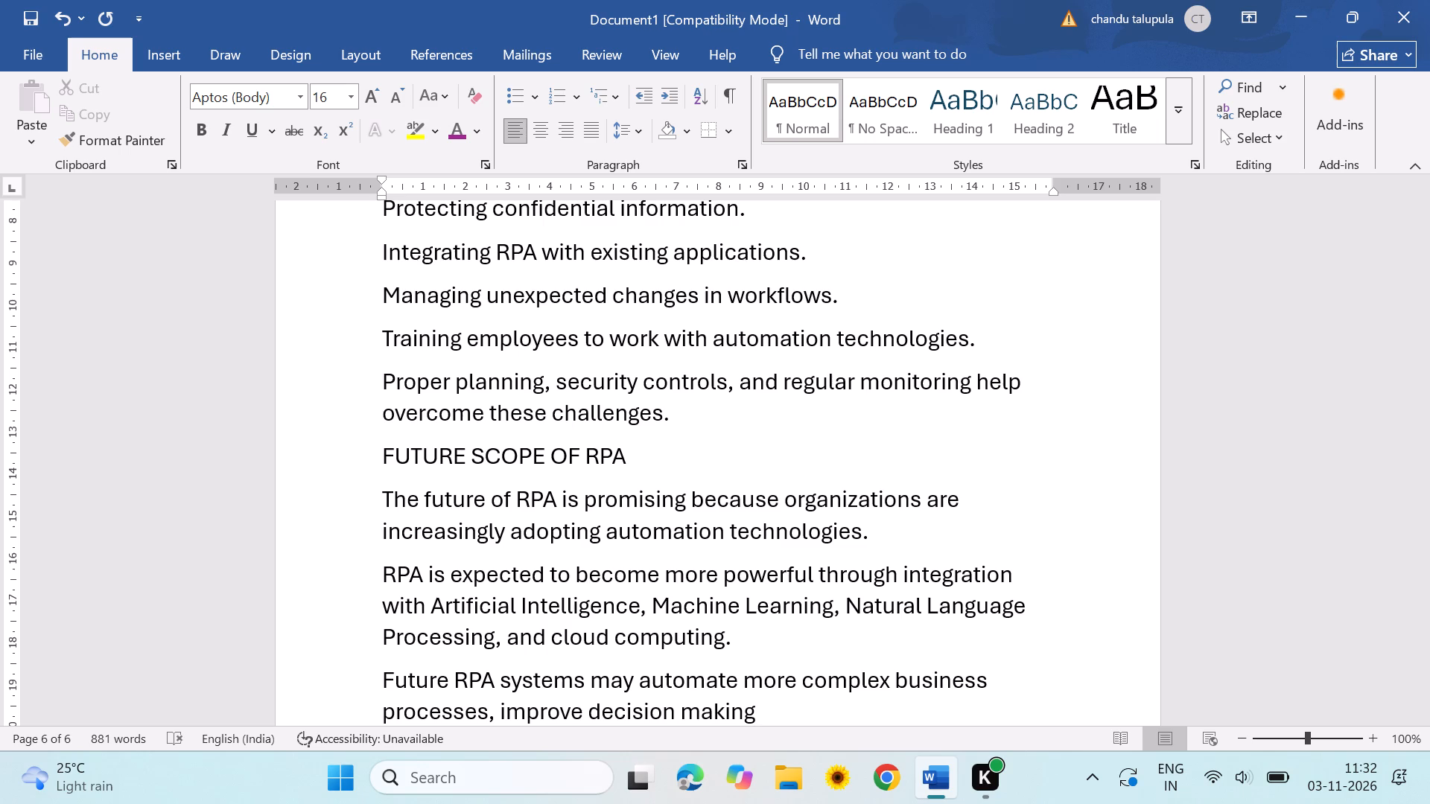
pyautogui.write(',')
pyautogui.press('space')
pyautogui.write('and')
pyautogui.press('space')
pyautogui.write('provide')
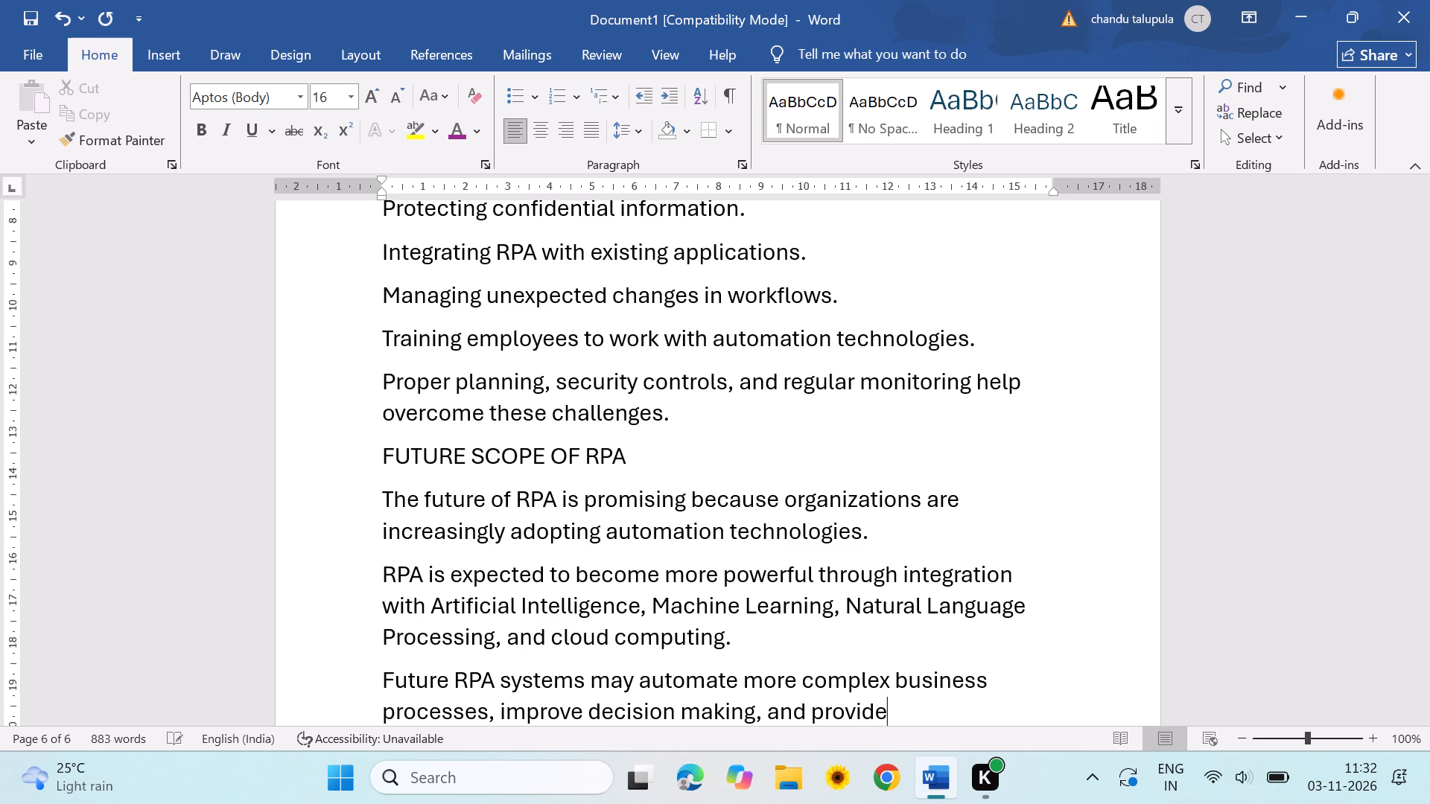
pyautogui.press('space')
pyautogui.write('better customer')
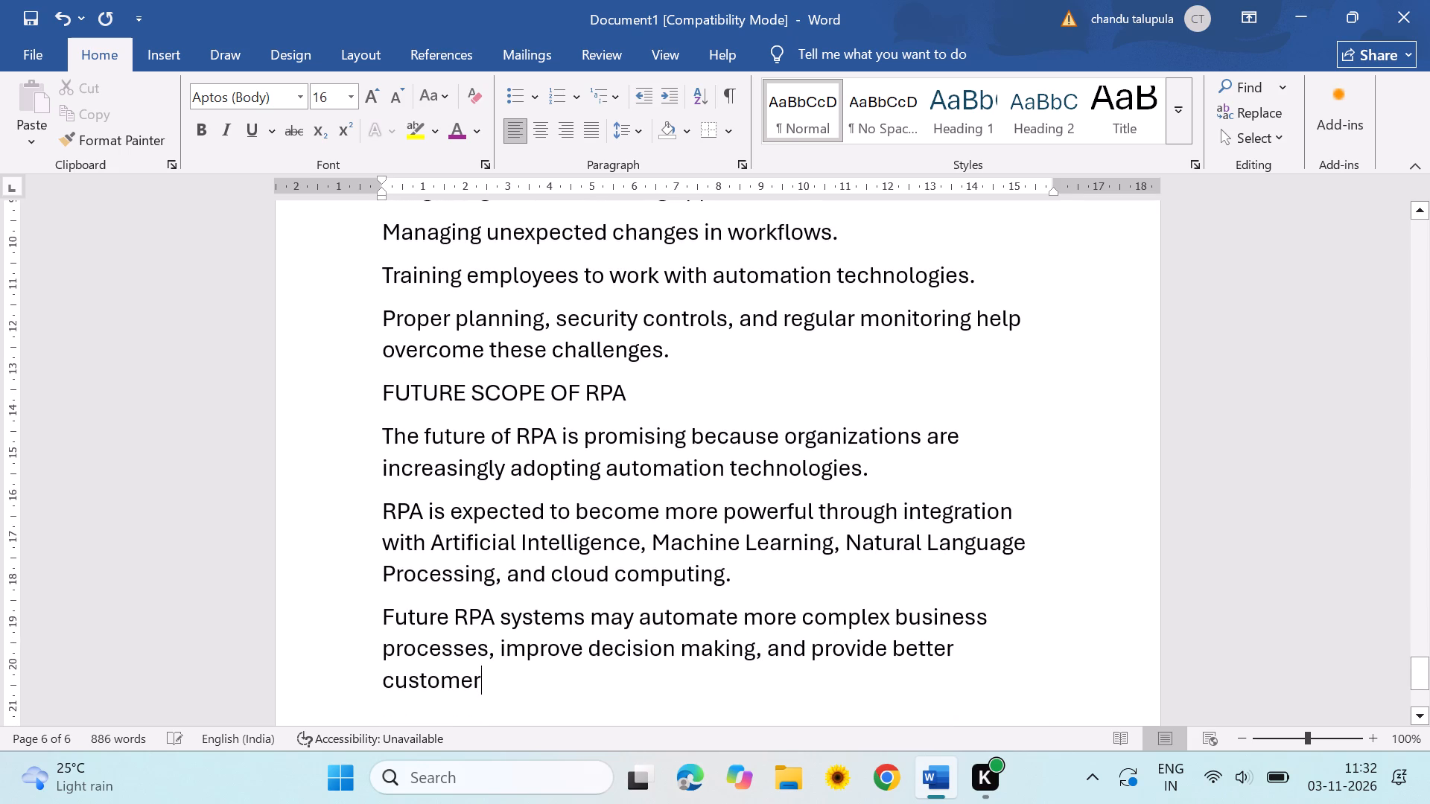
pyautogui.press('space')
pyautogui.write('experienc')
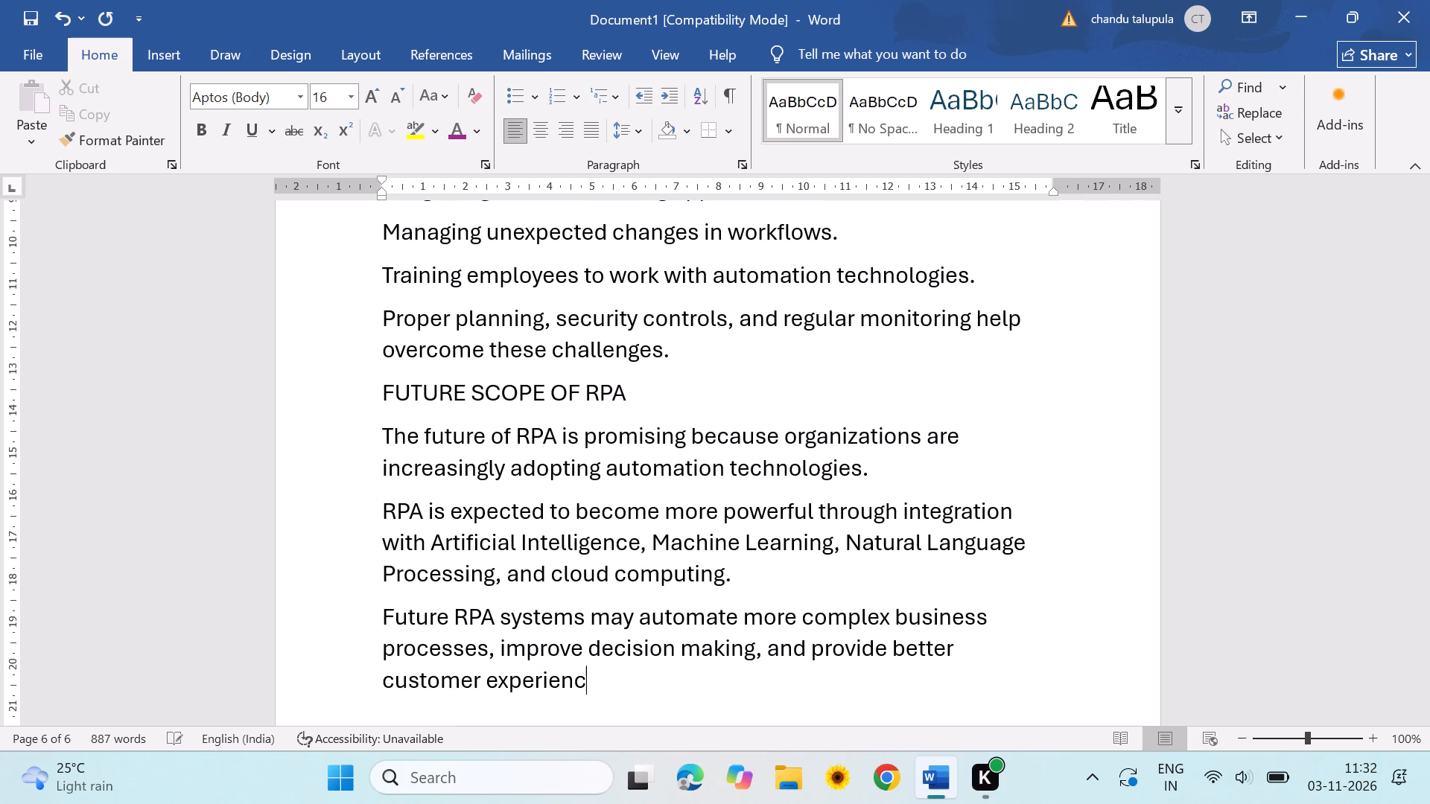
pyautogui.write('es')
pyautogui.press('.')
pyautogui.press('Return')
# Begin the fourth future scope paragraph with "Organizations will increasingly use intelligent automation to".
pyautogui.write('Ora')
pyautogui.press('BackSpace')
pyautogui.write('ganizar')
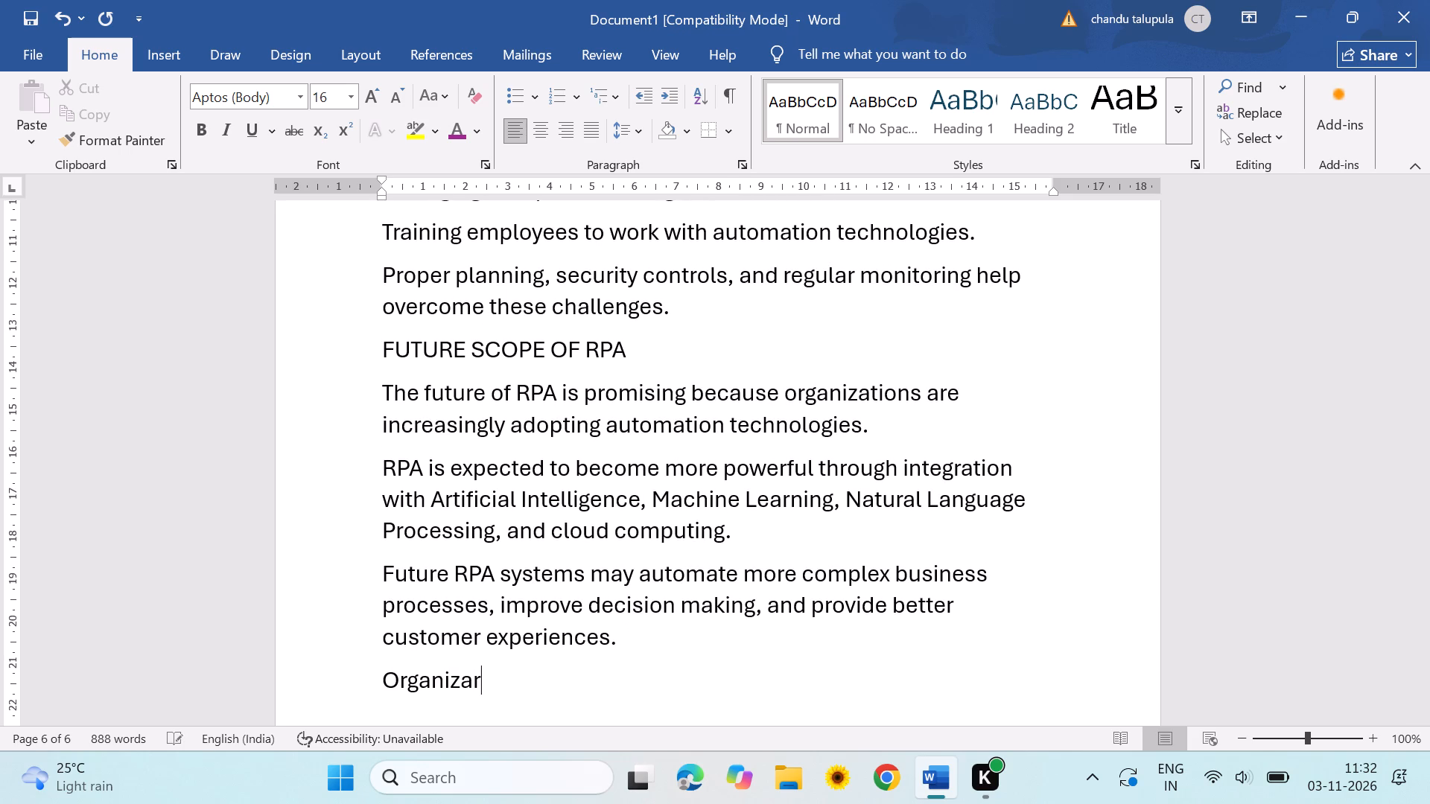
pyautogui.press('BackSpace')
pyautogui.write('tions will')
pyautogui.press('space')
pyautogui.write('incres')
pyautogui.press('BackSpace')
pyautogui.write('asingly')
pyautogui.press('space')
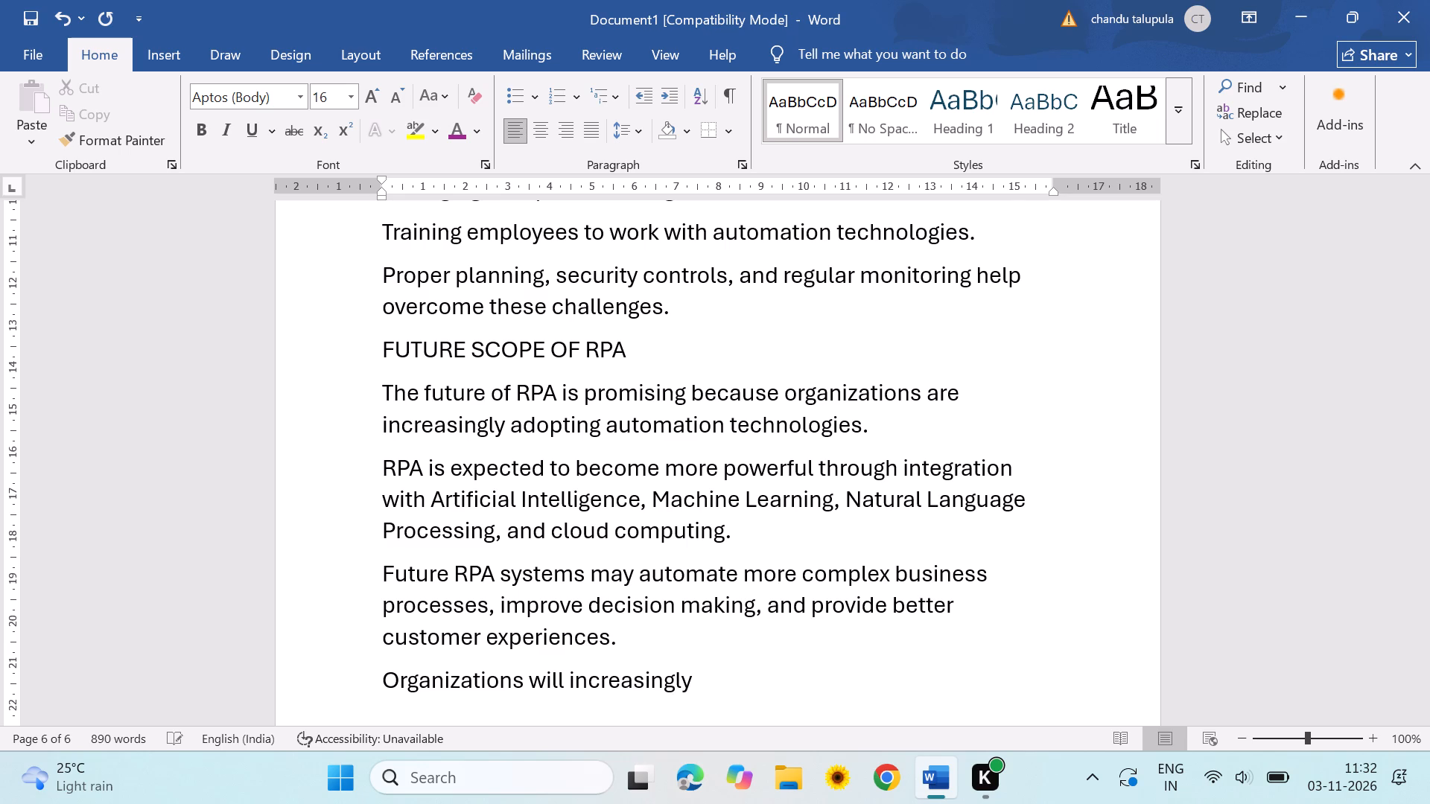
pyautogui.write('use intelligent automation to')
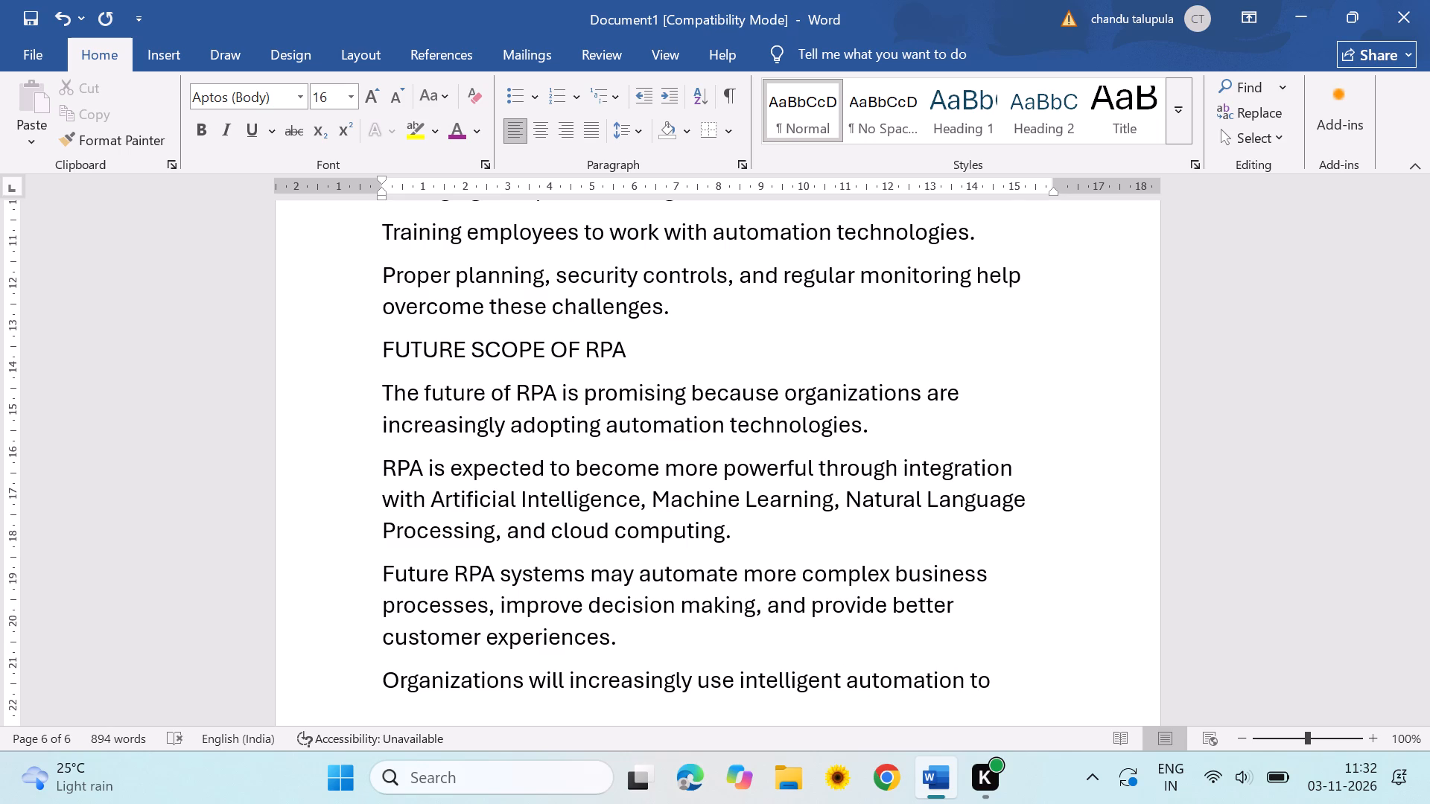
# Continue the sentence with "improve productivity , reduce operational costs, and".
pyautogui.press('space')
pyautogui.write('improve')
pyautogui.press('space')
pyautogui.write('productivity')
pyautogui.press('space')
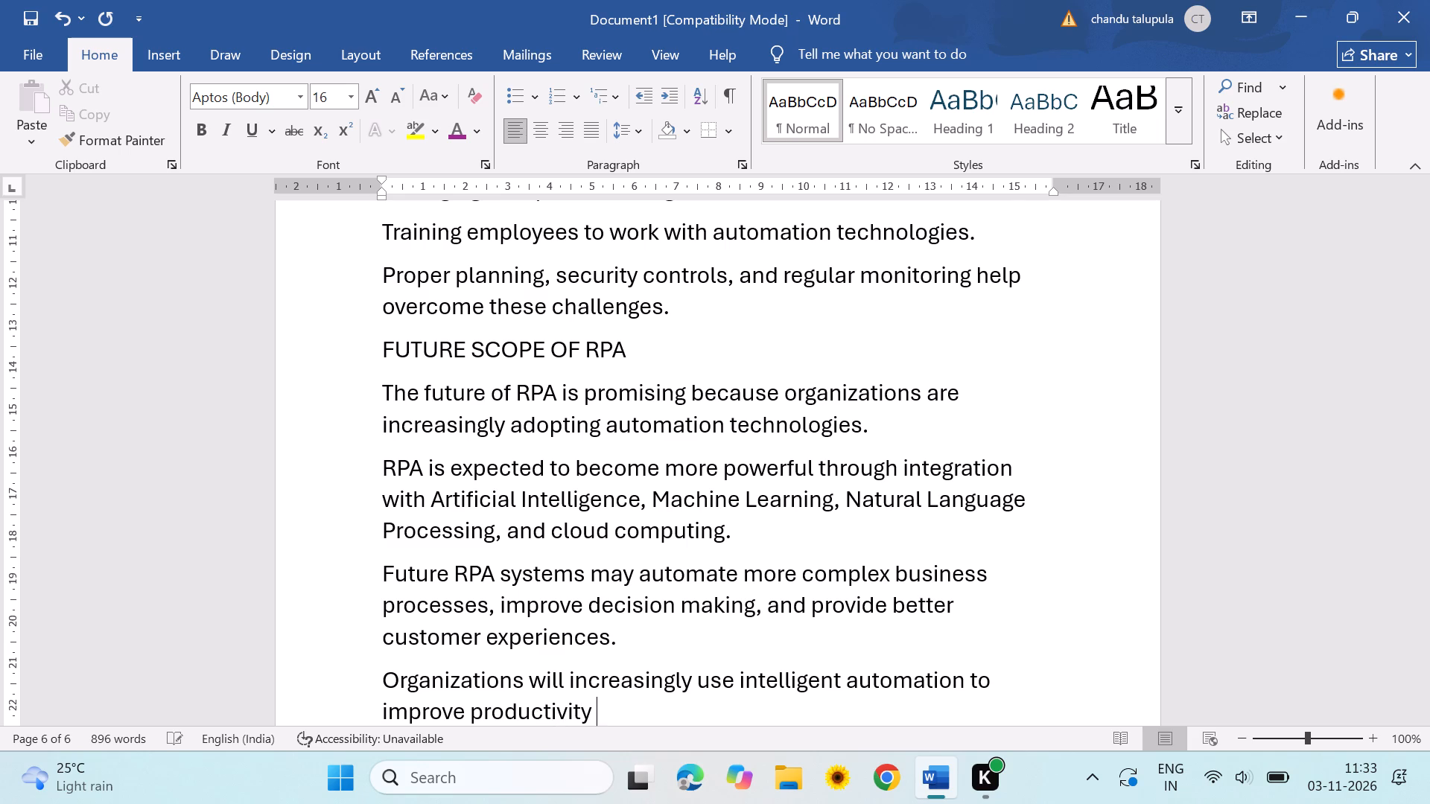
pyautogui.write(', reduce operational costs')
pyautogui.write(', and')
pyautogui.press('space')
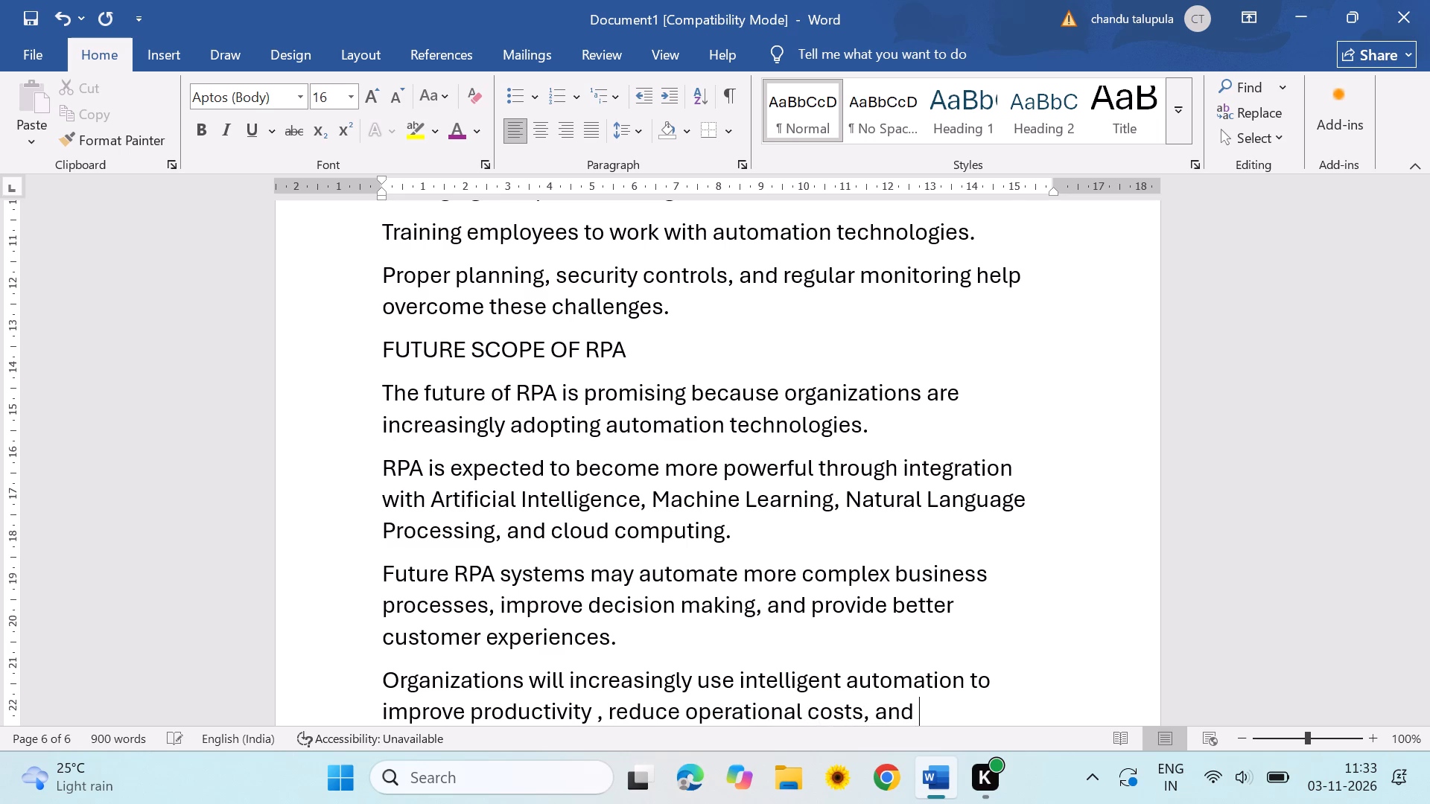
# Finish the sentence with "increase business efficiency." and start a new line.
pyautogui.write('inc')
pyautogui.press('s')
pyautogui.press('BackSpace')
pyautogui.write('rease')
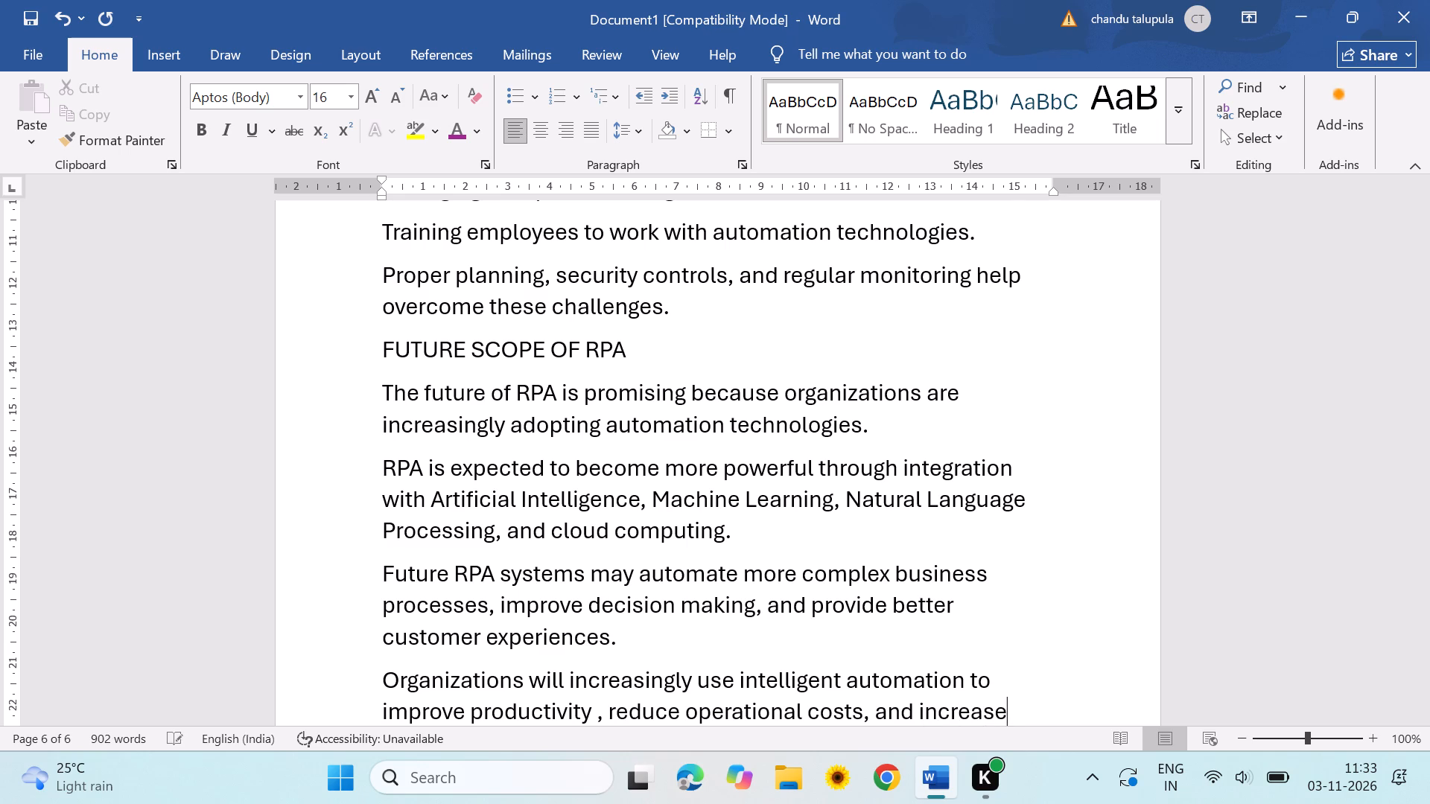
pyautogui.press('space')
pyautogui.write('business efficie')
pyautogui.write('ncy')
pyautogui.press('.')
pyautogui.press('Return')
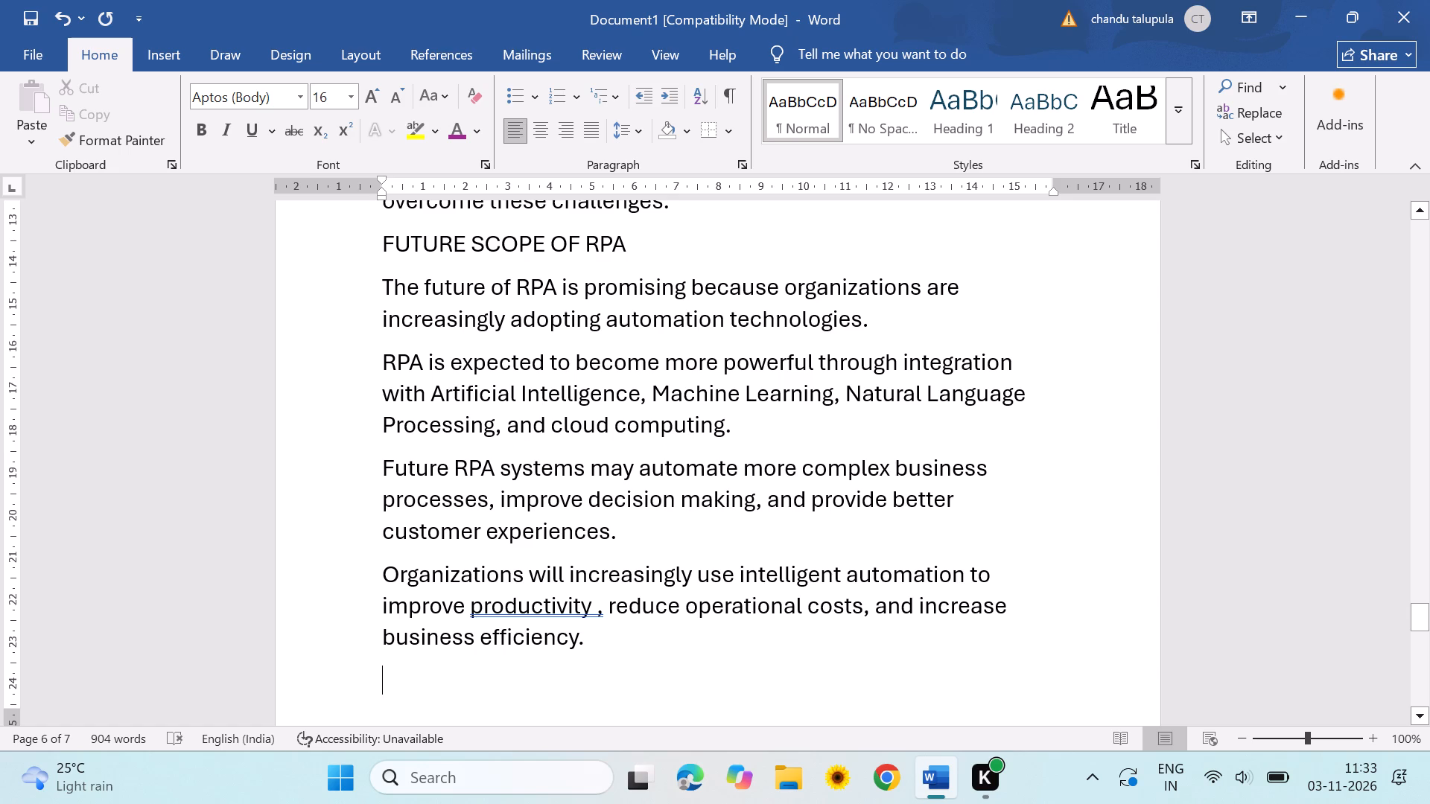
# Add the heading "CONCLUSION" below the future scope section and start a new line.
pyautogui.write('CP')
pyautogui.press('BackSpace')
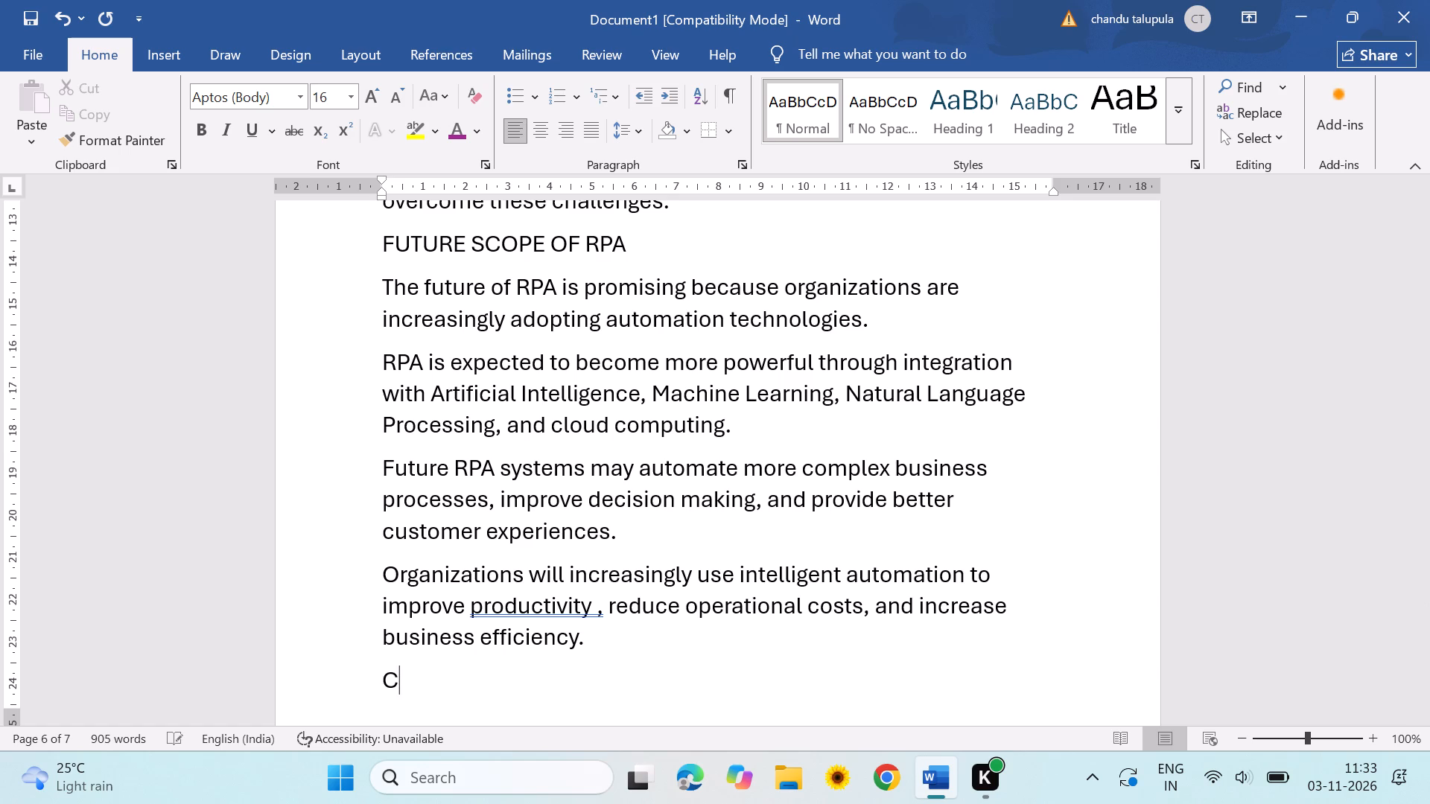
pyautogui.write('ON')
pyautogui.write('CLUSION')
pyautogui.press('Return')
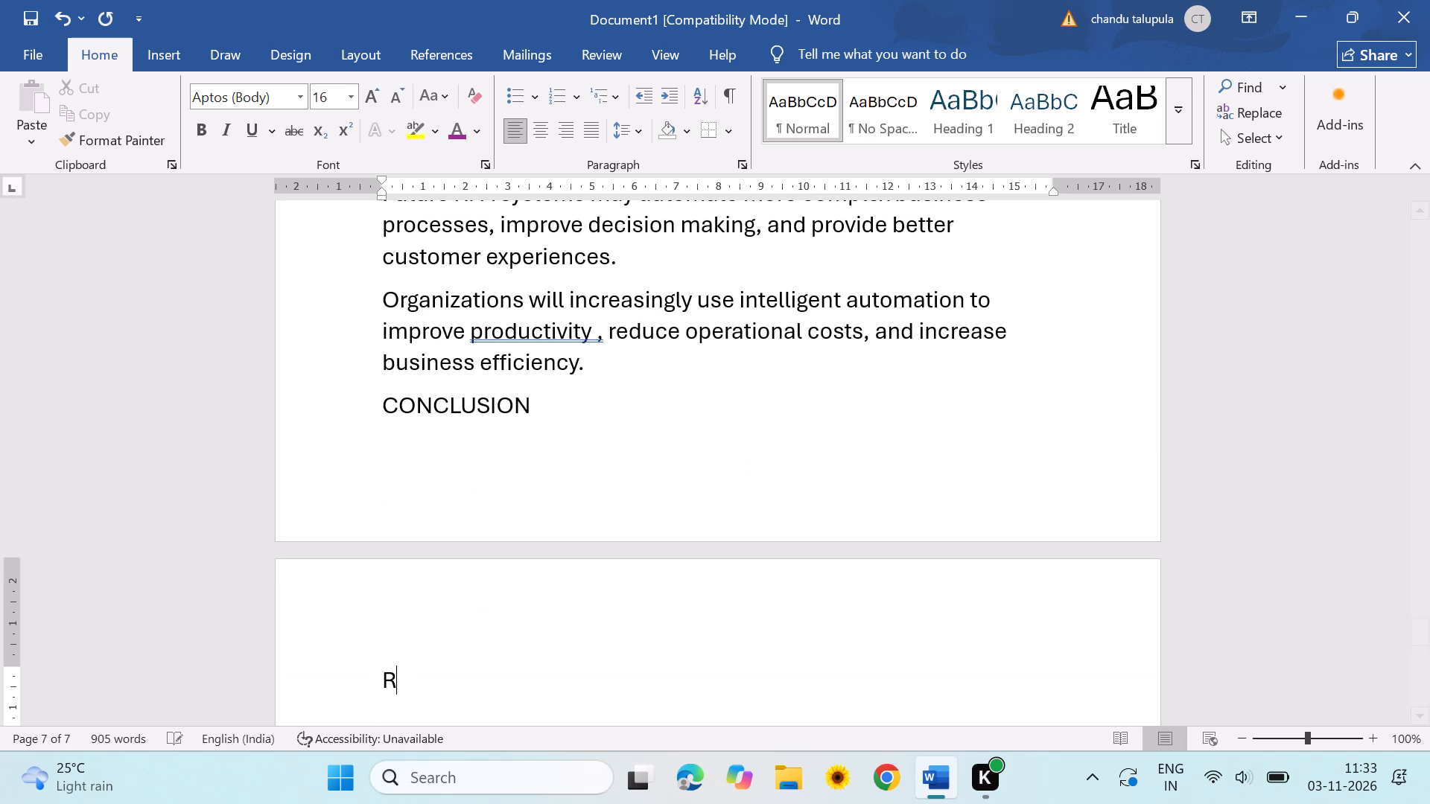
# Begin the conclusion paragraph with "Robotic Process Automation is an important technology".
pyautogui.write('on')
pyautogui.press('BackSpace')
pyautogui.write('botic')
pyautogui.press('space')
pyautogui.write('Processk')
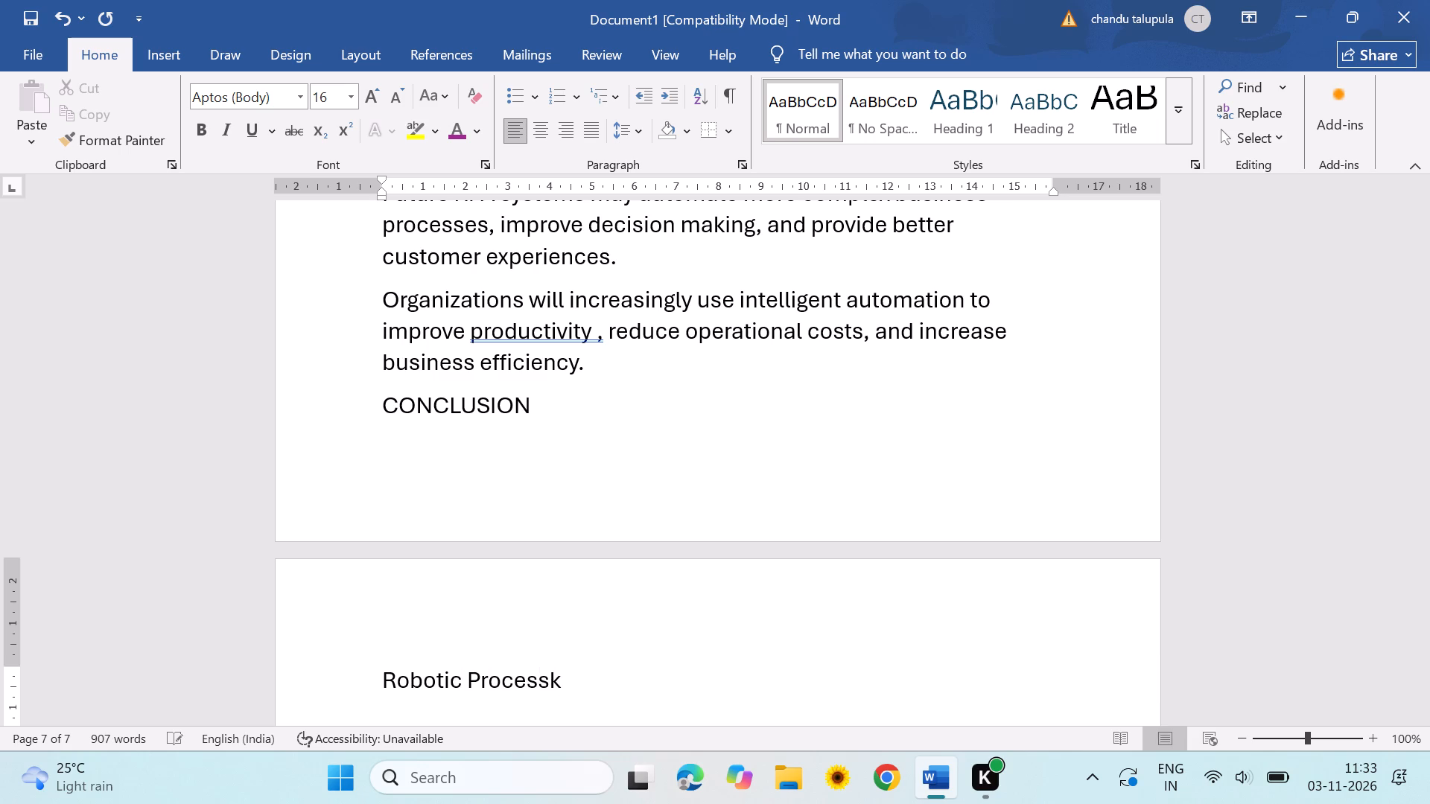
pyautogui.press('BackSpace')
pyautogui.press('space')
pyautogui.write('Automatin')
pyautogui.press('BackSpace')
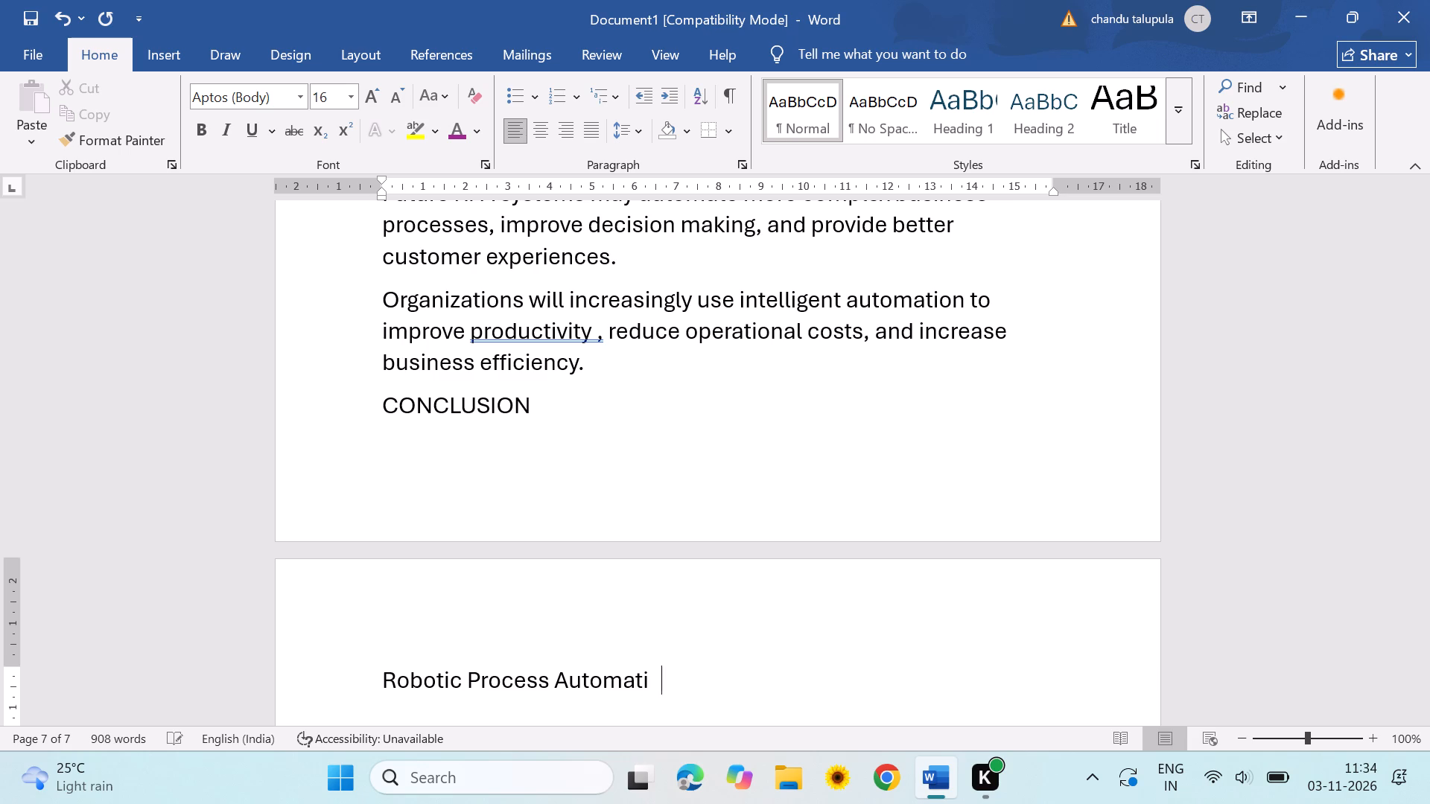
pyautogui.write('on is an important technolg')
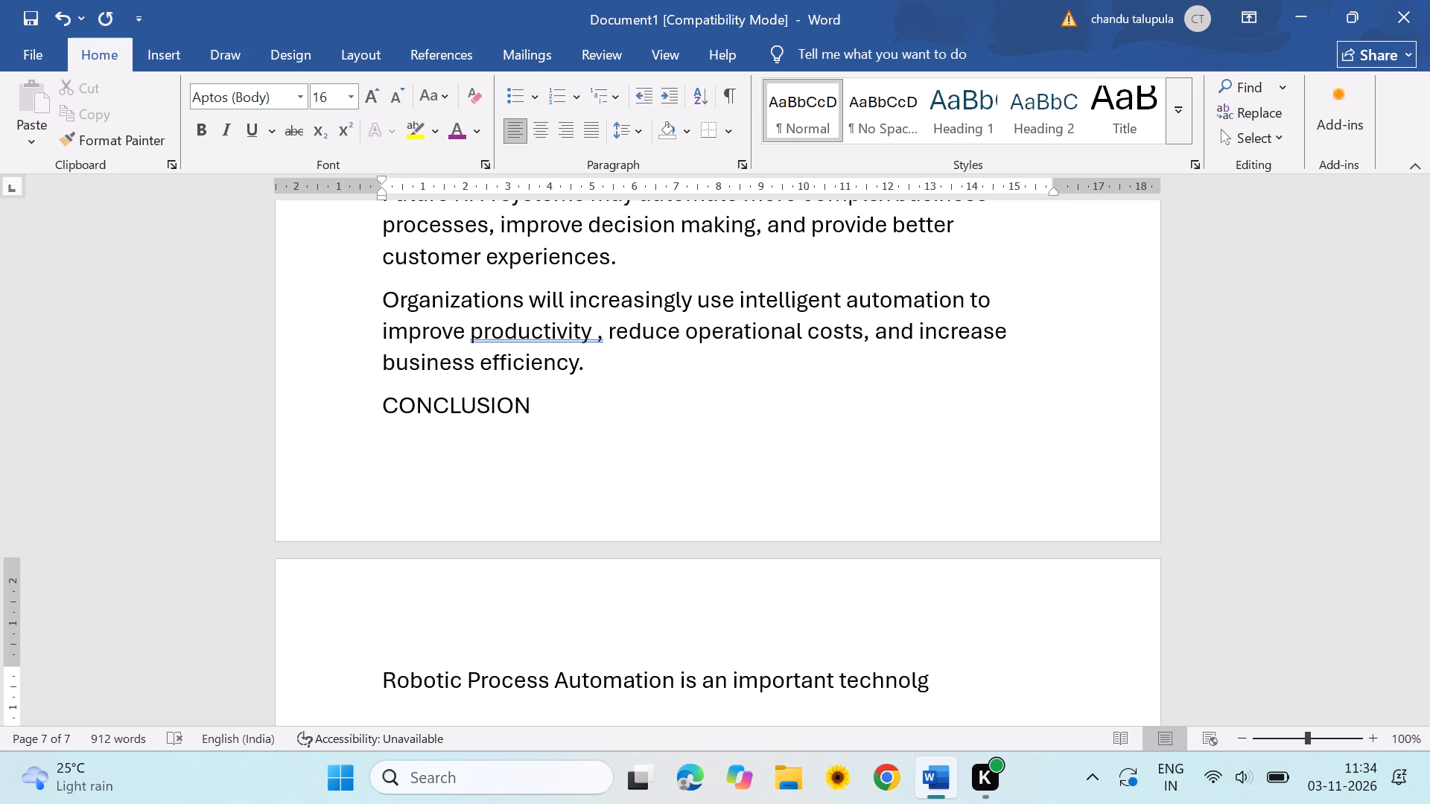
pyautogui.press('BackSpace')
pyautogui.write('ogy')
# Finish the first conclusion sentence with "in modern business environments.".
pyautogui.press('space')
pyautogui.write('in mi')
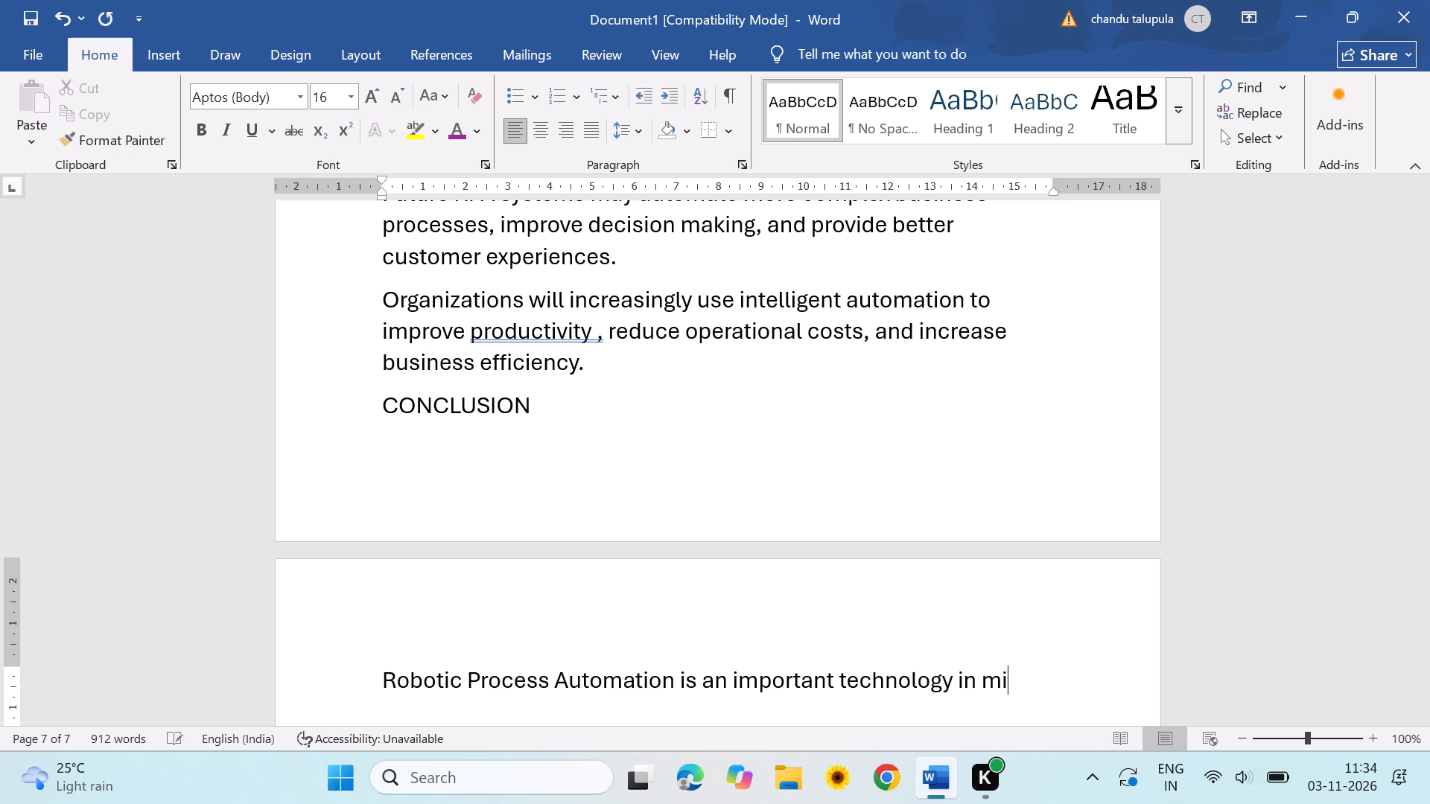
pyautogui.press('BackSpace')
pyautogui.write('odern business')
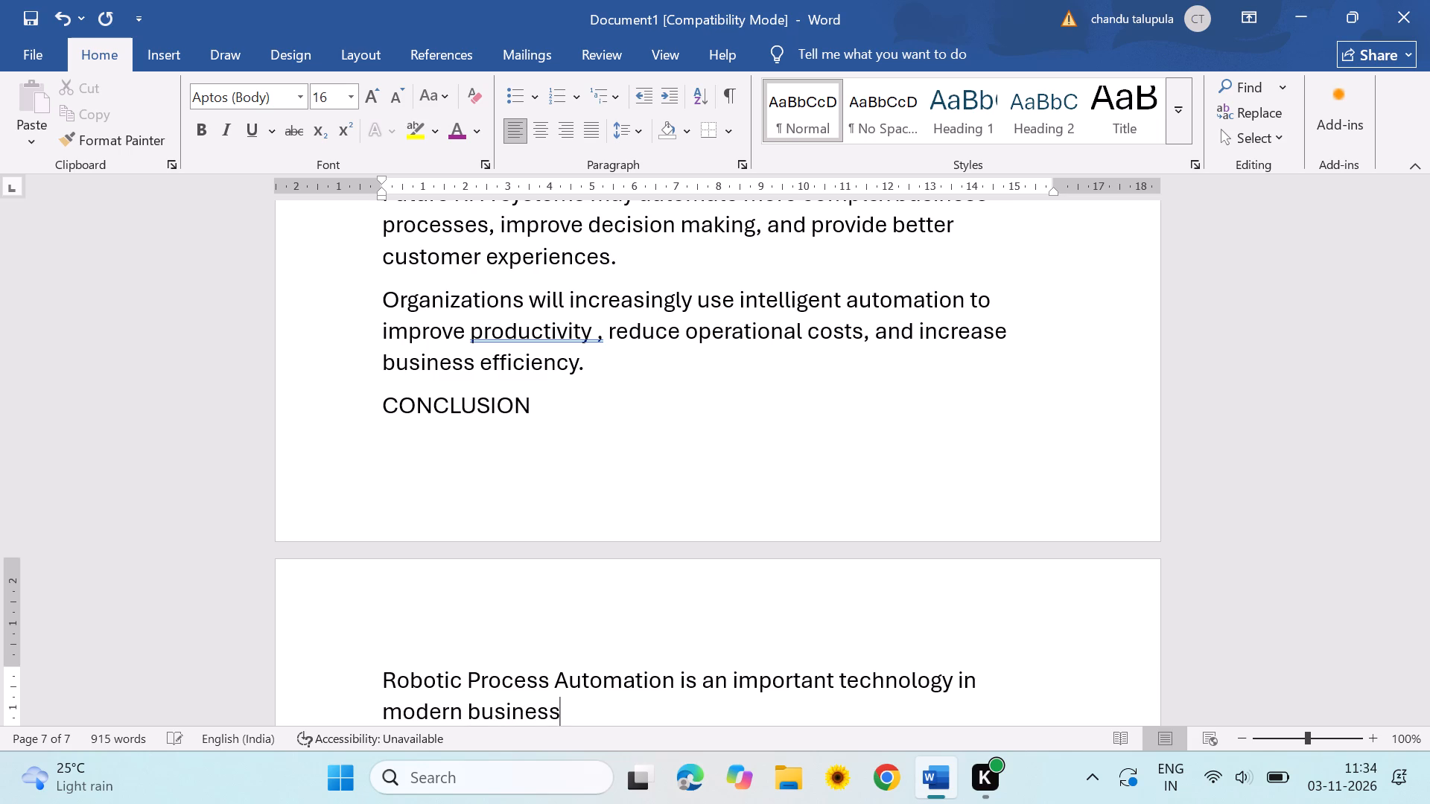
pyautogui.press('space')
pyautogui.write('environmet')
pyautogui.press('BackSpace')
pyautogui.write('nts')
pyautogui.press('.')
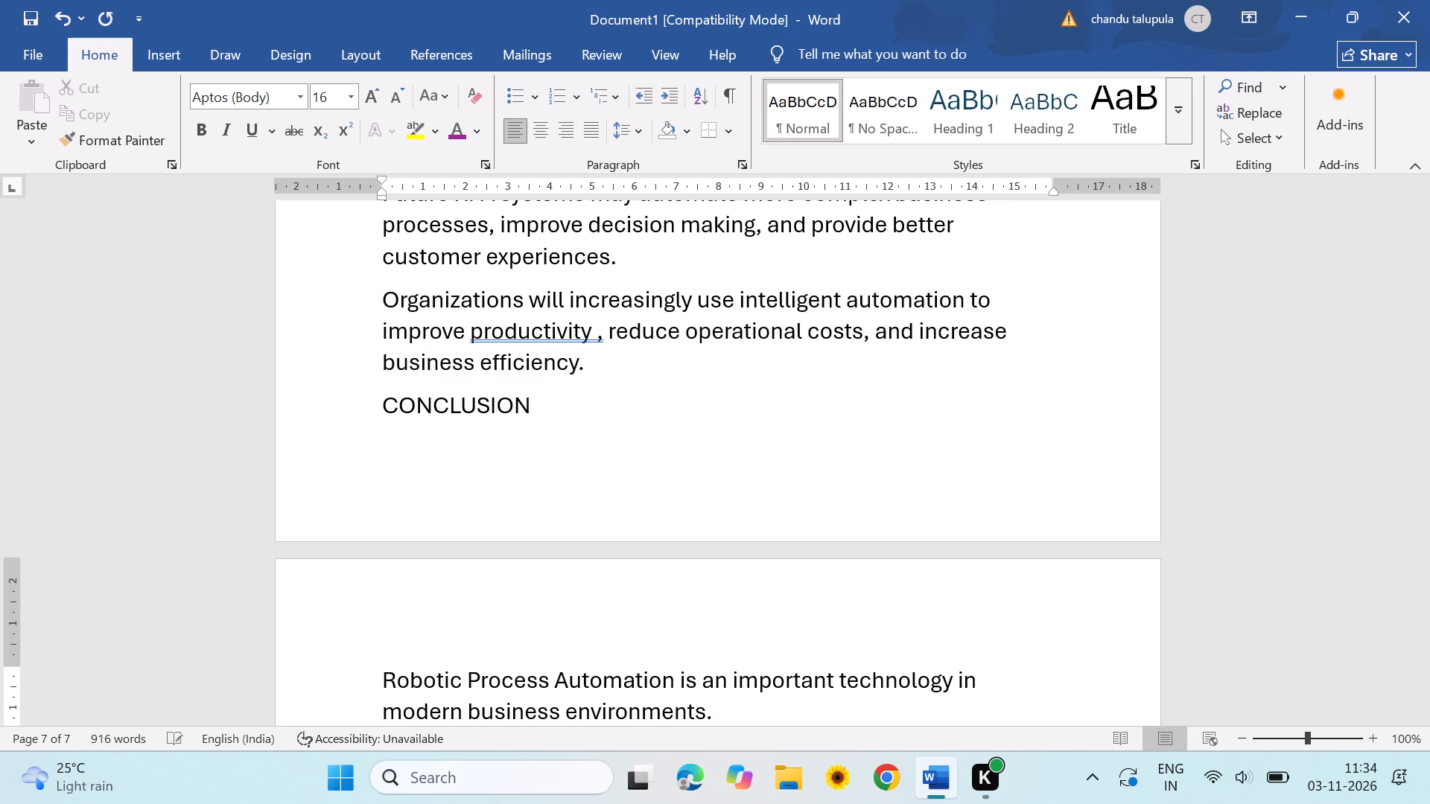
# Begin the second conclusion sentence with "It helps organizations automate repetitive tasks,".
pyautogui.press('space')
pyautogui.write('It')
pyautogui.press('space')
pyautogui.write('helps organi')
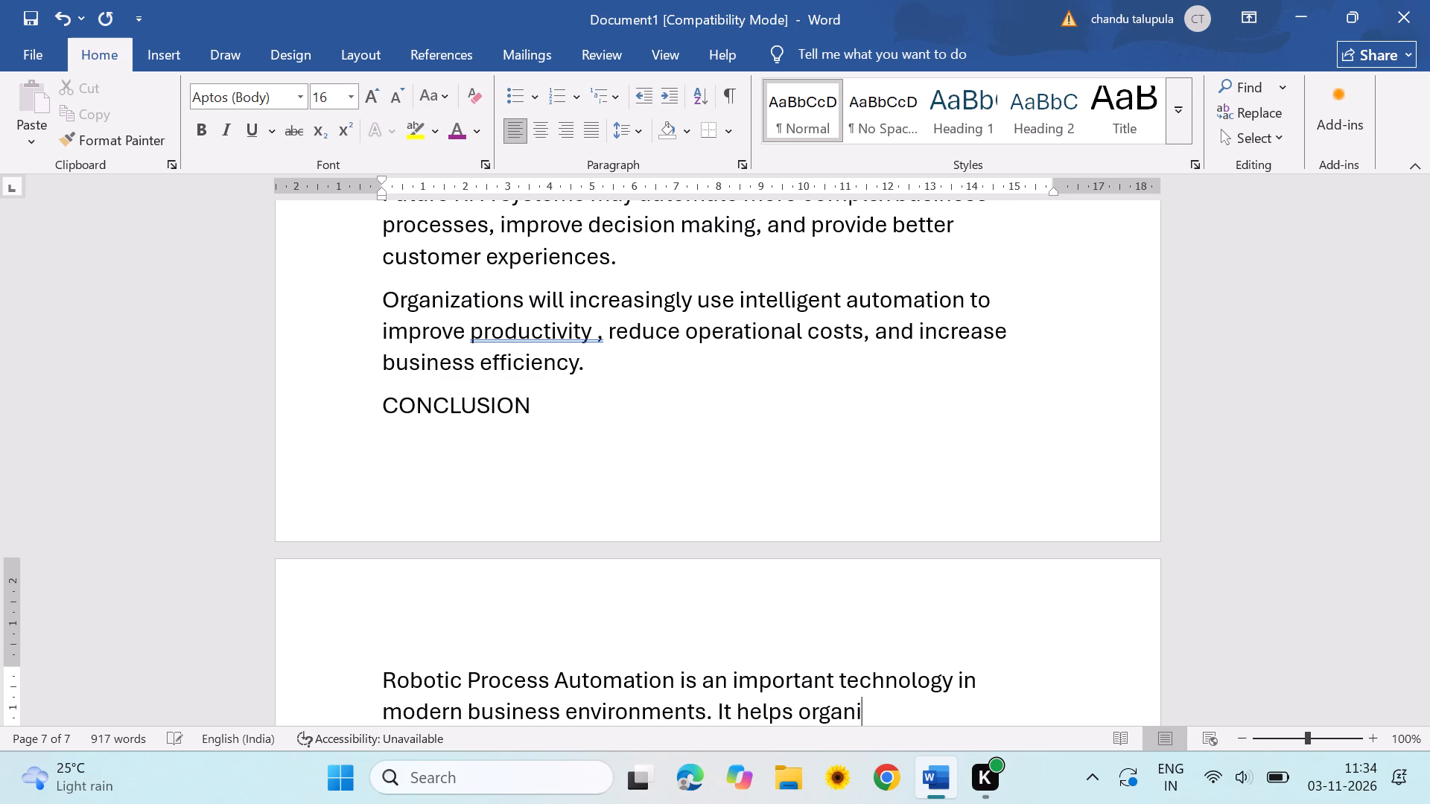
pyautogui.write('zations automate repetiti')
pyautogui.write('ve tasks,')
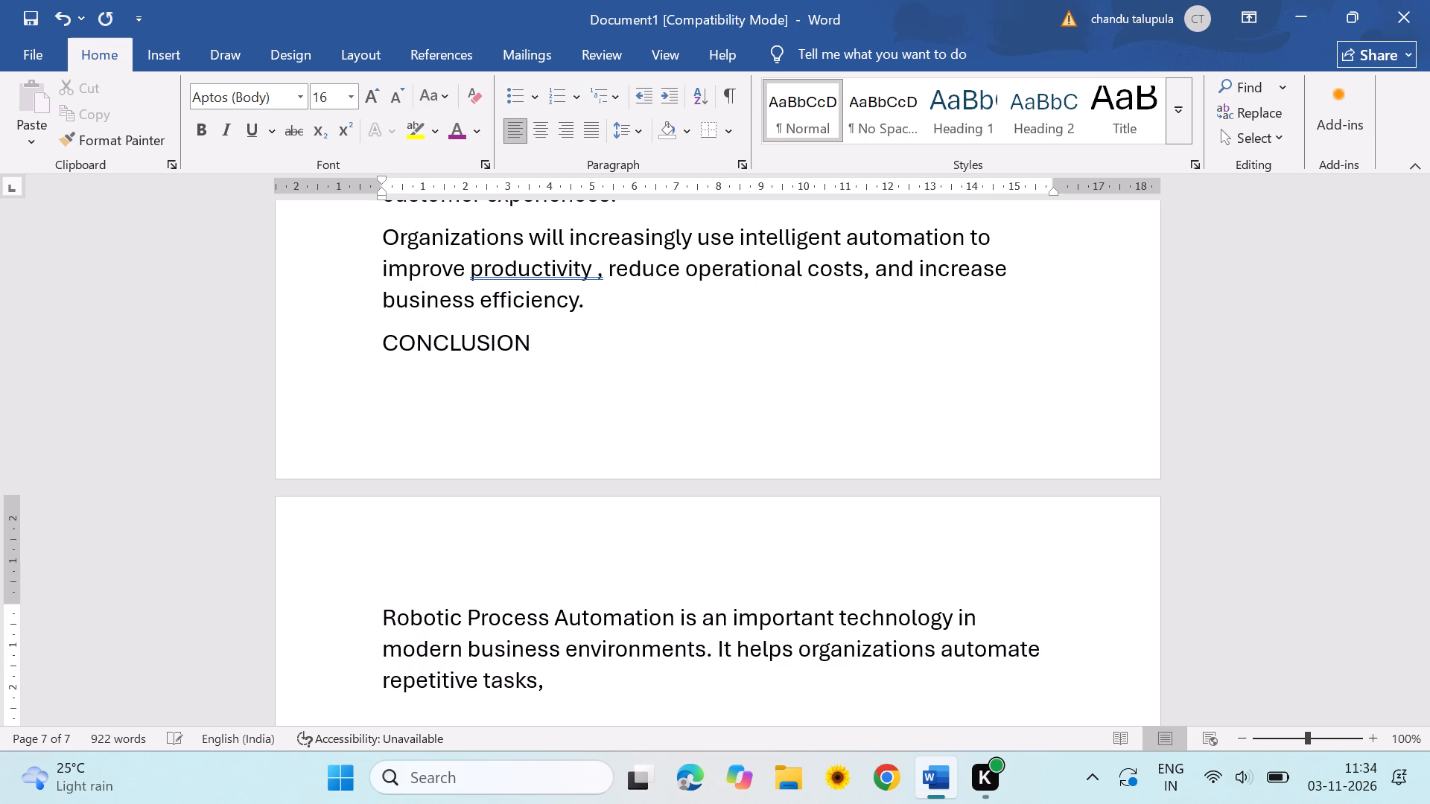
# Finish the second conclusion sentence with "save time, reduce errors, and improve productivity.".
pyautogui.press('space')
pyautogui.write('save time, re')
pyautogui.write('duce errors,')
pyautogui.press('space')
pyautogui.write('andi')
pyautogui.press('BackSpace')
pyautogui.press('space')
pyautogui.write('imo')
pyautogui.press('BackSpace')
pyautogui.write('prove')
pyautogui.press('space')
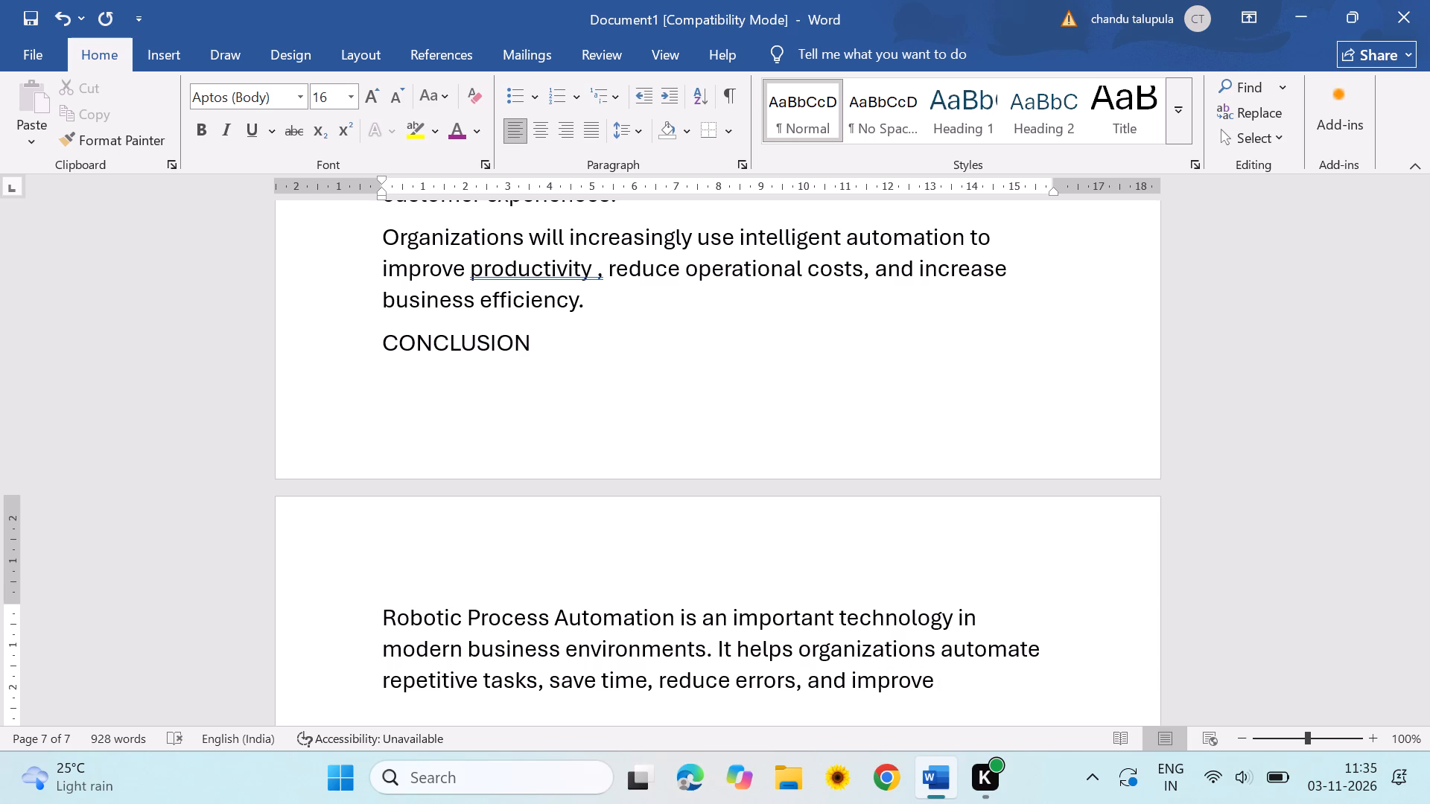
pyautogui.write('productivi')
pyautogui.write('ty')
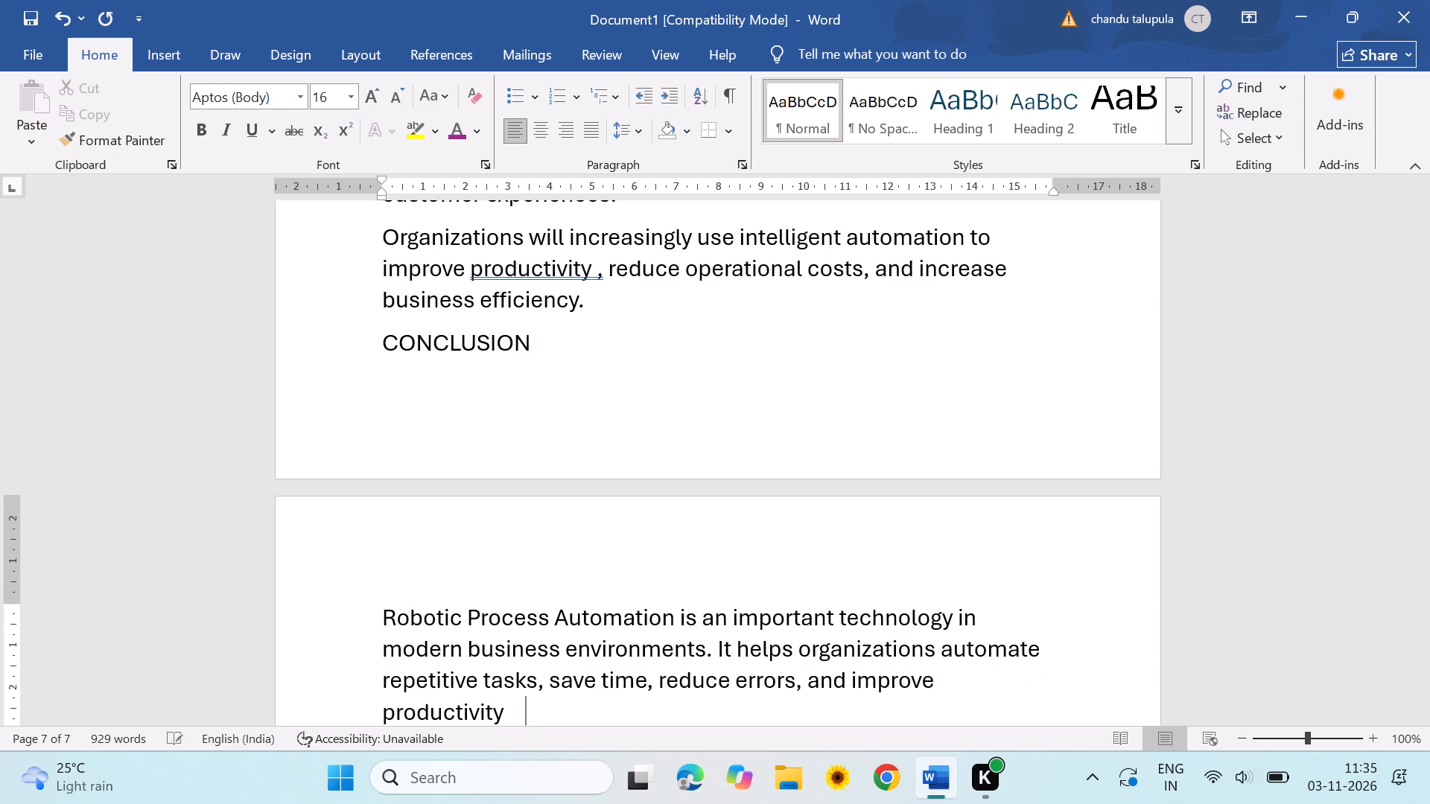
pyautogui.write('.')
# Begin the third conclusion sentence with "RPA is widely used in banking, healthcare".
pyautogui.press('space')
pyautogui.write('RPA i')
pyautogui.write('s wide')
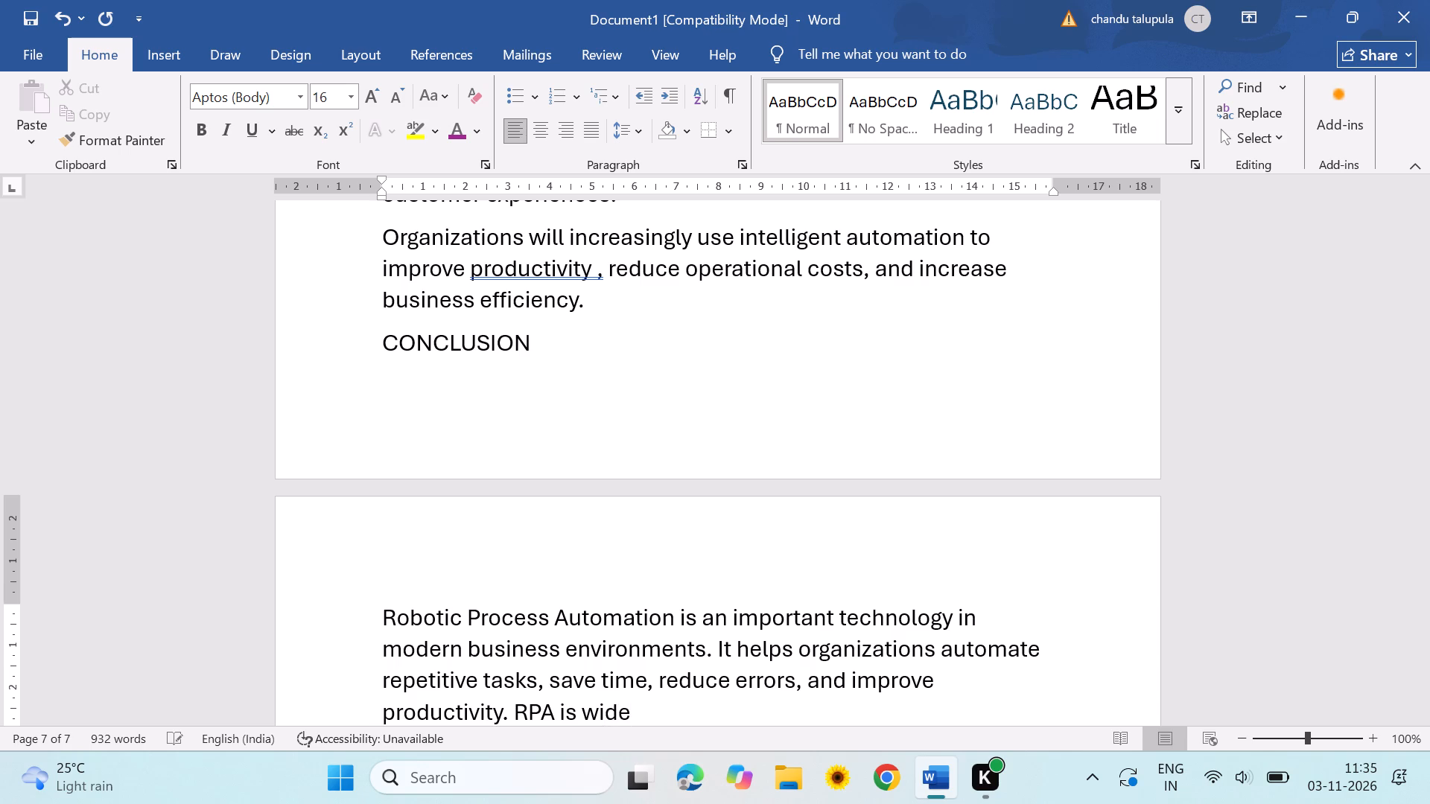
pyautogui.write('ly')
pyautogui.press('space')
pyautogui.write('used in')
pyautogui.press('space')
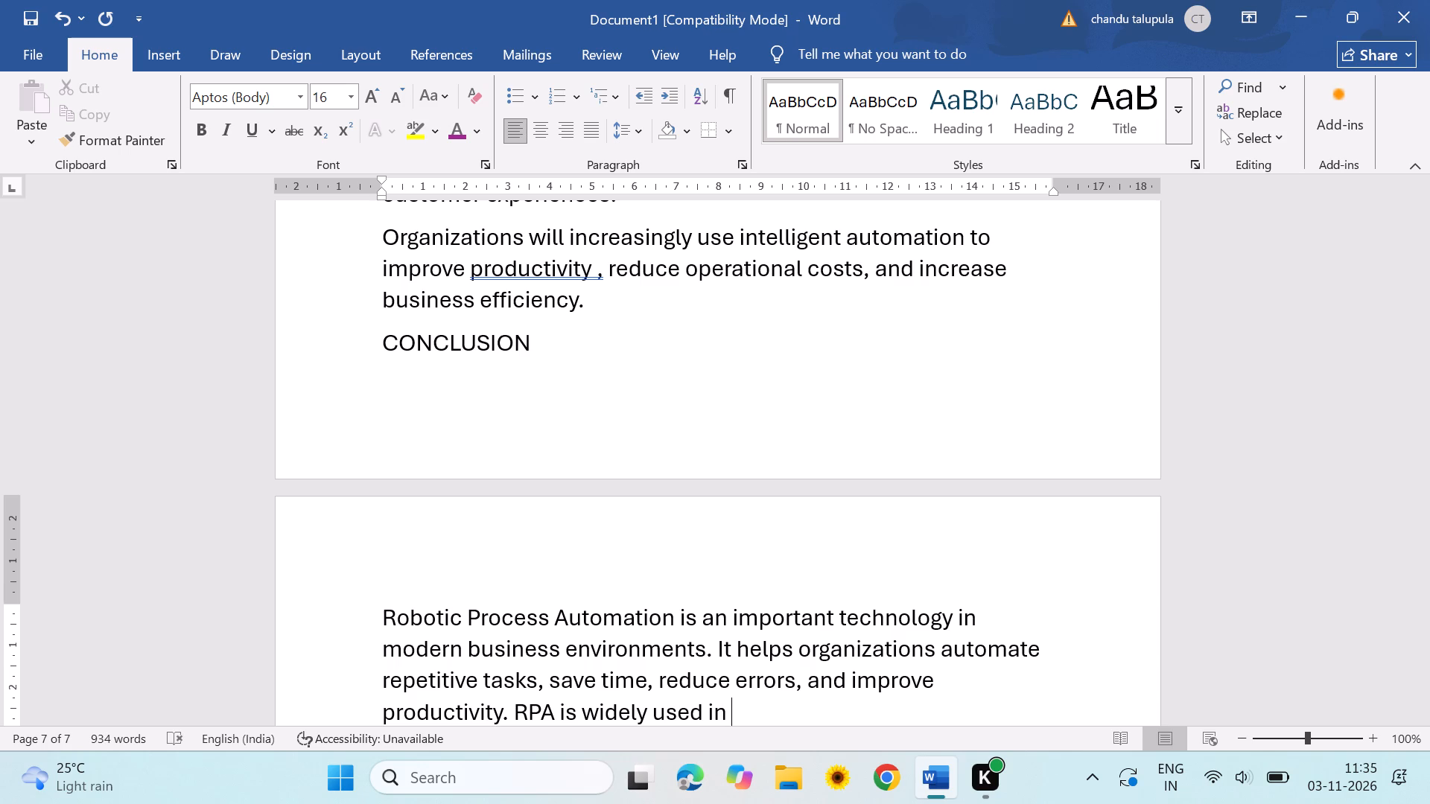
pyautogui.press('b')
pyautogui.write('an')
pyautogui.write('king')
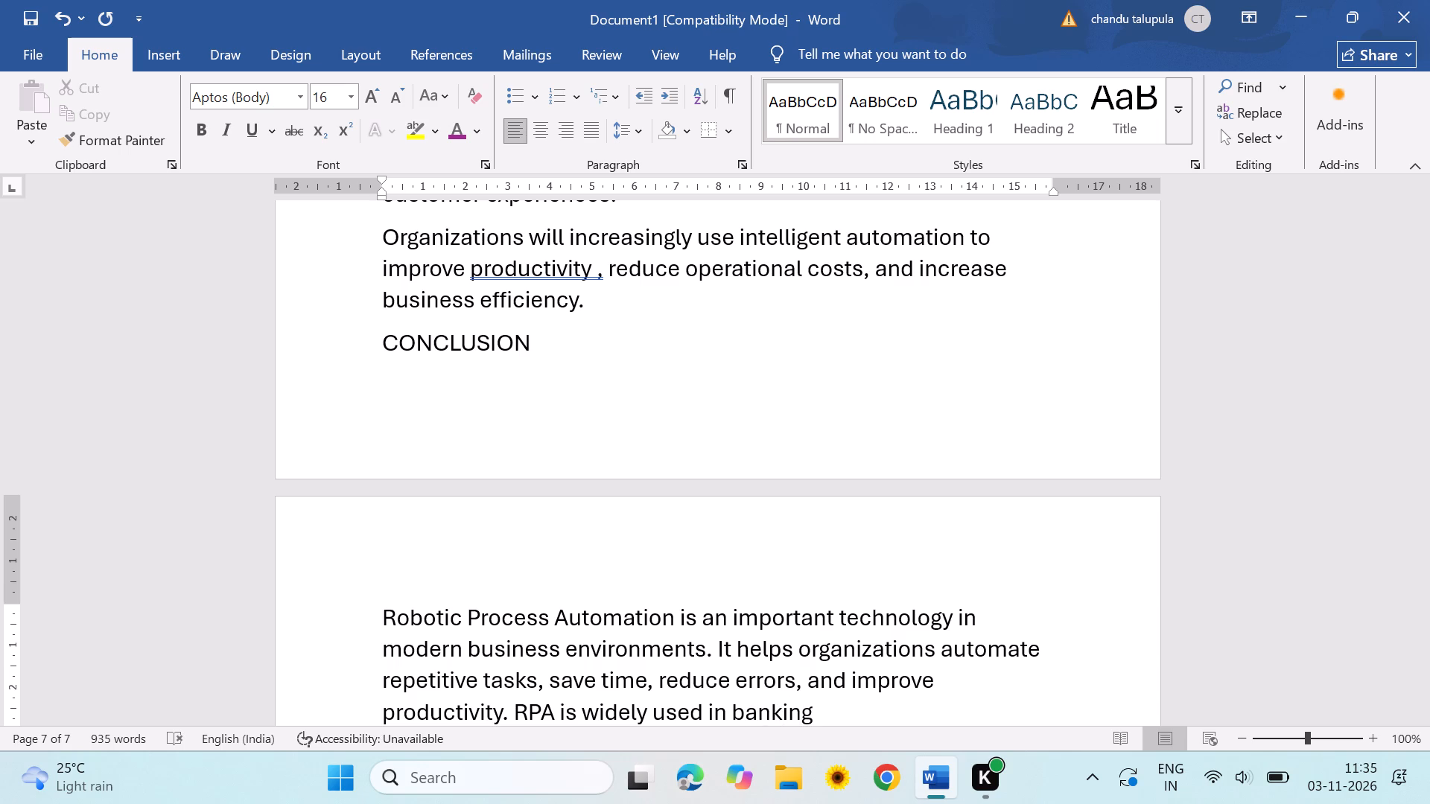
pyautogui.press(',')
pyautogui.press('space')
pyautogui.write('healthcare')
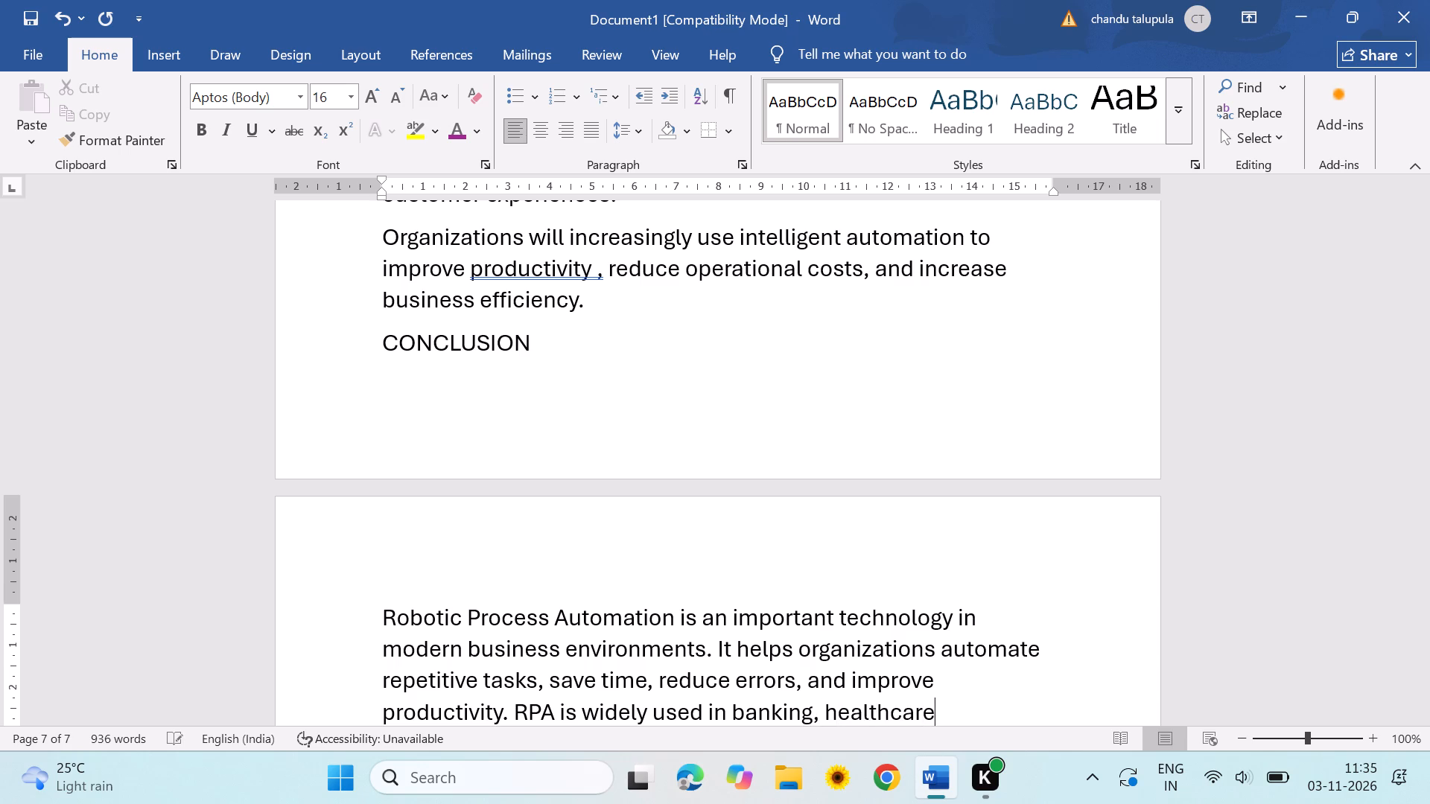
# Finish the sentence with ", education, e-commerce, and many other industries." and start a new line.
pyautogui.write(', education, e')
pyautogui.write('-commerce, and many other i')
pyautogui.write('ndustries')
pyautogui.press('.')
pyautogui.press('Return')
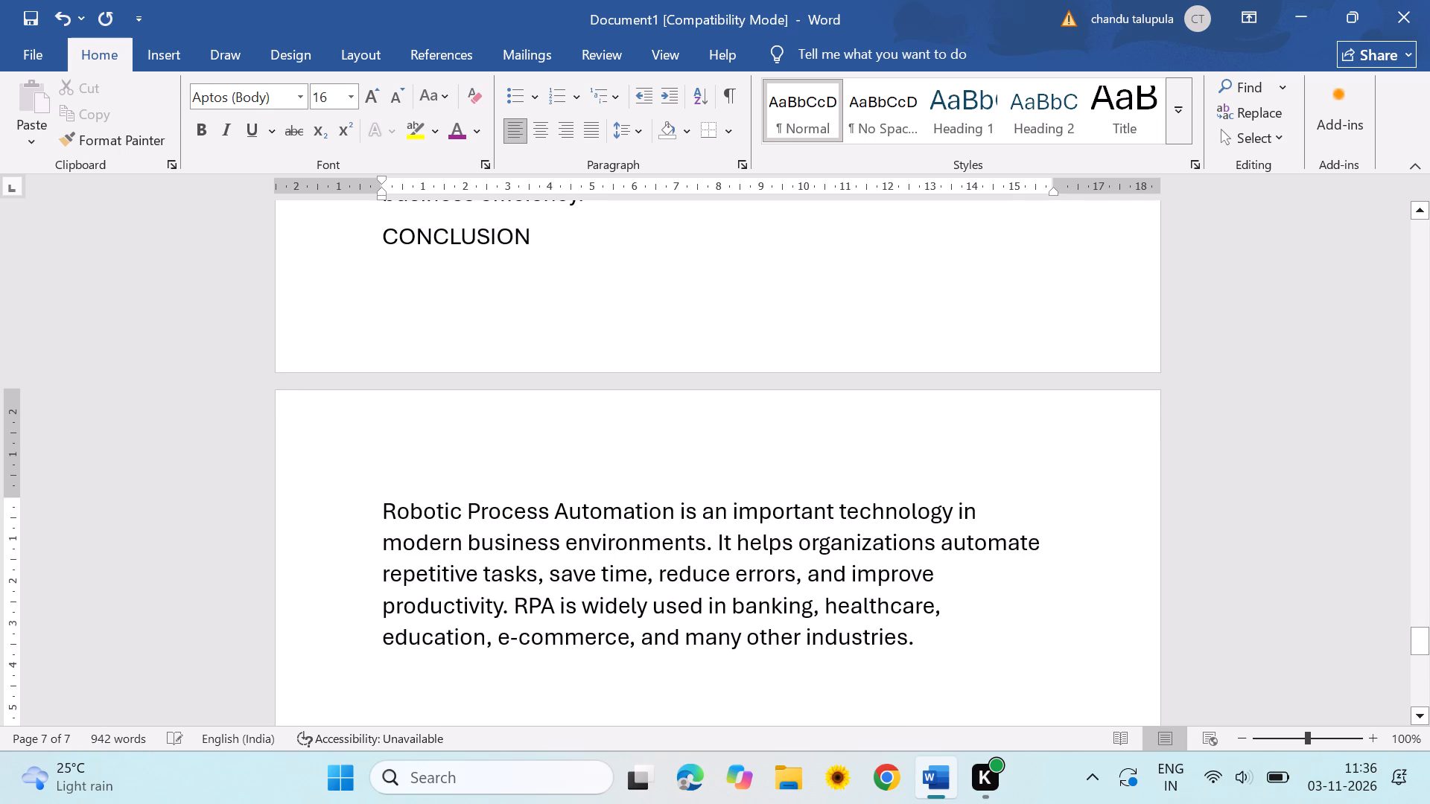
# Start the second conclusion paragraph with "By combining RPA".
pyautogui.write('By')
pyautogui.press('space')
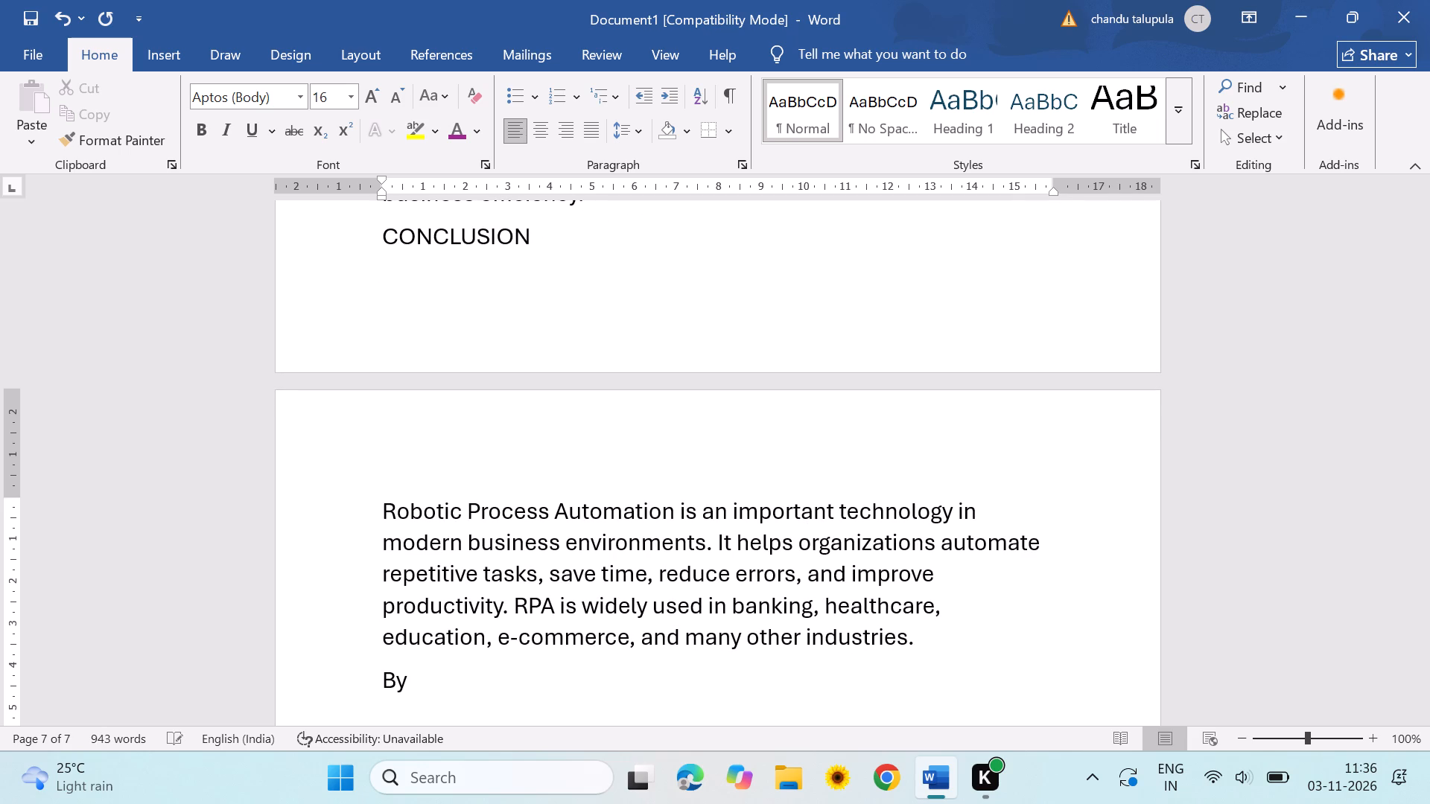
pyautogui.write('cobi')
pyautogui.press('BackSpace')
pyautogui.press('BackSpace')
pyautogui.press(',')
pyautogui.press('BackSpace')
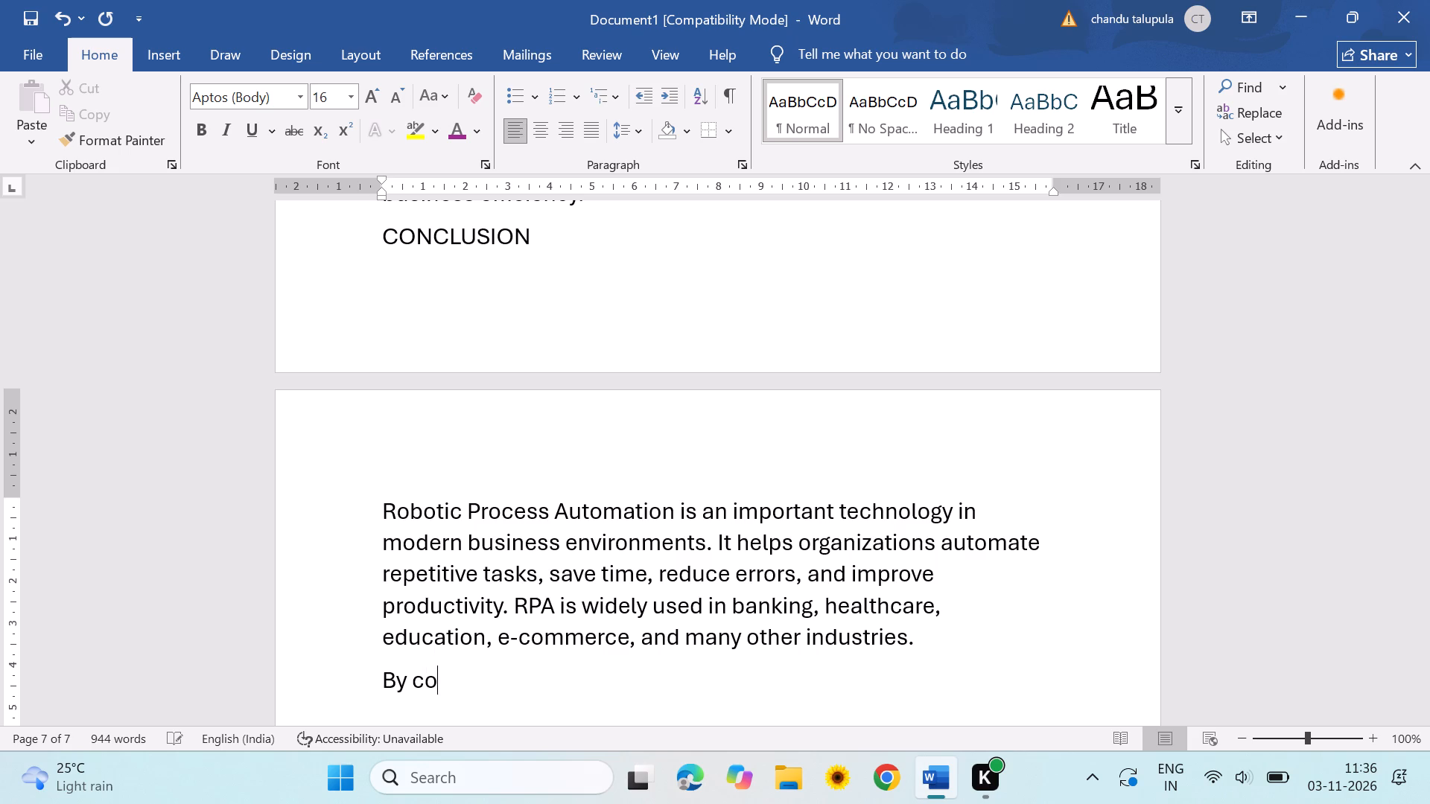
pyautogui.write('mbin')
pyautogui.write('ing')
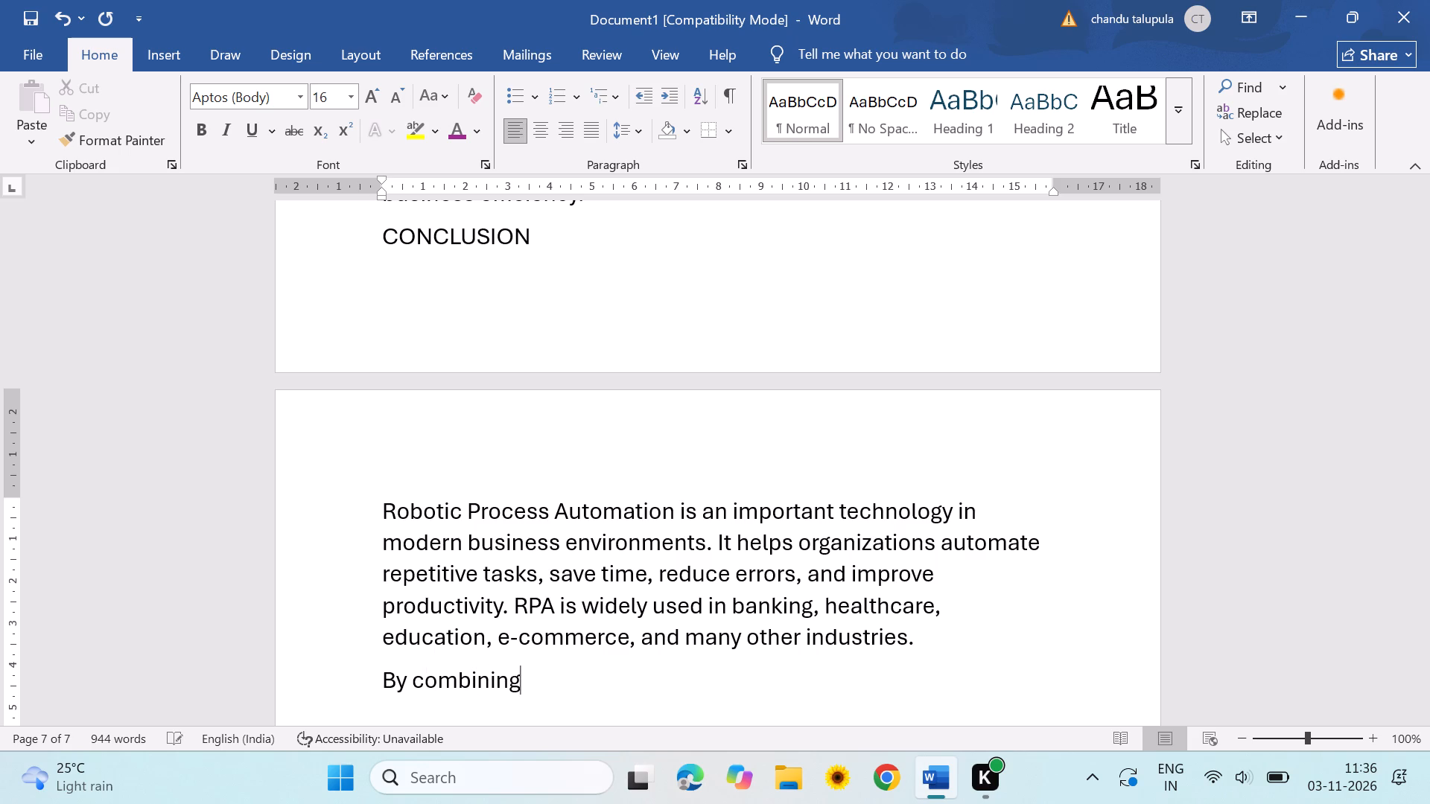
pyautogui.press('space')
pyautogui.write('RPA')
pyautogui.press('space')
# Continue the sentence with "with Artificial Intelligence and Machine Learning,", capitalizing both technology names.
pyautogui.write('with ar')
pyautogui.write('if')
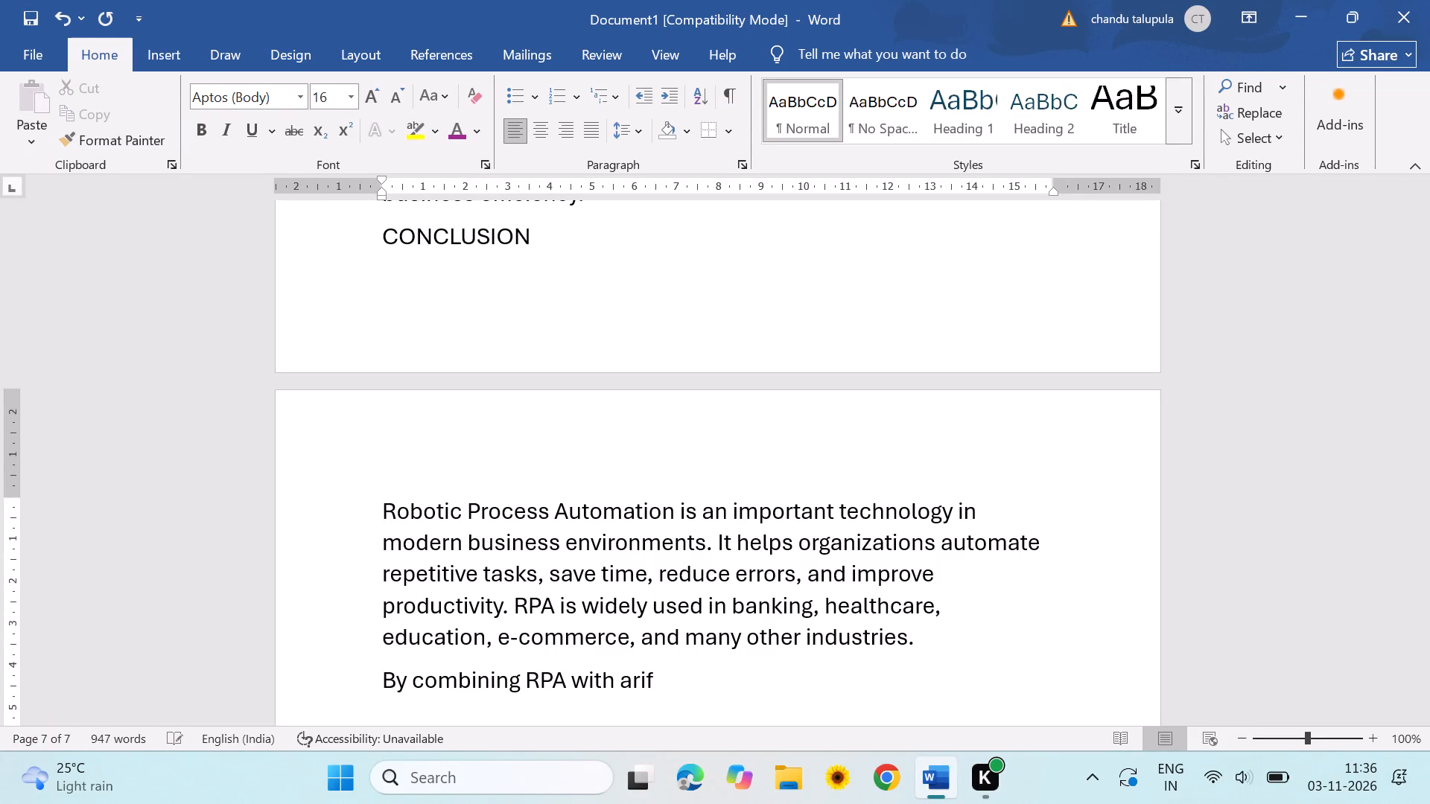
pyautogui.press('BackSpace')
pyautogui.press('BackSpace')
pyautogui.press('BackSpace')
pyautogui.press('BackSpace')
pyautogui.write('Ar')
pyautogui.write('tifi')
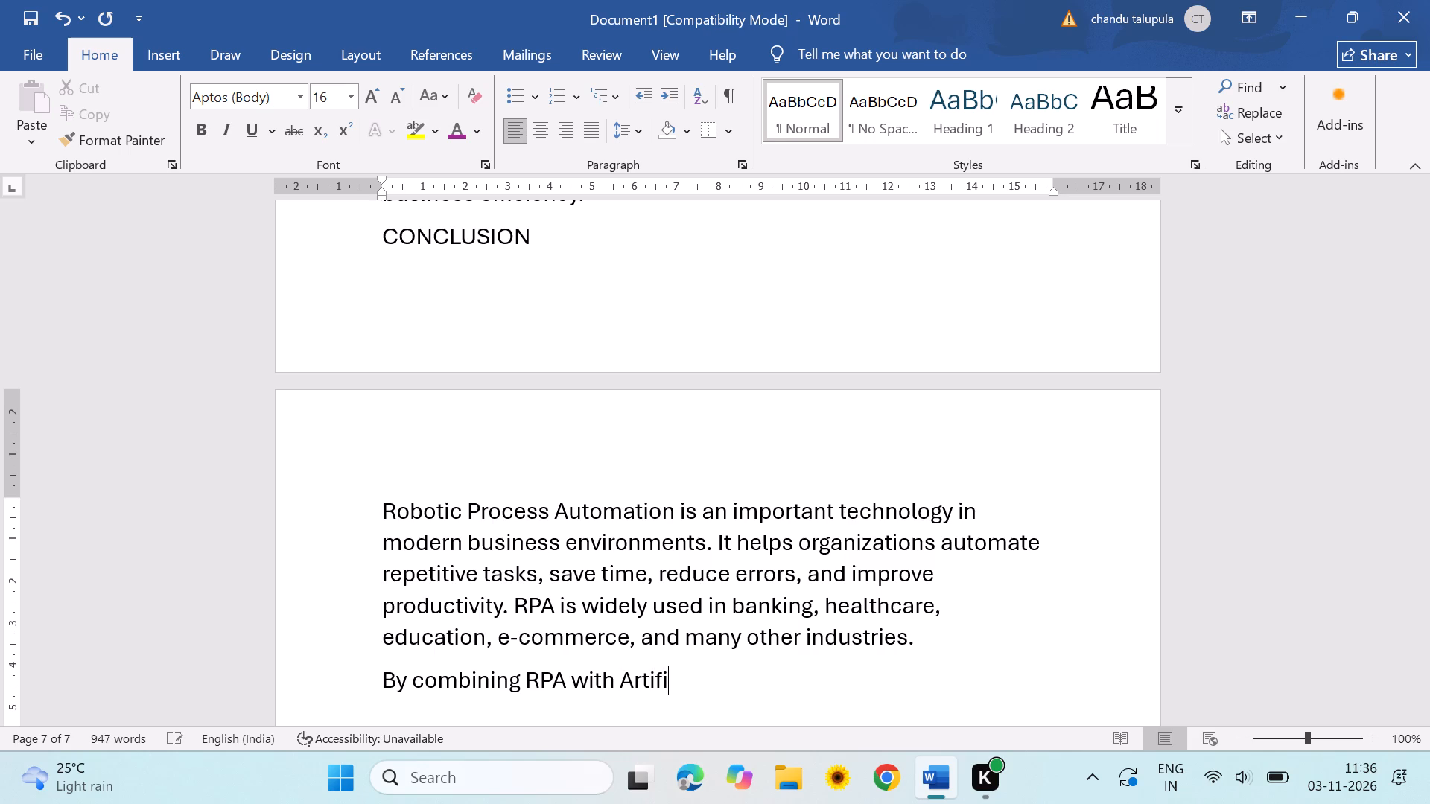
pyautogui.write('cial')
pyautogui.press('space')
pyautogui.write('Intelligence and')
pyautogui.press('space')
pyautogui.write('Machi')
pyautogui.write('ne Lear')
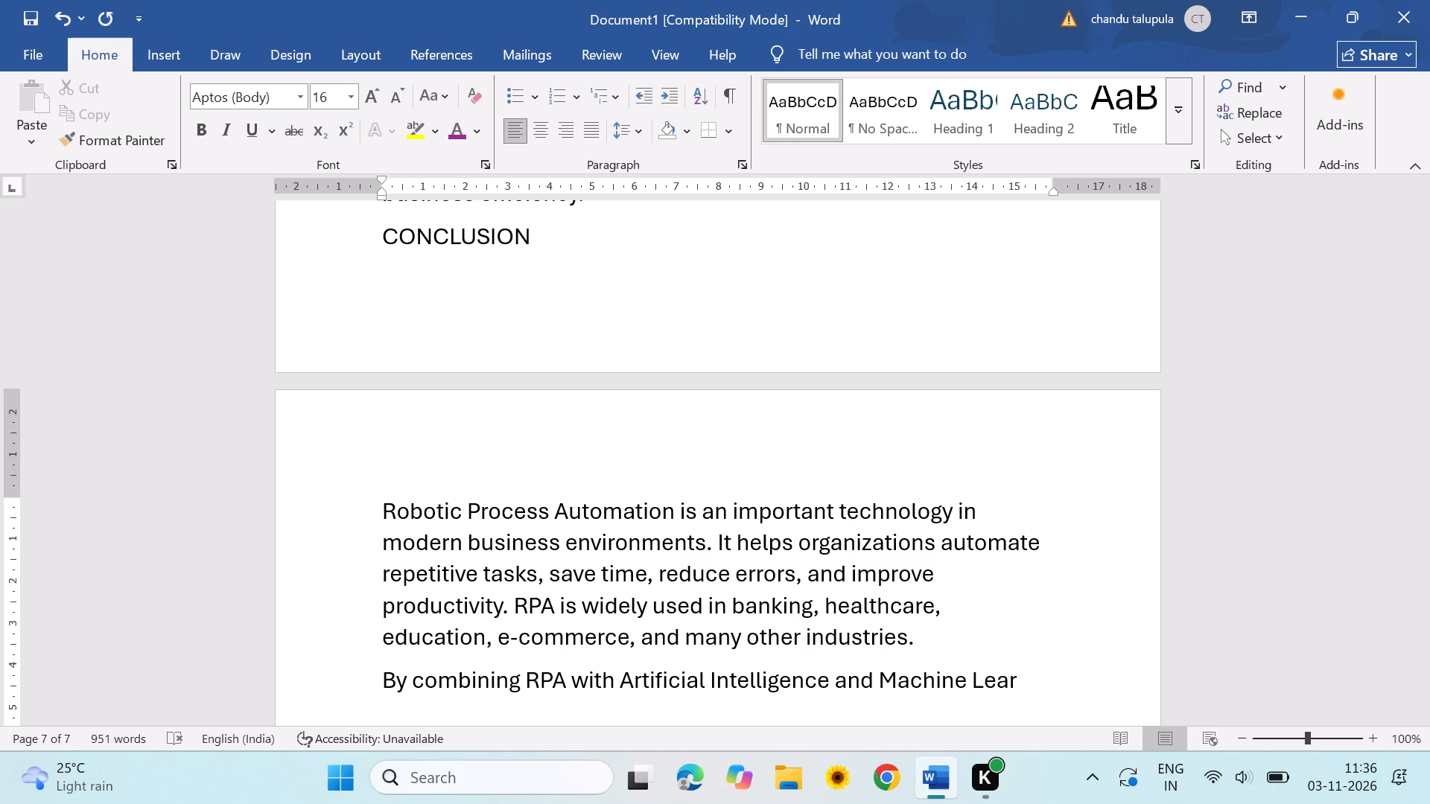
pyautogui.write('nin')
pyautogui.write('g,')
# Finish the sentence with "Organizations can develop smarter automation systems.".
pyautogui.press('space')
pyautogui.write('Organizations can develop')
pyautogui.press('space')
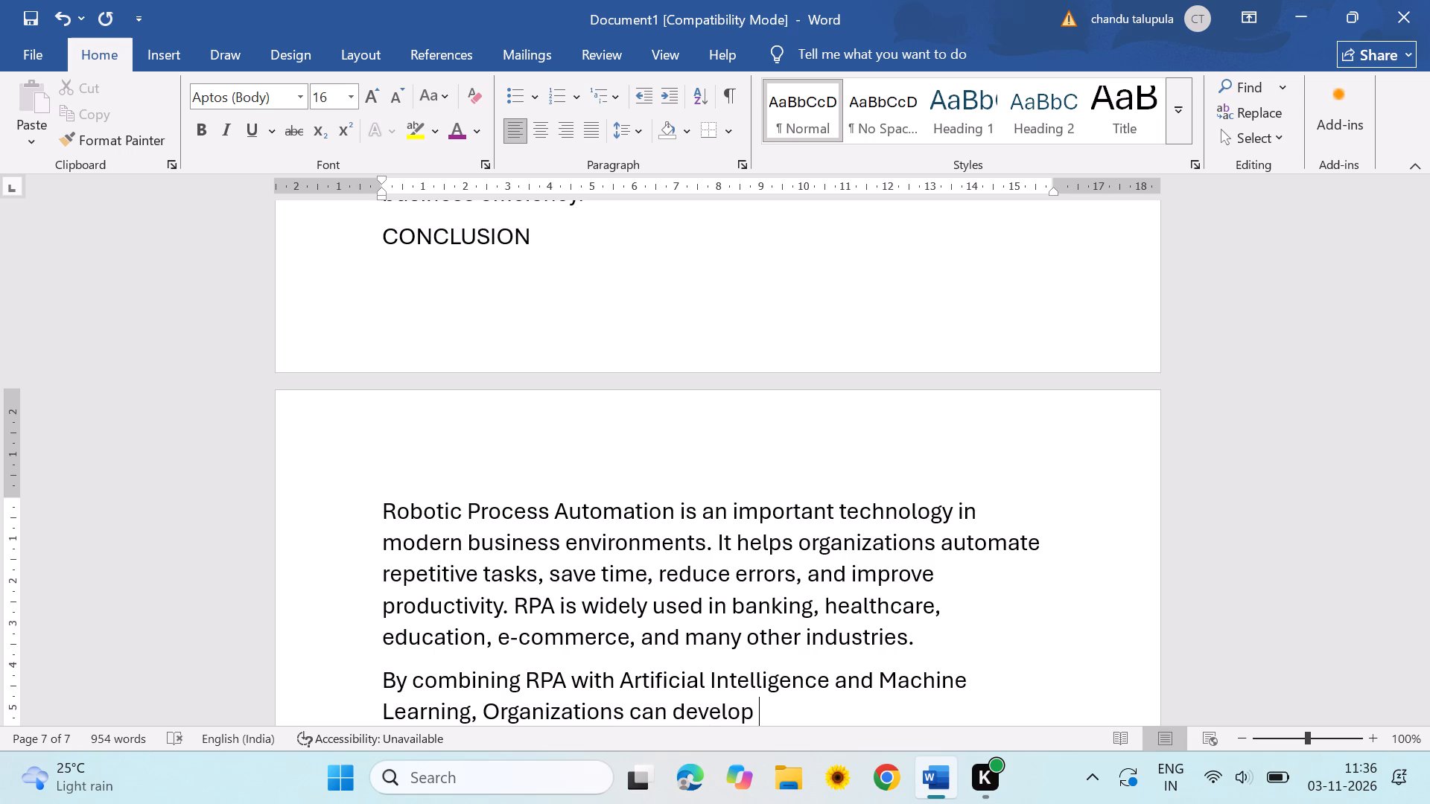
pyautogui.write('sma')
pyautogui.write('rter automation systems')
pyautogui.write('.')
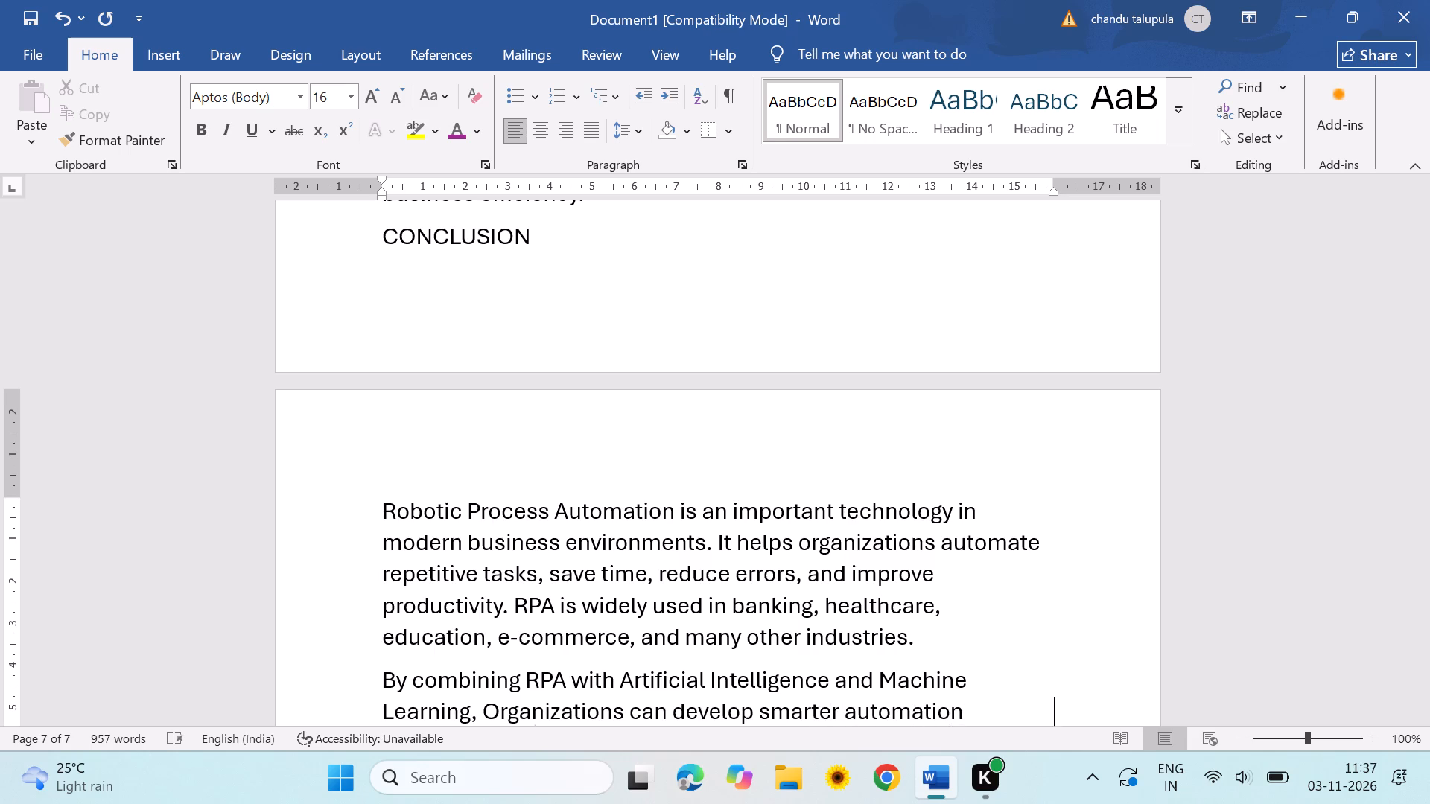
# Begin the closing sentence with "Therefore, RPA plays an important role in digital transformation".
pyautogui.press('space')
pyautogui.write('Therf')
pyautogui.press('BackSpace')
pyautogui.write('efore')
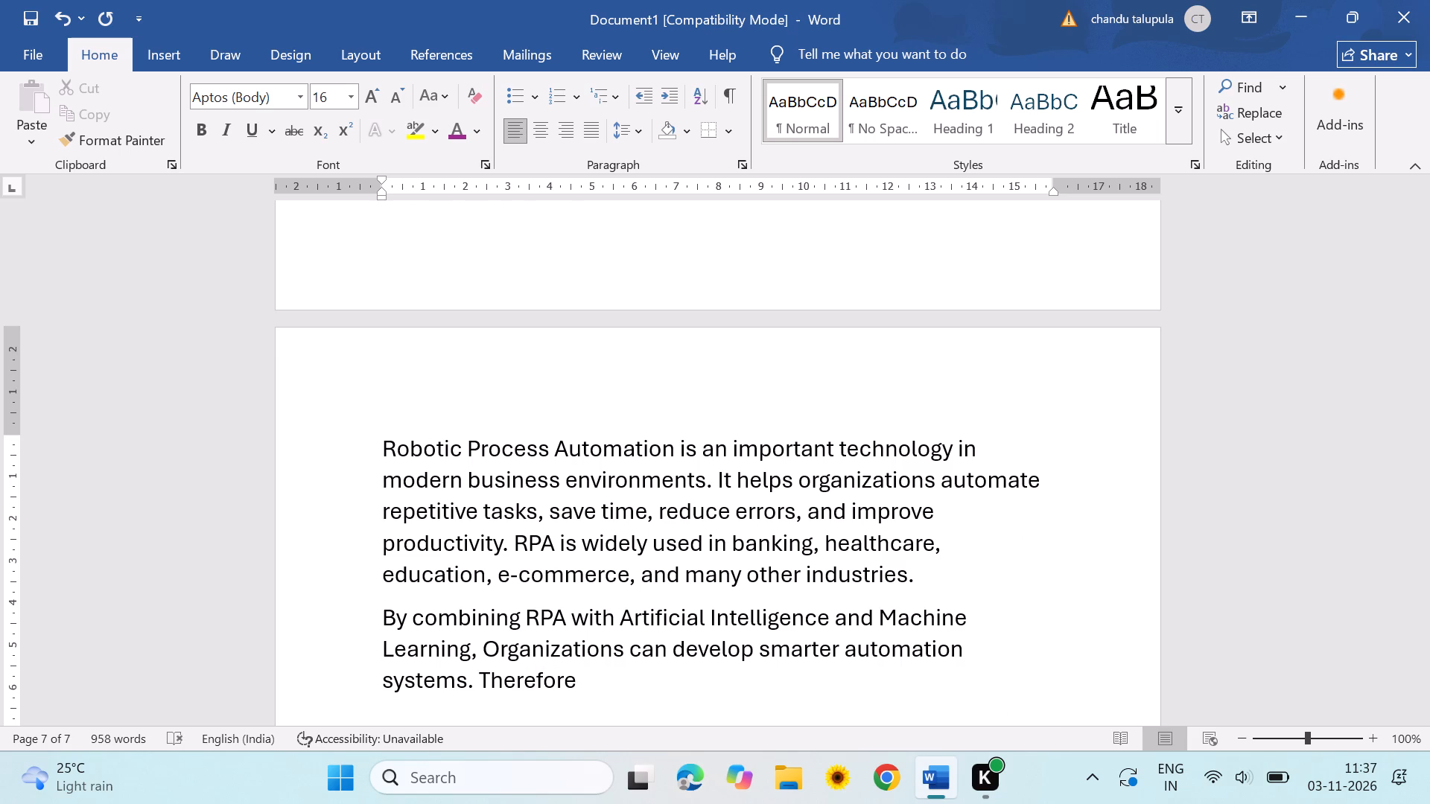
pyautogui.write(', RPA')
pyautogui.press('space')
pyautogui.write('plays an important')
pyautogui.press('space')
pyautogui.write('role in digital trans')
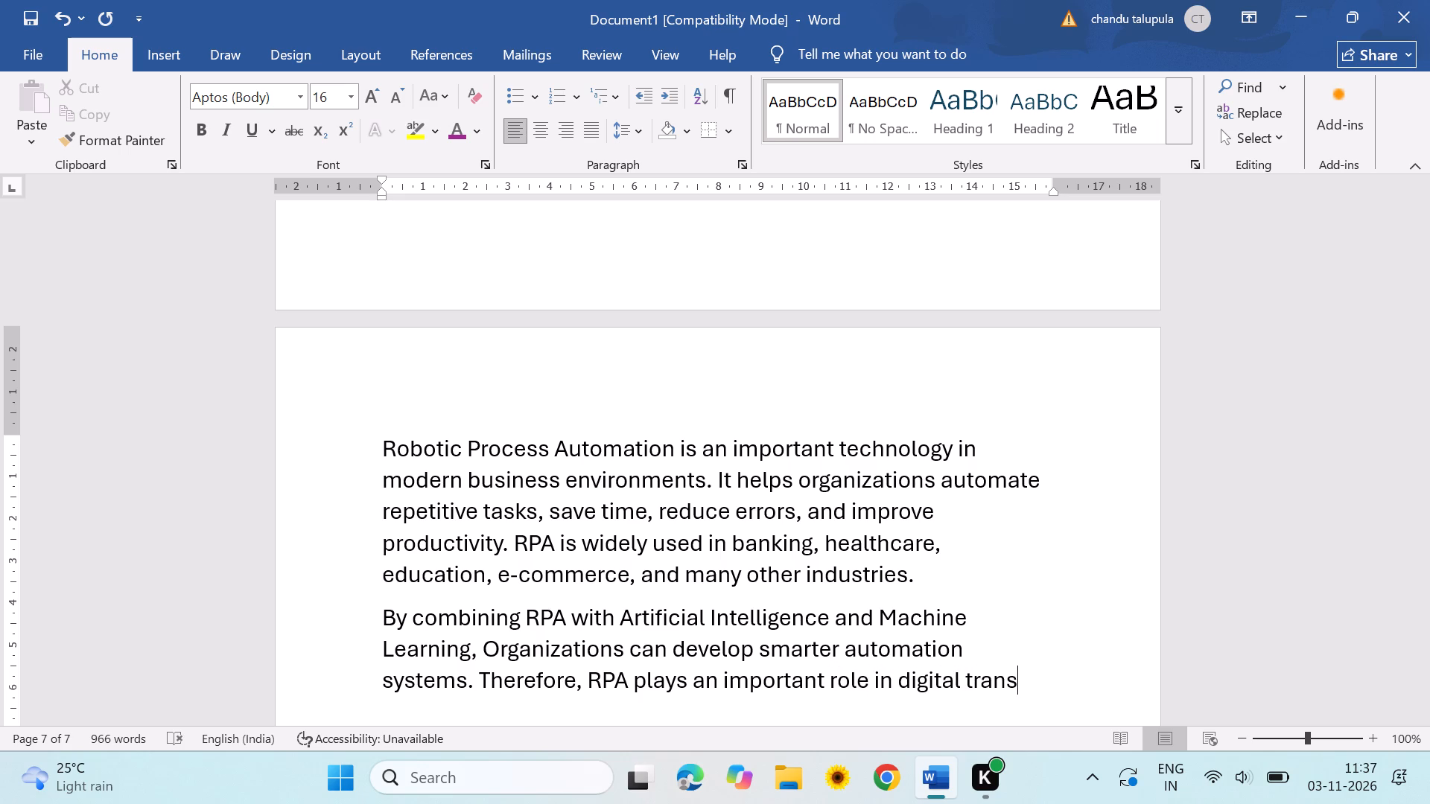
pyautogui.write('fro')
pyautogui.press('BackSpace')
pyautogui.press('BackSpace')
pyautogui.write('ormation')
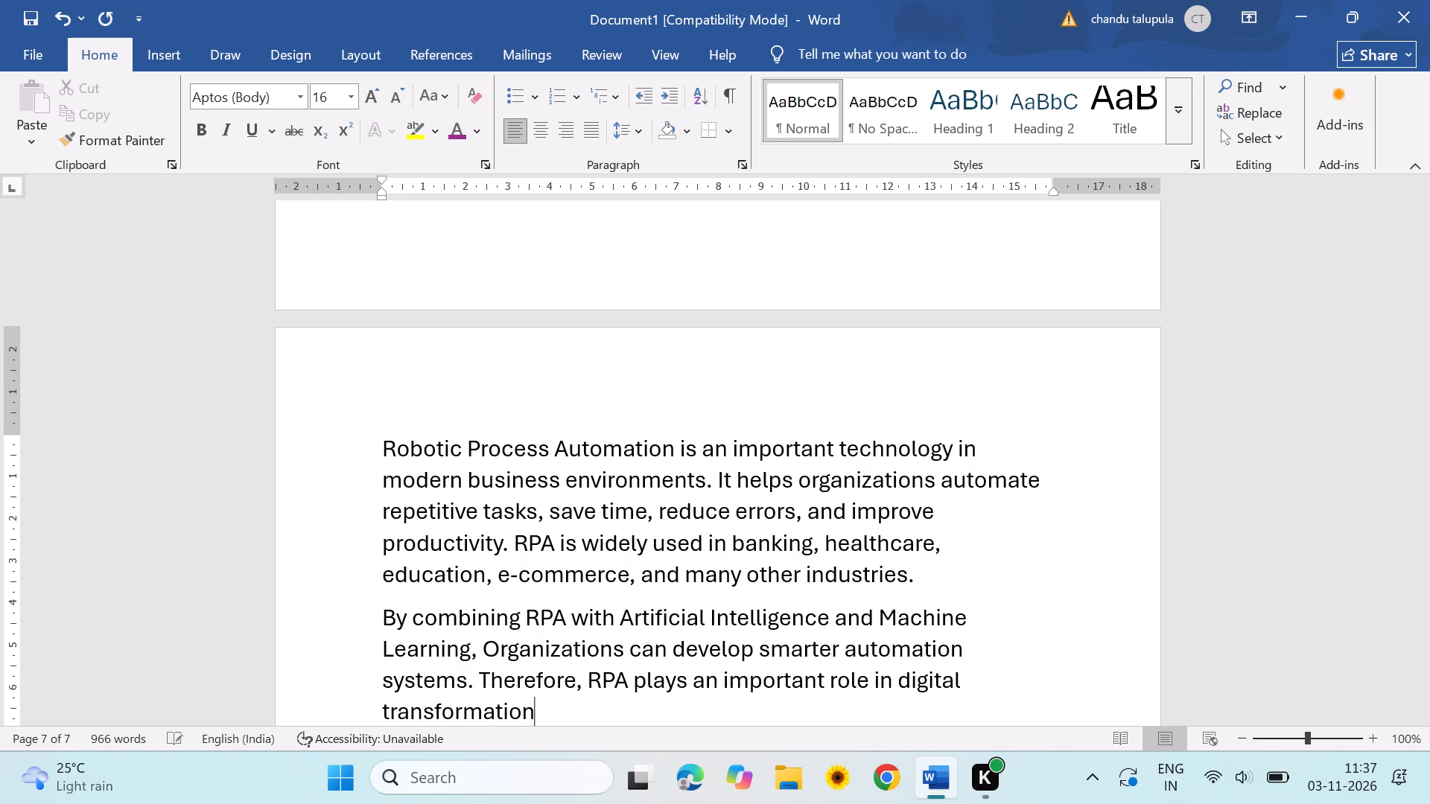
# Finish the closing sentence with "and has significant opportunities in the future." and start a new line.
pyautogui.press('space')
pyautogui.write('and has si')
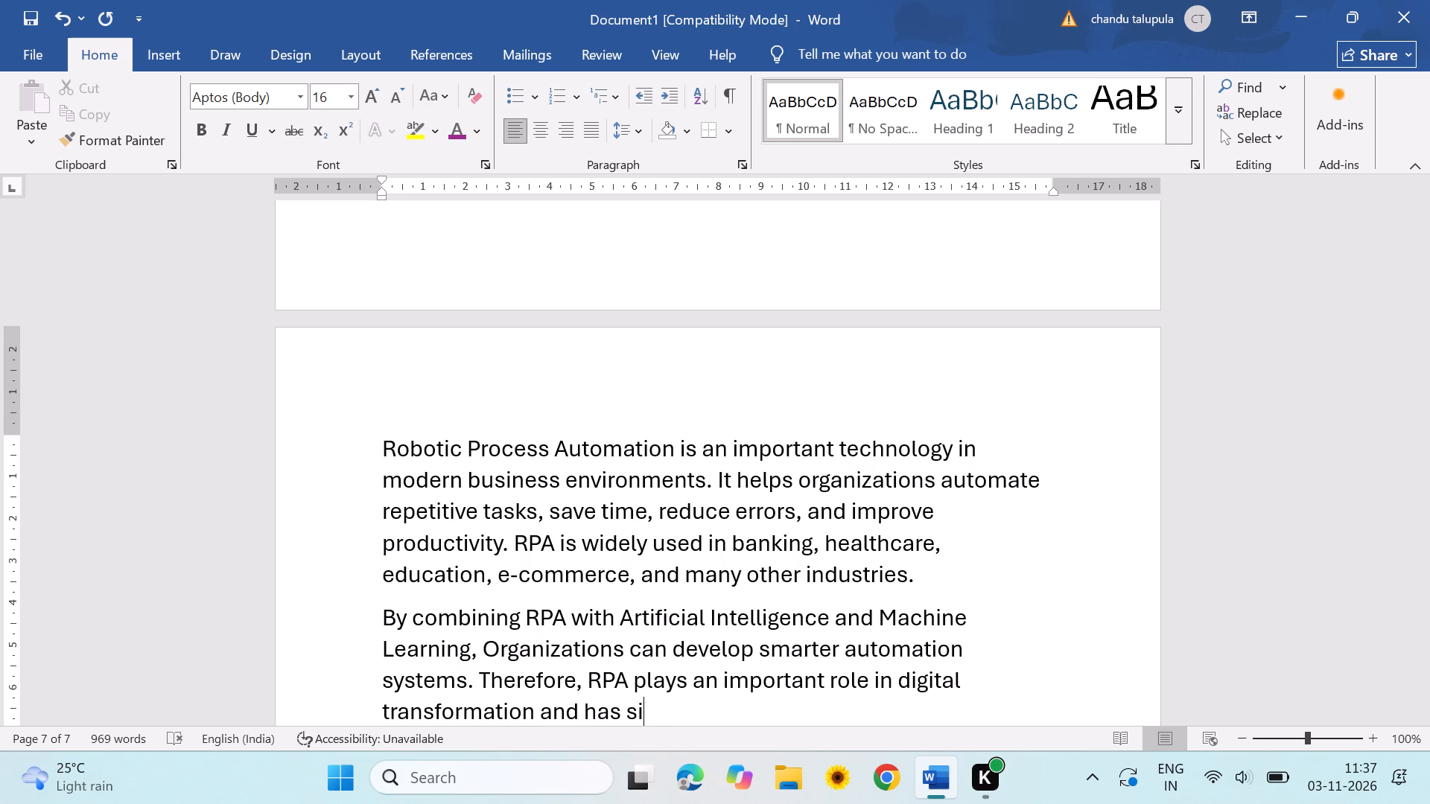
pyautogui.write('gni')
pyautogui.write('ficant')
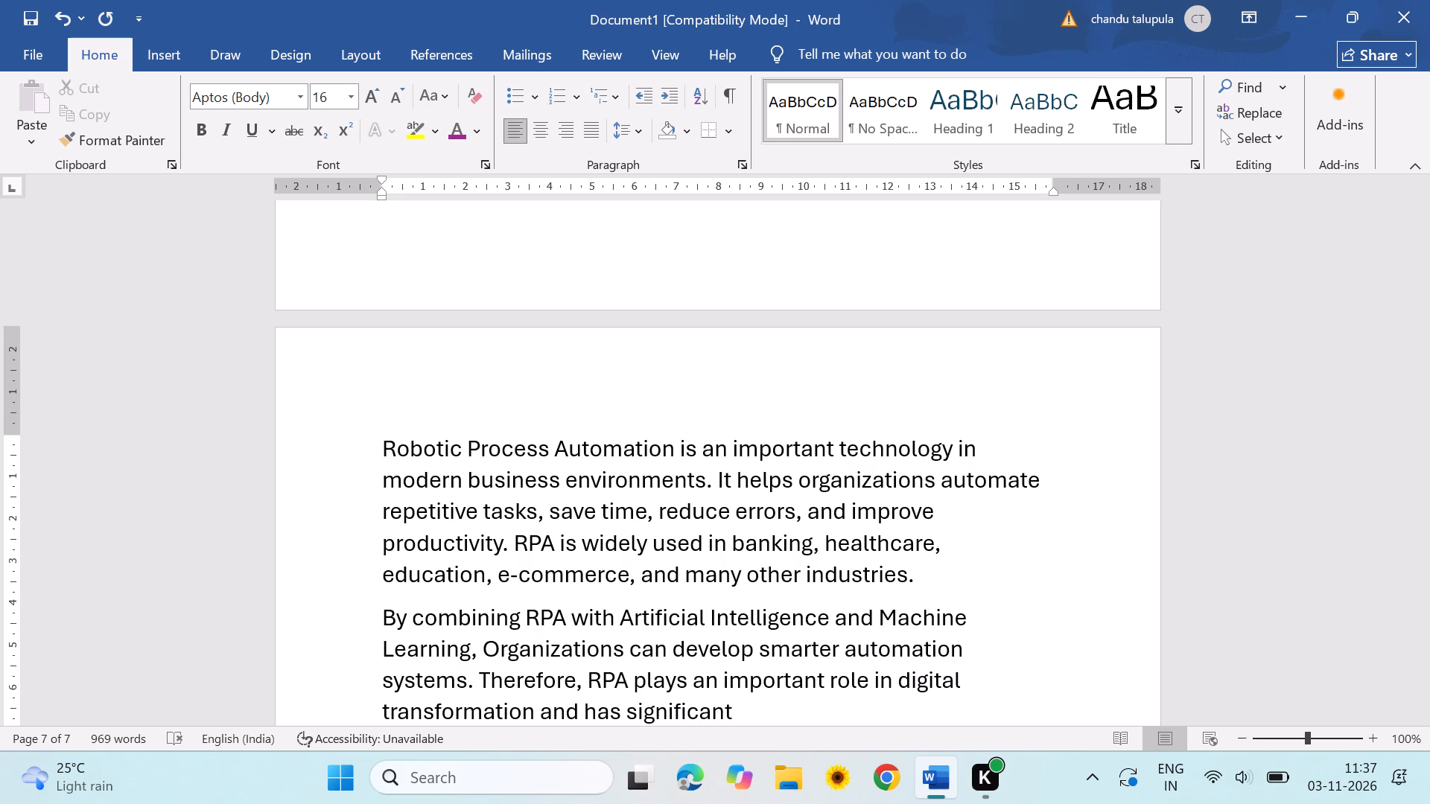
pyautogui.press('space')
pyautogui.write('o')
pyautogui.write('pportunities in the future.')
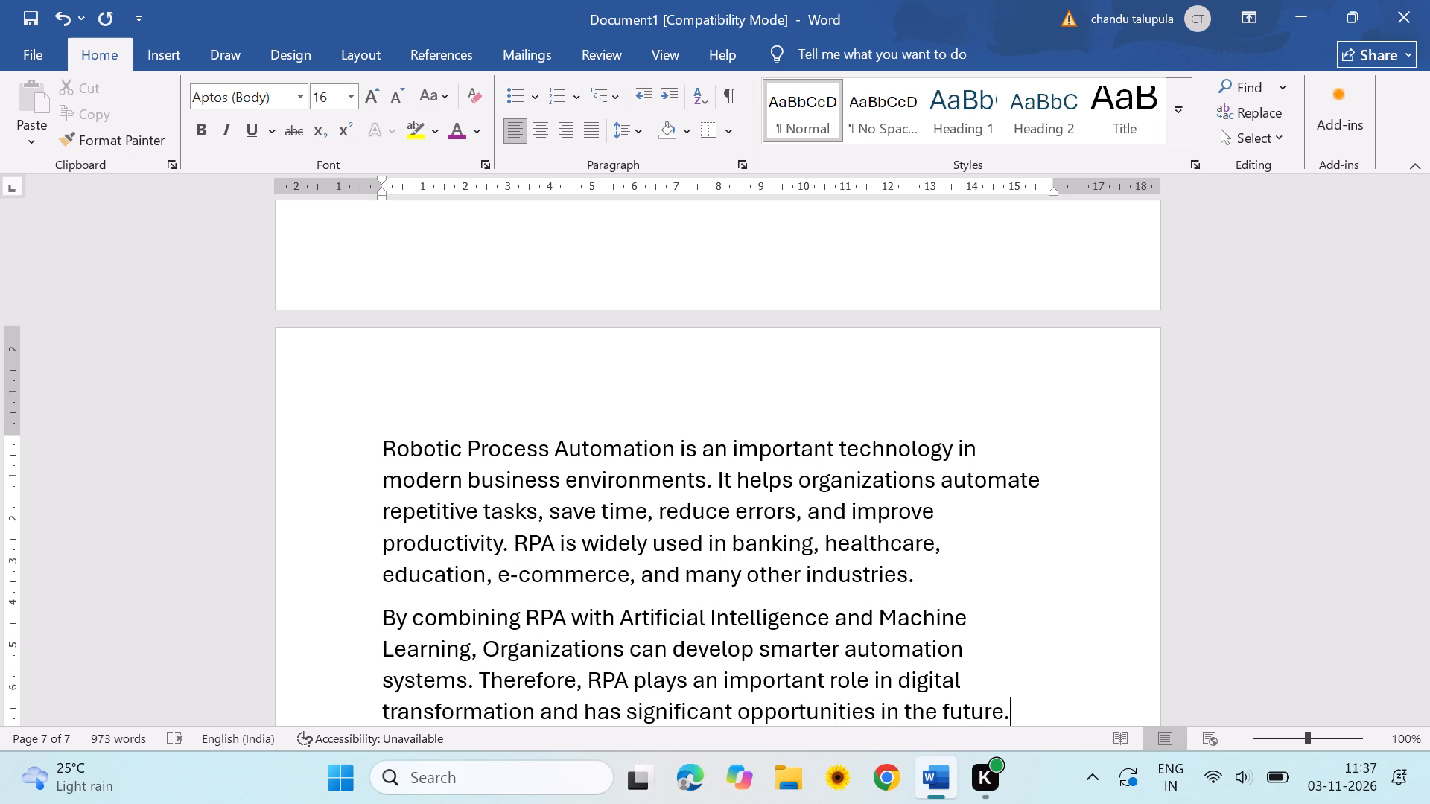
pyautogui.press('Return')
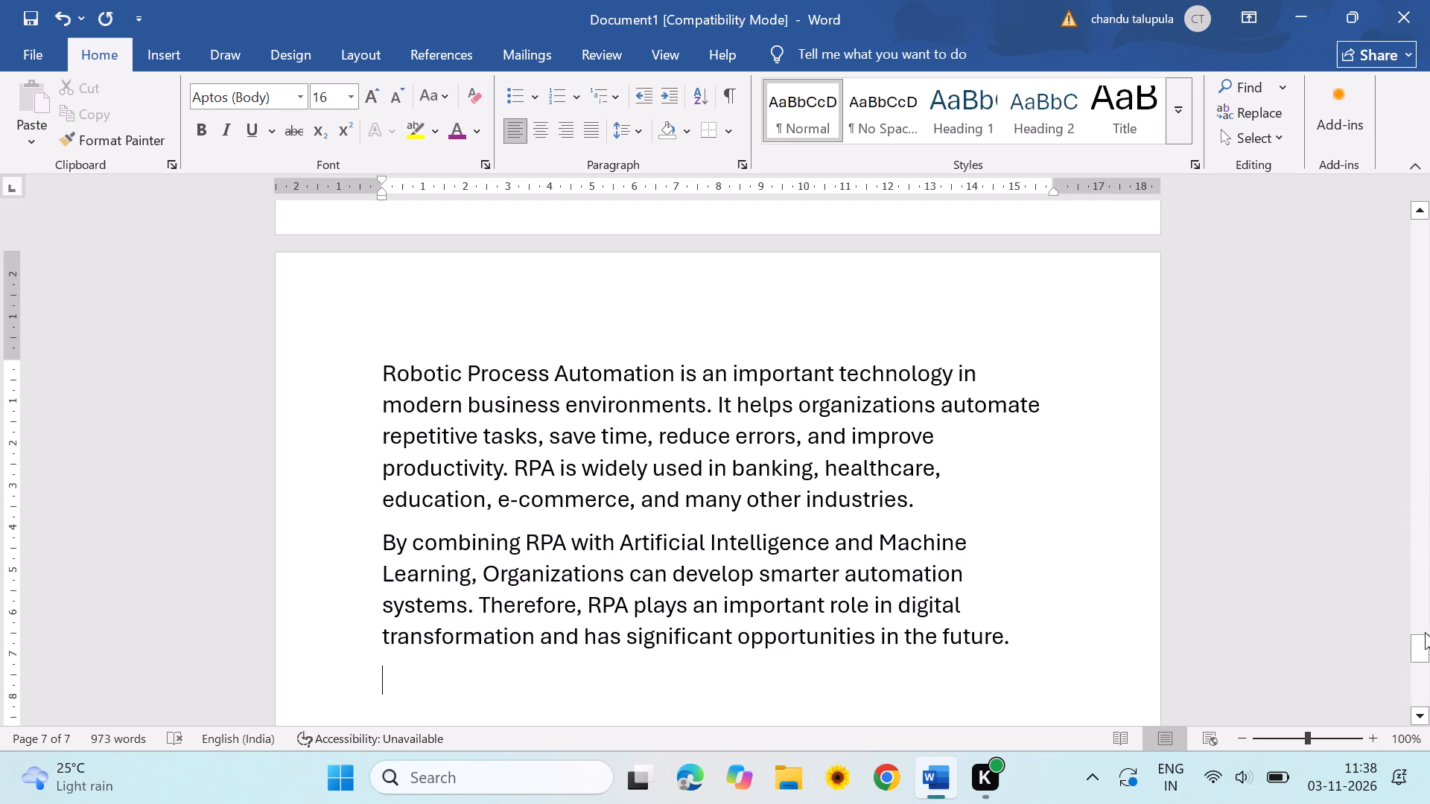
# Look back through the document from the conclusion to the title, checking the section headings and the formatting of the introduction.
pyautogui.moveTo(1426, 641); pyautogui.dragTo(1426, 616)
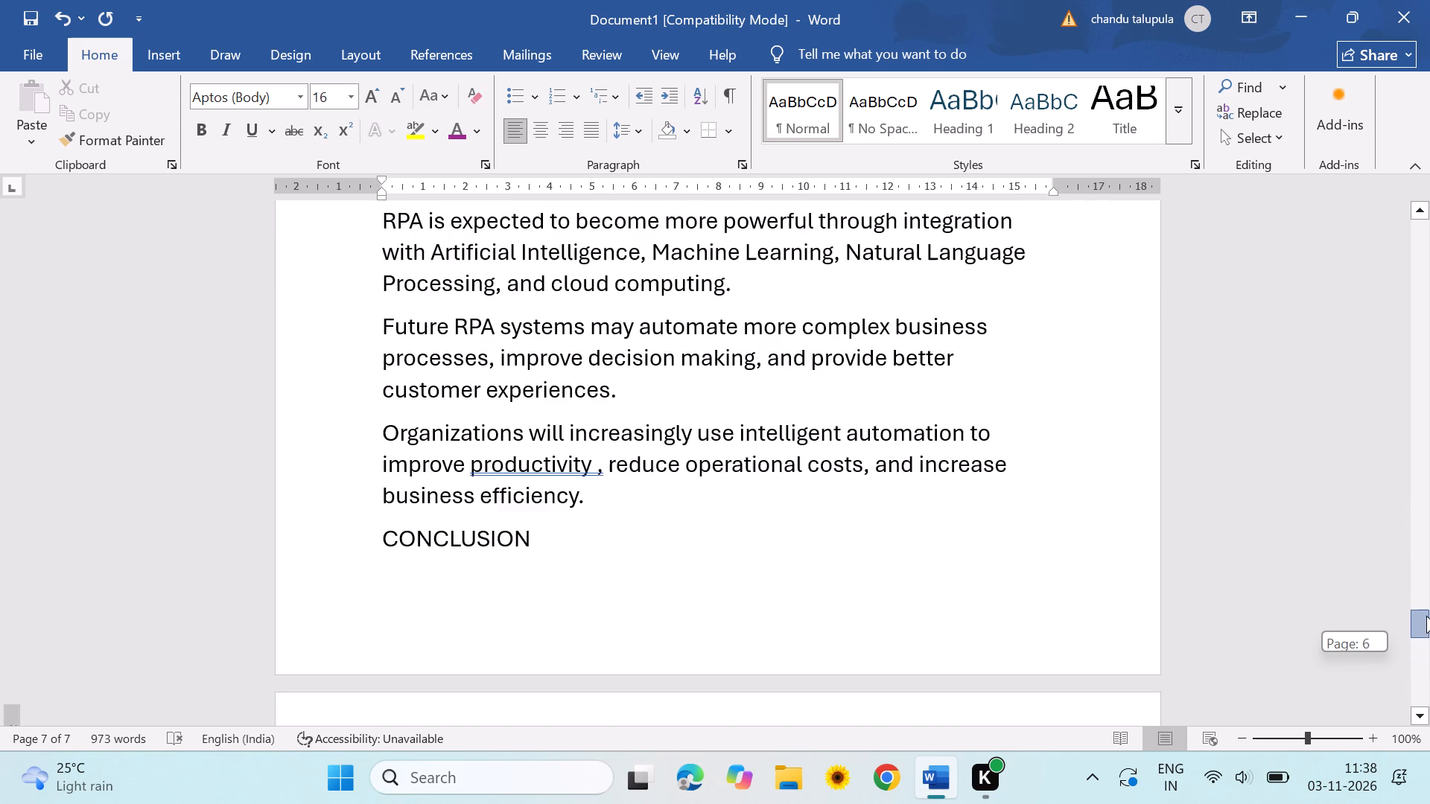
pyautogui.moveTo(1426, 616); pyautogui.dragTo(1429, 512)
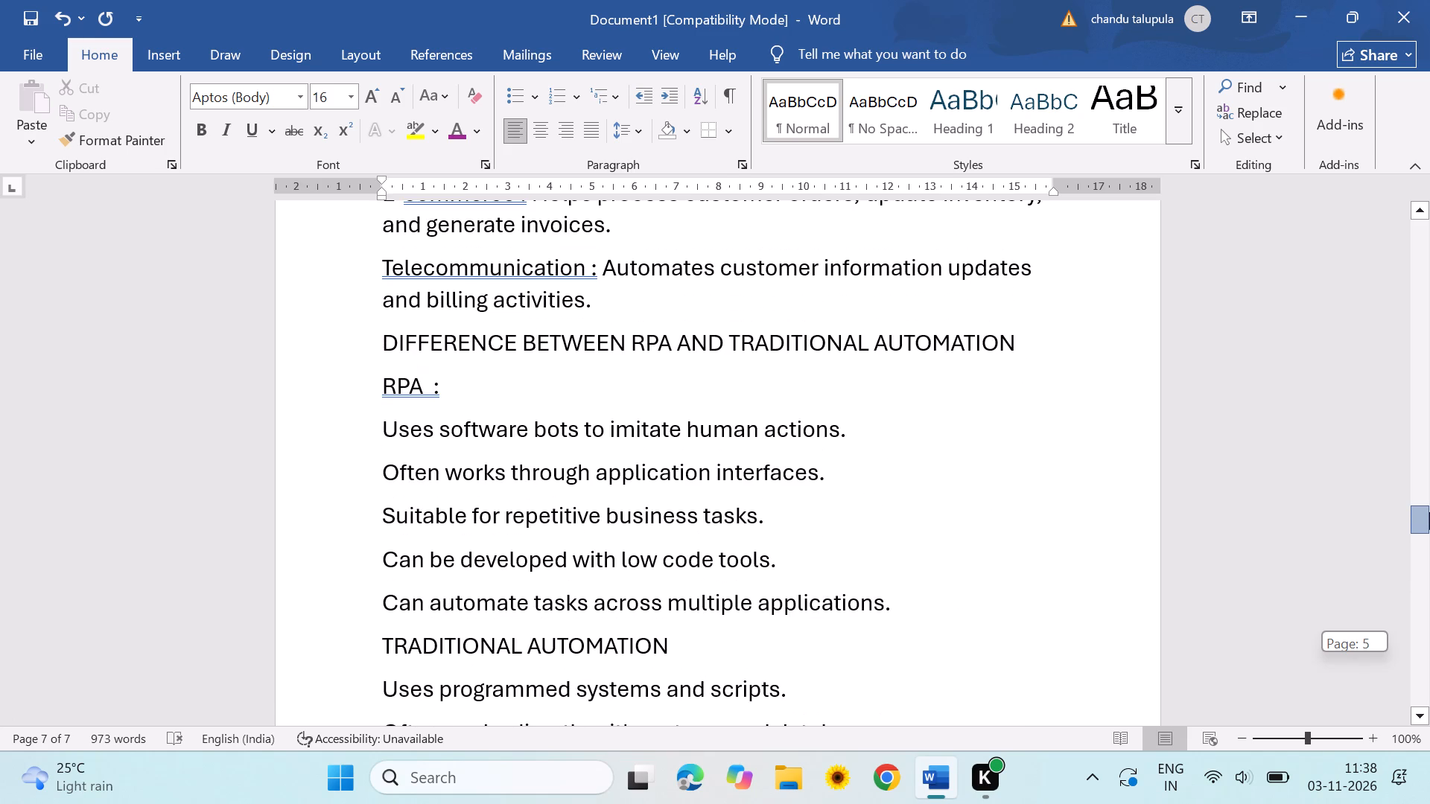
pyautogui.moveTo(1429, 512); pyautogui.dragTo(1416, 522)
pyautogui.moveTo(1416, 522); pyautogui.dragTo(1417, 487)
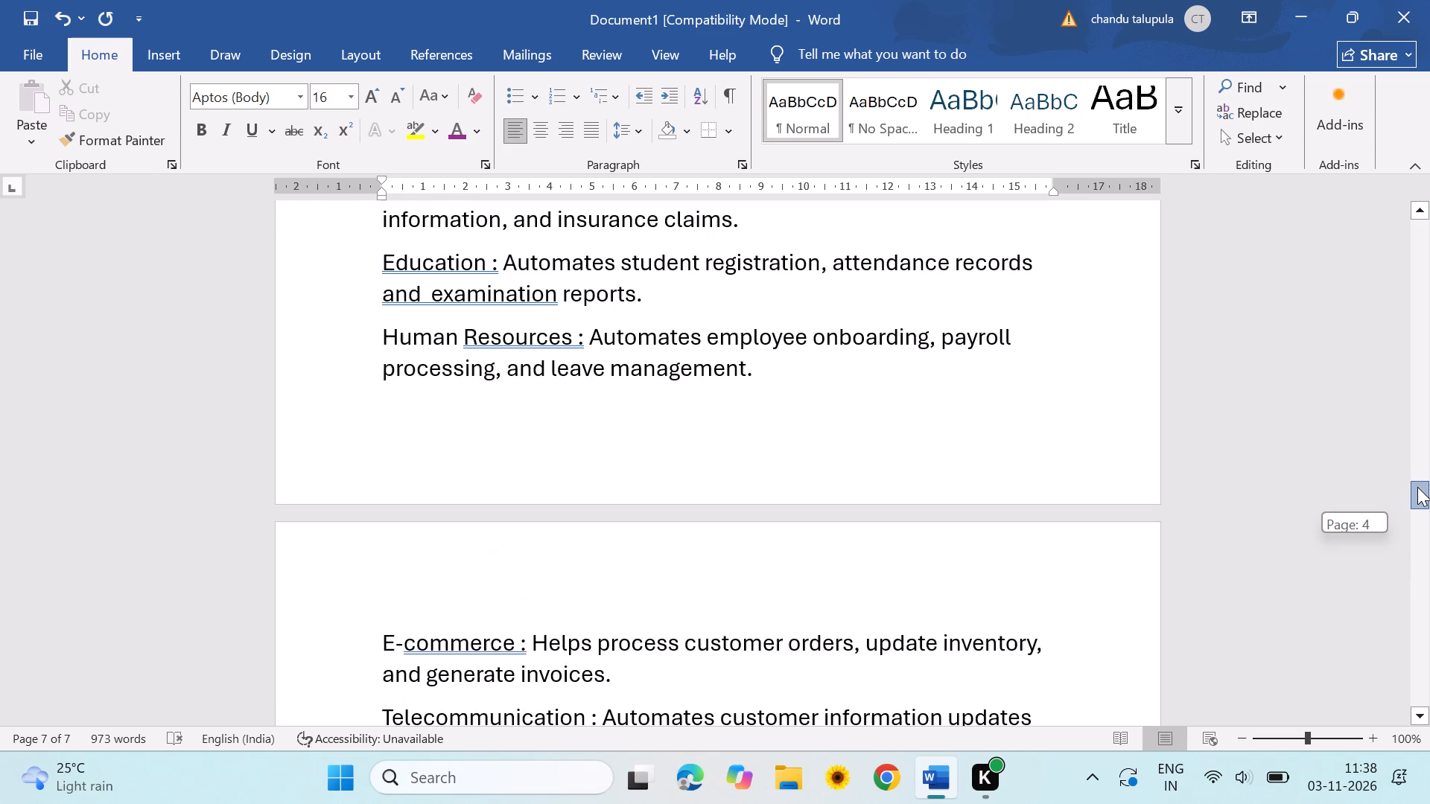
pyautogui.moveTo(1417, 487); pyautogui.dragTo(1424, 389)
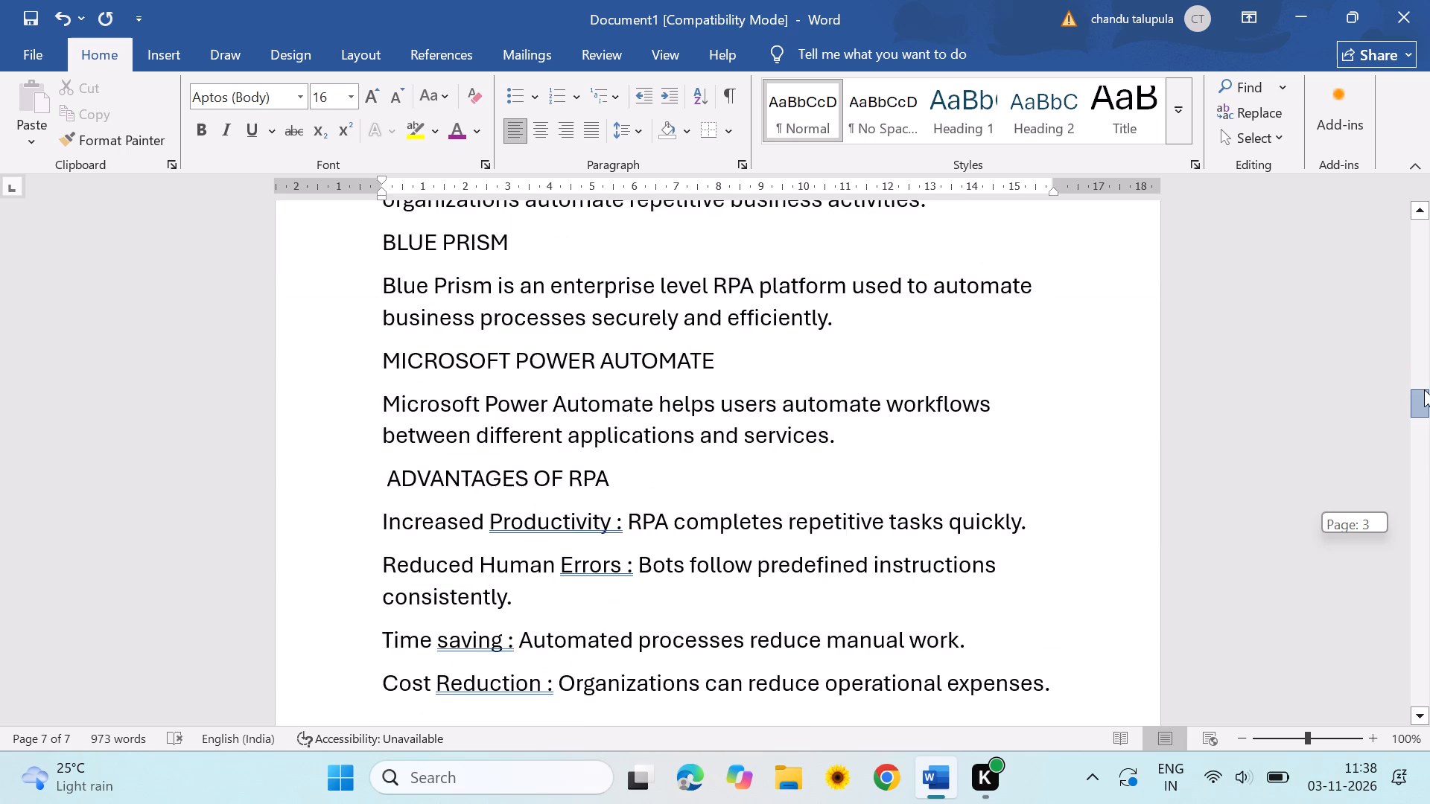
pyautogui.moveTo(1424, 389); pyautogui.dragTo(1426, 170)
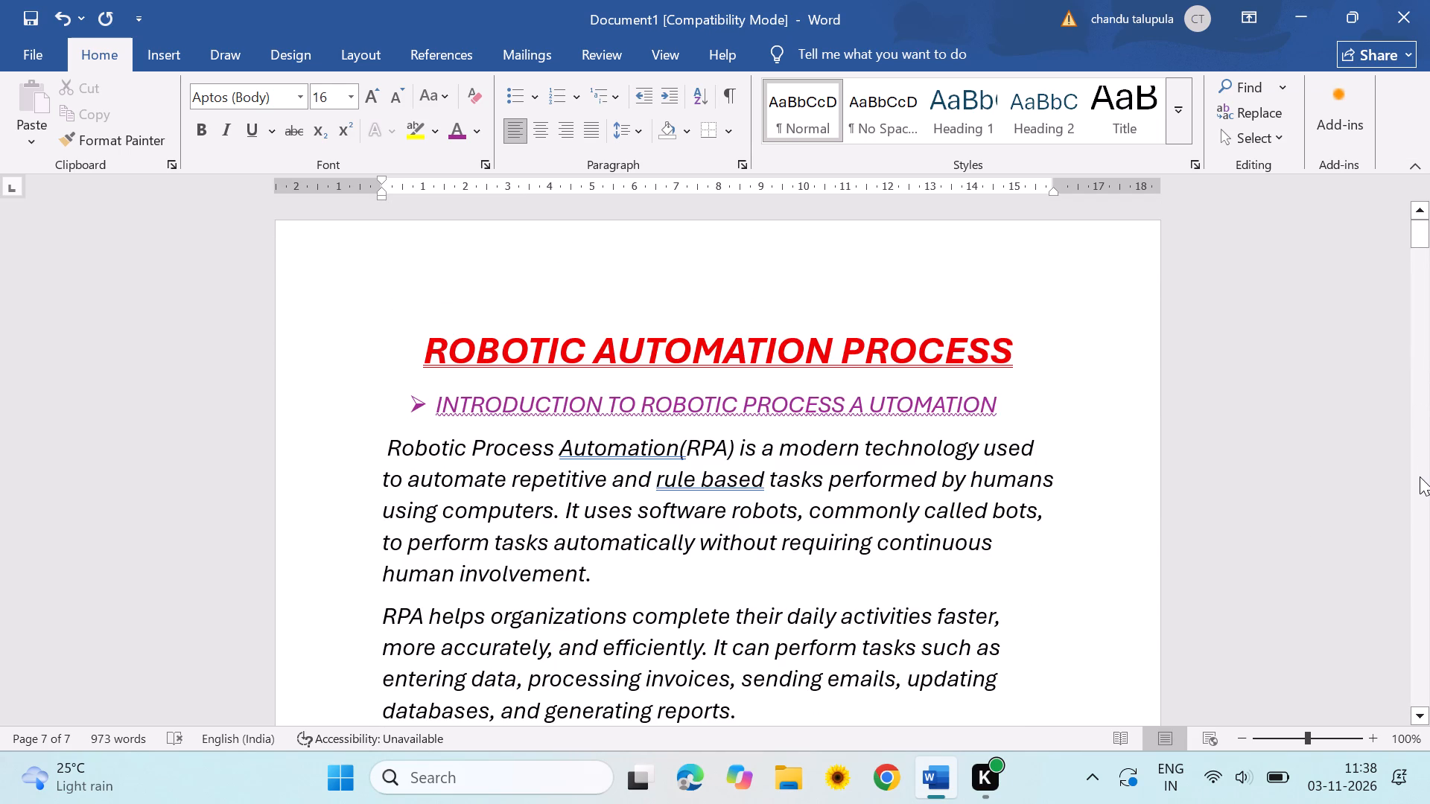
pyautogui.click(1420, 476)
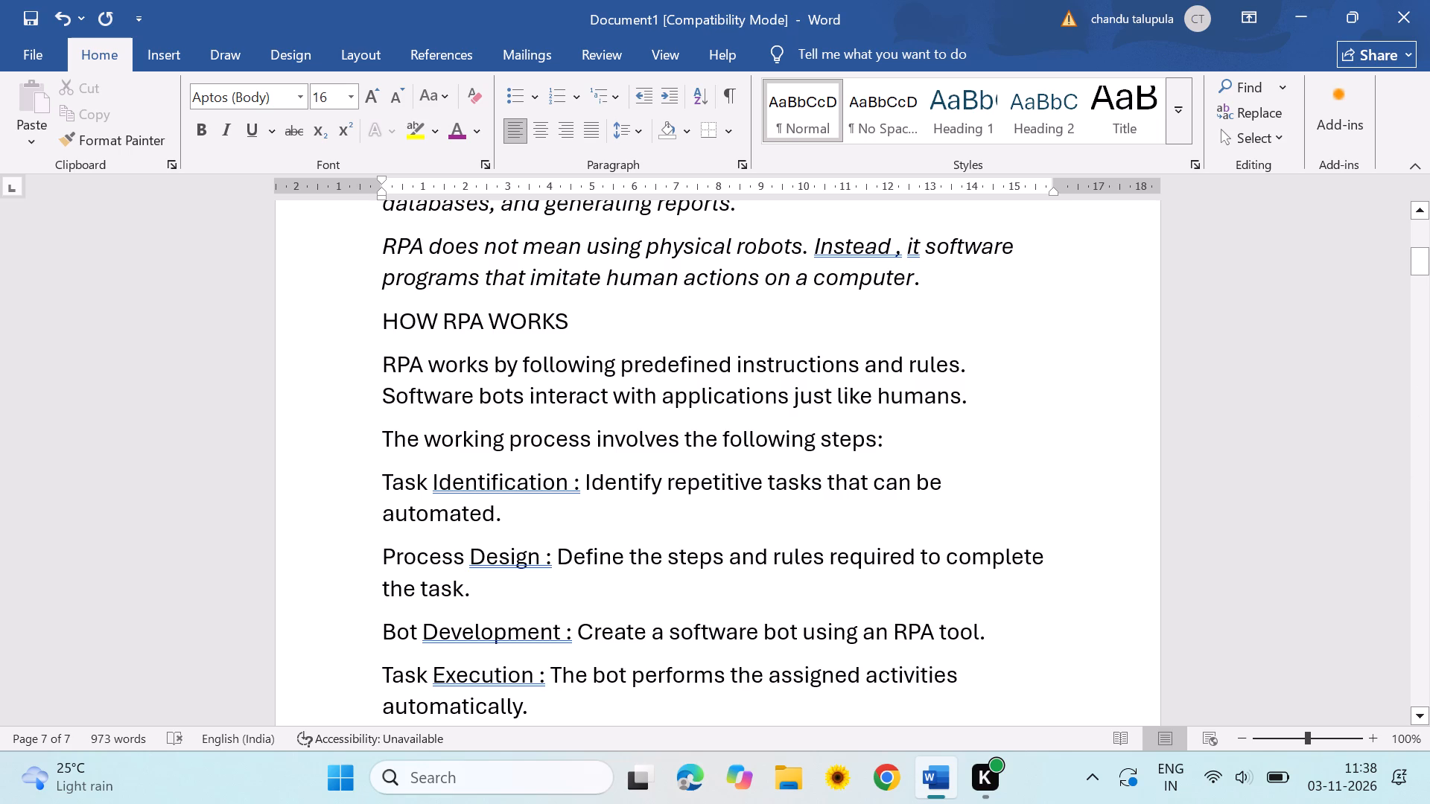
pyautogui.moveTo(1414, 273); pyautogui.dragTo(1414, 272)
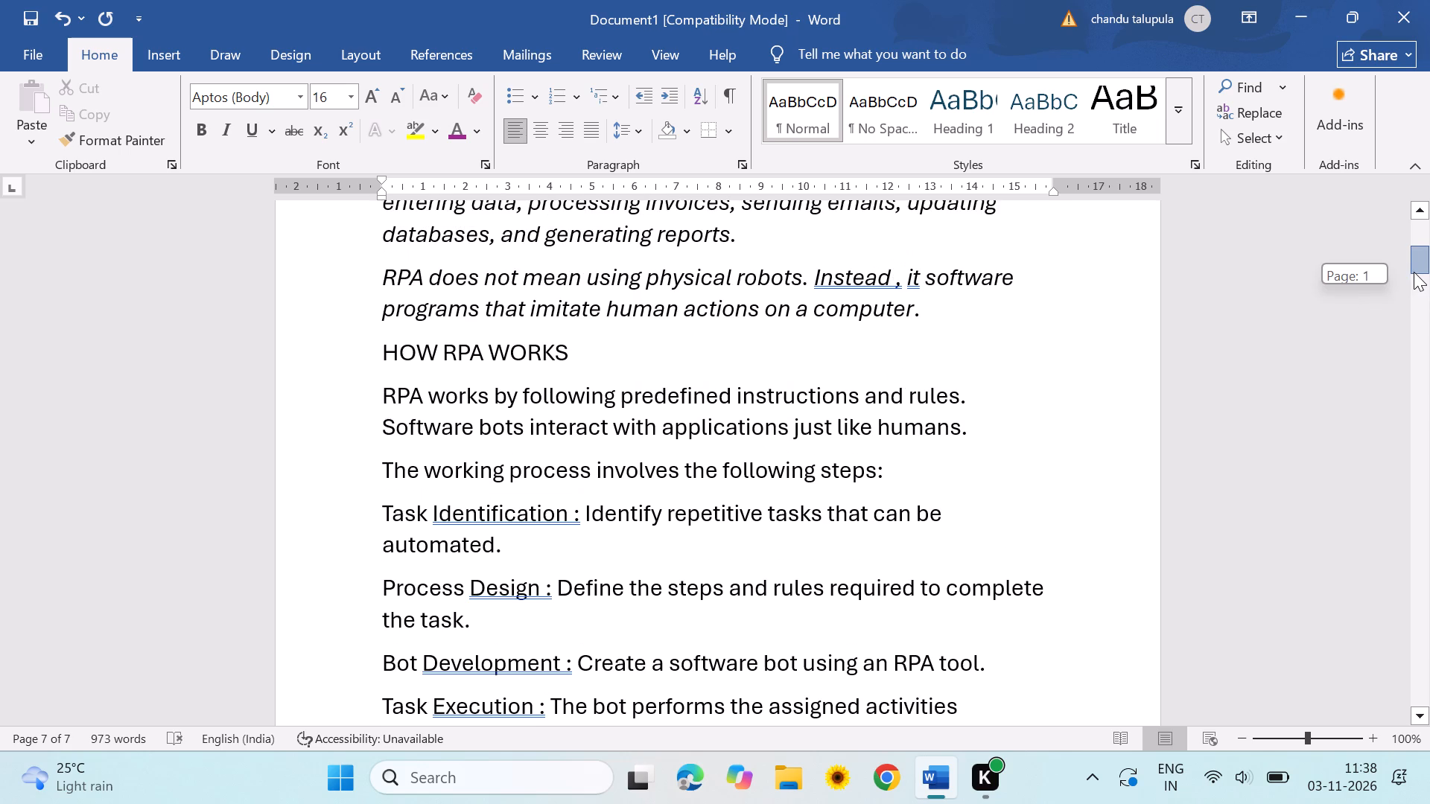
pyautogui.moveTo(1414, 272); pyautogui.dragTo(1413, 265)
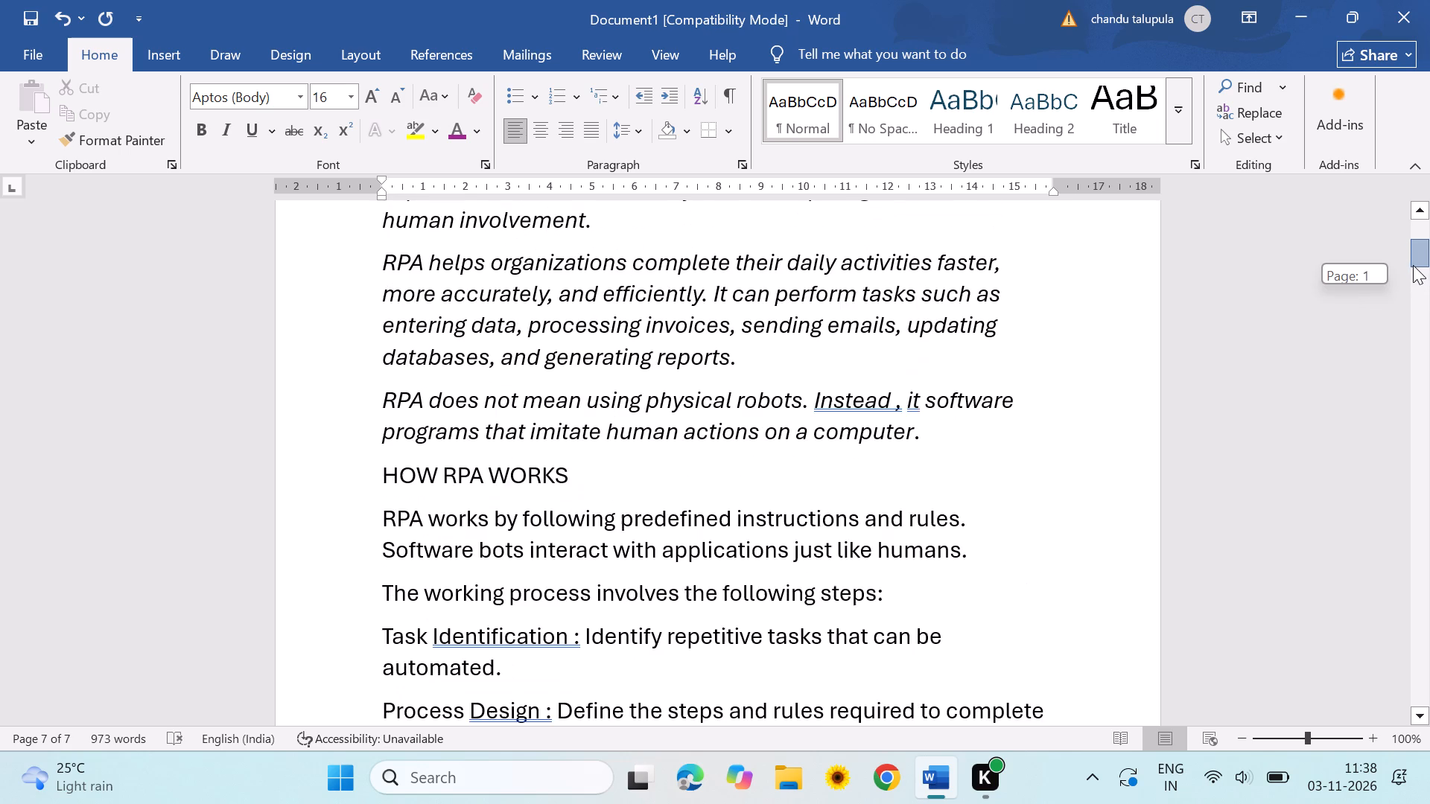
pyautogui.moveTo(1413, 265); pyautogui.dragTo(1414, 242)
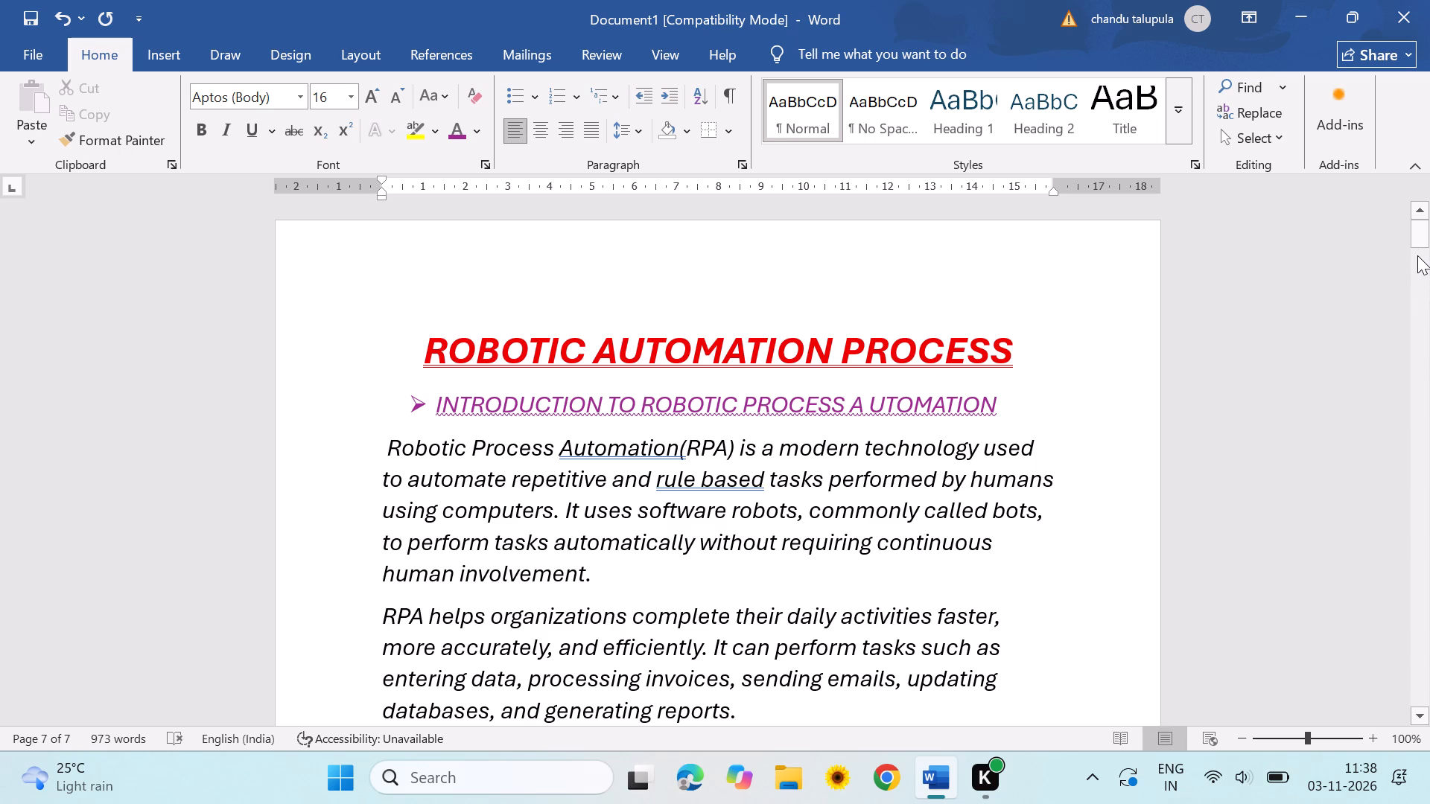
# Insert an empty line between the introduction's last paragraph and the "HOW RPA WORKS" heading.
pyautogui.moveTo(1421, 233); pyautogui.dragTo(1418, 269)
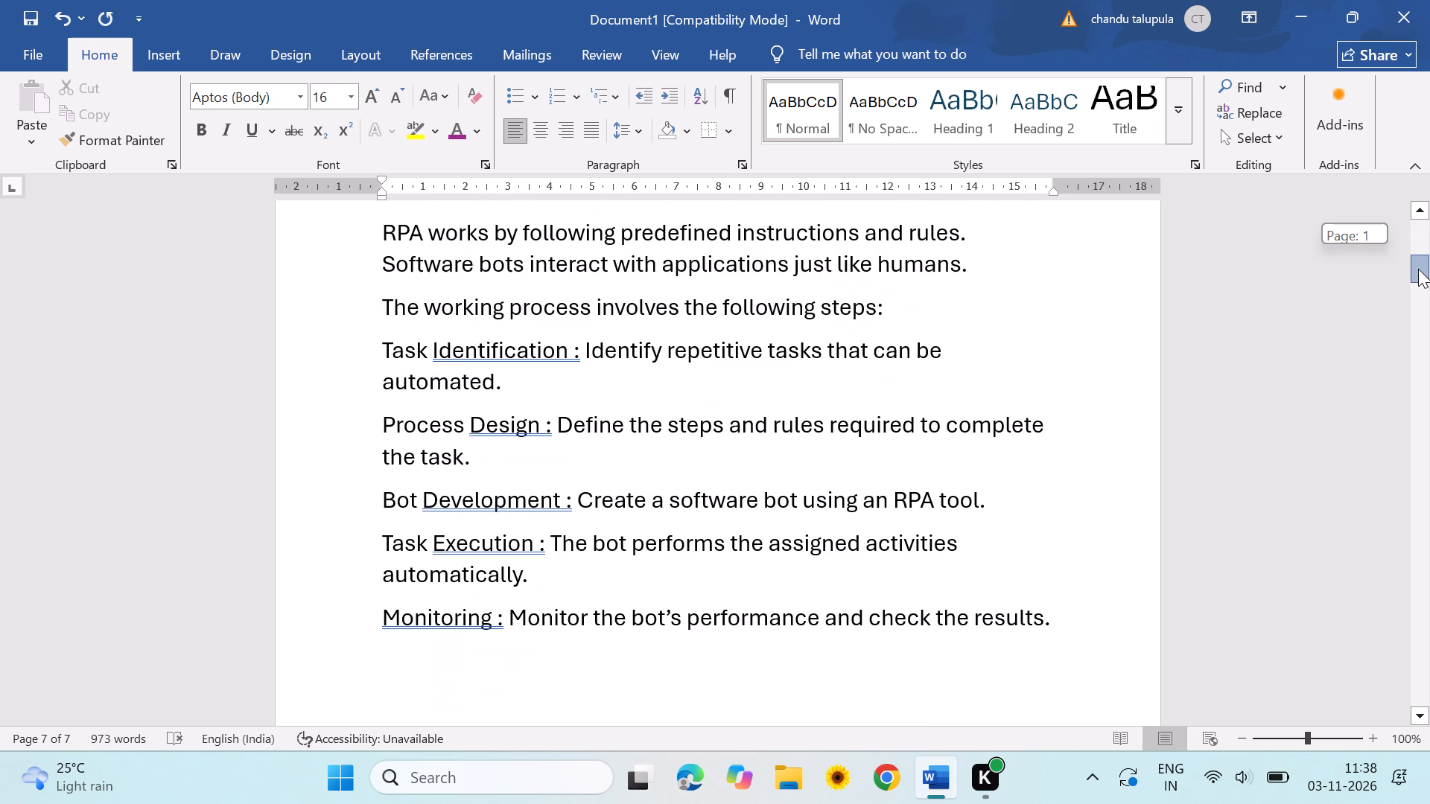
pyautogui.moveTo(1418, 269); pyautogui.dragTo(1417, 268)
pyautogui.click(1417, 268)
pyautogui.doubleClick(1417, 268)
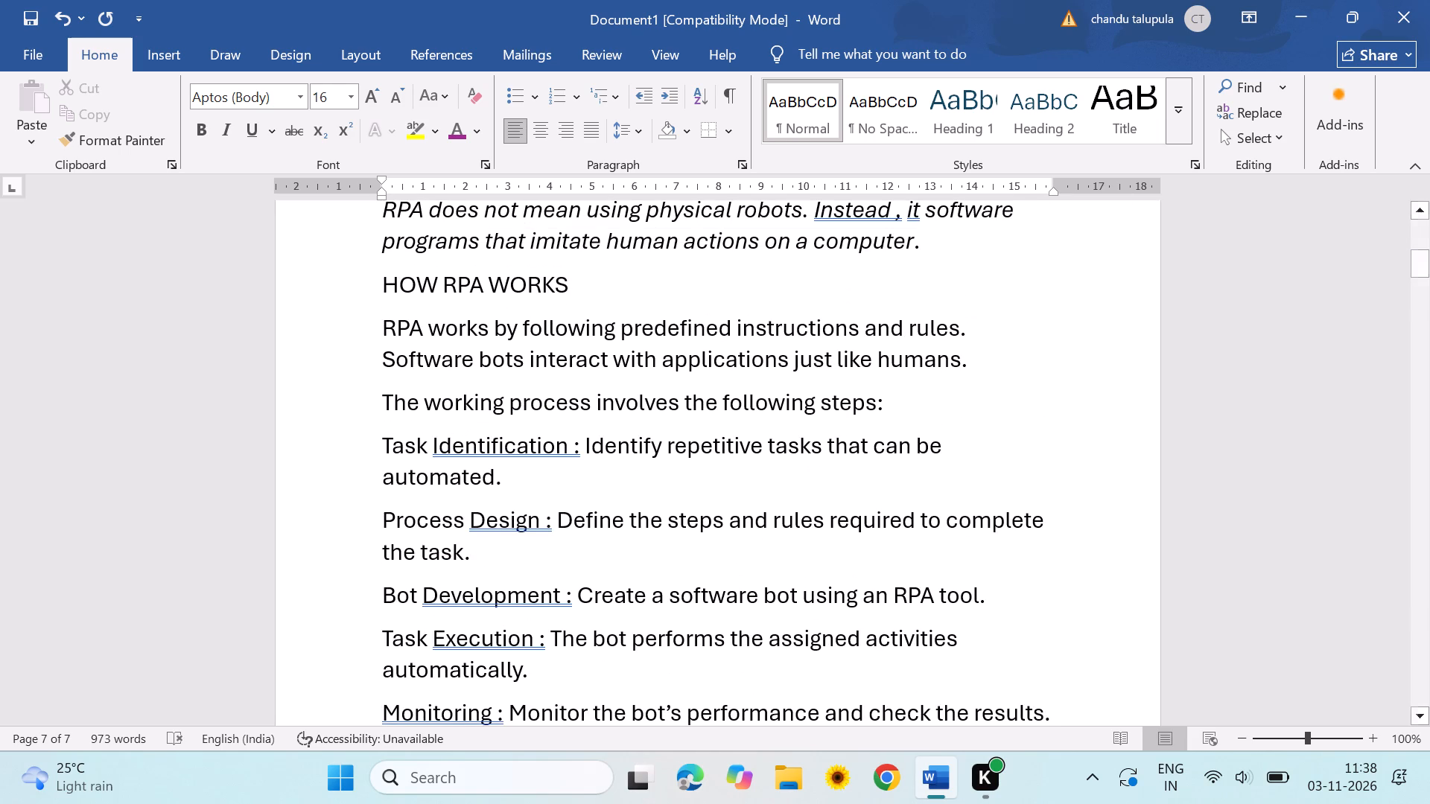
pyautogui.click(976, 249)
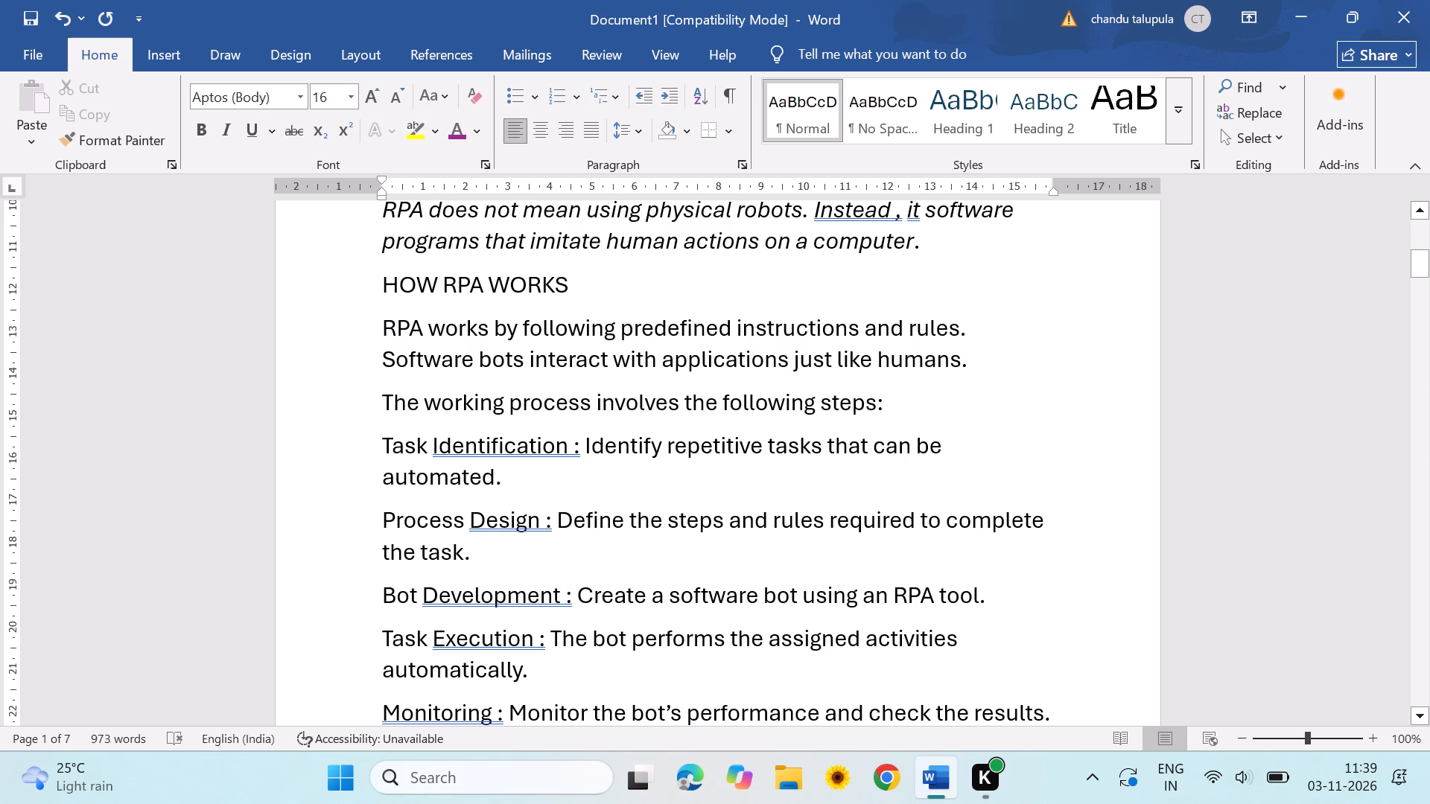
pyautogui.press('Return')
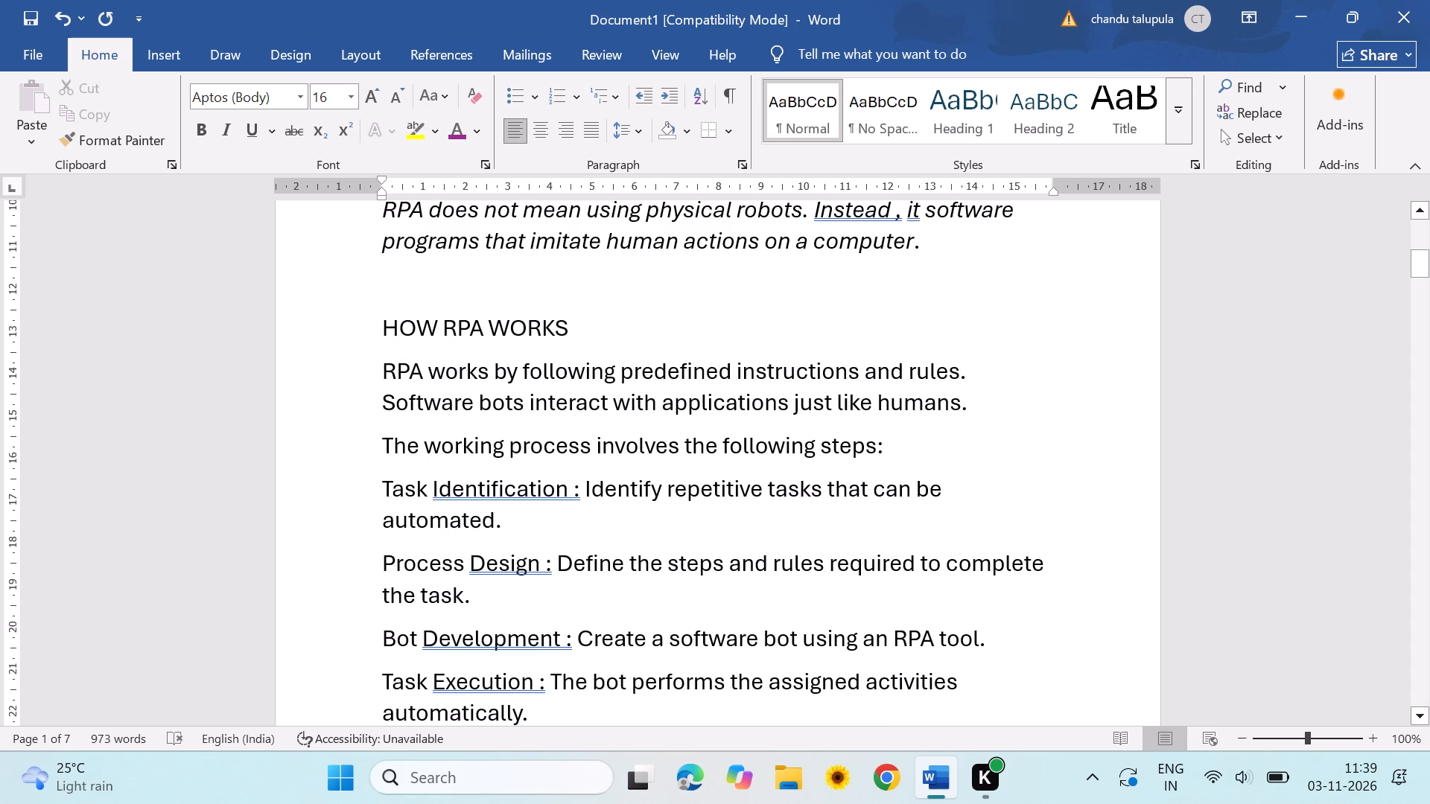
# Format the "HOW RPA WORKS" heading with purple font colour, an arrowhead bullet and a wavy underline.
pyautogui.moveTo(381, 324); pyautogui.dragTo(559, 343)
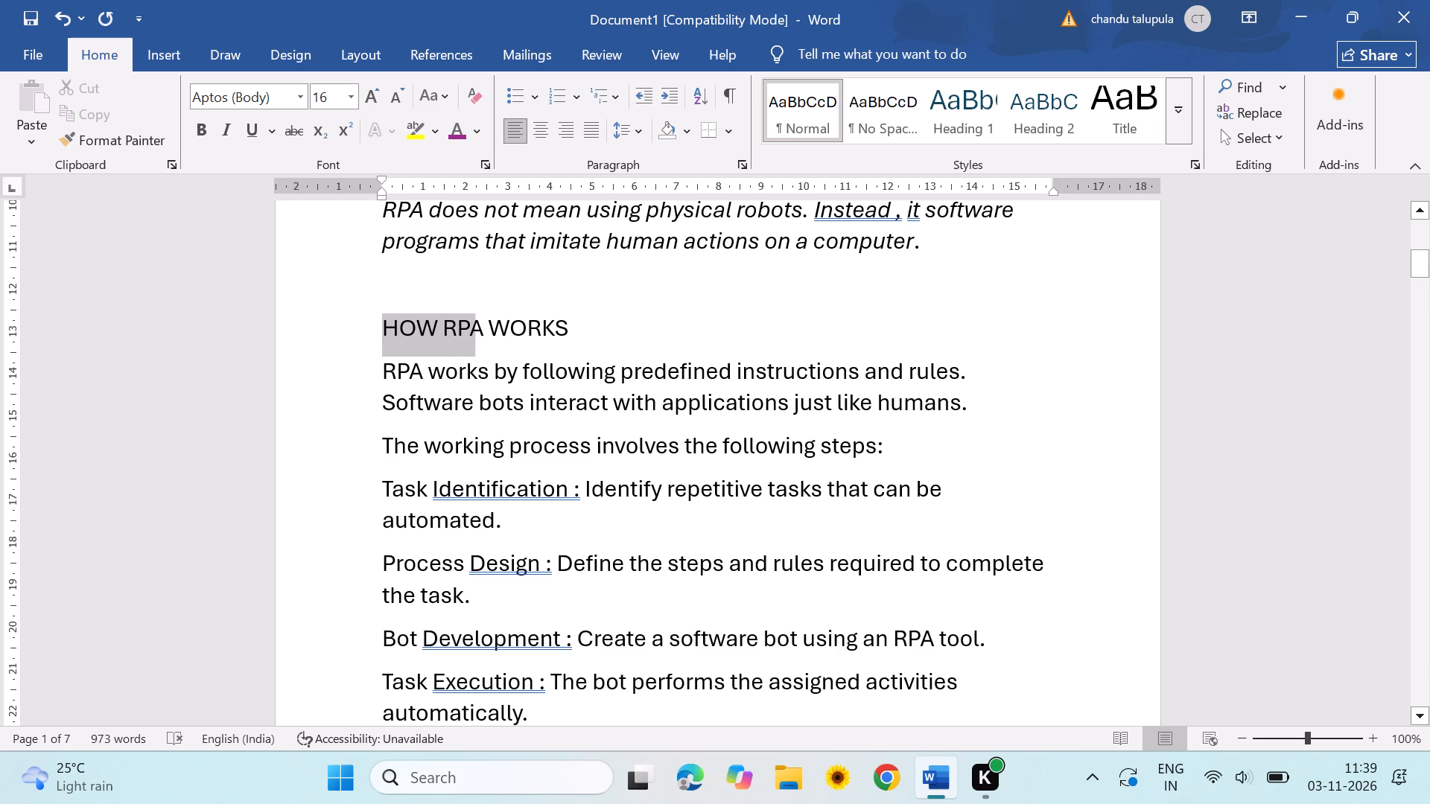
pyautogui.moveTo(559, 343); pyautogui.dragTo(599, 340)
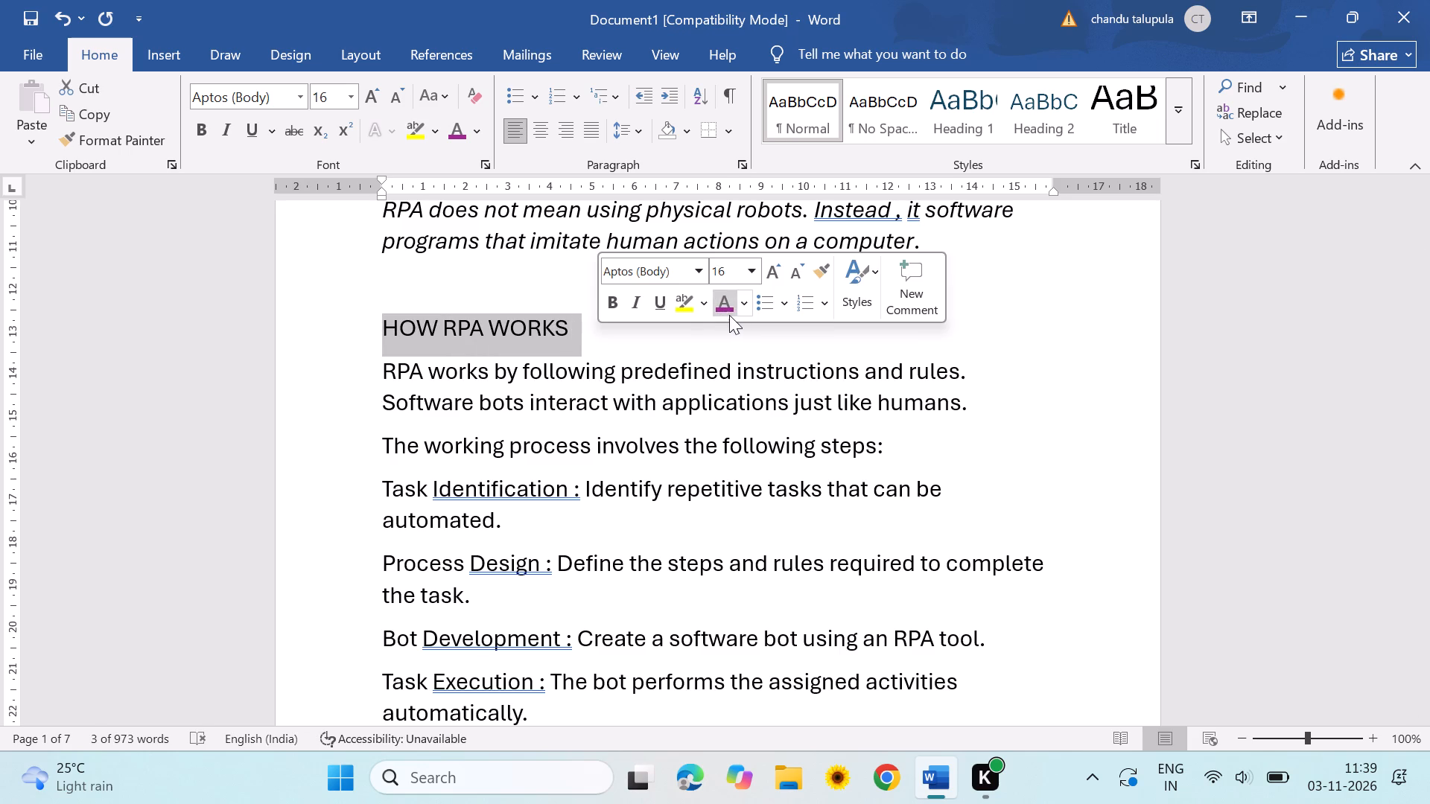
pyautogui.click(726, 309)
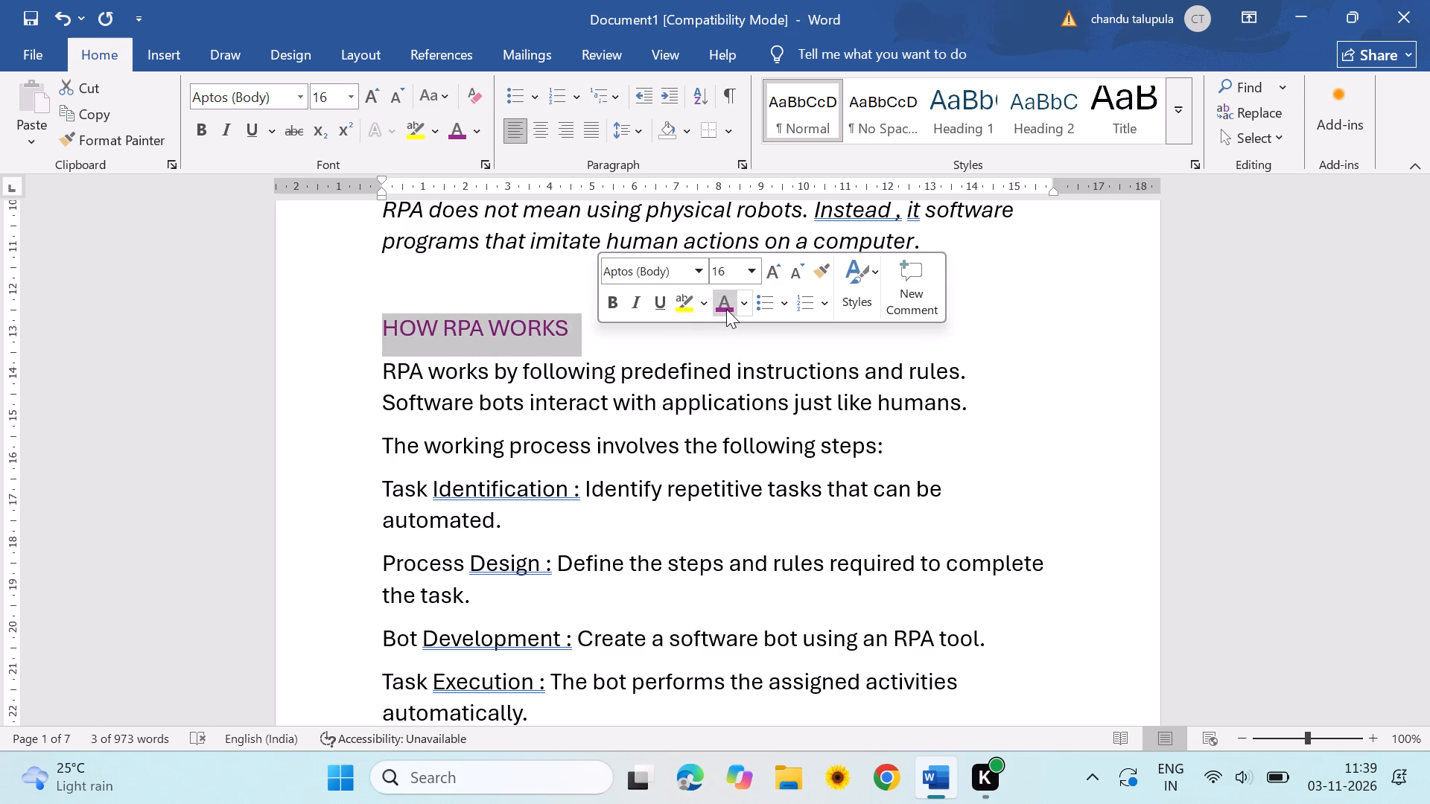
pyautogui.click(778, 310)
pyautogui.click(781, 363)
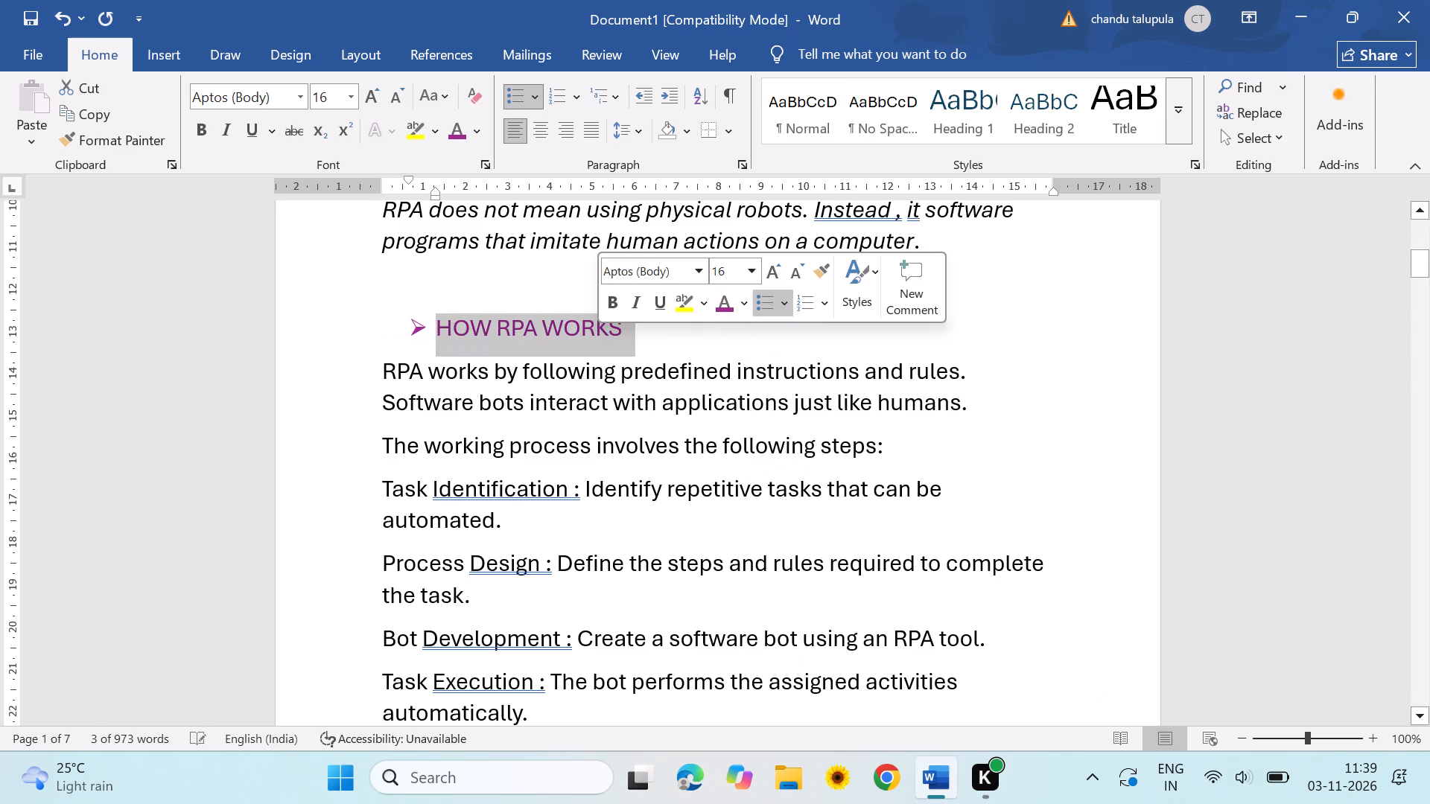
pyautogui.click(265, 131)
pyautogui.click(277, 345)
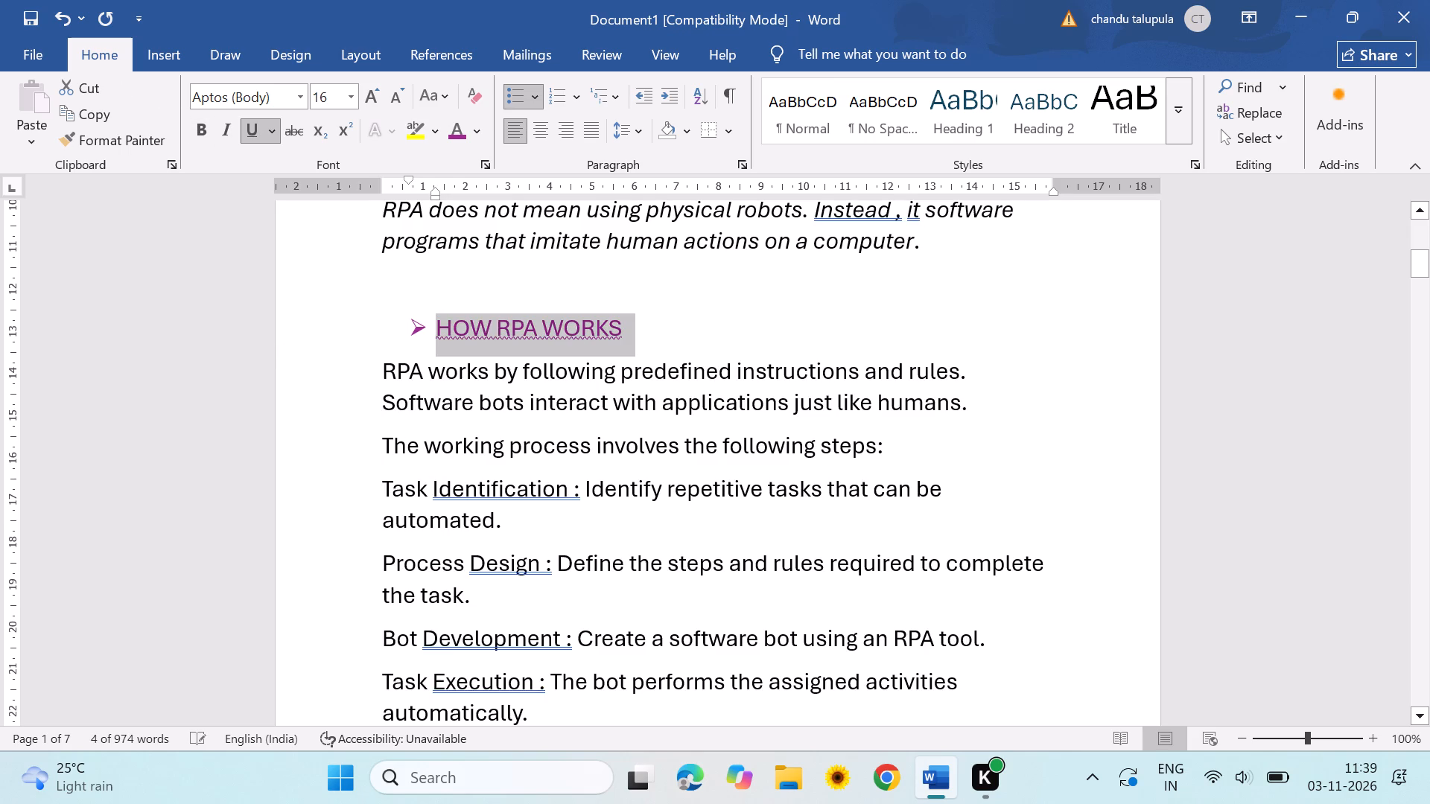
pyautogui.click(691, 305)
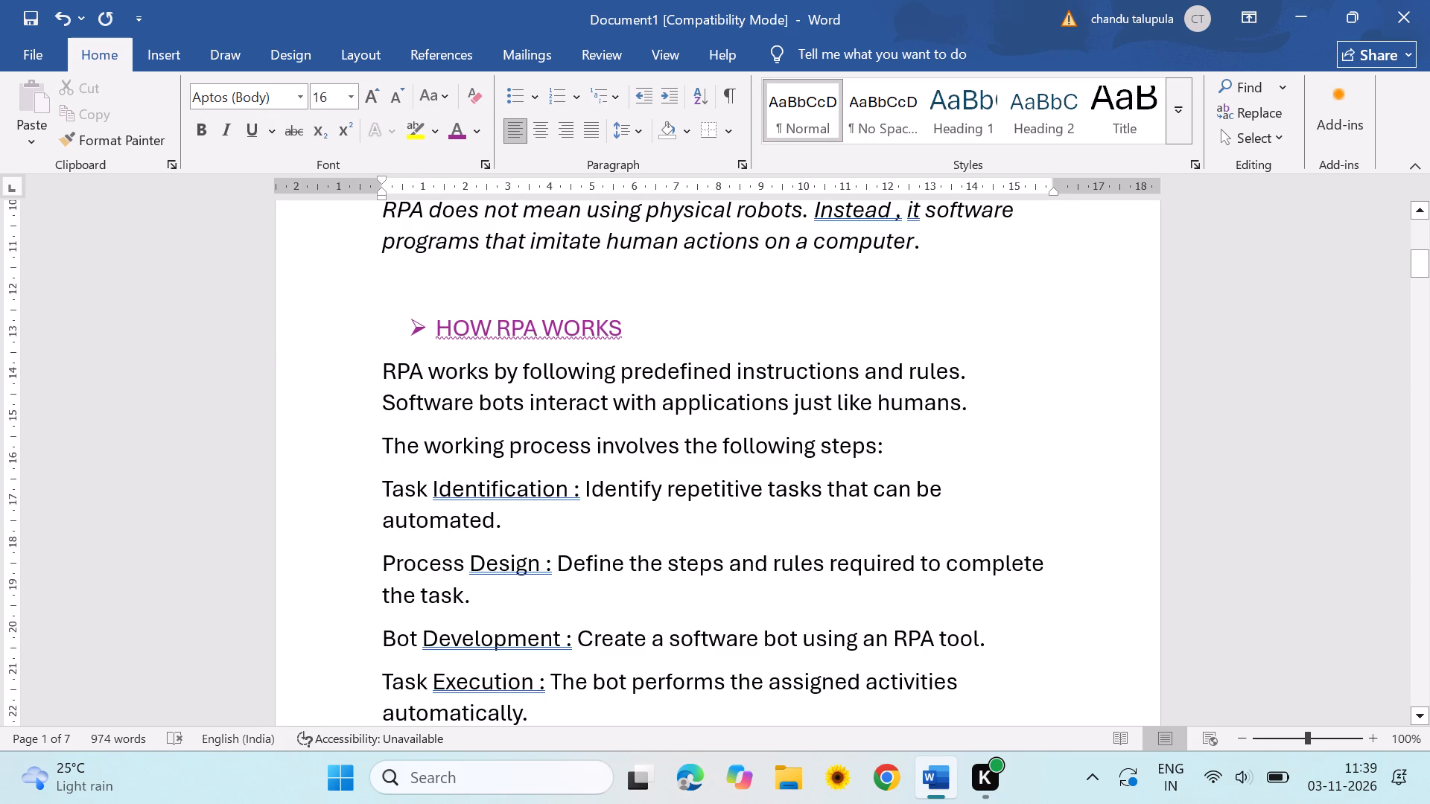
# Make the "HOW RPA WORKS" heading text italic and bold.
pyautogui.moveTo(425, 332); pyautogui.dragTo(645, 333)
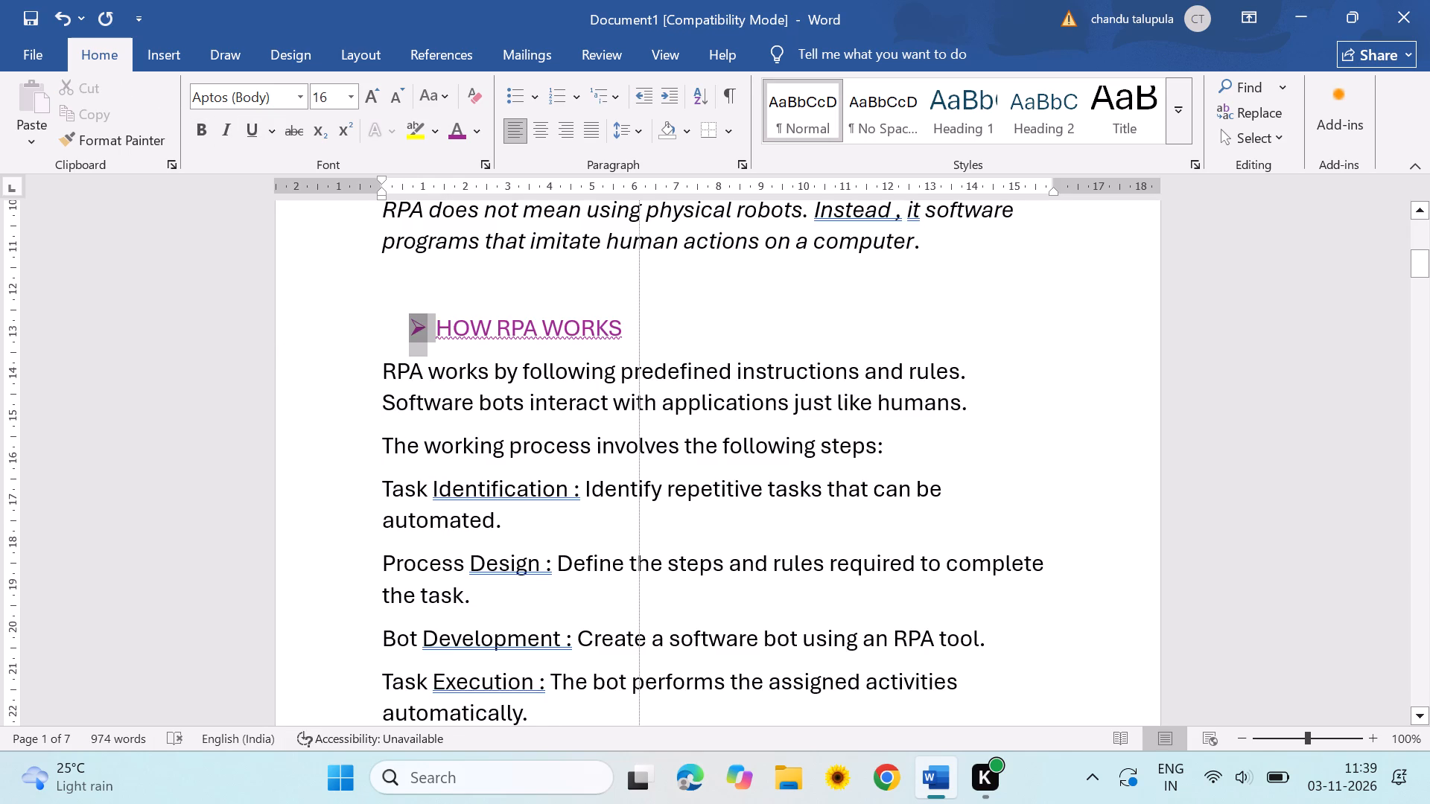
pyautogui.moveTo(645, 333); pyautogui.dragTo(412, 310)
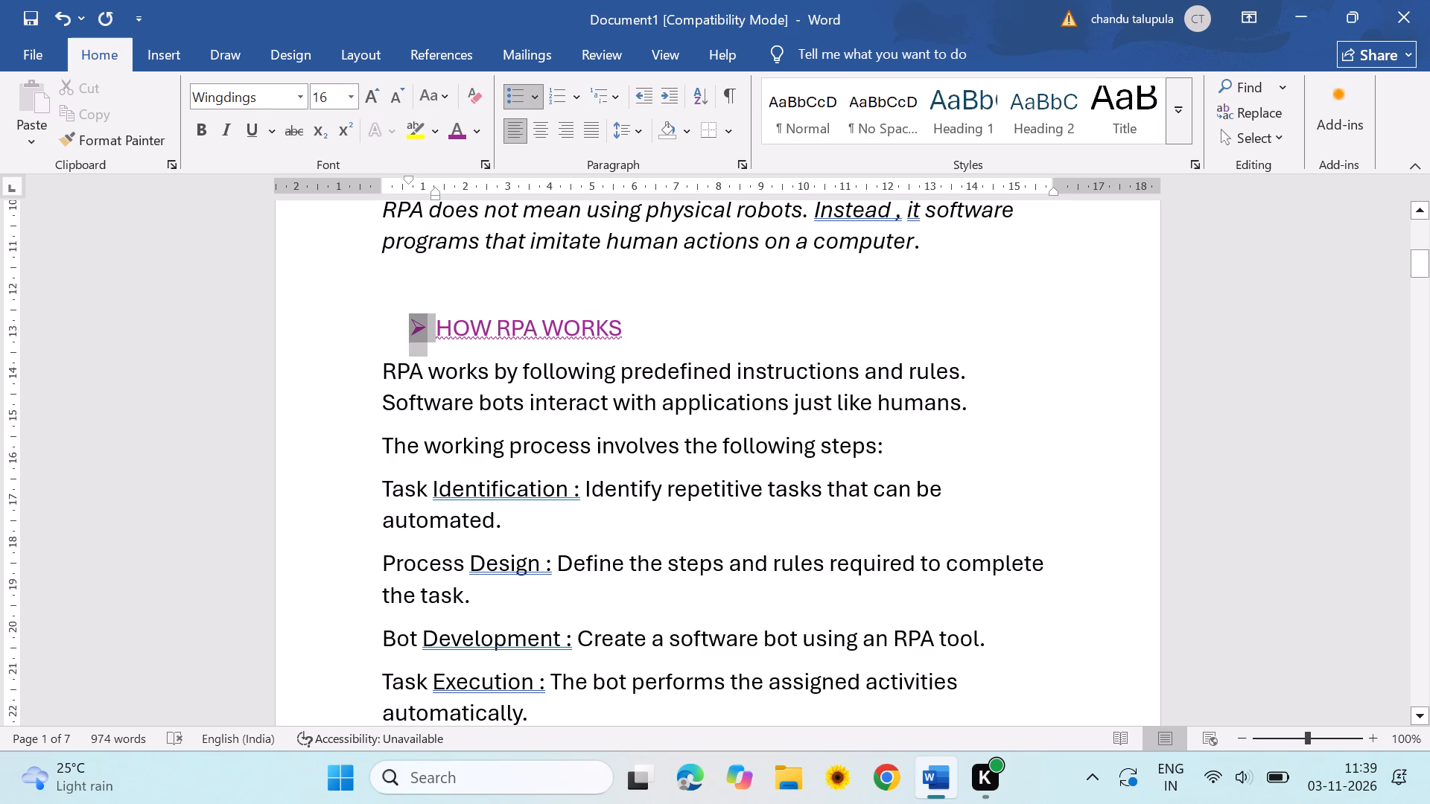
pyautogui.moveTo(436, 324); pyautogui.dragTo(642, 336)
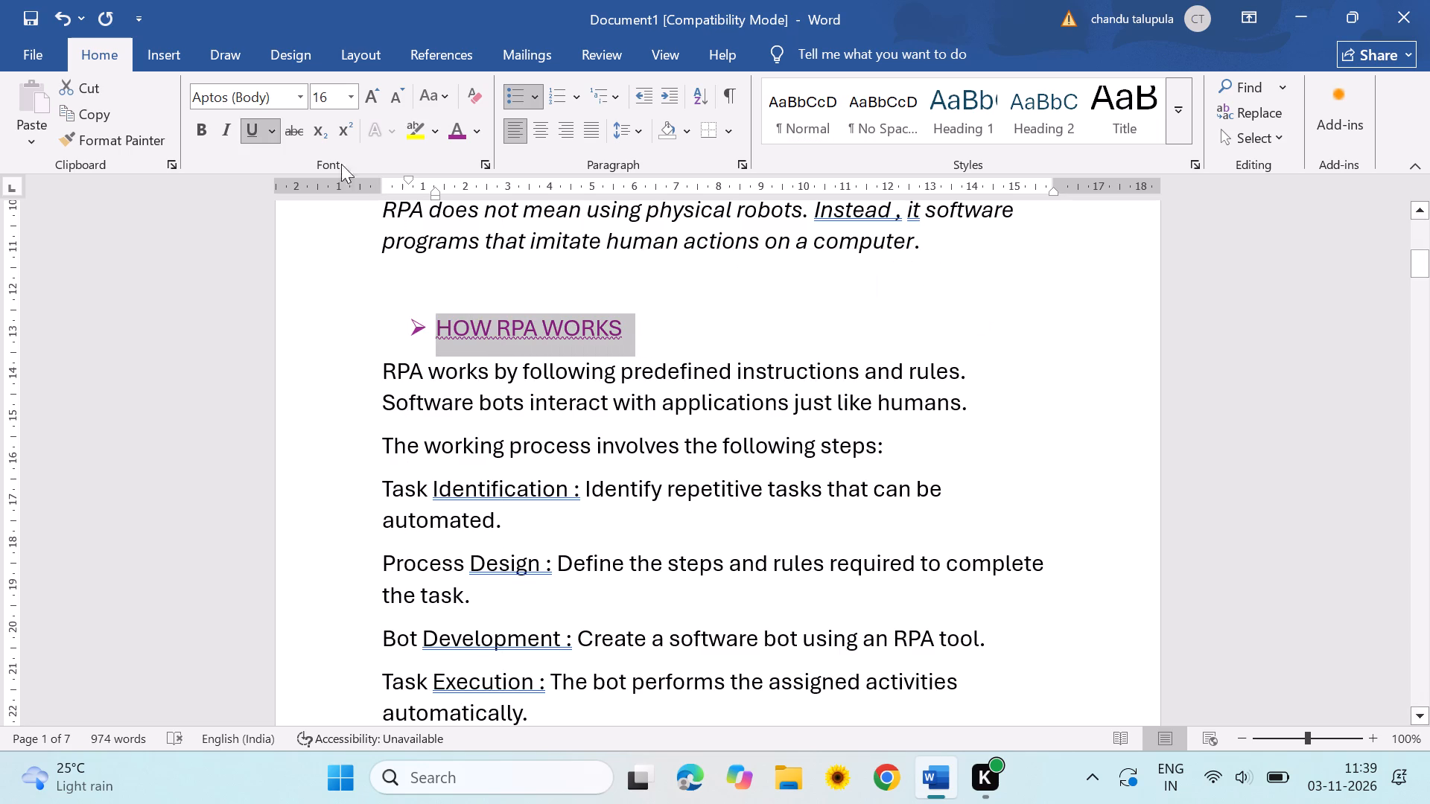
pyautogui.click(229, 127)
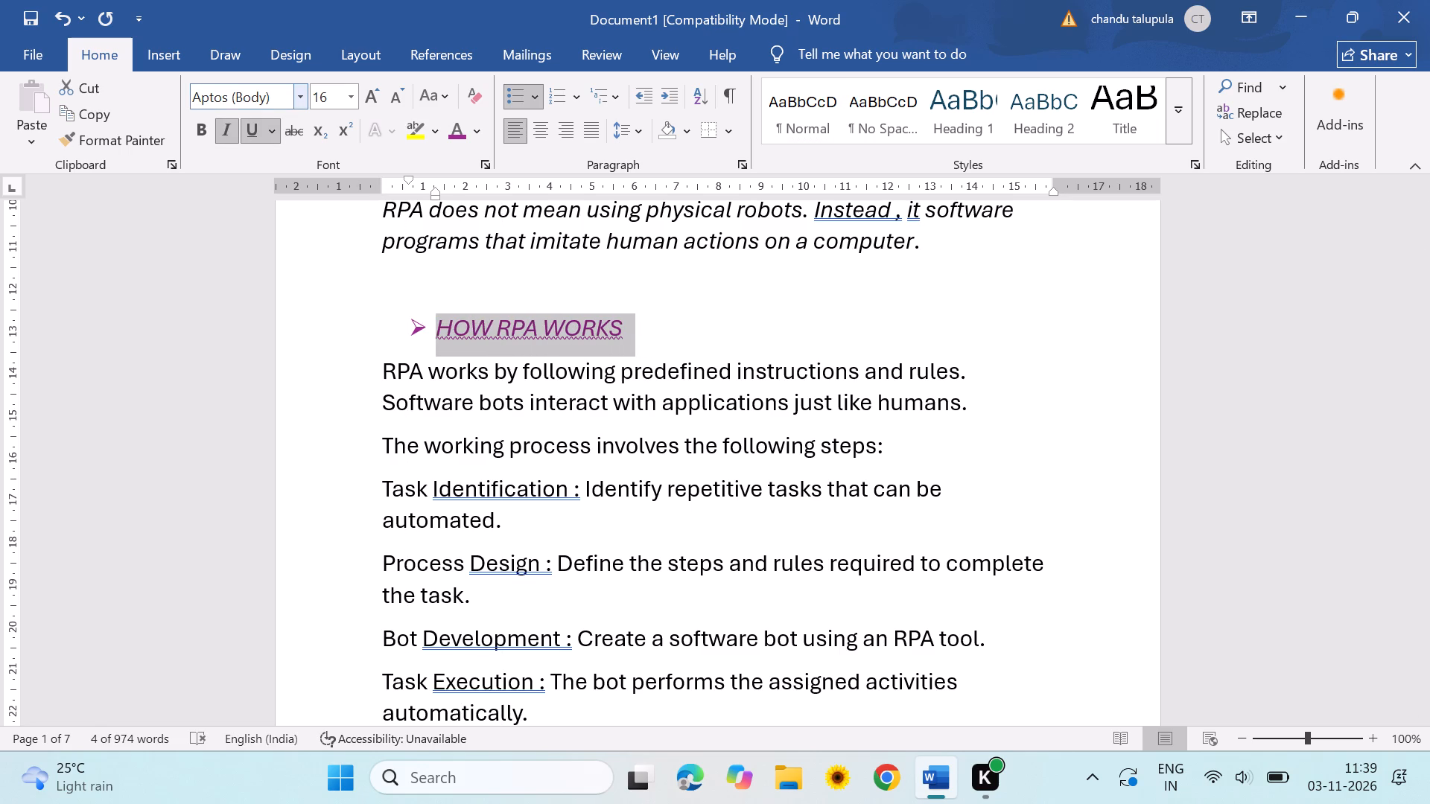
pyautogui.click(193, 127)
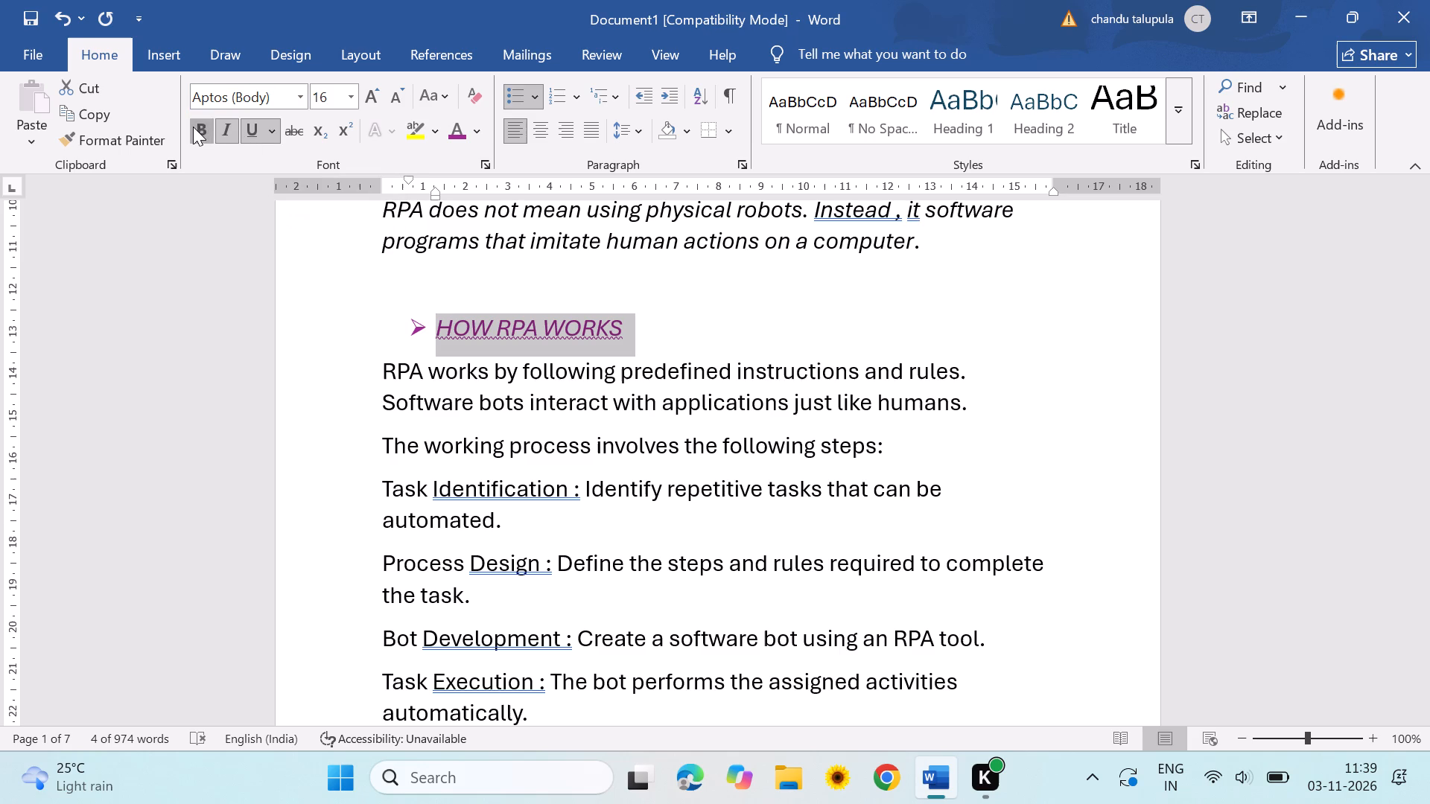
pyautogui.click(1050, 370)
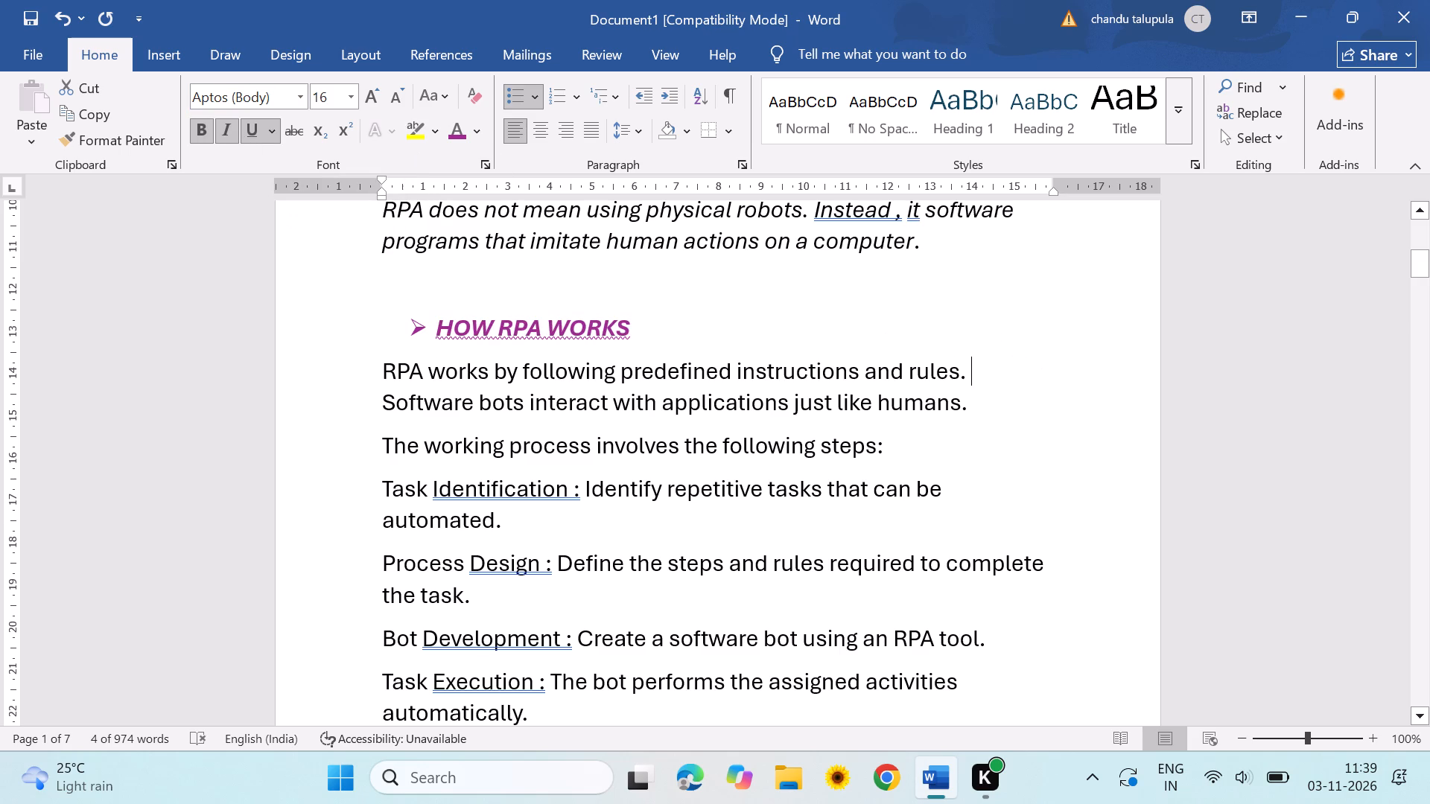
# Apply check mark bullets to the three italic paragraphs of the introduction.
pyautogui.click(1418, 269)
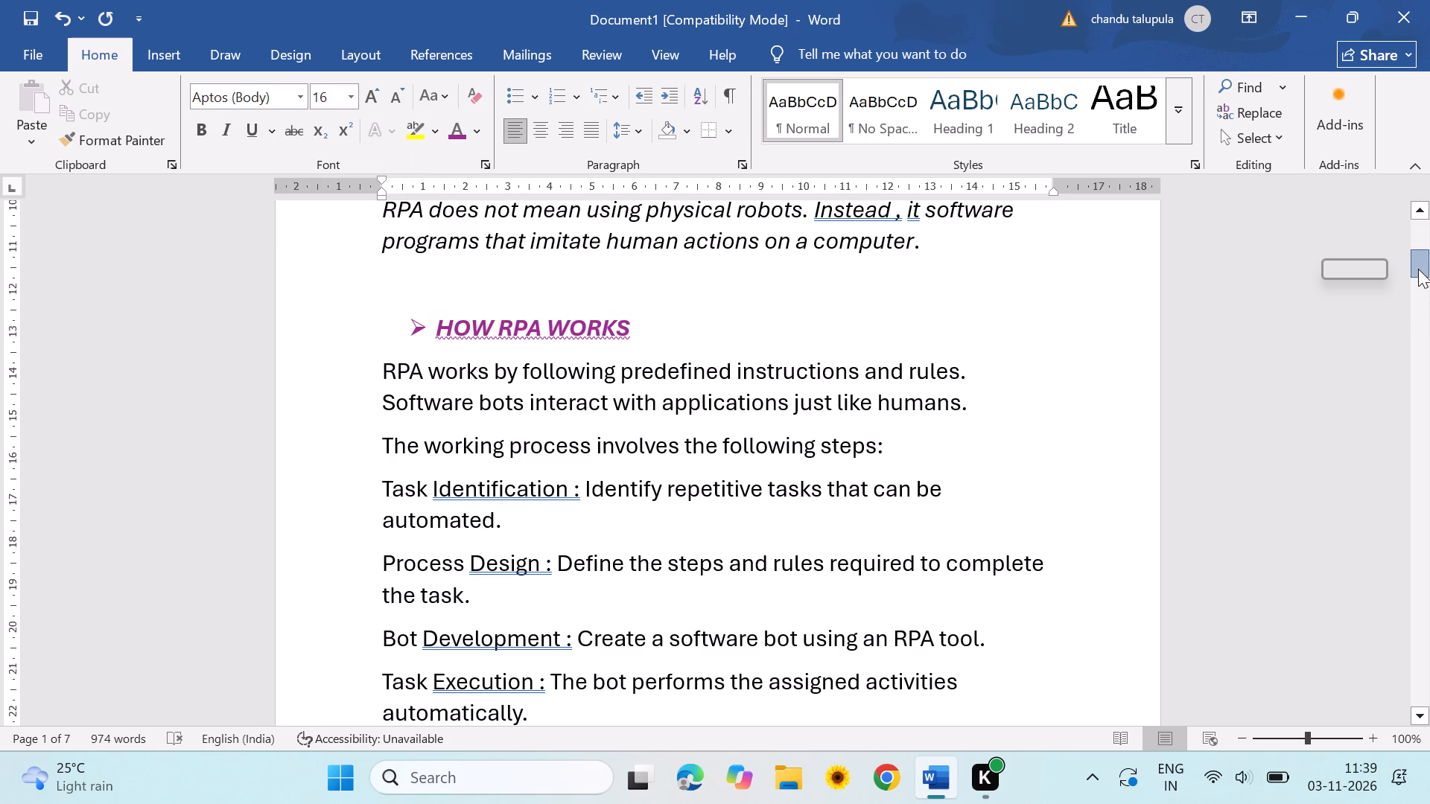
pyautogui.moveTo(1418, 269); pyautogui.dragTo(1417, 251)
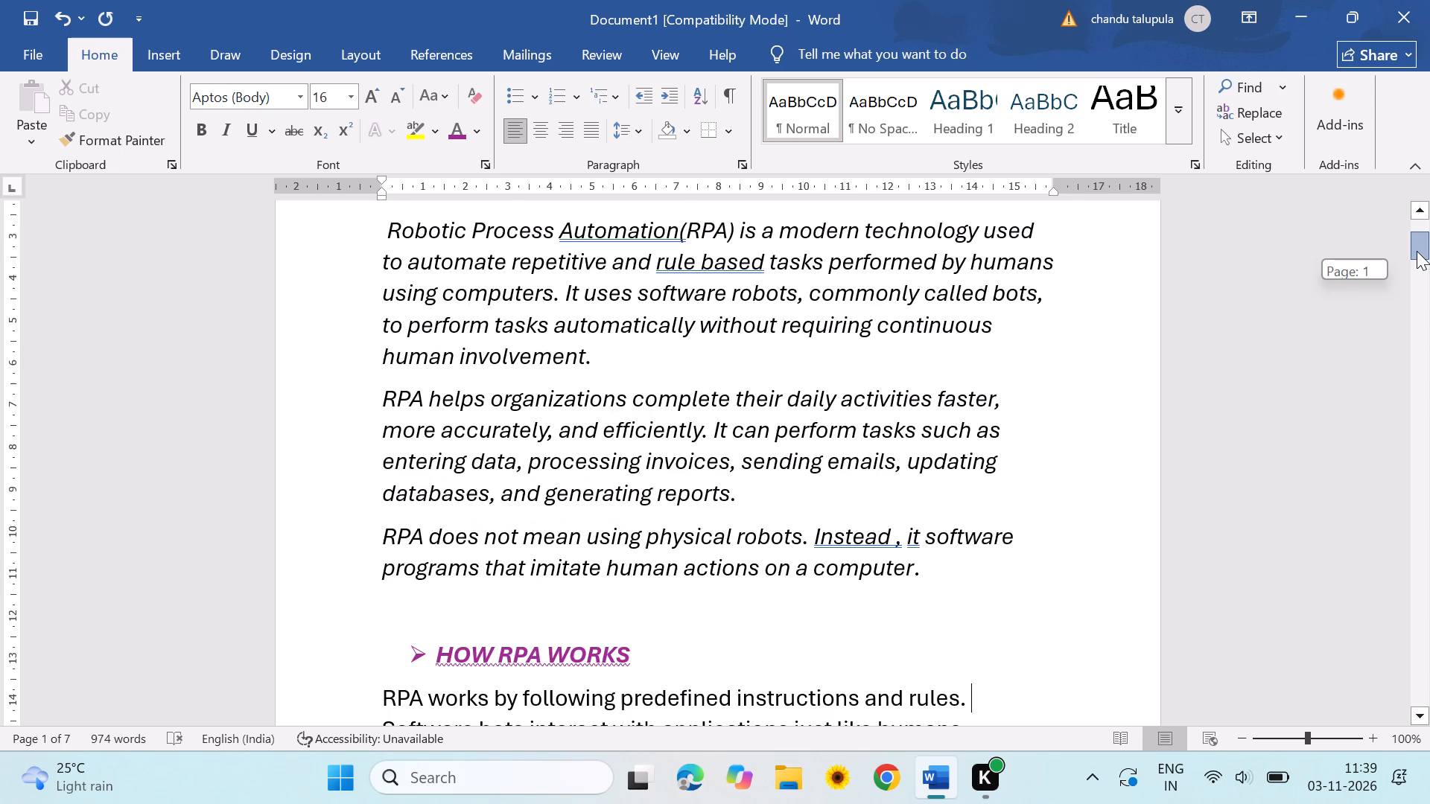
pyautogui.moveTo(1417, 251); pyautogui.dragTo(1417, 252)
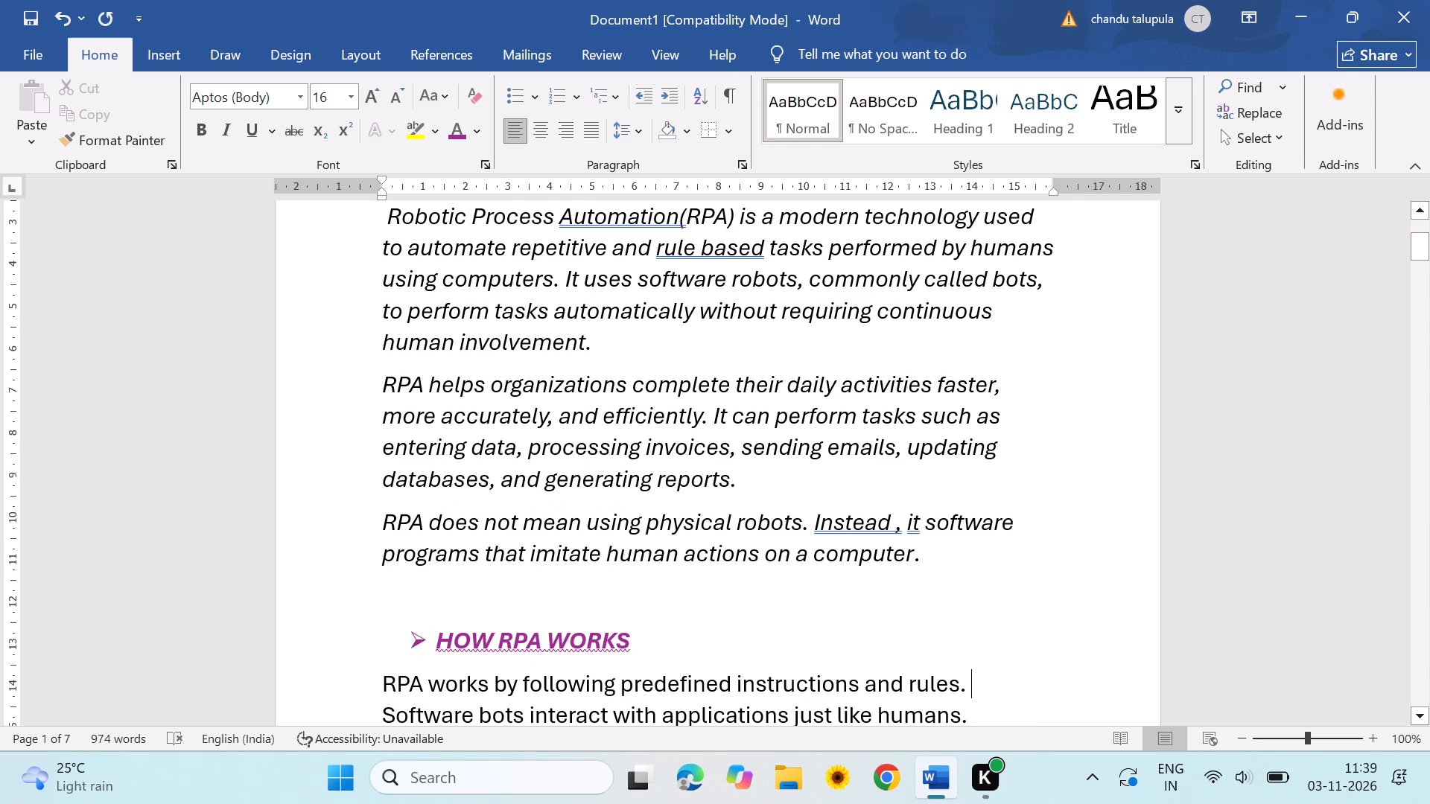
pyautogui.moveTo(392, 216); pyautogui.dragTo(652, 557)
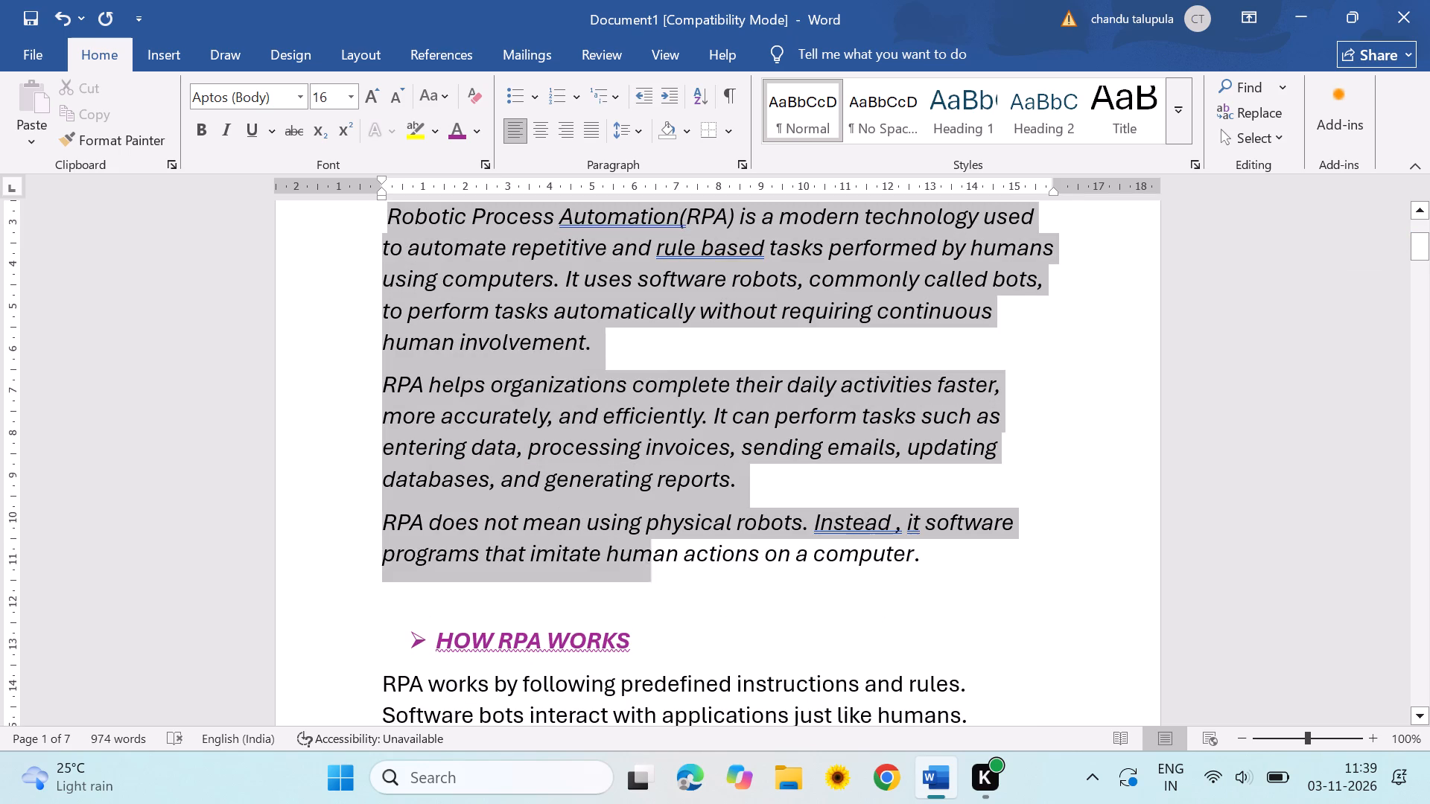
pyautogui.moveTo(652, 557); pyautogui.dragTo(911, 574)
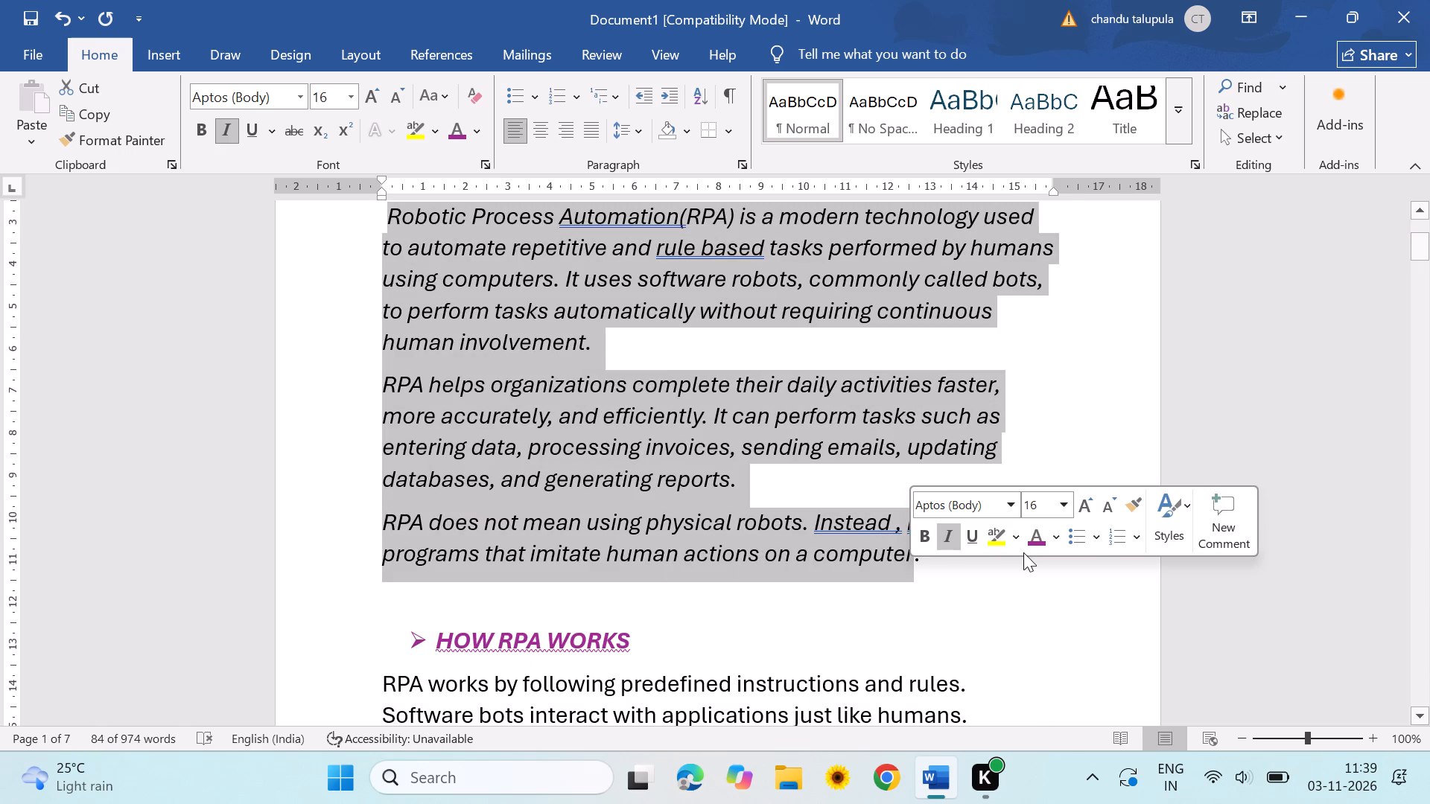
pyautogui.click(1099, 534)
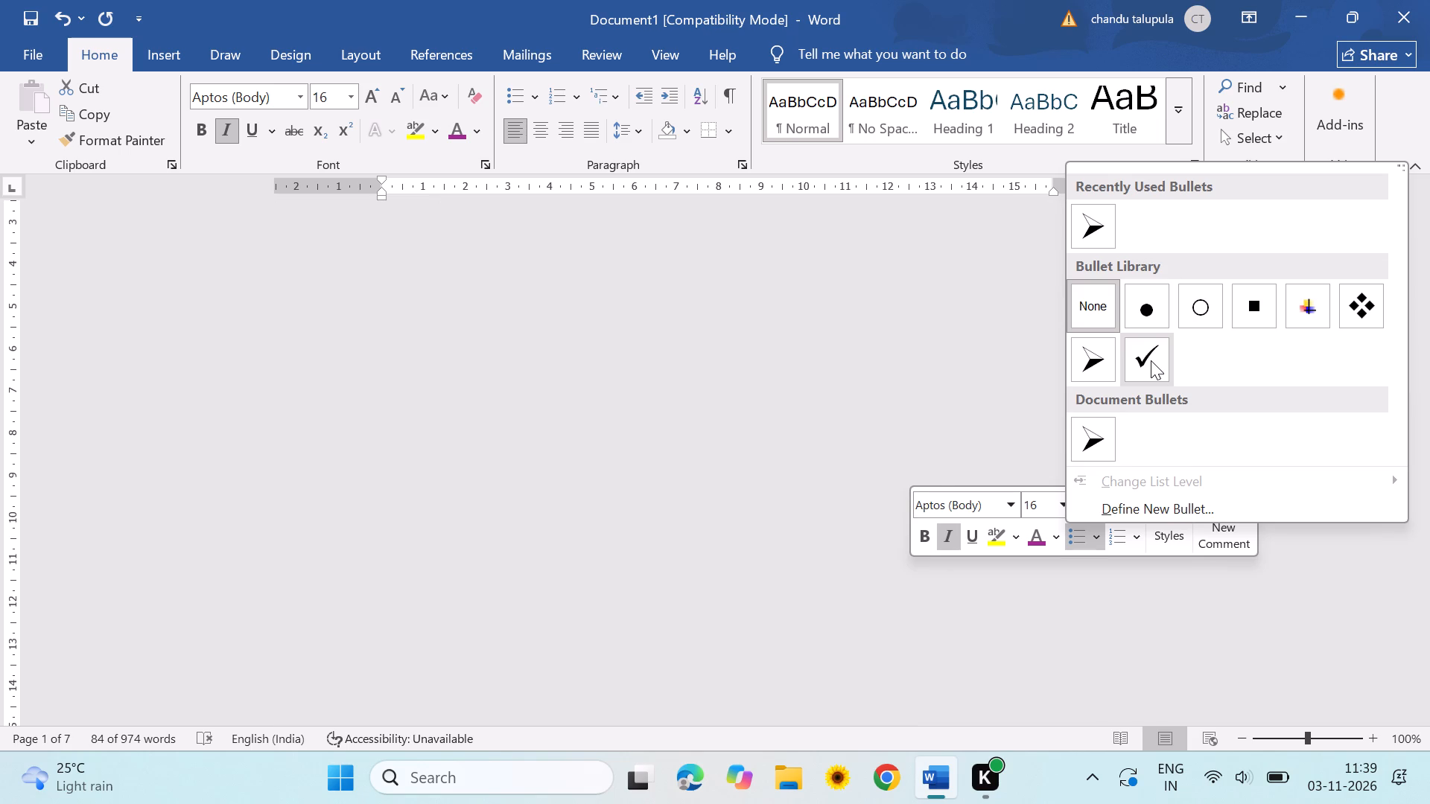
pyautogui.click(1151, 360)
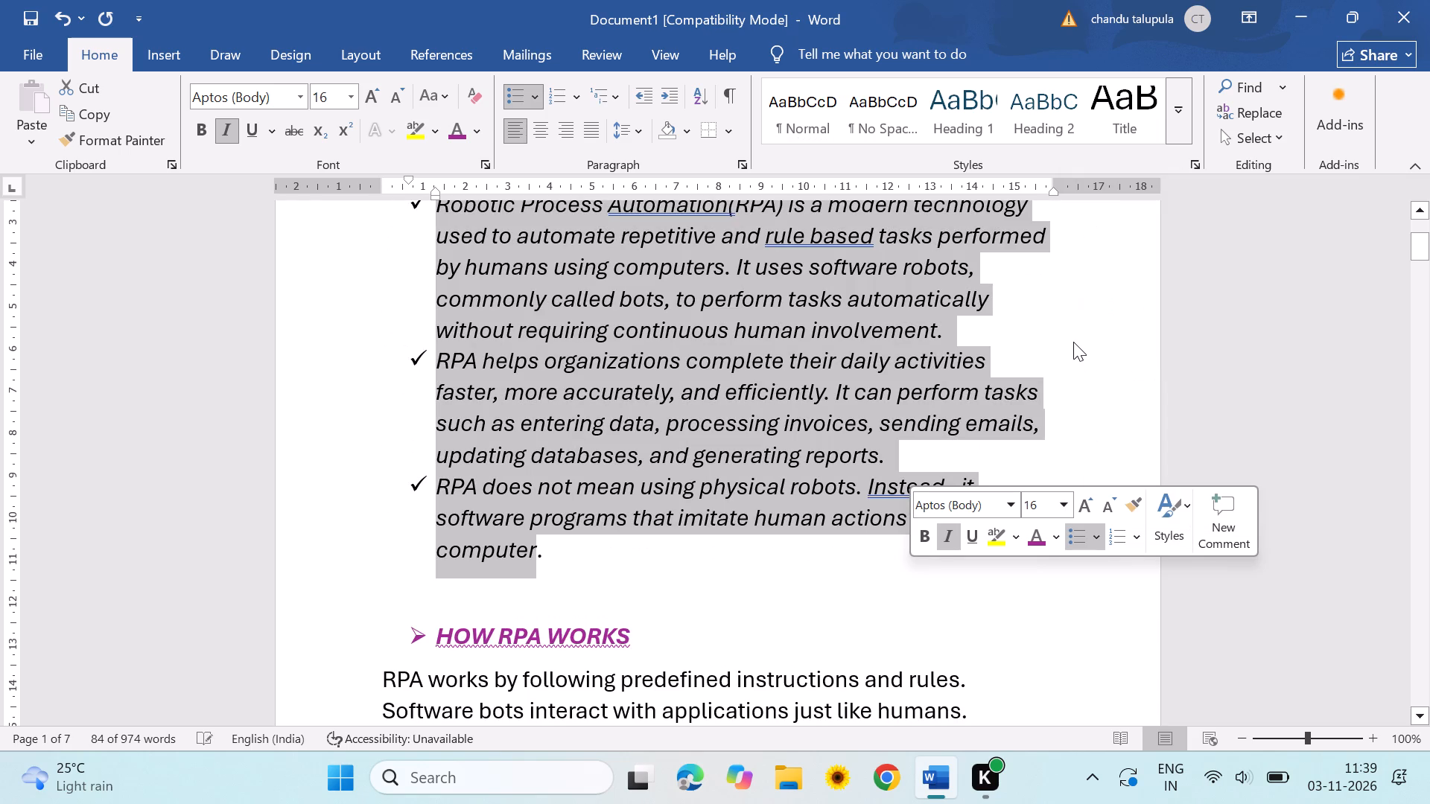
# Separate the three check-marked introduction paragraphs with empty, unbulleted lines.
pyautogui.click(1073, 342)
pyautogui.press('Return')
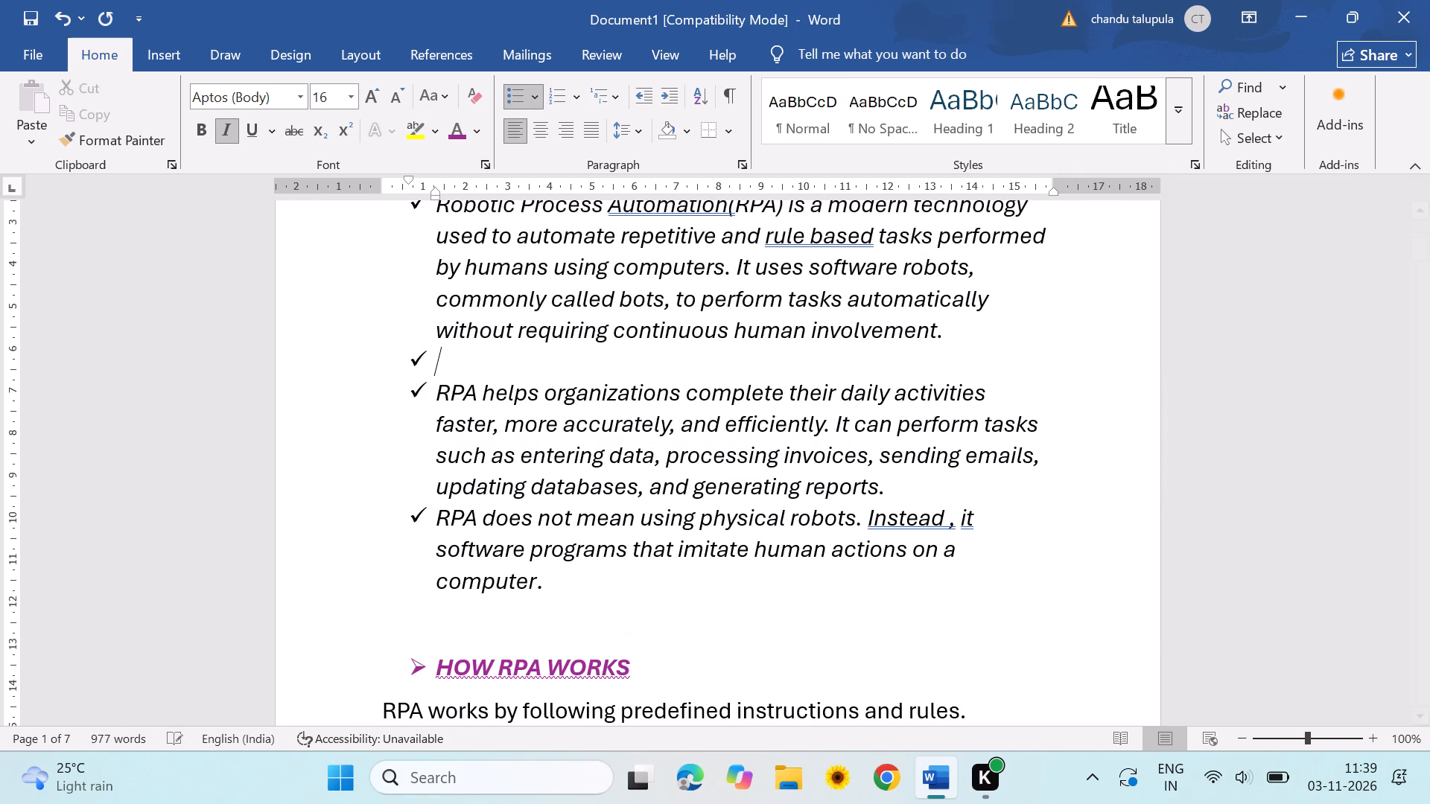
pyautogui.press('BackSpace')
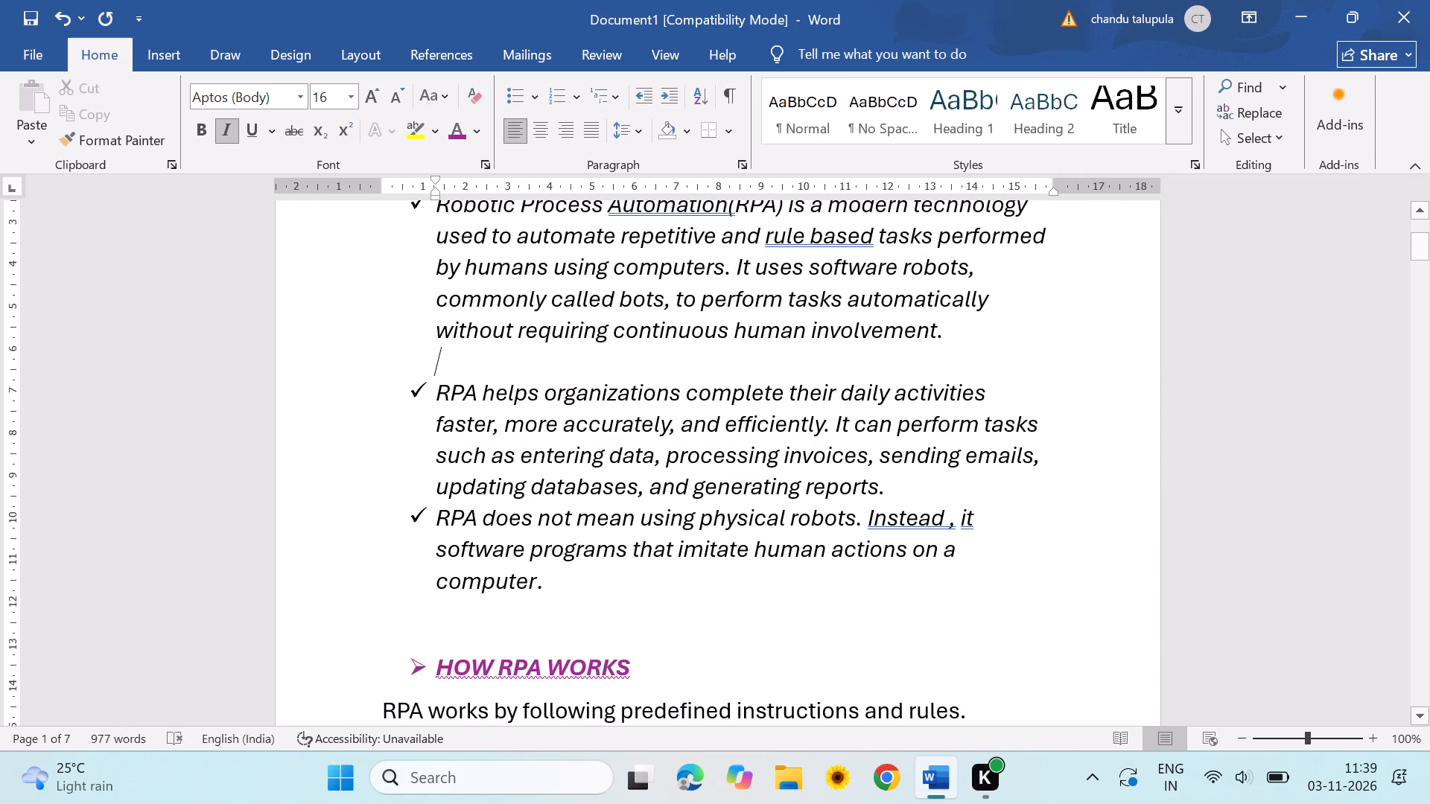
pyautogui.click(942, 482)
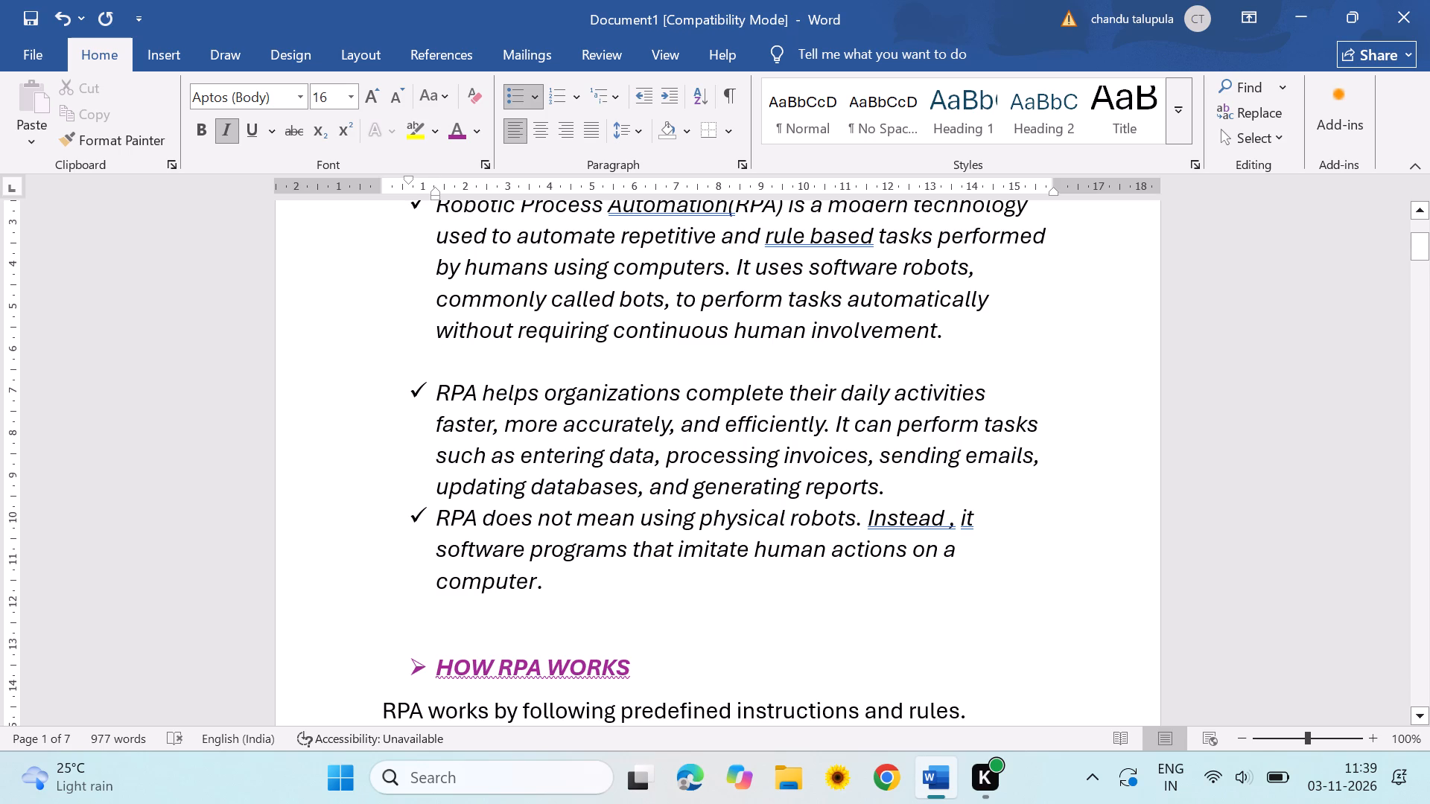
pyautogui.press('Return')
pyautogui.press('Return')
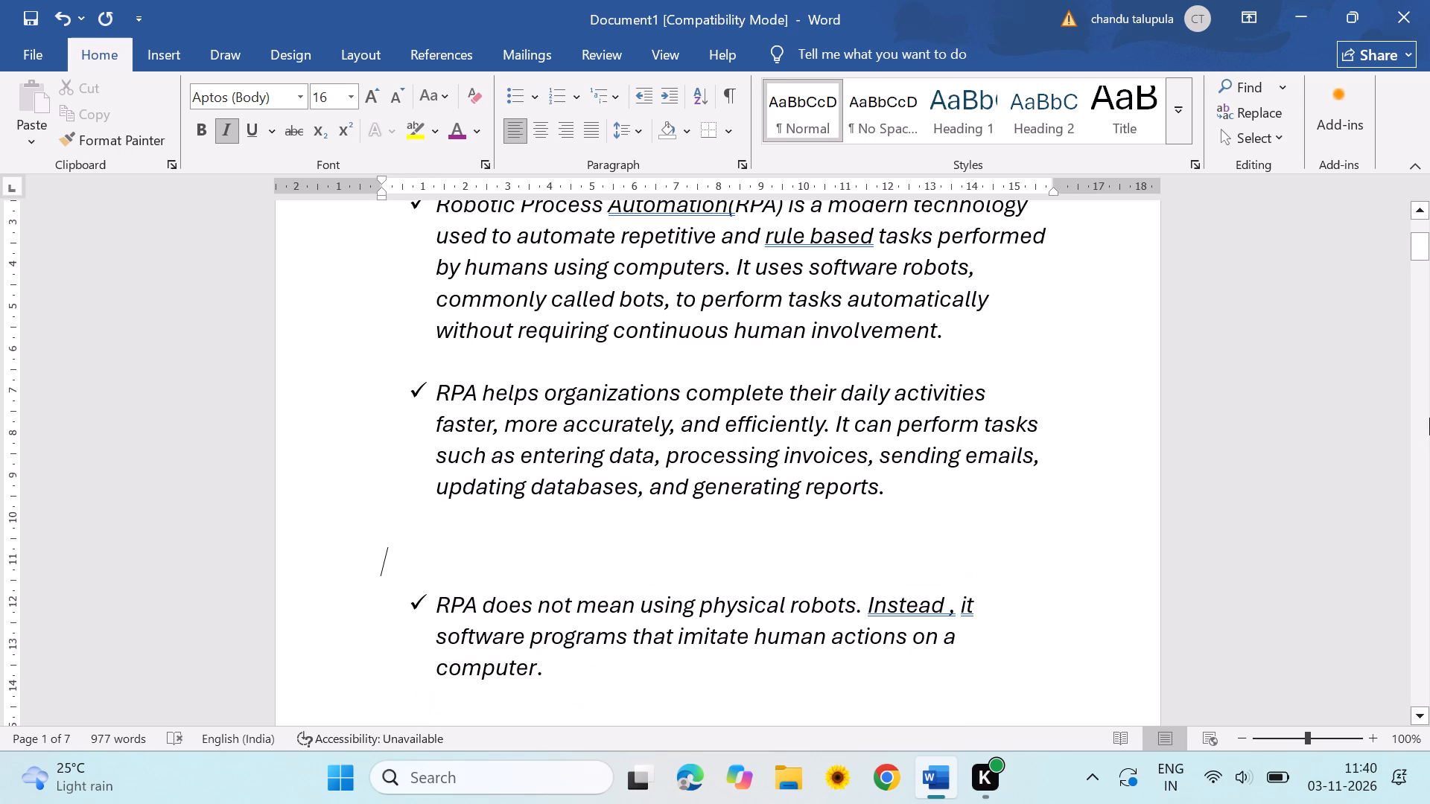
# Insert an empty, unbulleted line between the introduction heading and its first paragraph.
pyautogui.moveTo(1425, 249); pyautogui.dragTo(1425, 240)
pyautogui.click(1010, 339)
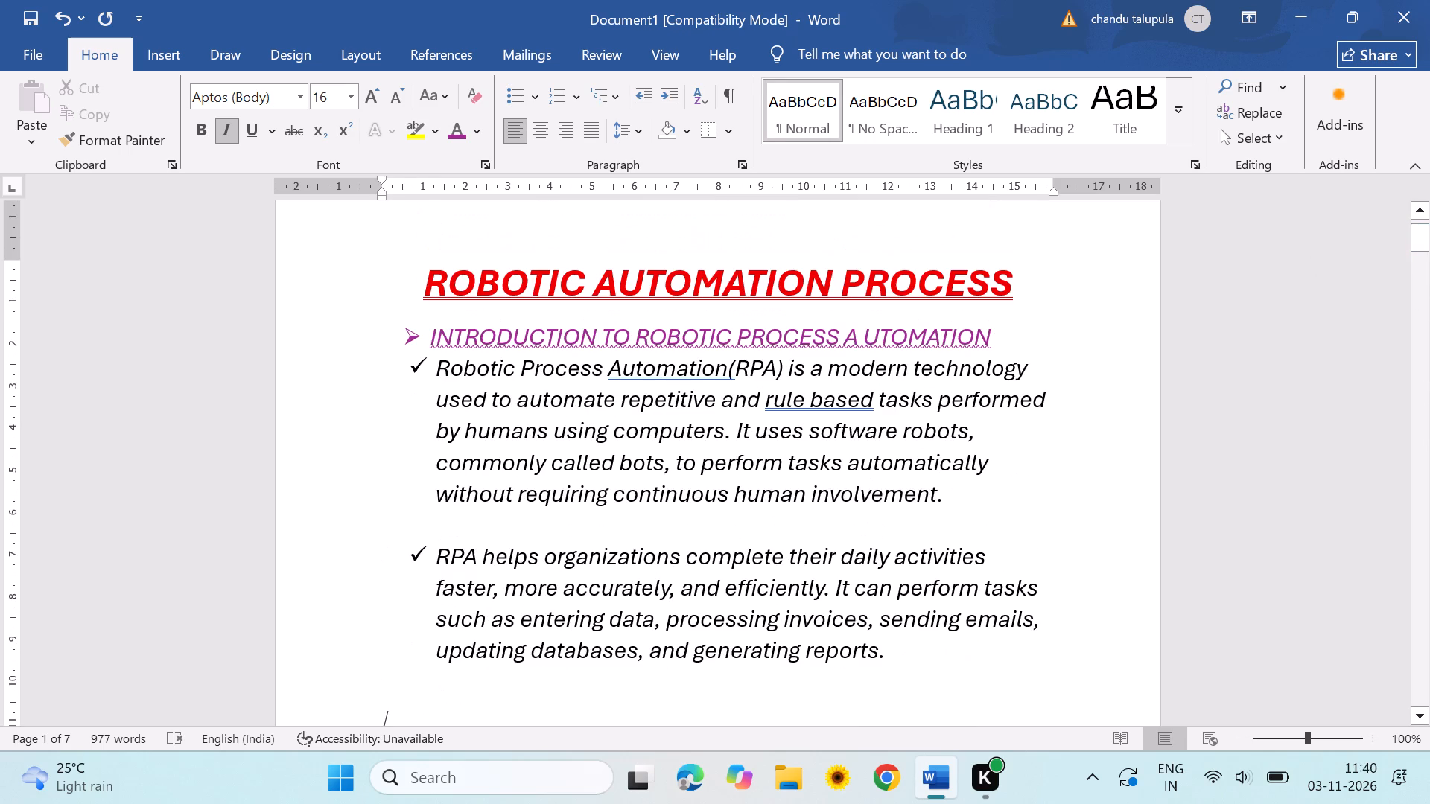
pyautogui.press('Return')
pyautogui.press('BackSpace')
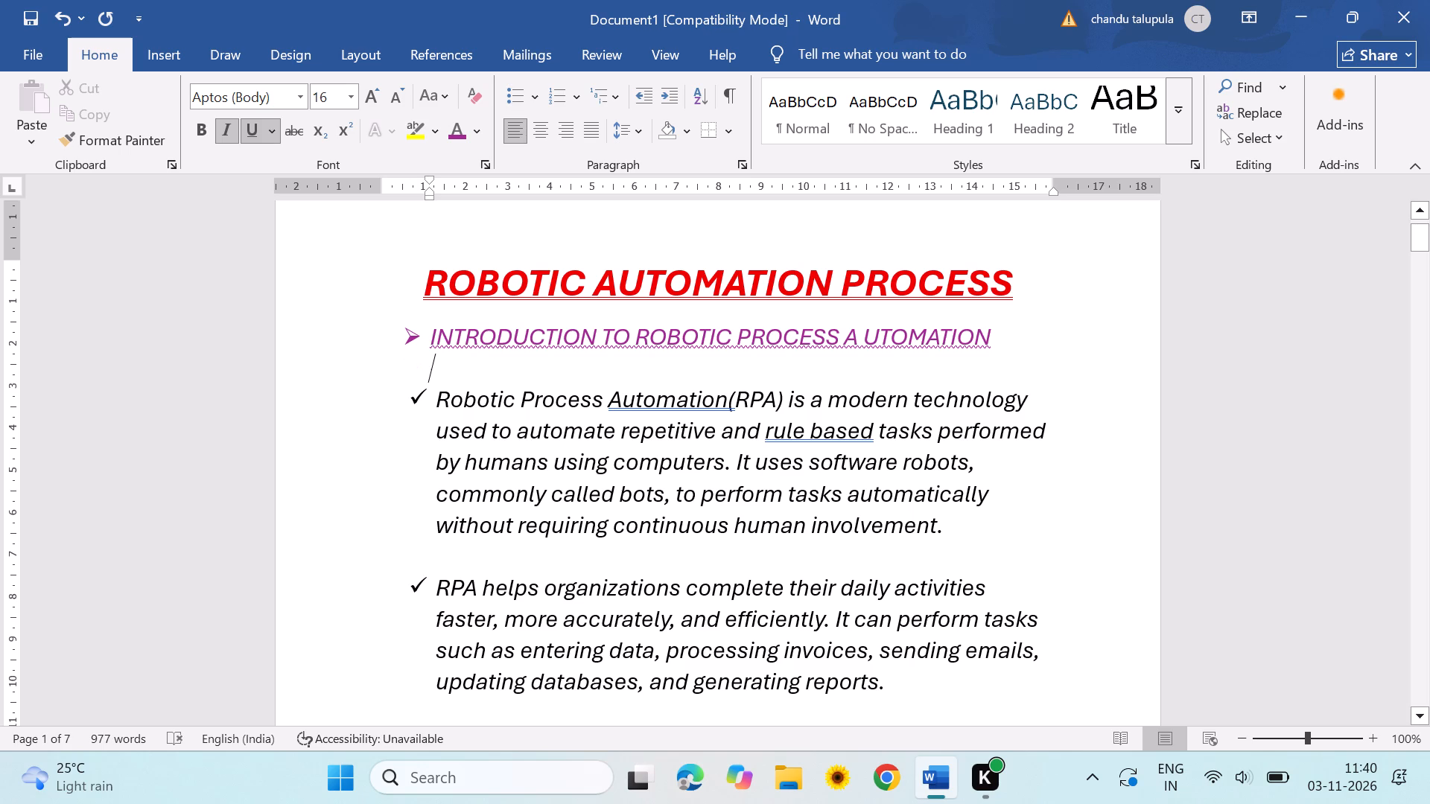
# Give the "RPA works by following predefined instructions and rules" paragraph a hollow circle bullet and make it italic.
pyautogui.moveTo(1426, 241); pyautogui.dragTo(1426, 243)
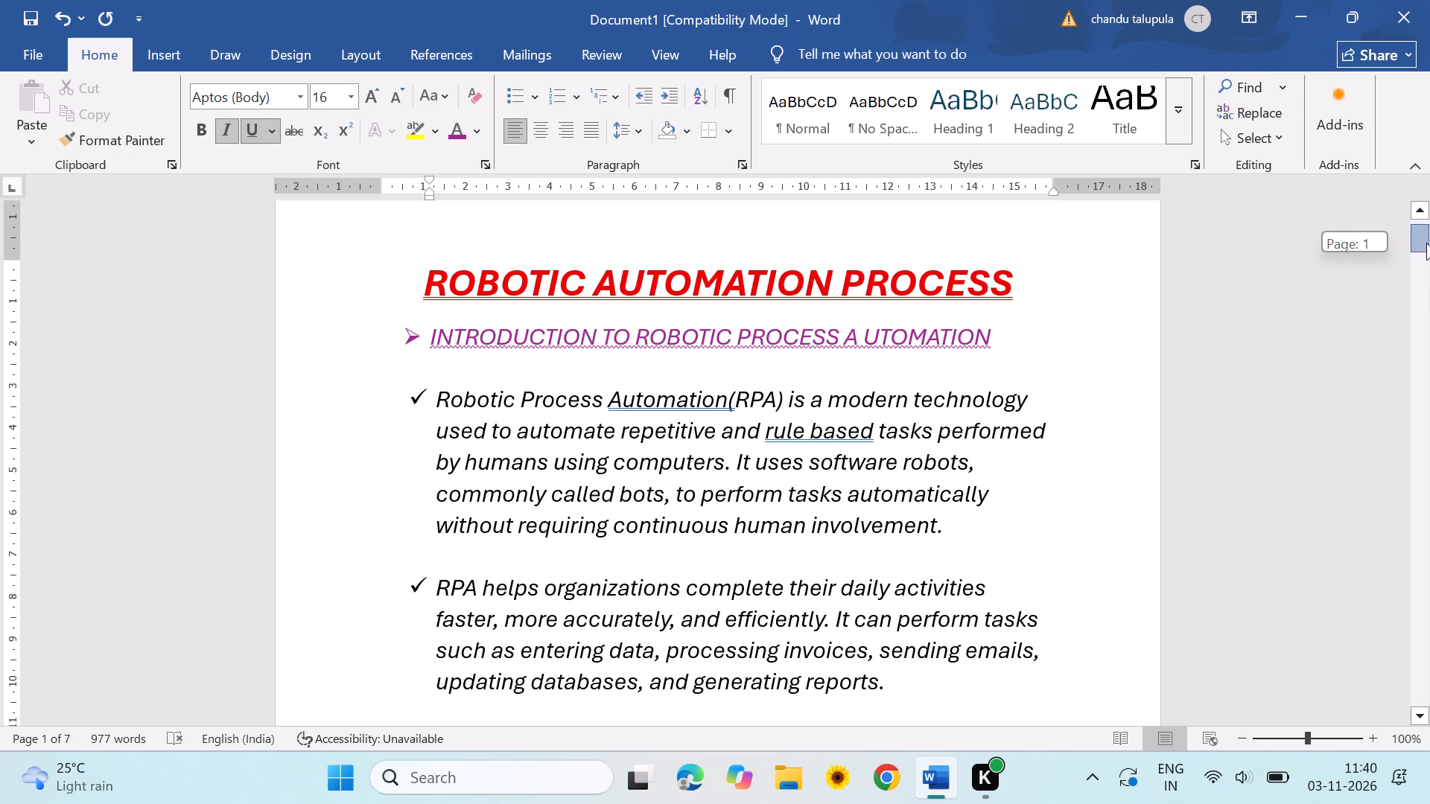
pyautogui.moveTo(1426, 243); pyautogui.dragTo(1429, 277)
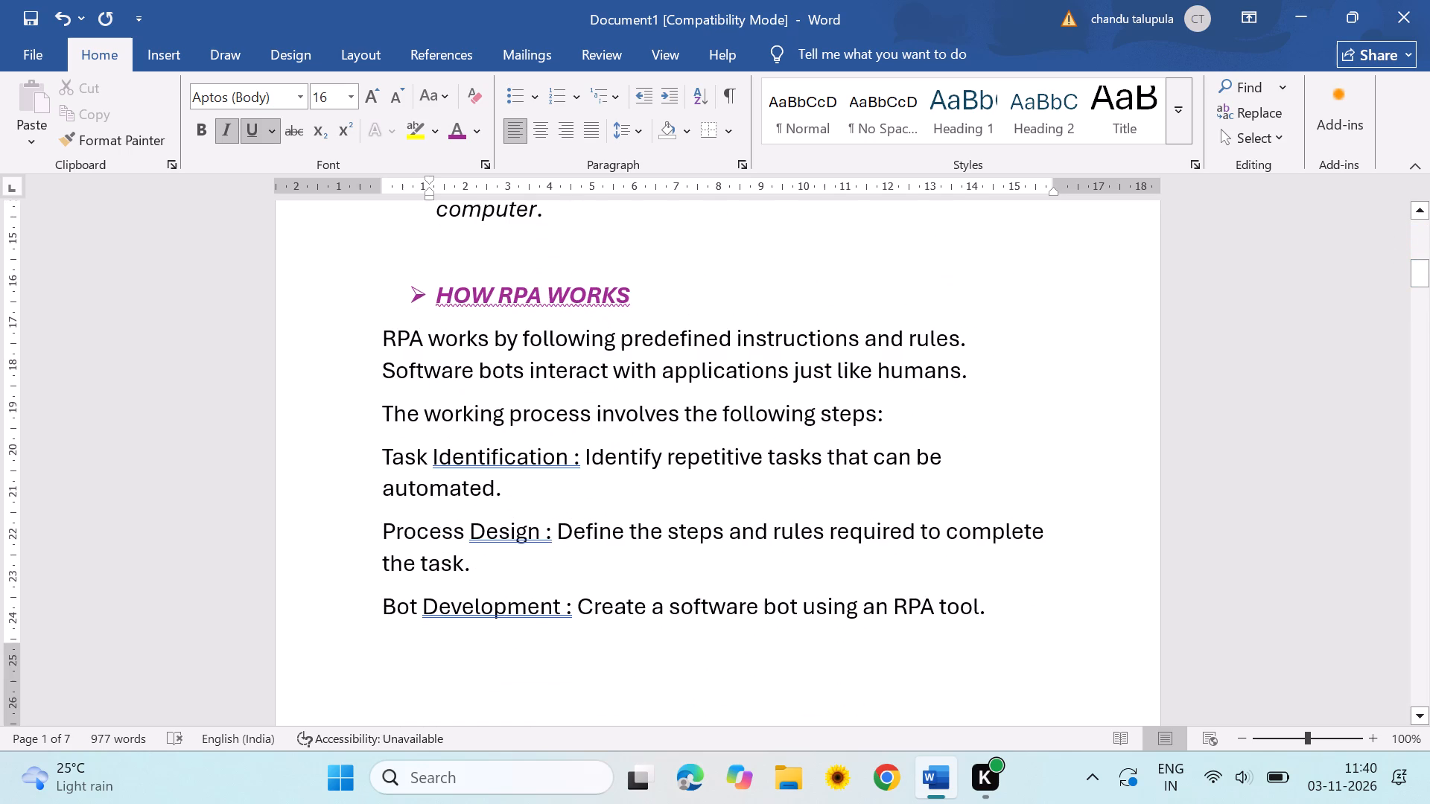
pyautogui.moveTo(387, 339); pyautogui.dragTo(602, 389)
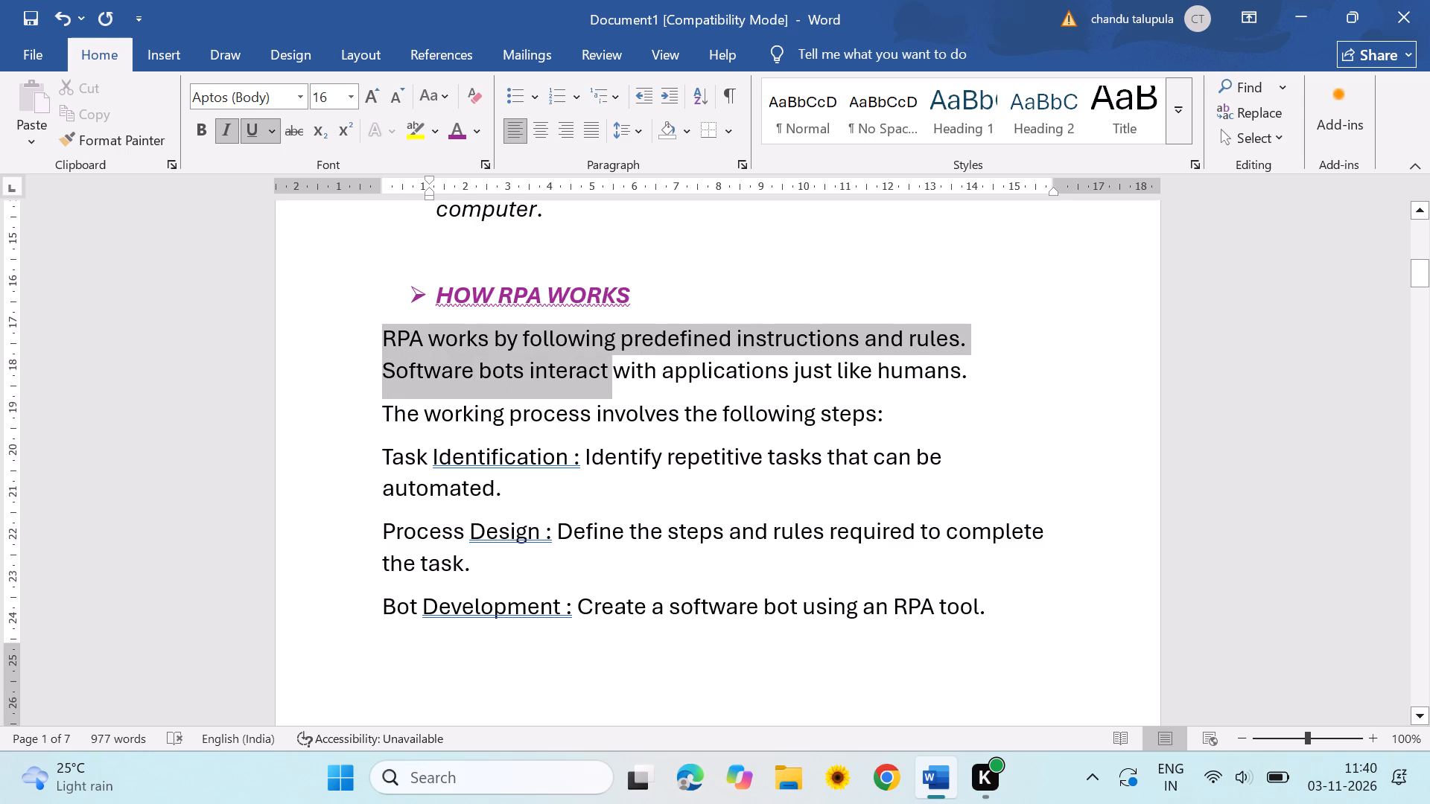
pyautogui.moveTo(602, 389); pyautogui.dragTo(1046, 371)
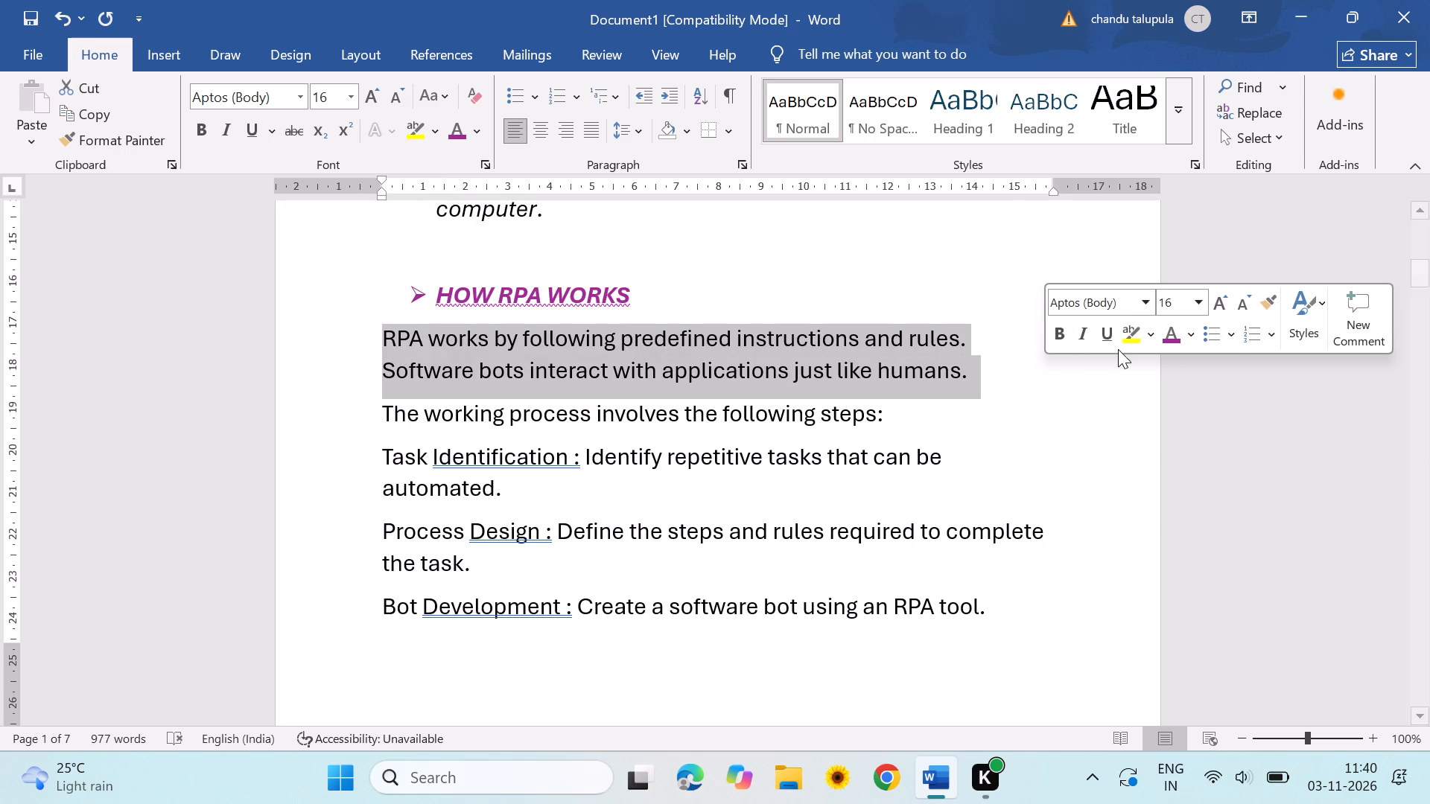
pyautogui.click(1231, 342)
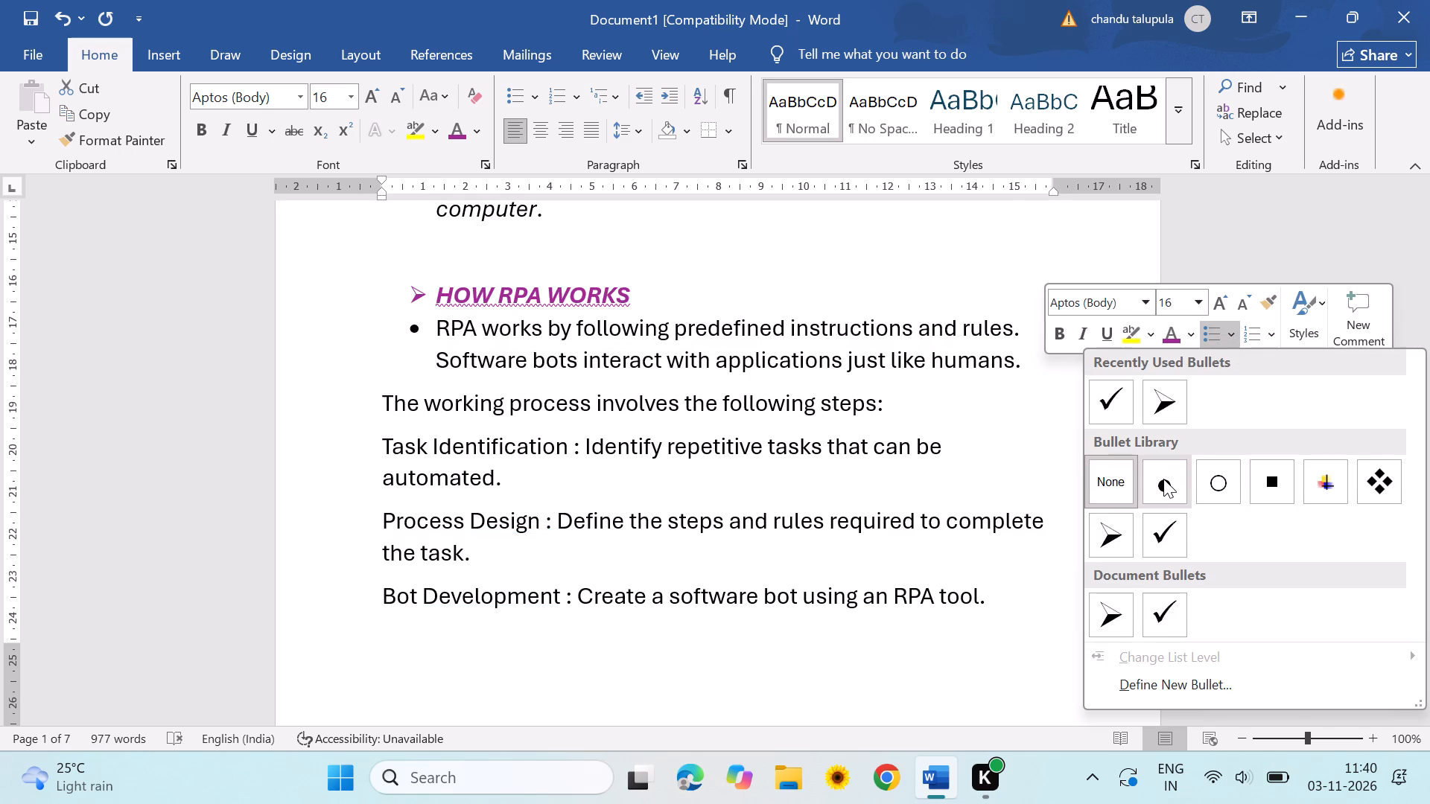
pyautogui.click(1221, 479)
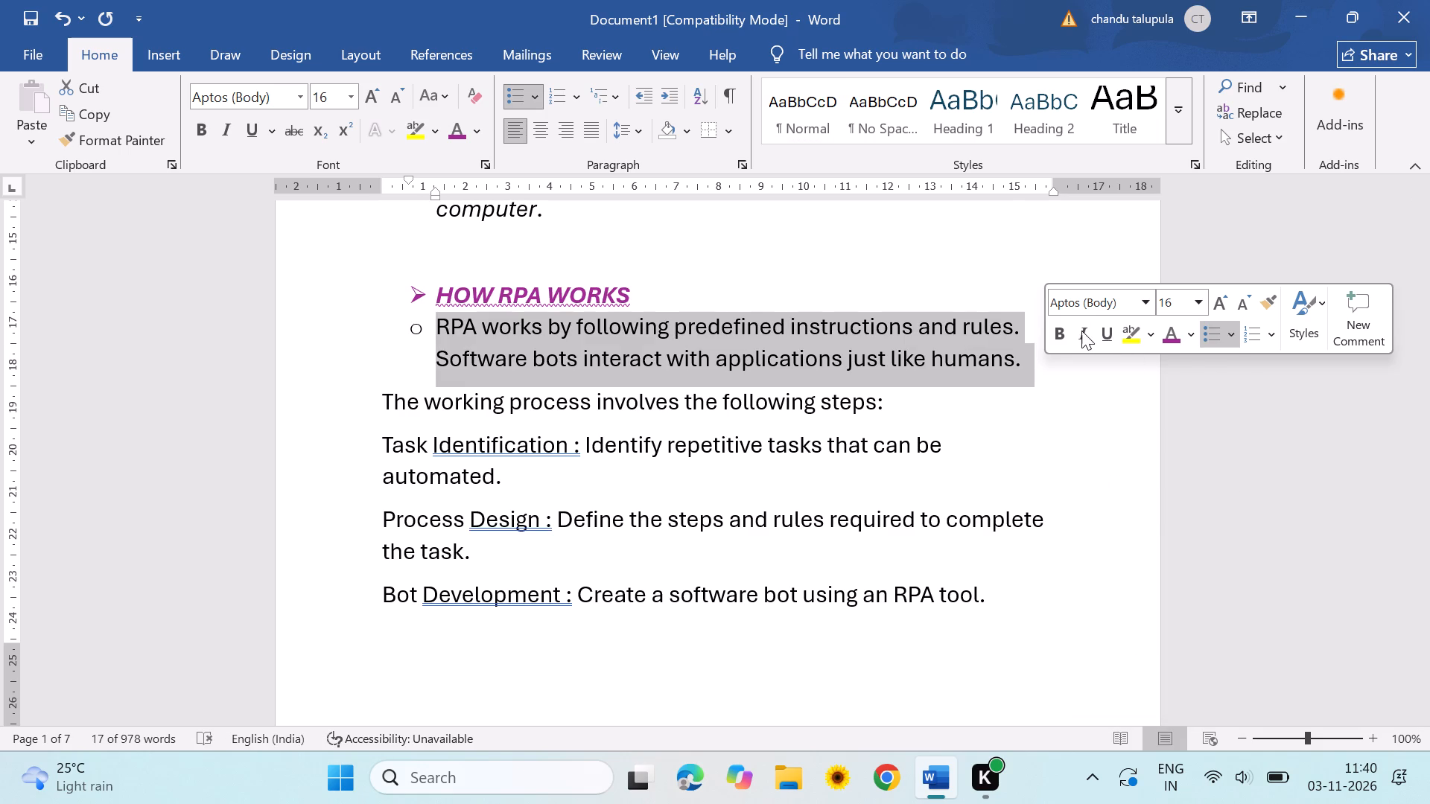
pyautogui.click(1081, 331)
pyautogui.click(1015, 404)
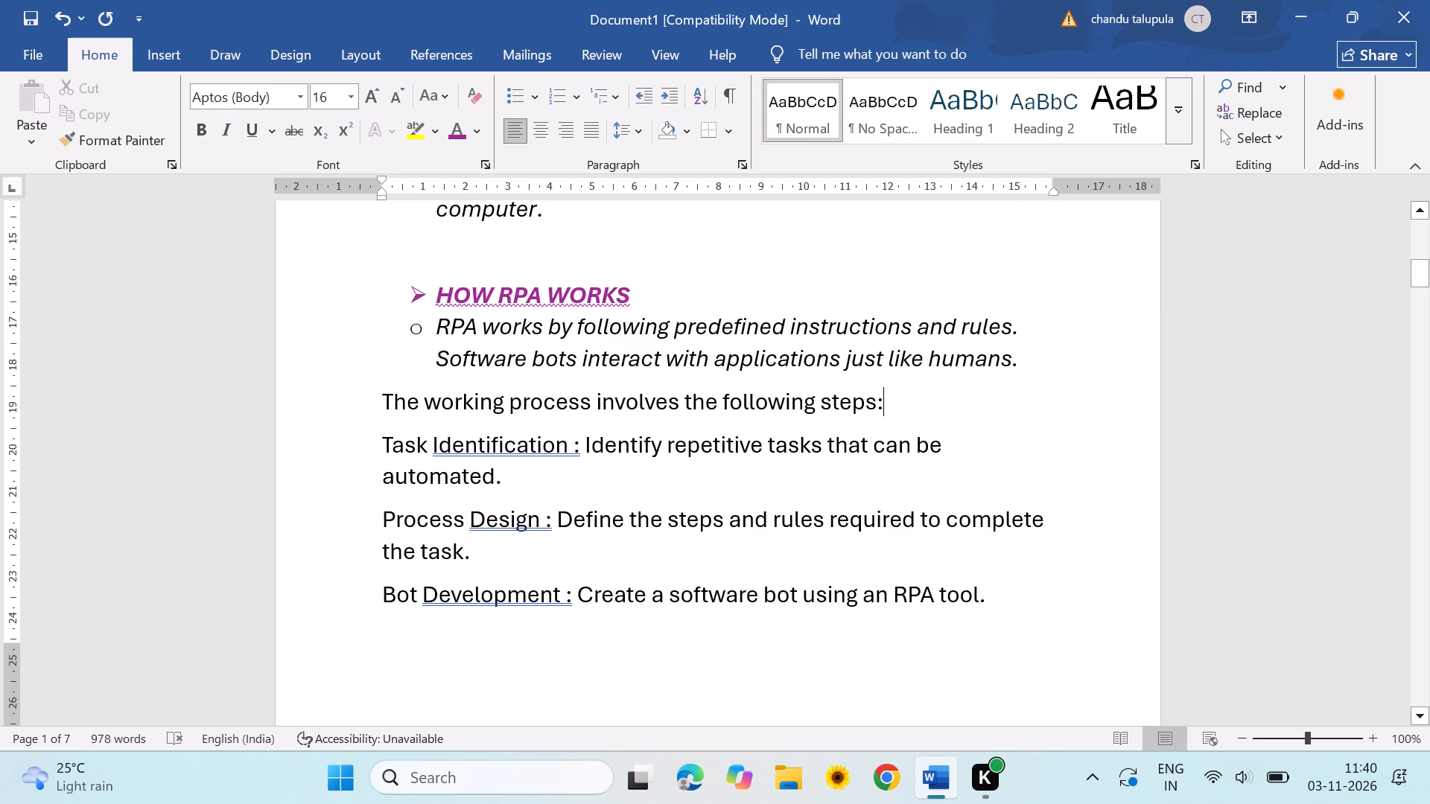
# Apply a solid round bullet to the line "The working process involves the following steps:".
pyautogui.moveTo(380, 395); pyautogui.dragTo(909, 395)
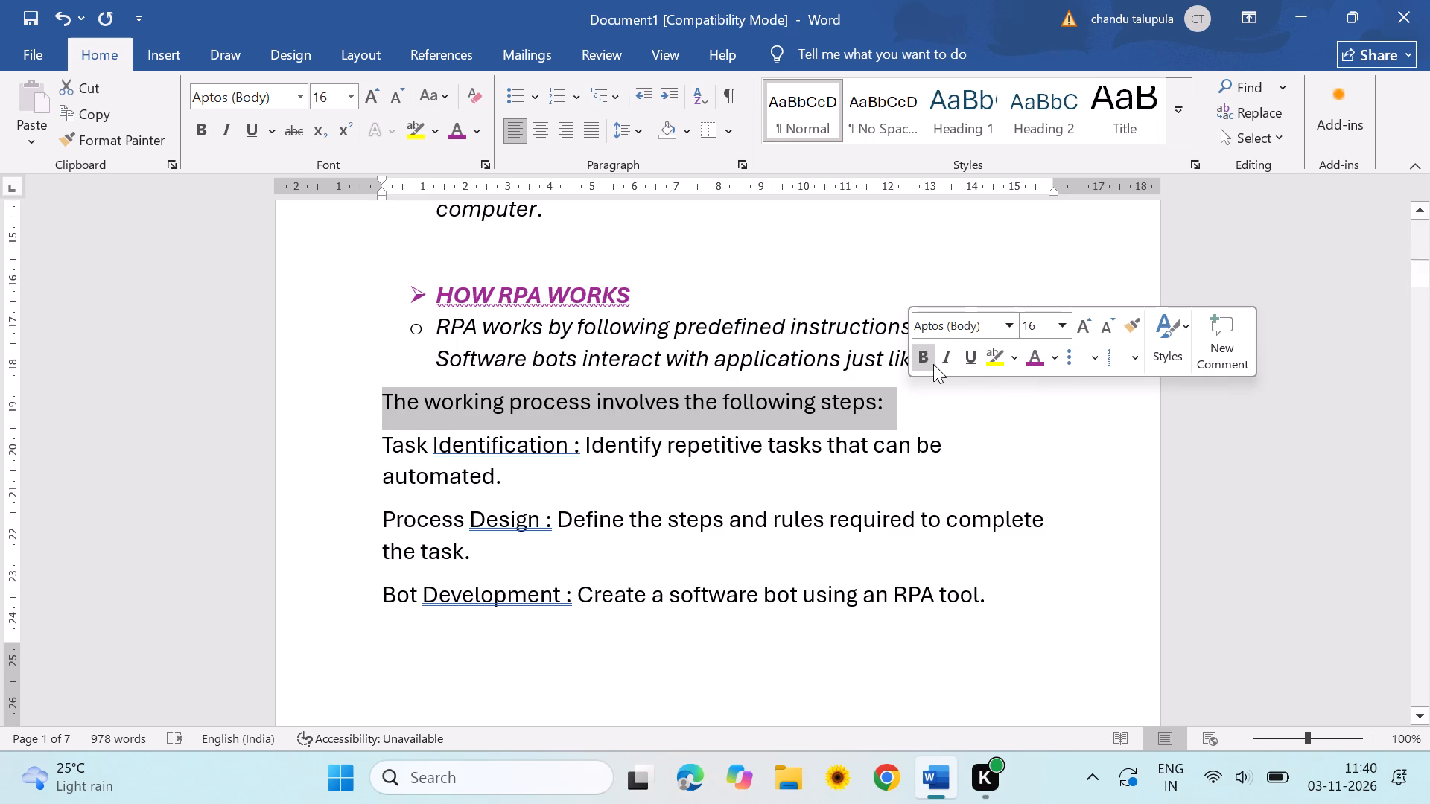
pyautogui.click(1092, 355)
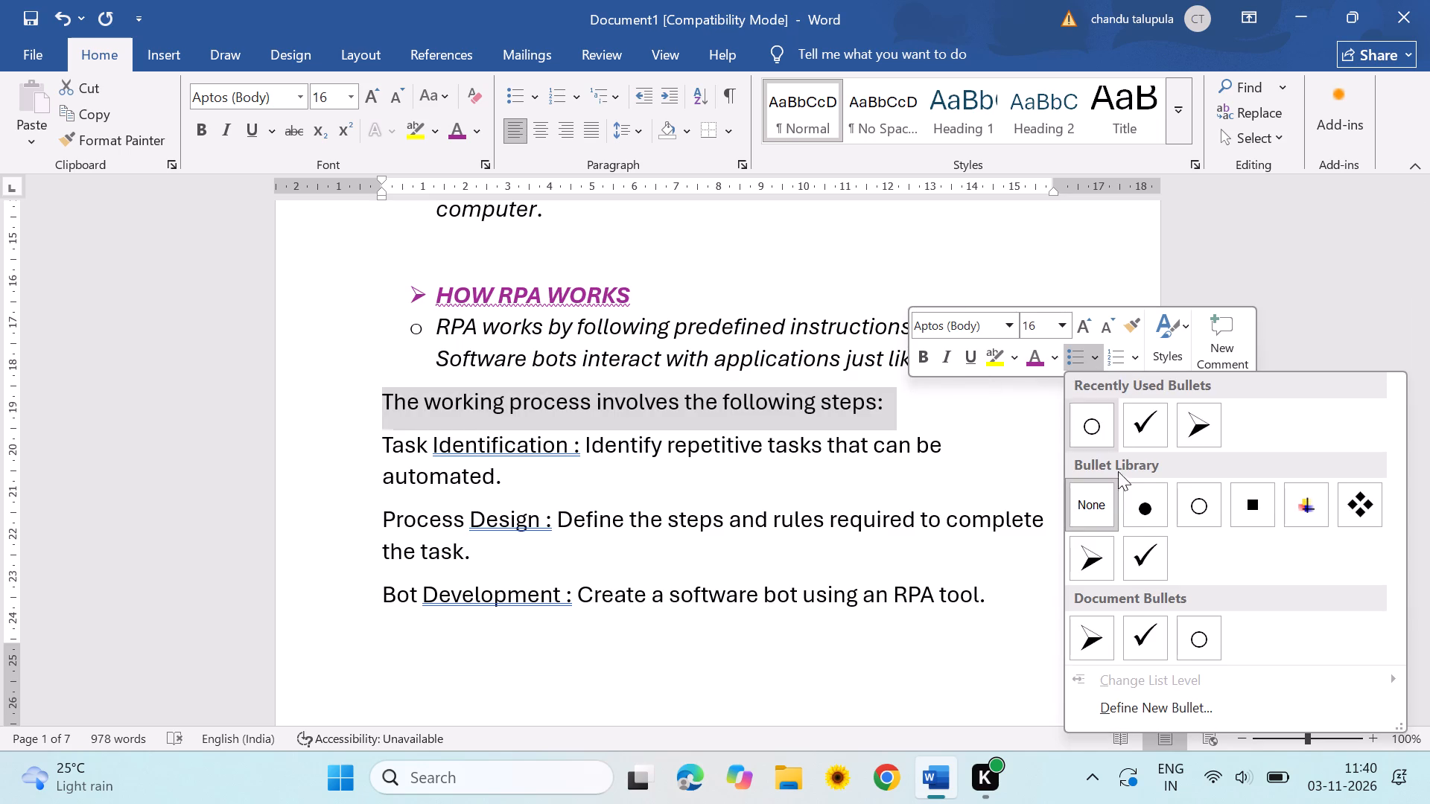
pyautogui.click(1147, 502)
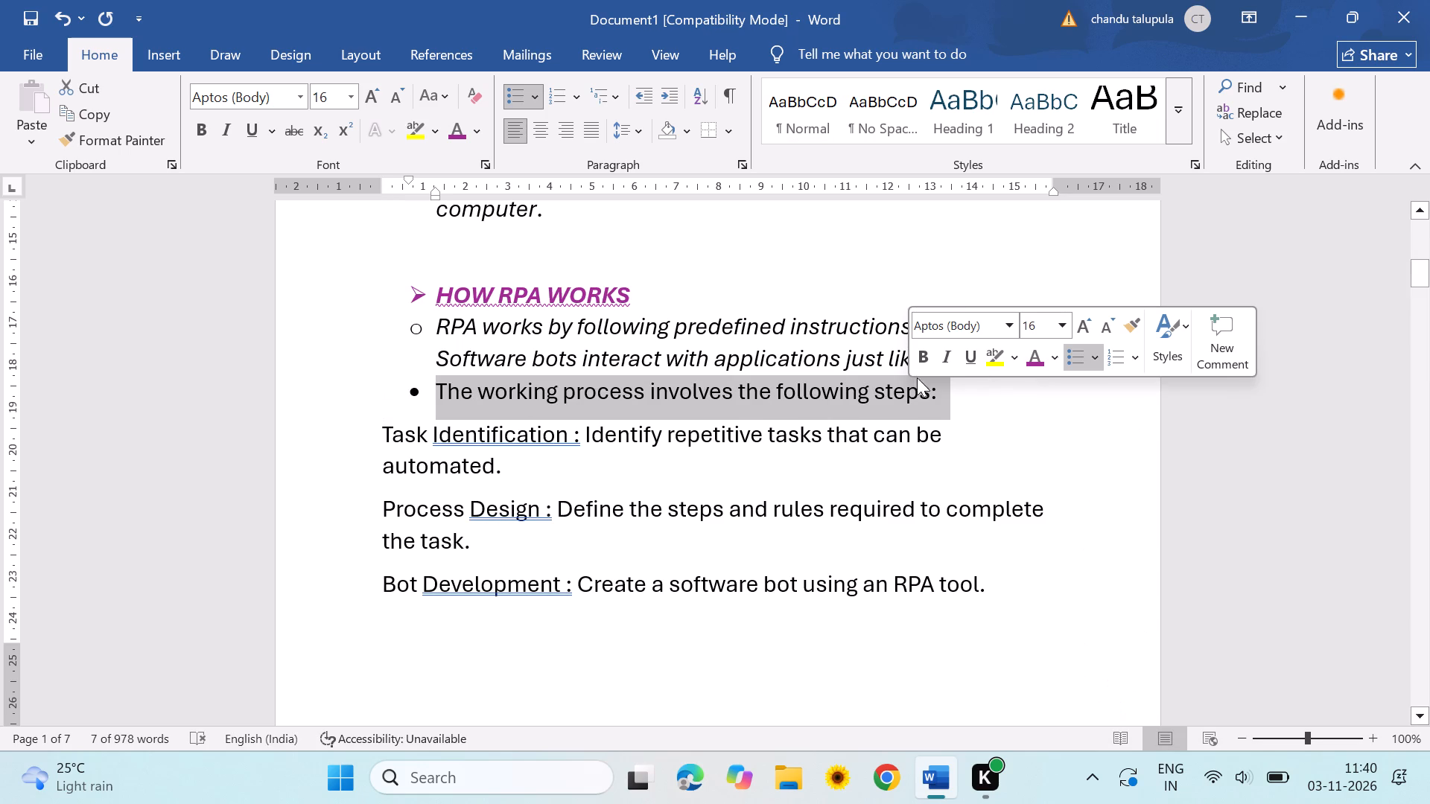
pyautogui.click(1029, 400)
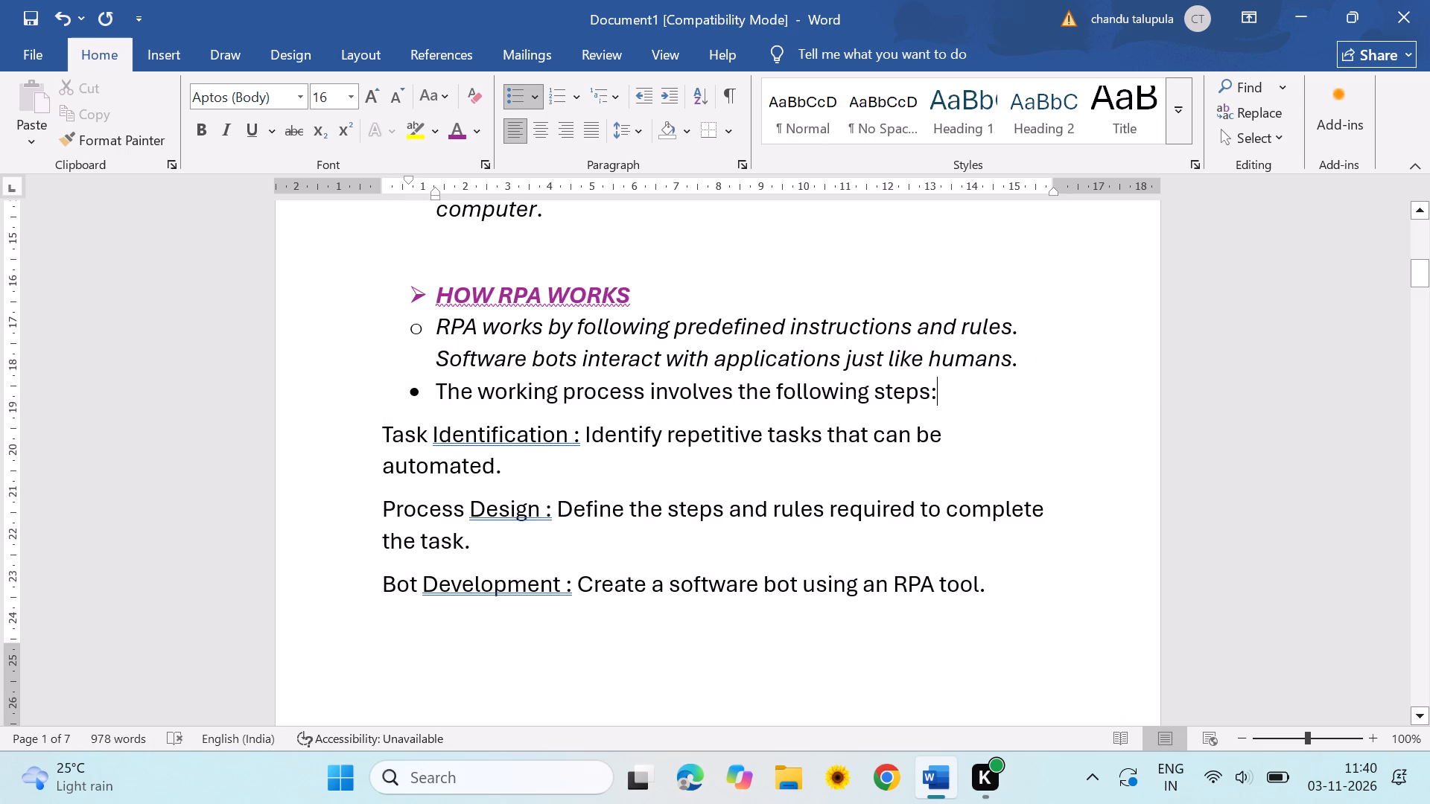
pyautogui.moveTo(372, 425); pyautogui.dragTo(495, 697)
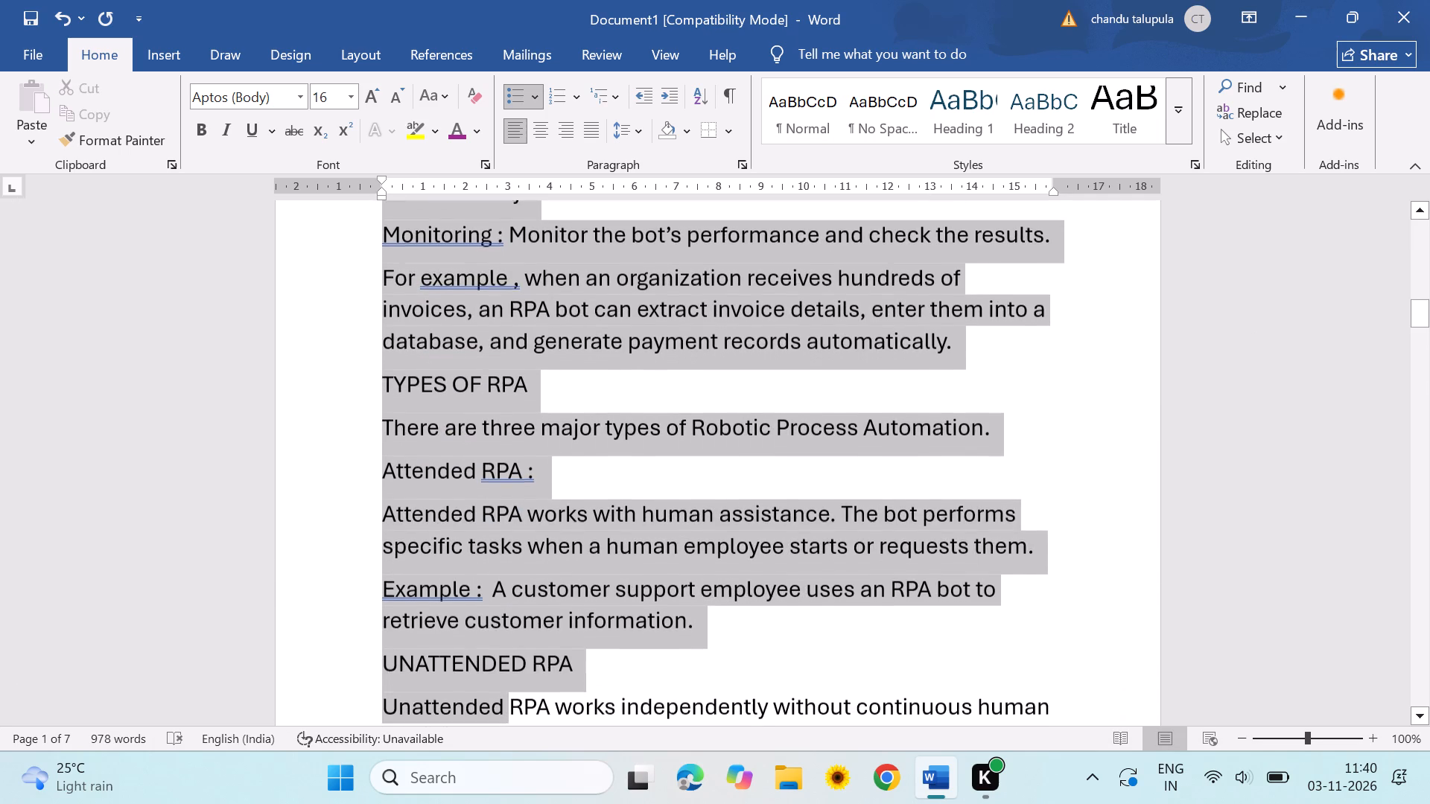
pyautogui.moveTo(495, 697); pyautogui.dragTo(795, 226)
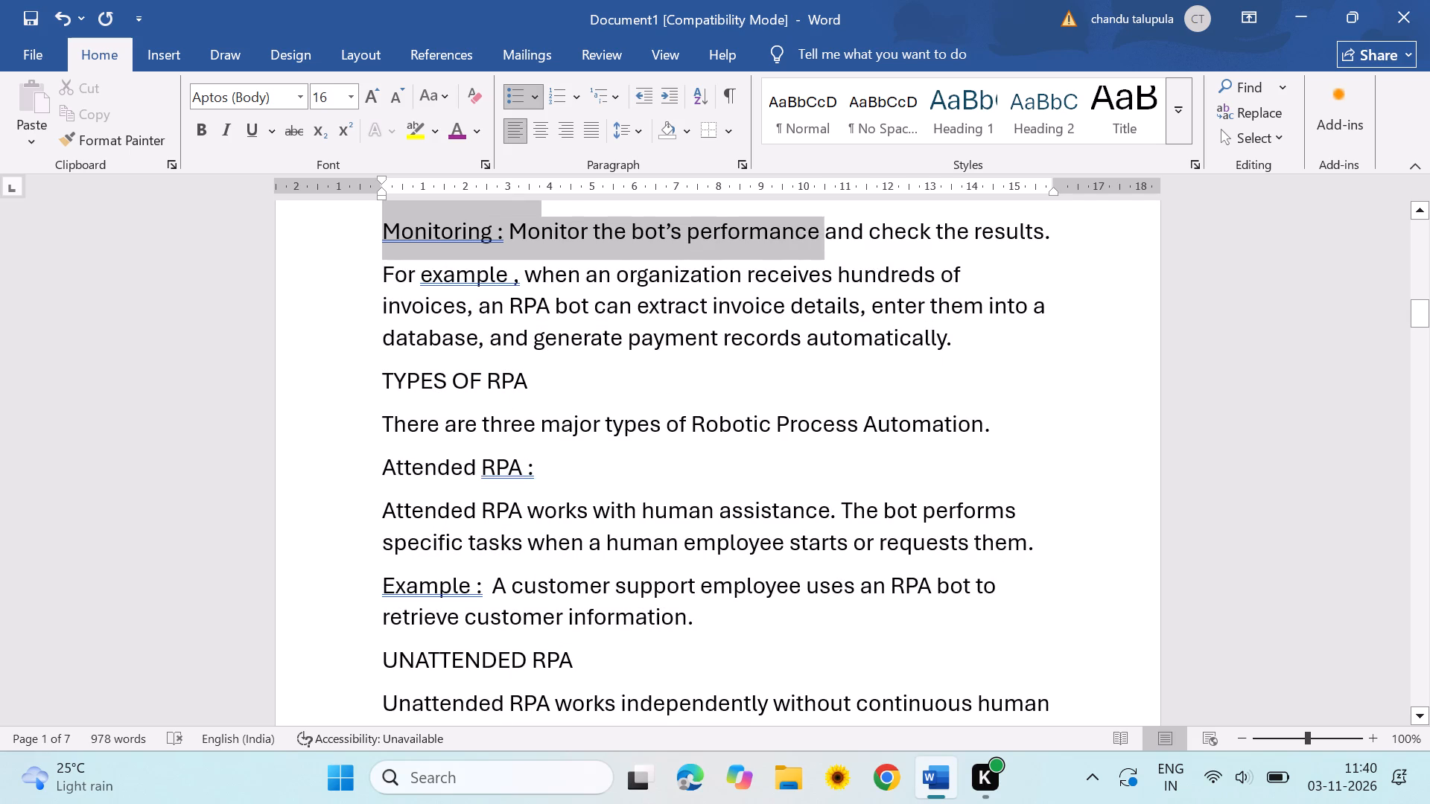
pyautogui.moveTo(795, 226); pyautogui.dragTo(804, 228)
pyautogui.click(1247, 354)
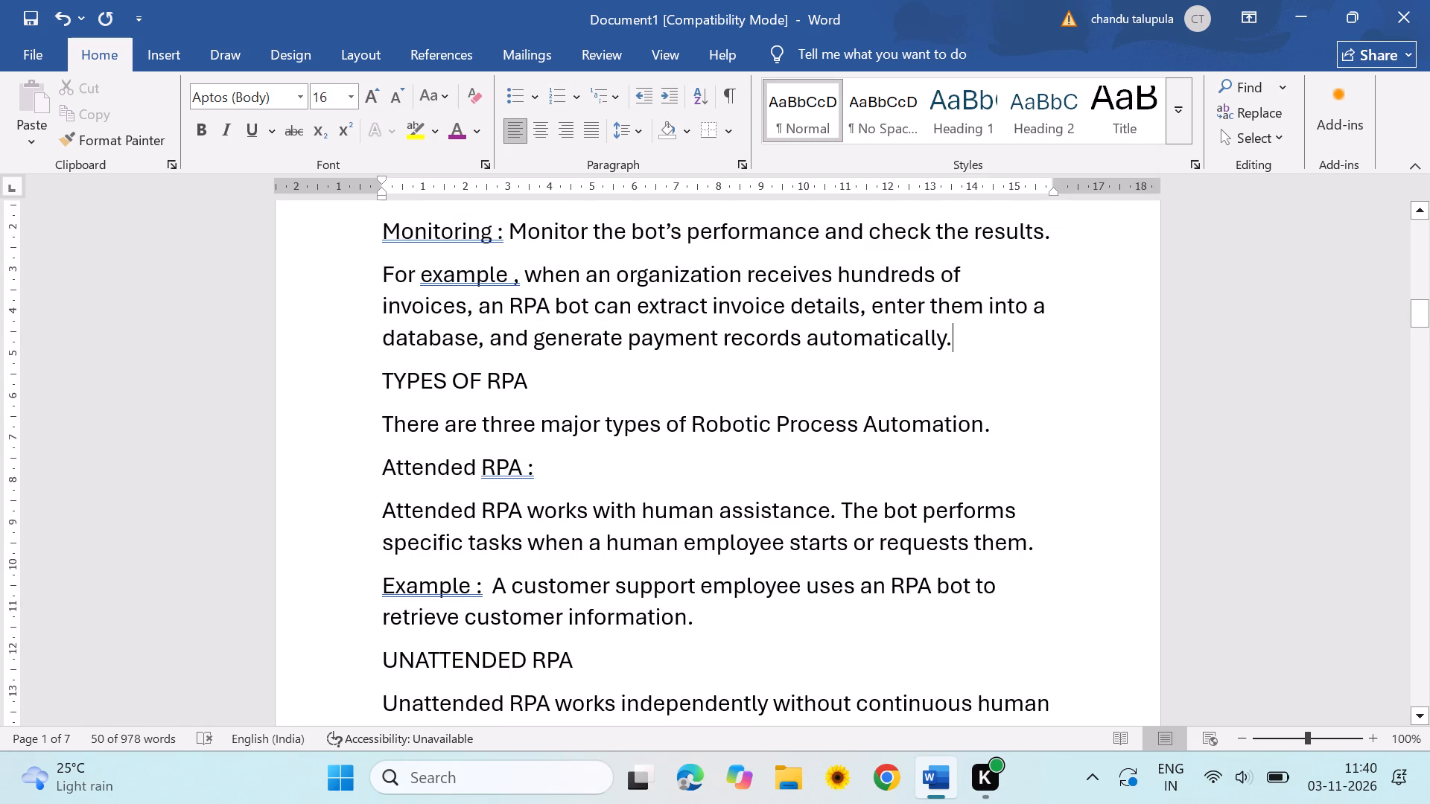
# Make the five process paragraphs from "Task Identification" through "Monitoring" italic and give them solid round bullets.
pyautogui.moveTo(1428, 313); pyautogui.dragTo(1427, 292)
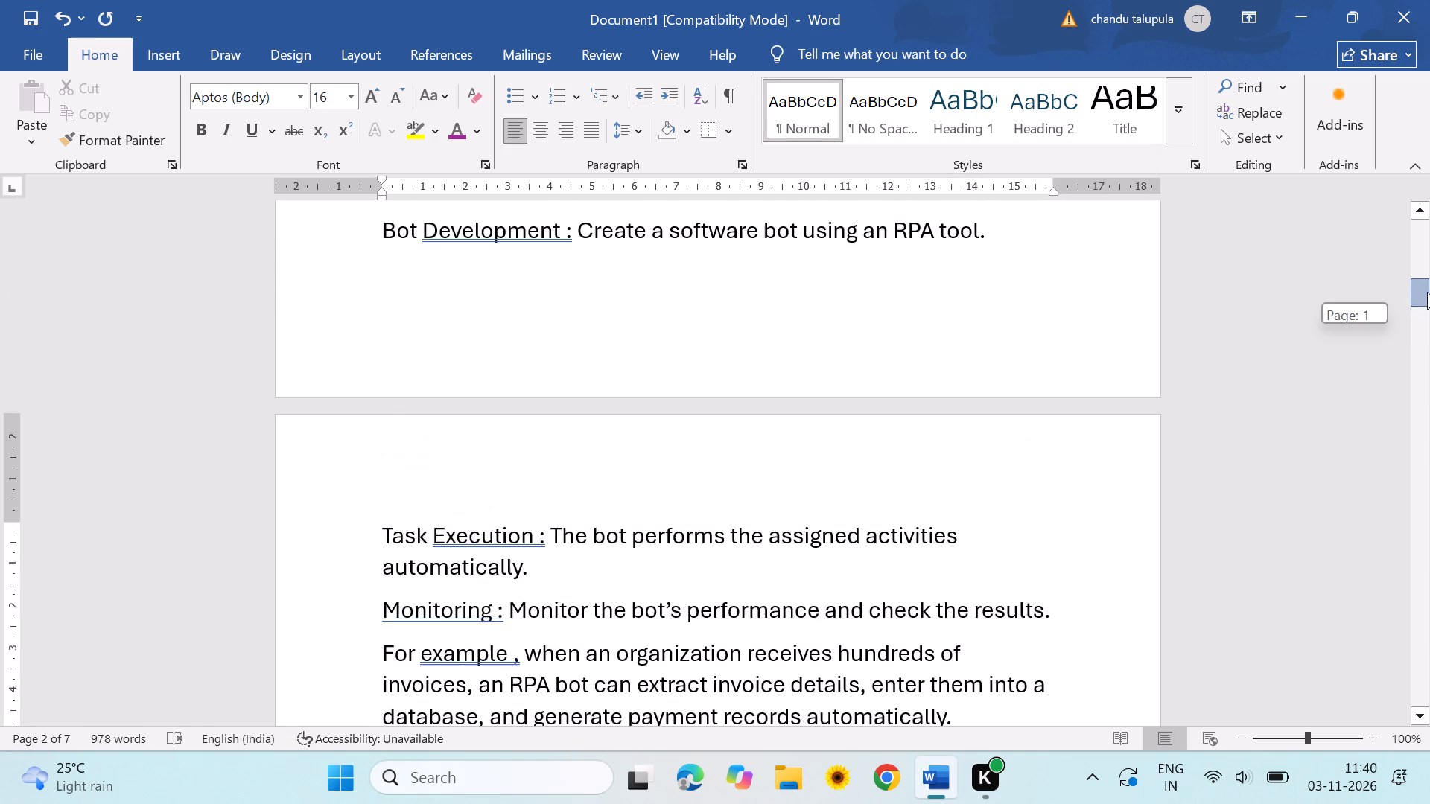
pyautogui.moveTo(1427, 292); pyautogui.dragTo(1429, 286)
pyautogui.moveTo(1429, 274); pyautogui.dragTo(1429, 260)
pyautogui.moveTo(375, 449); pyautogui.dragTo(490, 684)
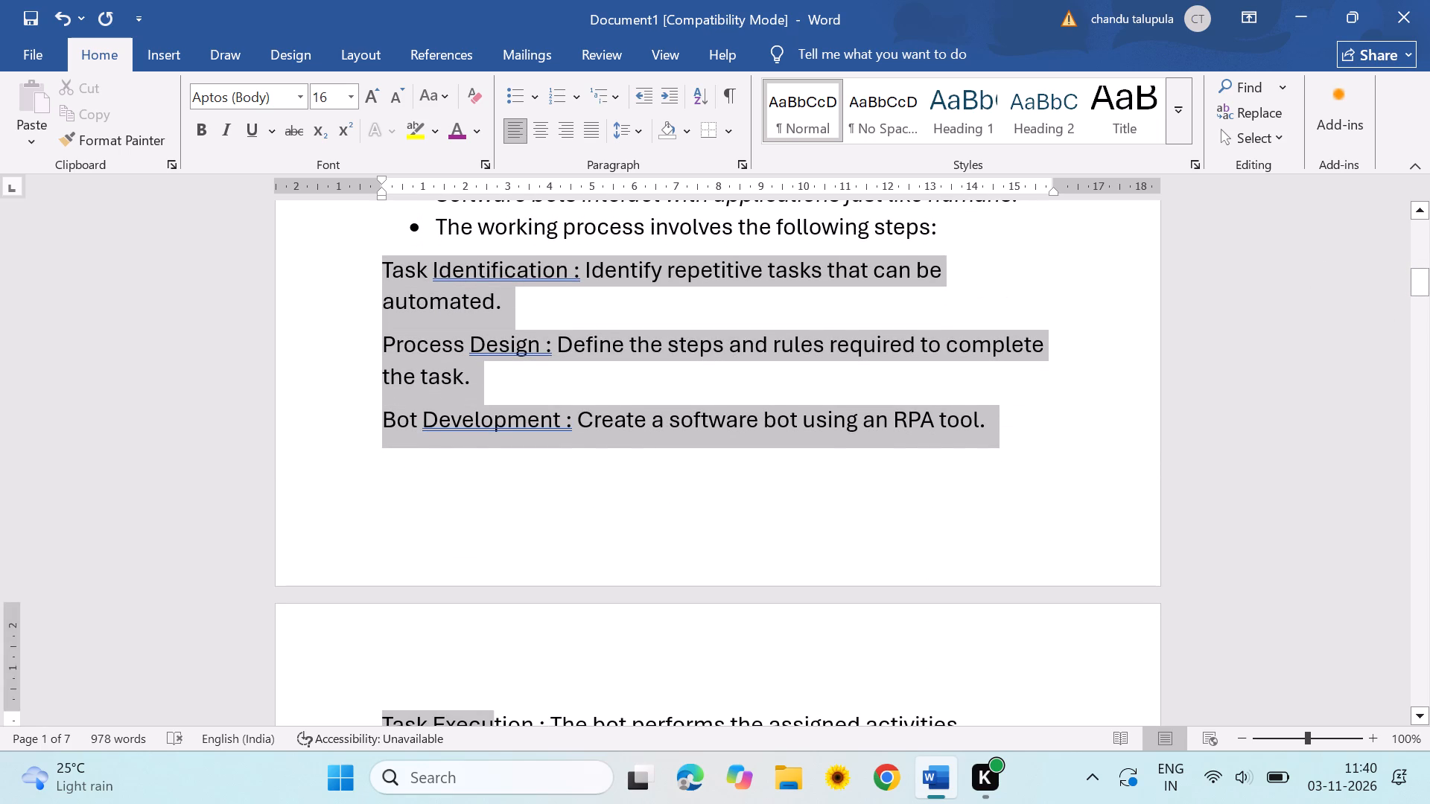
pyautogui.moveTo(490, 684); pyautogui.dragTo(749, 651)
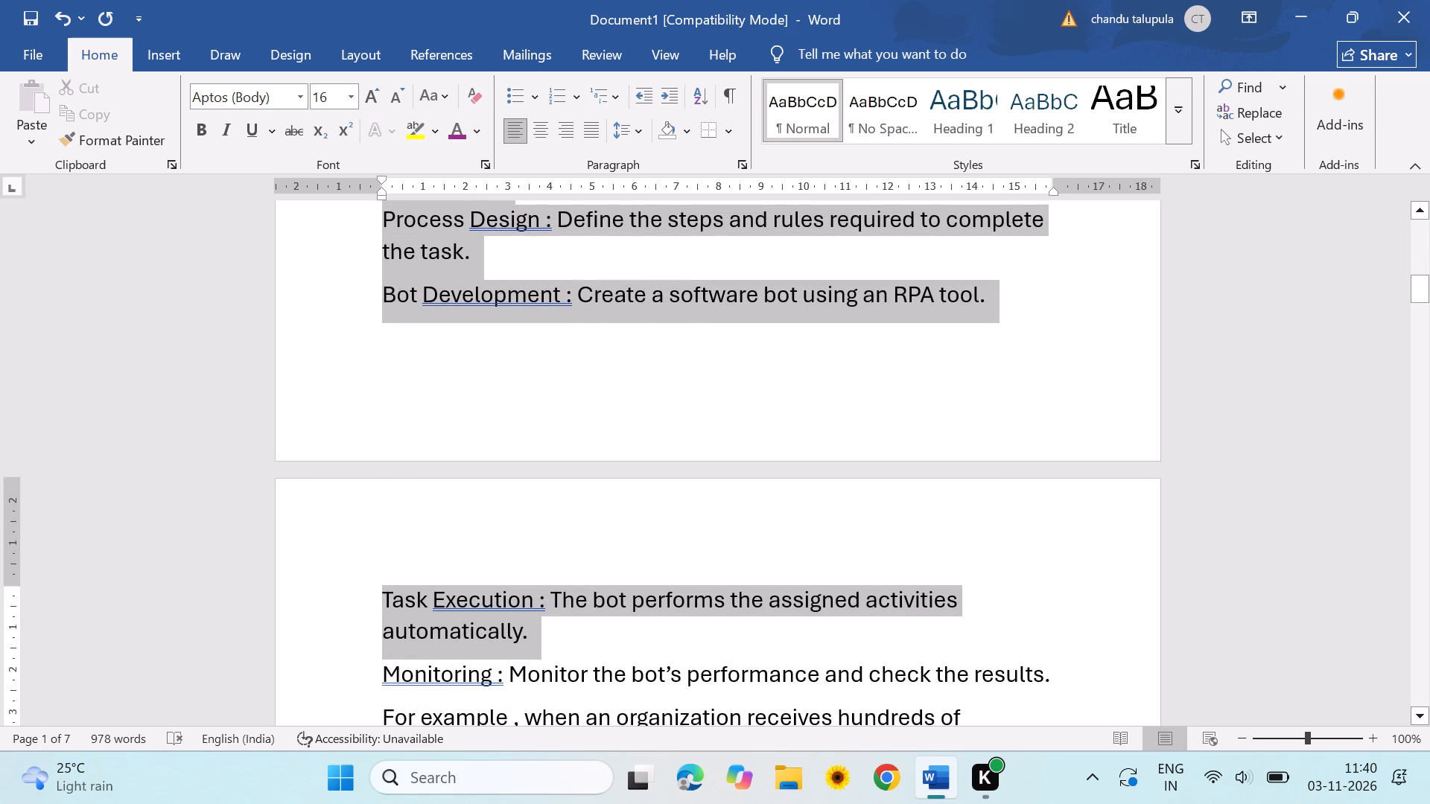
pyautogui.moveTo(749, 651); pyautogui.dragTo(1100, 677)
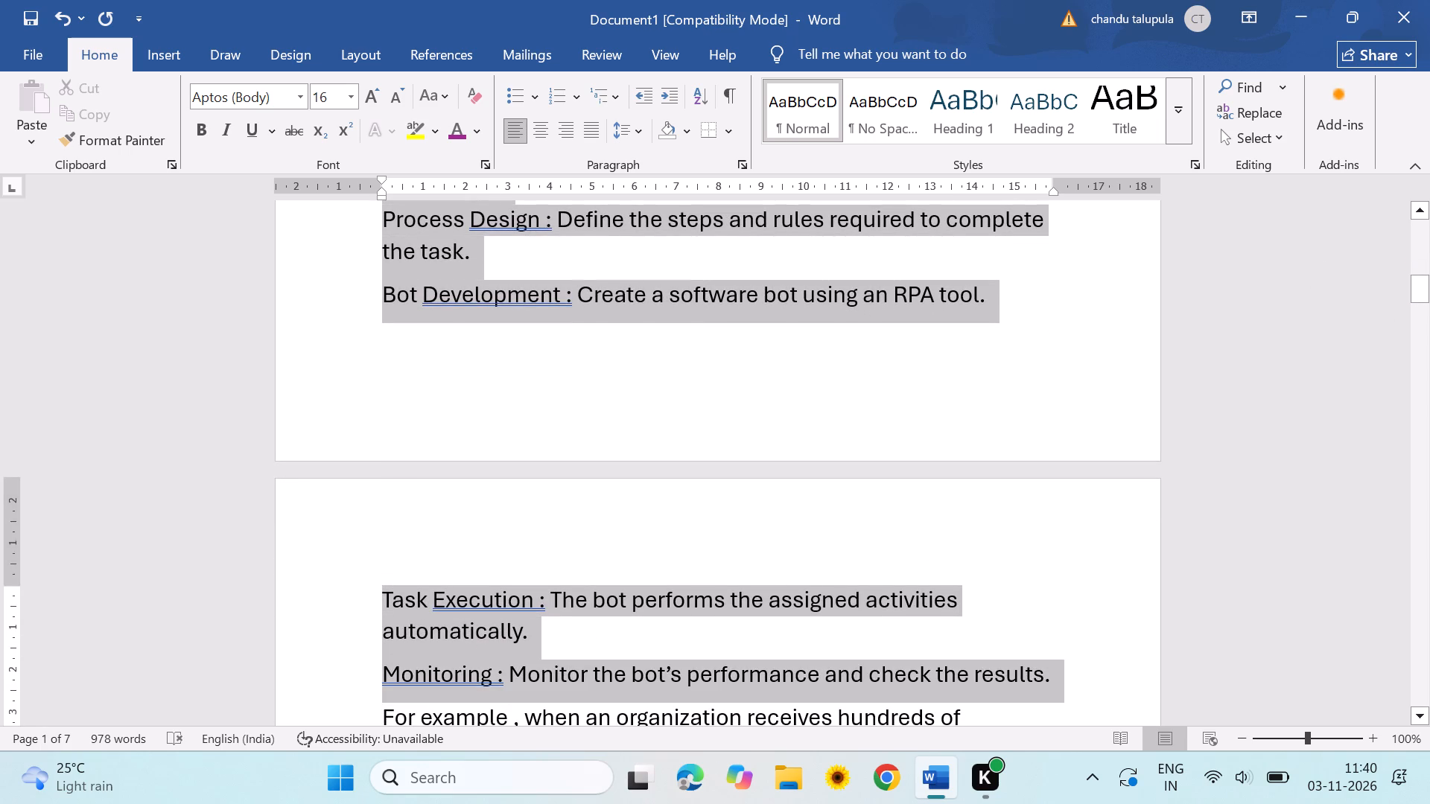
pyautogui.moveTo(1100, 677); pyautogui.dragTo(1145, 677)
pyautogui.click(1120, 642)
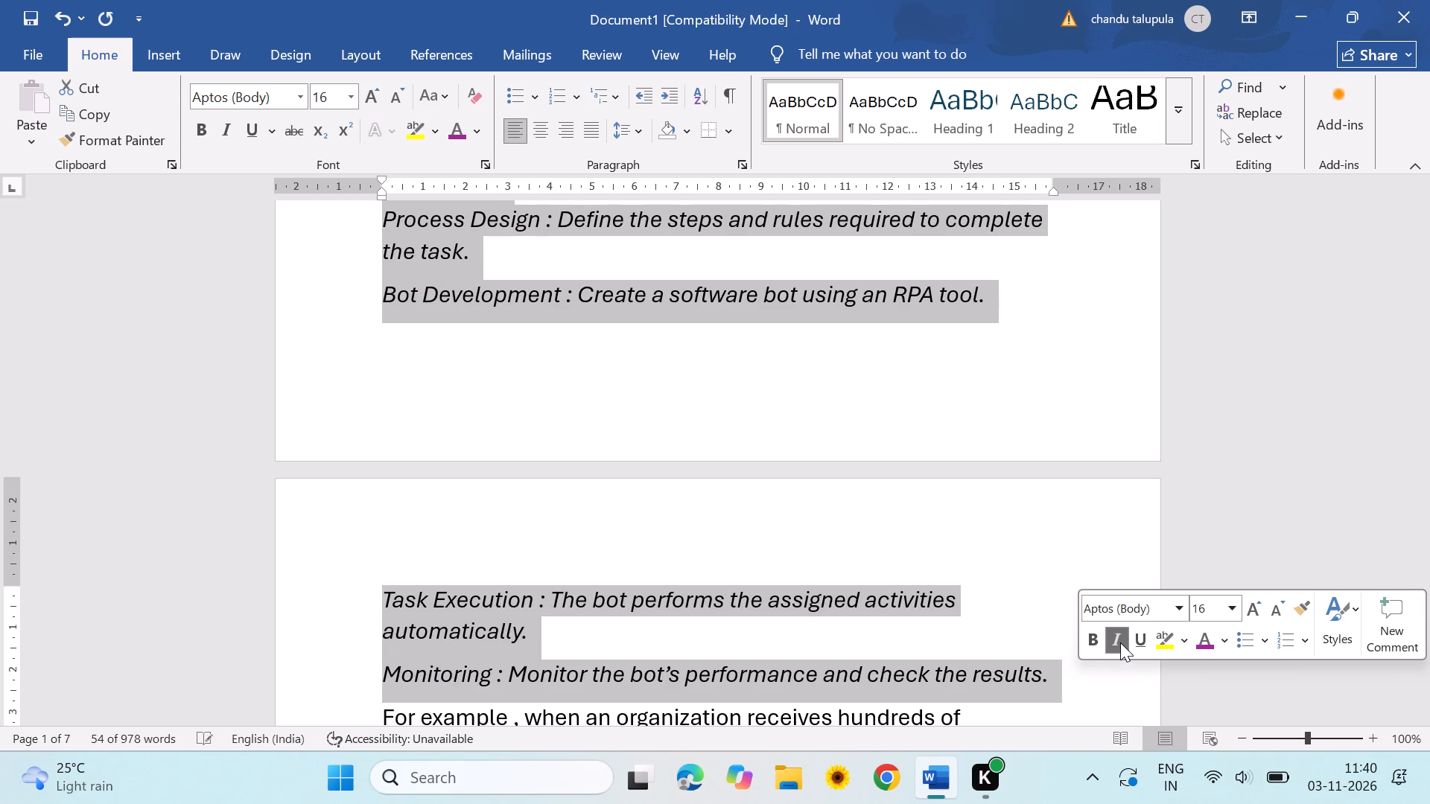
pyautogui.click(1272, 642)
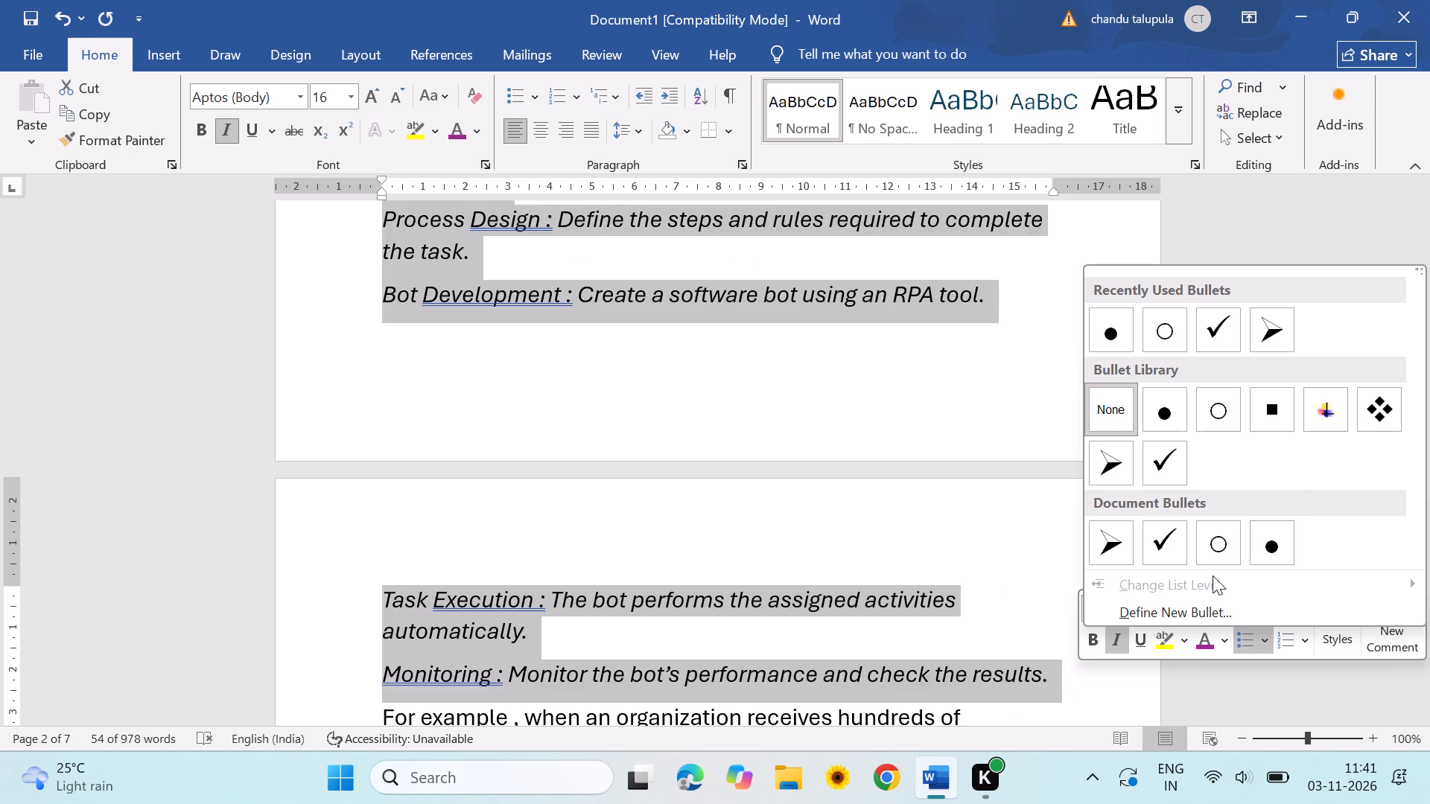
pyautogui.click(1290, 544)
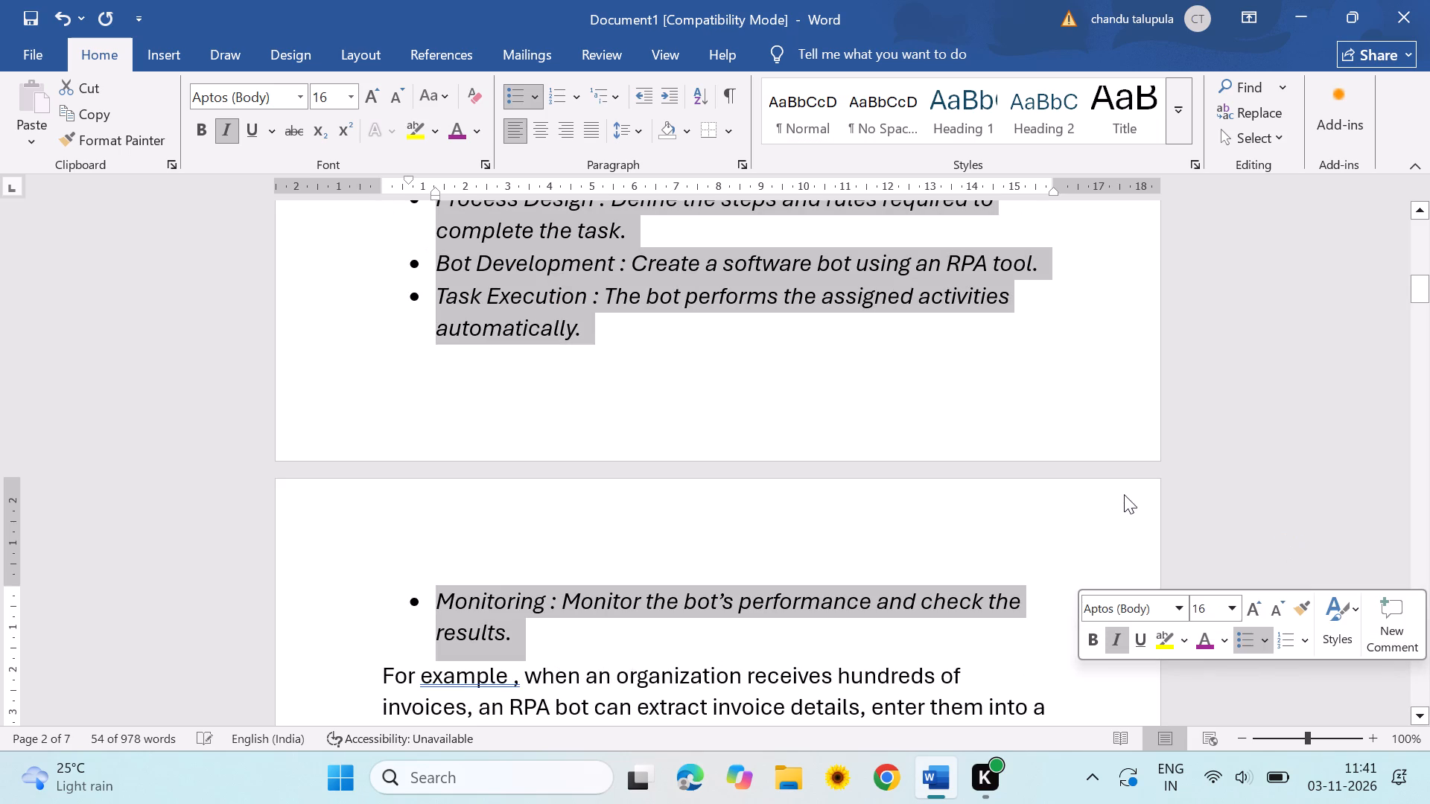
pyautogui.click(1303, 427)
# Change the bullet of the line "The working process involves the following steps:" to a check mark.
pyautogui.moveTo(1420, 295); pyautogui.dragTo(1420, 283)
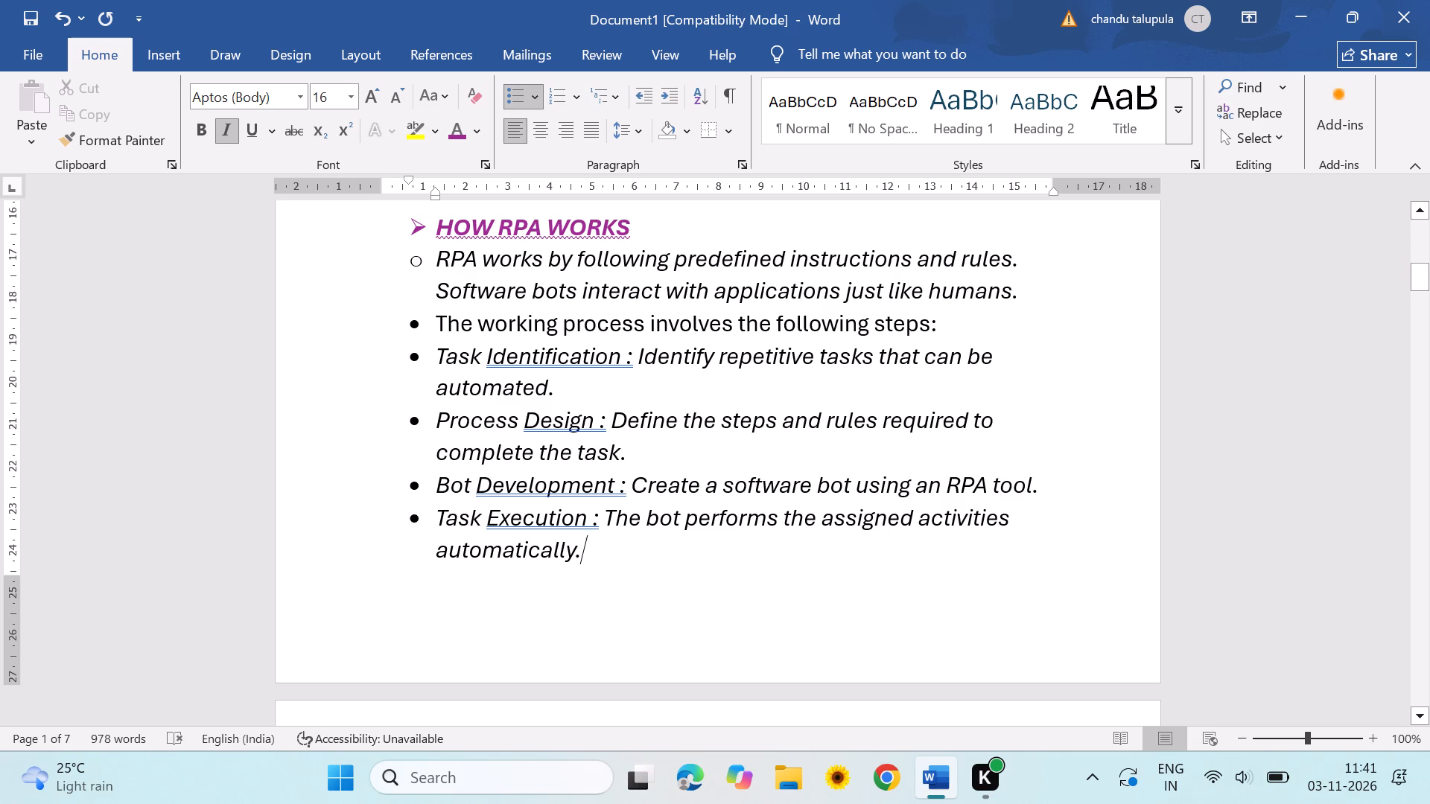
pyautogui.moveTo(409, 331); pyautogui.dragTo(412, 331)
pyautogui.moveTo(412, 331); pyautogui.dragTo(912, 320)
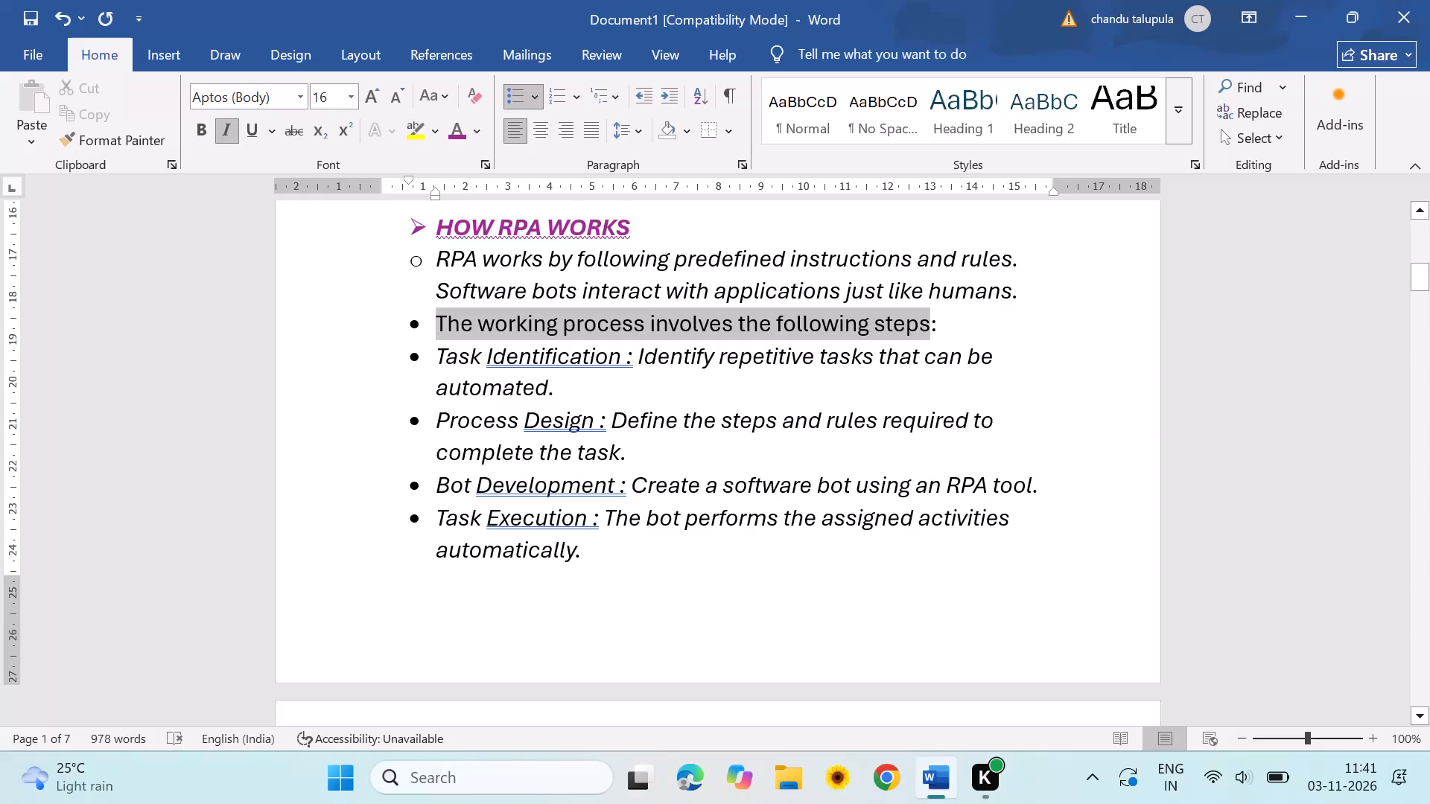
pyautogui.moveTo(912, 320); pyautogui.dragTo(942, 316)
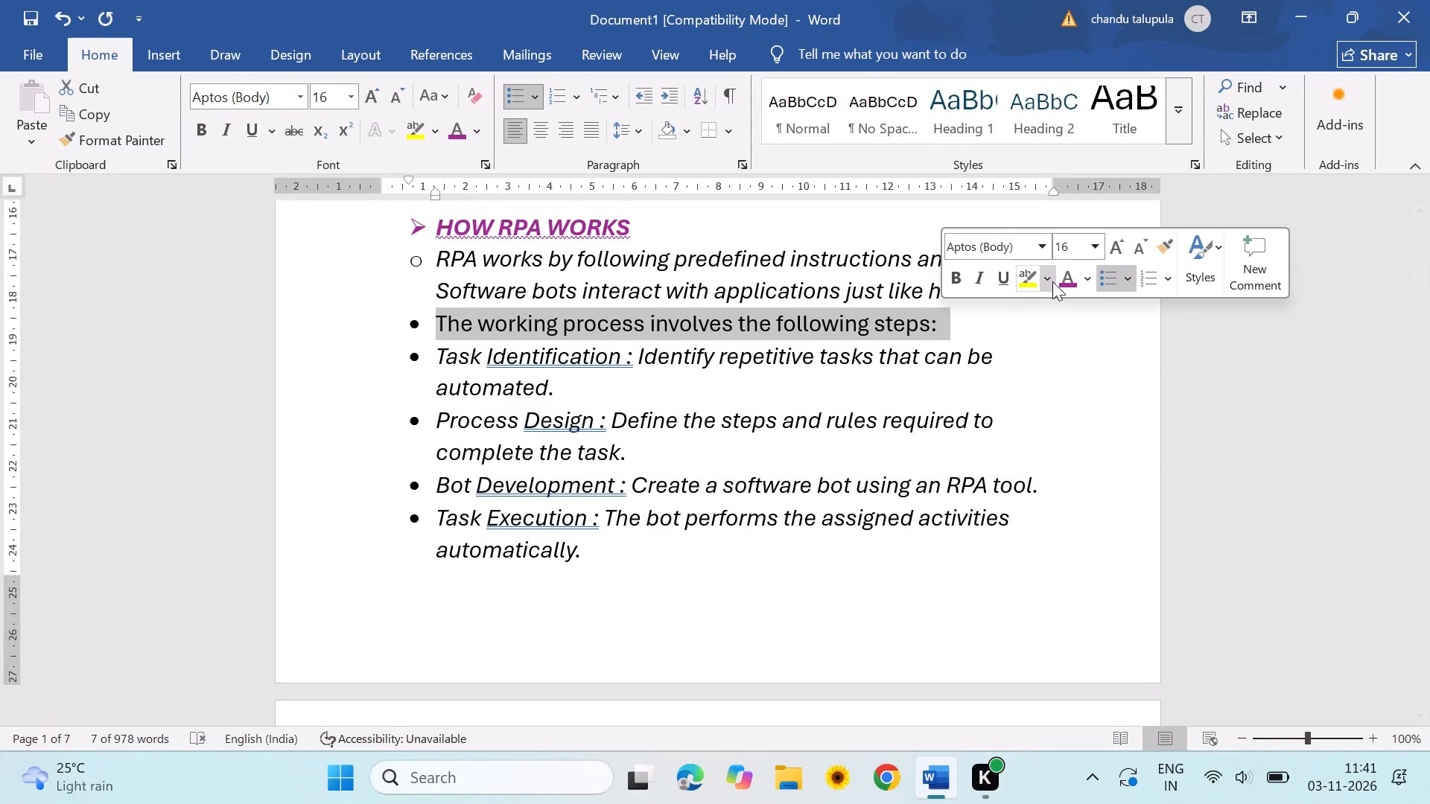
pyautogui.click(1134, 277)
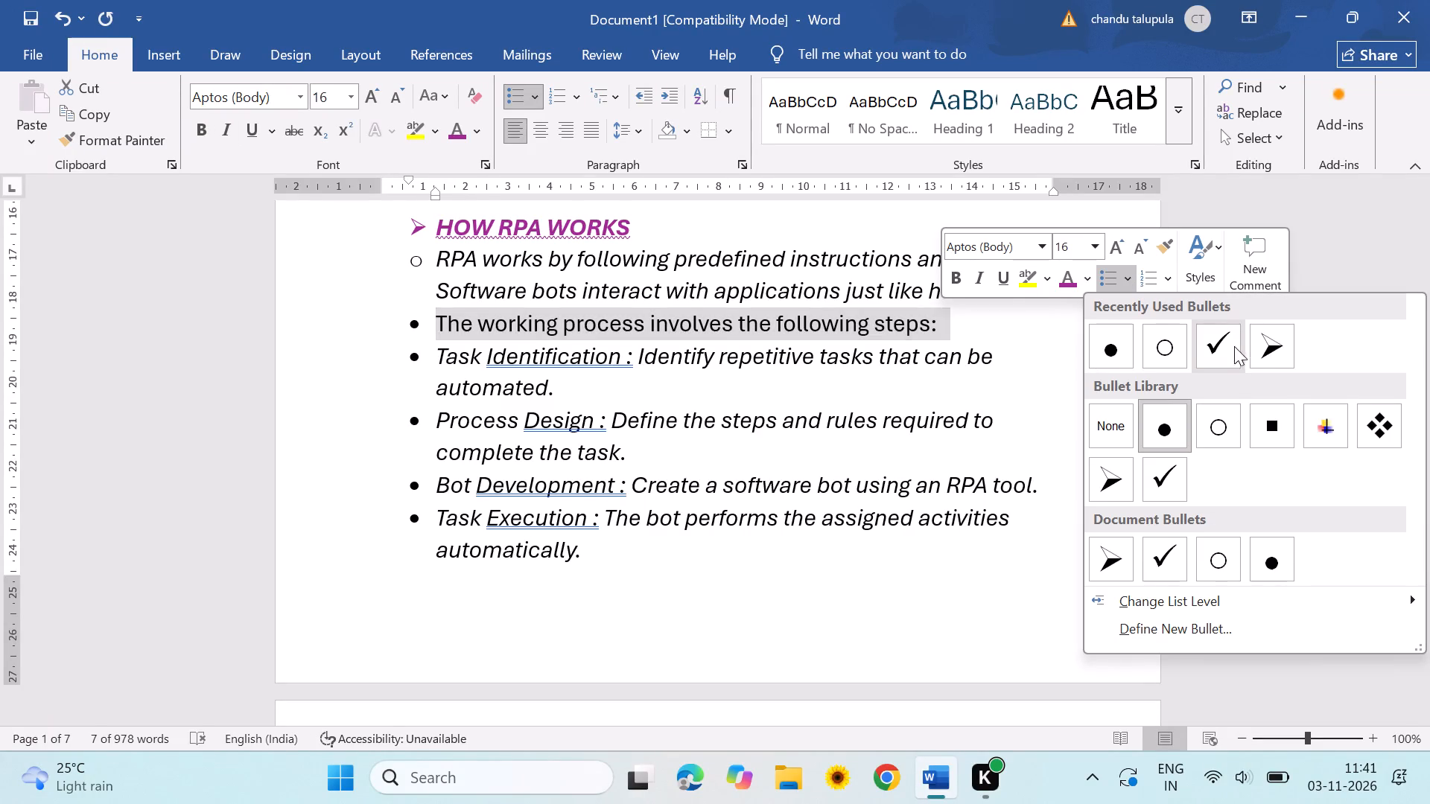
pyautogui.click(1222, 351)
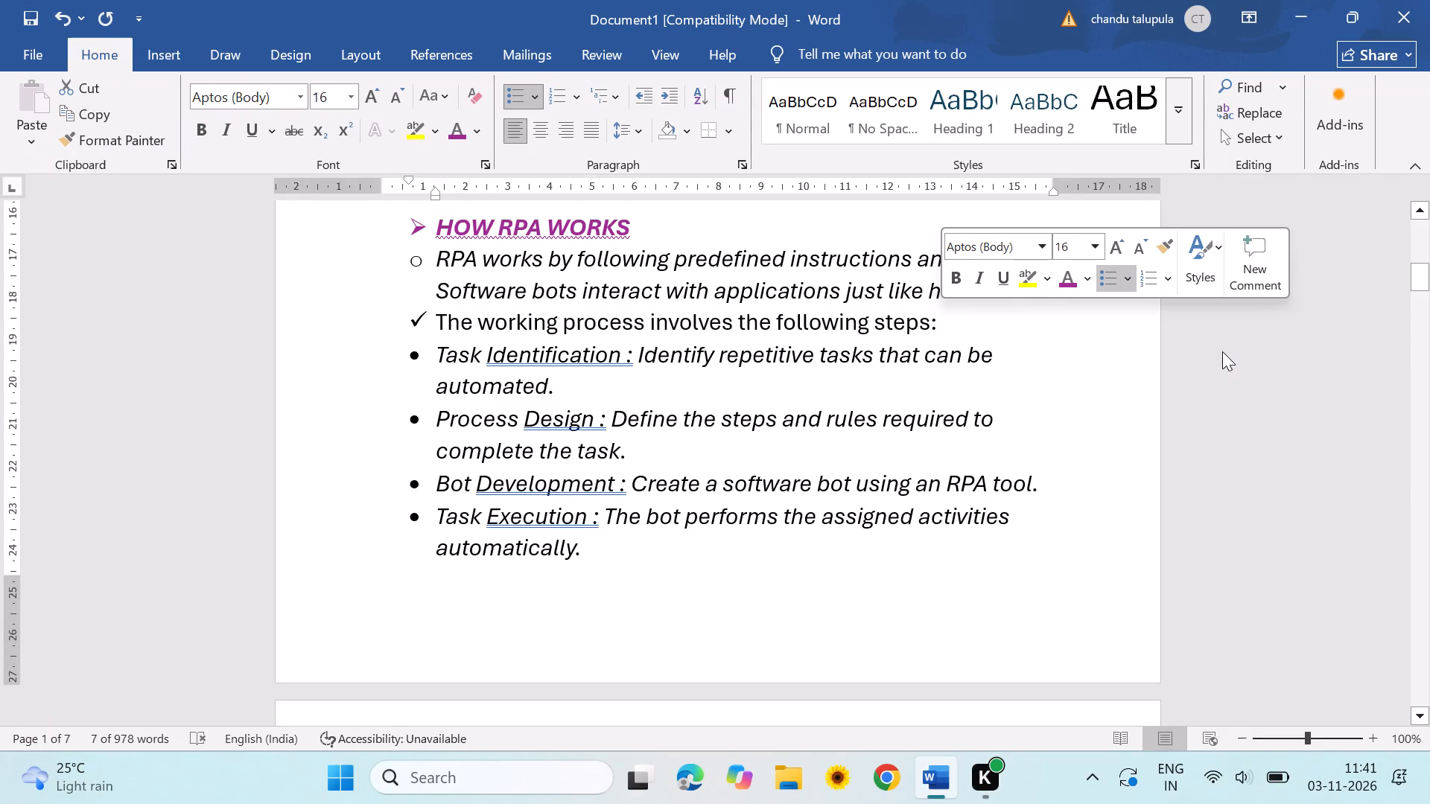
# Insert an empty, unbulleted line between "The working process involves the following steps:" and the Task Identification item.
pyautogui.click(988, 333)
pyautogui.press('Return')
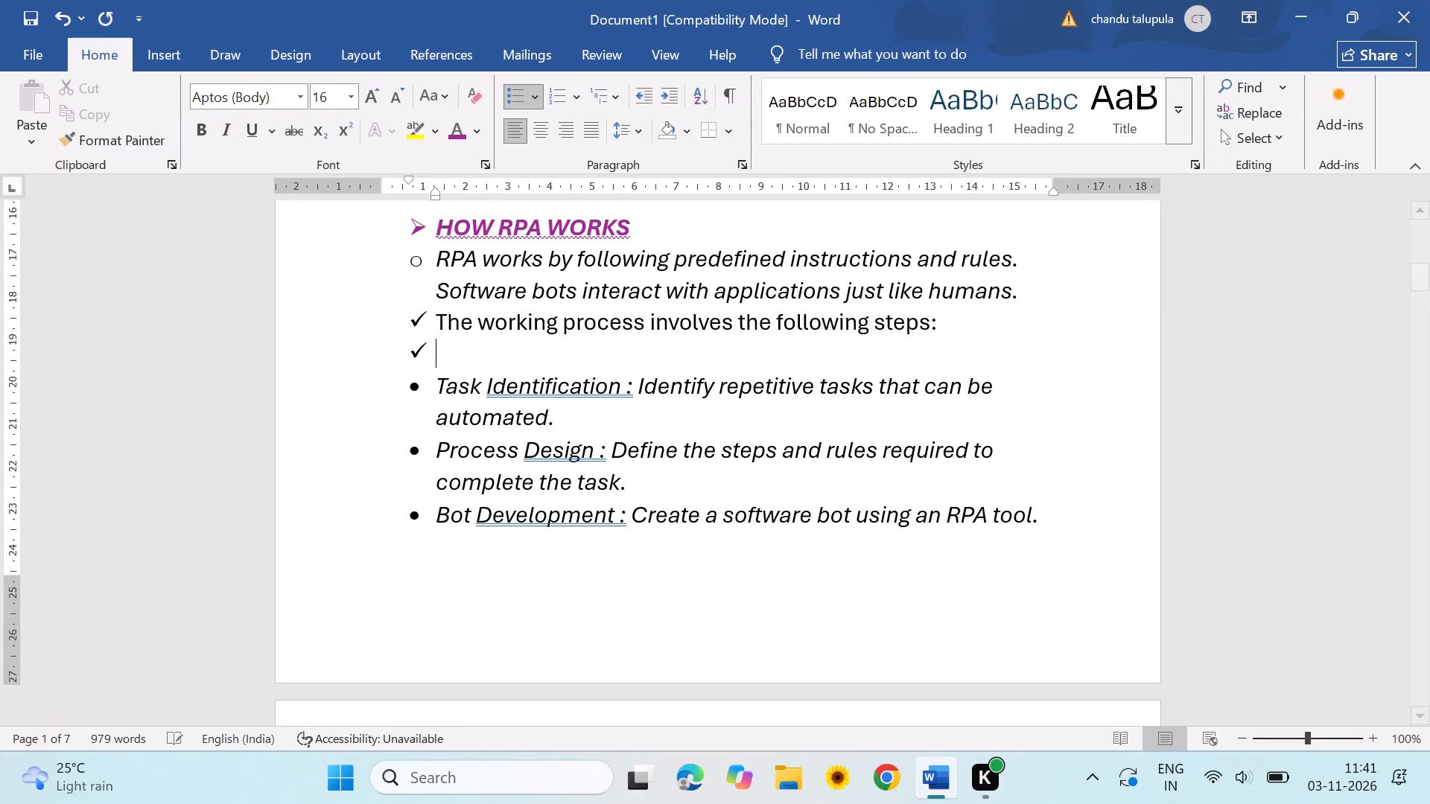
pyautogui.press('BackSpace')
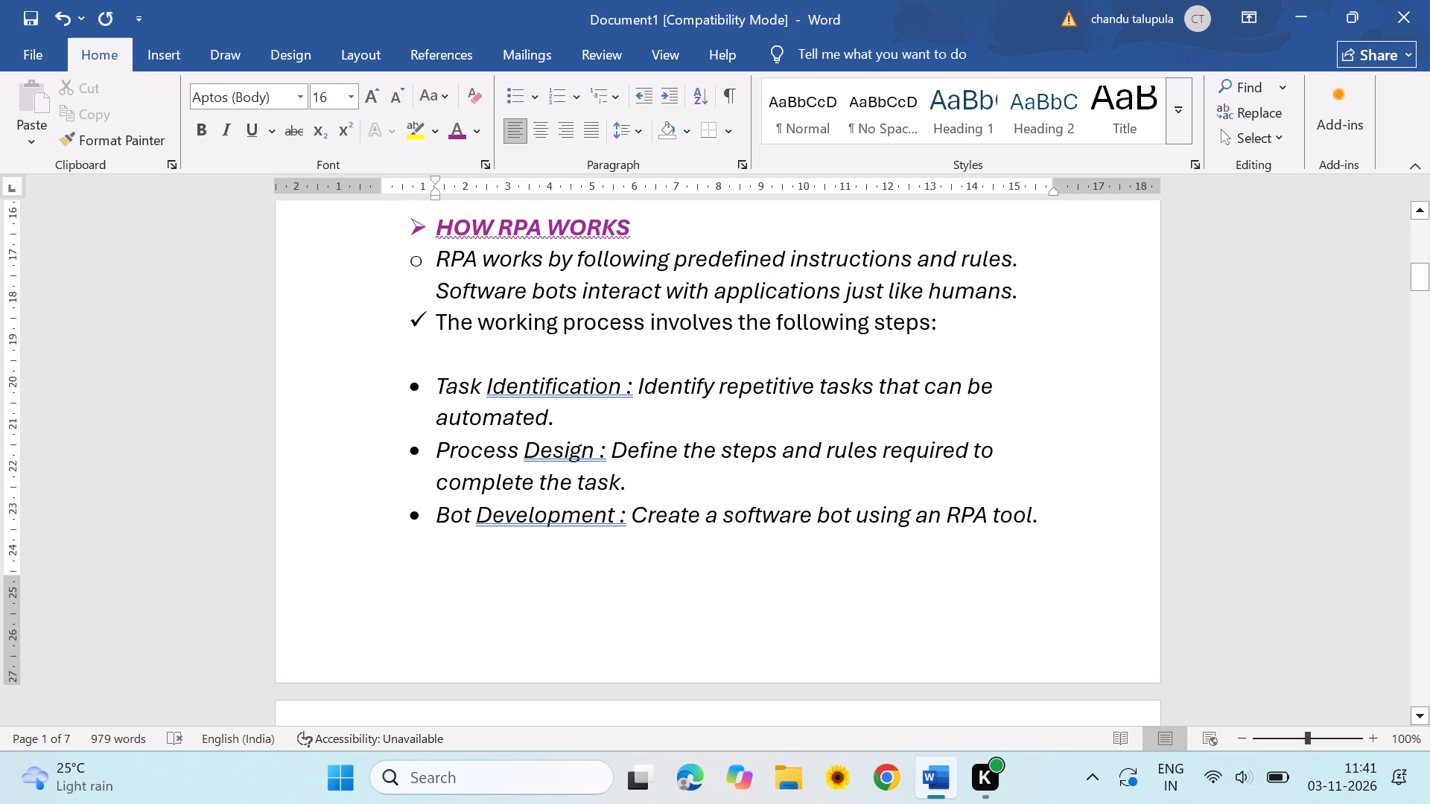
# Colour the "Task Identification" label orange from the theme colours and underline it.
pyautogui.moveTo(435, 389); pyautogui.dragTo(575, 401)
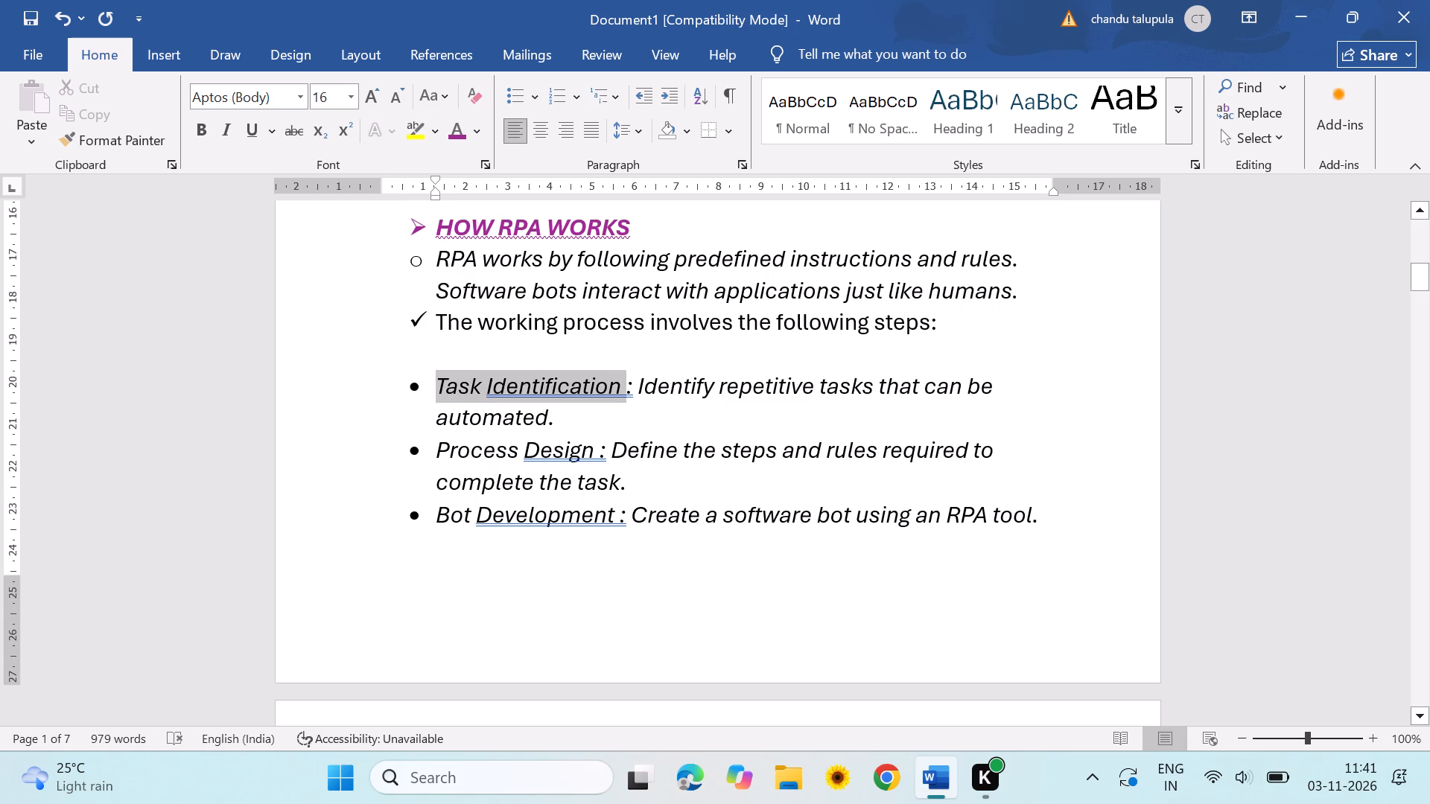
pyautogui.moveTo(575, 401); pyautogui.dragTo(587, 402)
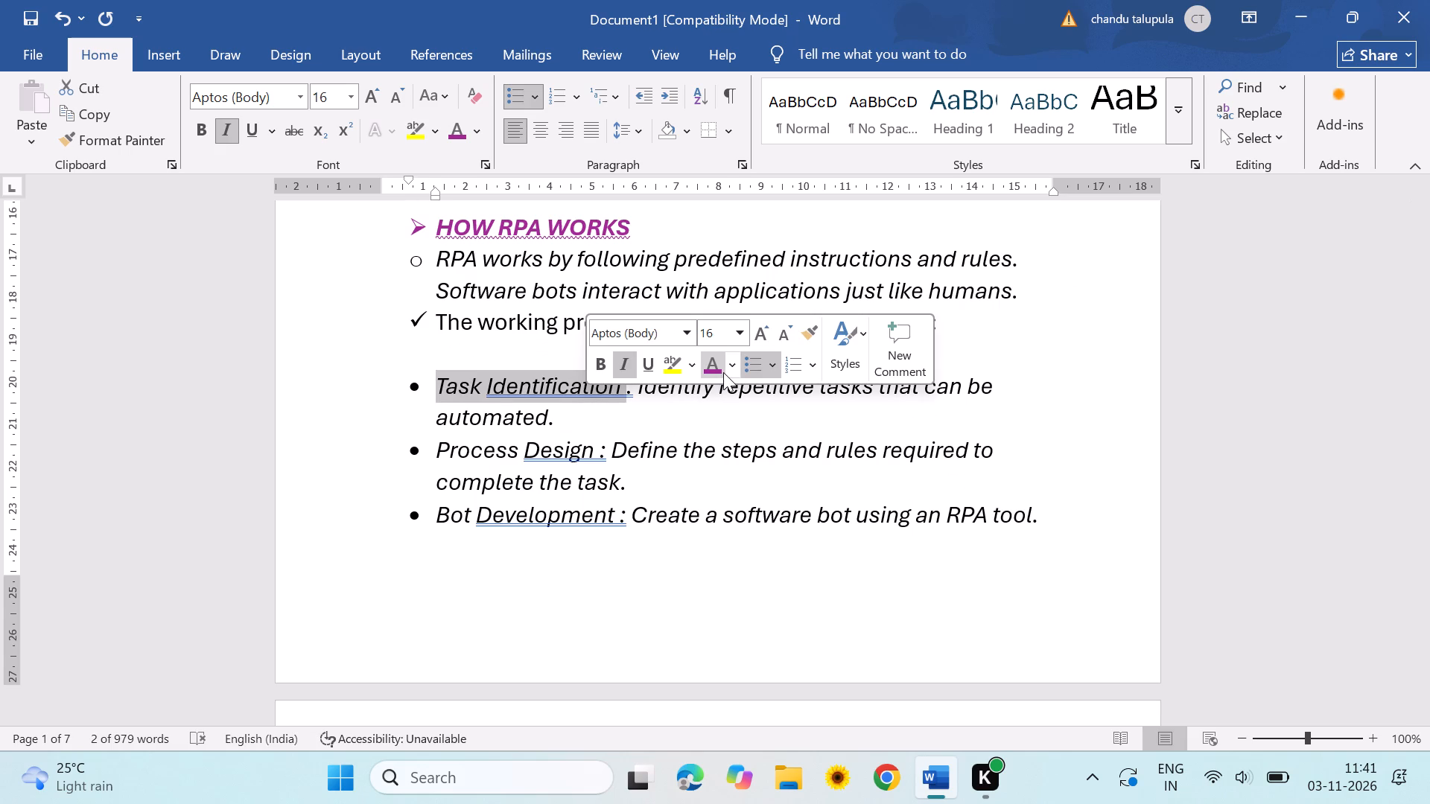
pyautogui.click(728, 369)
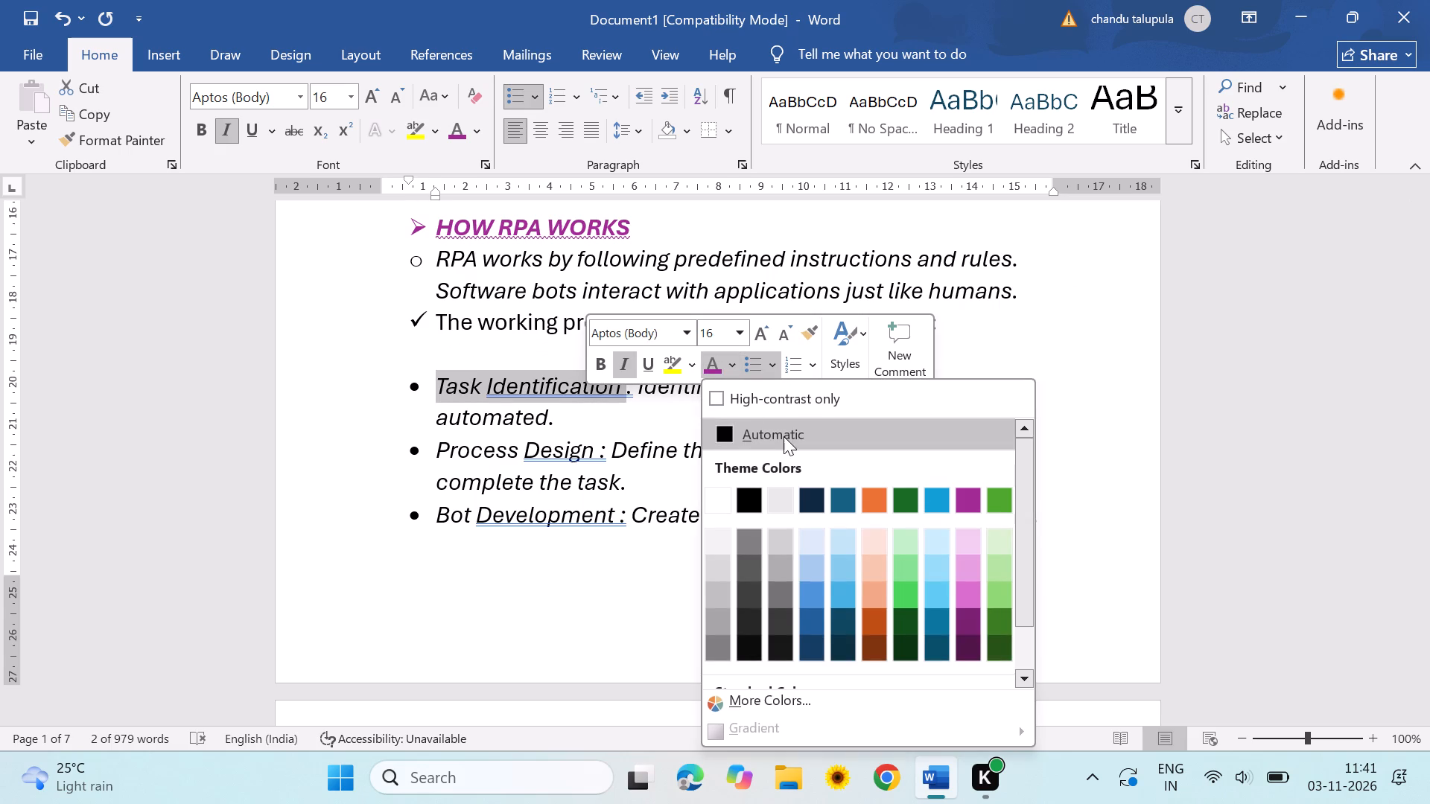
pyautogui.click(873, 499)
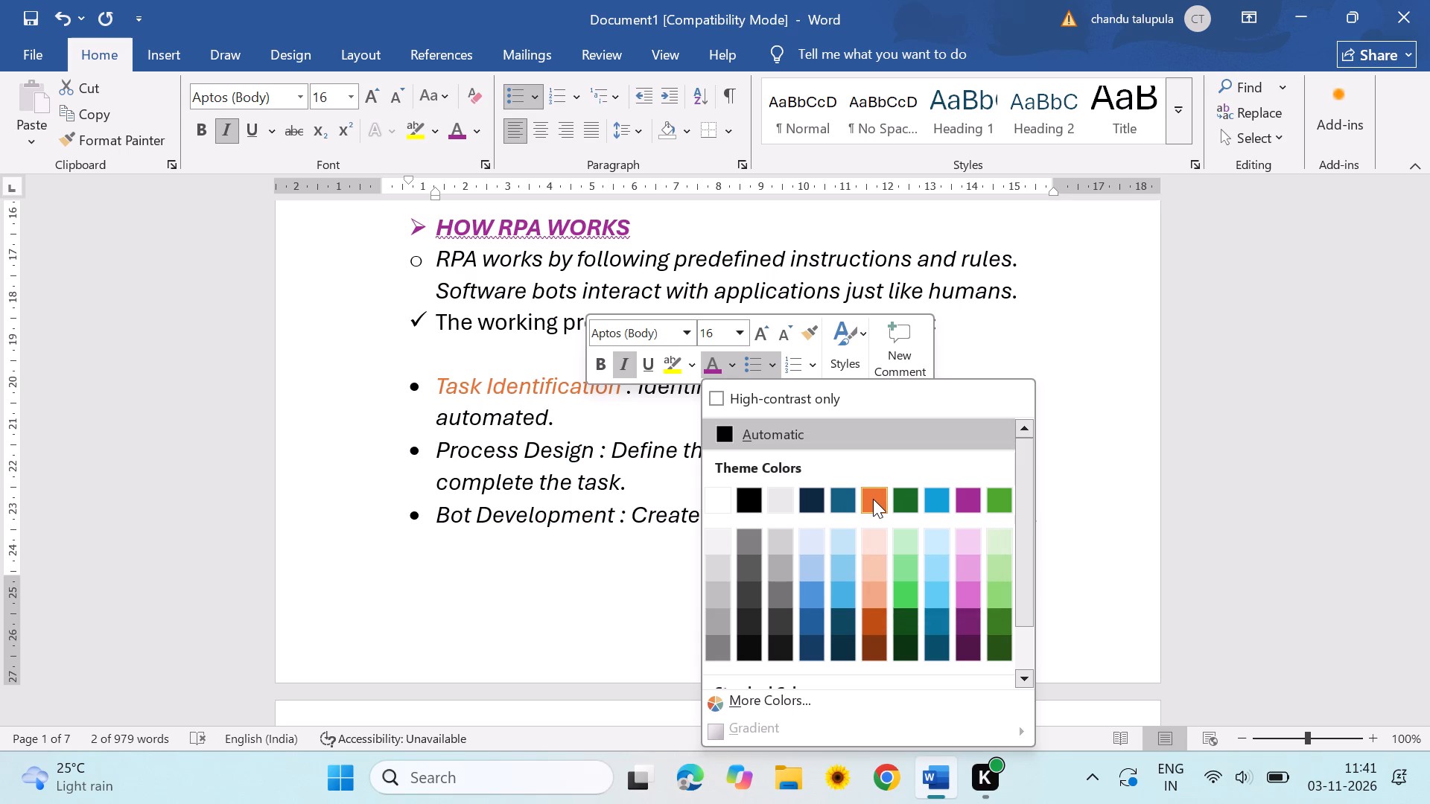
pyautogui.click(652, 370)
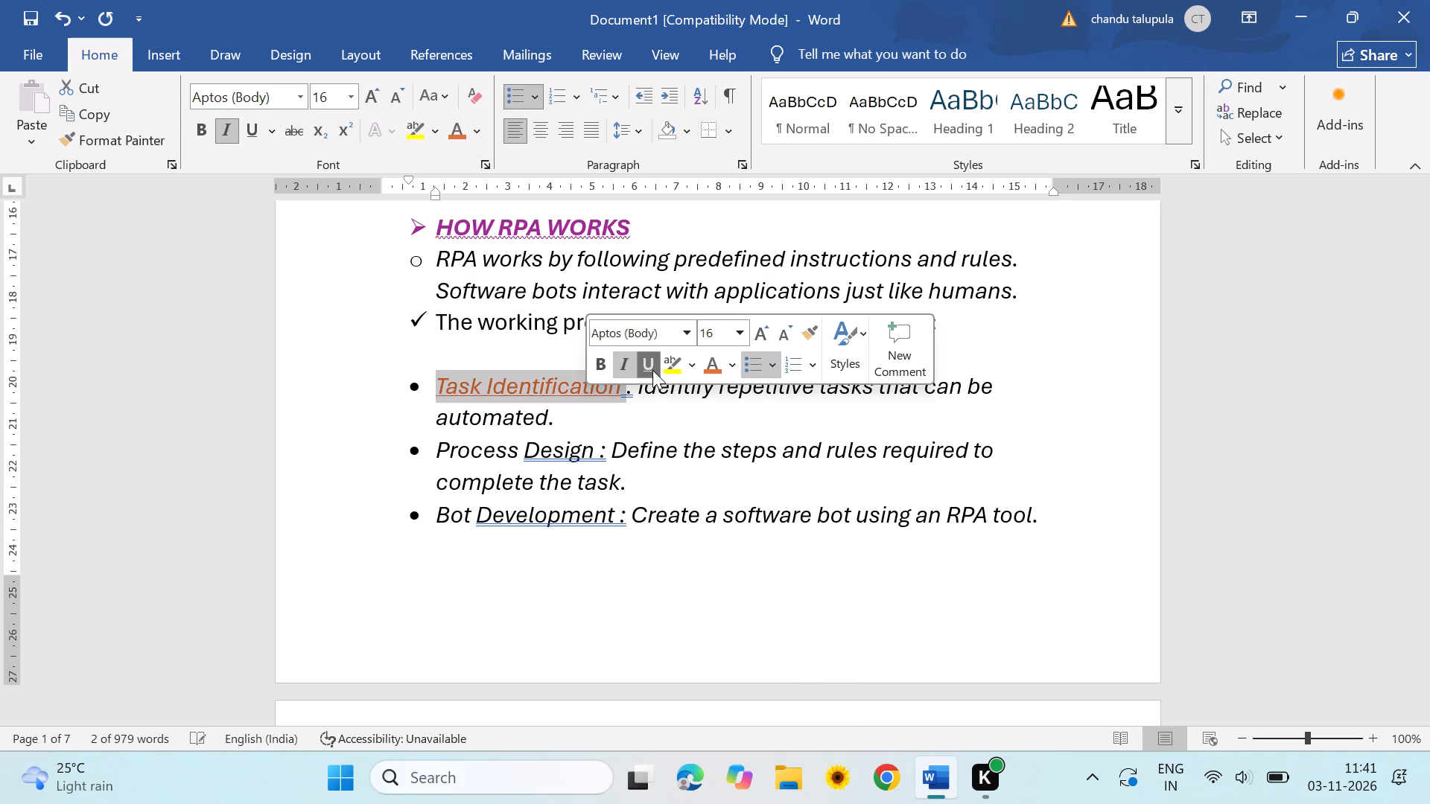
pyautogui.click(636, 412)
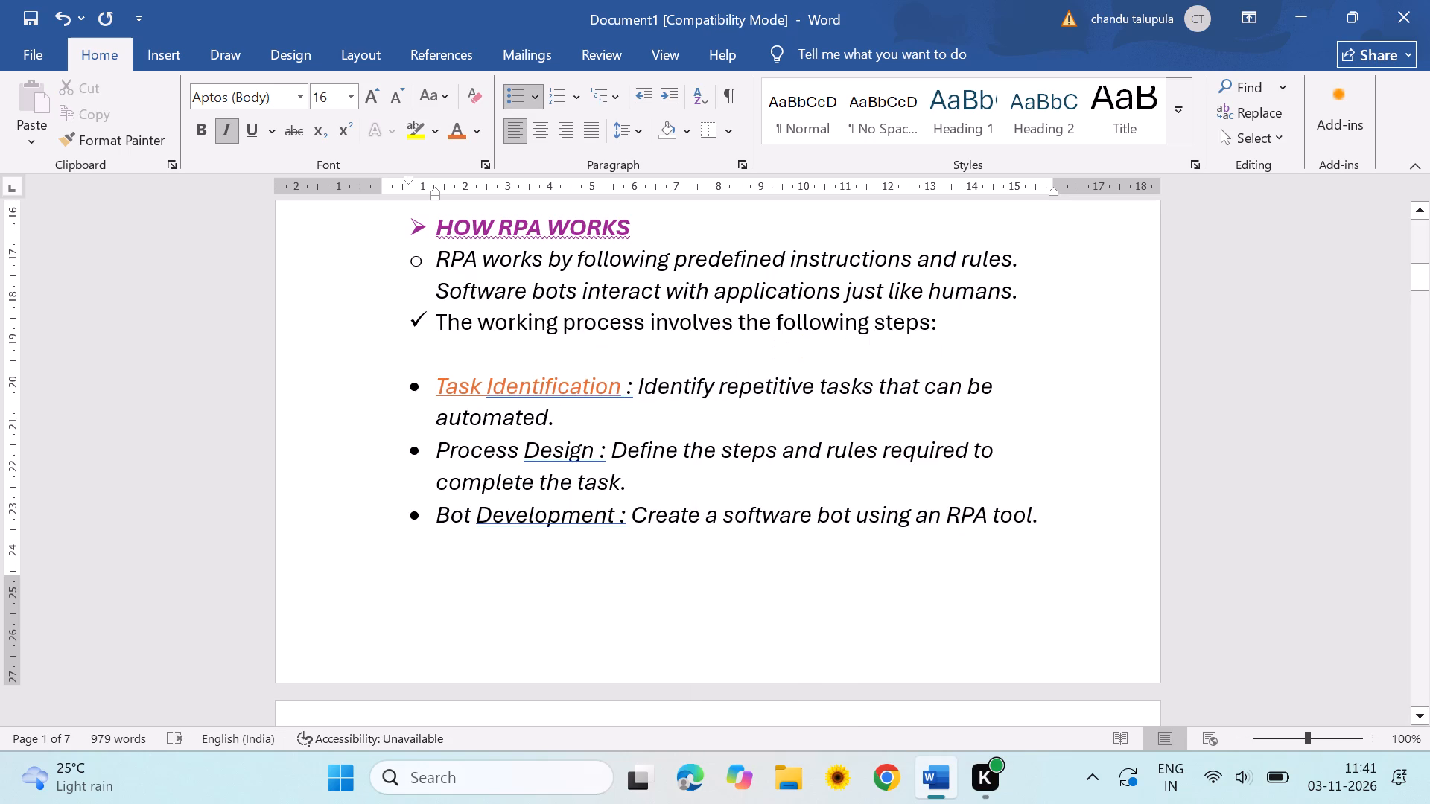
# Colour the "Process Design" and "Bot Development" labels orange and underline both.
pyautogui.moveTo(428, 448); pyautogui.dragTo(586, 456)
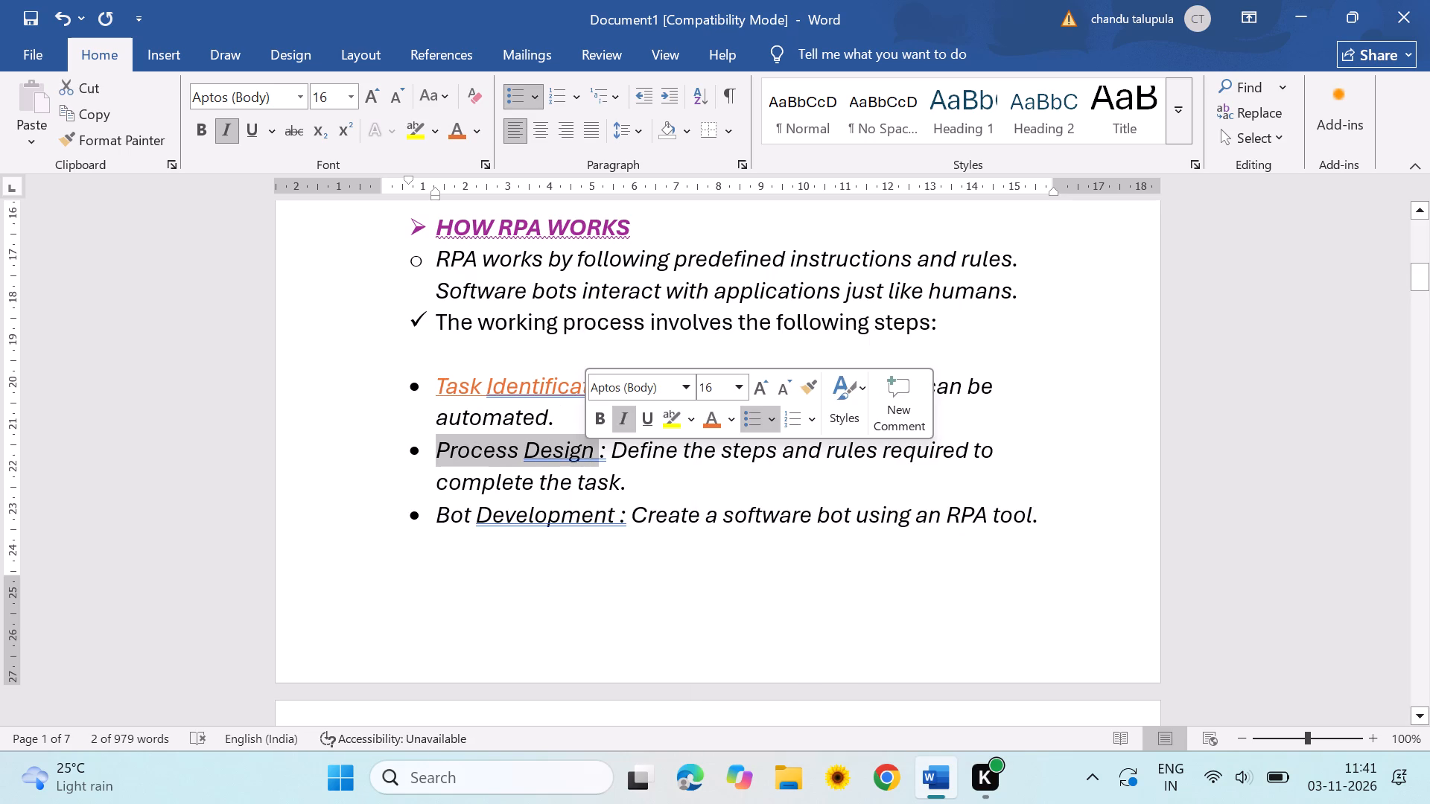
pyautogui.click(702, 412)
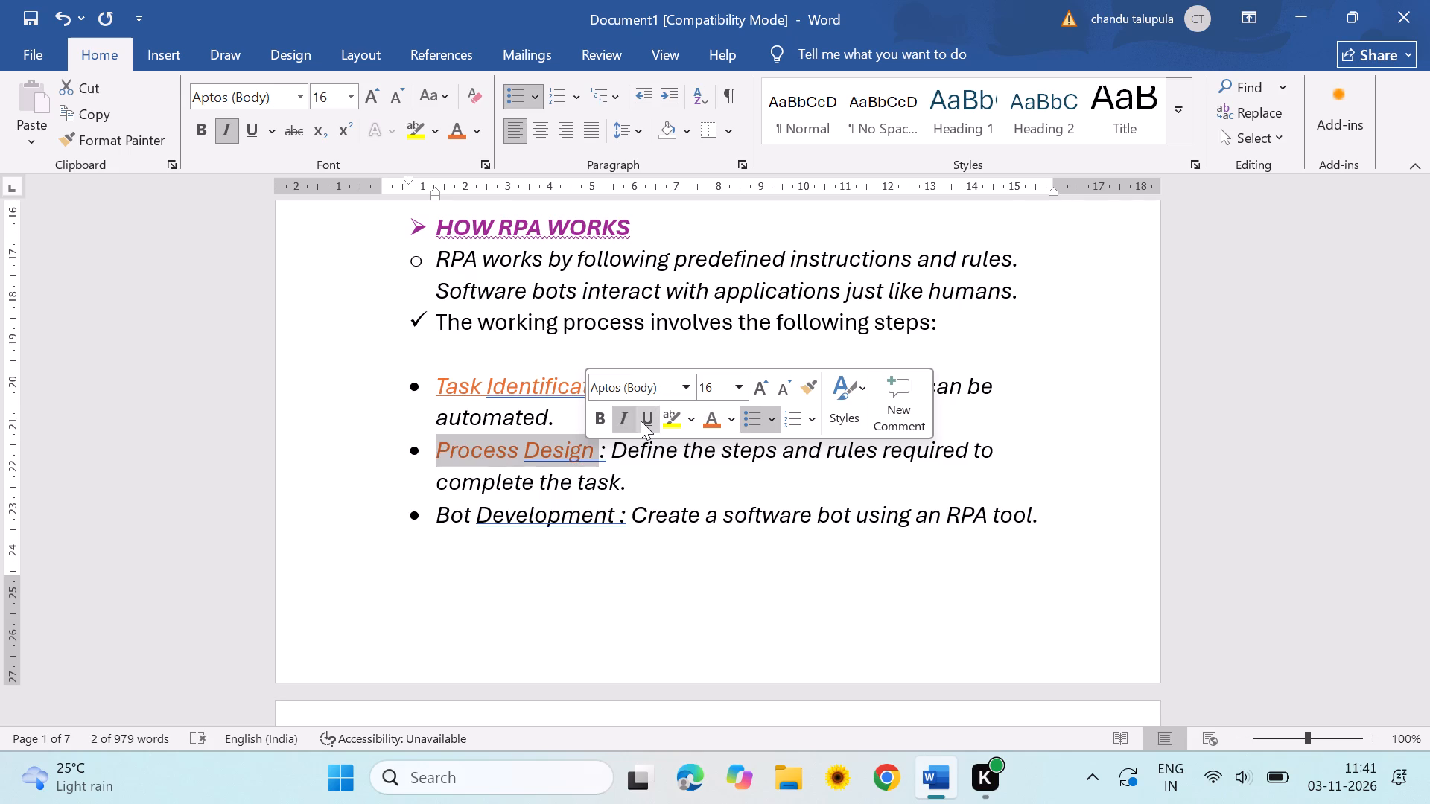
pyautogui.click(642, 420)
pyautogui.click(622, 526)
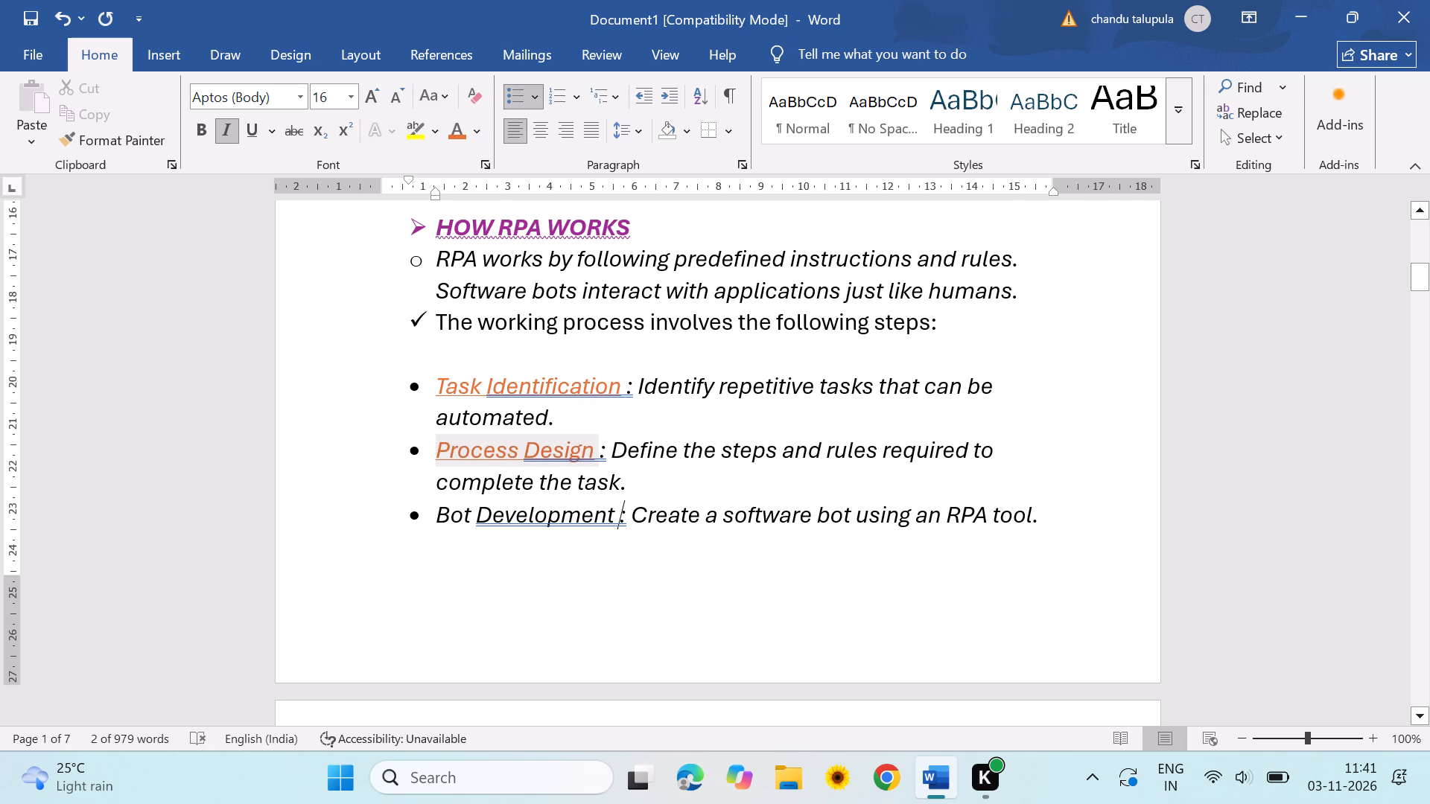
pyautogui.moveTo(433, 514); pyautogui.dragTo(603, 512)
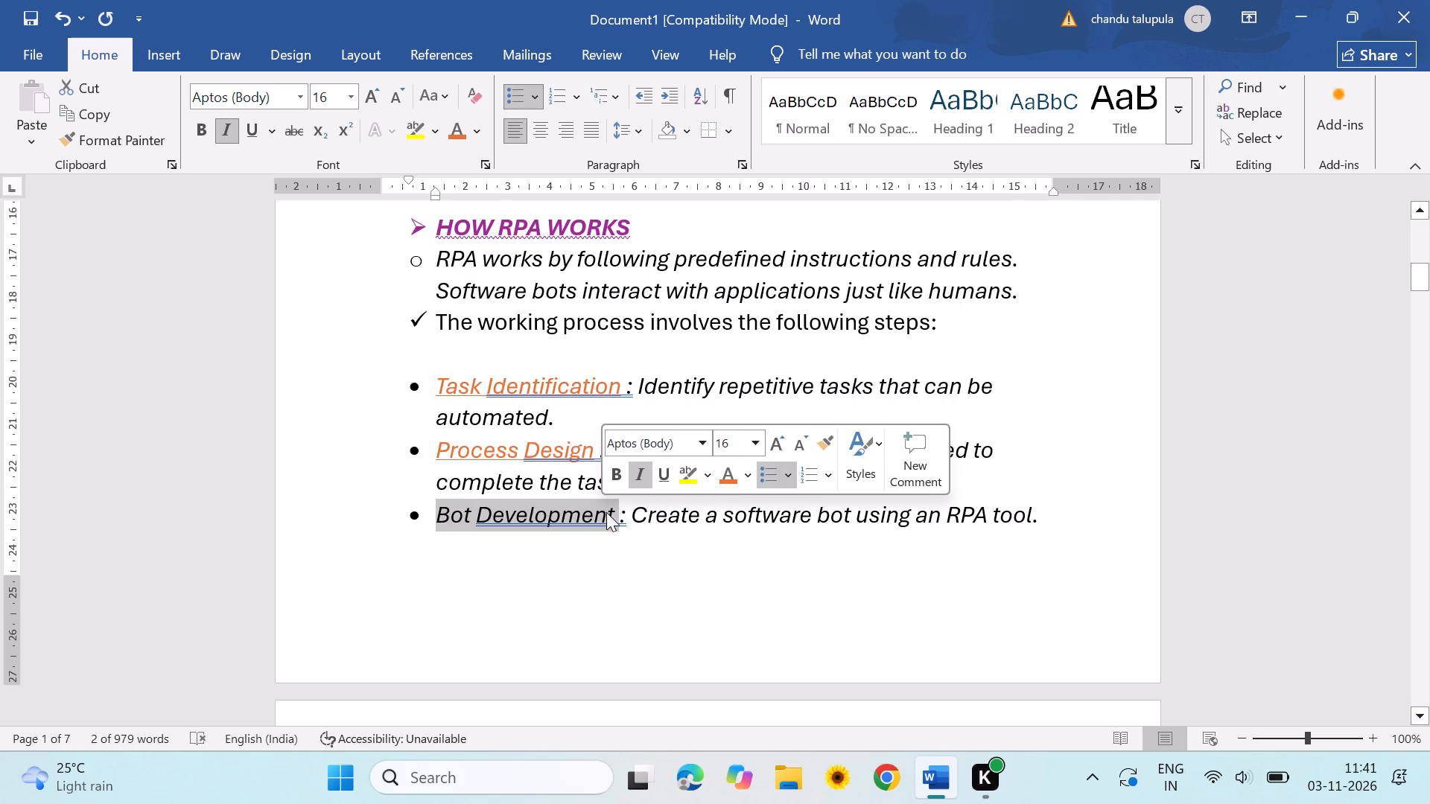
pyautogui.click(728, 482)
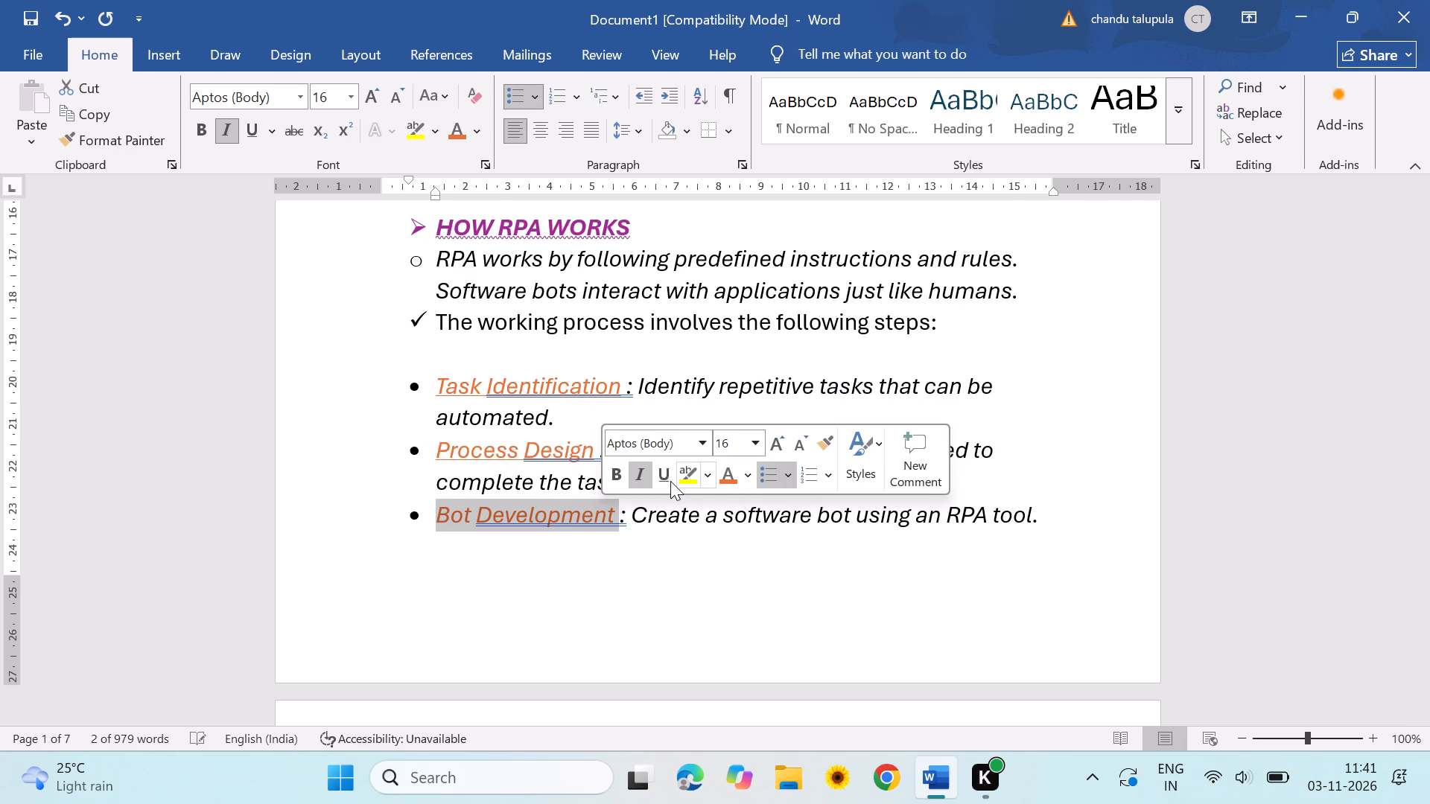
pyautogui.click(670, 478)
pyautogui.click(722, 594)
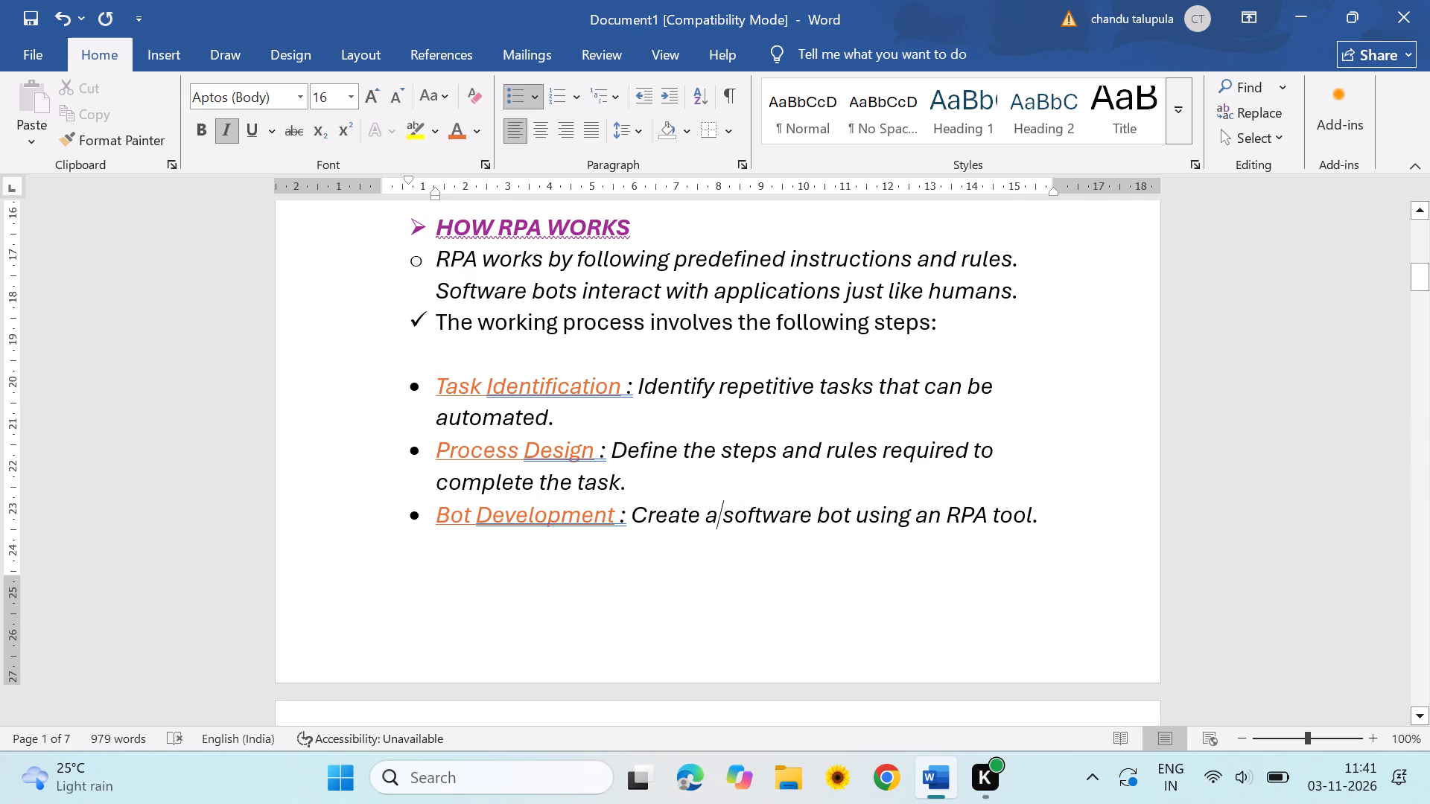
# Colour the "Task Execution" and "Monitoring" labels orange and underline both.
pyautogui.moveTo(1426, 282); pyautogui.dragTo(1428, 289)
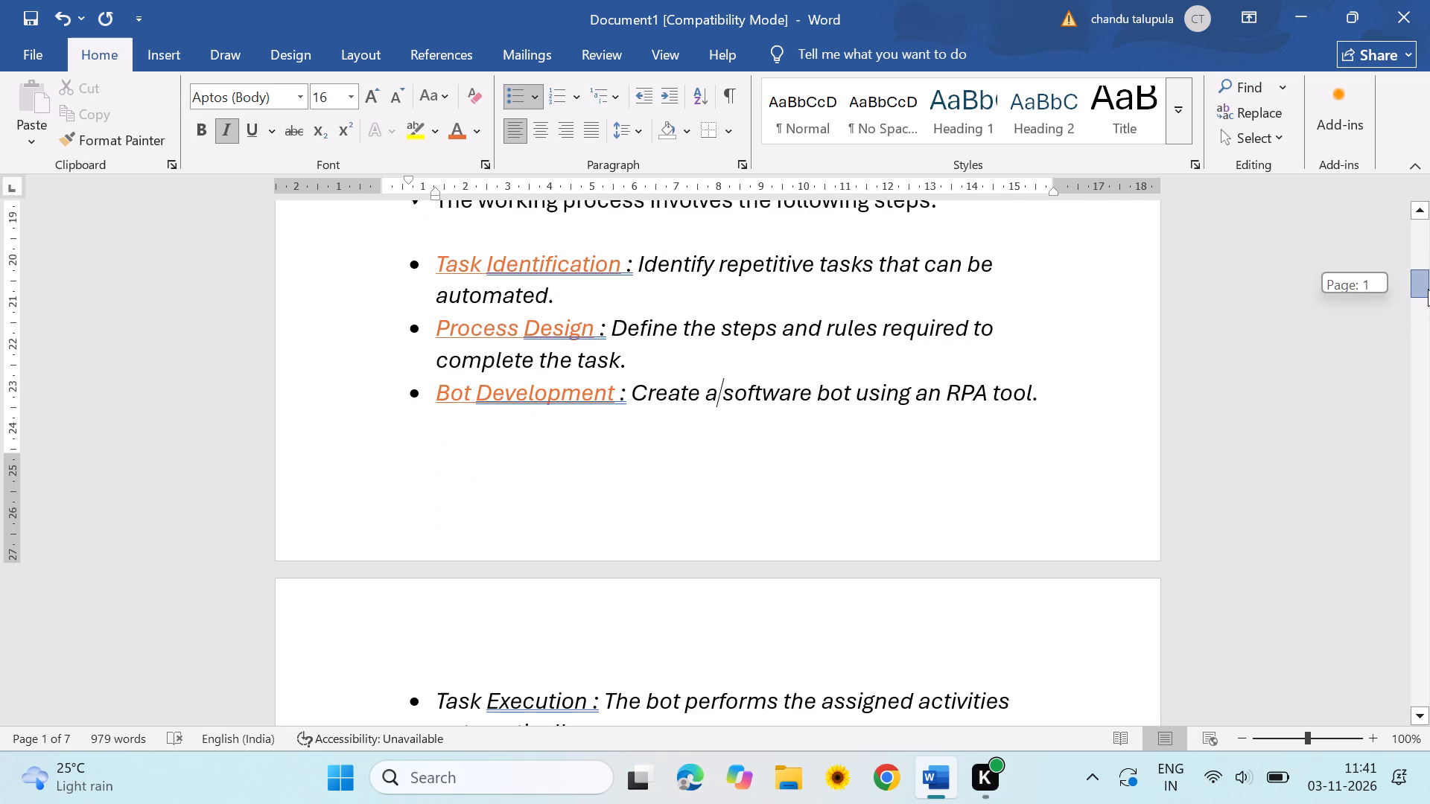
pyautogui.moveTo(1428, 289); pyautogui.dragTo(1427, 302)
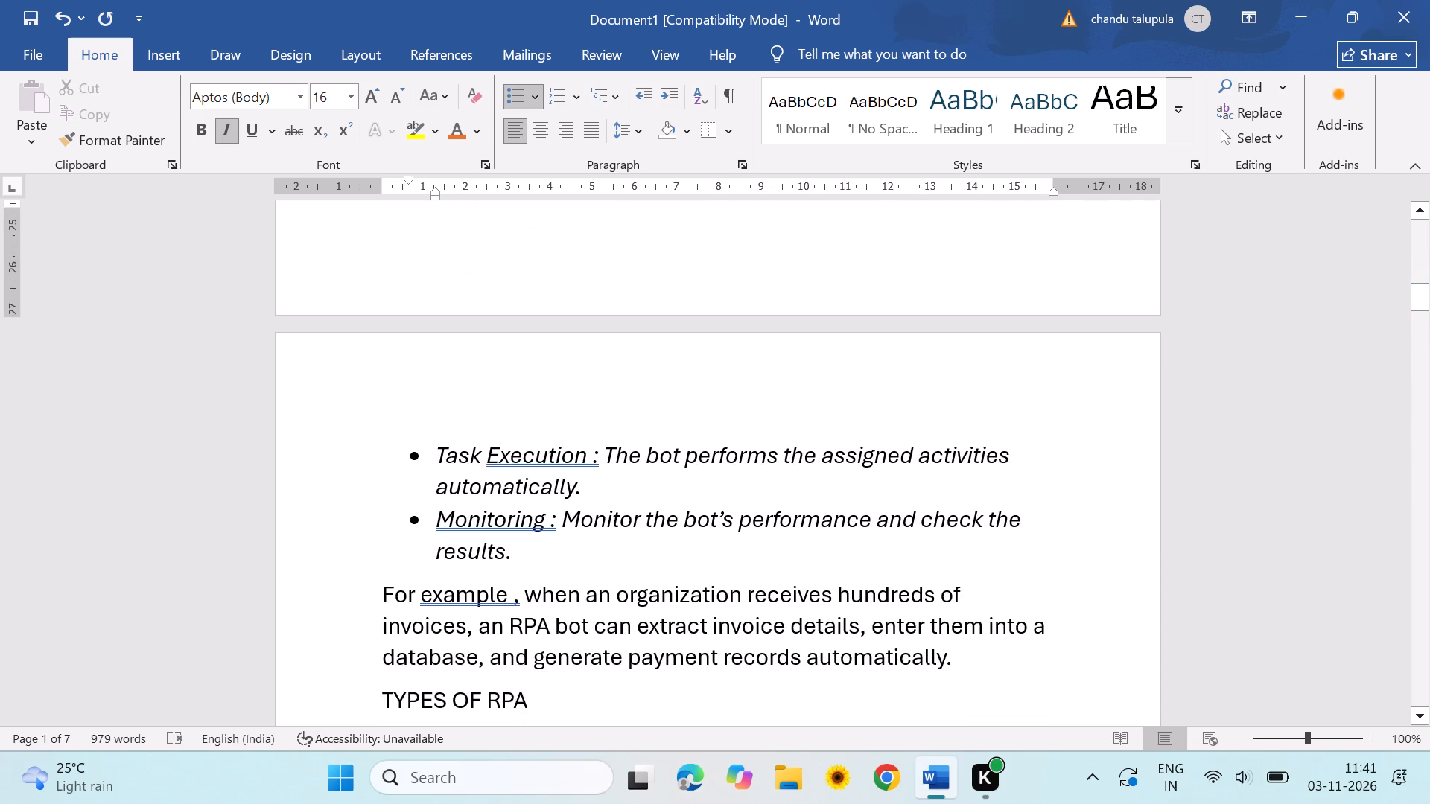
pyautogui.moveTo(435, 450); pyautogui.dragTo(598, 447)
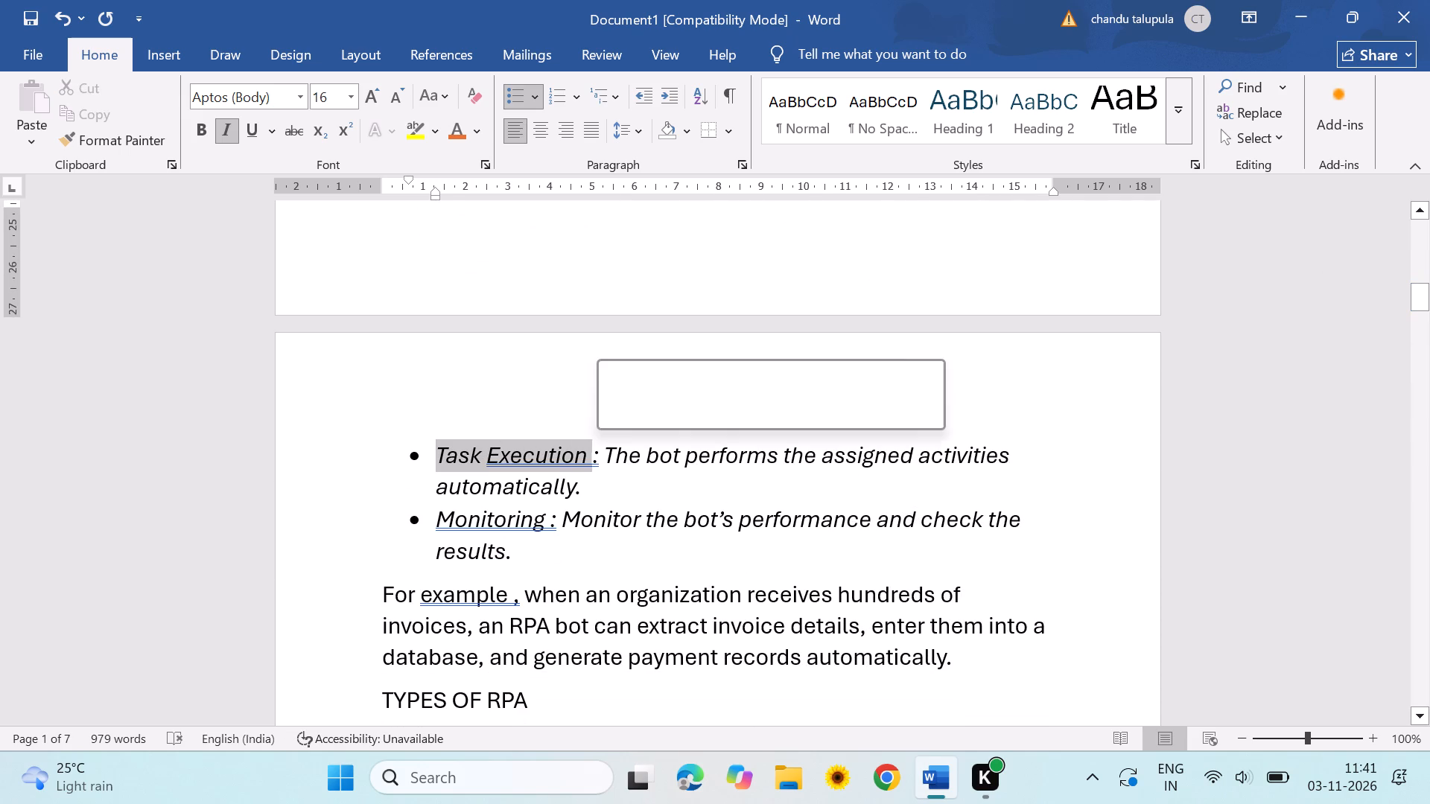
pyautogui.click(716, 403)
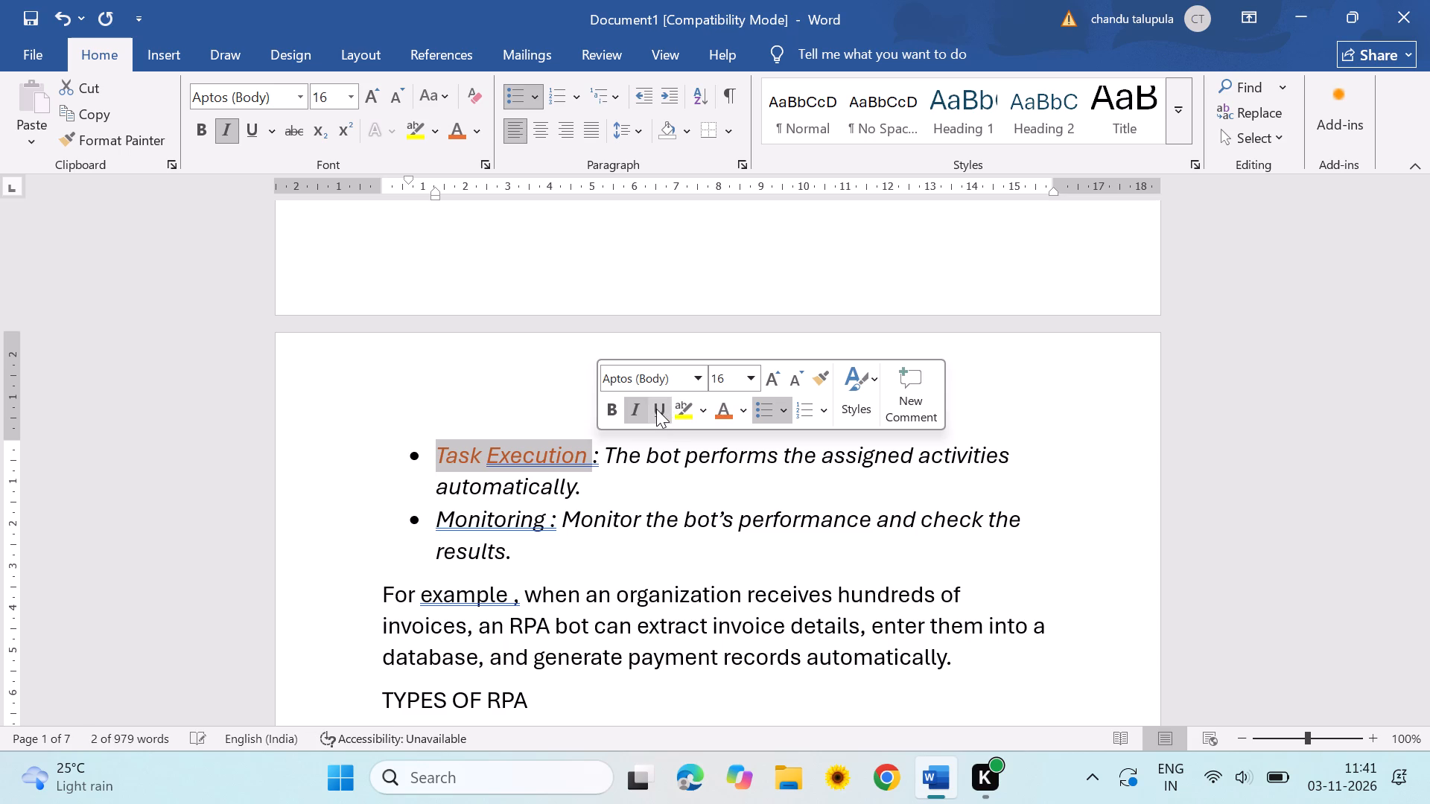
pyautogui.click(656, 407)
pyautogui.click(696, 488)
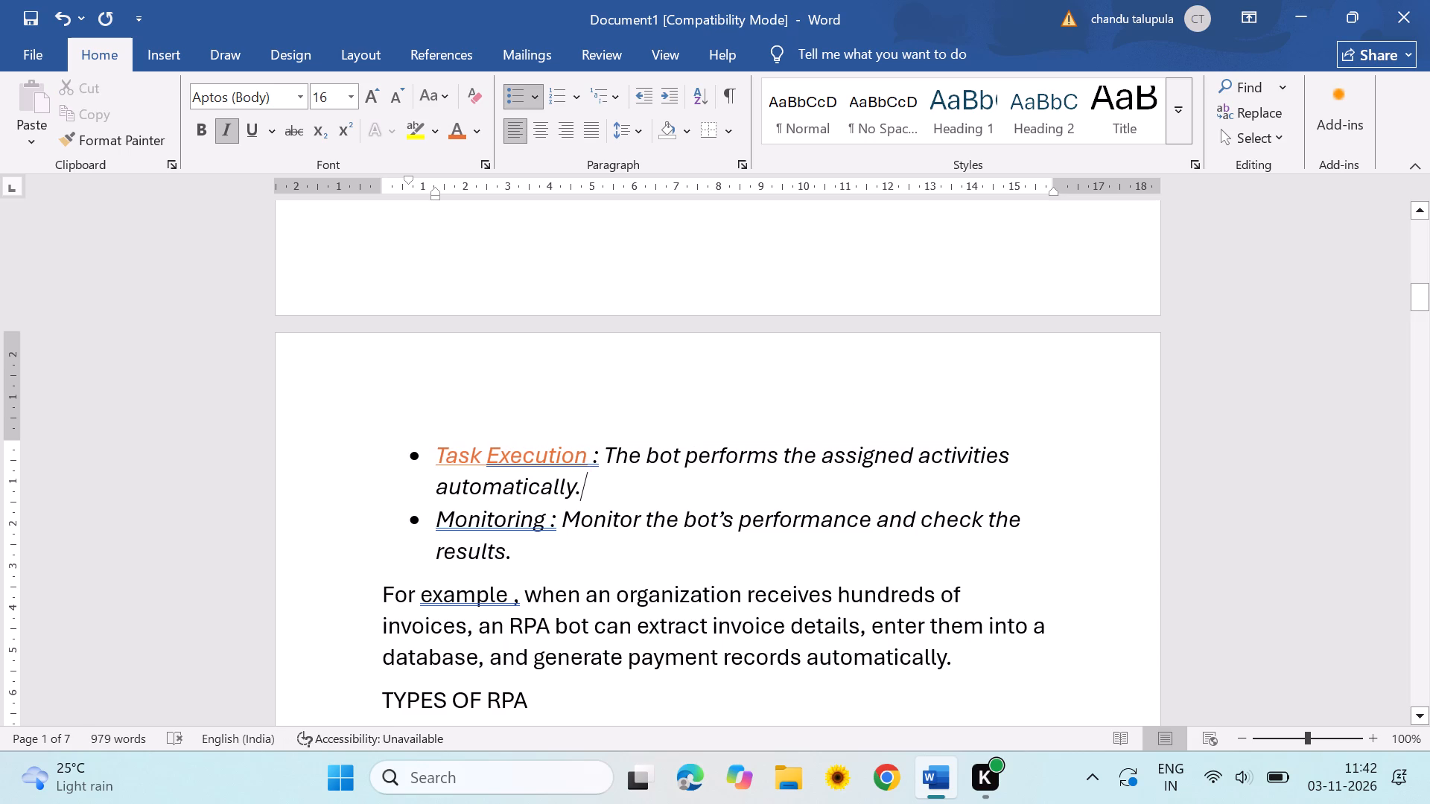
pyautogui.moveTo(430, 524); pyautogui.dragTo(559, 532)
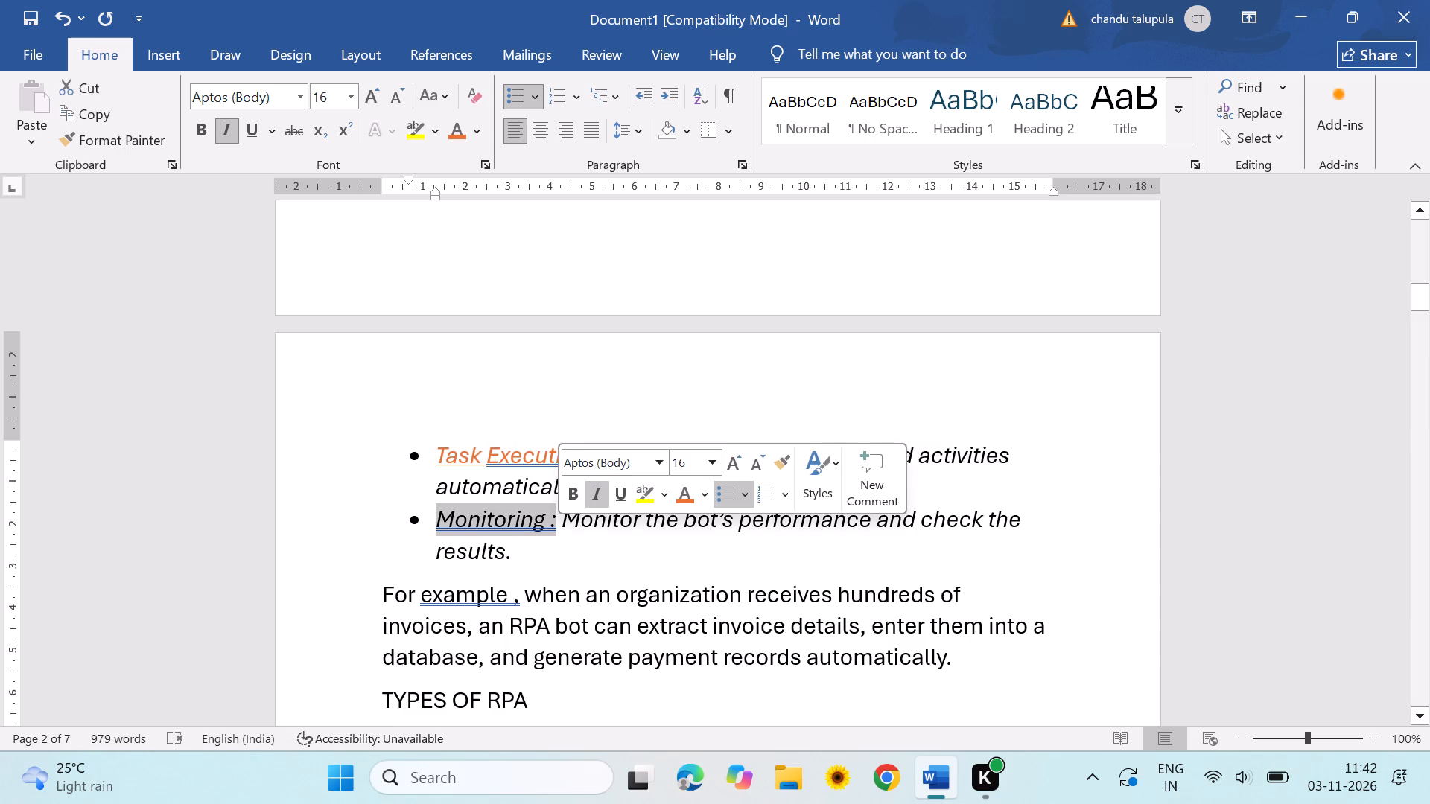
pyautogui.click(683, 488)
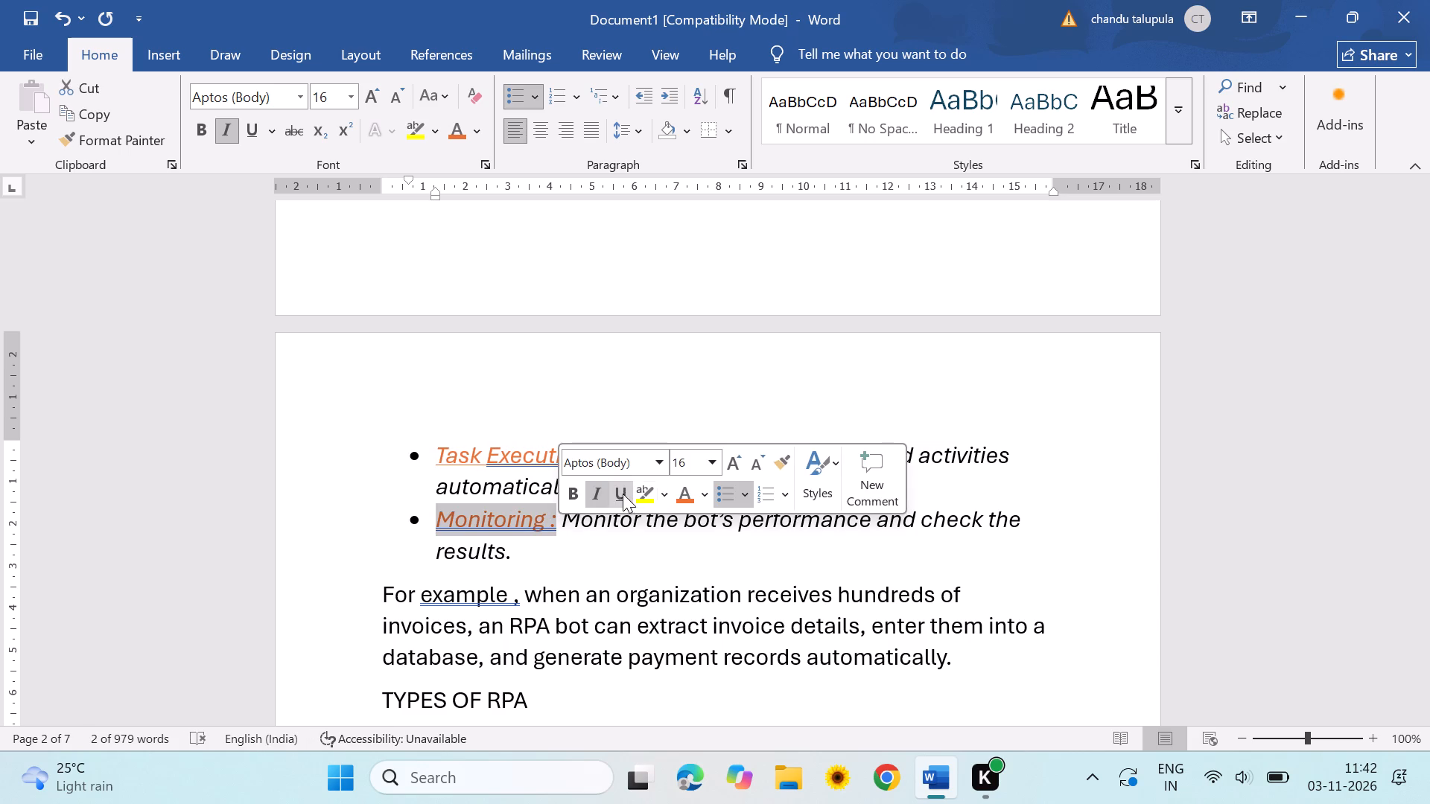
pyautogui.click(616, 494)
pyautogui.click(646, 575)
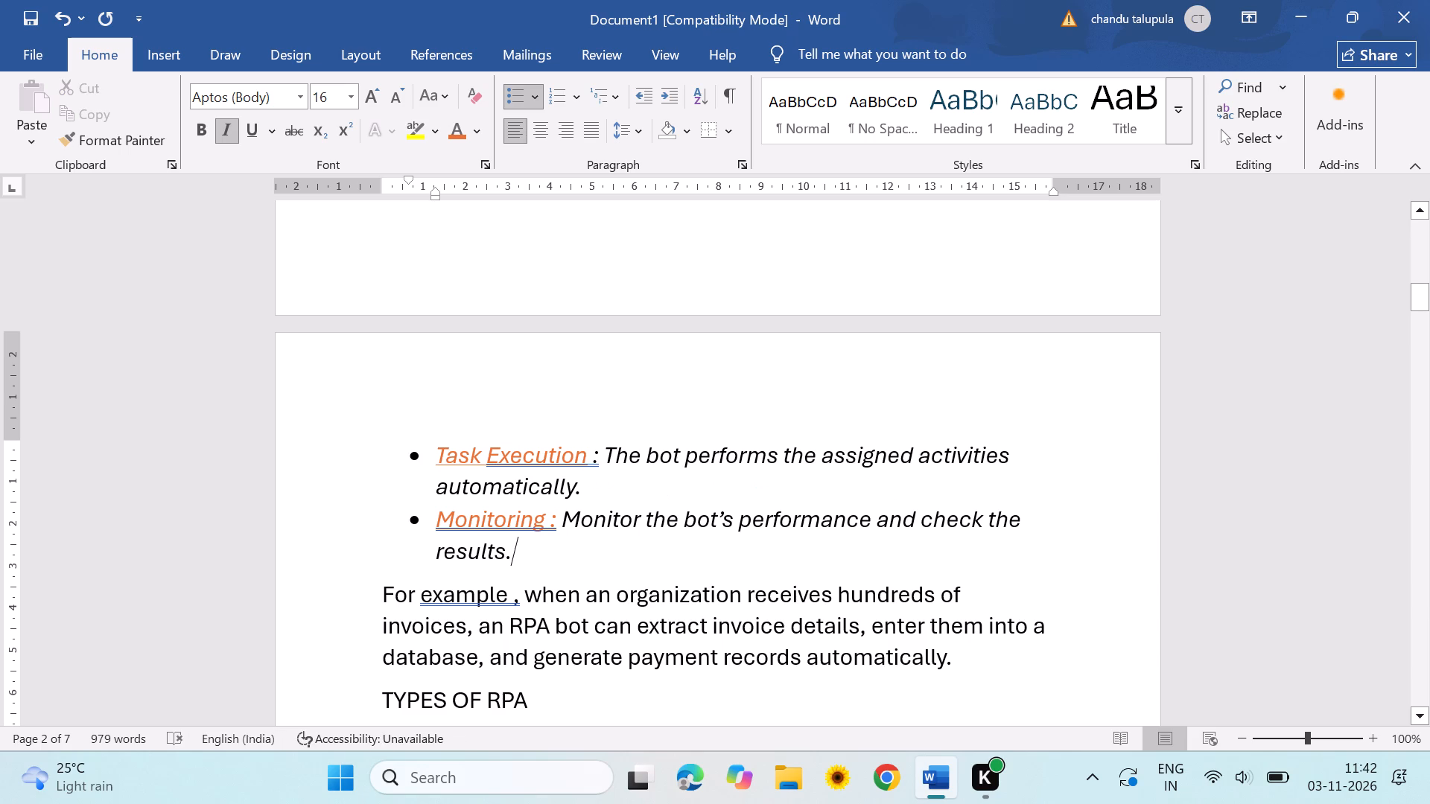
# Italicise the "For example" paragraph about the organization receiving hundreds of invoices.
pyautogui.moveTo(1417, 299); pyautogui.dragTo(1419, 316)
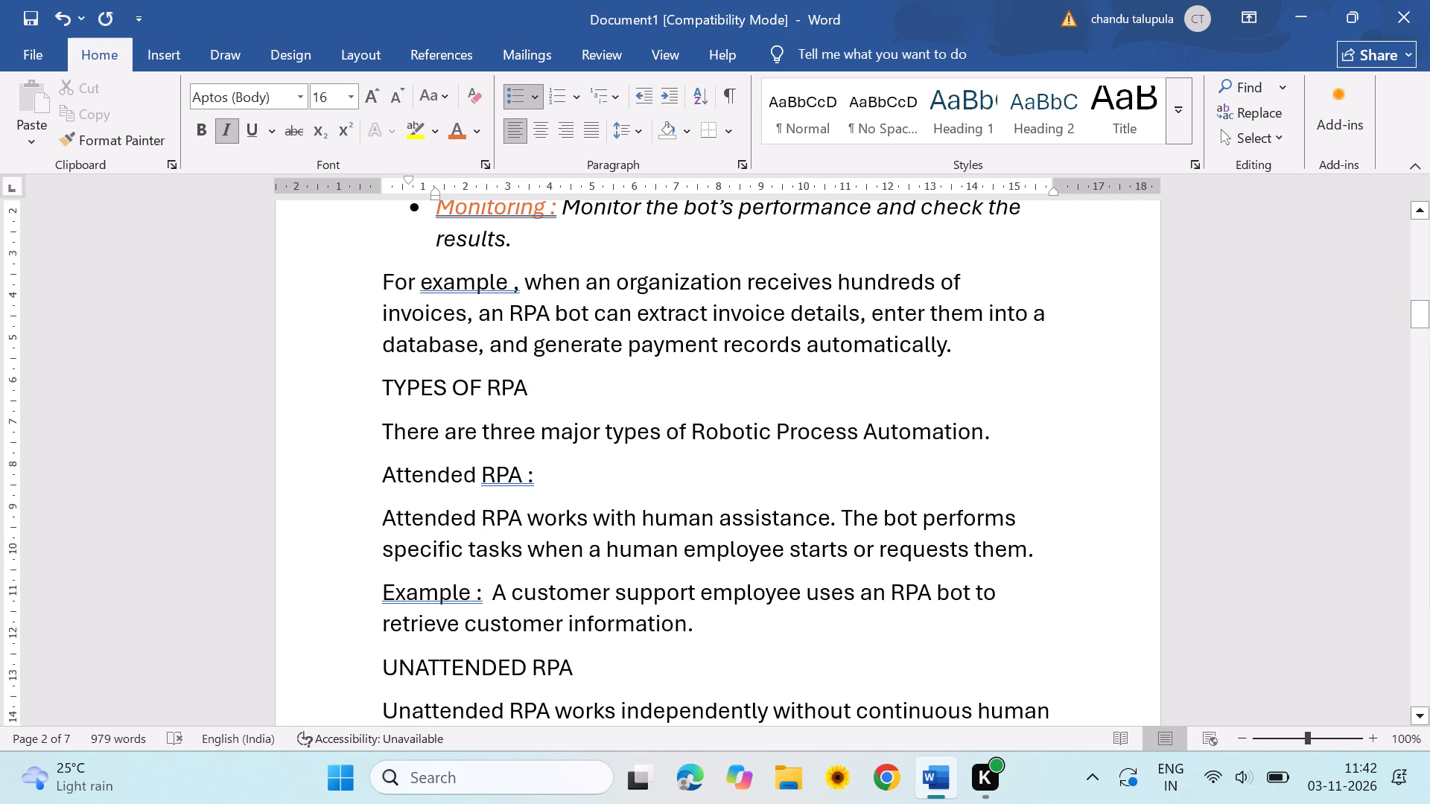
pyautogui.moveTo(383, 279); pyautogui.dragTo(912, 377)
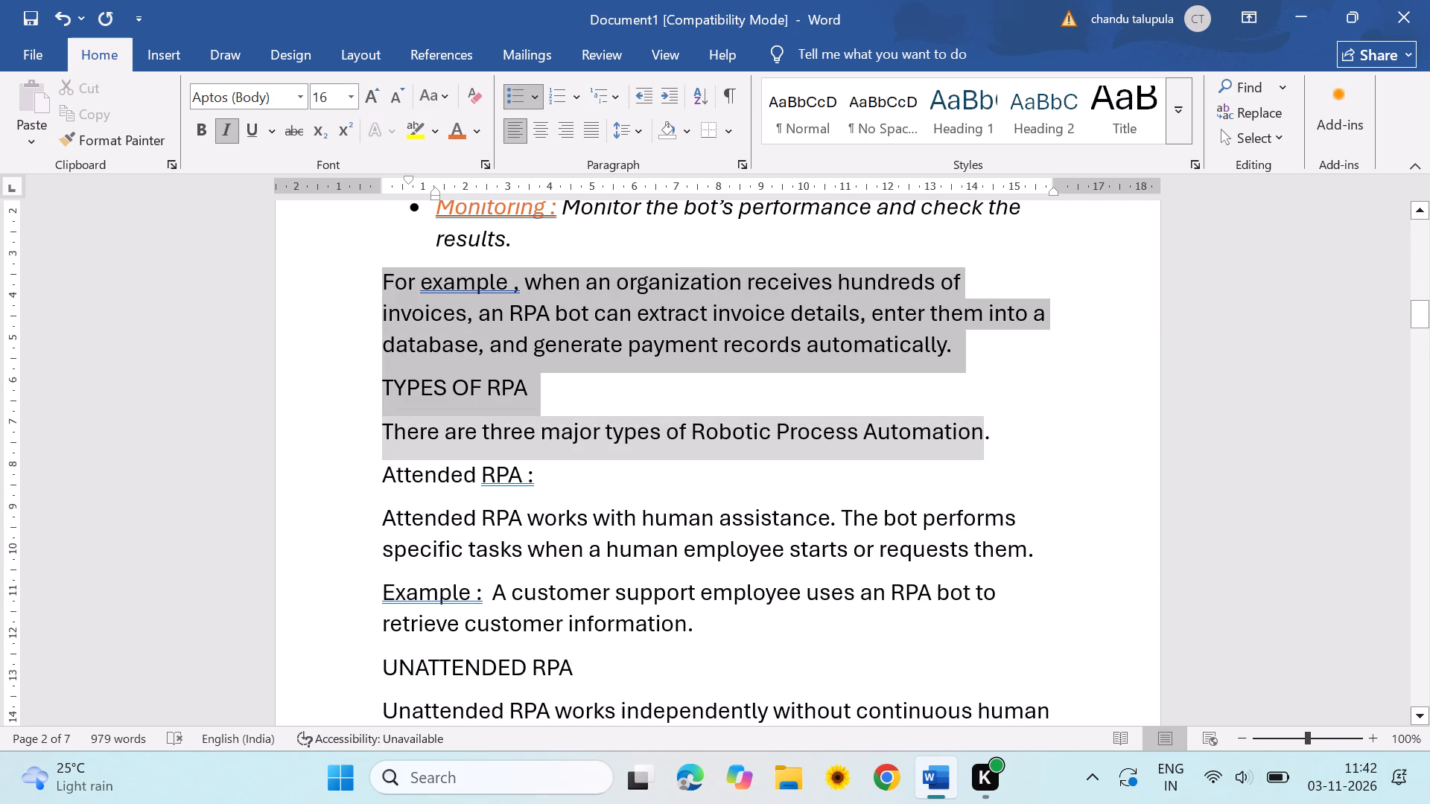
pyautogui.moveTo(912, 377); pyautogui.dragTo(1011, 342)
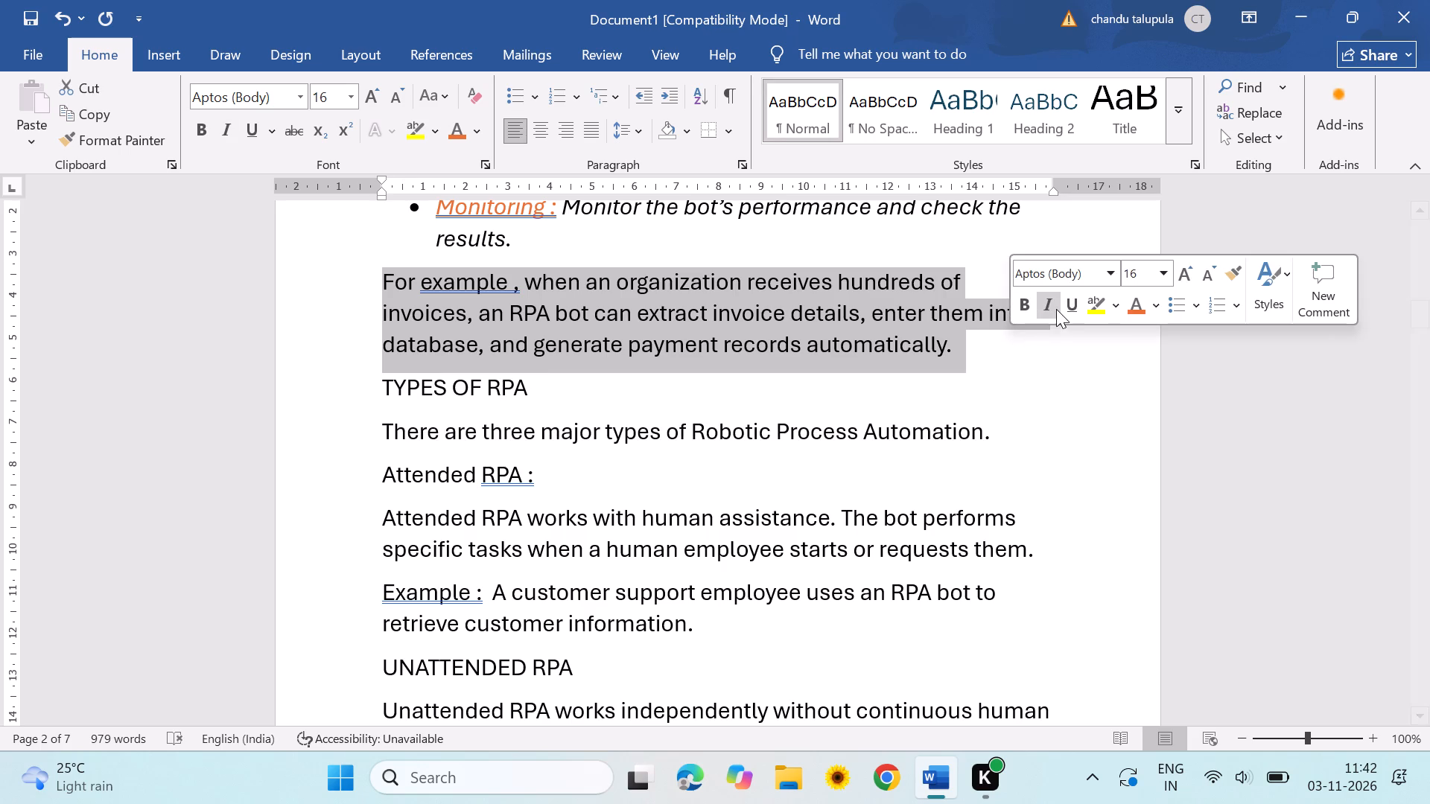
pyautogui.click(1052, 307)
# Insert one empty line between the "For example" paragraph and the TYPES OF RPA heading, leaving none below the heading.
pyautogui.click(1008, 374)
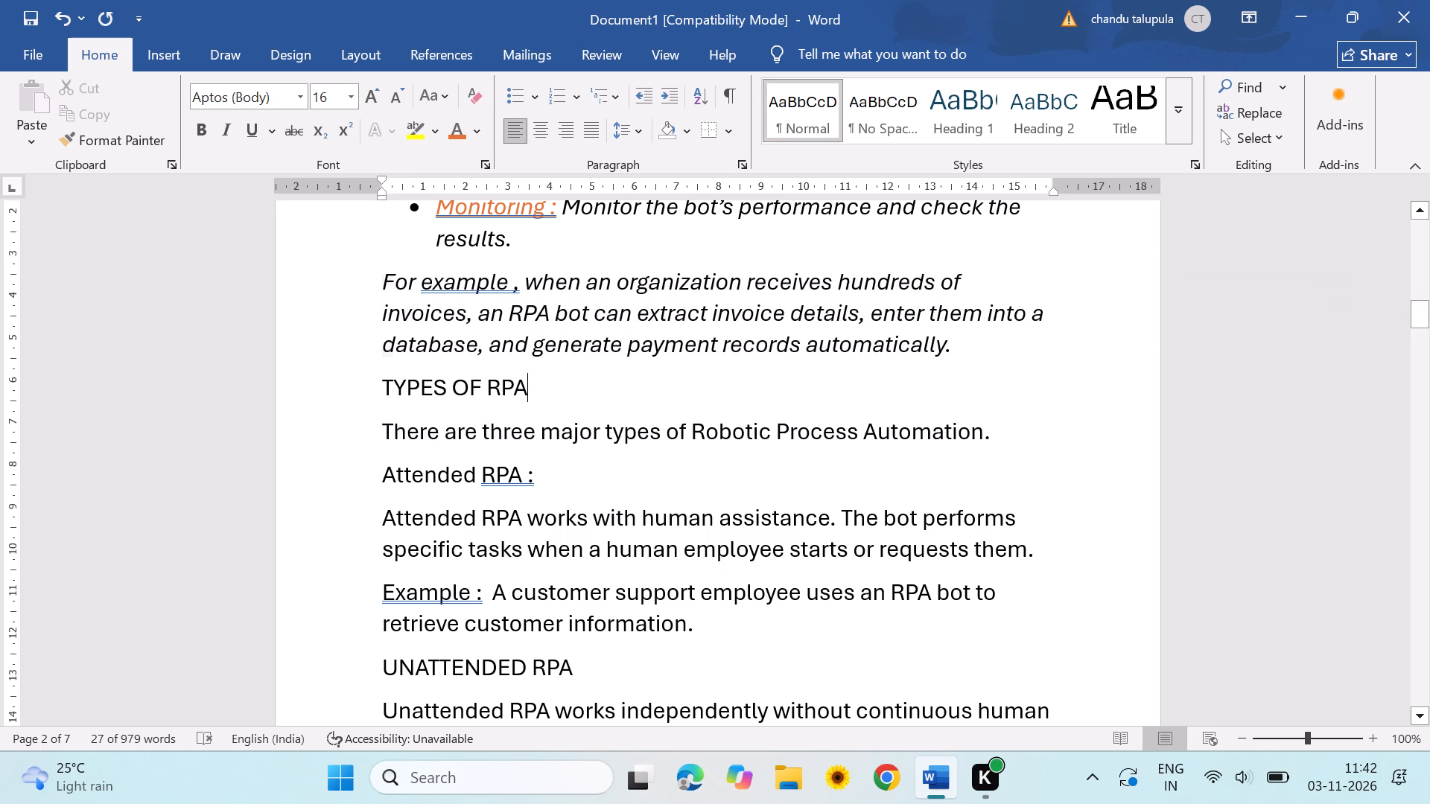
pyautogui.press('Return')
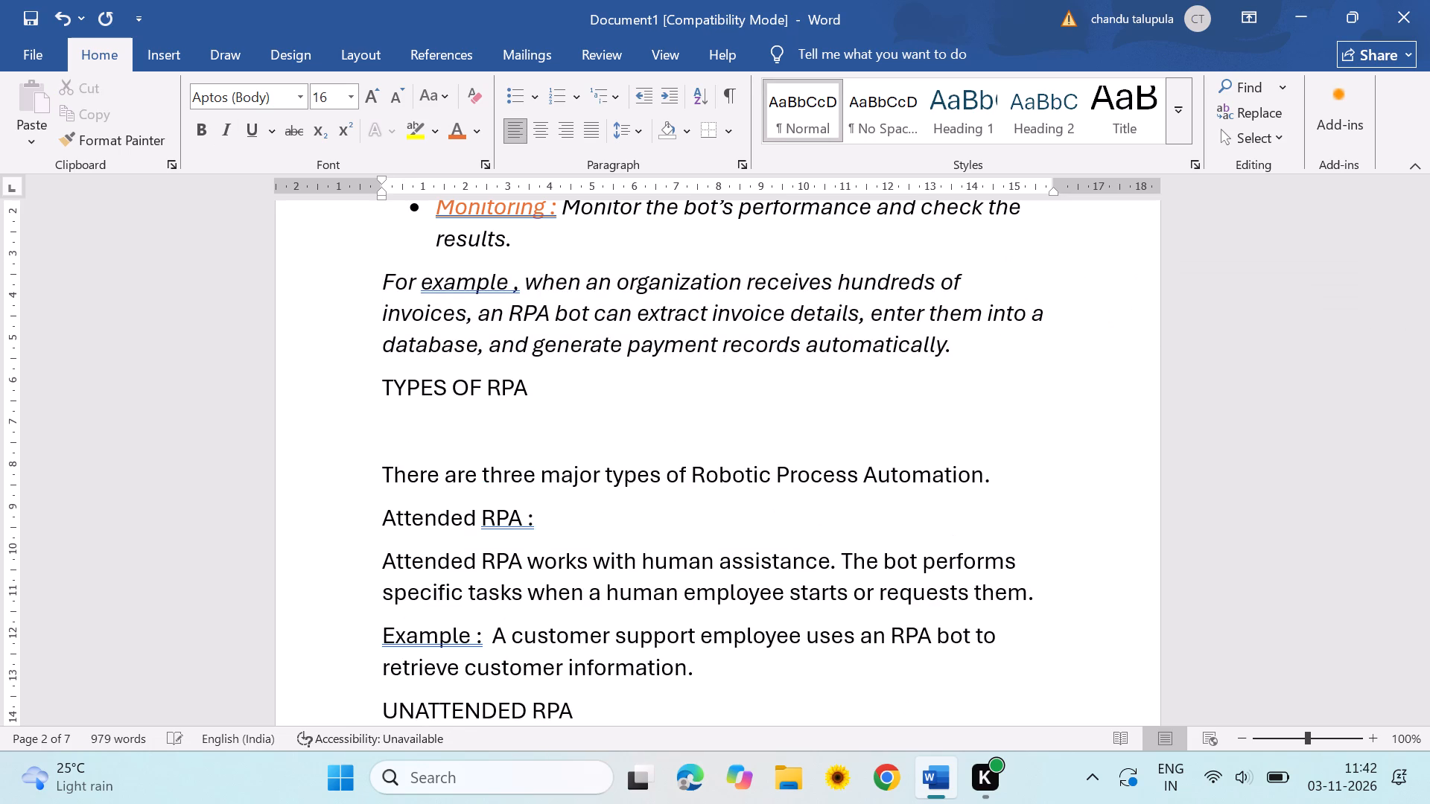
pyautogui.click(988, 353)
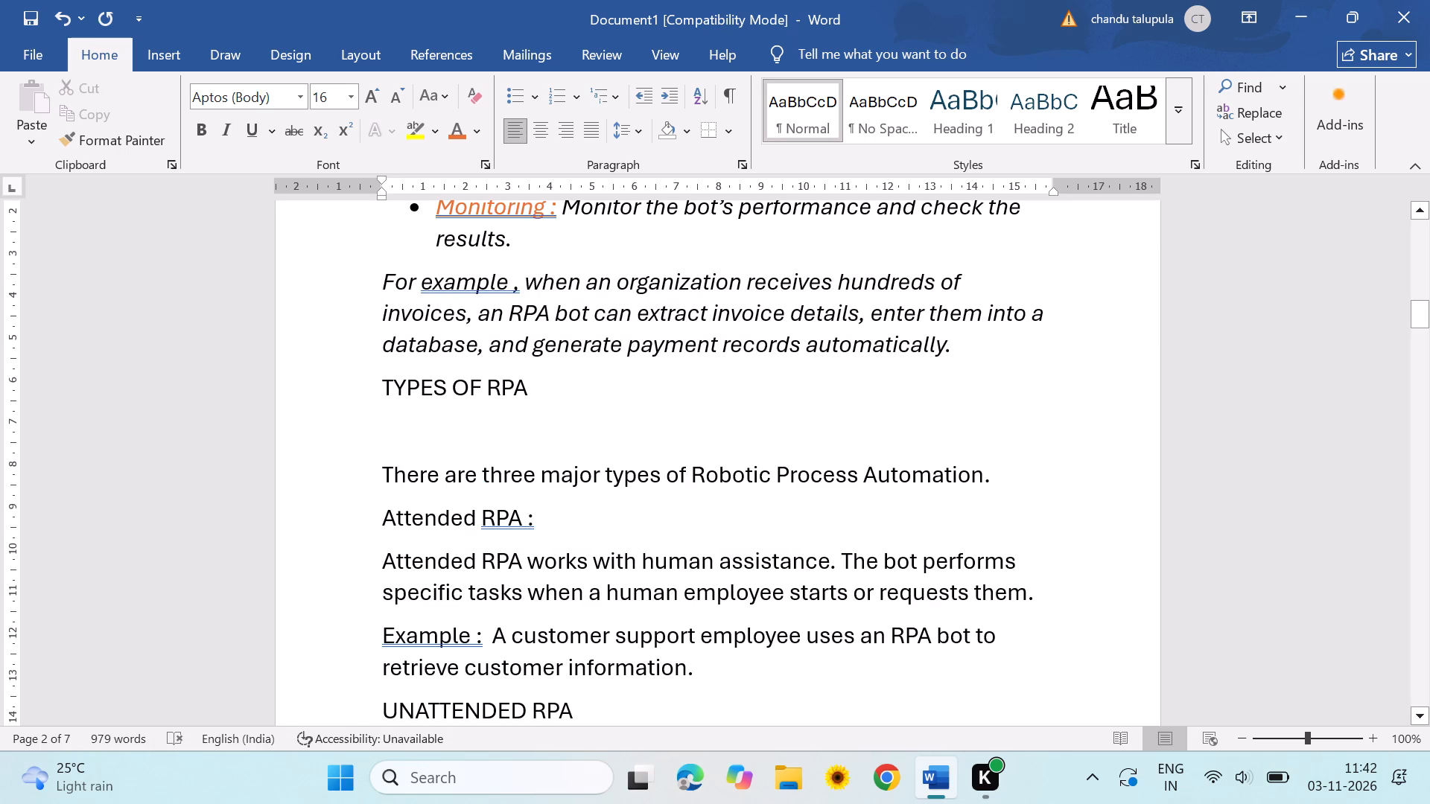
pyautogui.press('Return')
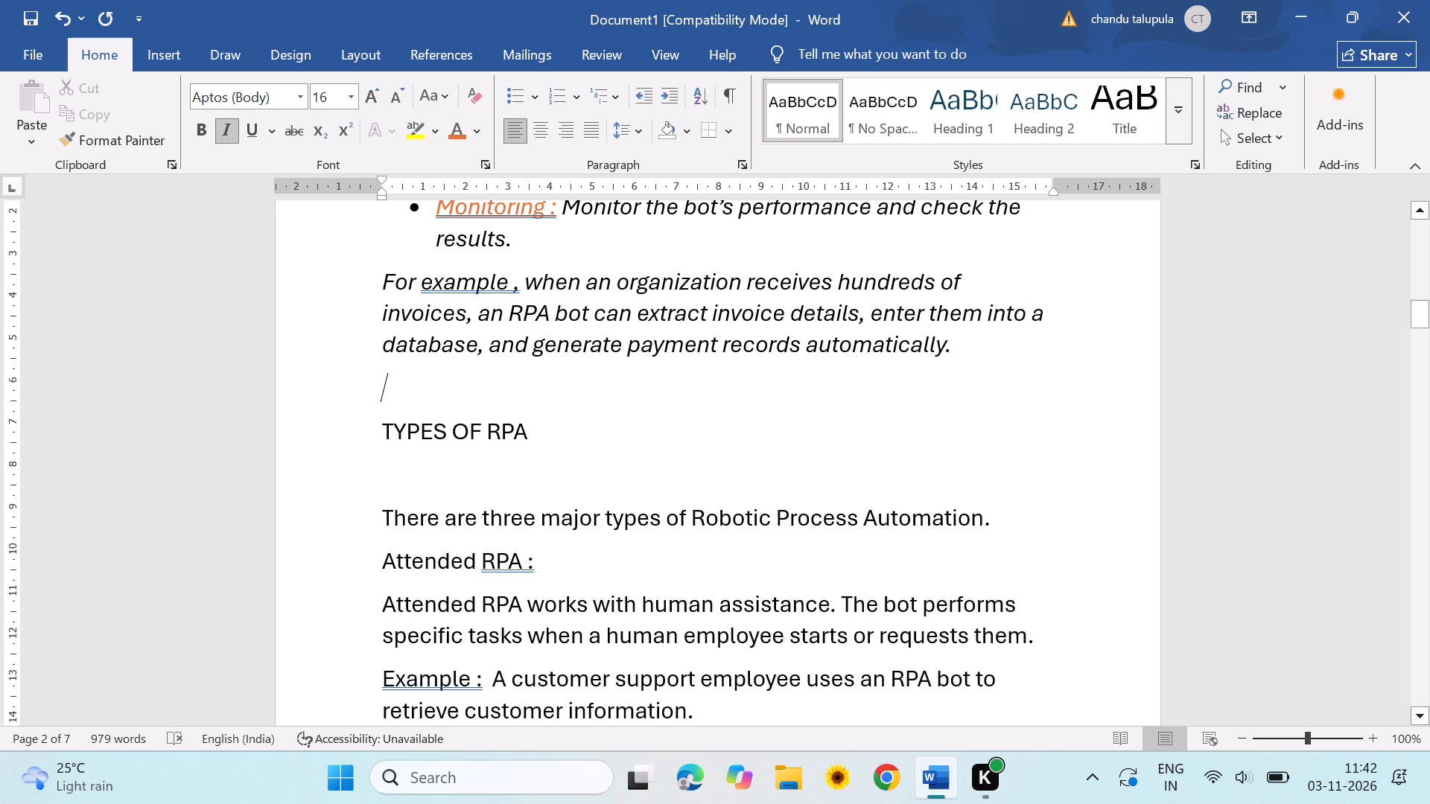
pyautogui.click(392, 484)
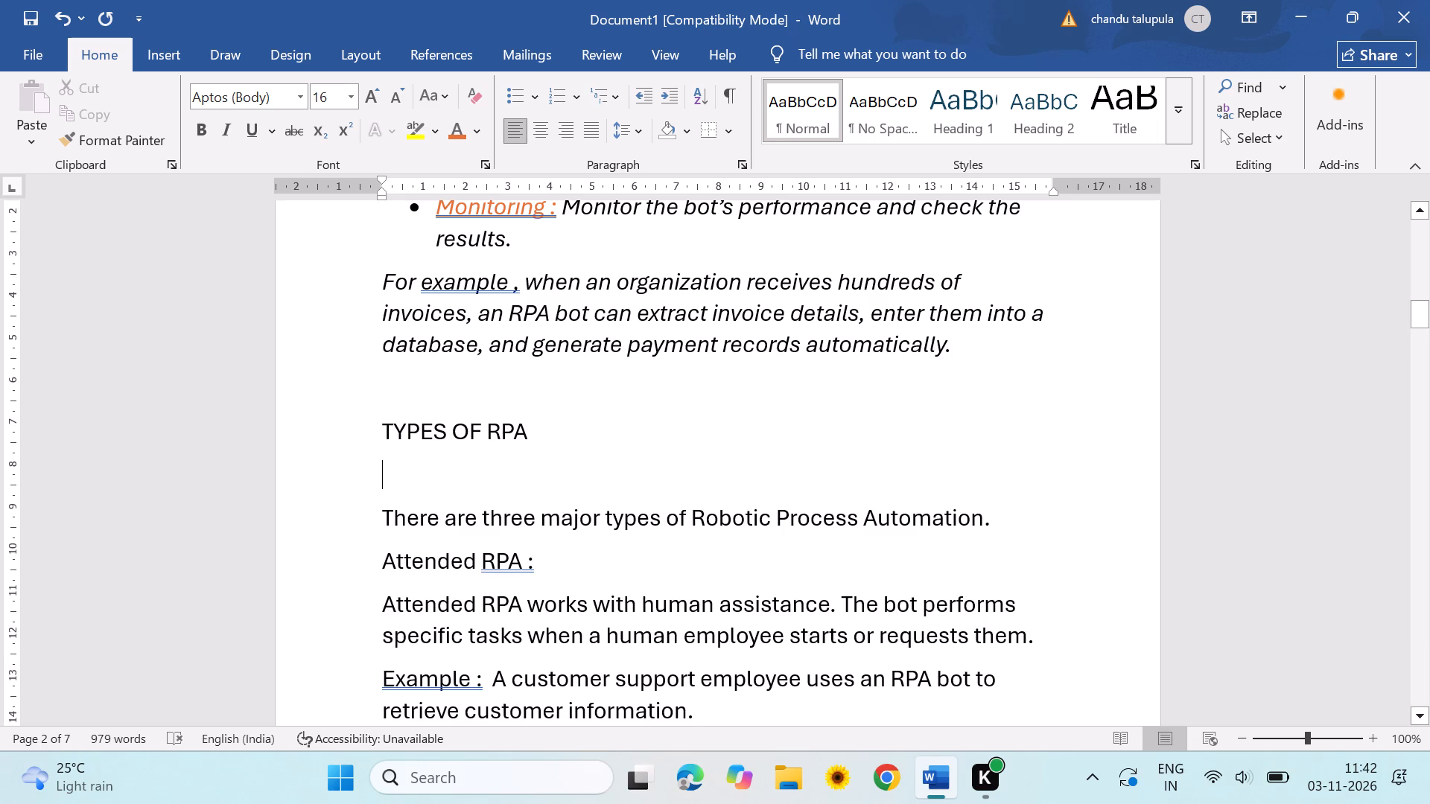
pyautogui.press('BackSpace')
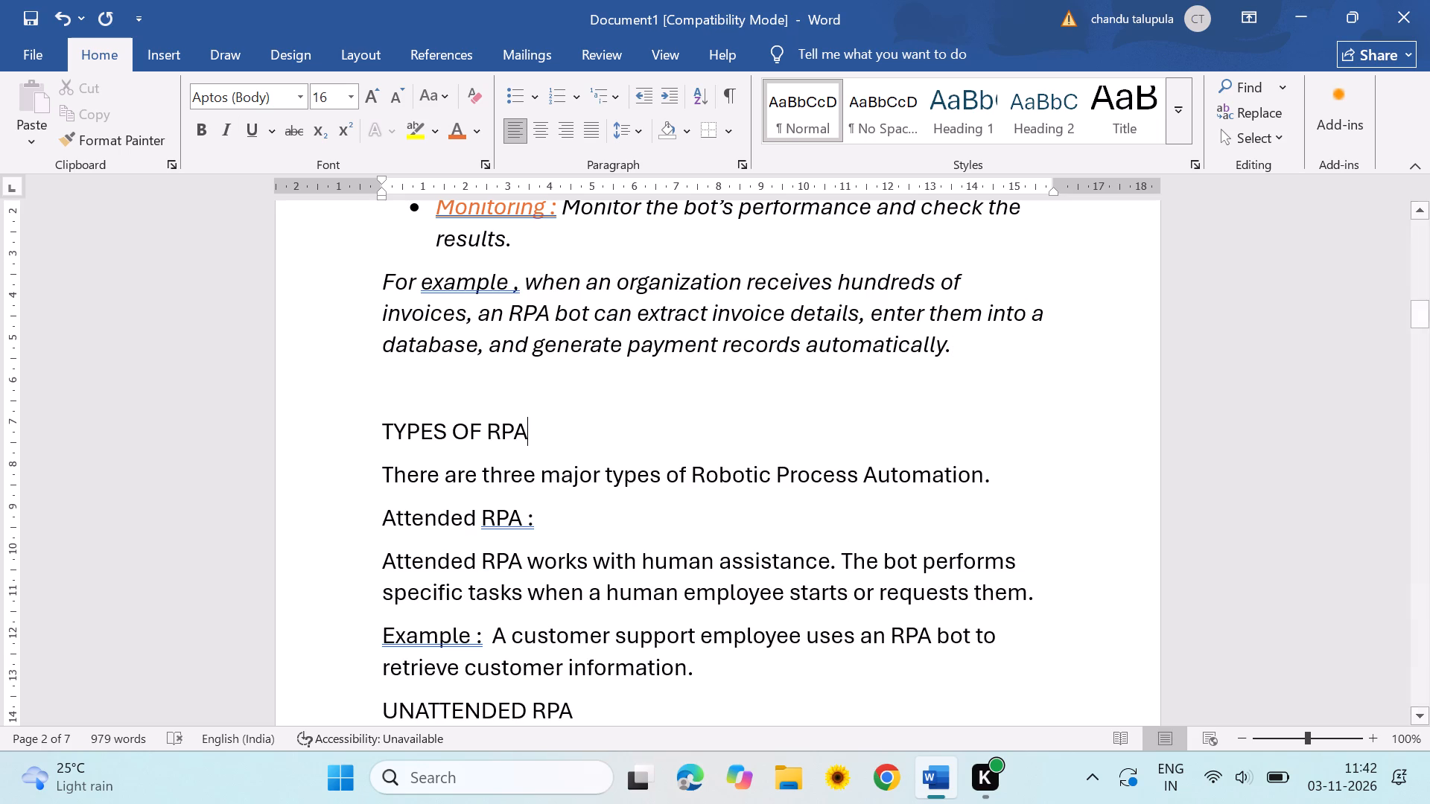
# Make the TYPES OF RPA heading bold and italic, in a dark purple theme colour with a wavy underline.
pyautogui.click(376, 427)
pyautogui.moveTo(372, 430); pyautogui.dragTo(603, 442)
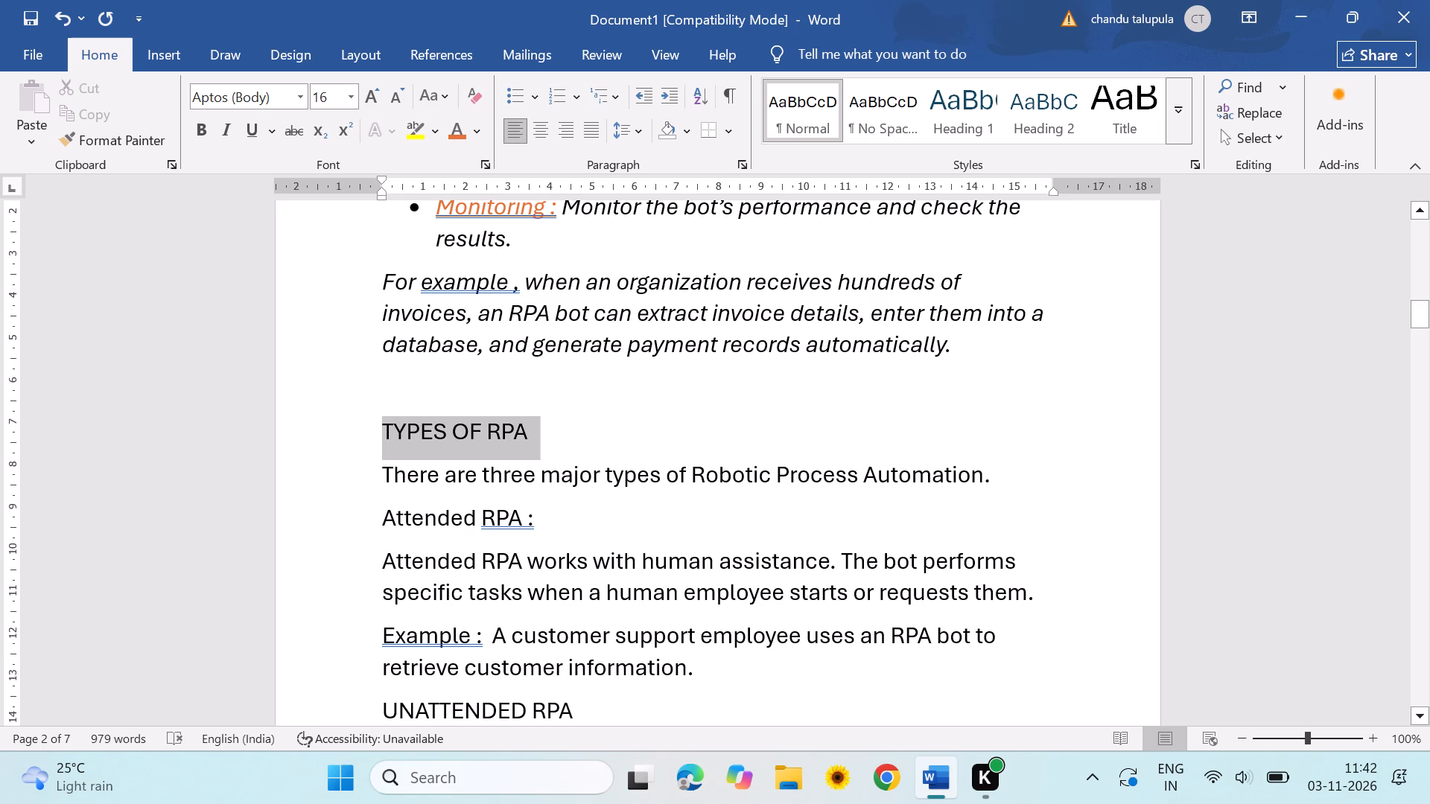
pyautogui.moveTo(603, 442); pyautogui.dragTo(597, 441)
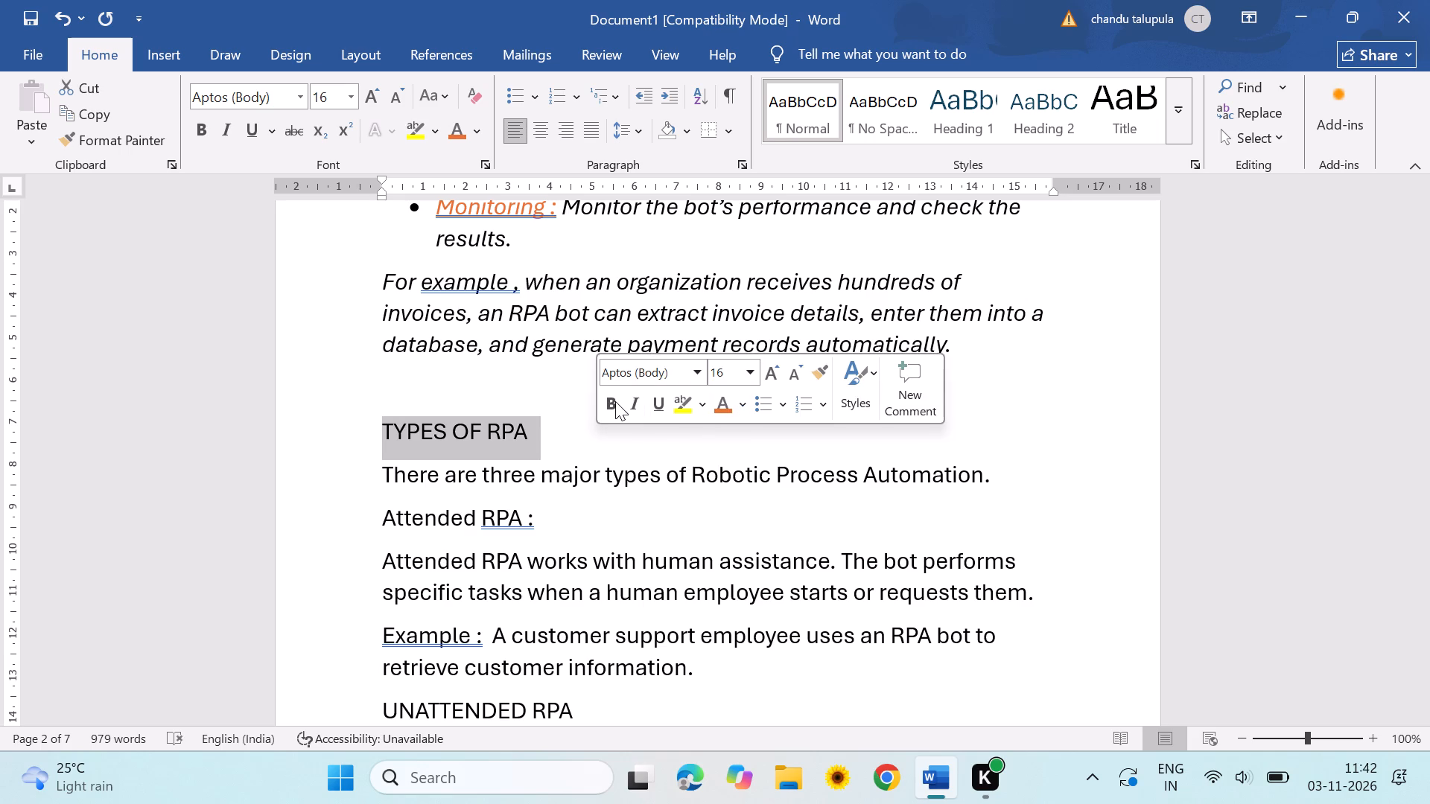
pyautogui.click(615, 401)
pyautogui.click(633, 406)
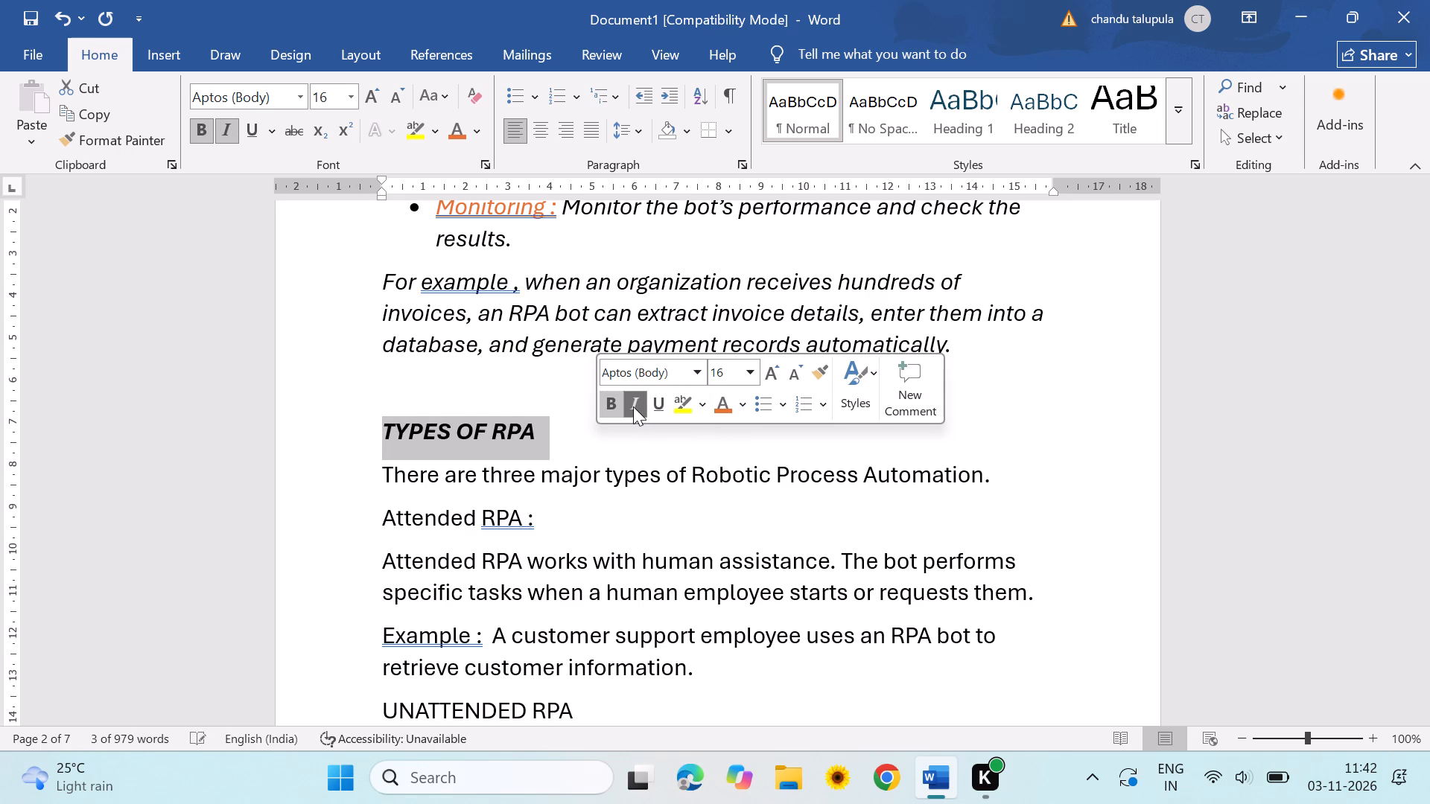
pyautogui.click(740, 414)
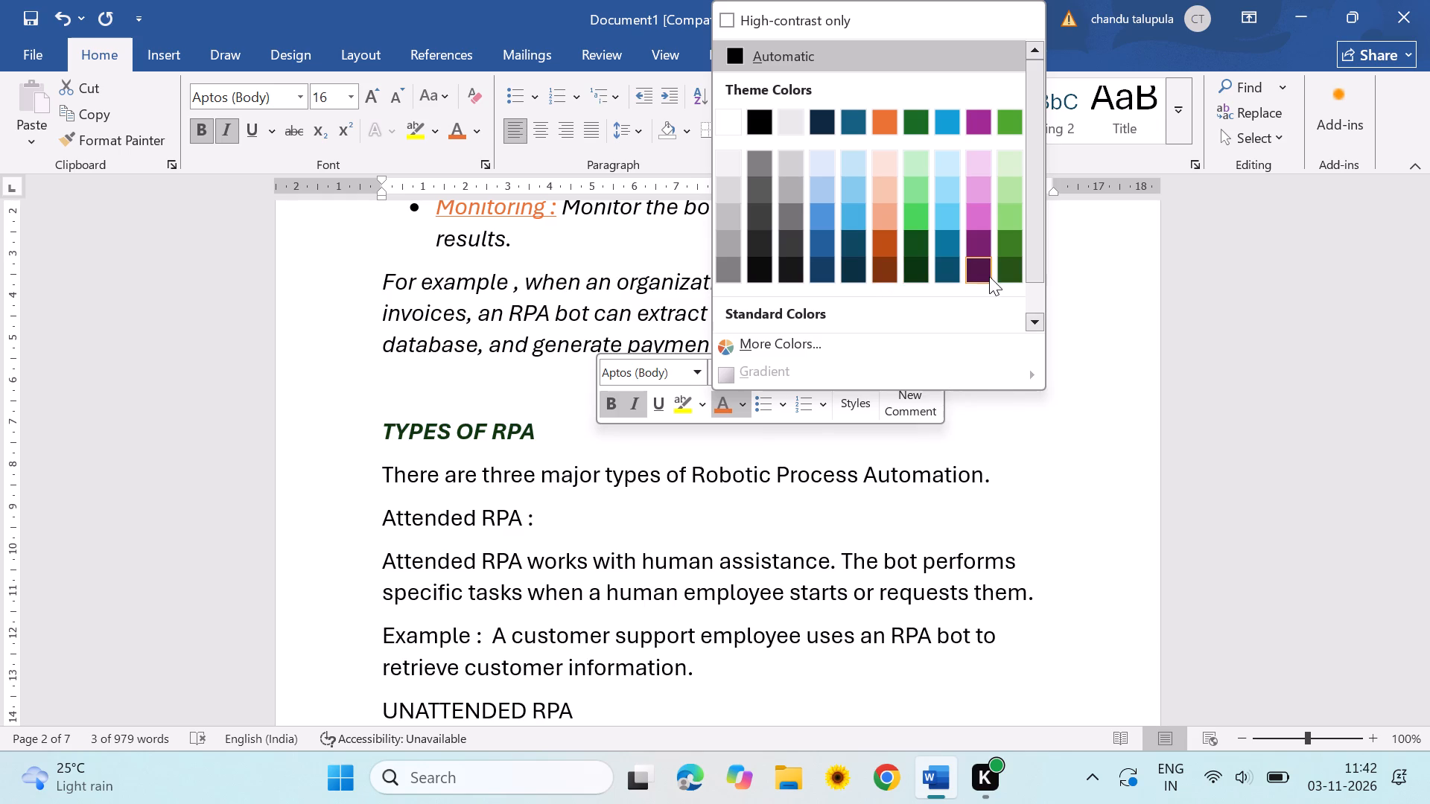
pyautogui.click(982, 249)
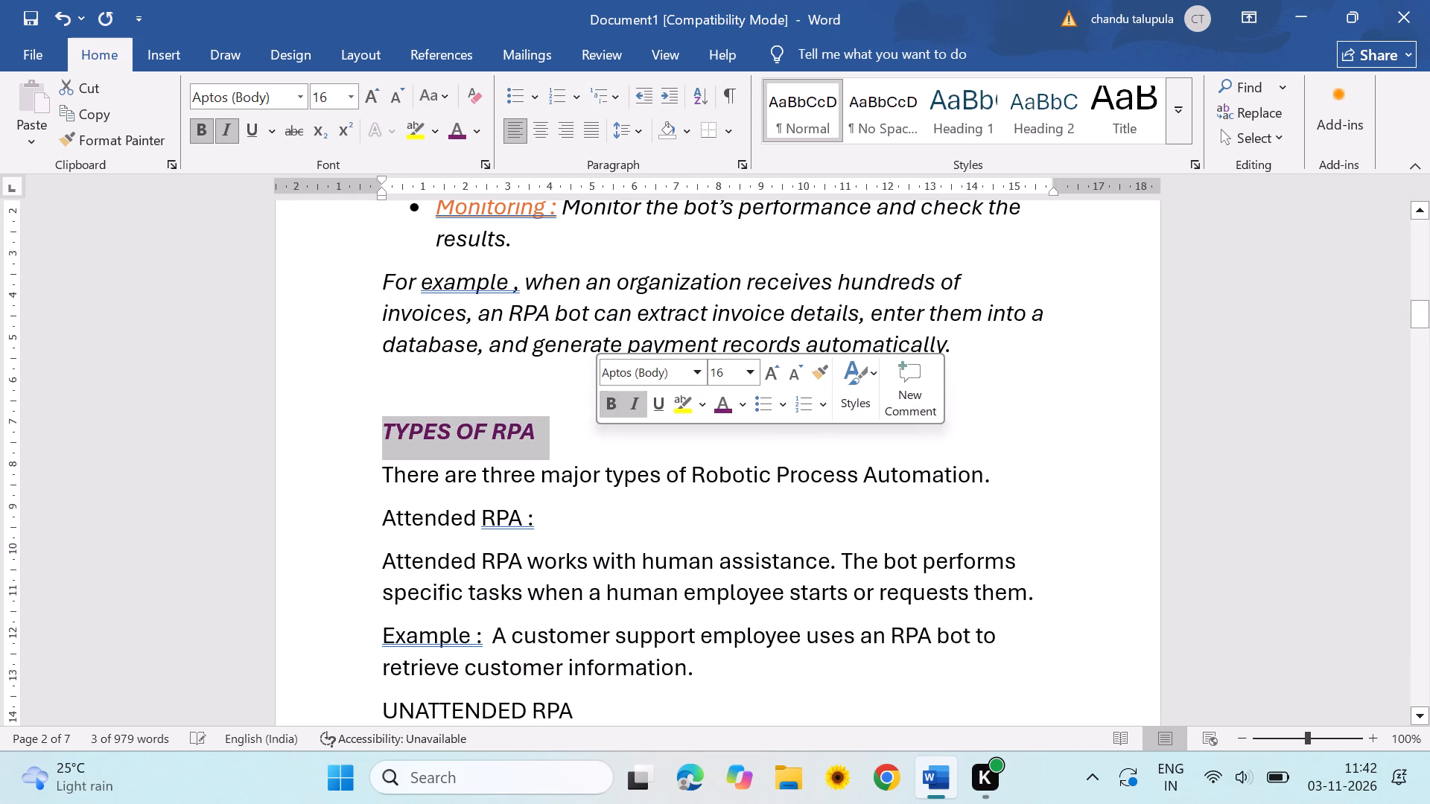
pyautogui.click(273, 130)
pyautogui.click(286, 352)
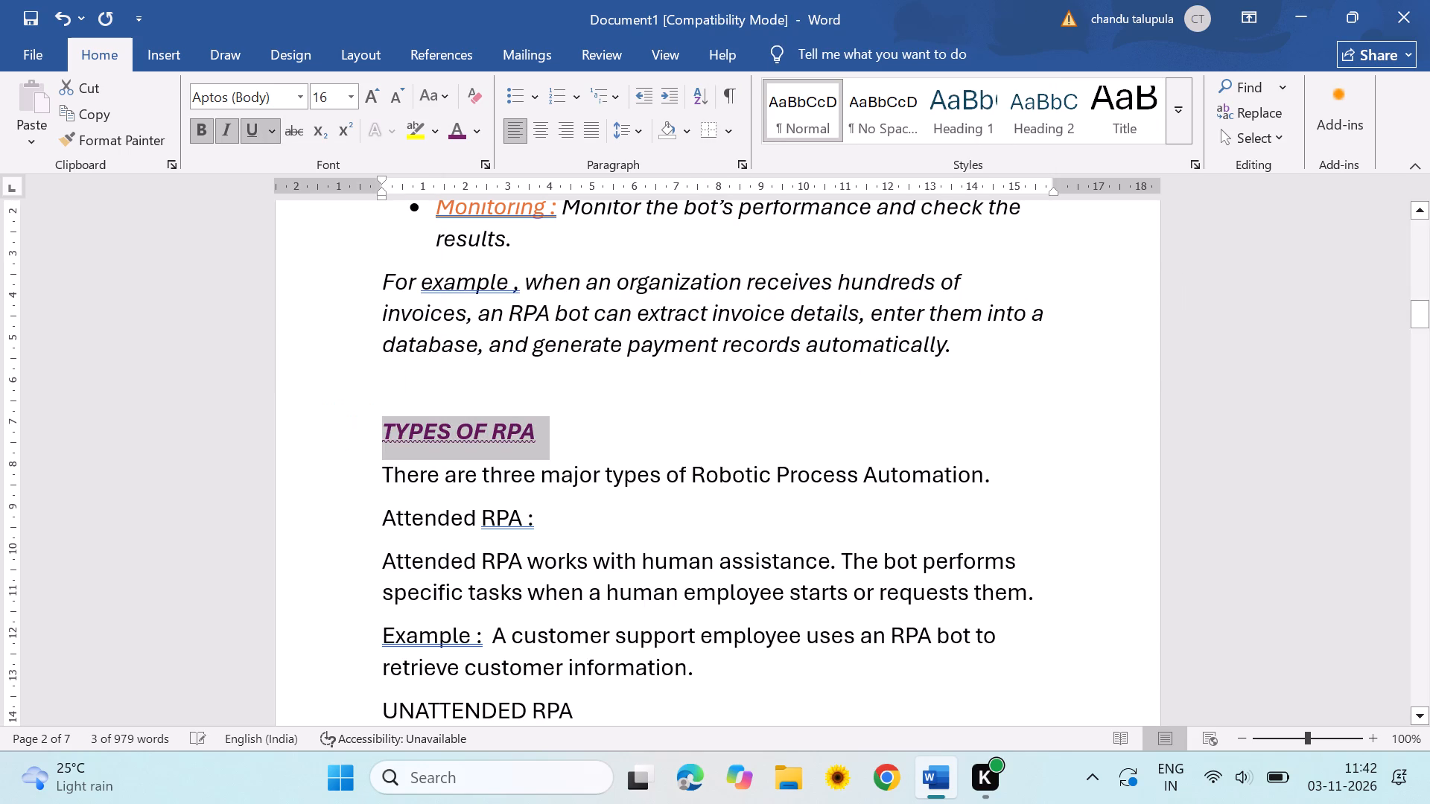
# Add an arrowhead bullet to the TYPES OF RPA heading.
pyautogui.click(534, 99)
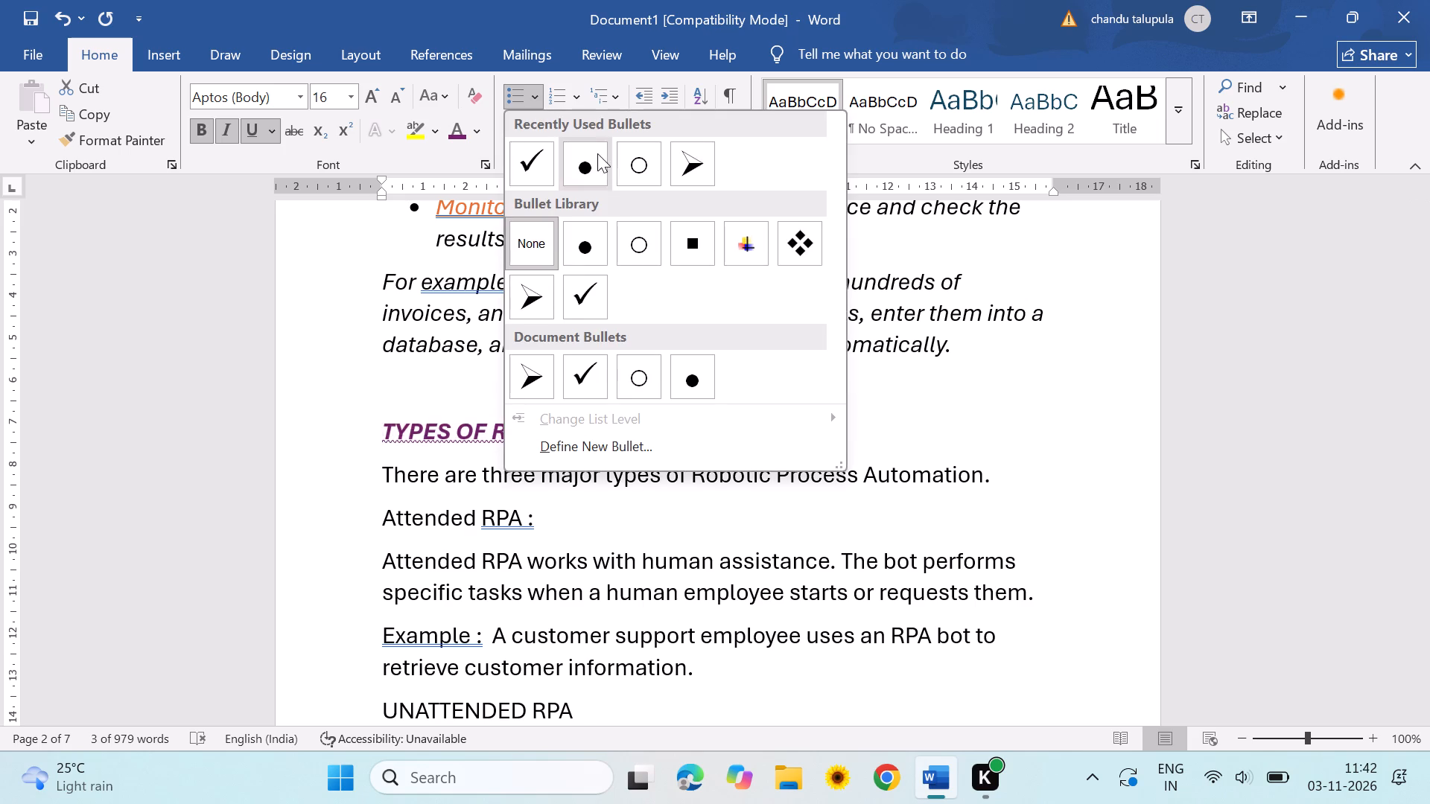
pyautogui.click(699, 156)
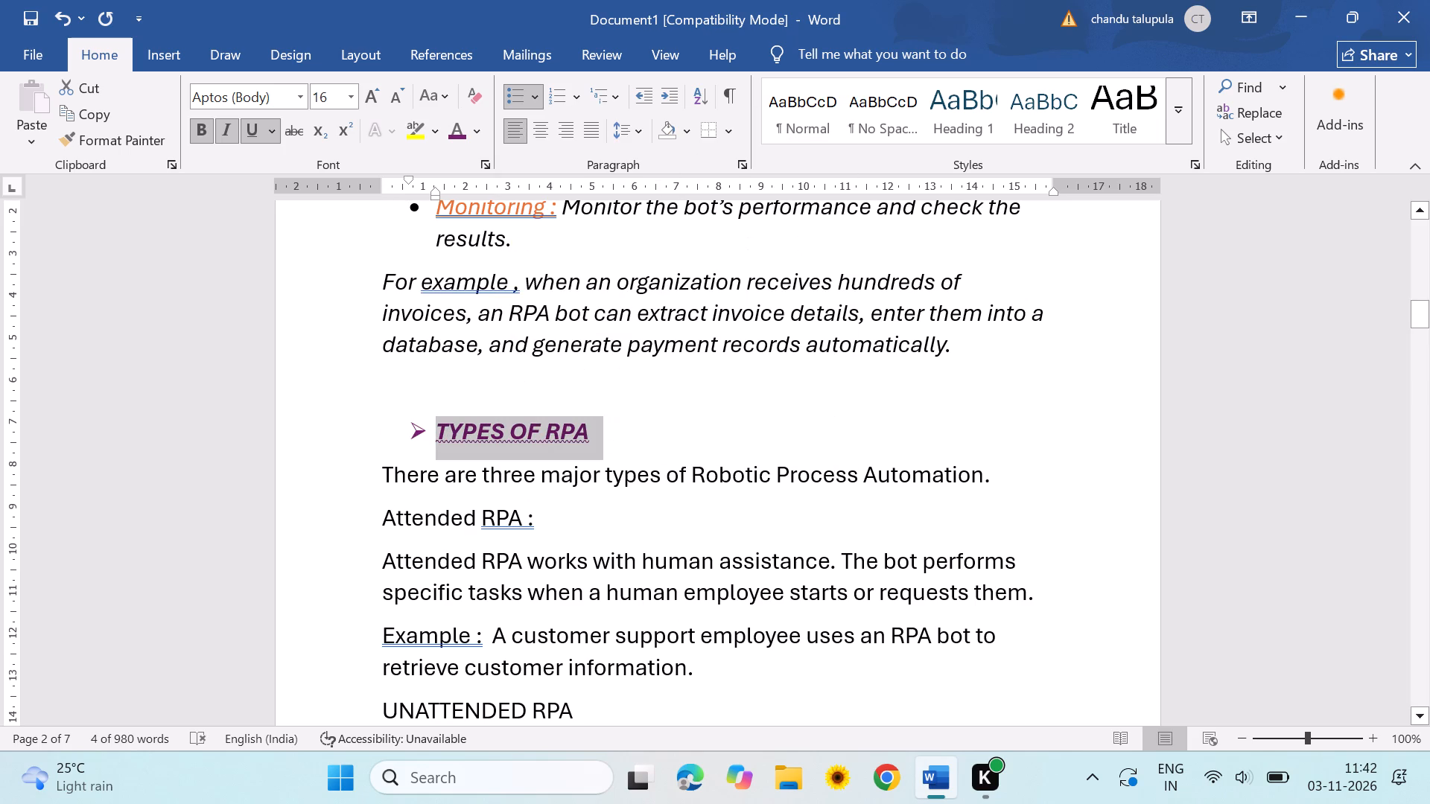
pyautogui.click(880, 375)
# Add a solid round bullet to the line "There are three major types of Robotic Process Automation.".
pyautogui.moveTo(1426, 316); pyautogui.dragTo(1426, 320)
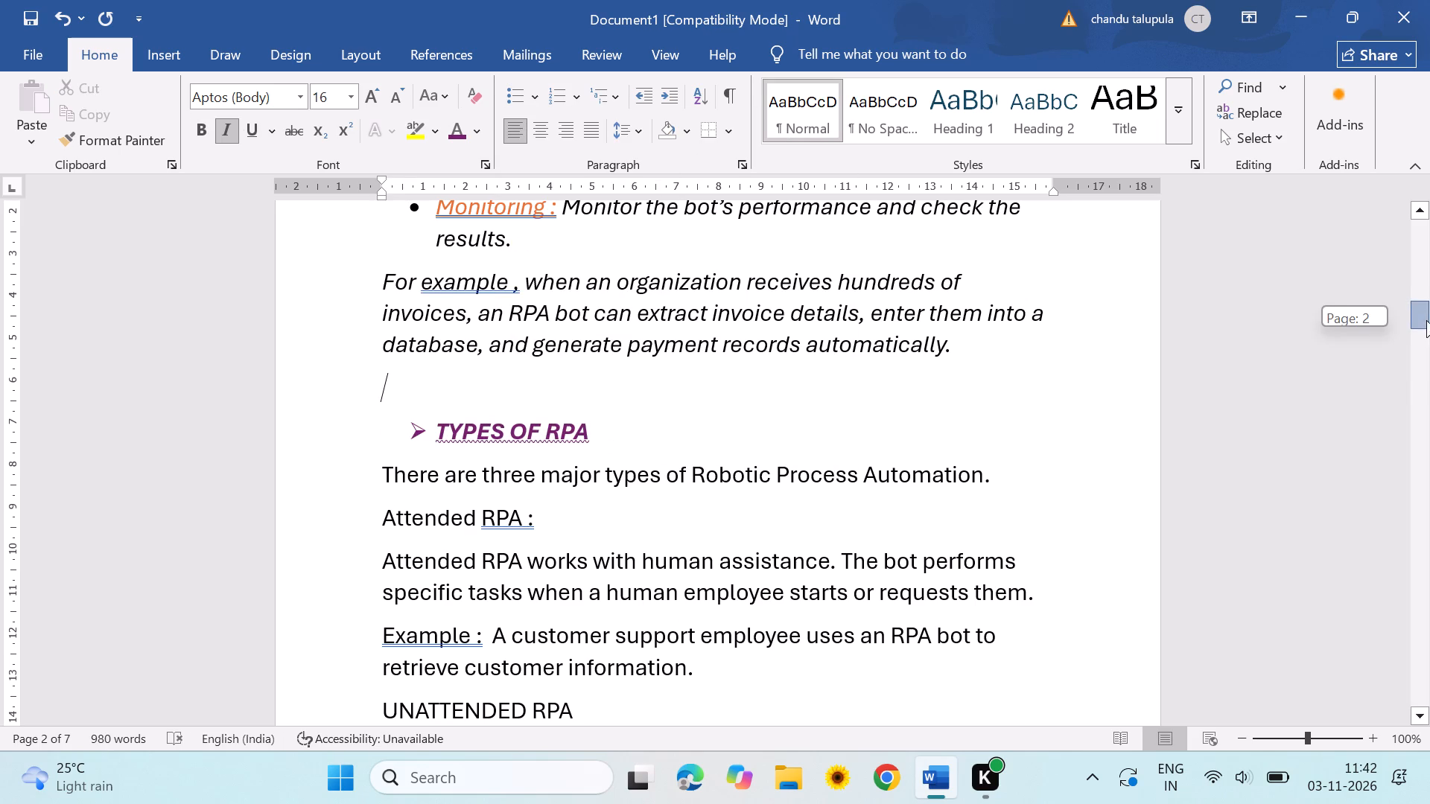
pyautogui.moveTo(1426, 320); pyautogui.dragTo(1426, 326)
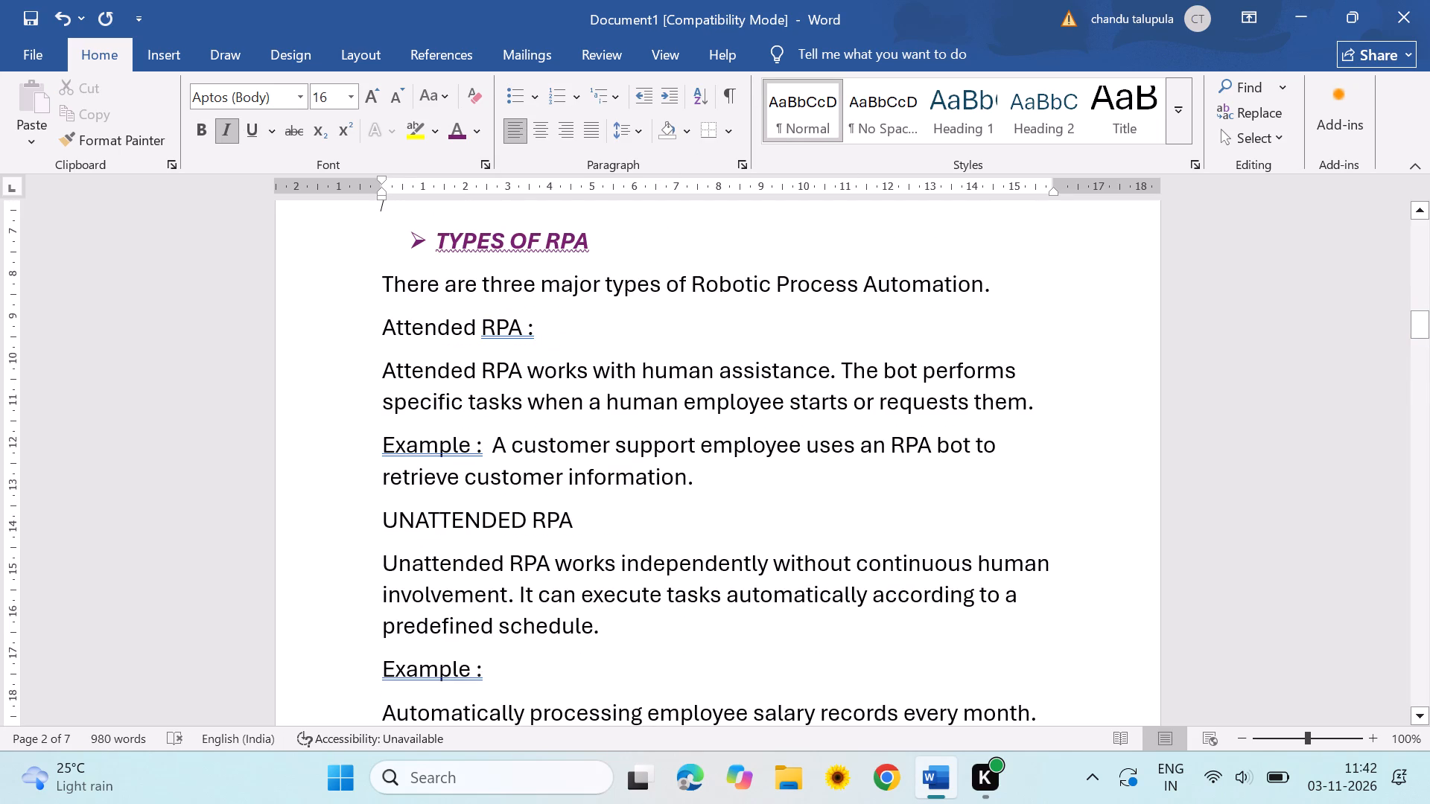
pyautogui.moveTo(379, 274); pyautogui.dragTo(982, 316)
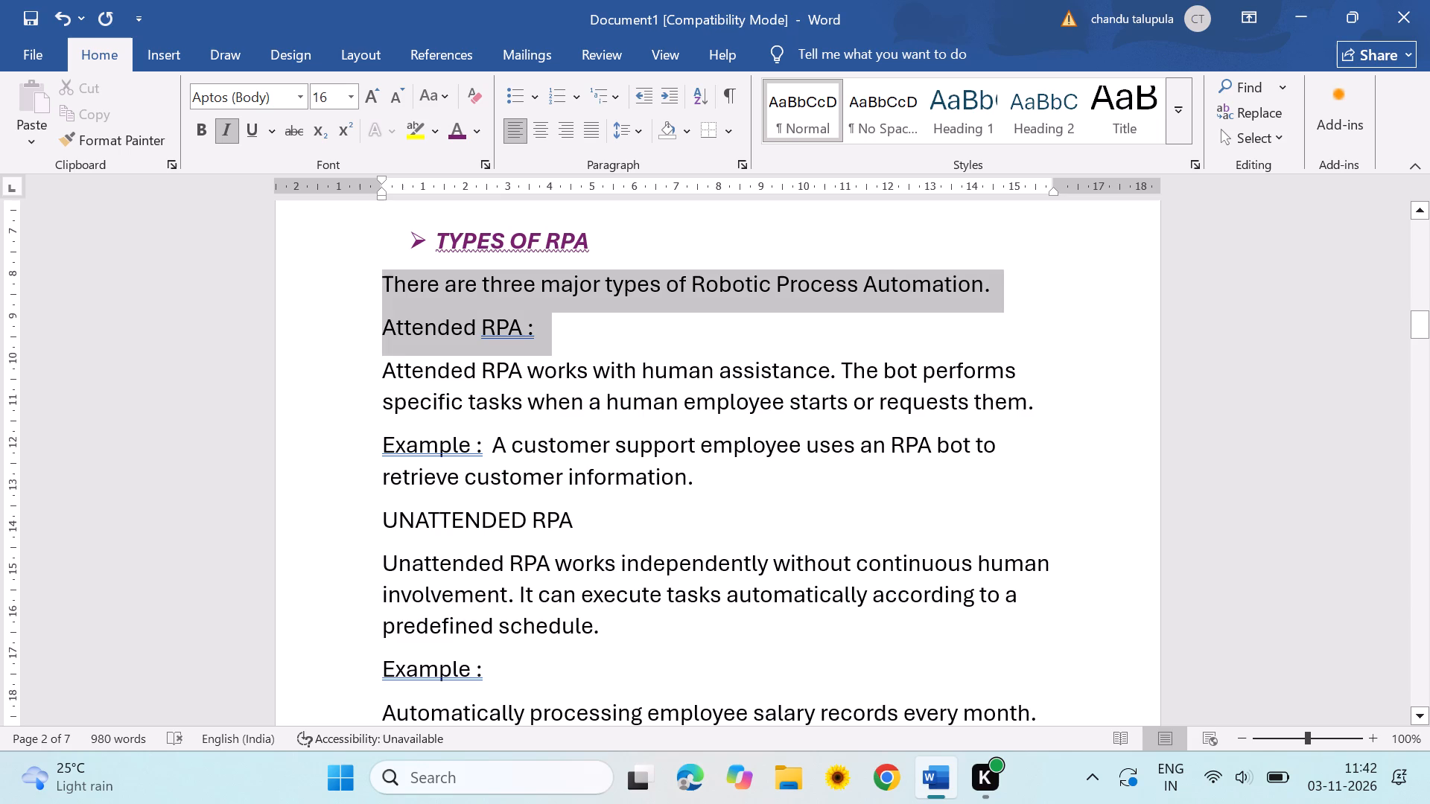
pyautogui.moveTo(982, 316); pyautogui.dragTo(1114, 288)
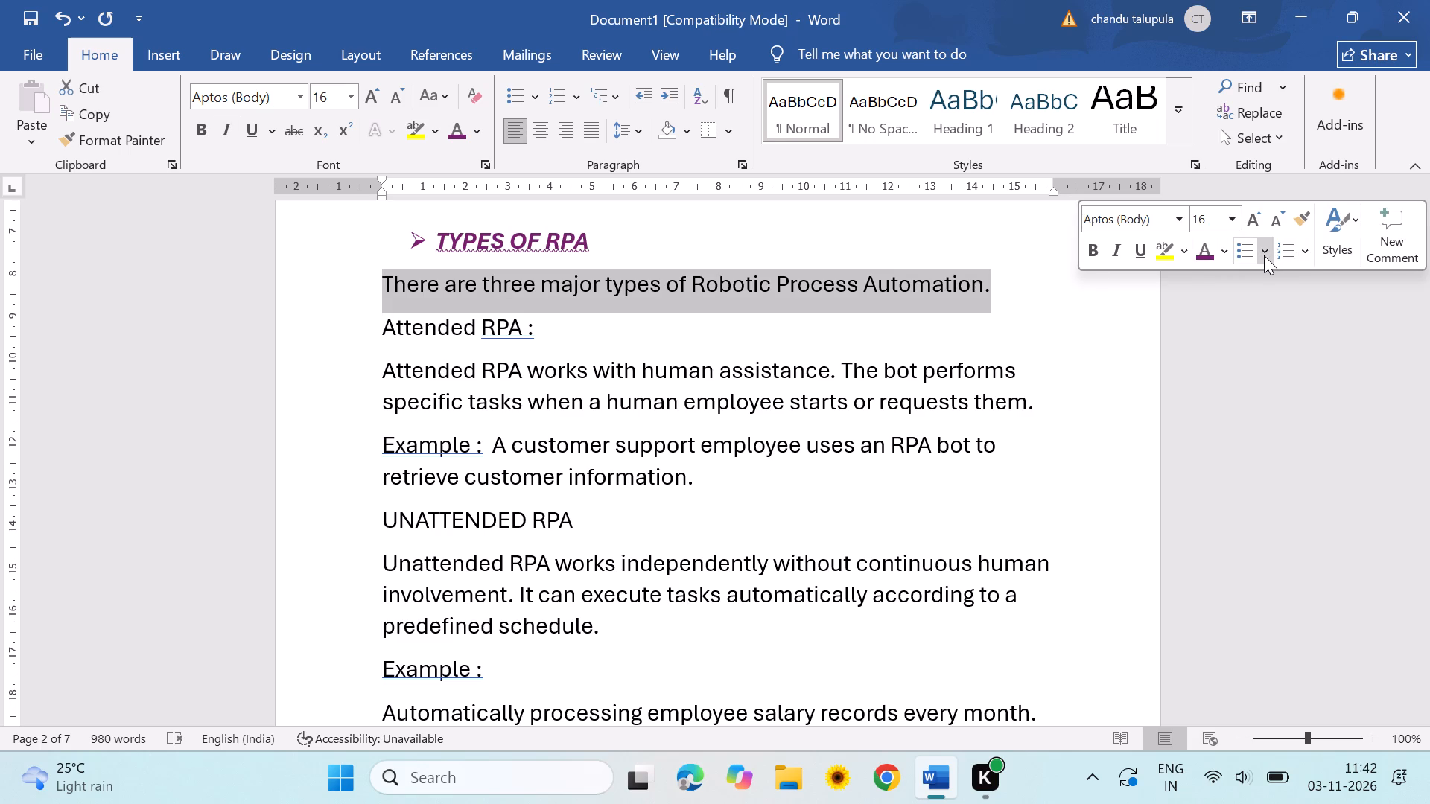
pyautogui.click(1264, 255)
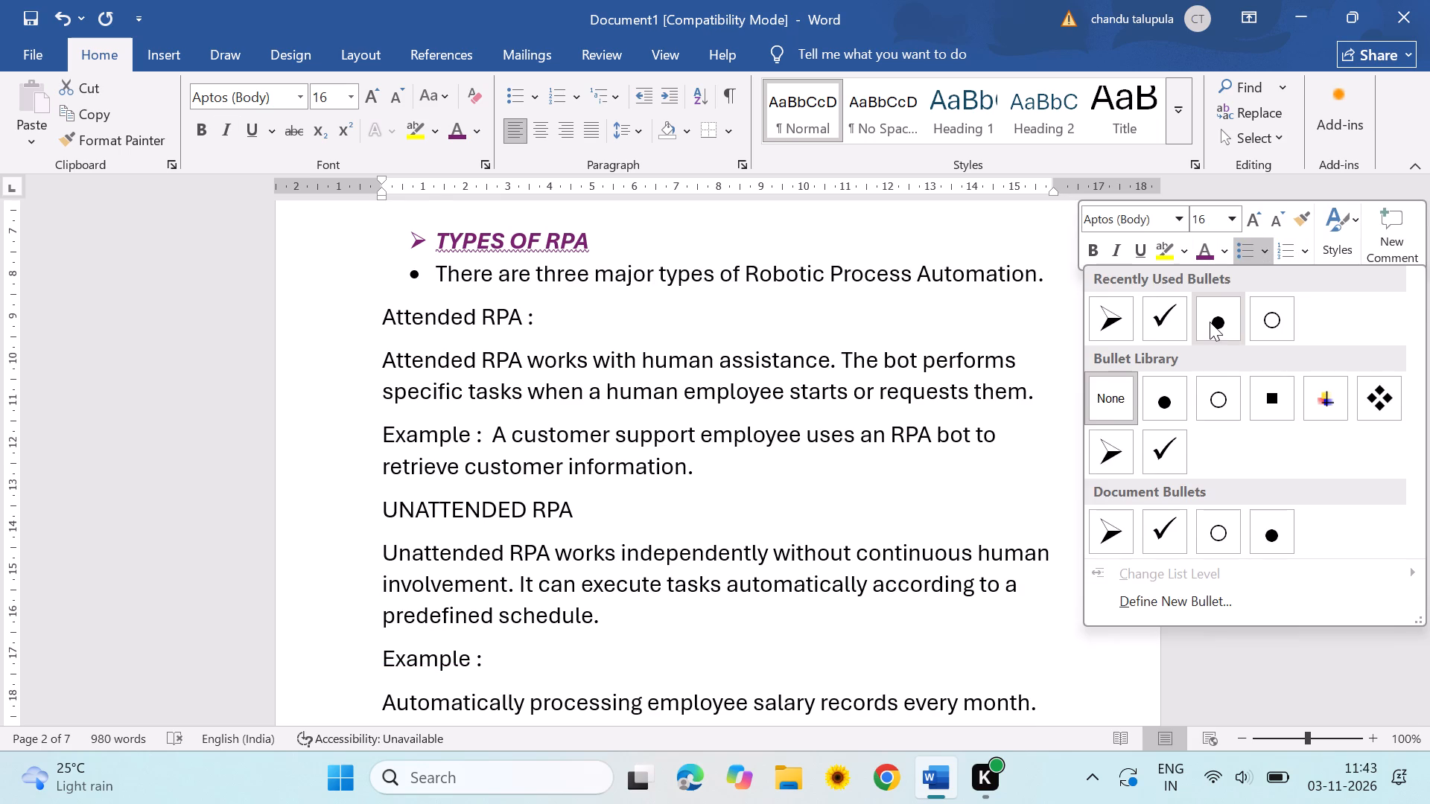
pyautogui.click(1210, 322)
pyautogui.click(750, 338)
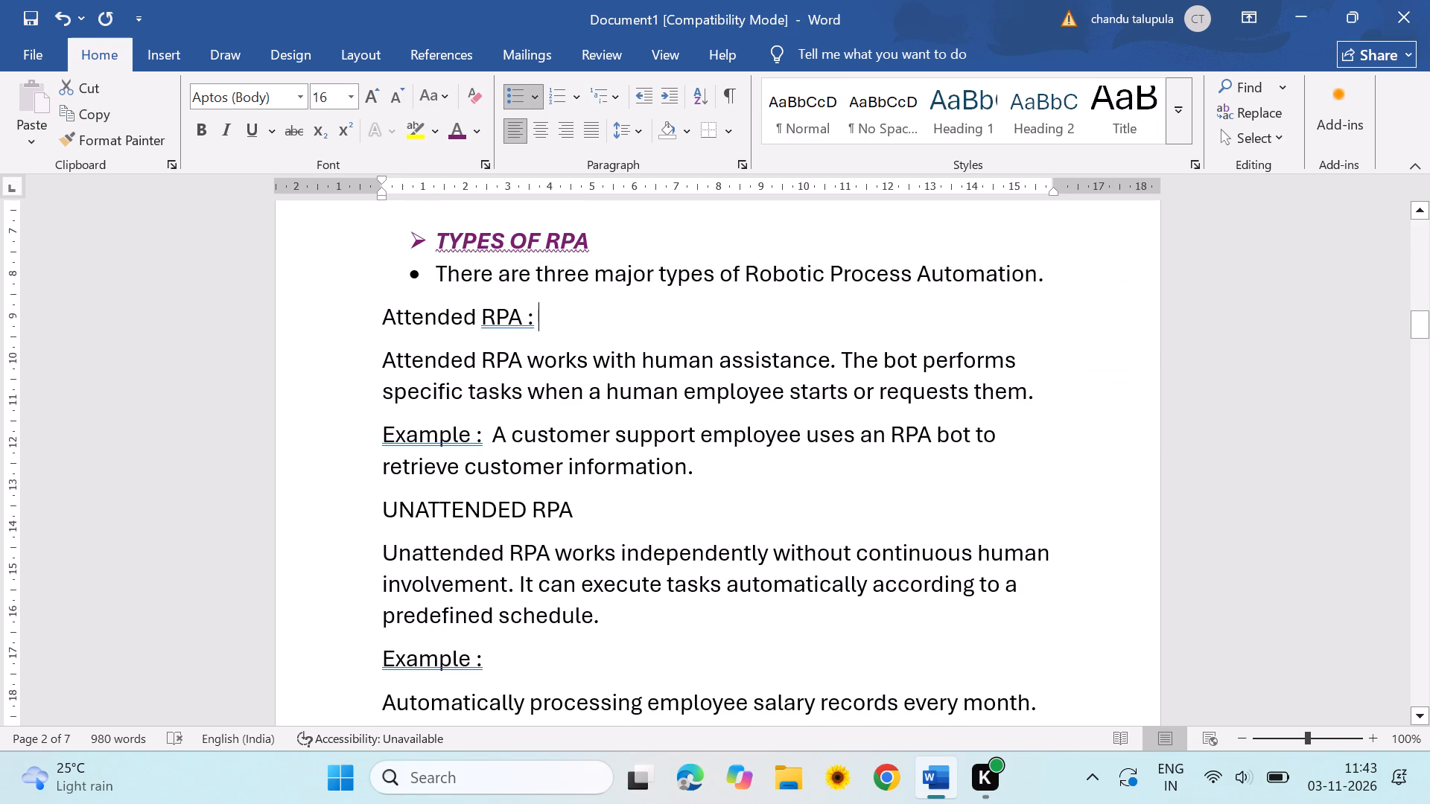
# Make the "Attended RPA :" heading red with a thick underline and give it a four-diamond bullet.
pyautogui.click(378, 314)
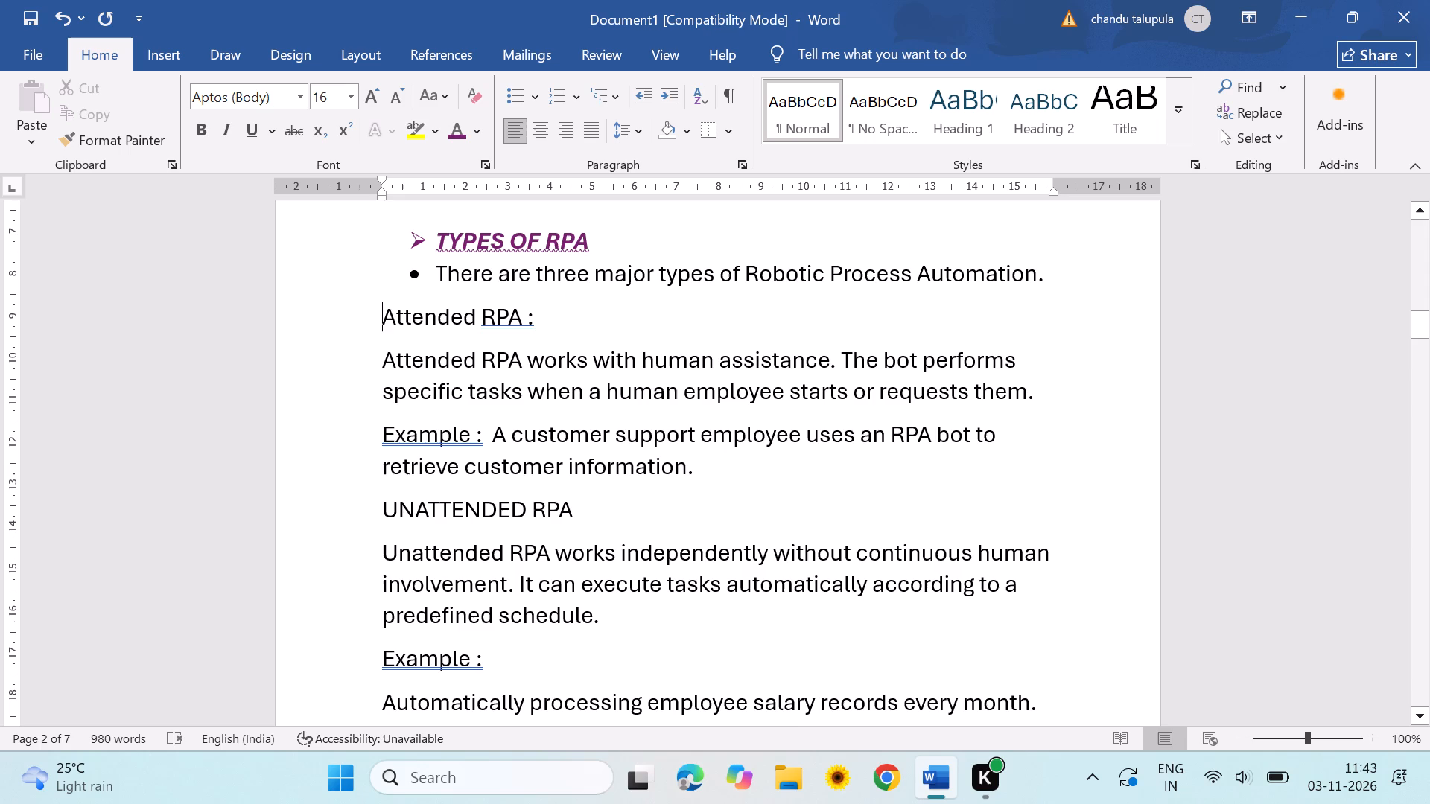
pyautogui.moveTo(380, 316); pyautogui.dragTo(565, 311)
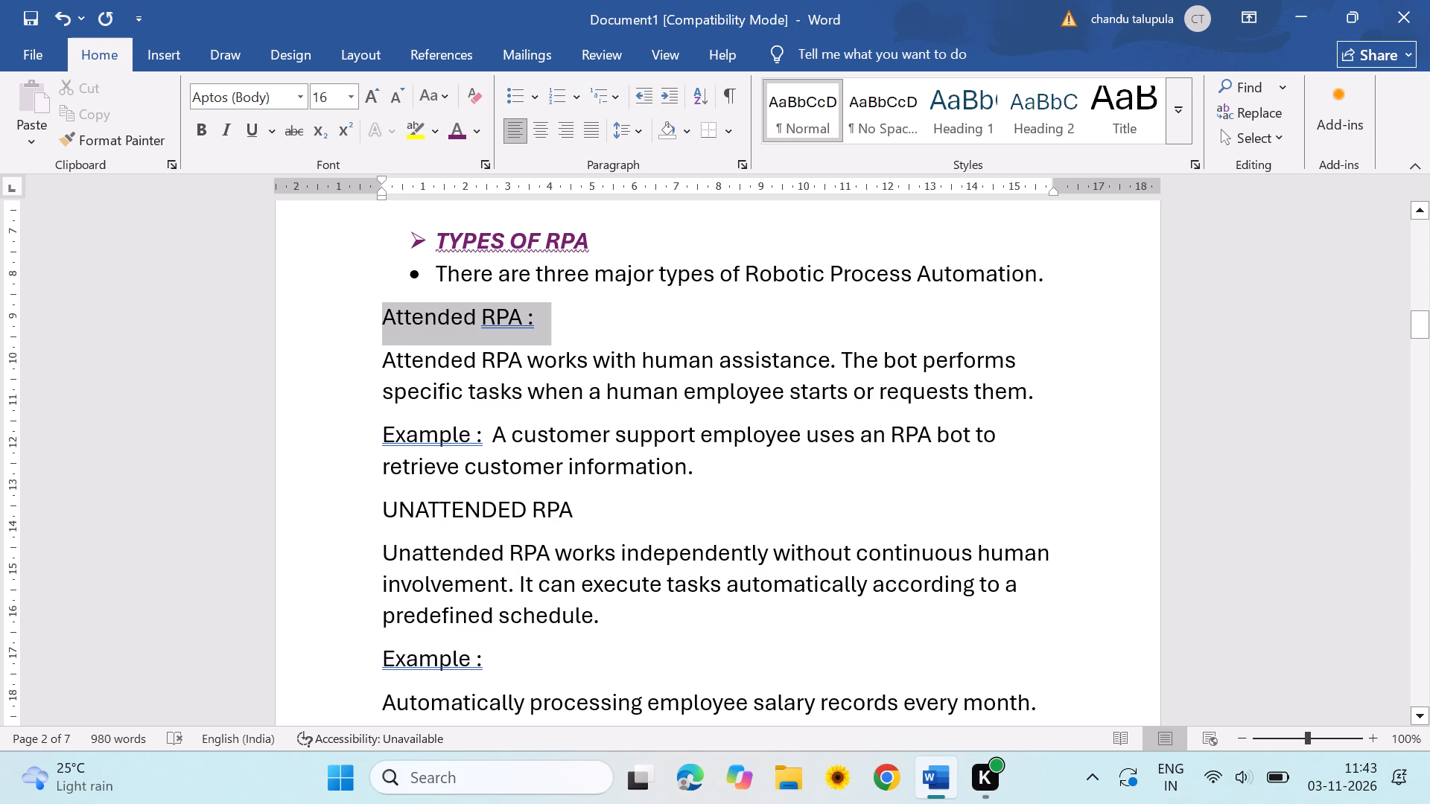
pyautogui.moveTo(565, 311); pyautogui.dragTo(581, 310)
pyautogui.click(728, 272)
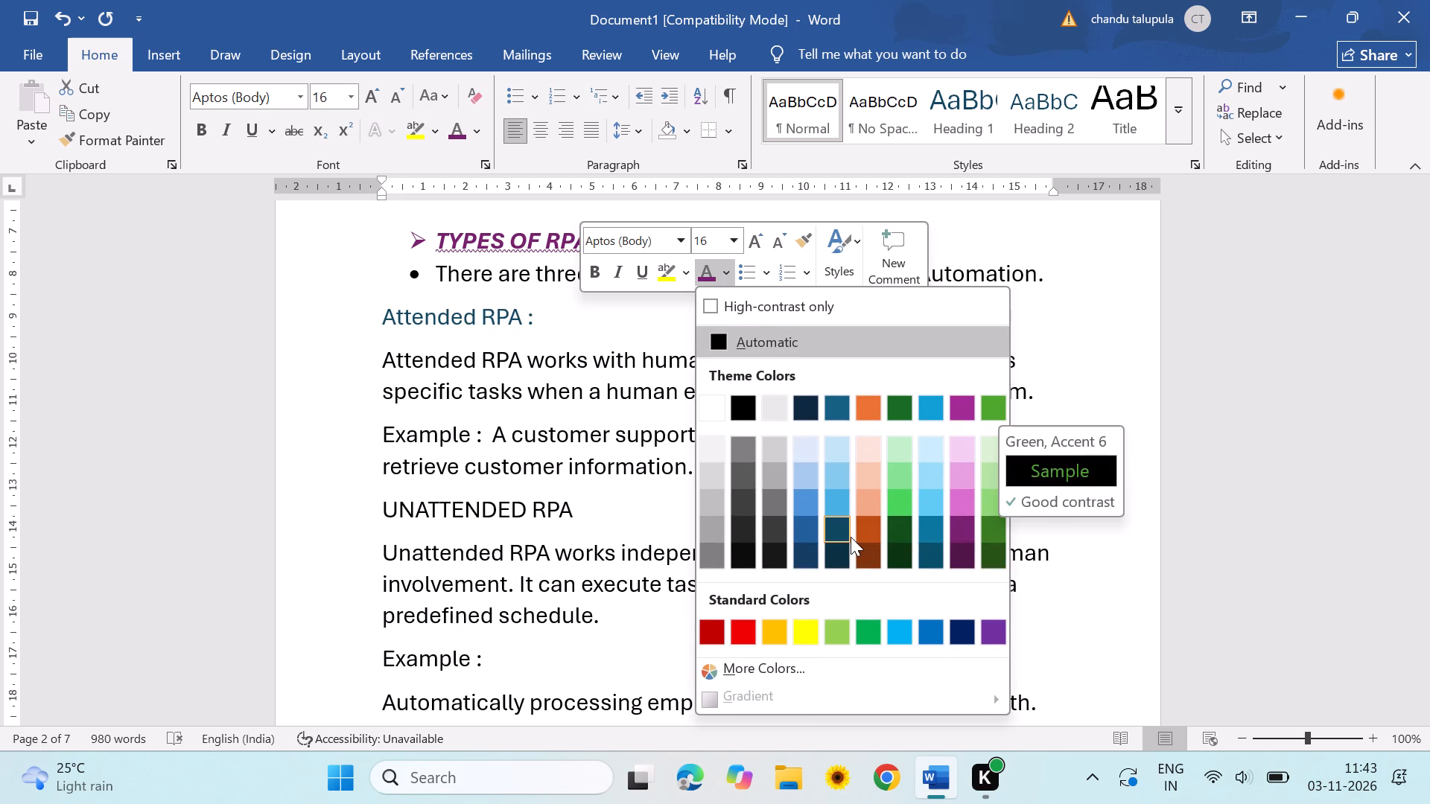
pyautogui.click(737, 631)
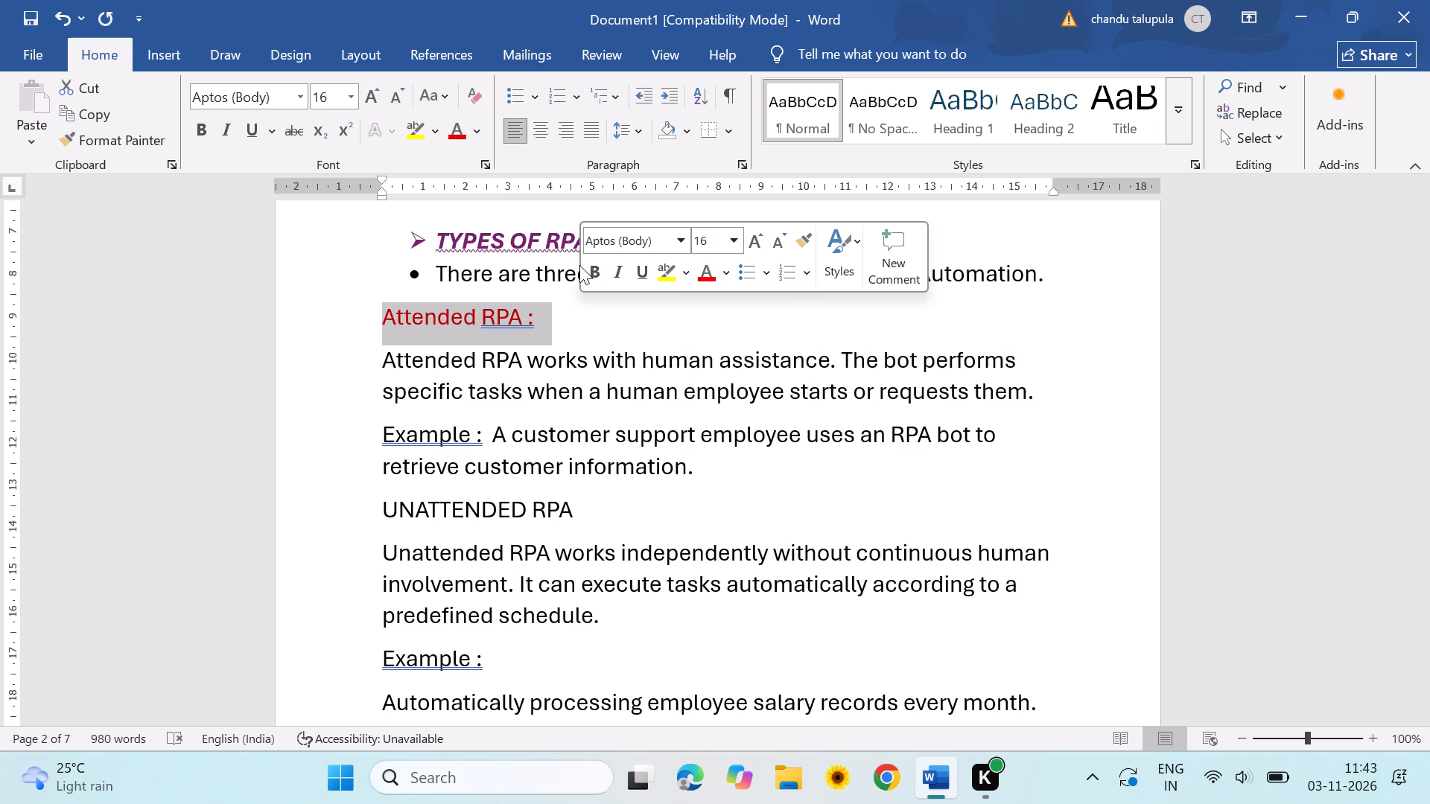
pyautogui.click(270, 135)
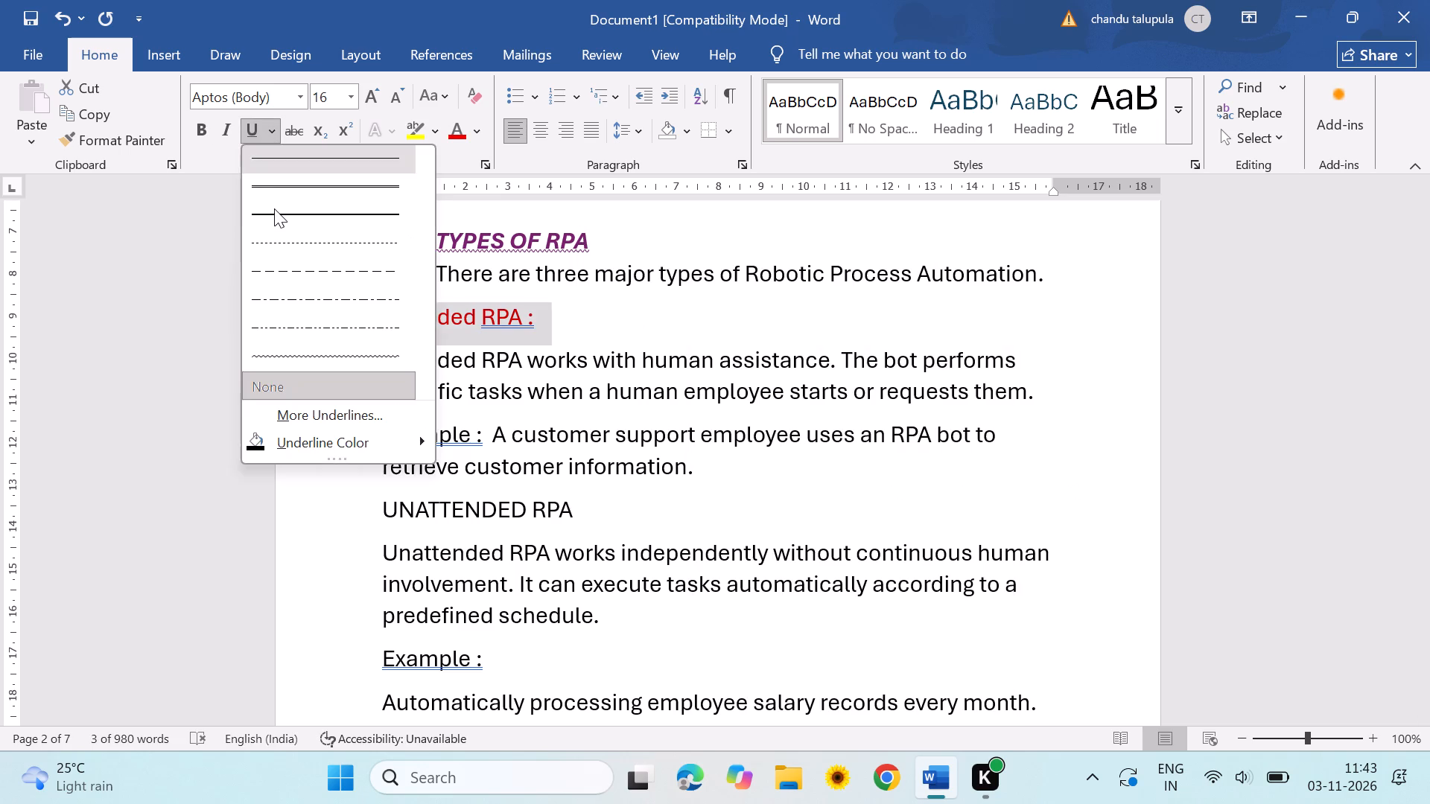
pyautogui.click(275, 209)
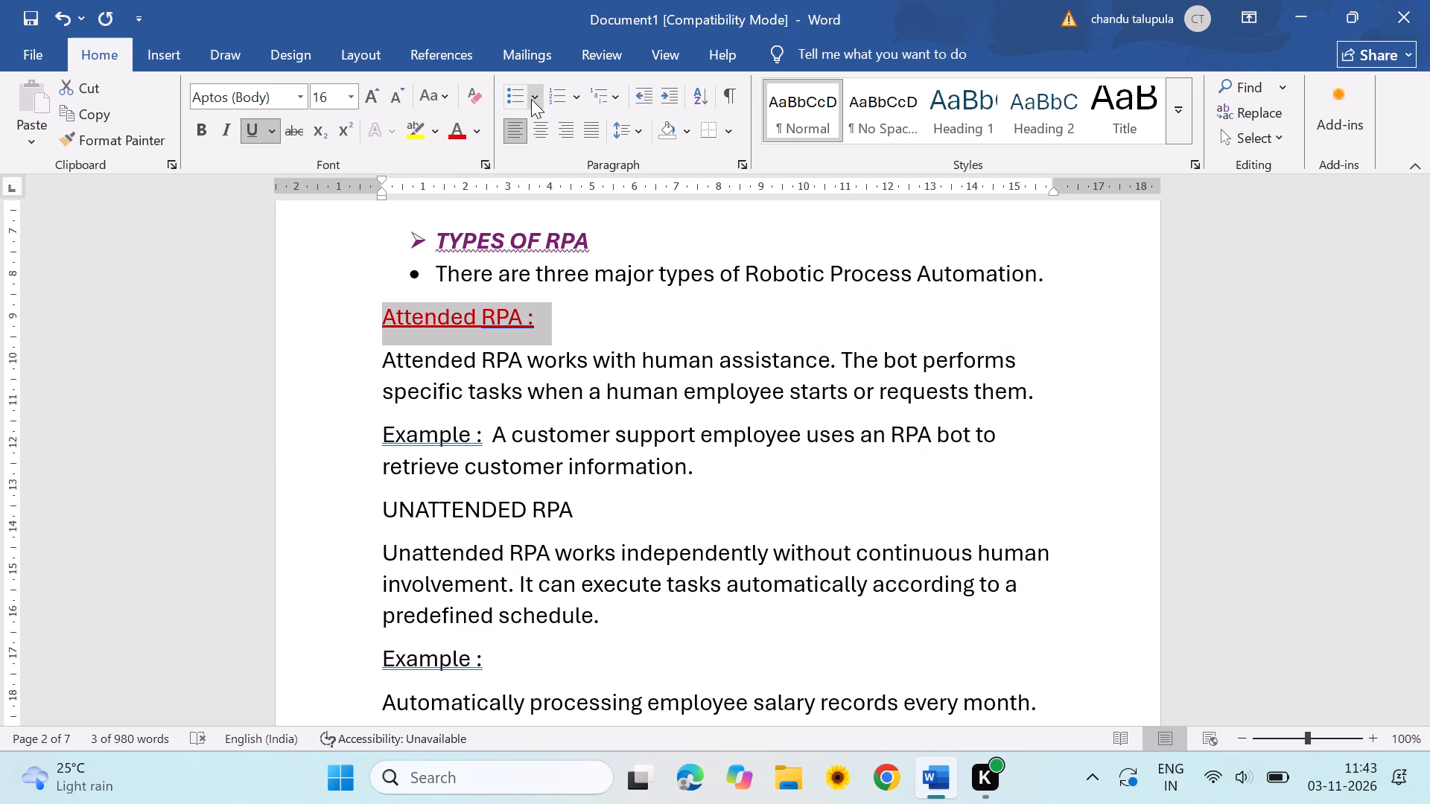
pyautogui.click(530, 99)
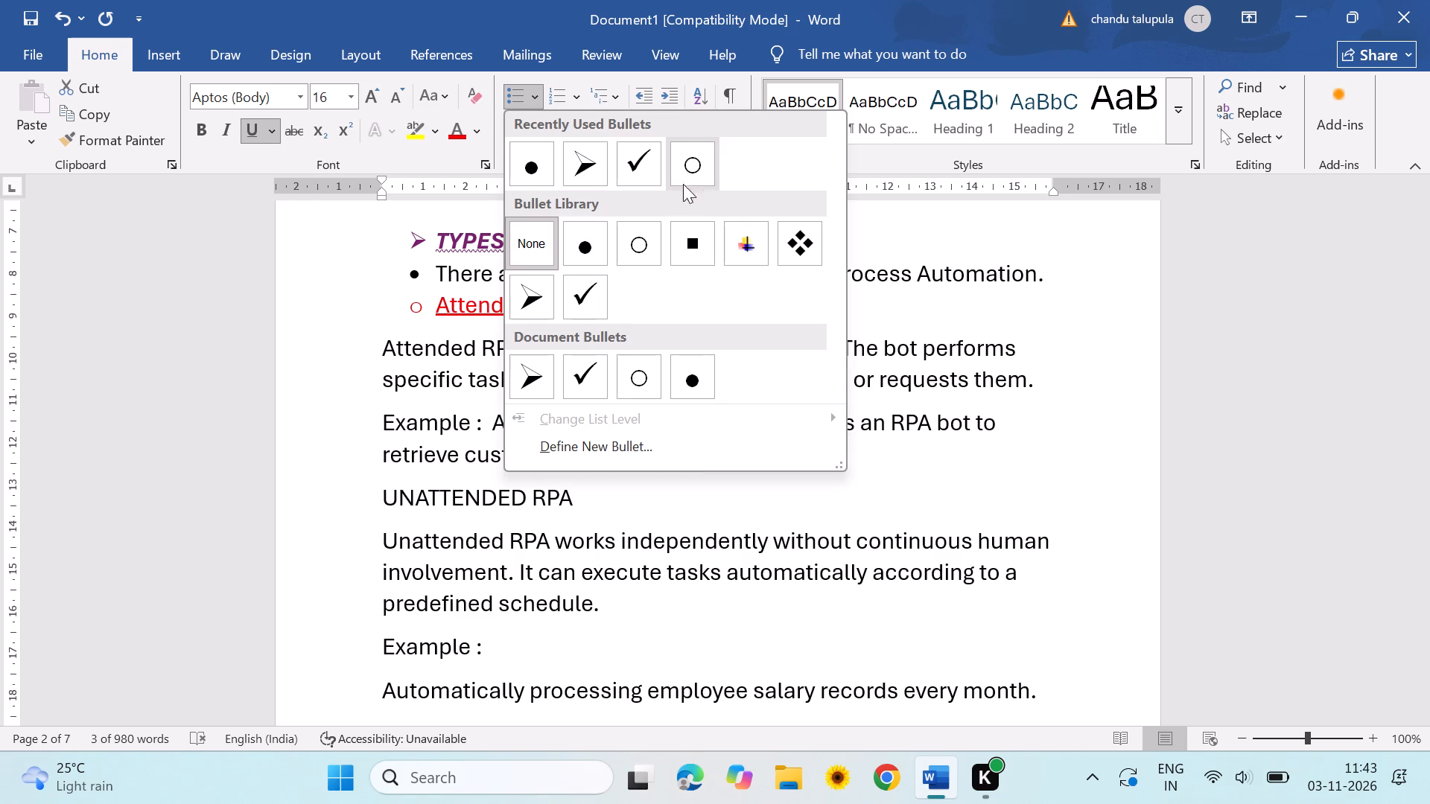
pyautogui.click(801, 240)
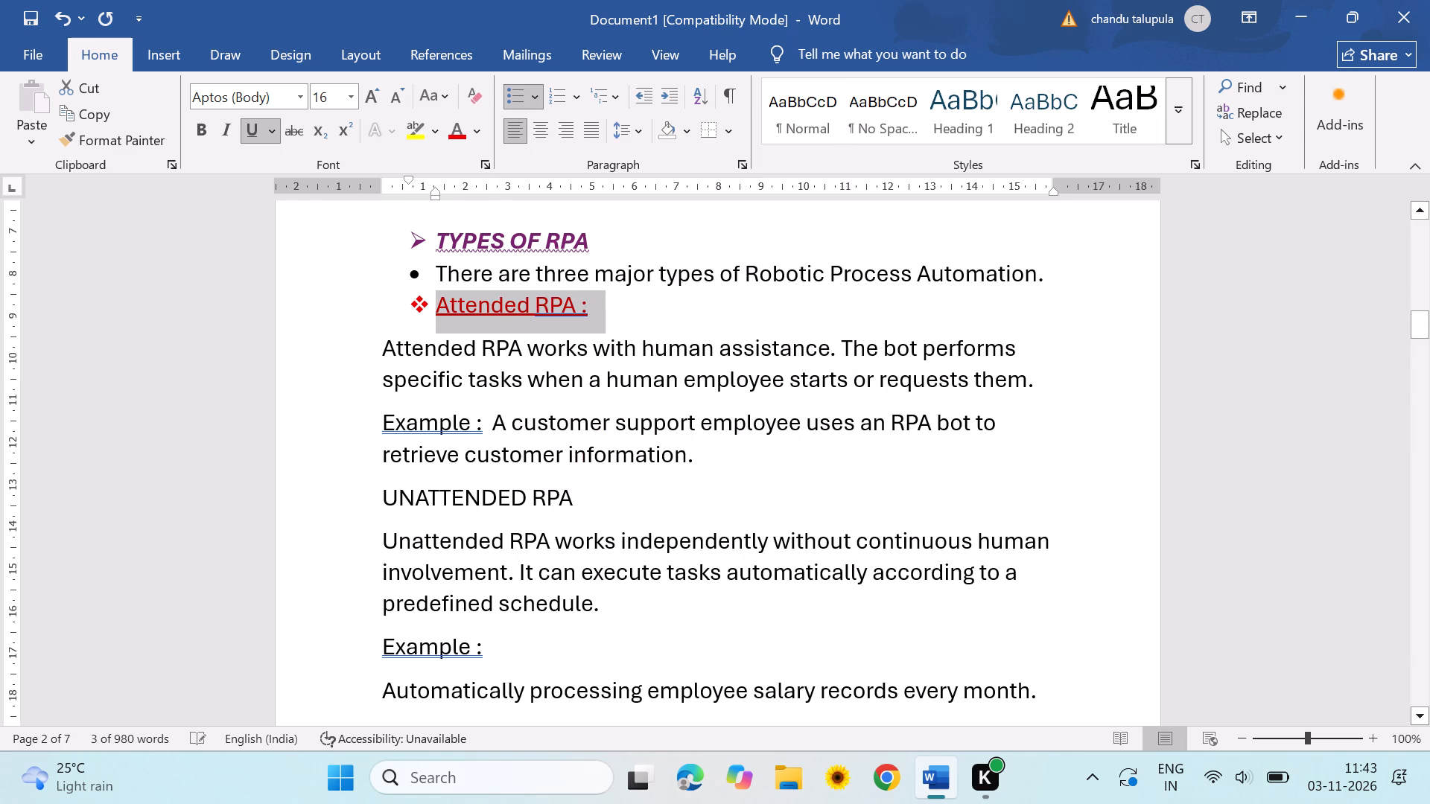
# Insert one unbulleted empty line between the "three major types" line and the Attended RPA heading.
pyautogui.click(1062, 274)
pyautogui.press('Return')
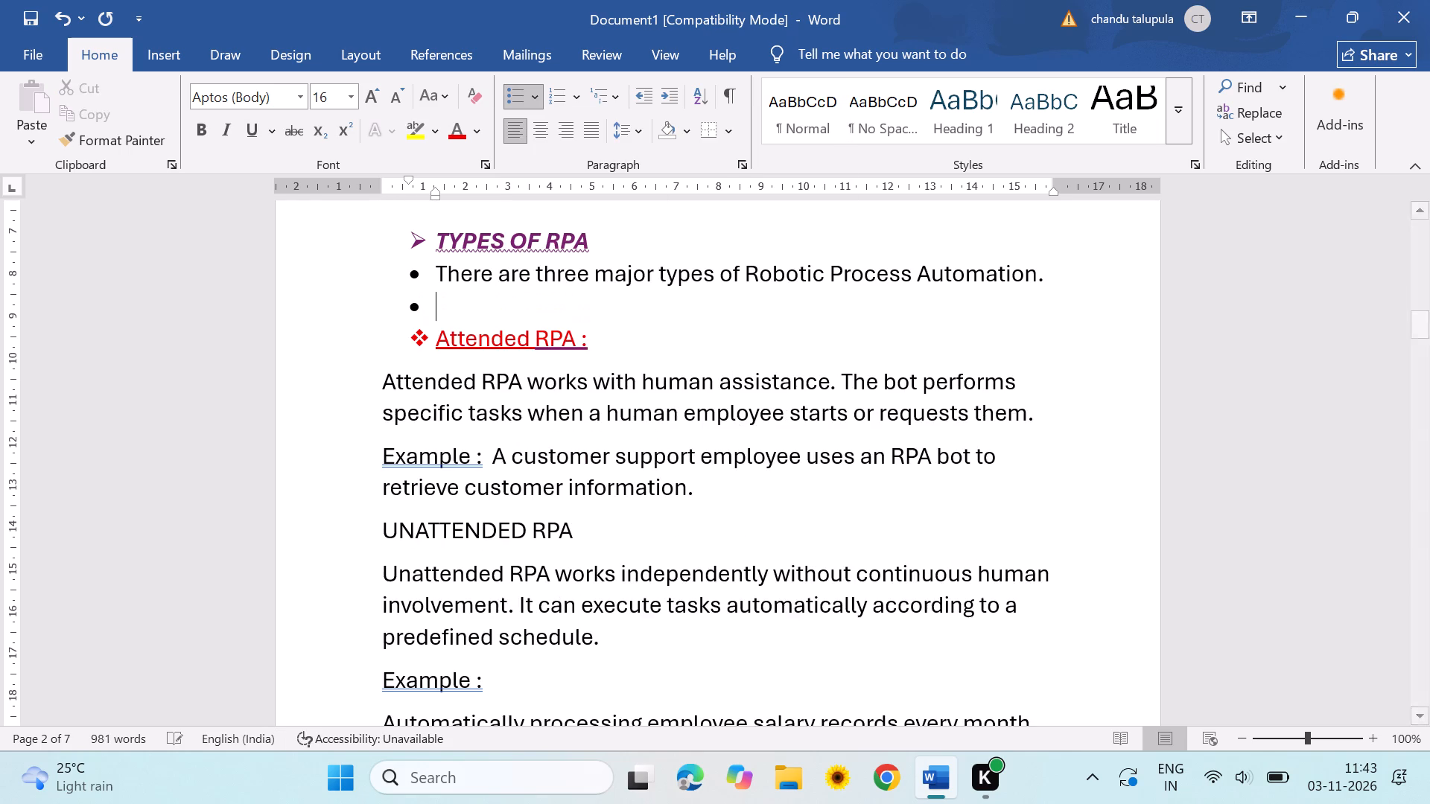
pyautogui.press('Return')
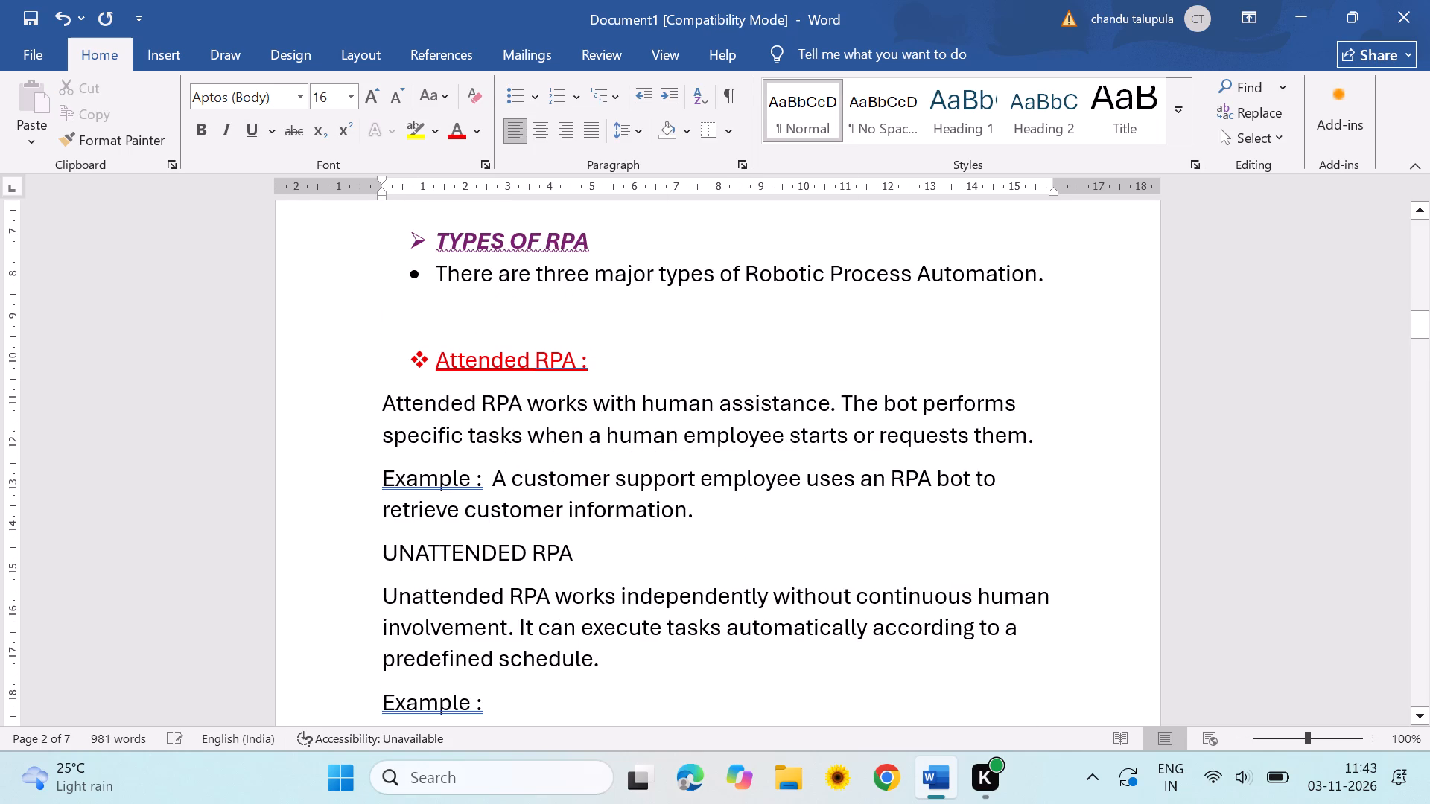
# Italicise the bulleted line "There are three major types of Robotic Process Automation.".
pyautogui.moveTo(432, 271); pyautogui.dragTo(433, 271)
pyautogui.moveTo(433, 271); pyautogui.dragTo(1069, 272)
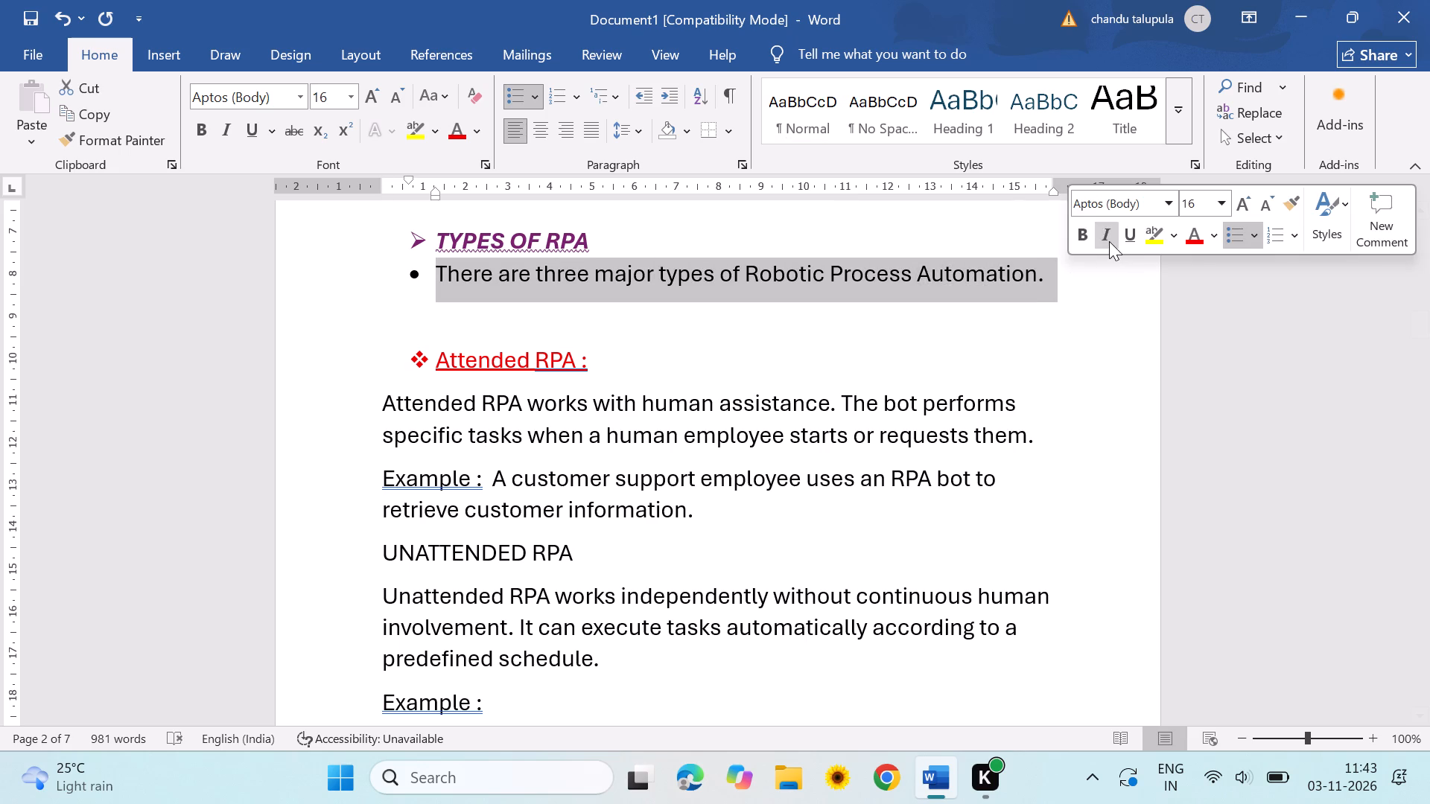
pyautogui.click(1109, 241)
pyautogui.click(1049, 351)
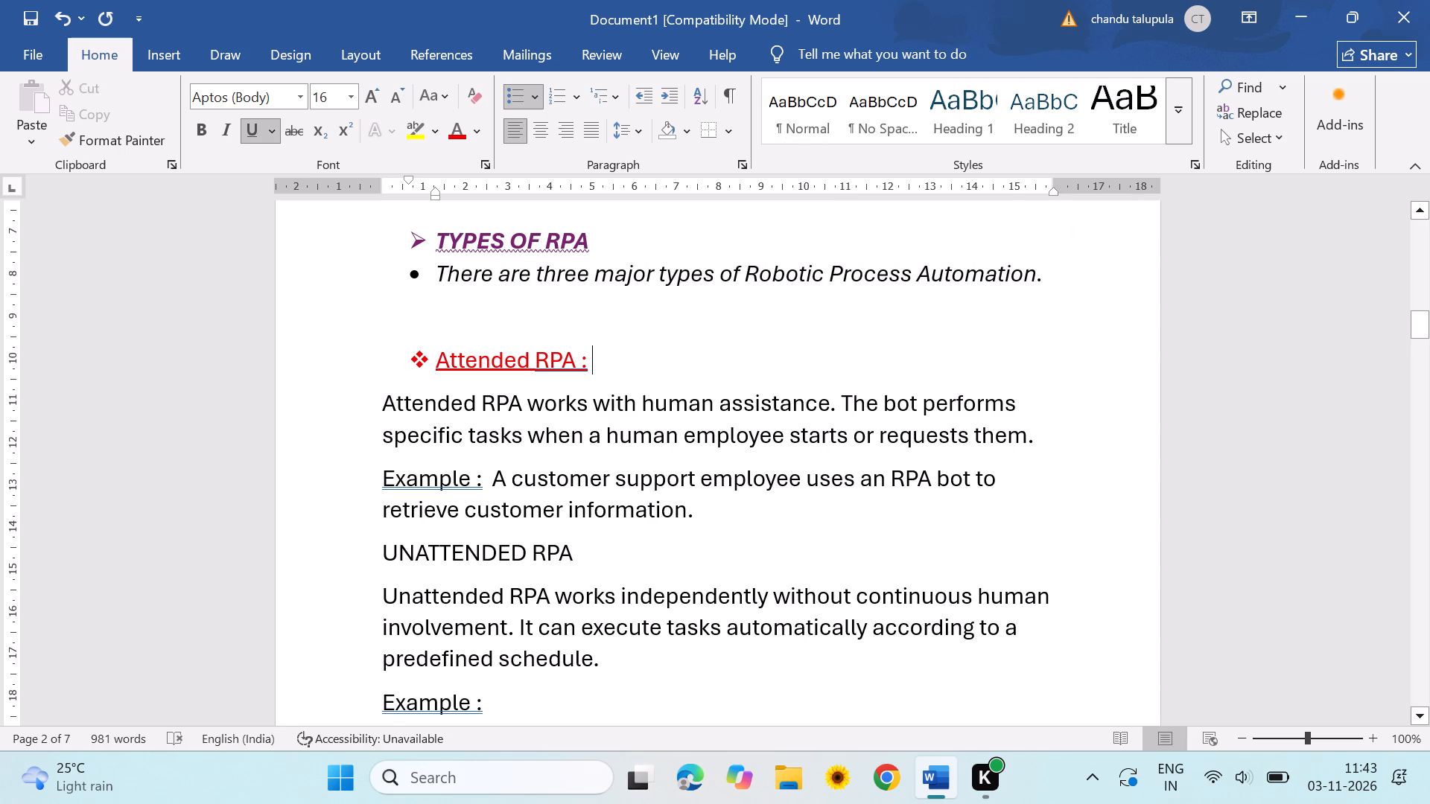
# Italicise the red "Attended RPA :" heading.
pyautogui.moveTo(432, 357); pyautogui.dragTo(582, 380)
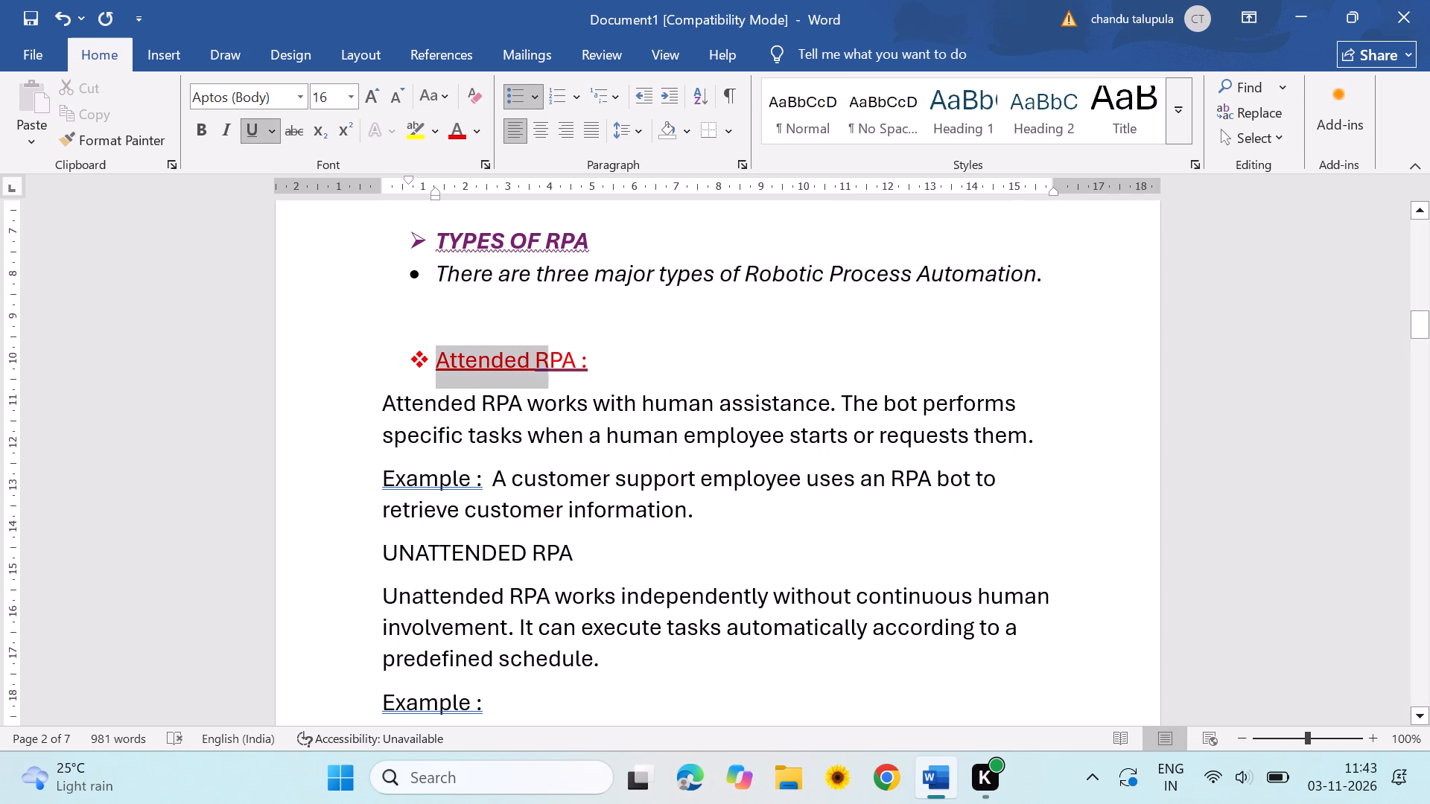
pyautogui.moveTo(582, 380); pyautogui.dragTo(613, 385)
pyautogui.click(652, 342)
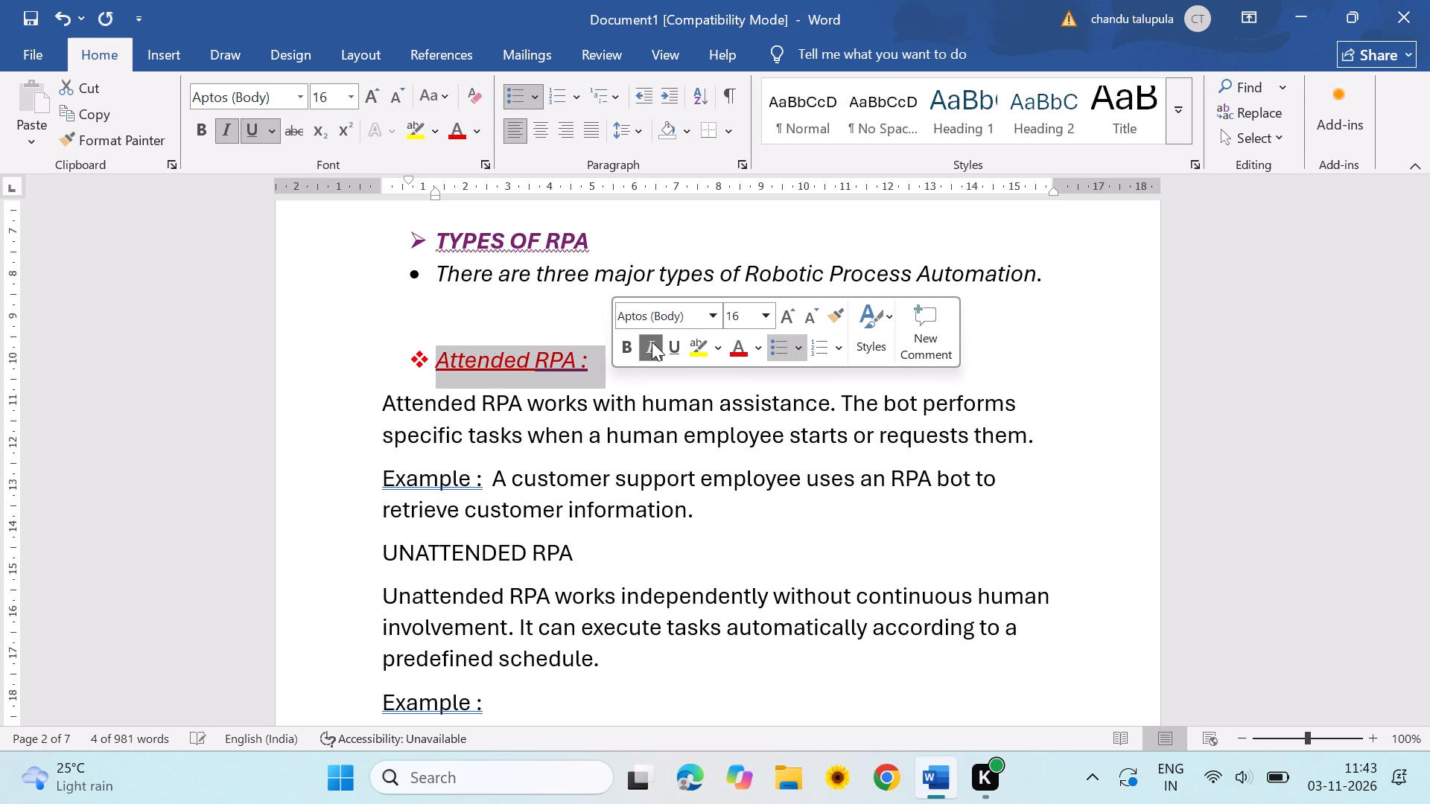
pyautogui.click(694, 391)
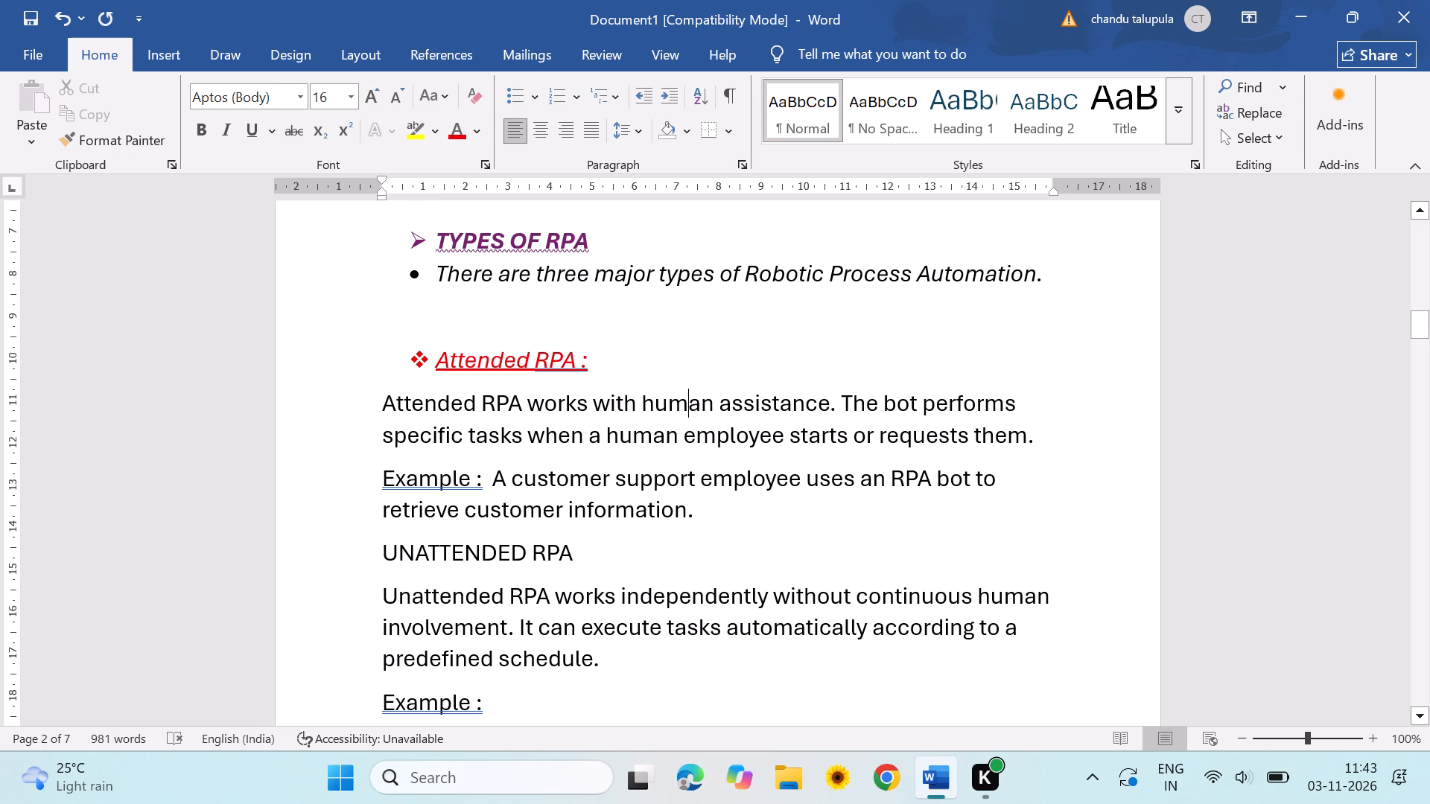
# Italicise the Attended RPA description and the customer support example paragraph below it.
pyautogui.moveTo(379, 404); pyautogui.dragTo(692, 517)
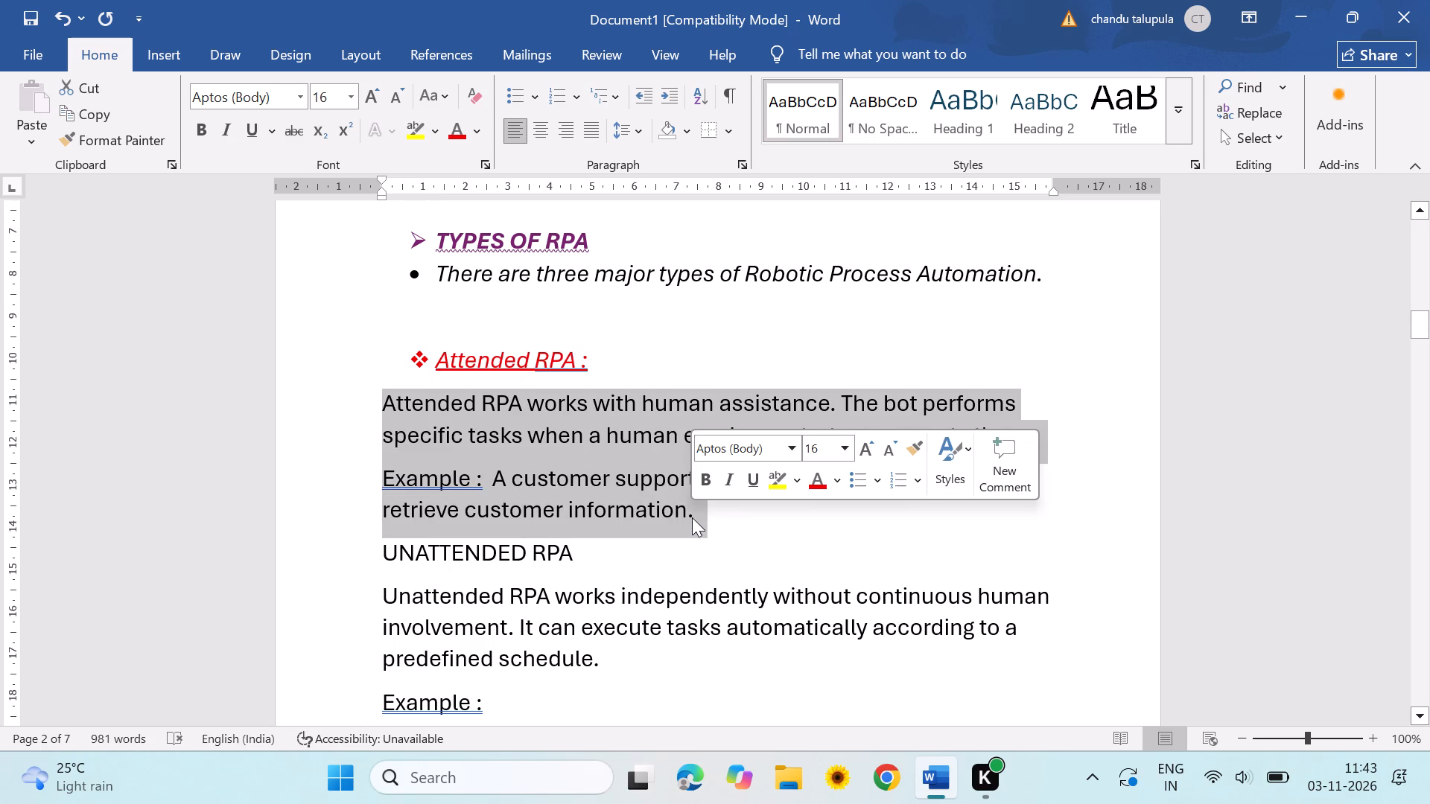
pyautogui.click(723, 477)
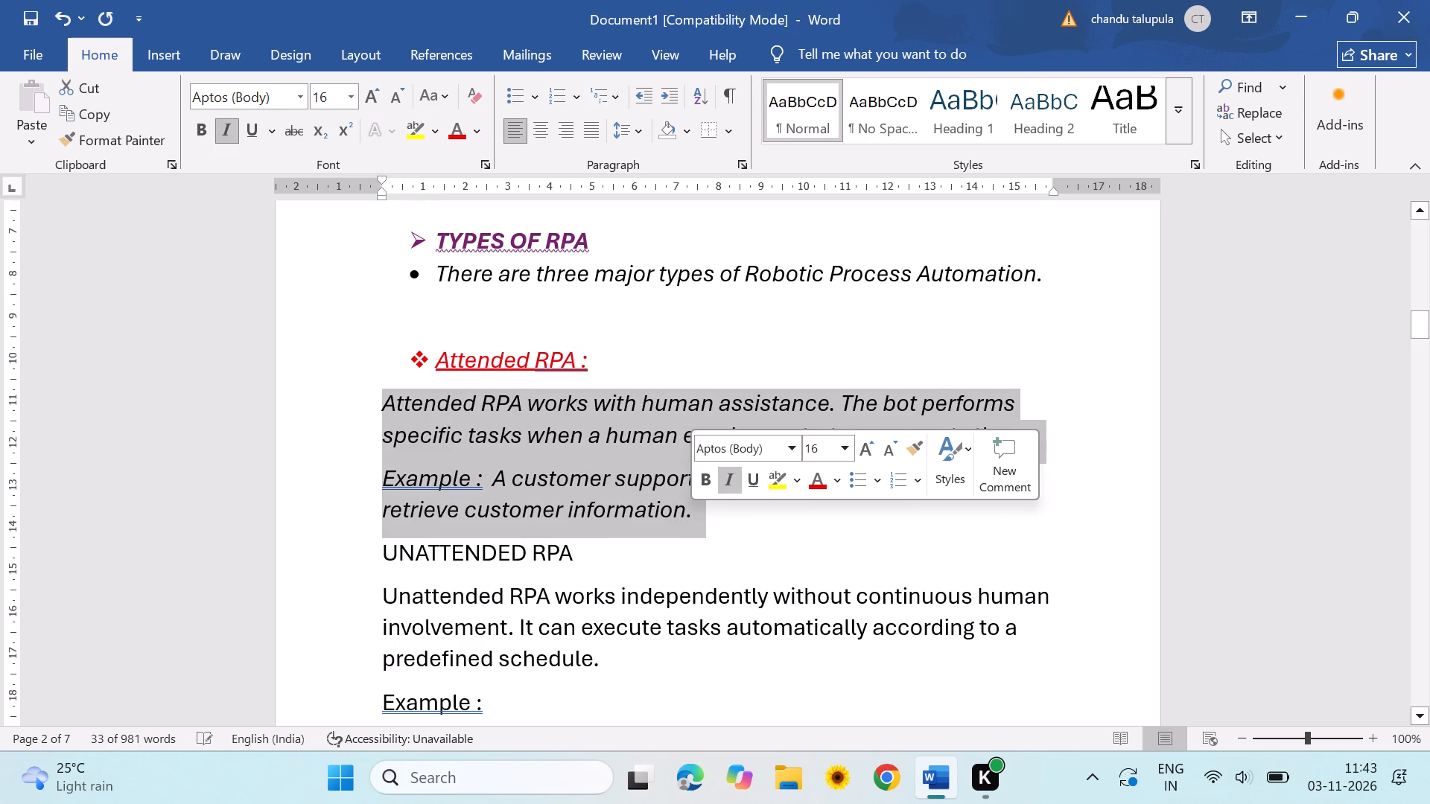
pyautogui.click(812, 556)
# Make the "Example :" label under Attended RPA blue and underlined, and give its paragraph a hollow round bullet.
pyautogui.moveTo(375, 487); pyautogui.dragTo(483, 483)
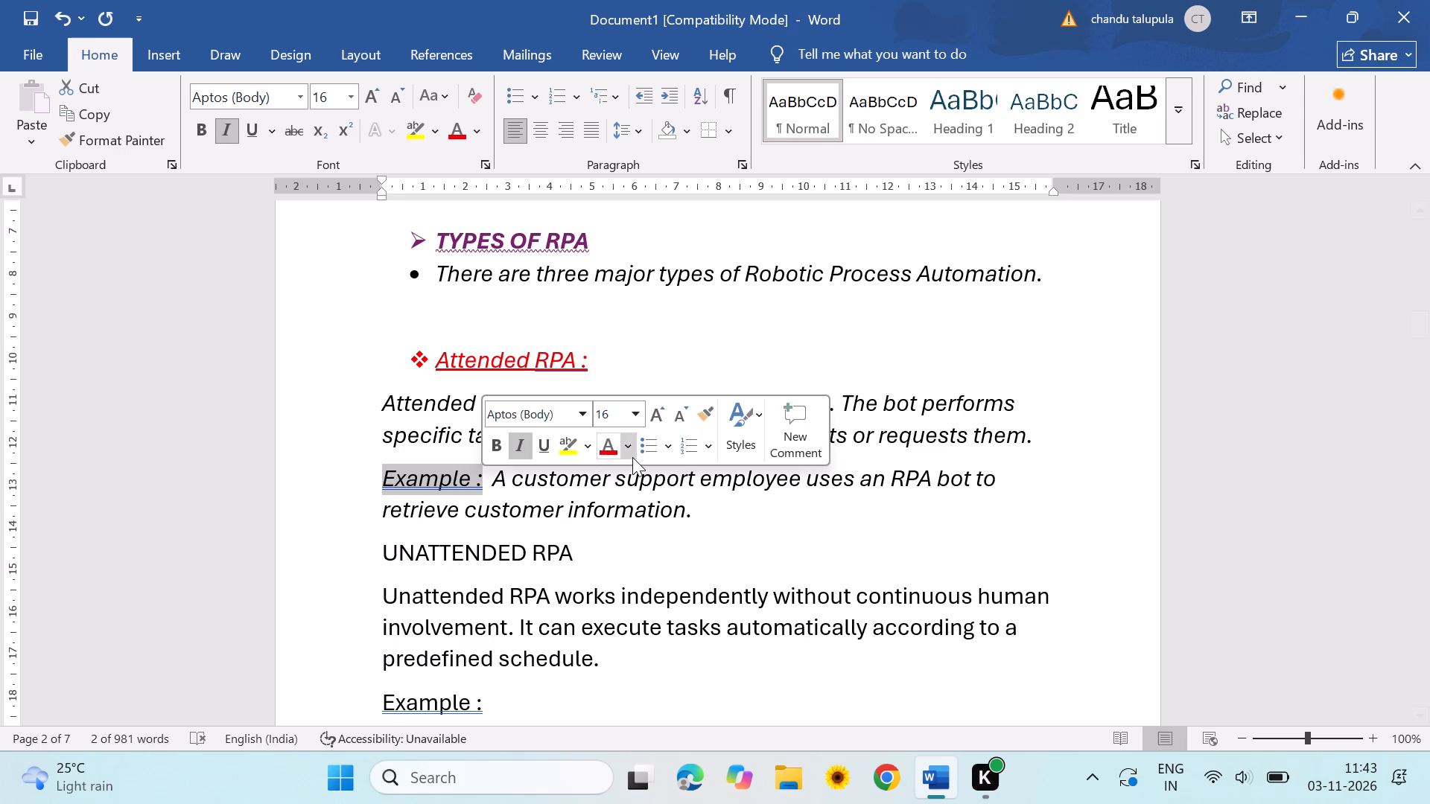
pyautogui.click(632, 456)
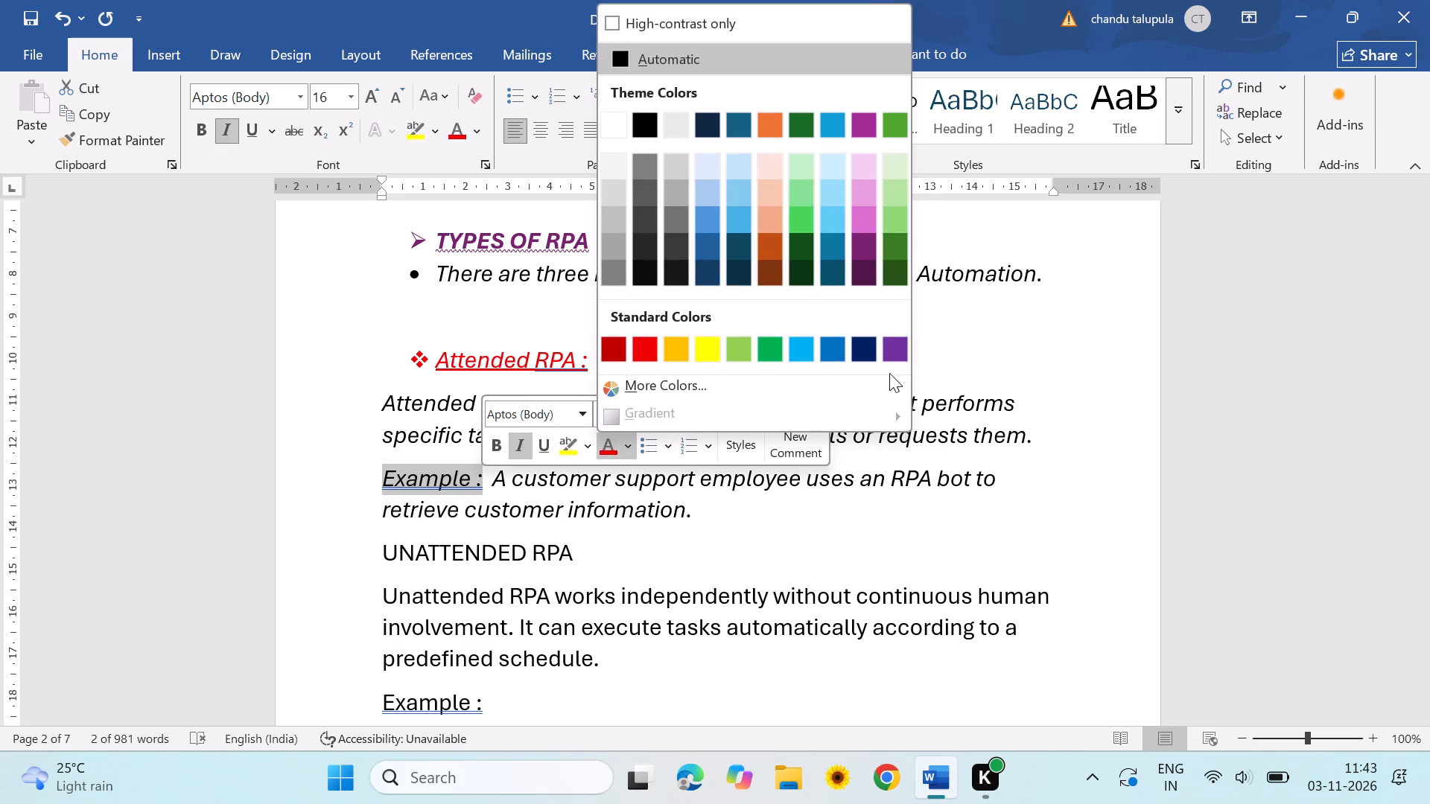
pyautogui.click(828, 352)
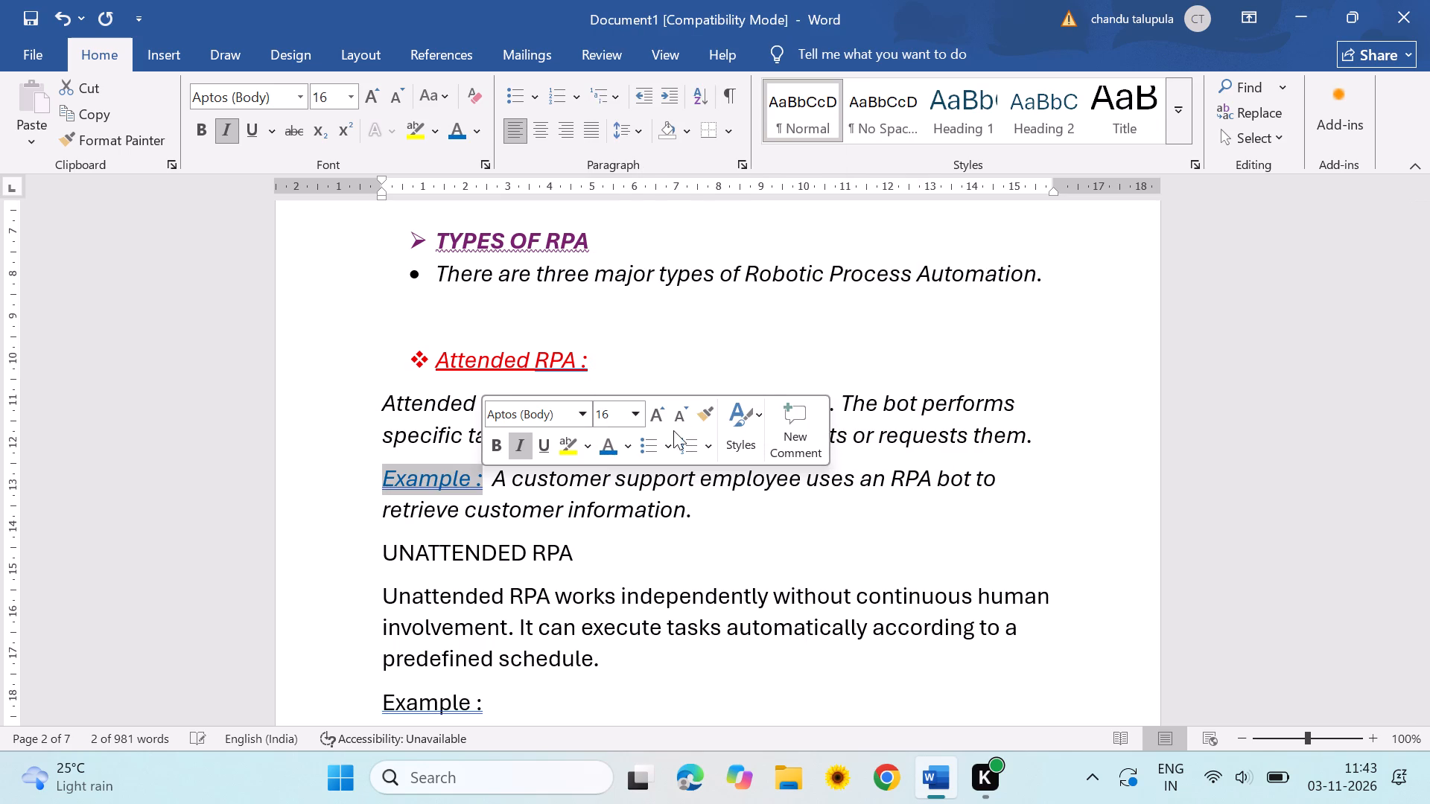
pyautogui.click(670, 448)
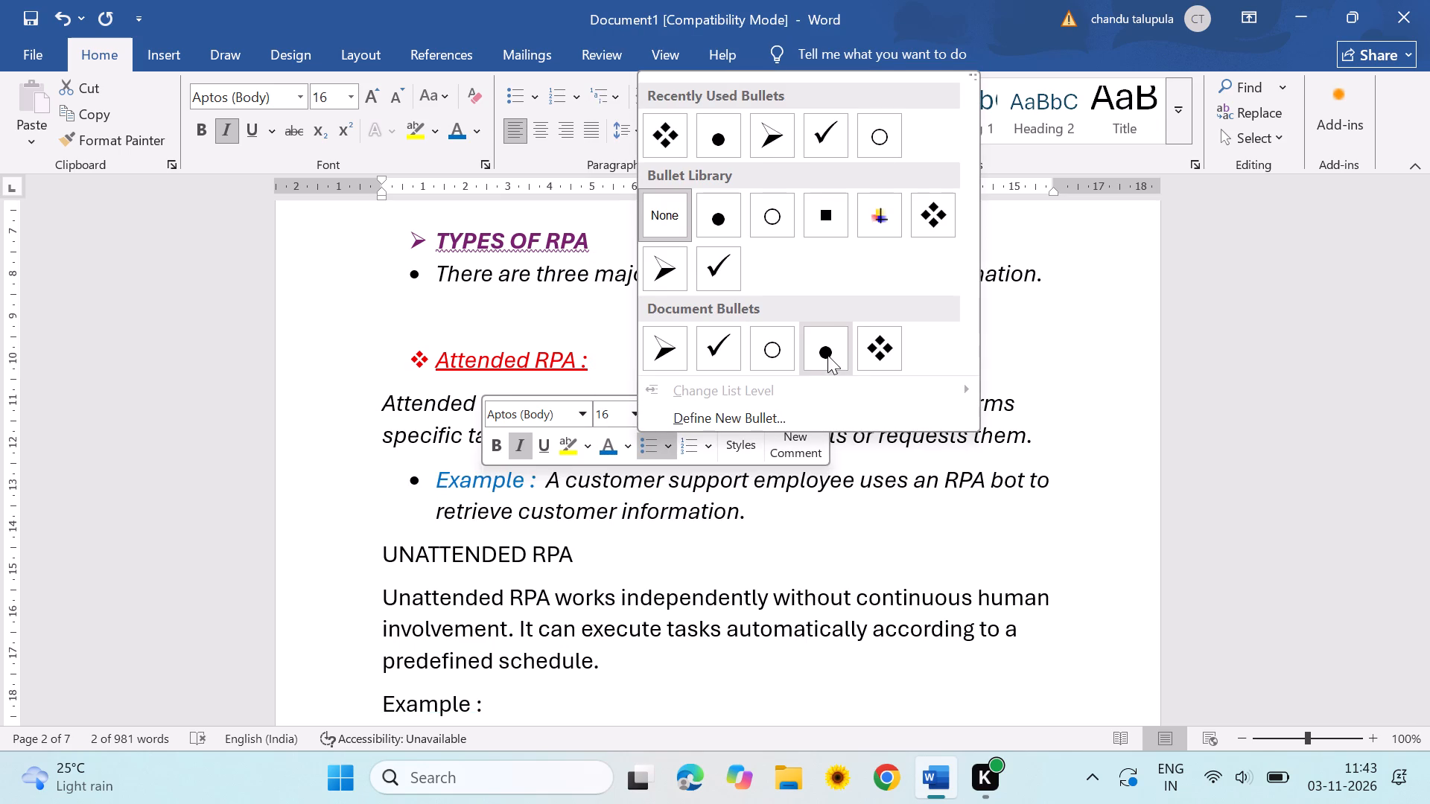
pyautogui.click(767, 354)
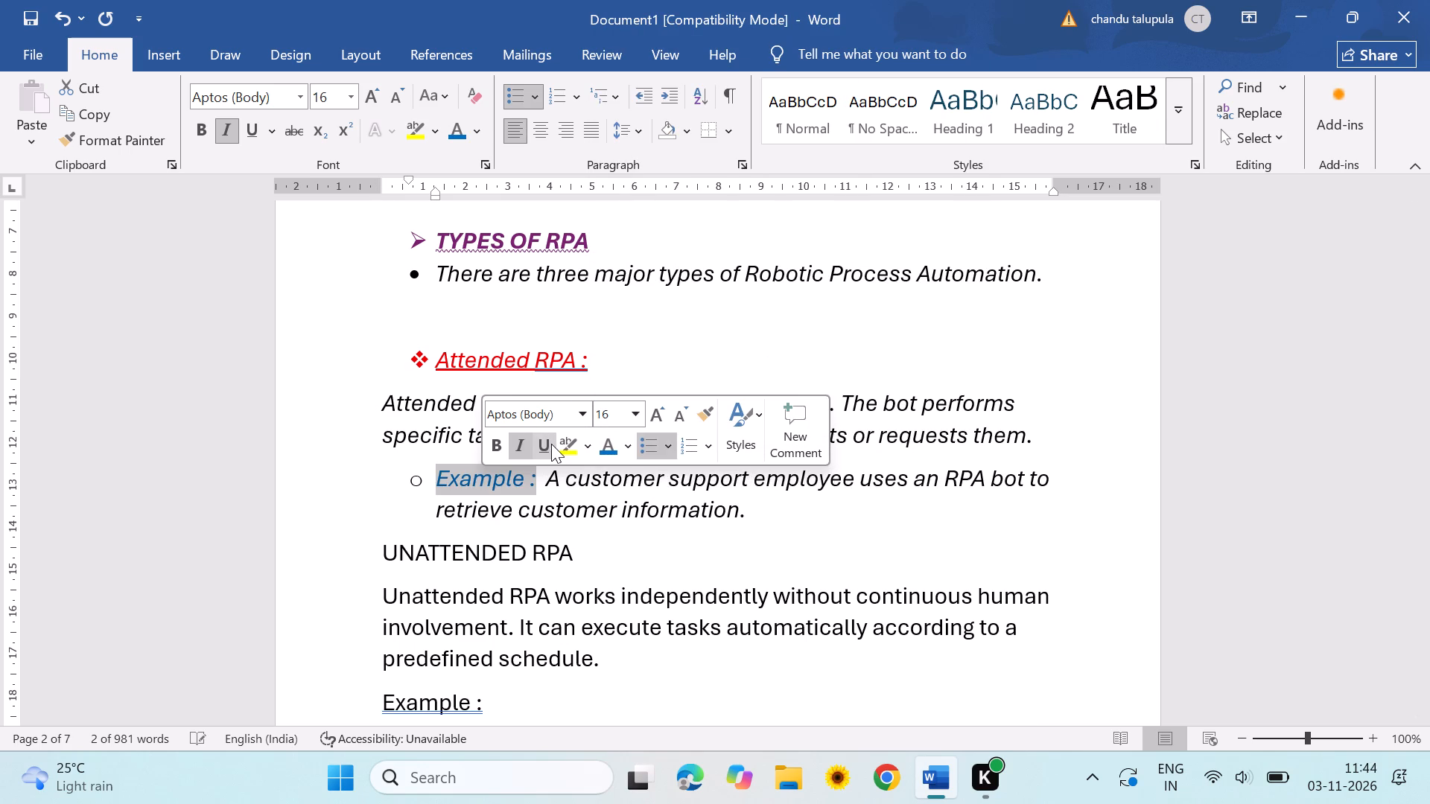
pyautogui.click(551, 444)
pyautogui.click(685, 560)
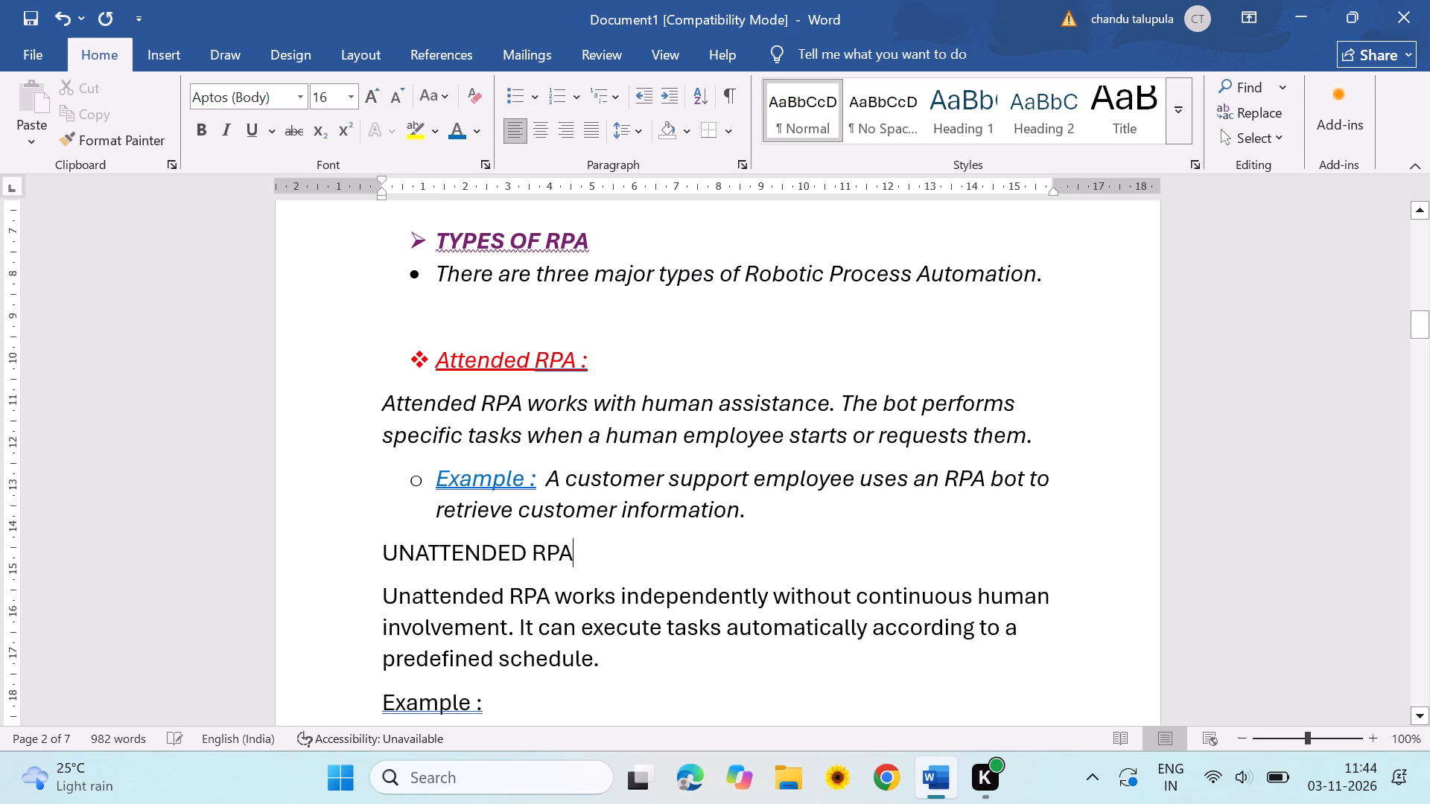
# Insert one unbulleted empty line between the customer support example and the UNATTENDED RPA heading.
pyautogui.moveTo(1426, 320); pyautogui.dragTo(1423, 332)
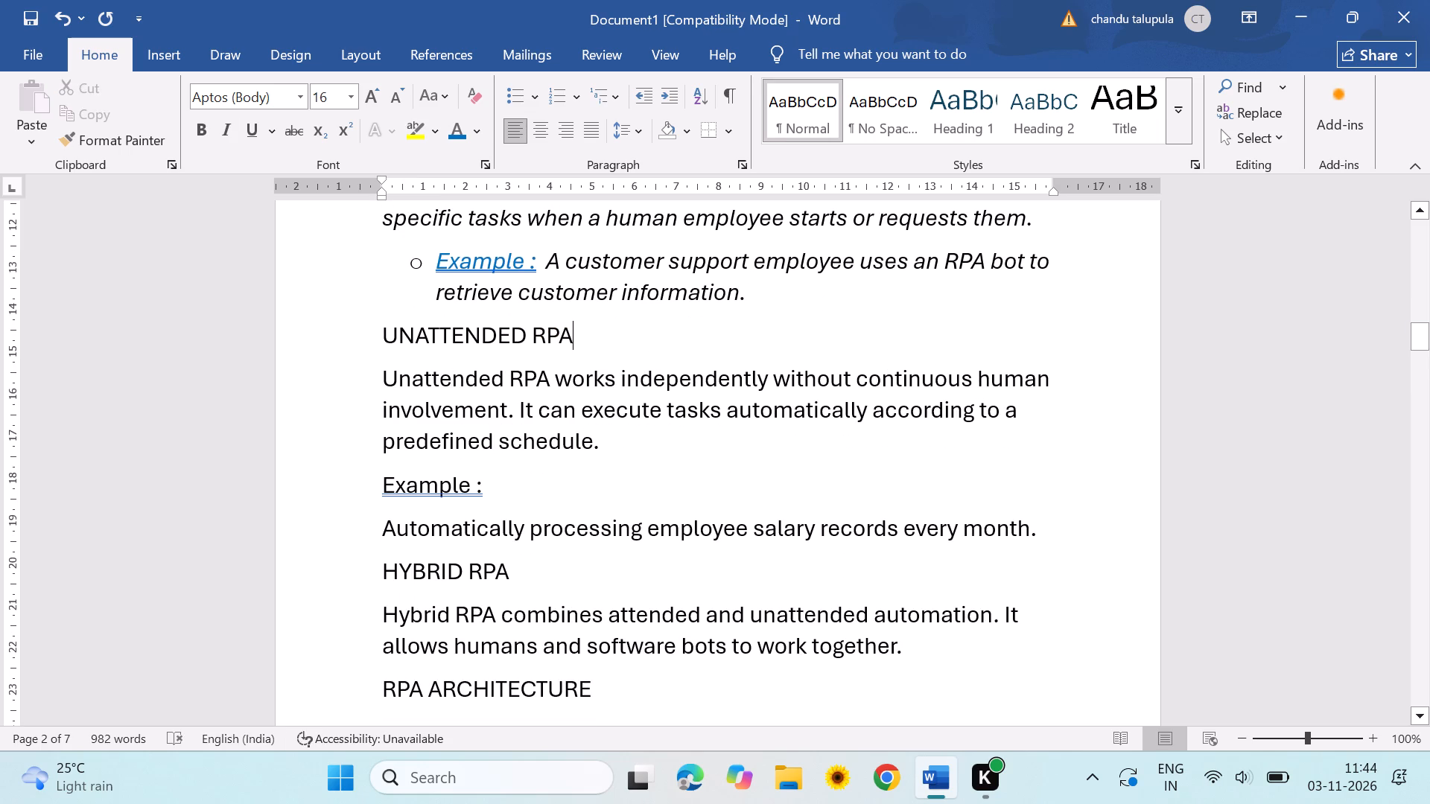
pyautogui.click(804, 303)
pyautogui.press('Return')
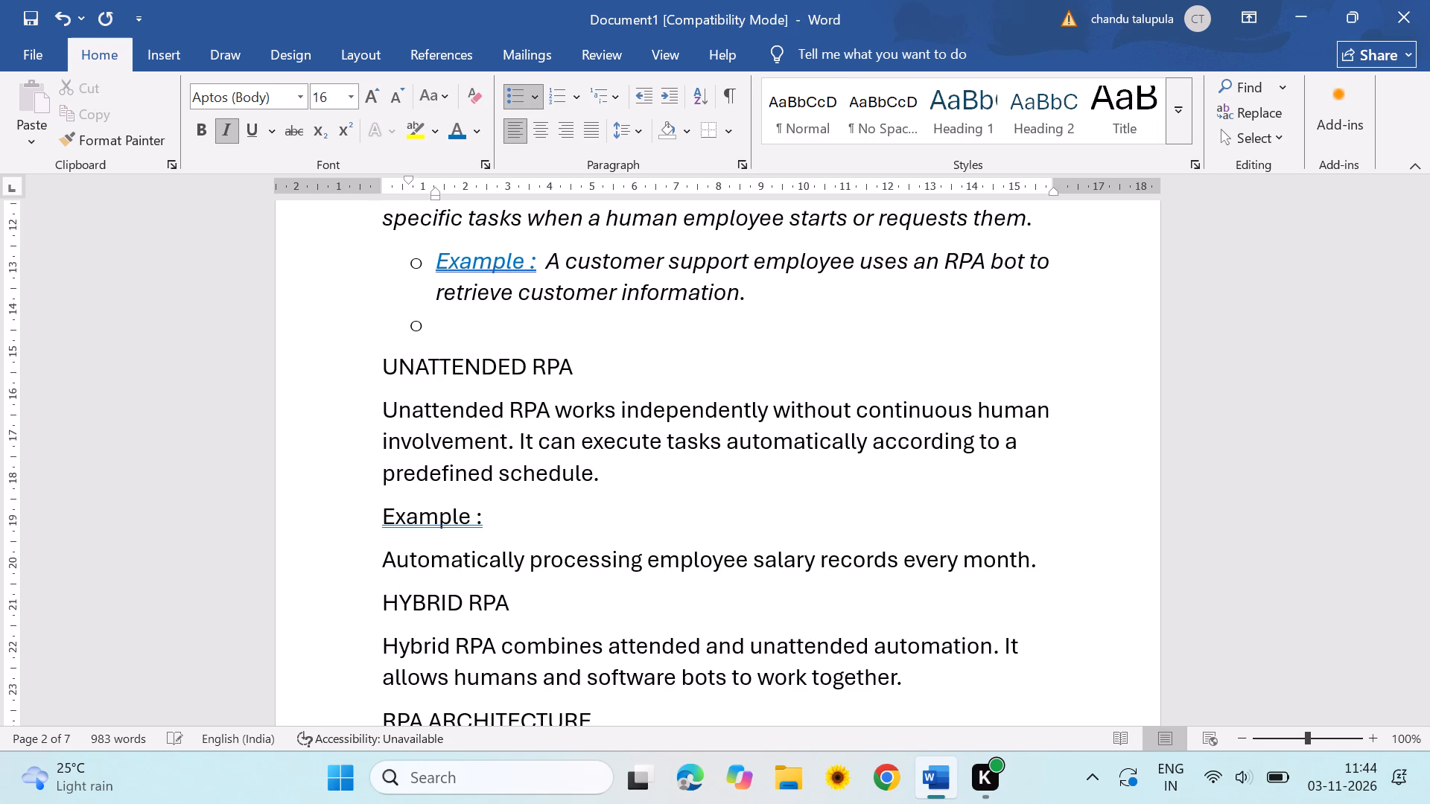
pyautogui.press('BackSpace')
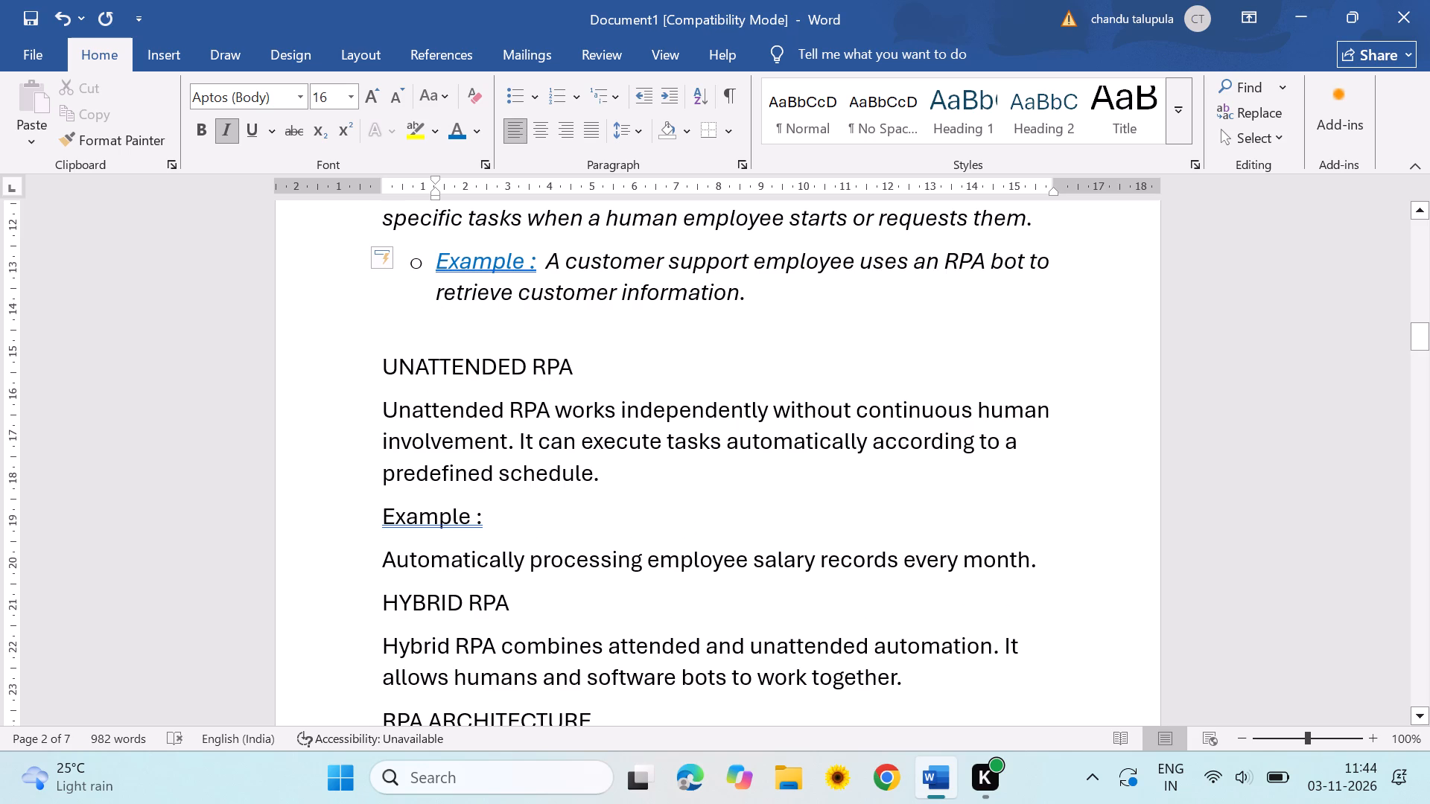
# Make the UNATTENDED RPA heading dark red and italic, with a four-diamond bullet and a thin single underline.
pyautogui.moveTo(388, 366); pyautogui.dragTo(658, 364)
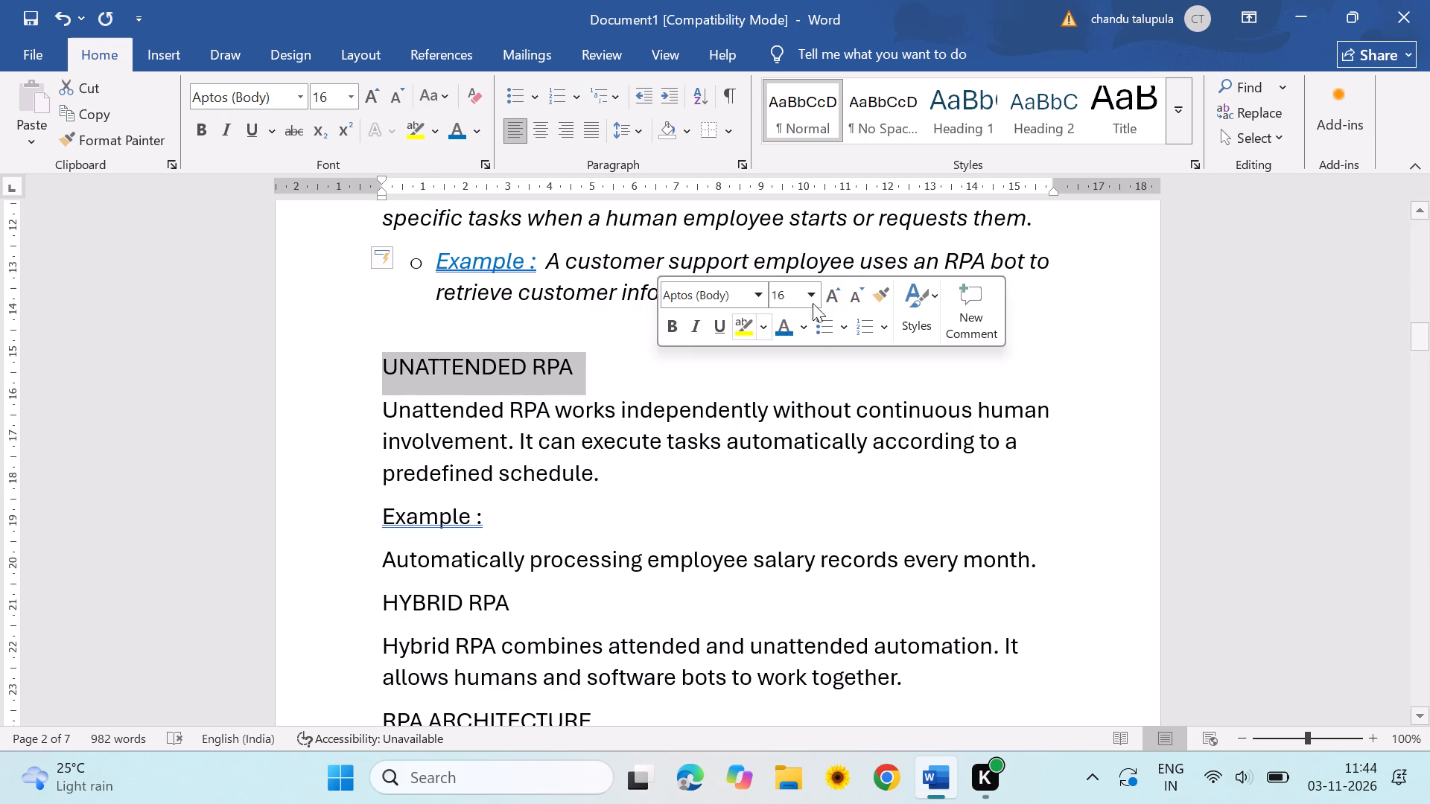
pyautogui.click(804, 329)
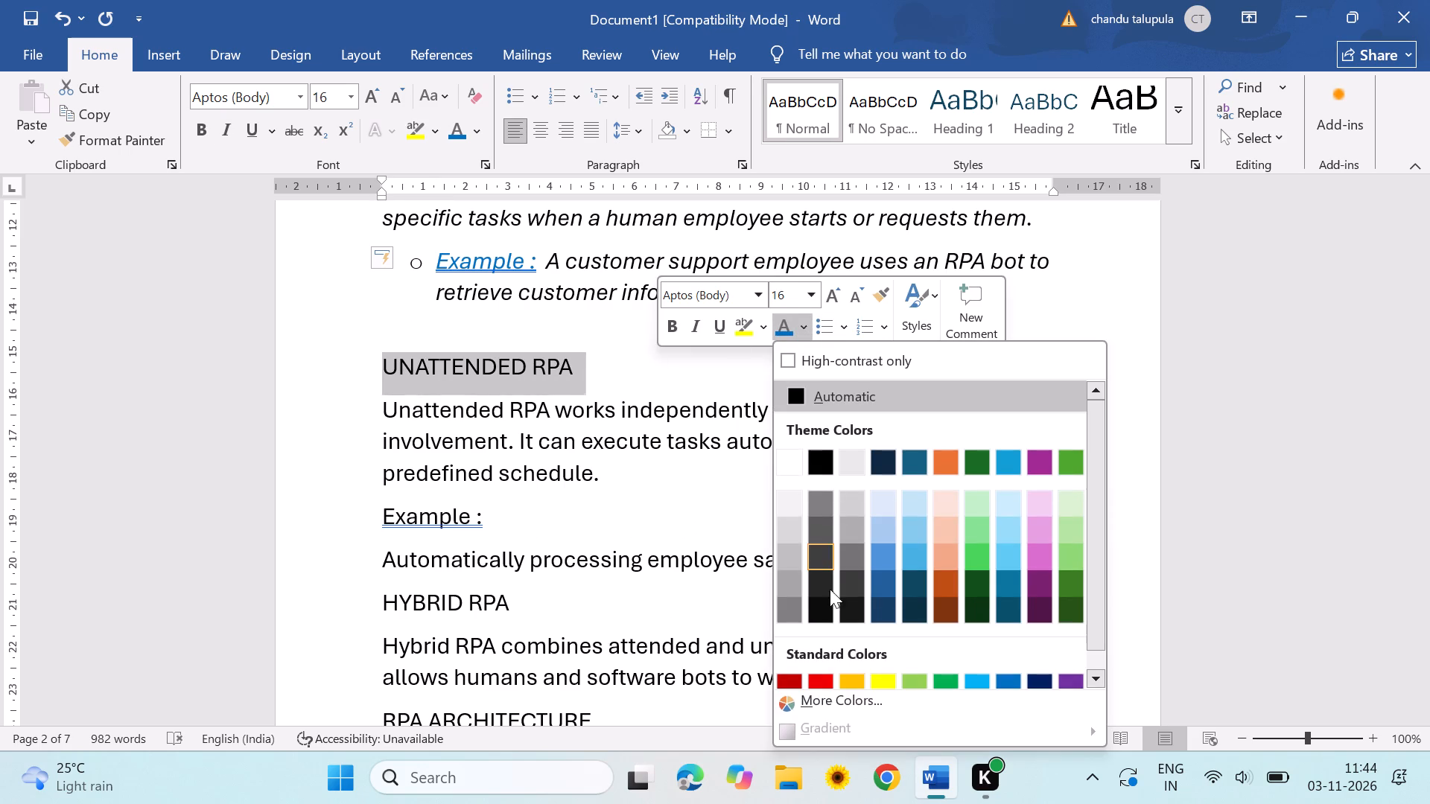
pyautogui.click(786, 674)
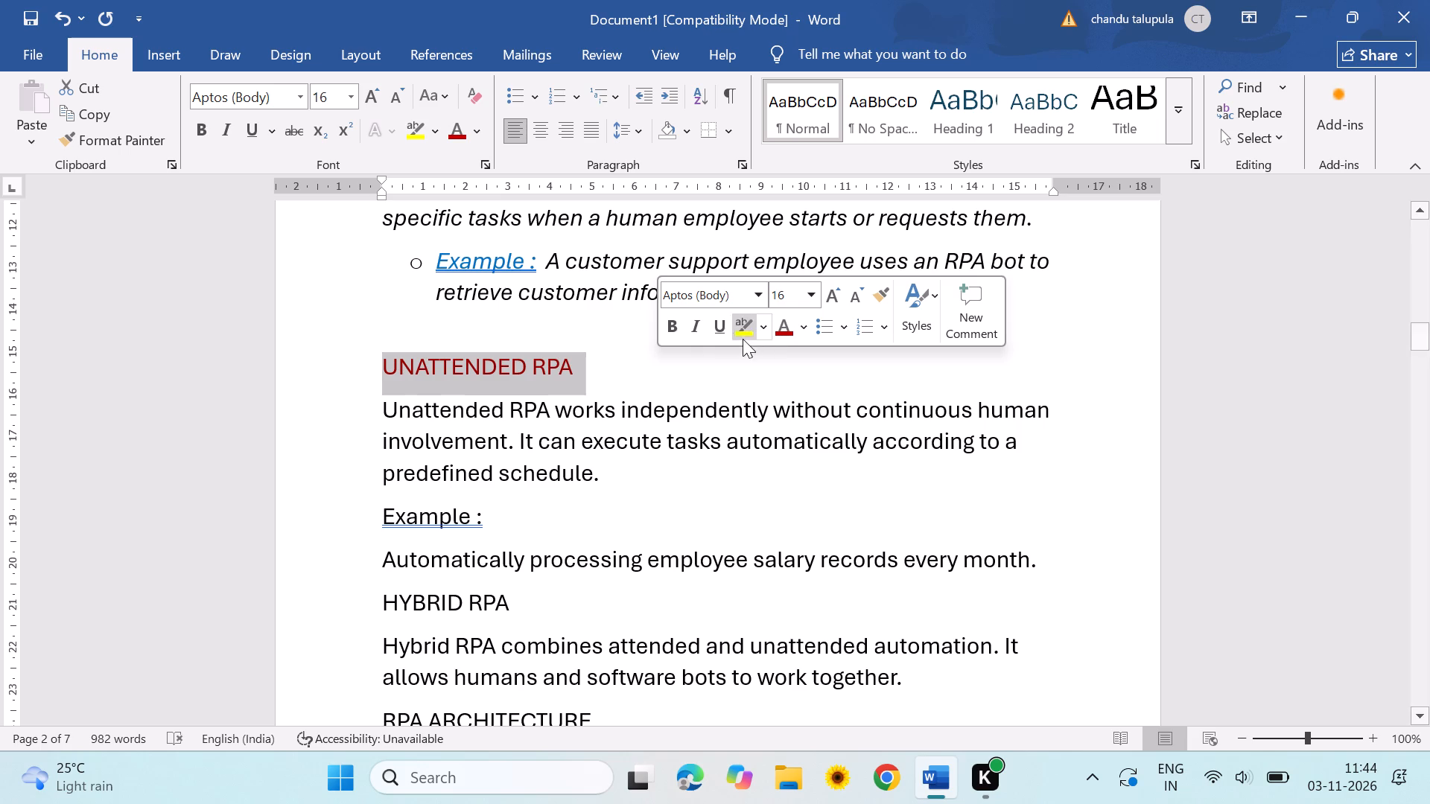
pyautogui.click(695, 320)
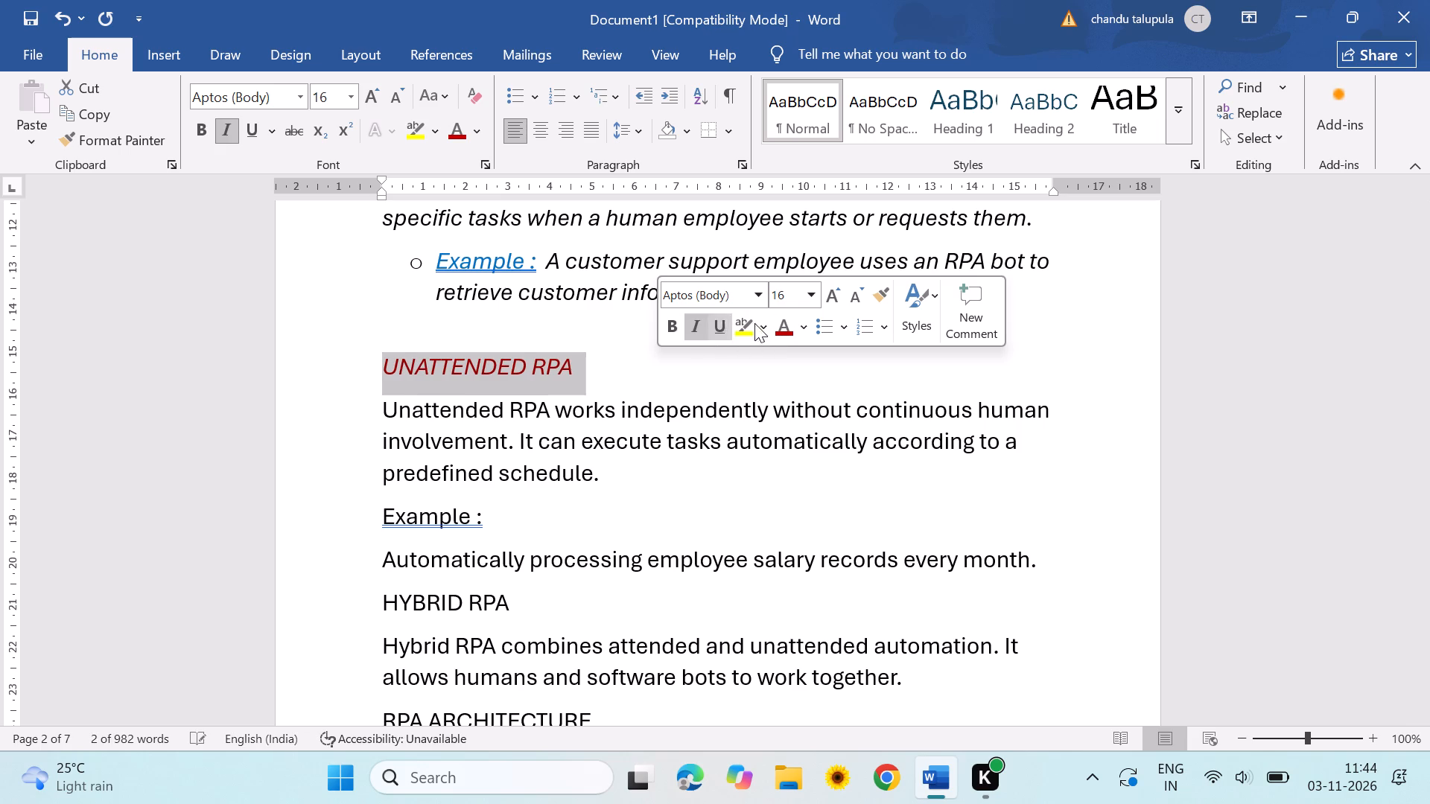
pyautogui.click(848, 332)
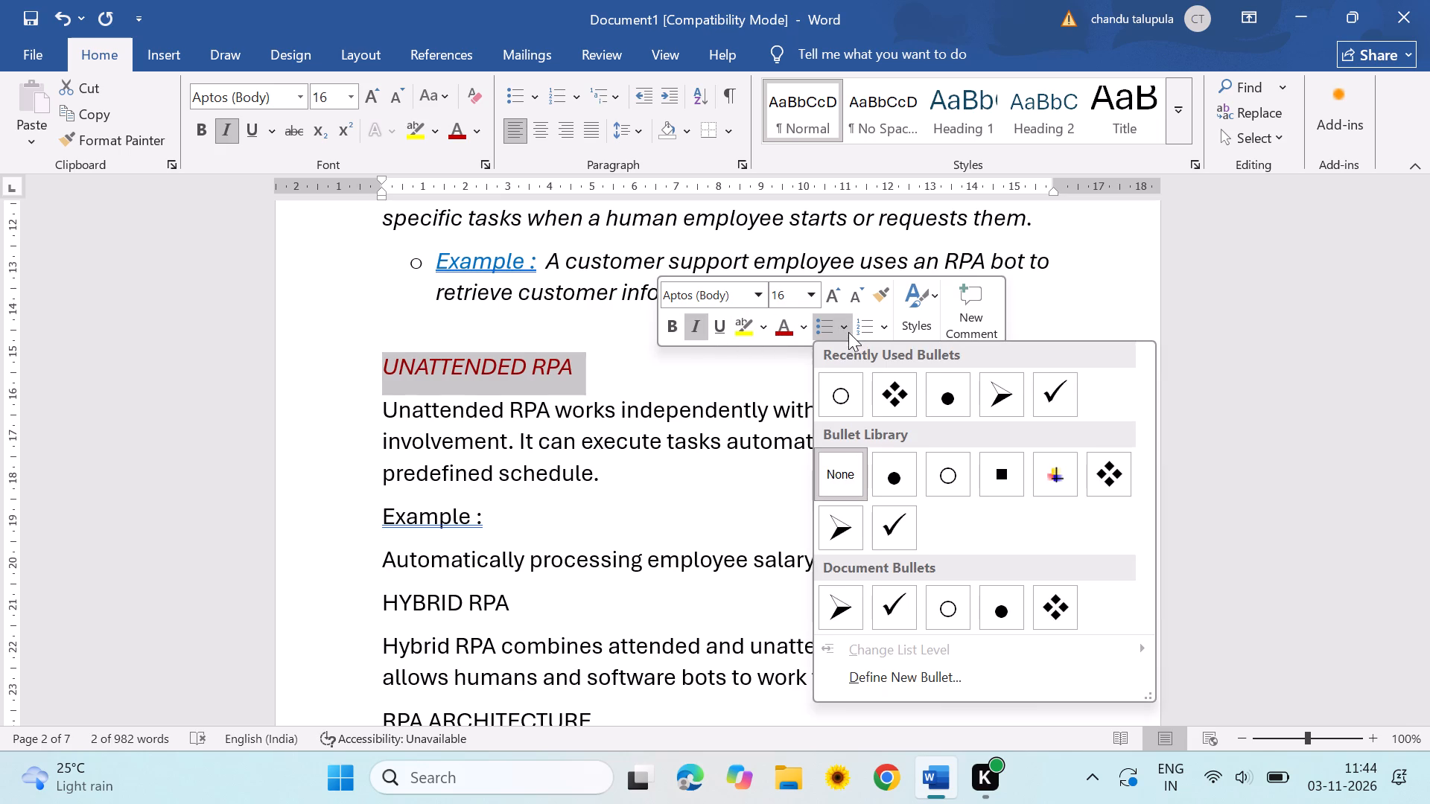
pyautogui.click(1108, 477)
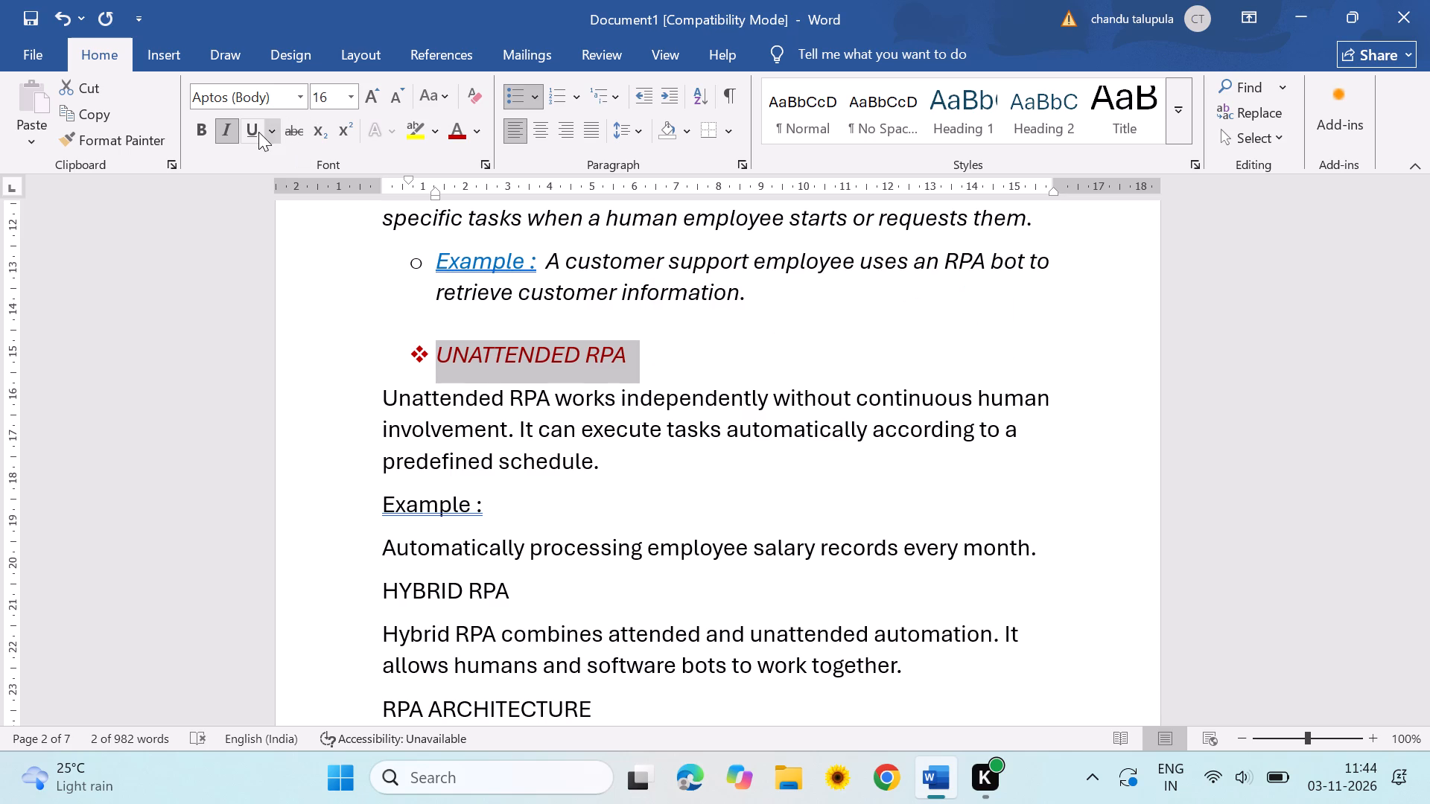
pyautogui.click(267, 133)
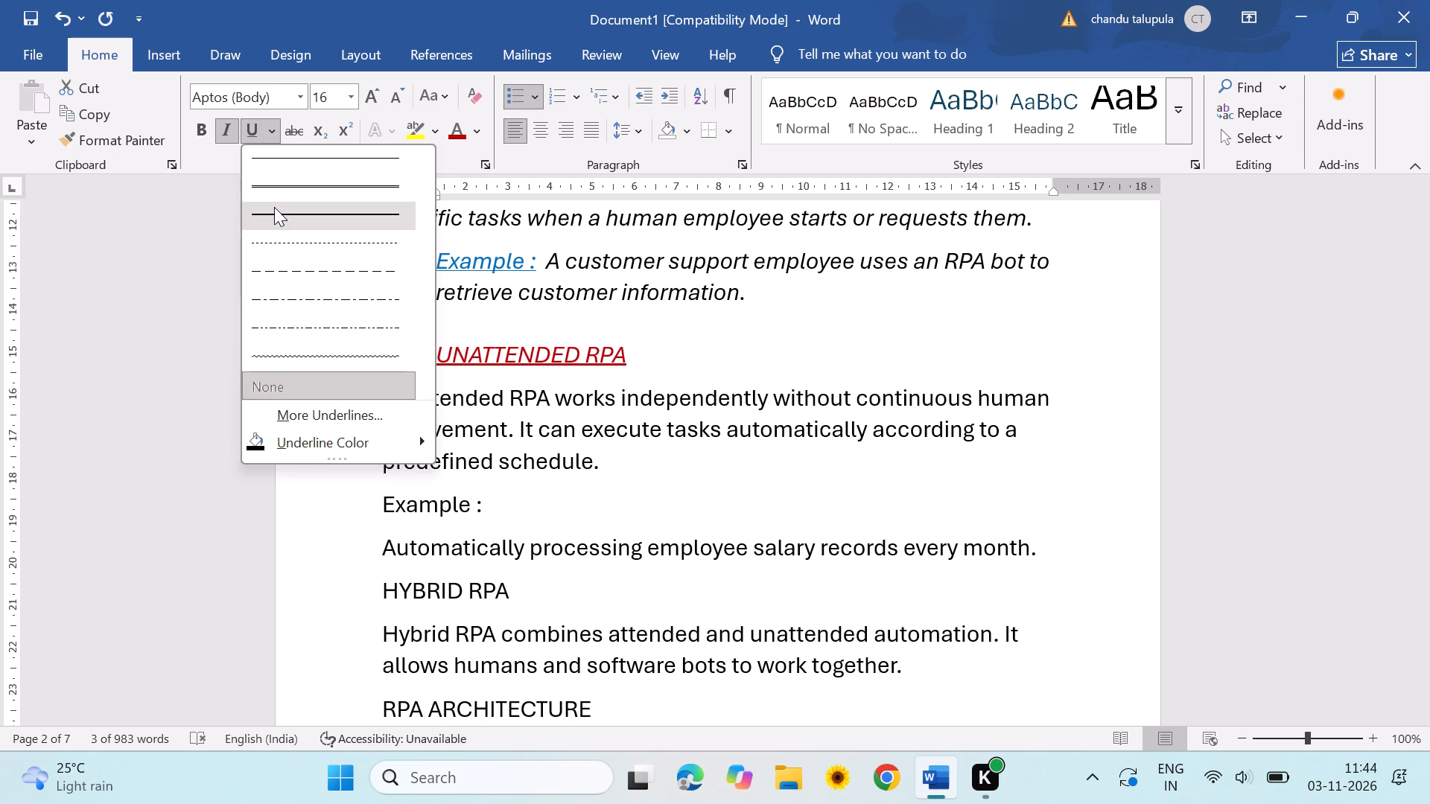
pyautogui.click(301, 156)
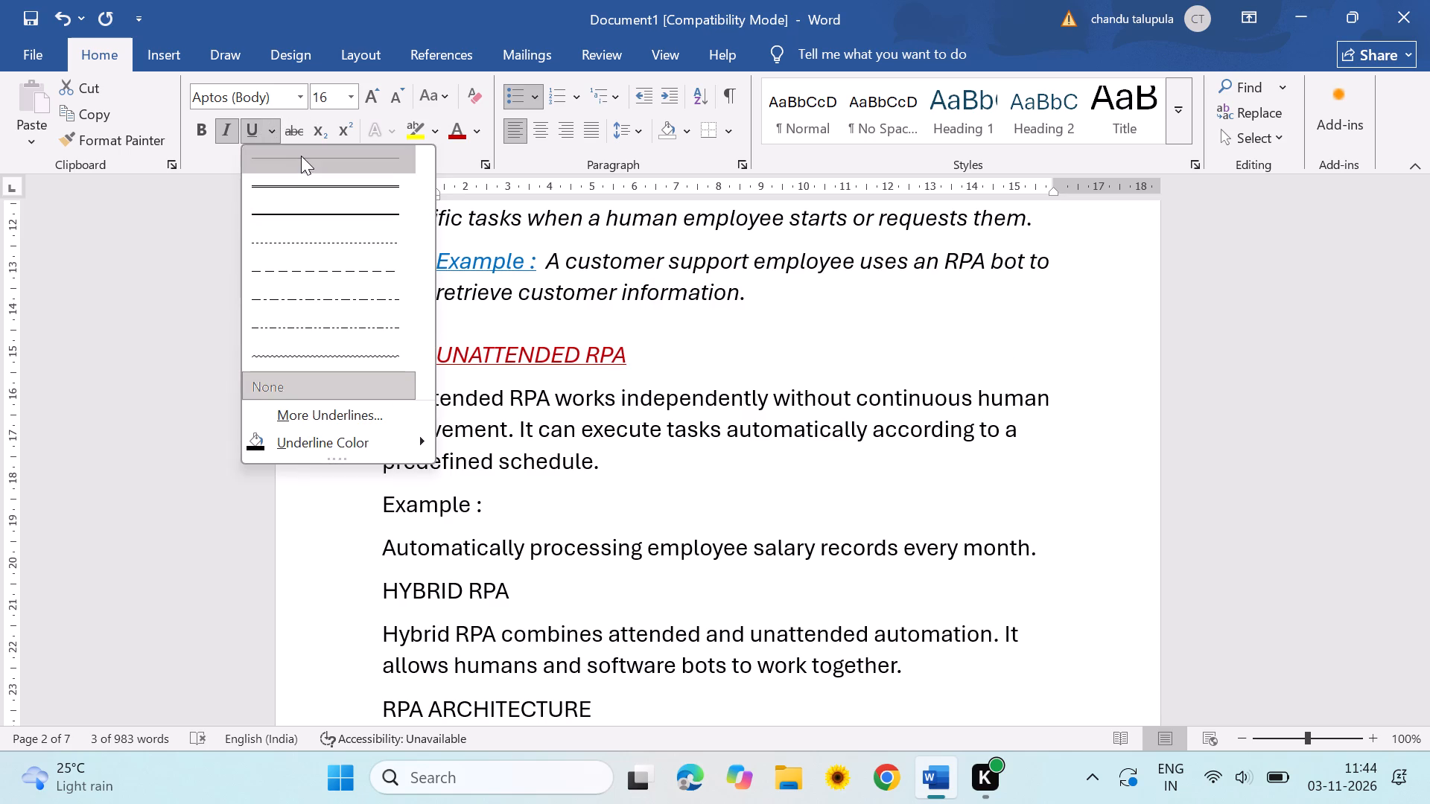
# Italicise the text from the Unattended RPA description through its salary records example and the HYBRID RPA heading.
pyautogui.click(943, 293)
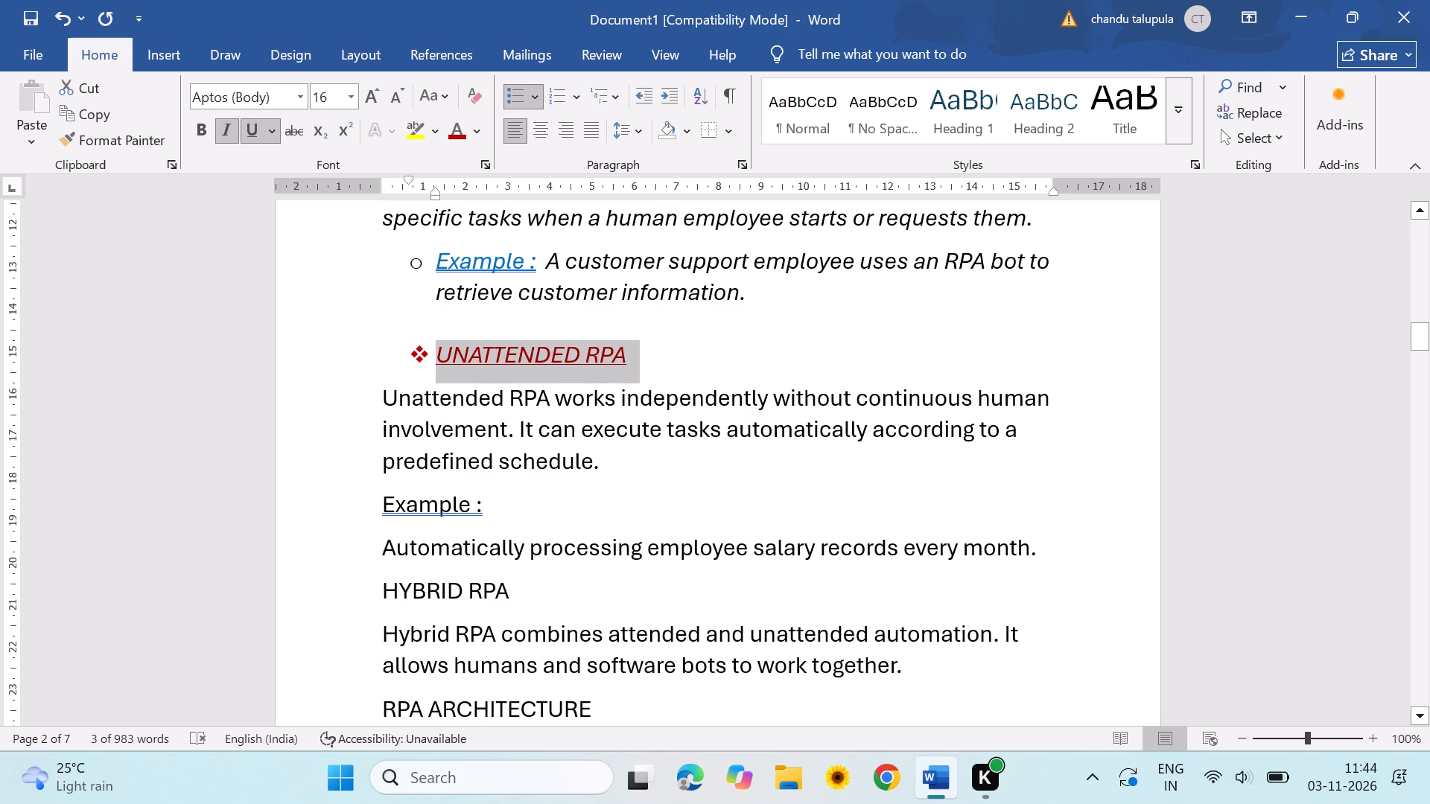
pyautogui.moveTo(378, 397); pyautogui.dragTo(381, 399)
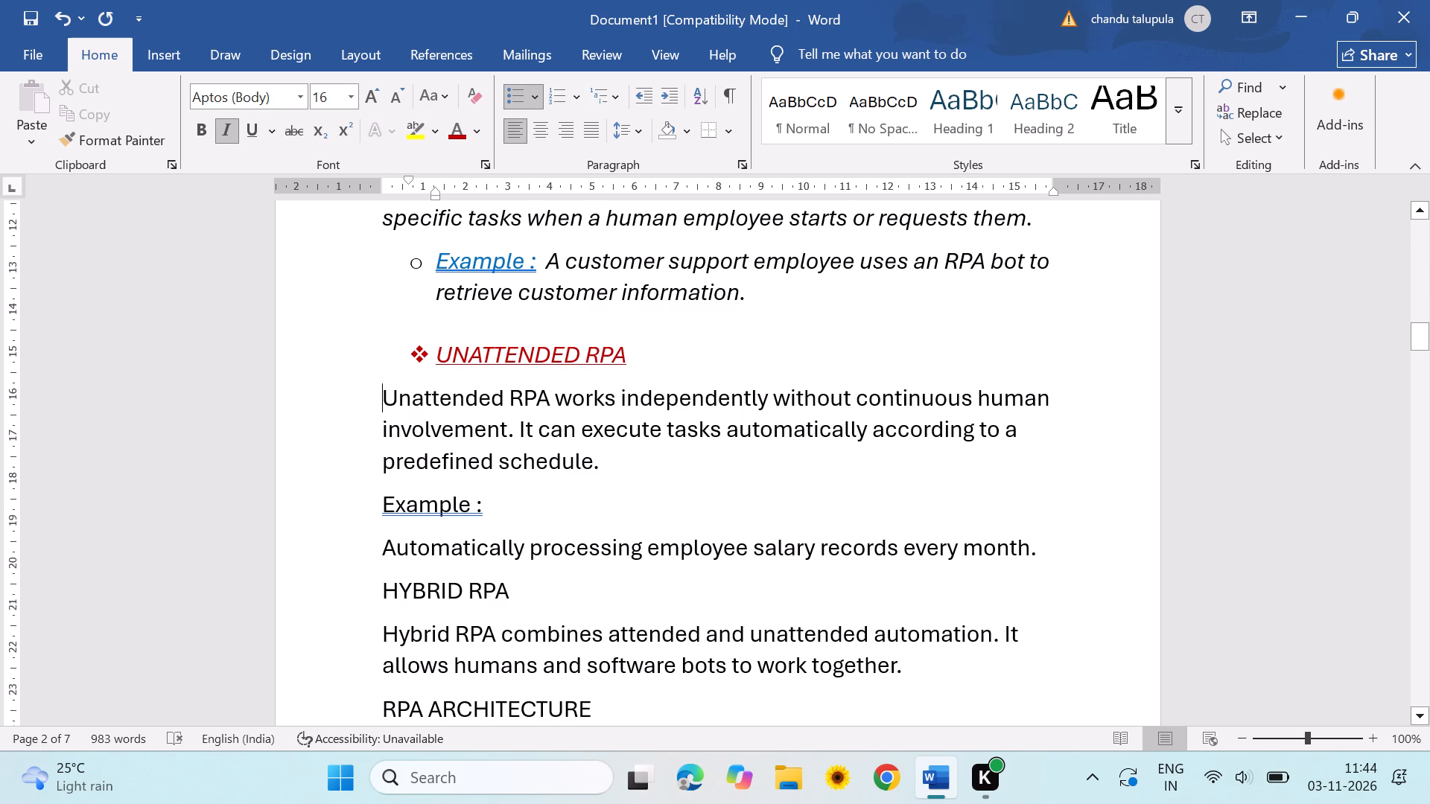
pyautogui.moveTo(381, 399); pyautogui.dragTo(883, 598)
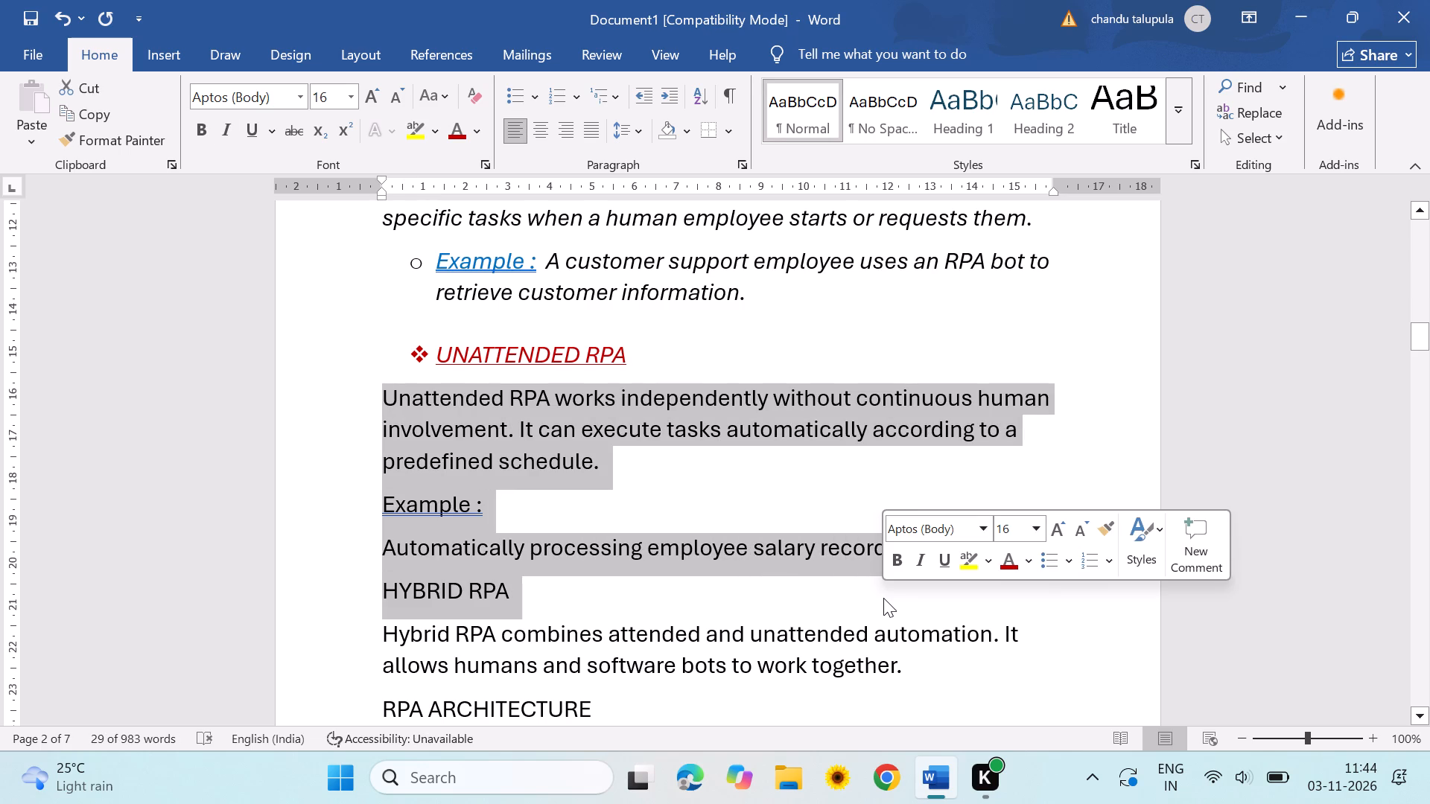
pyautogui.click(923, 561)
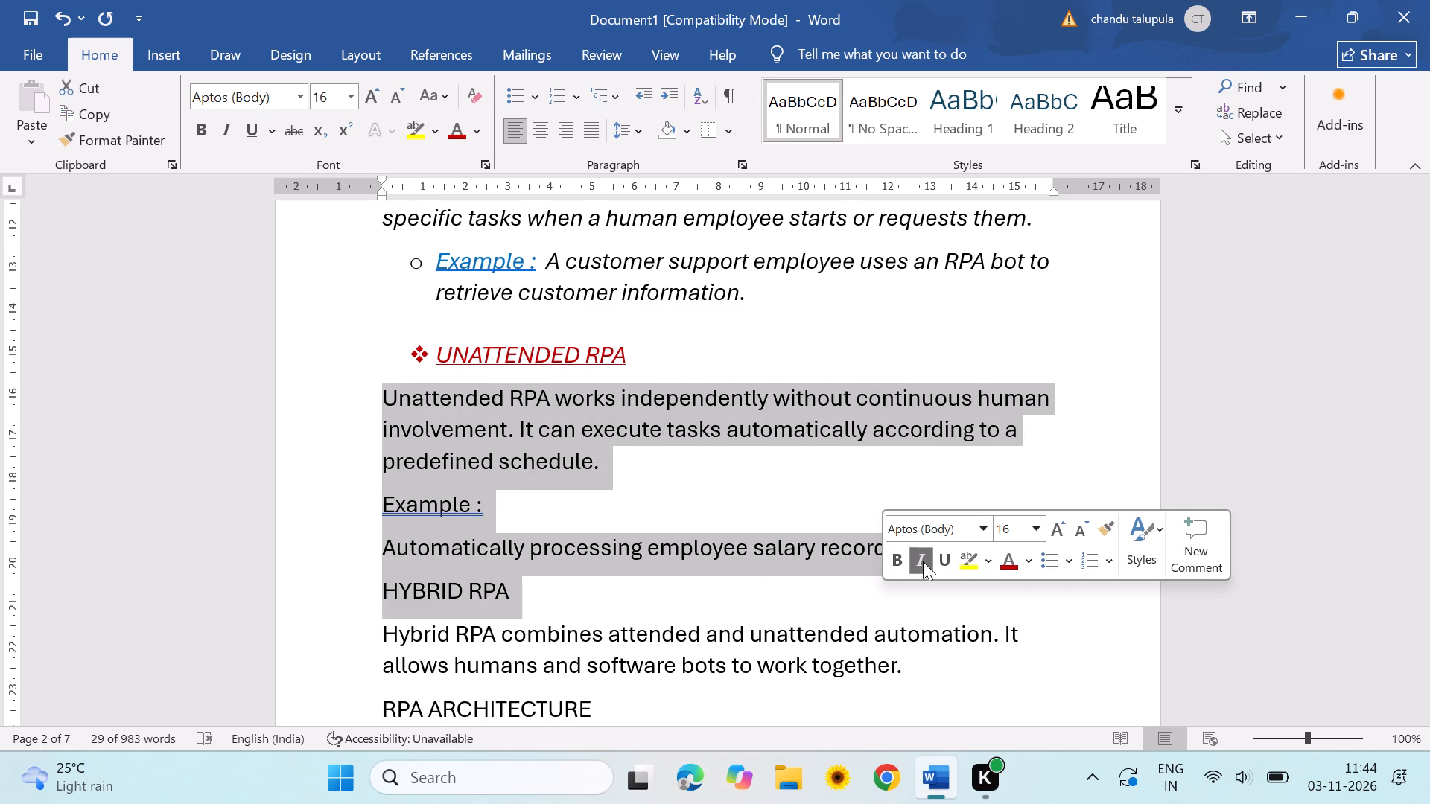
pyautogui.click(739, 483)
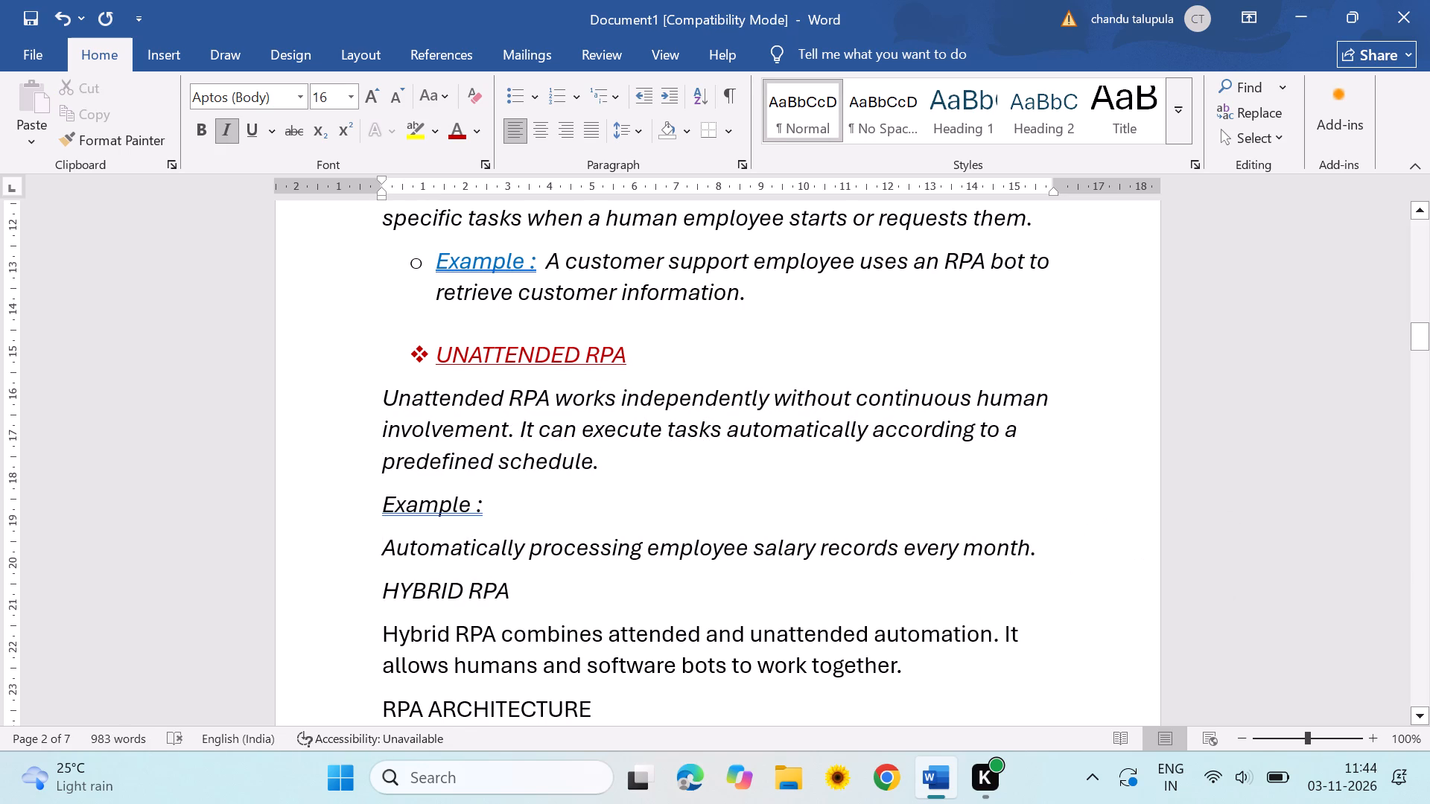
# Give the "Example :" label under UNATTENDED RPA a hollow round bullet and blue font colour.
pyautogui.moveTo(372, 508); pyautogui.dragTo(532, 513)
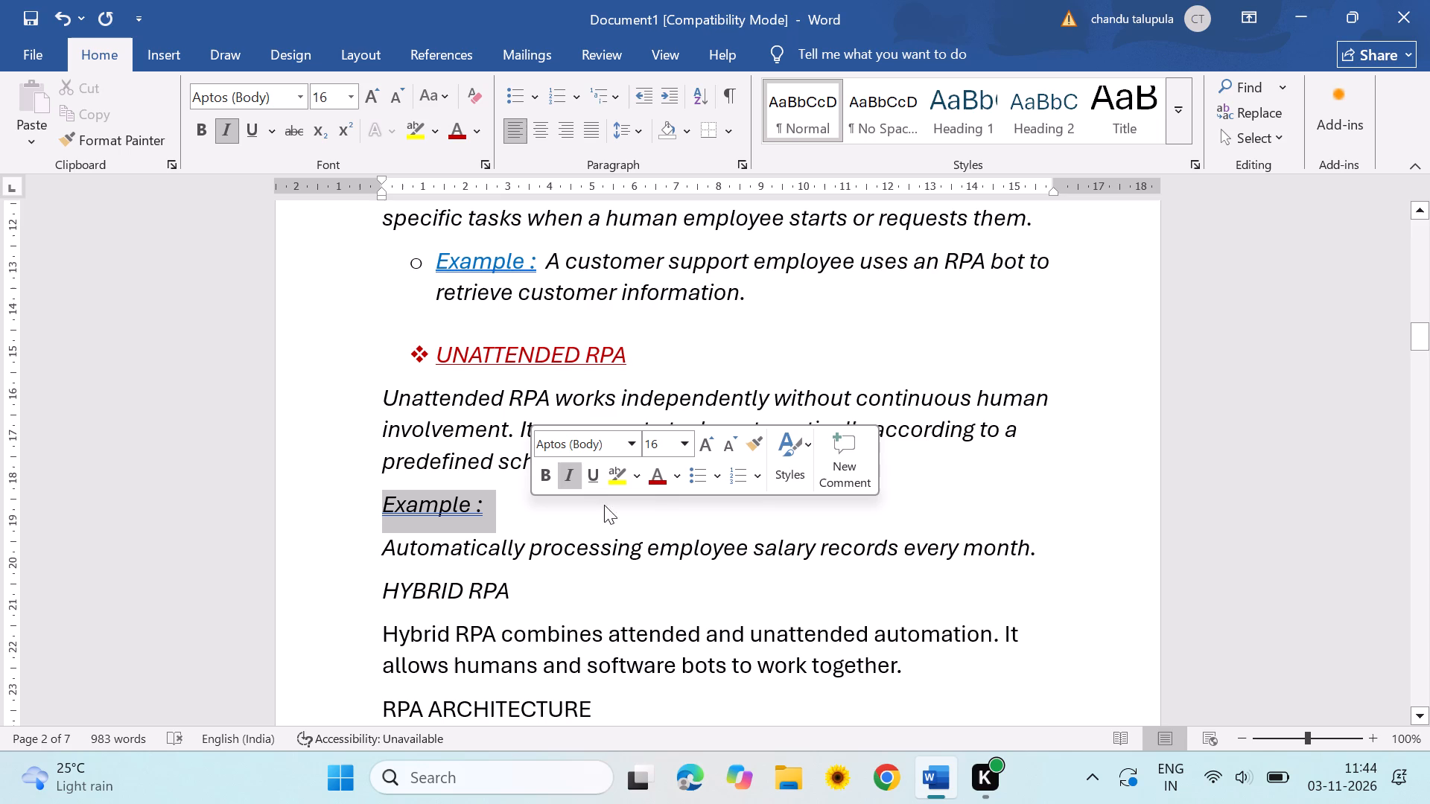
pyautogui.click(717, 479)
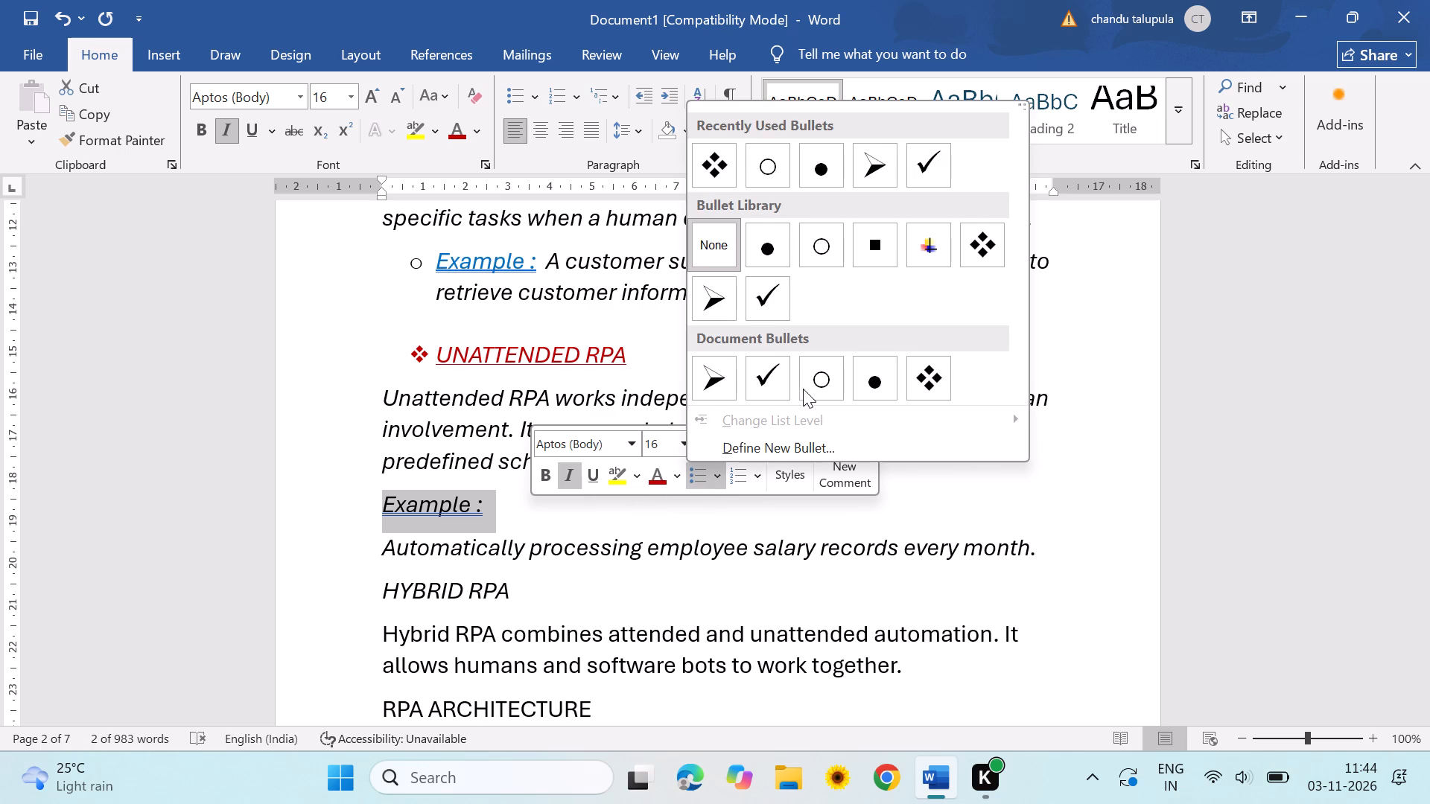
pyautogui.click(811, 386)
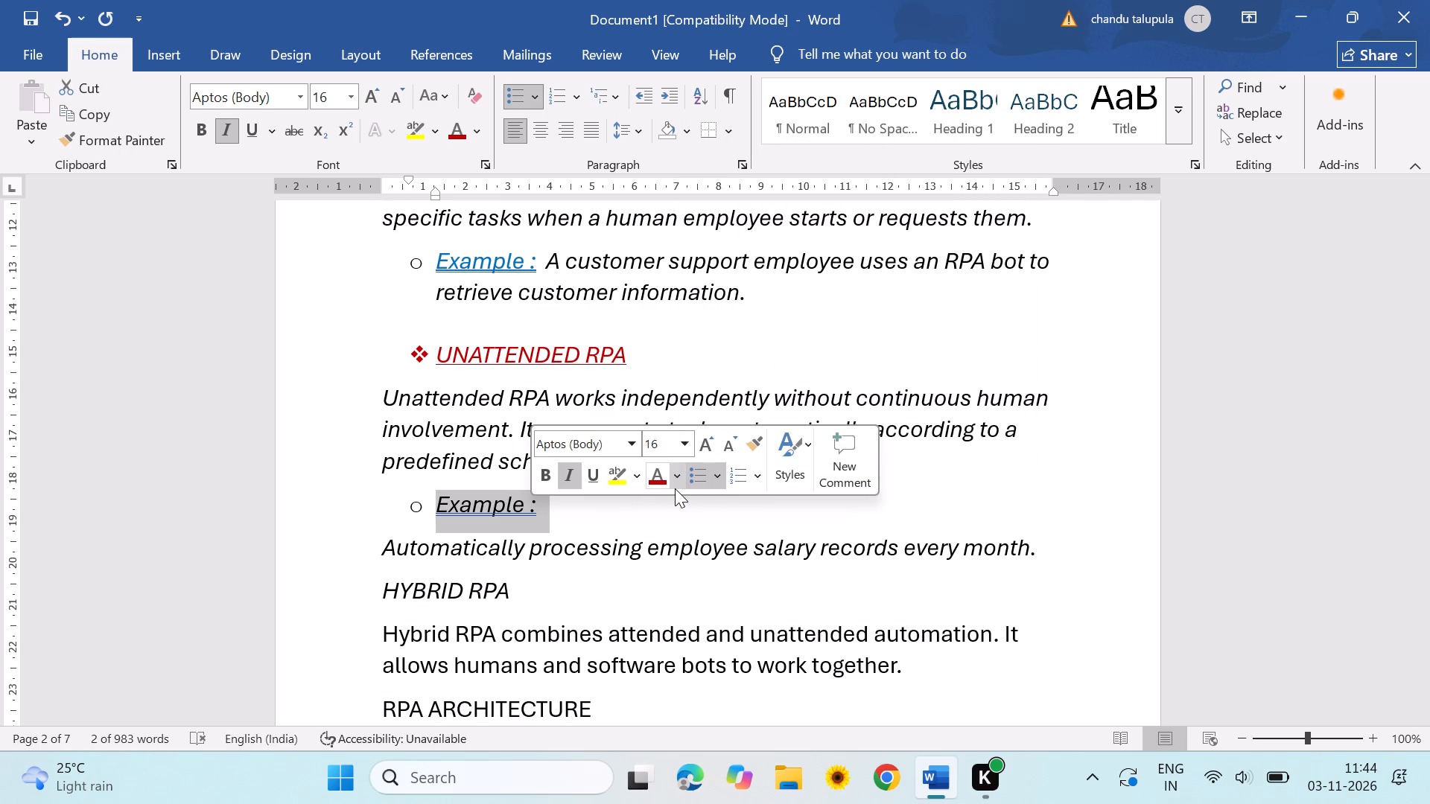
pyautogui.click(675, 488)
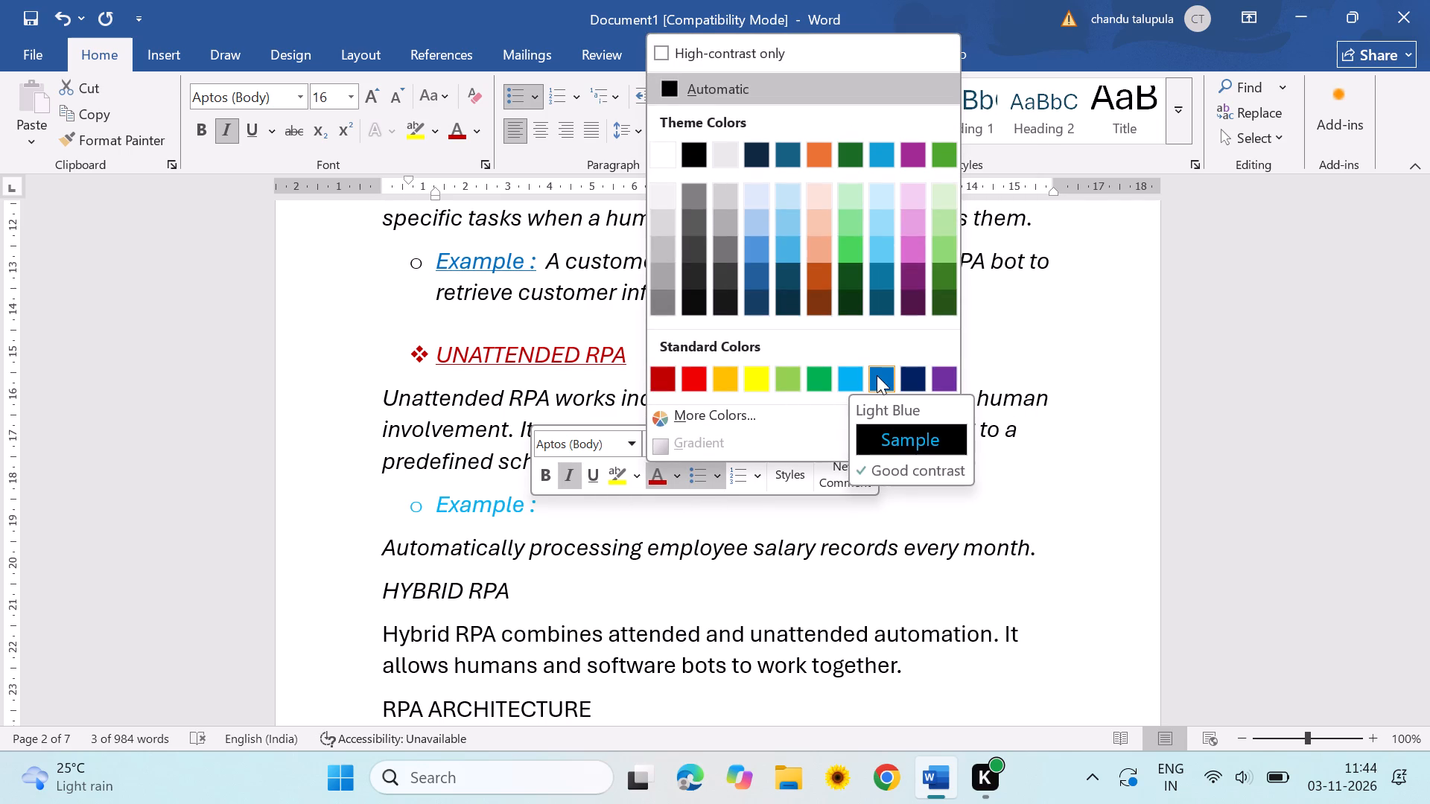
pyautogui.click(877, 376)
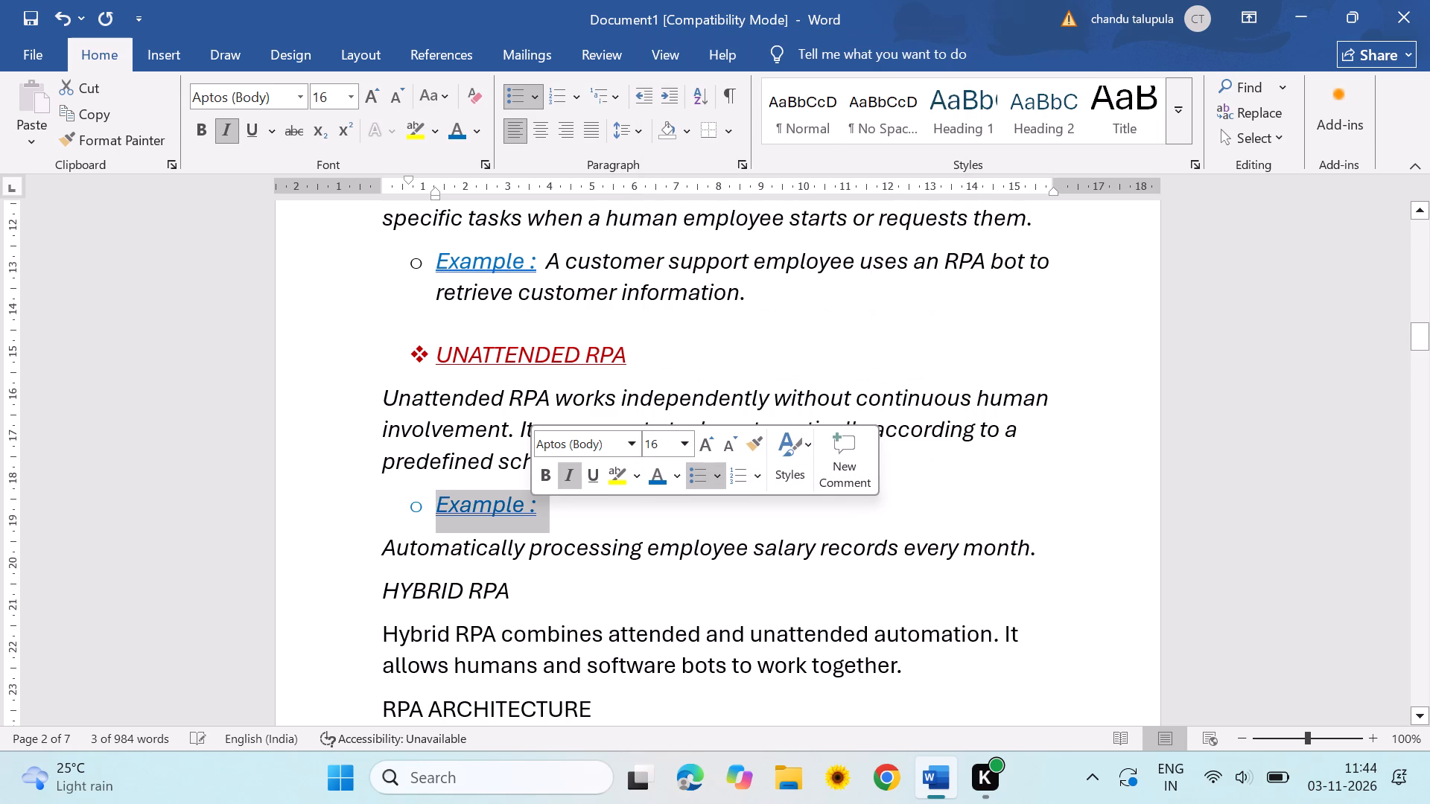
pyautogui.click(1040, 470)
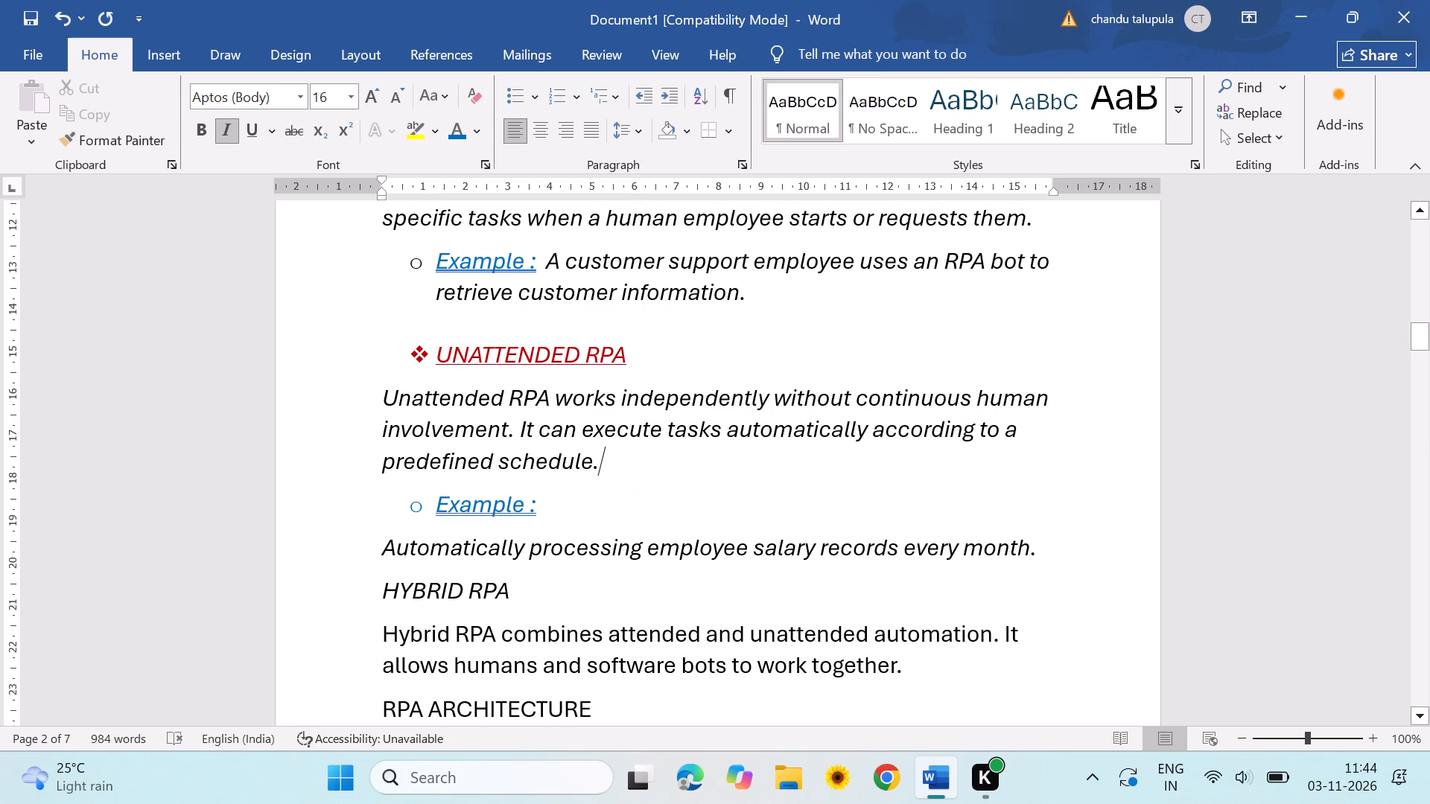
# Insert an empty line between the employee salary records example and the HYBRID RPA heading.
pyautogui.click(1063, 538)
pyautogui.press('Return')
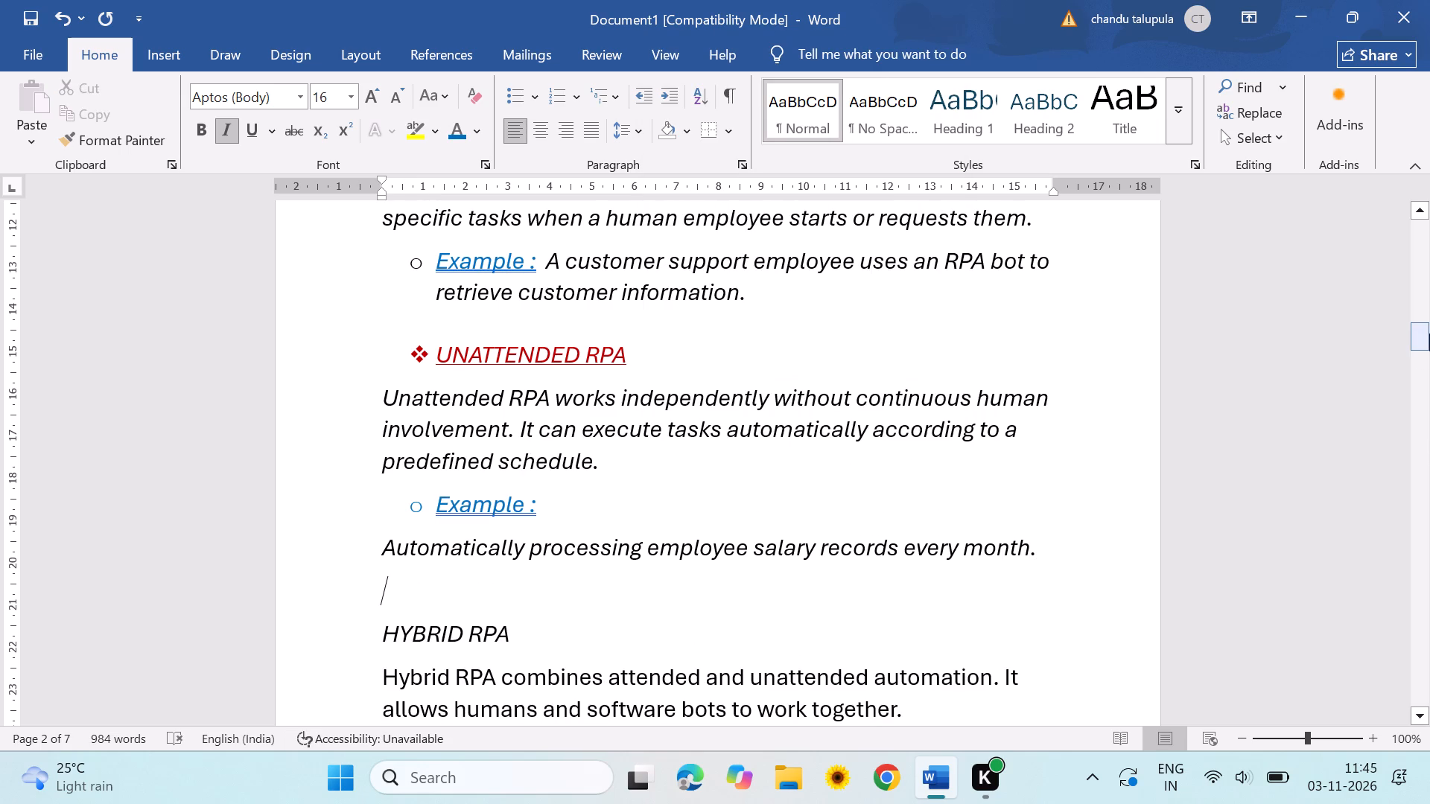
# Make the HYBRID RPA heading dark red and underlined, with a four-diamond bullet.
pyautogui.moveTo(1427, 333); pyautogui.dragTo(1425, 350)
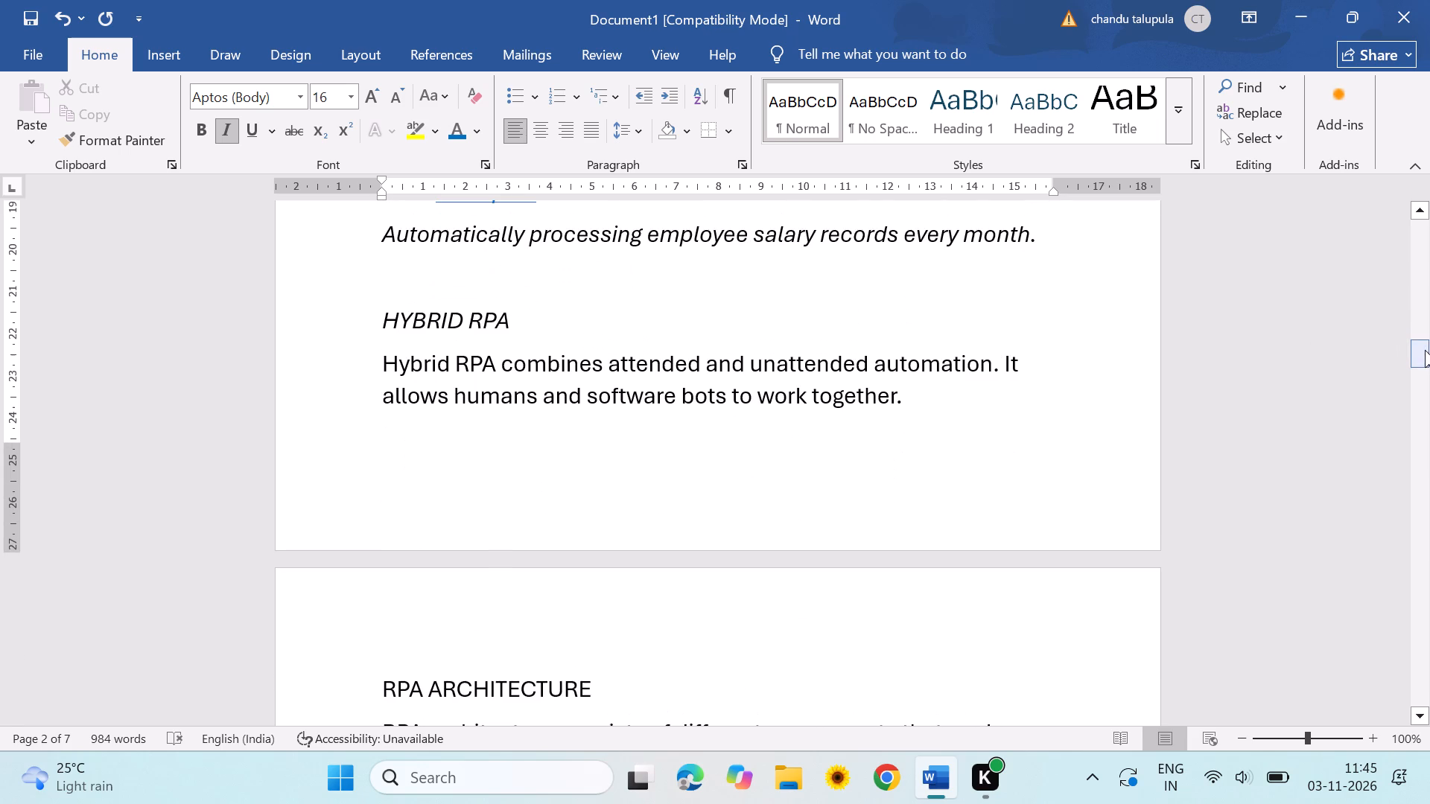
pyautogui.moveTo(381, 322); pyautogui.dragTo(583, 319)
pyautogui.click(732, 284)
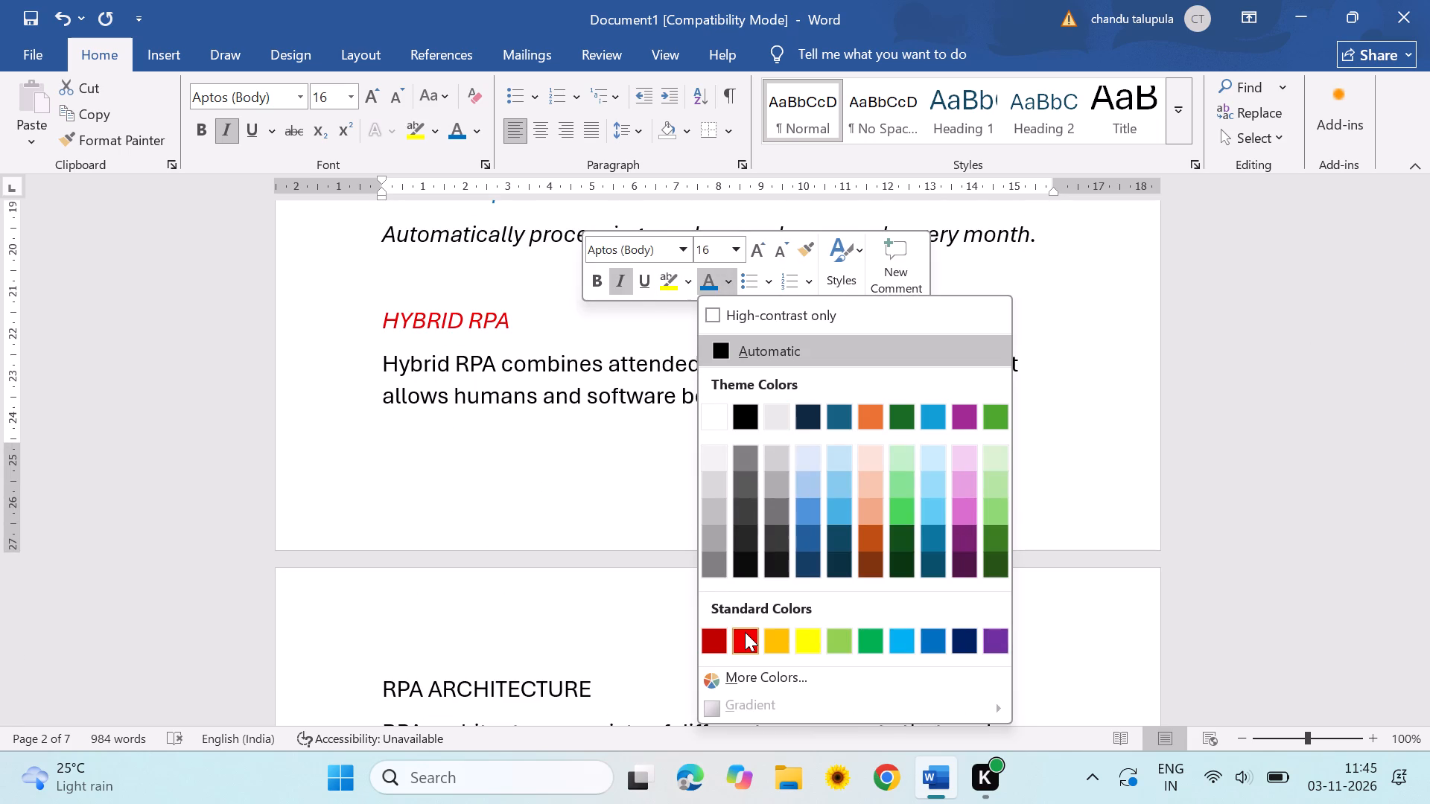
pyautogui.click(719, 642)
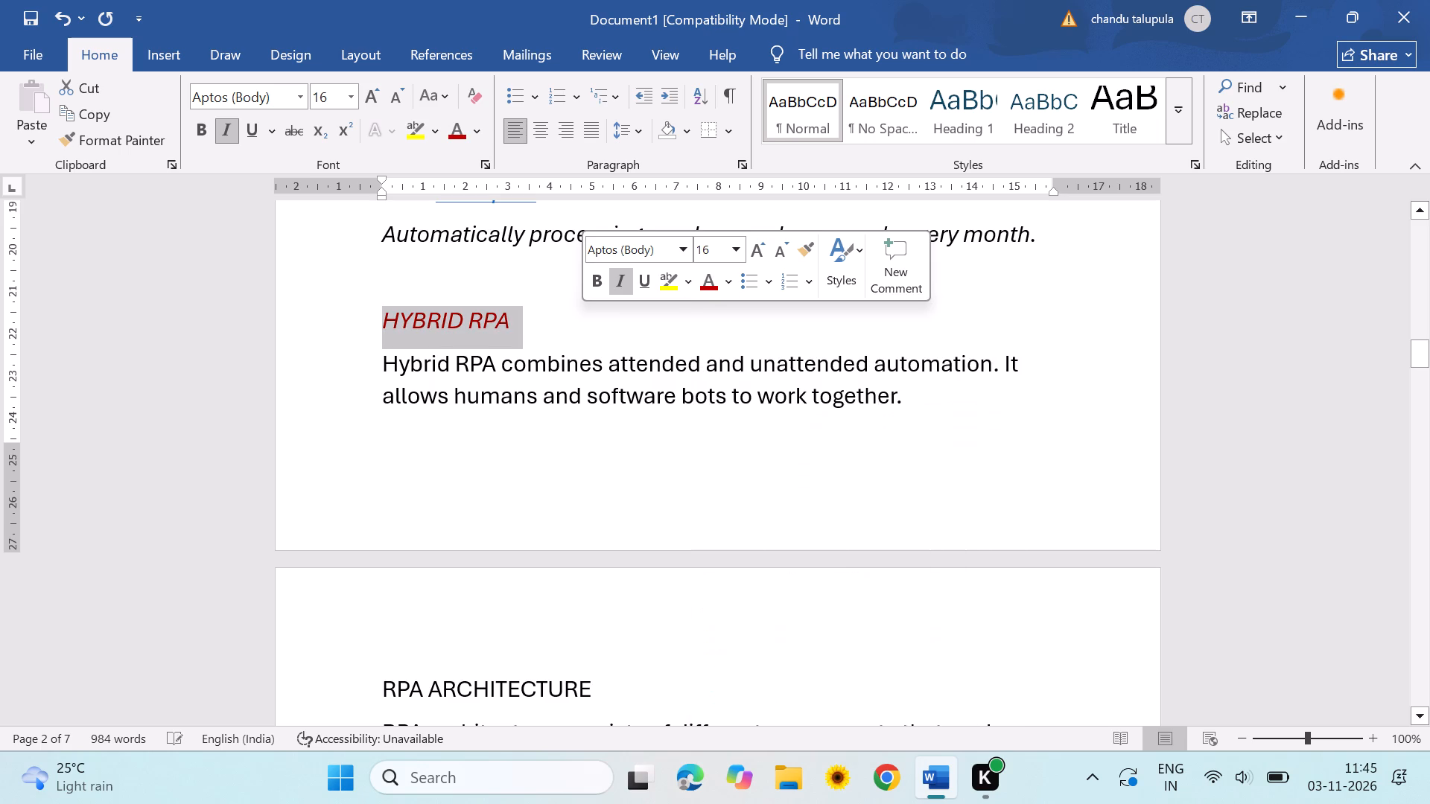
pyautogui.click(640, 283)
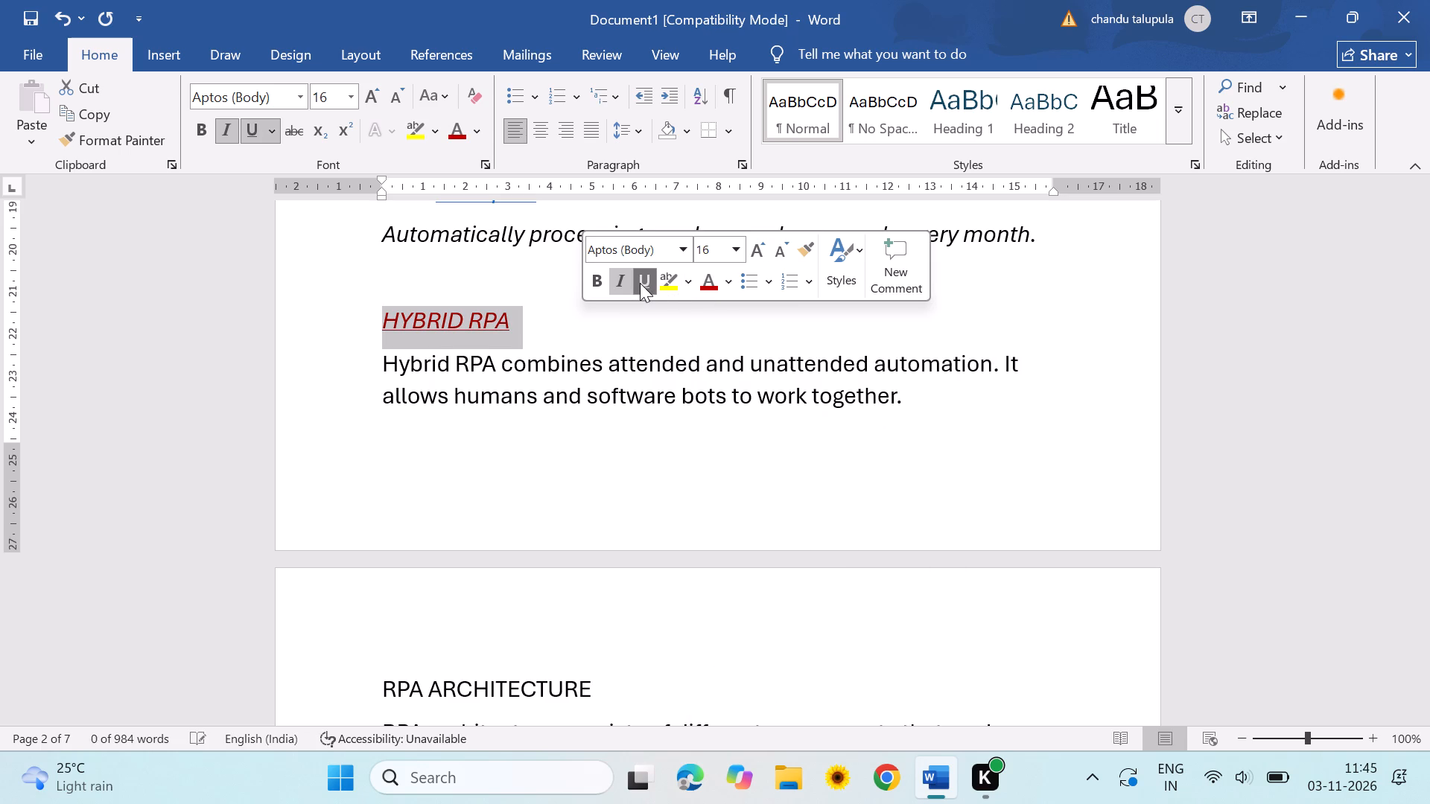
pyautogui.click(771, 290)
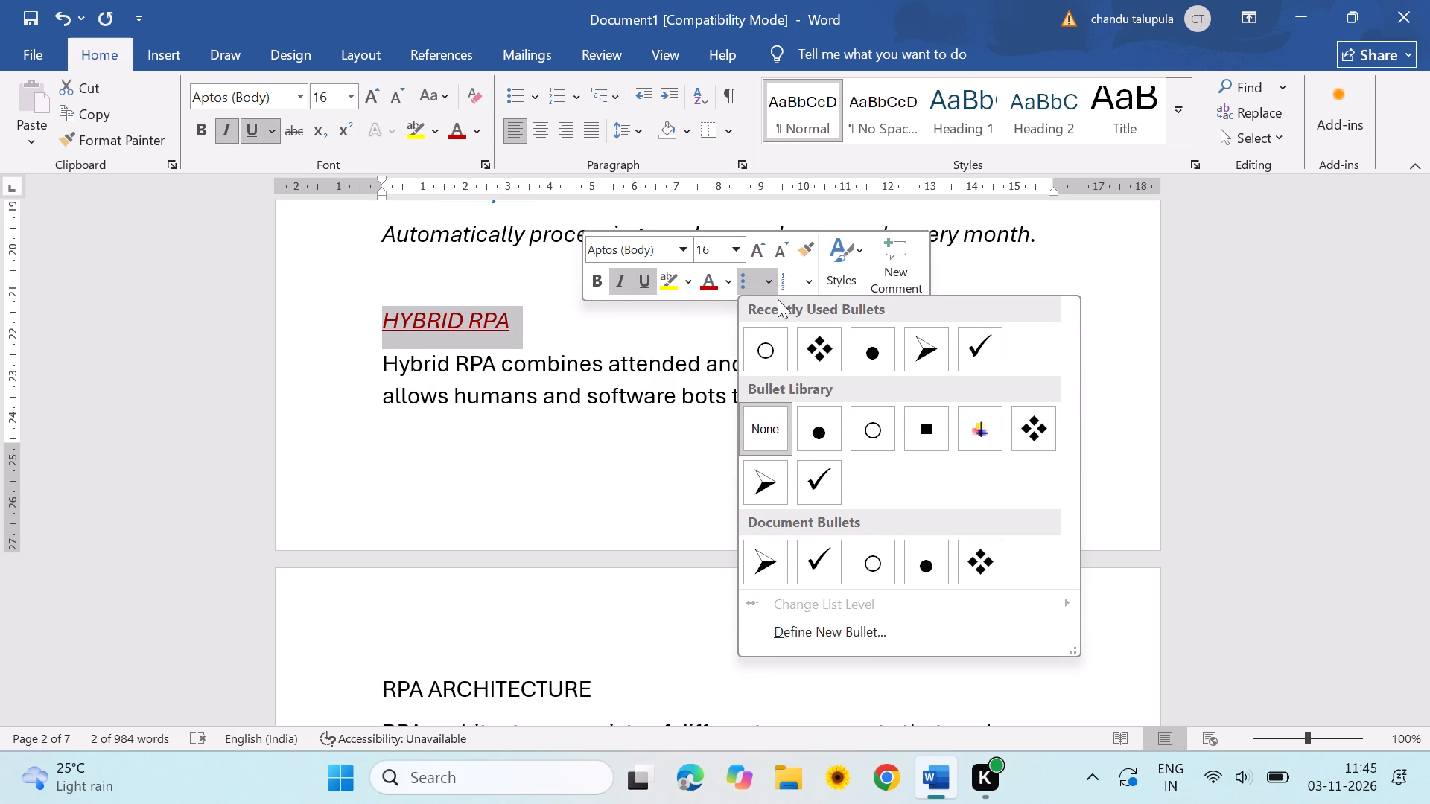
pyautogui.click(828, 365)
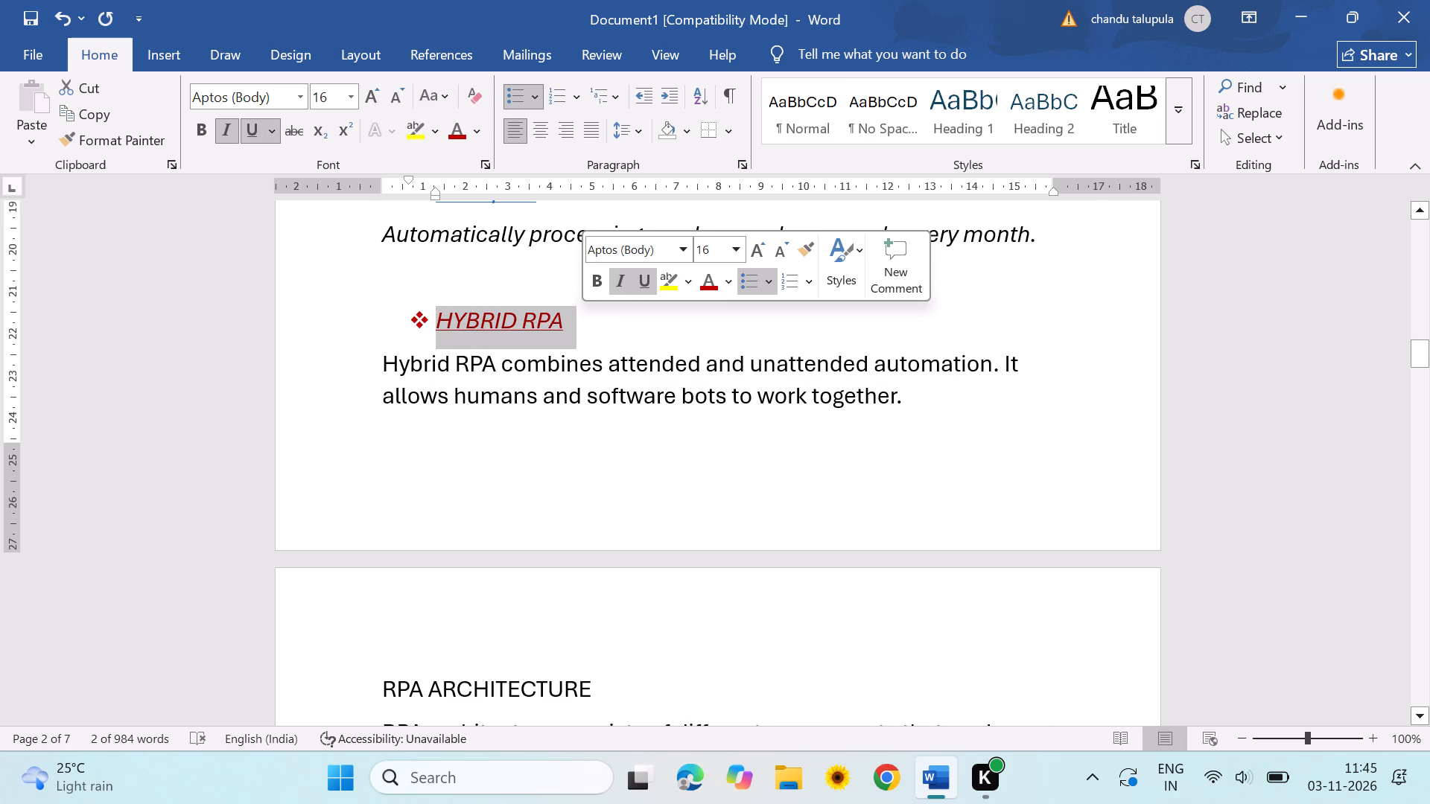
# Italicise the two-line Hybrid RPA description paragraph.
pyautogui.moveTo(378, 359); pyautogui.dragTo(848, 430)
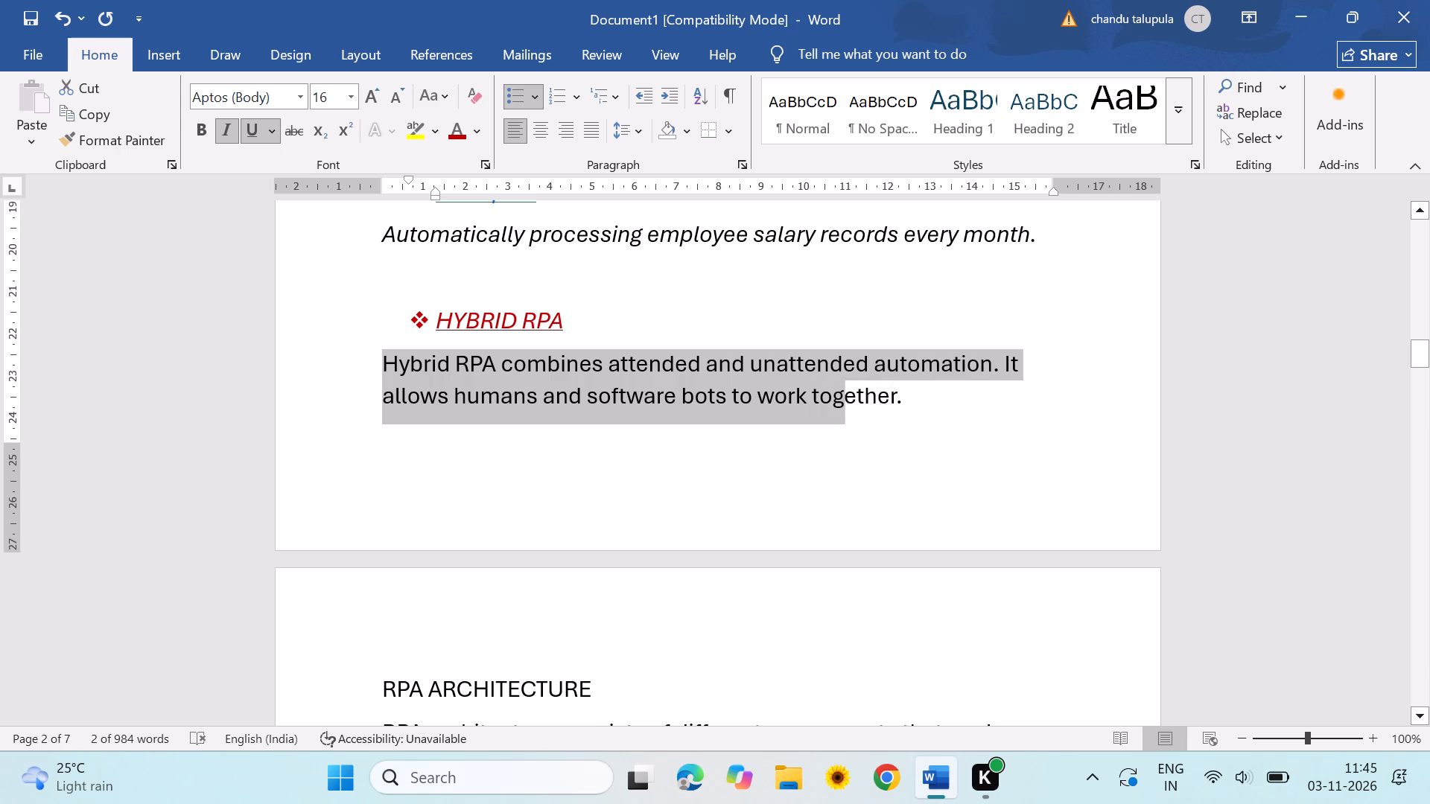
pyautogui.click(915, 454)
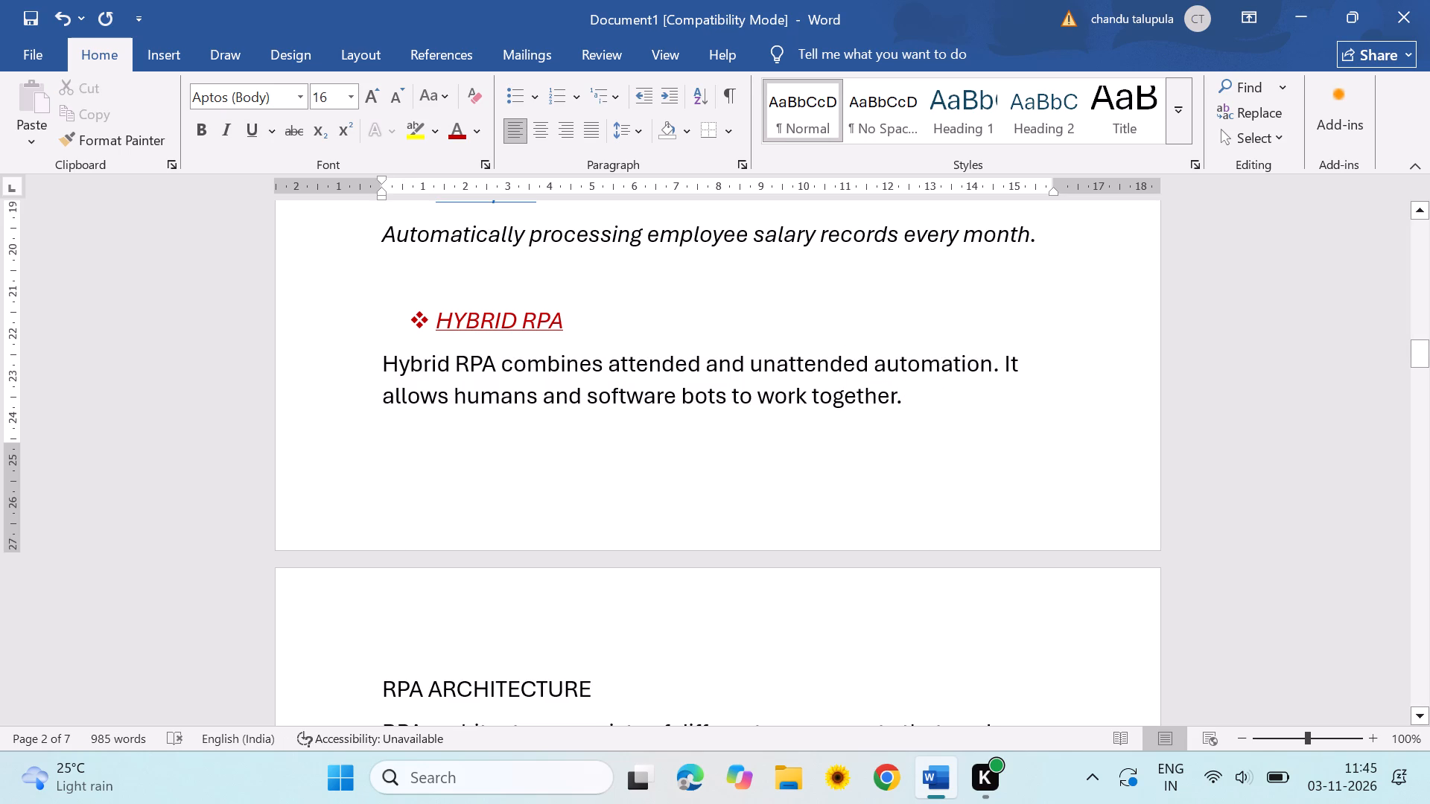
pyautogui.moveTo(384, 360); pyautogui.dragTo(923, 402)
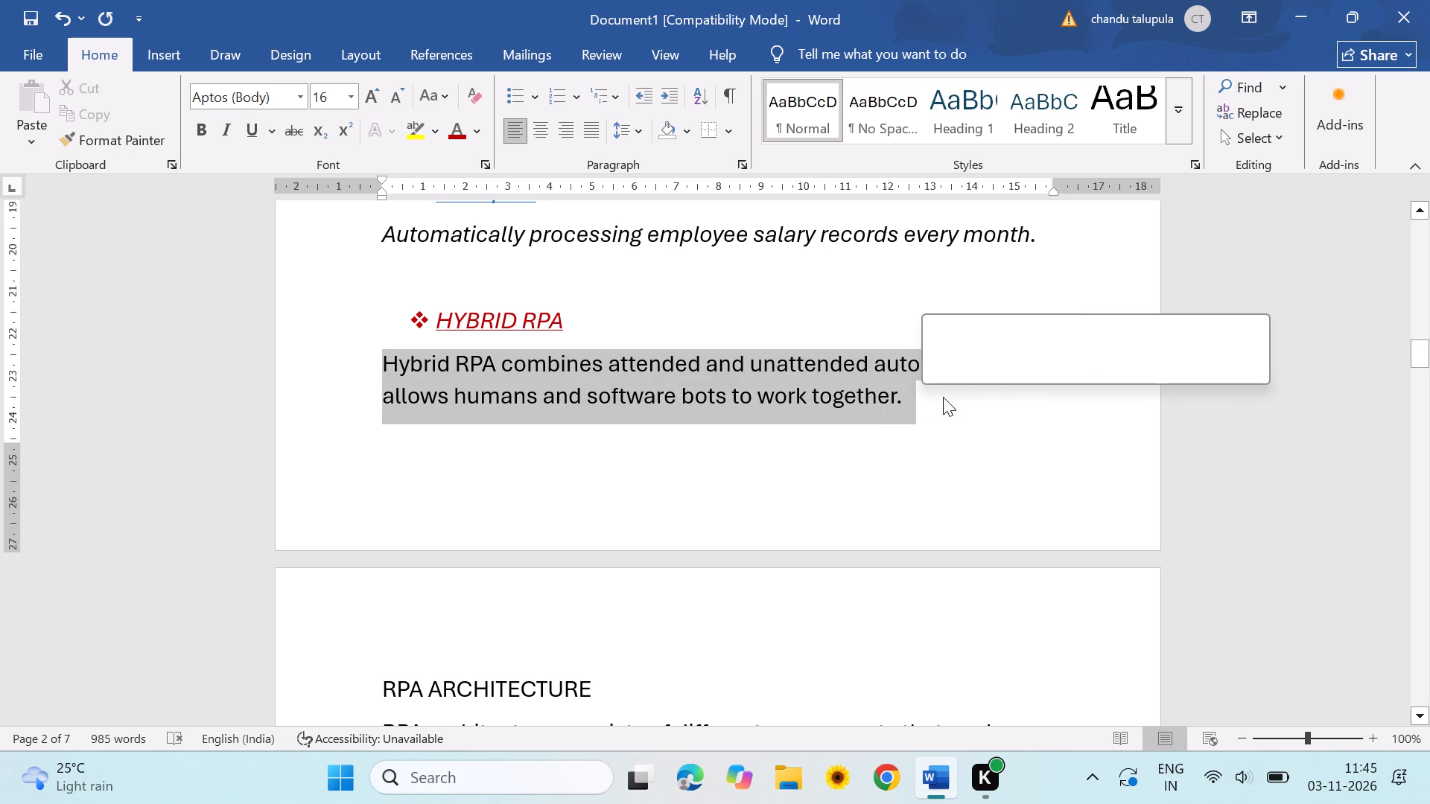
pyautogui.click(956, 359)
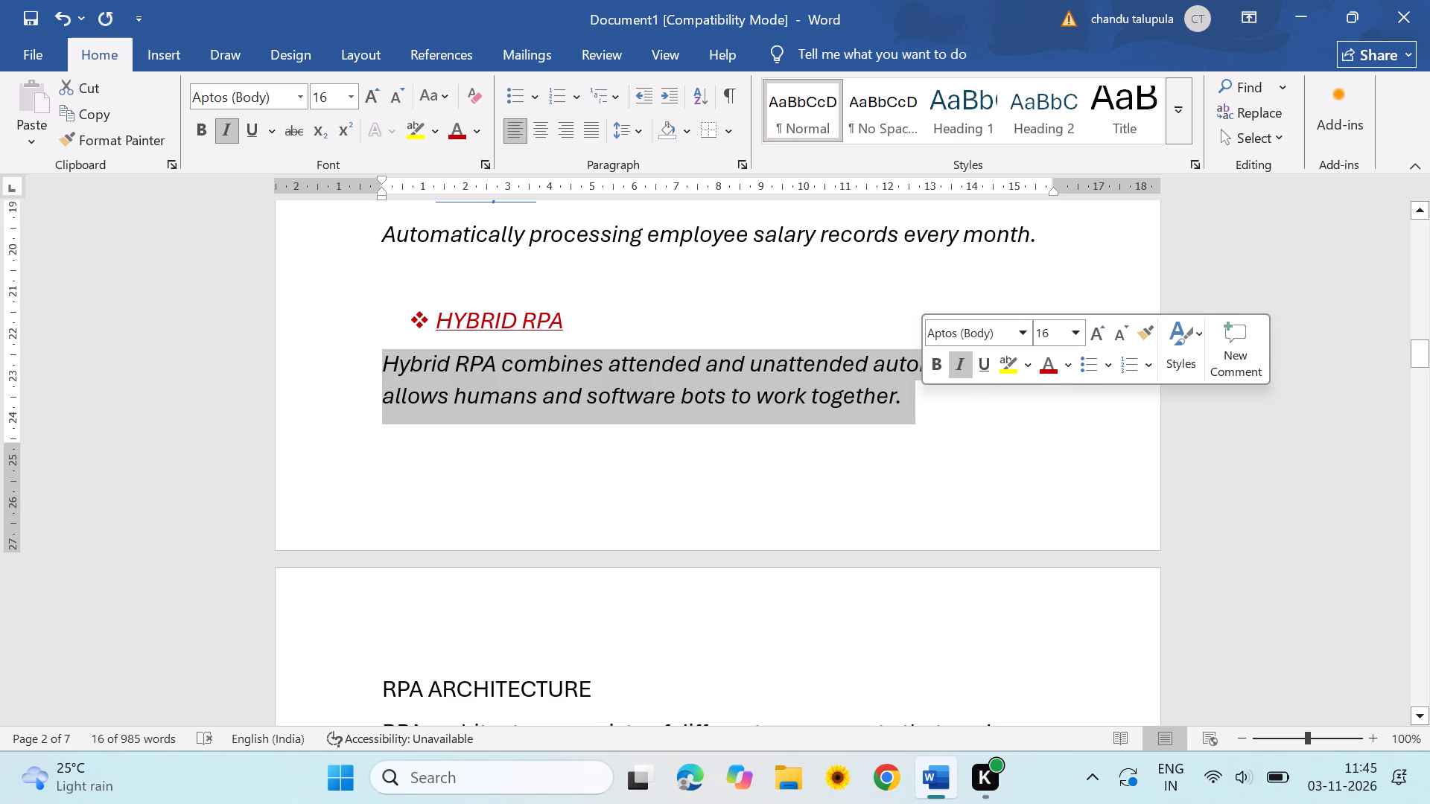
pyautogui.click(1017, 438)
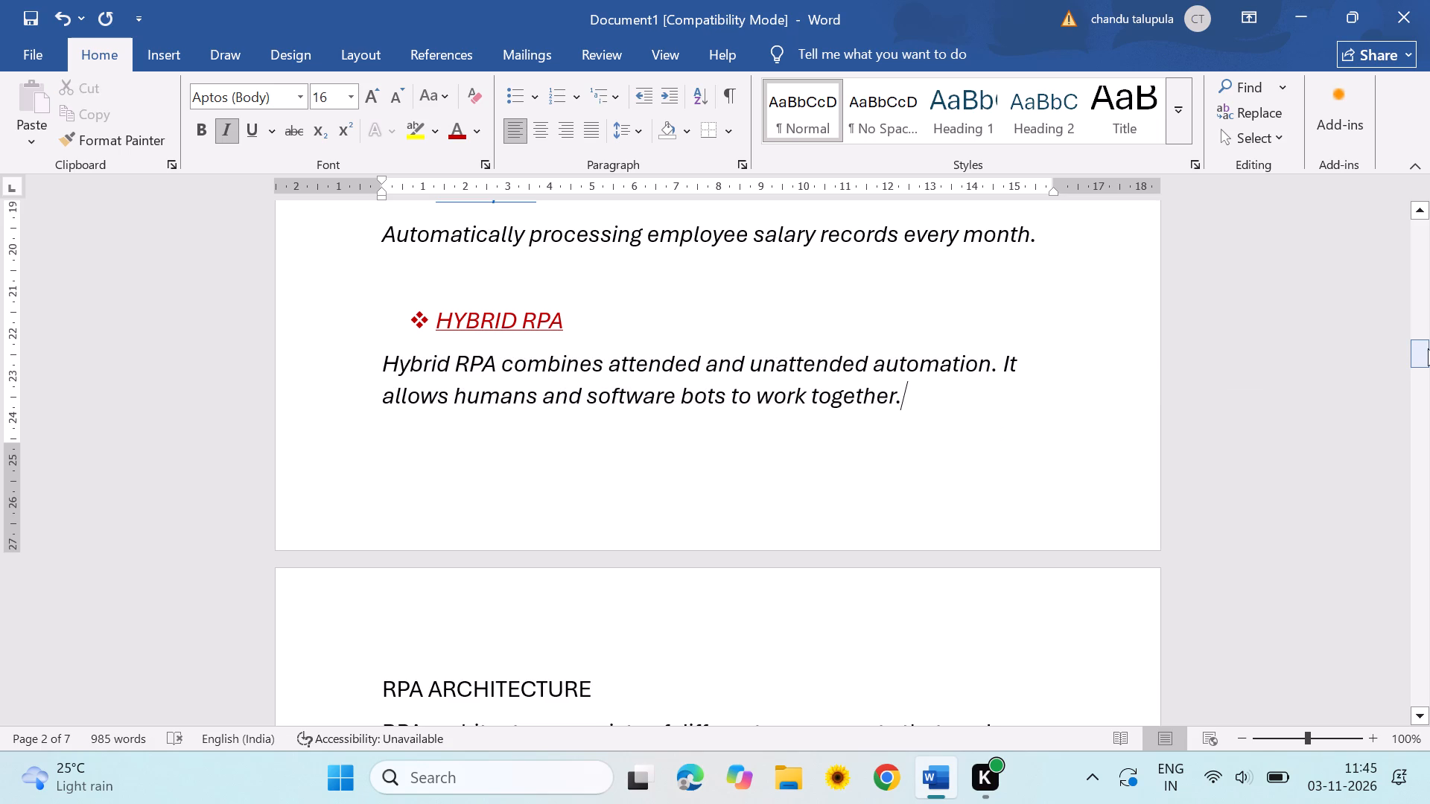
# Make the RPA ARCHITECTURE heading purple, bold, italic and underlined.
pyautogui.moveTo(1428, 348); pyautogui.dragTo(1429, 364)
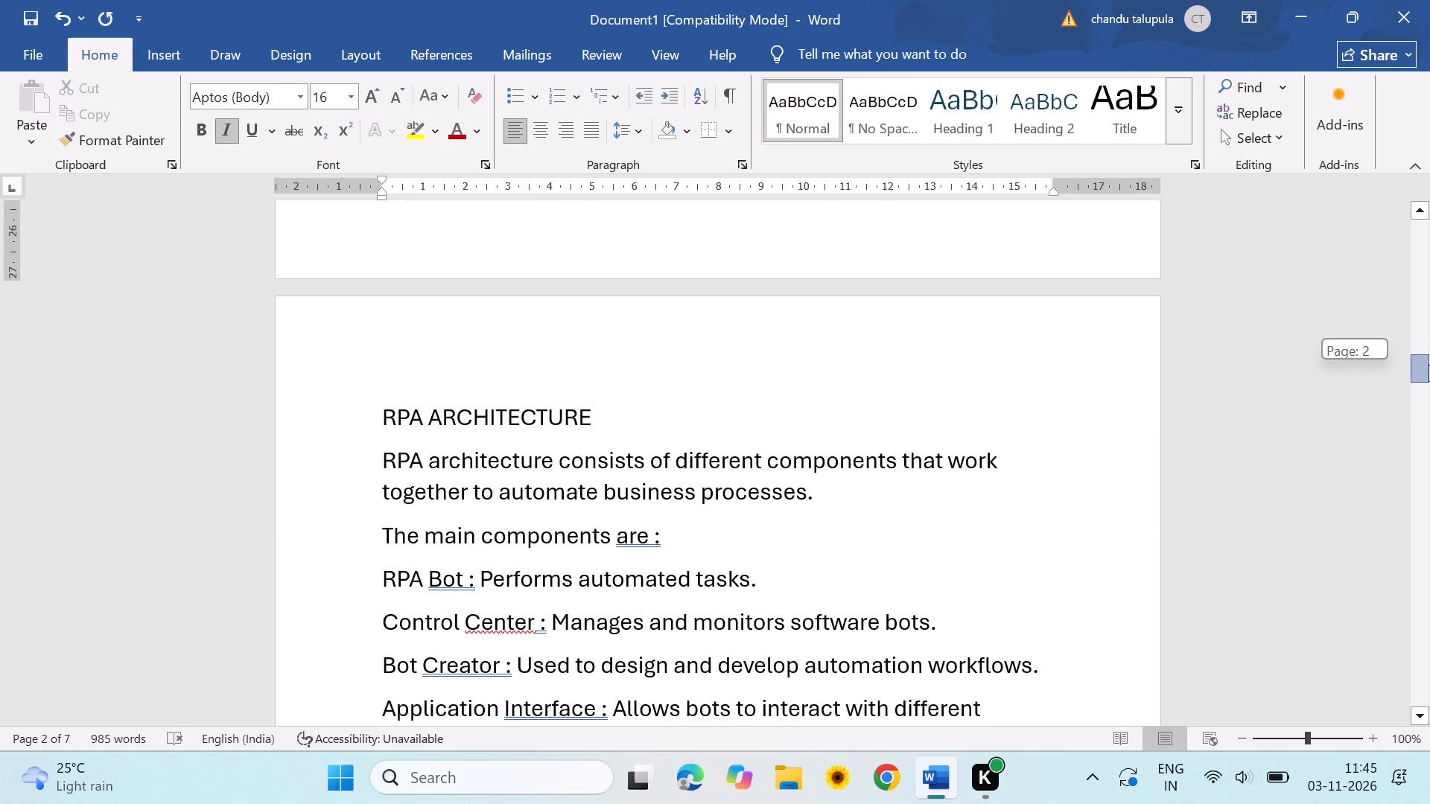
pyautogui.moveTo(1429, 364); pyautogui.dragTo(1428, 371)
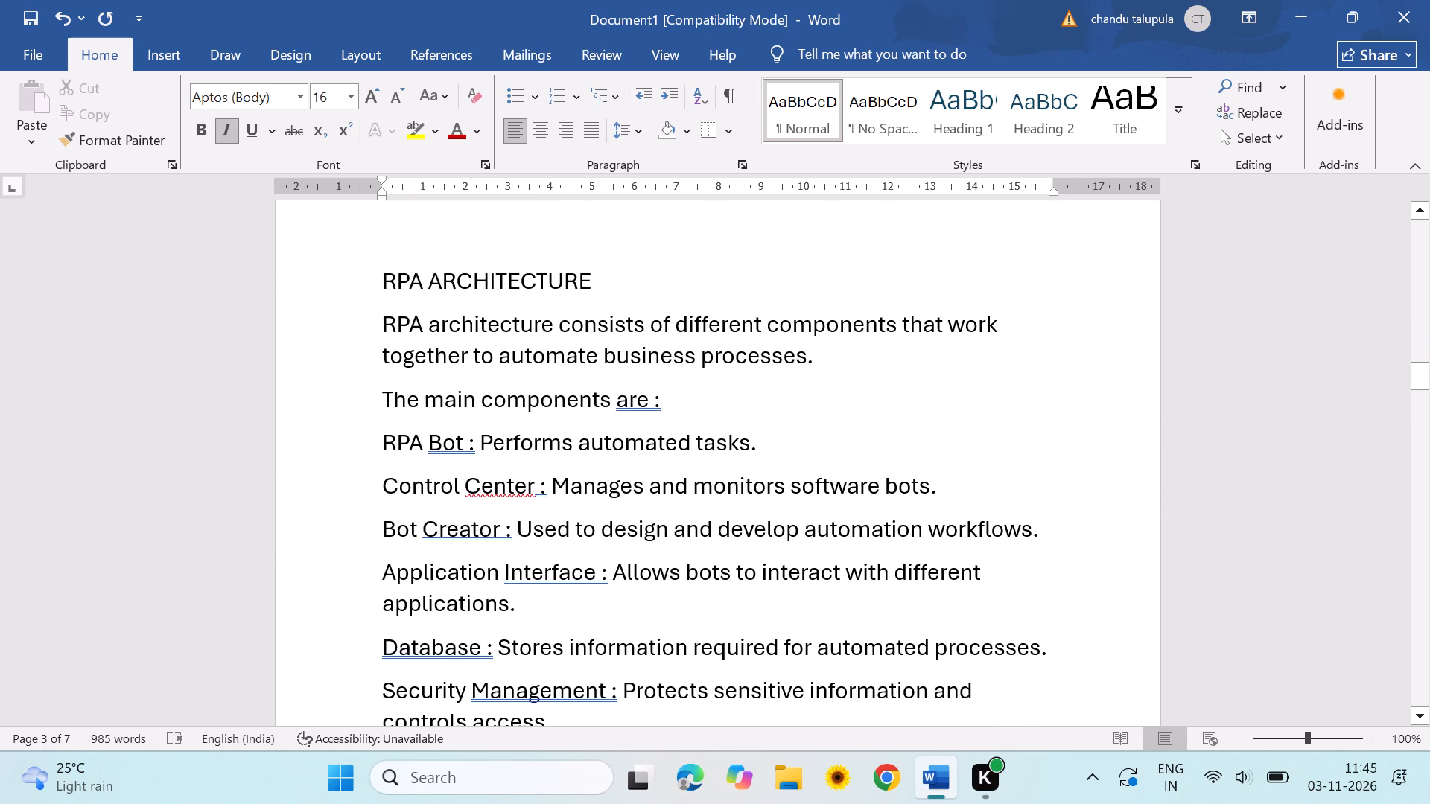
pyautogui.moveTo(383, 274); pyautogui.dragTo(664, 264)
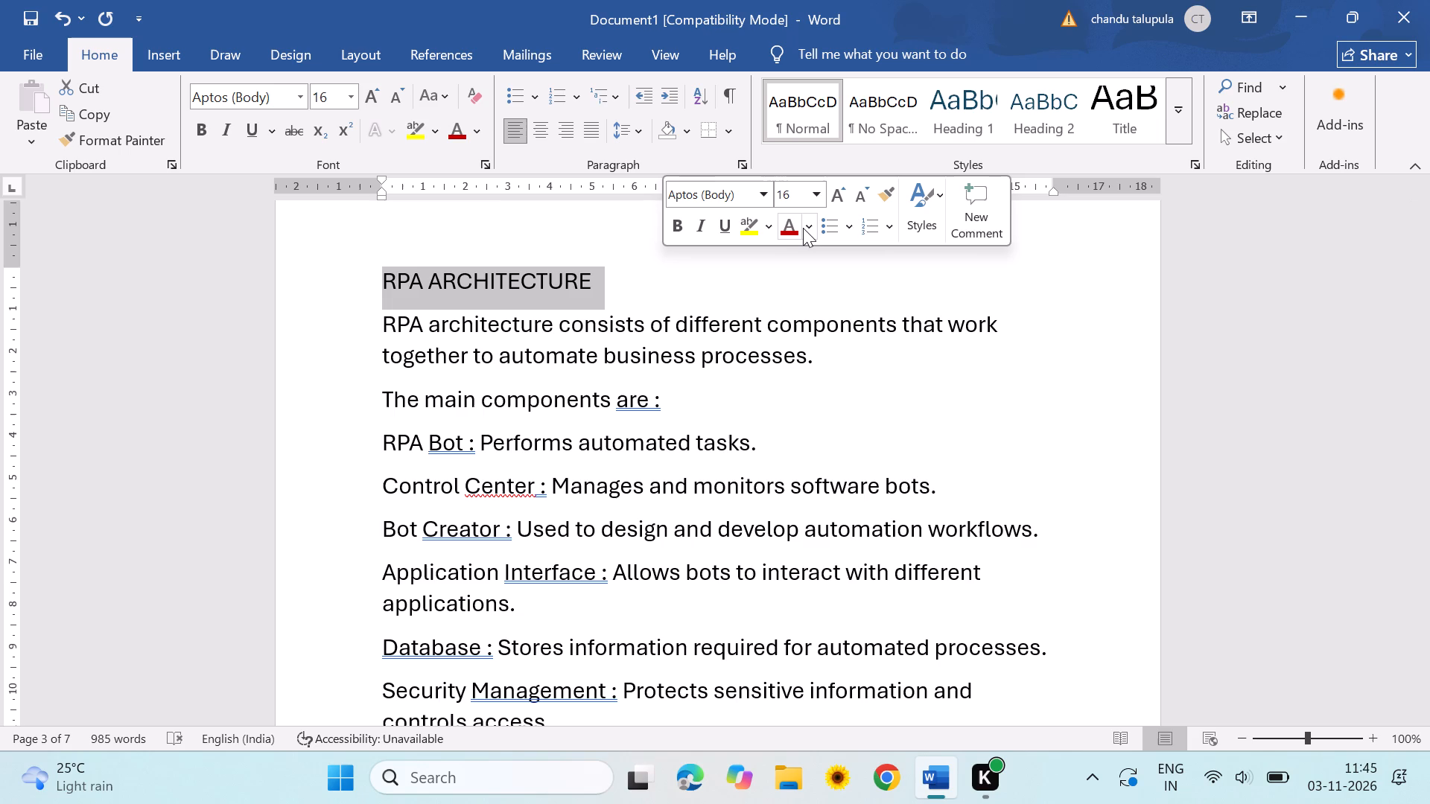
pyautogui.click(804, 228)
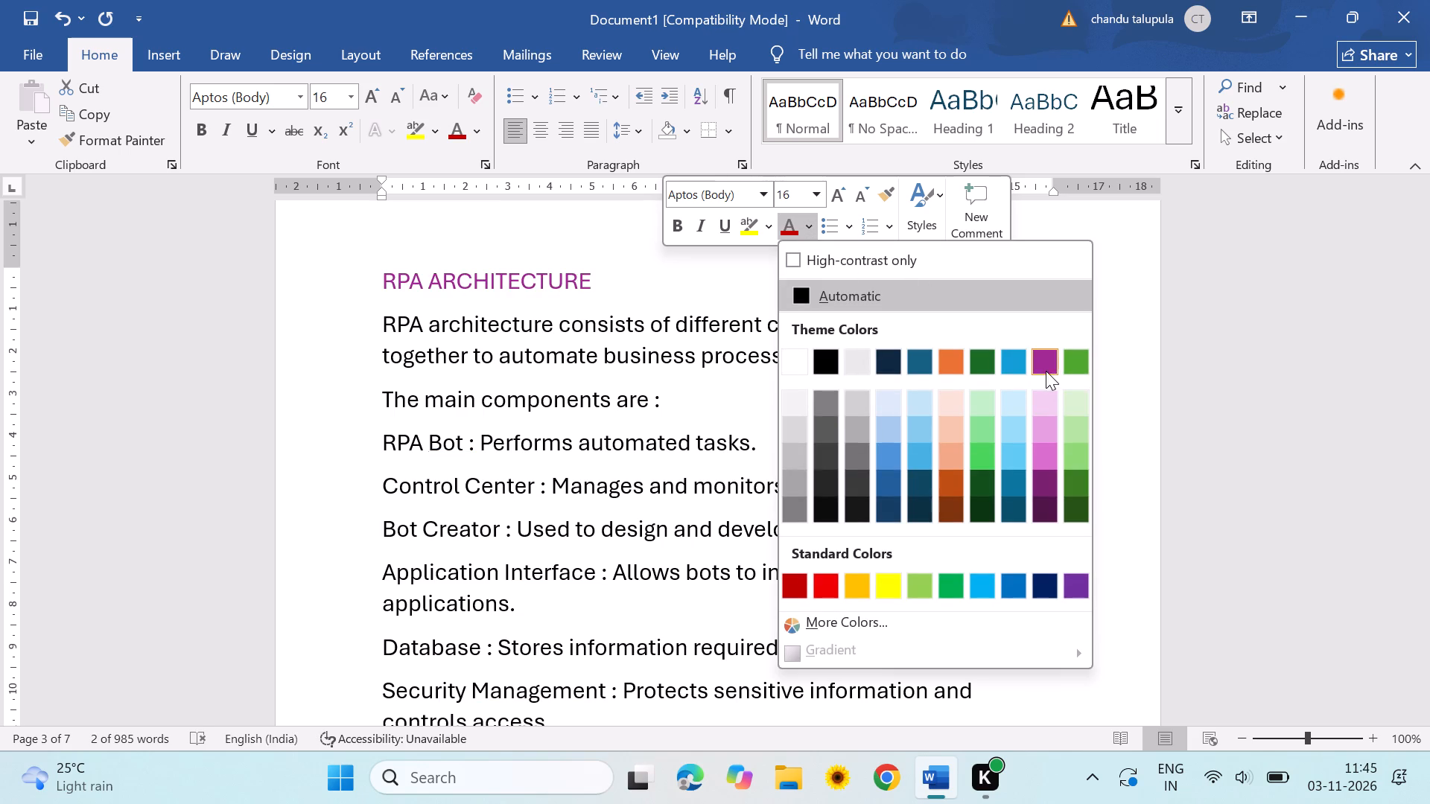
pyautogui.click(1035, 355)
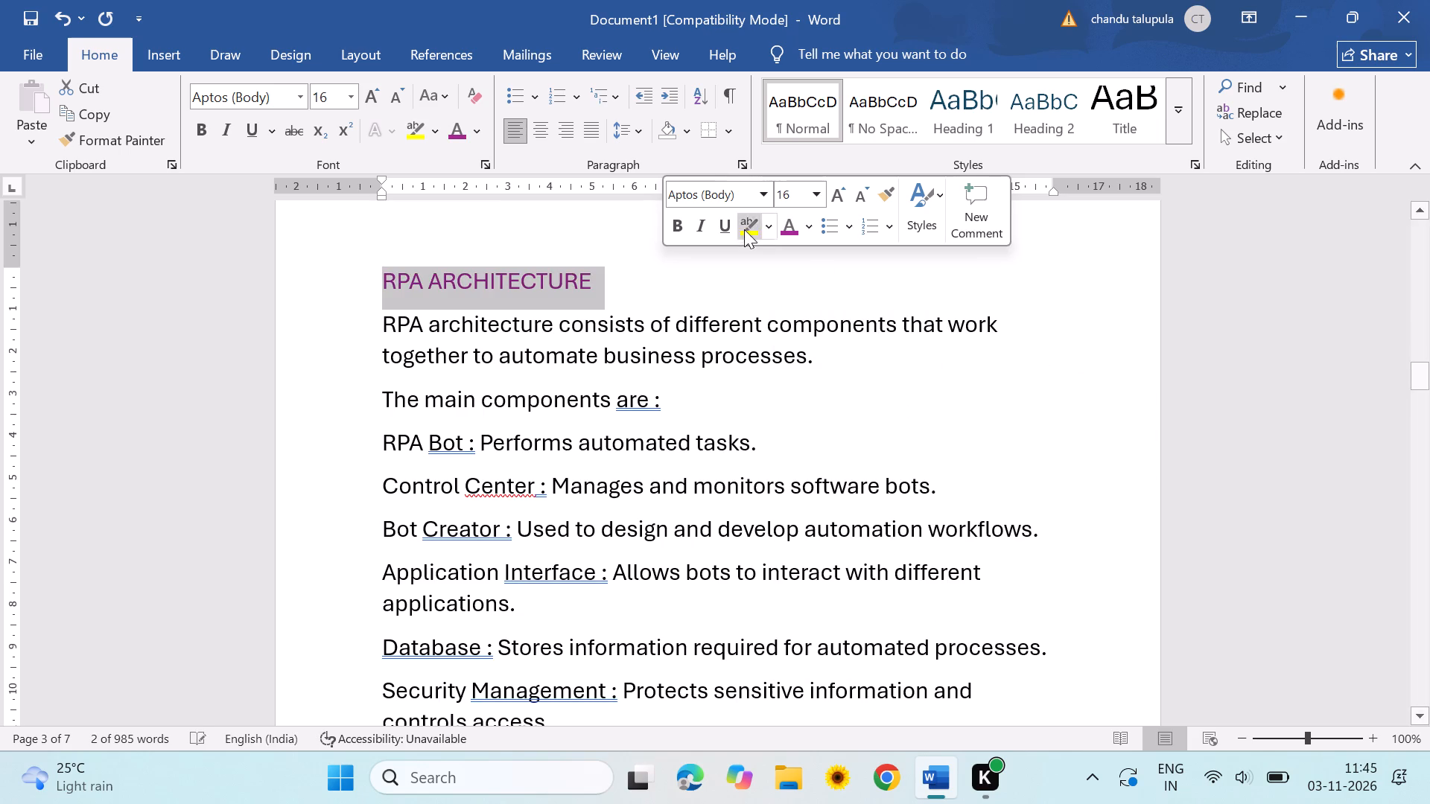
pyautogui.click(684, 232)
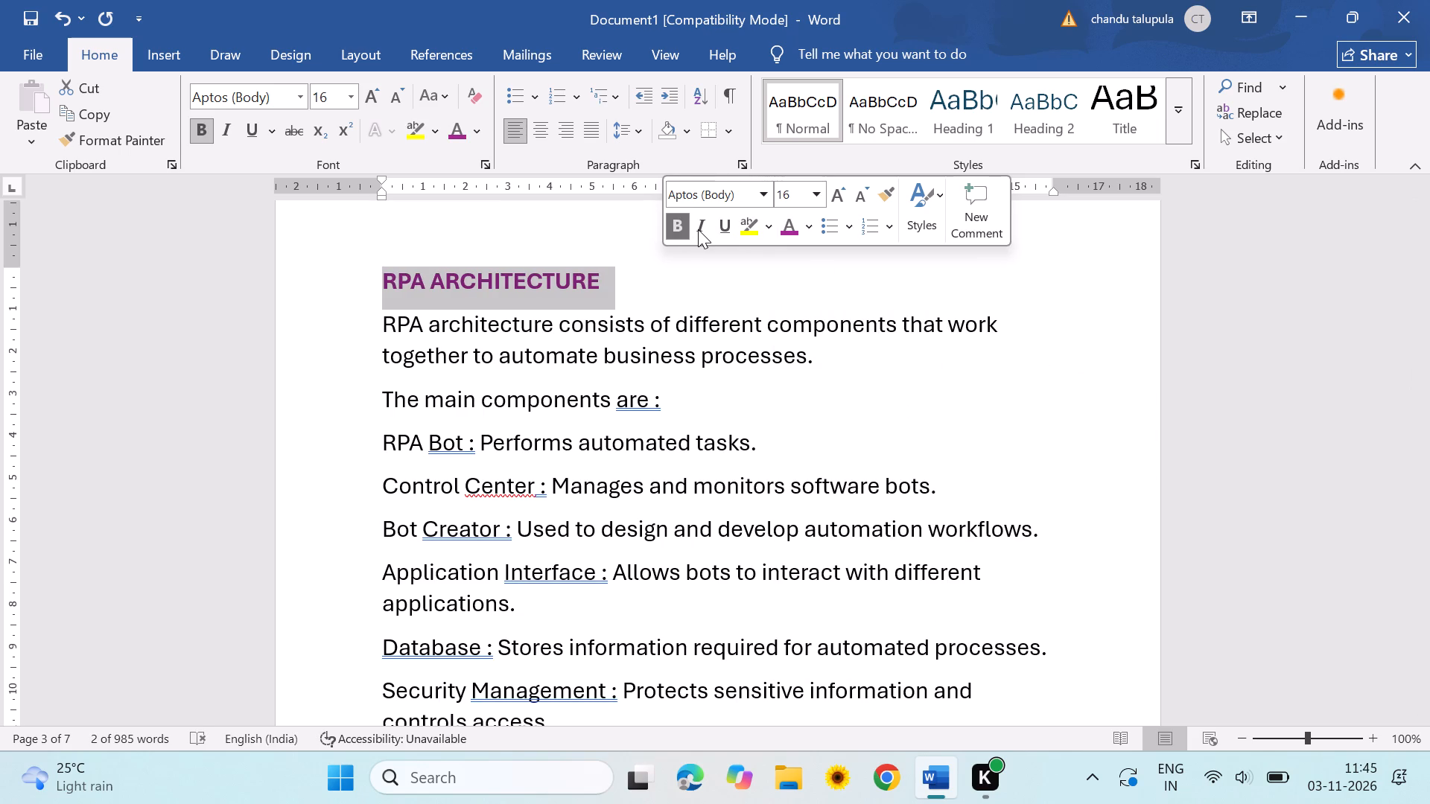
pyautogui.click(698, 229)
pyautogui.click(722, 224)
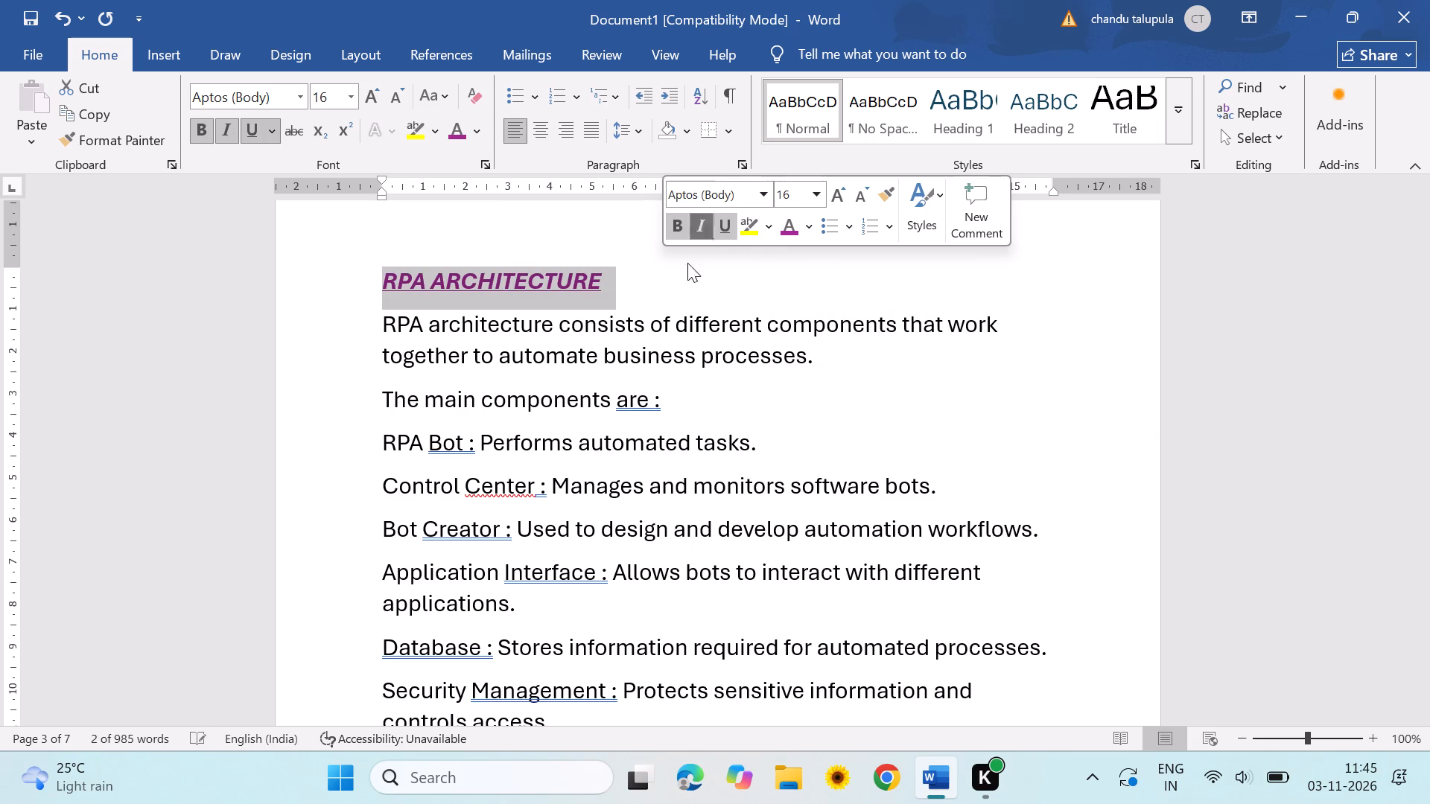
# Insert an empty line between the RPA ARCHITECTURE heading and its description.
pyautogui.click(627, 275)
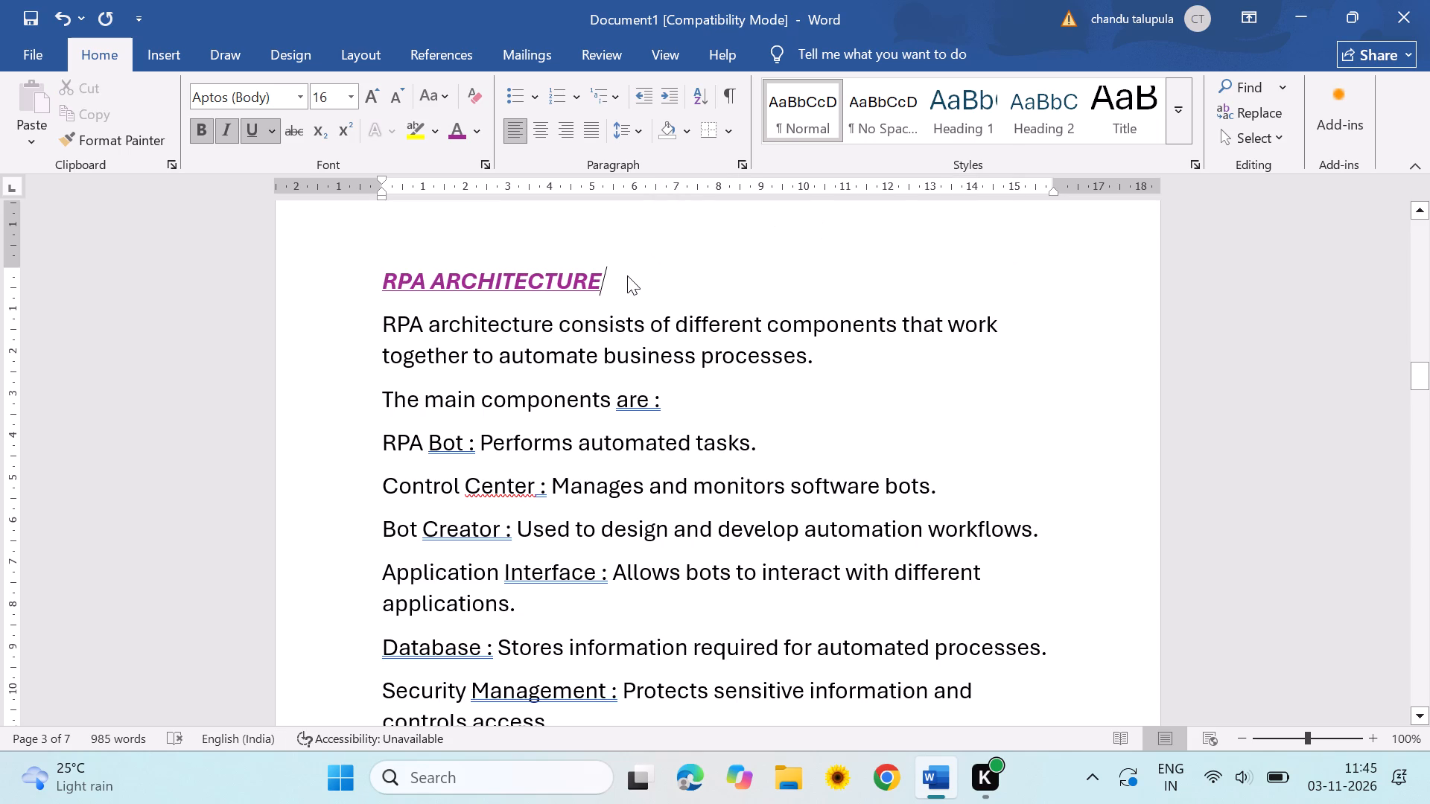
pyautogui.press('Return')
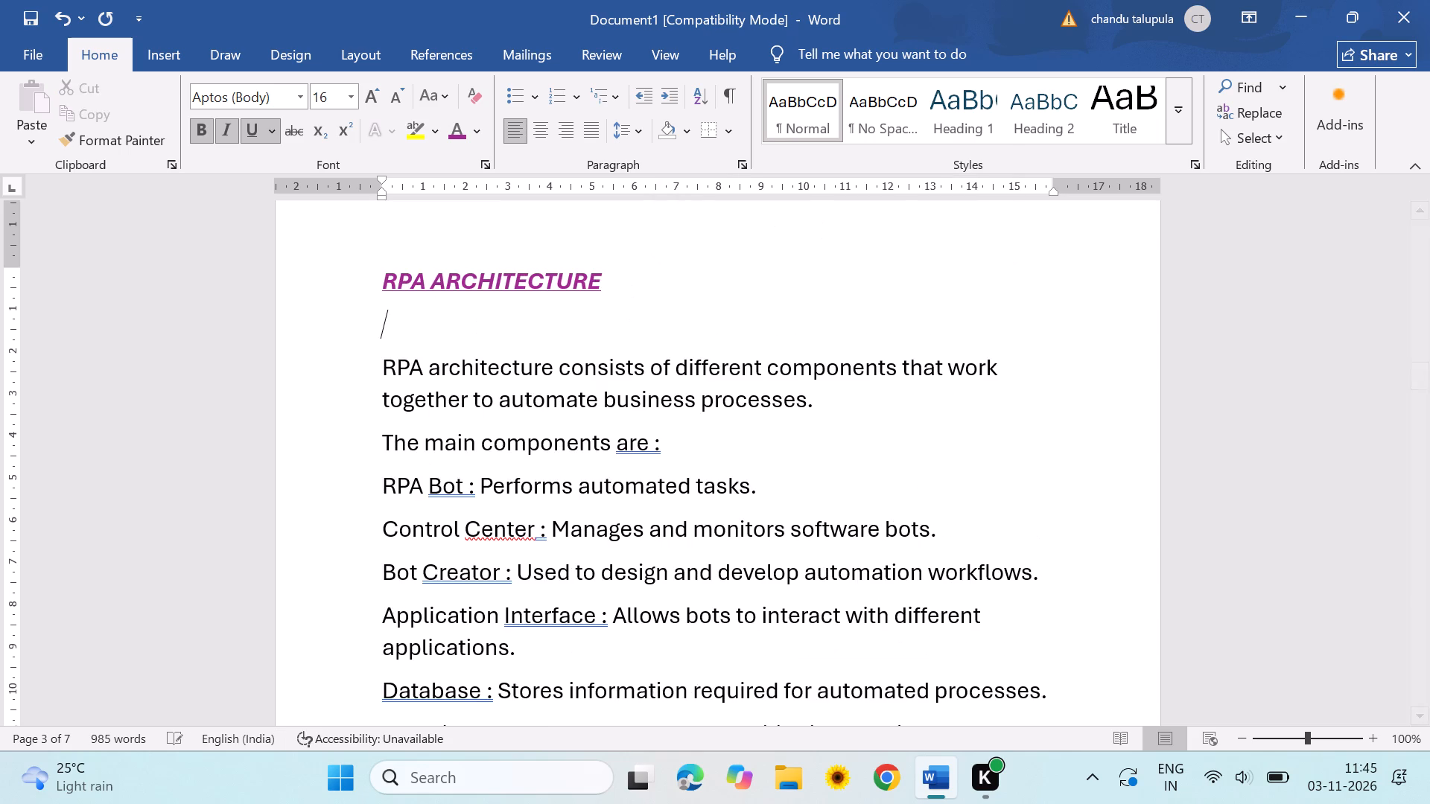
# Add an arrowhead bullet to the RPA ARCHITECTURE heading.
pyautogui.moveTo(384, 278); pyautogui.dragTo(501, 287)
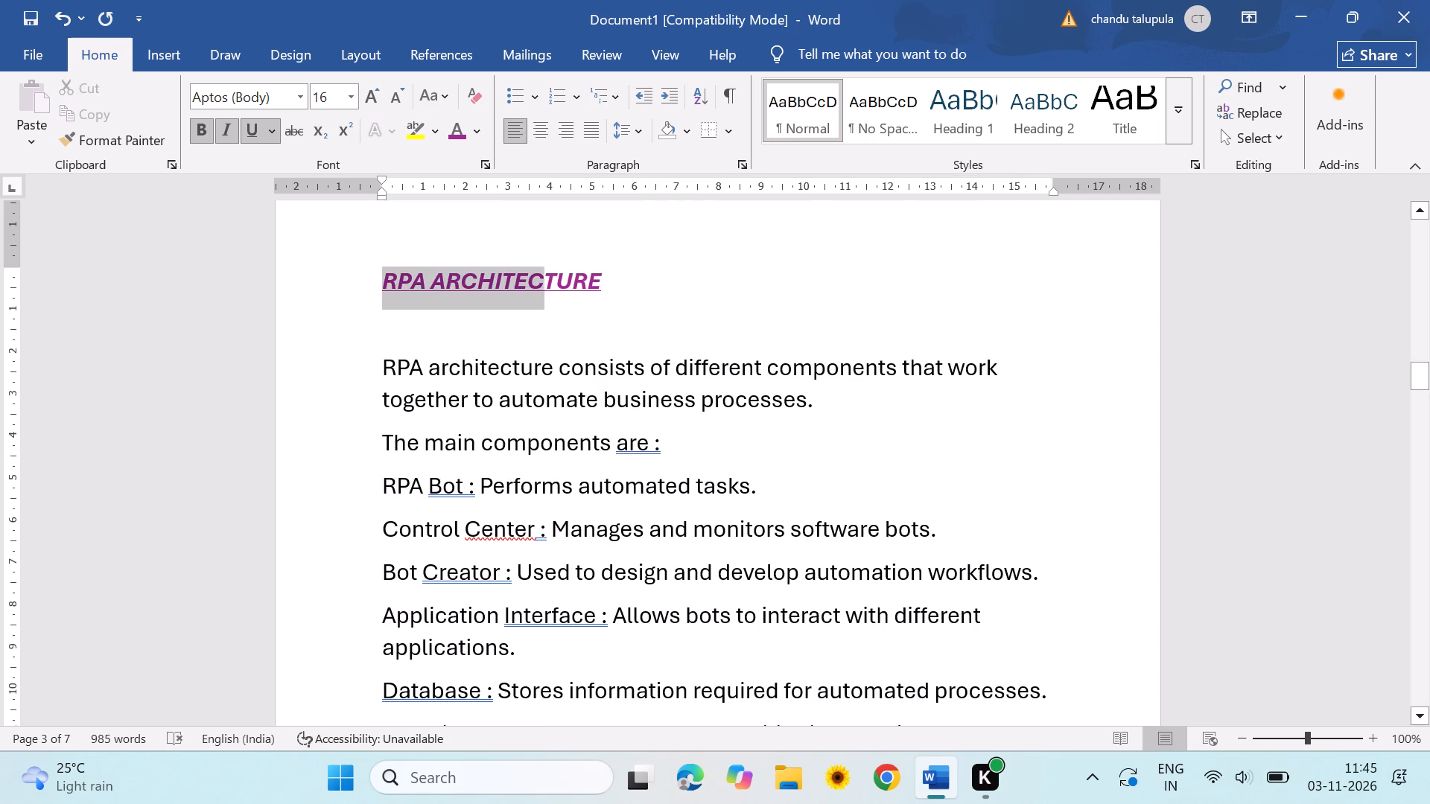
pyautogui.moveTo(501, 287); pyautogui.dragTo(629, 291)
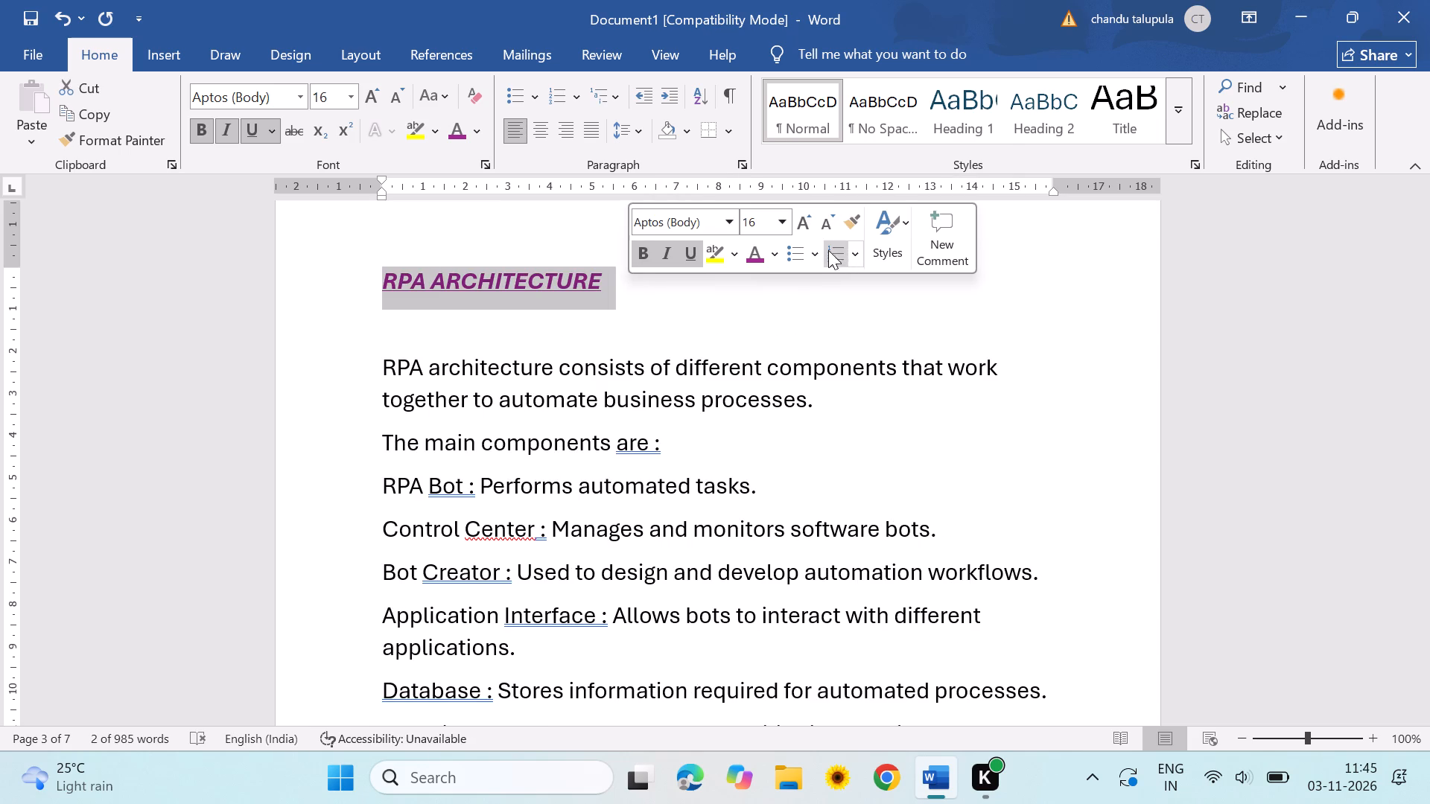
pyautogui.click(812, 255)
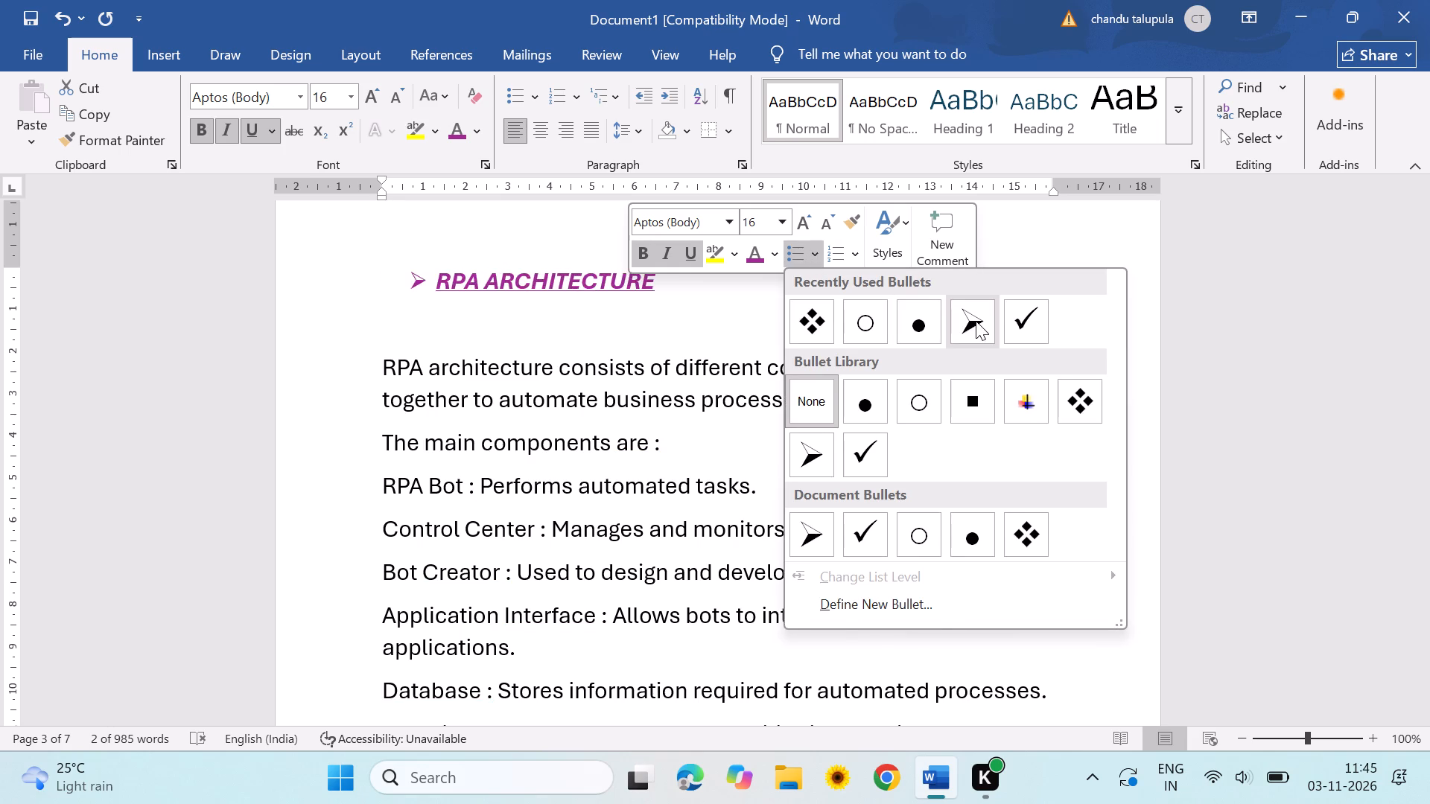
pyautogui.click(976, 321)
pyautogui.click(884, 357)
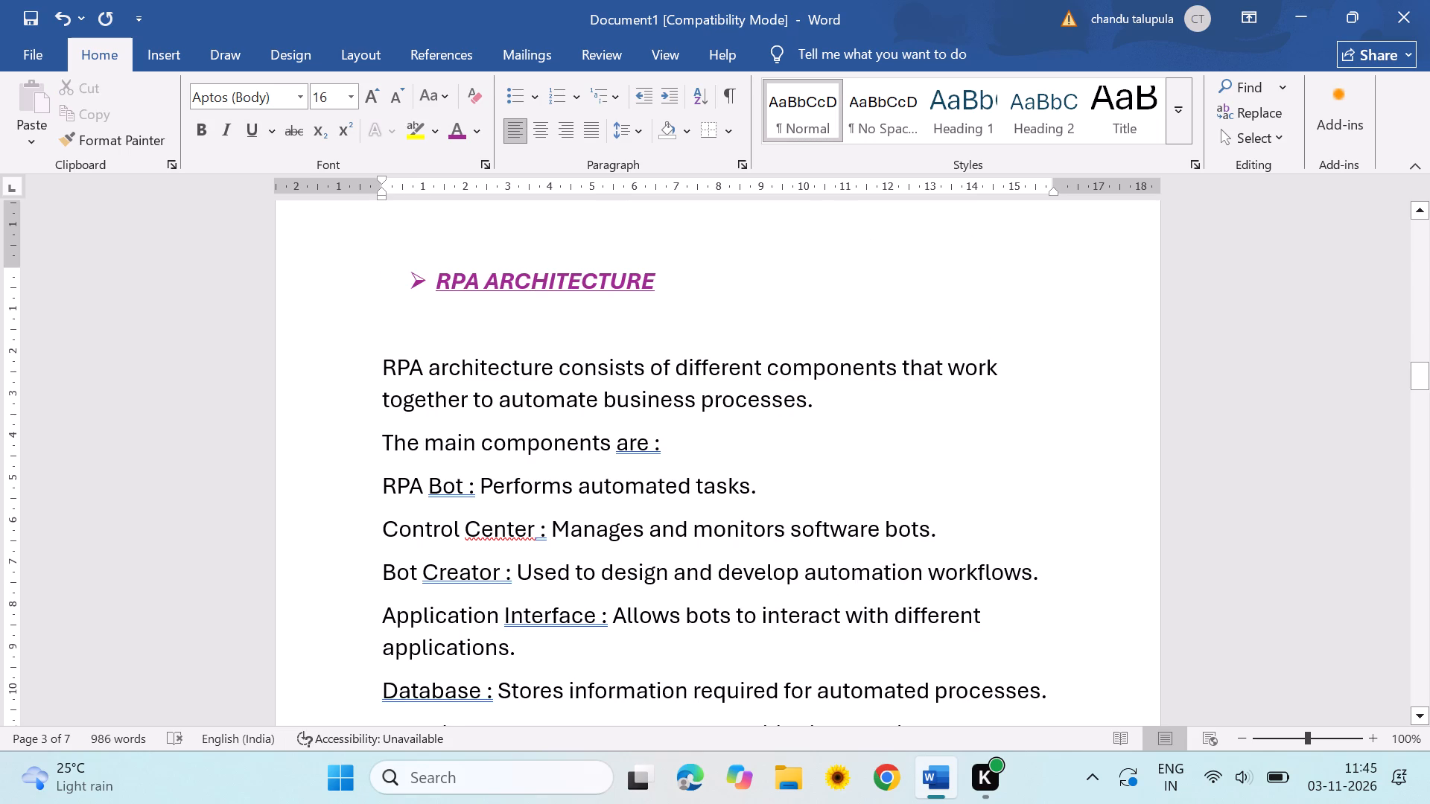
# Italicise the RPA architecture text from its opening description through the Security Management line.
pyautogui.moveTo(383, 370); pyautogui.dragTo(558, 742)
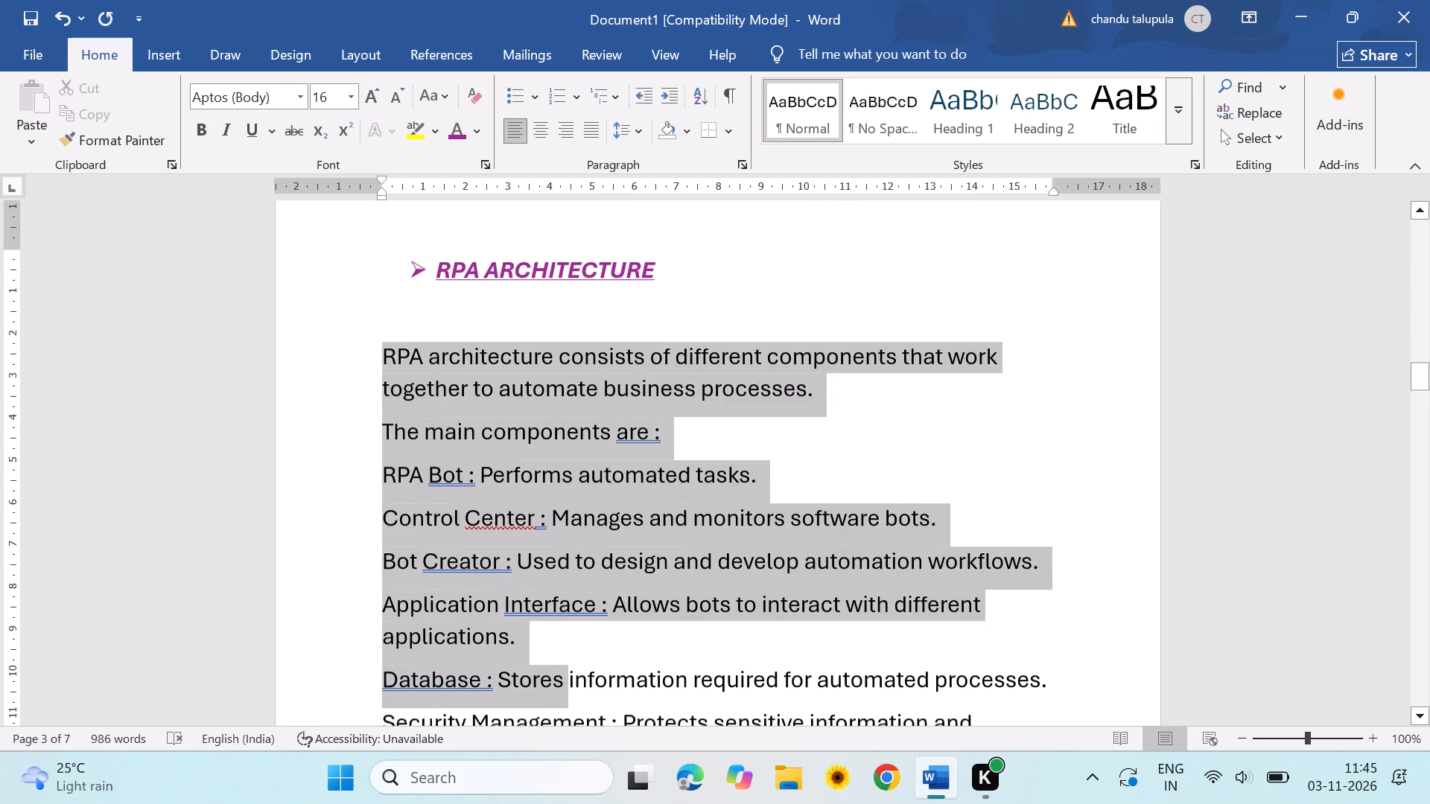
pyautogui.moveTo(558, 742); pyautogui.dragTo(912, 415)
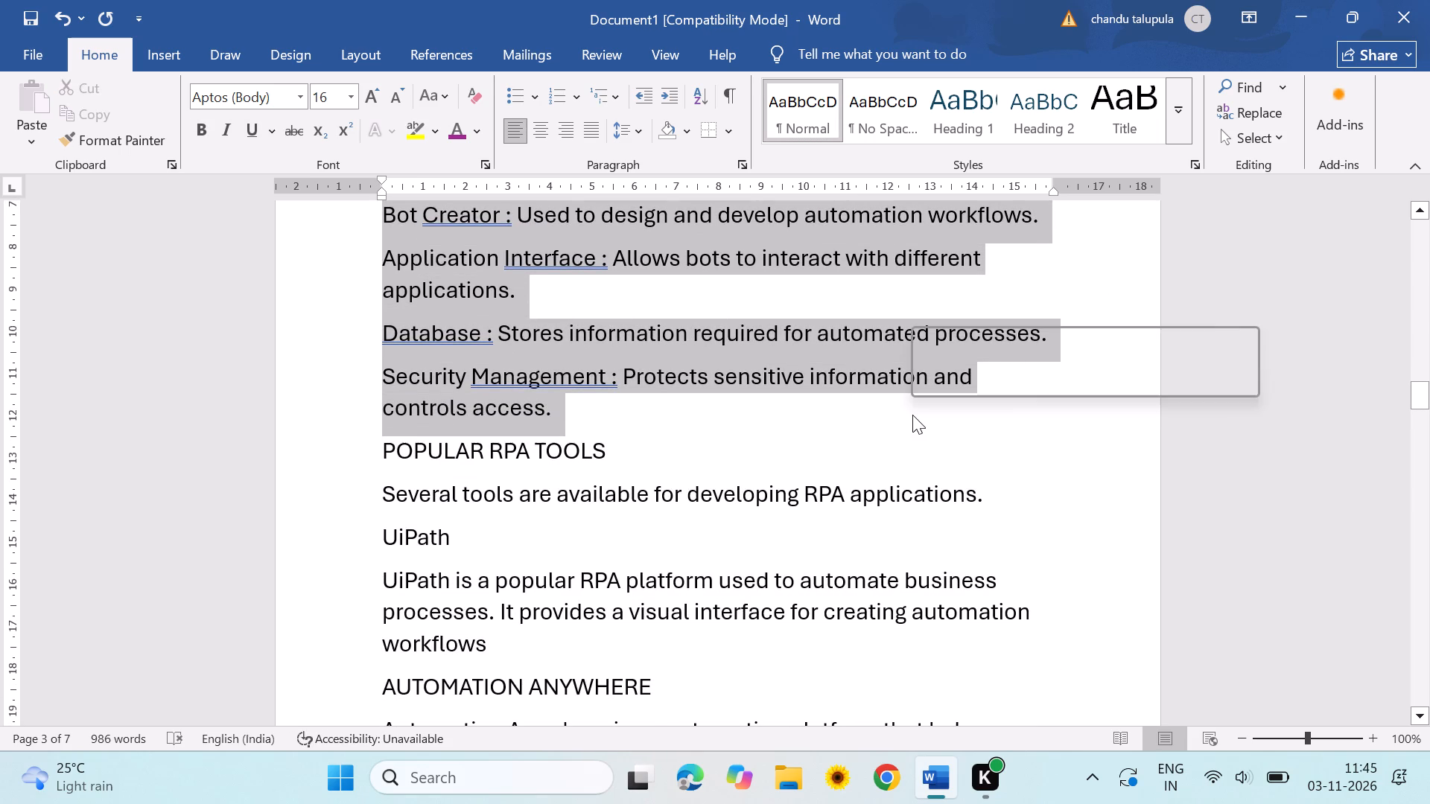
pyautogui.click(952, 383)
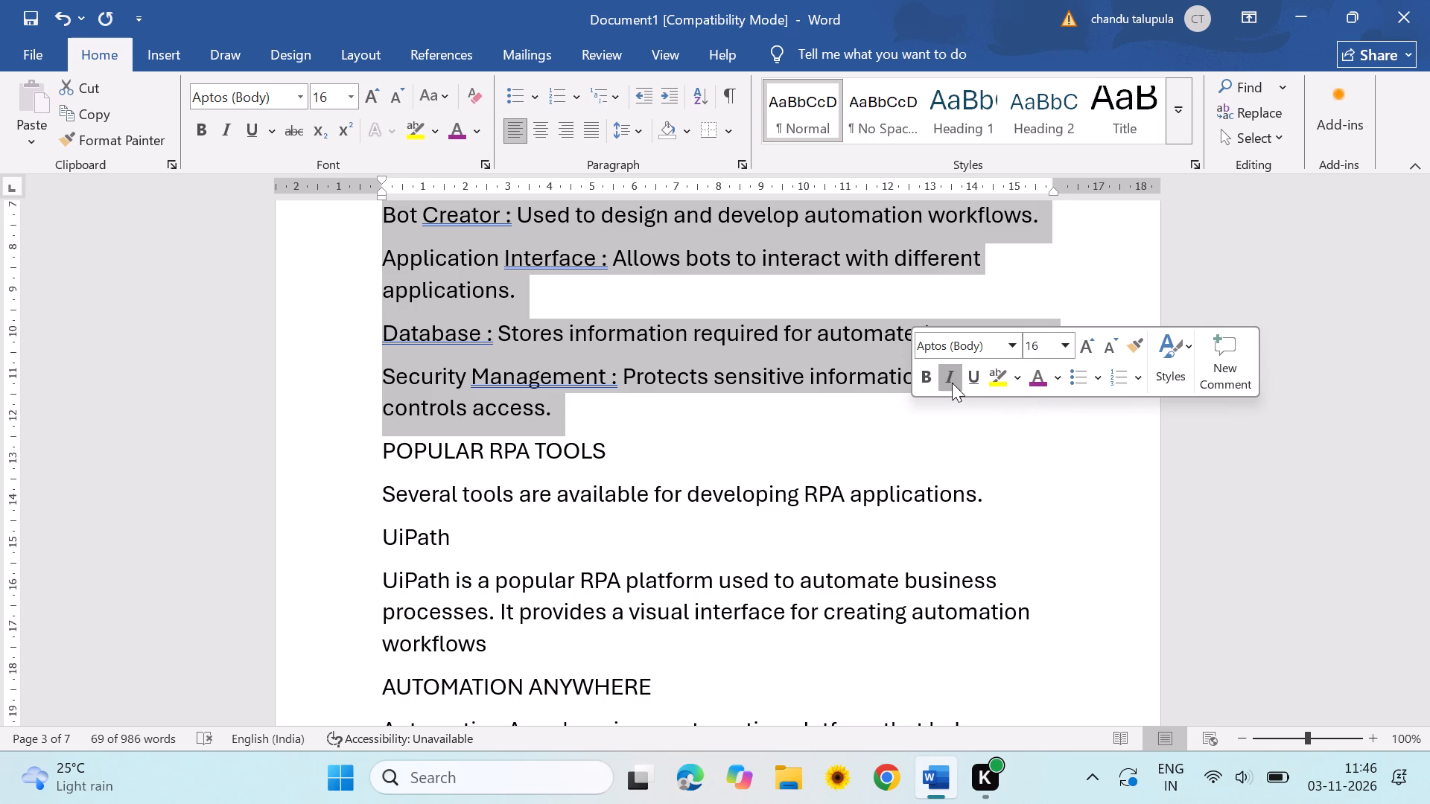
pyautogui.click(1054, 462)
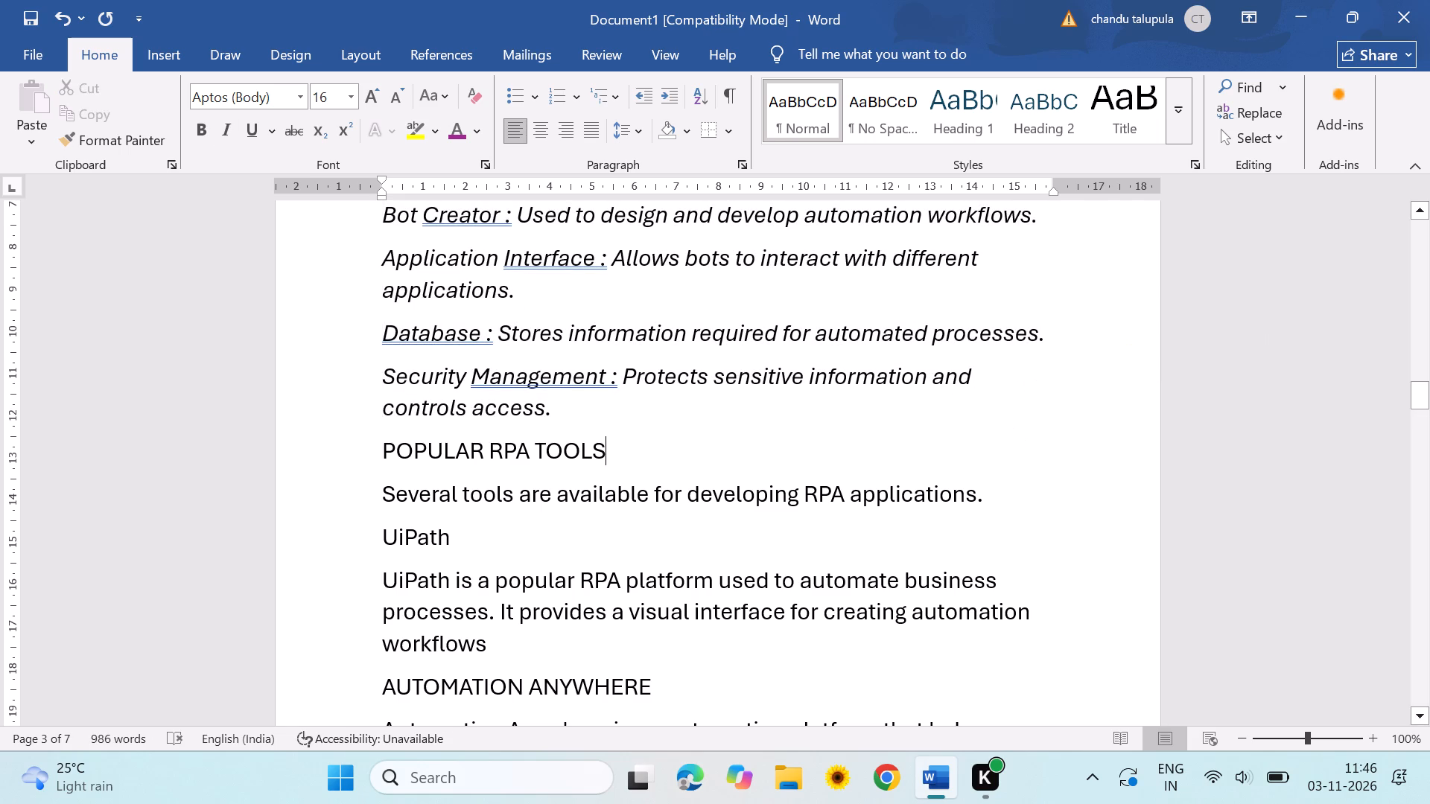
# Number the six component lines from RPA Bot to Security Management with uppercase Roman numerals (I., II., III.).
pyautogui.moveTo(1423, 399); pyautogui.dragTo(1424, 380)
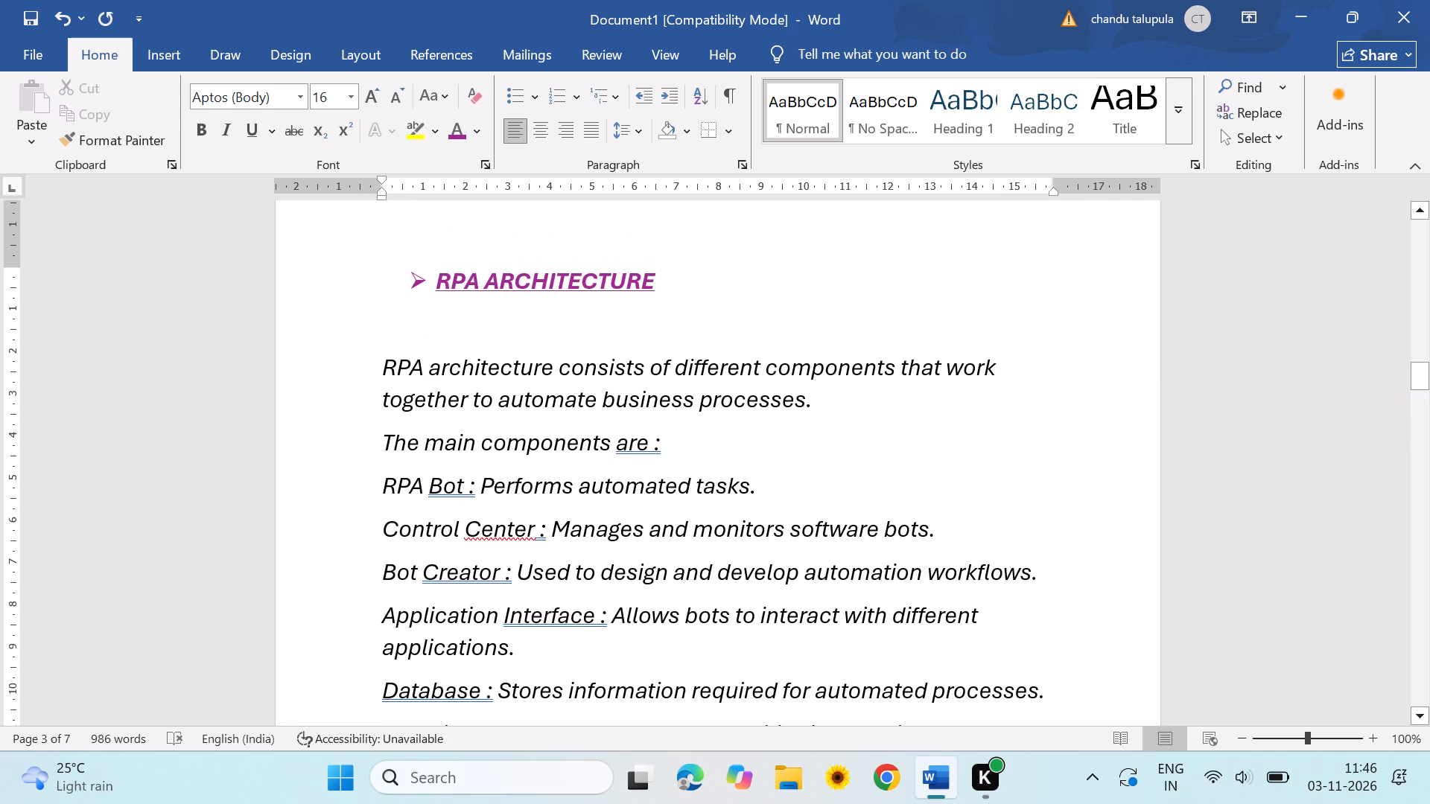
pyautogui.moveTo(378, 483); pyautogui.dragTo(464, 599)
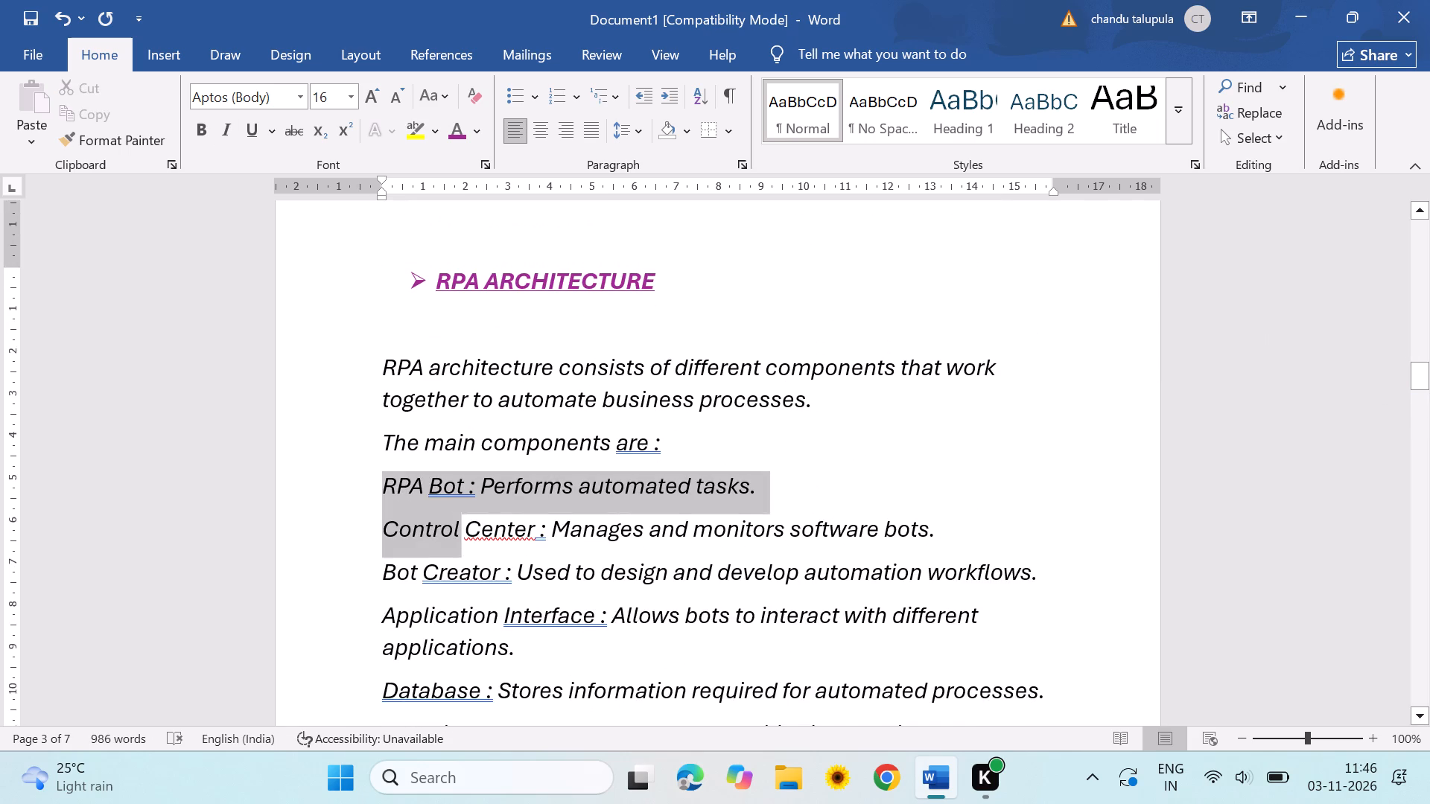
pyautogui.moveTo(464, 599); pyautogui.dragTo(536, 663)
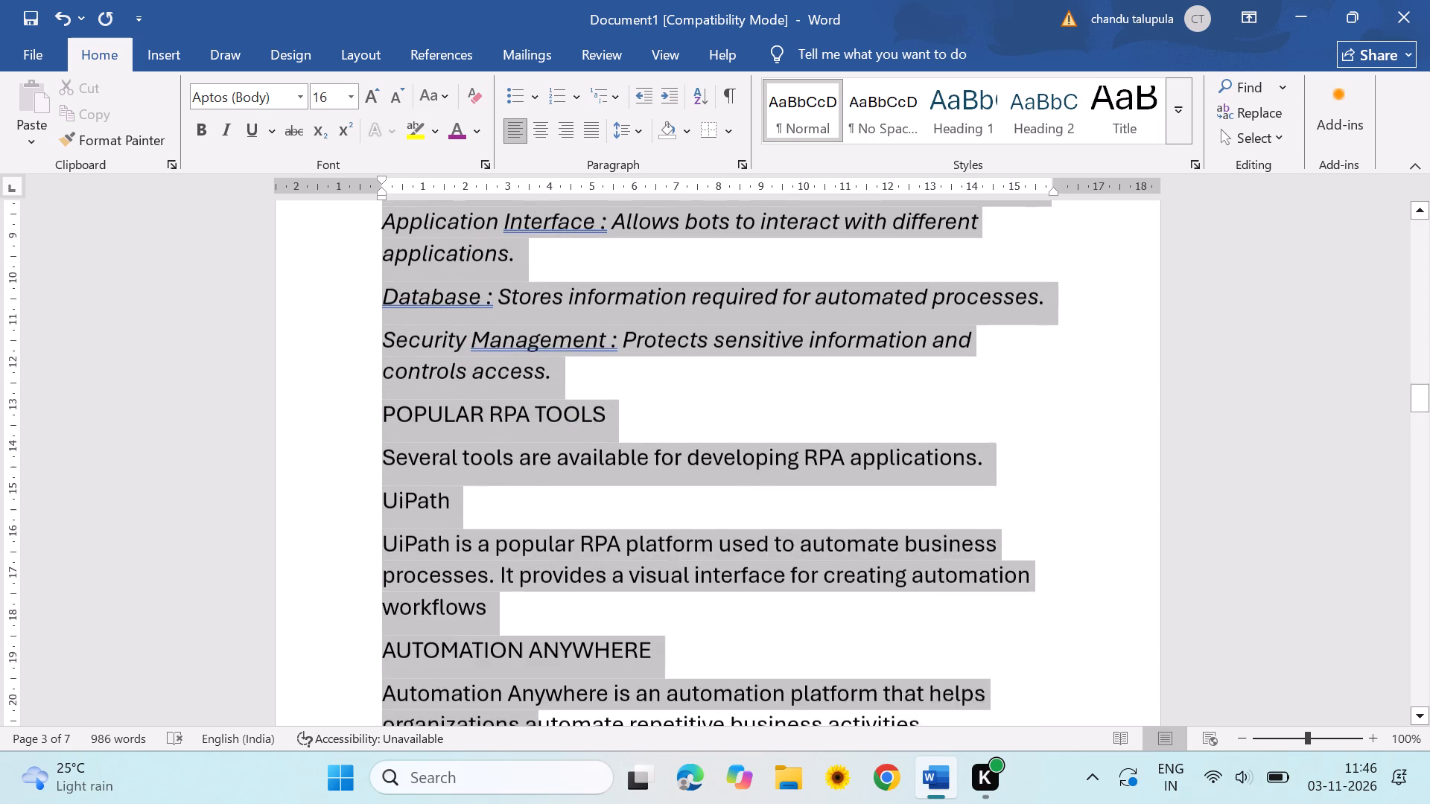
pyautogui.moveTo(536, 663); pyautogui.dragTo(600, 354)
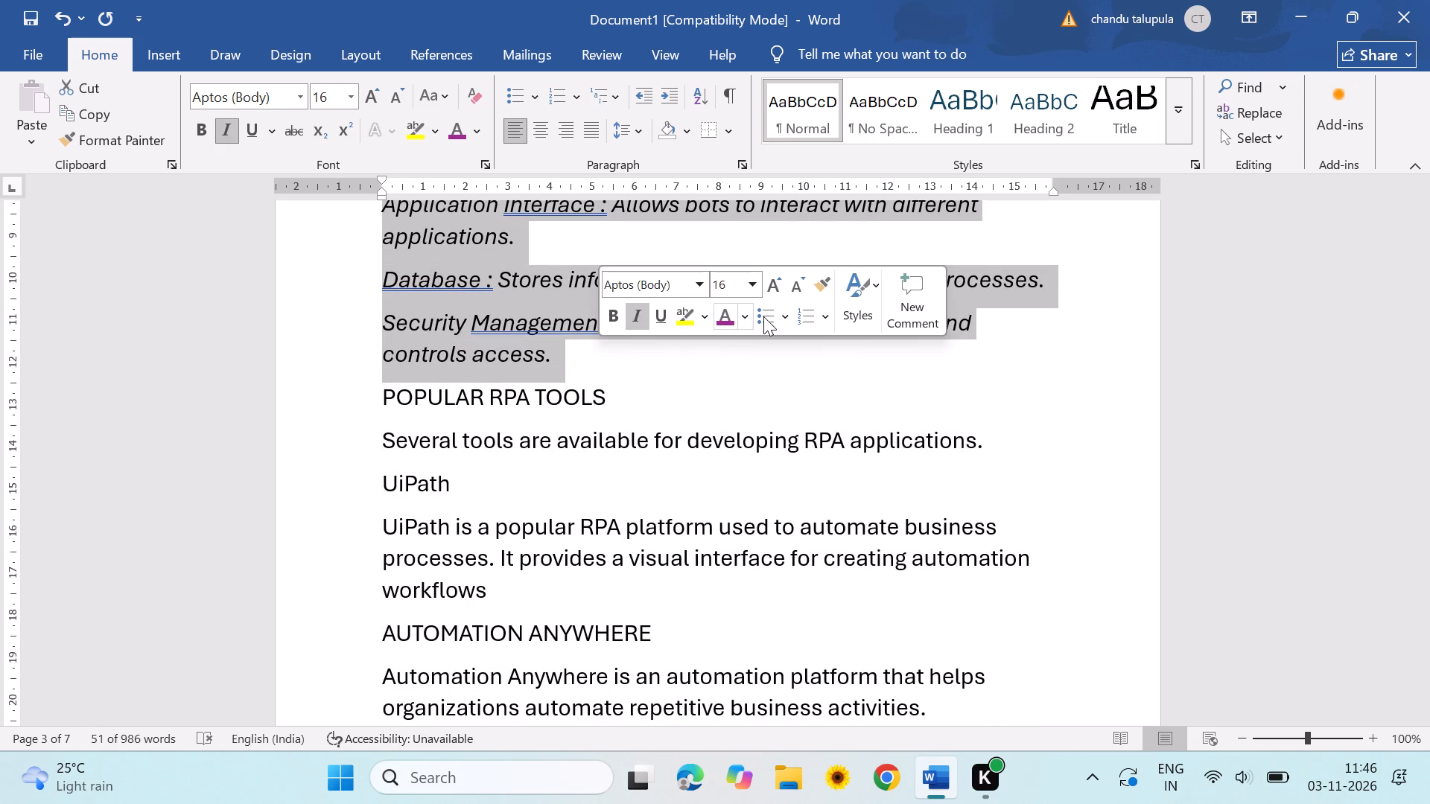
pyautogui.click(784, 316)
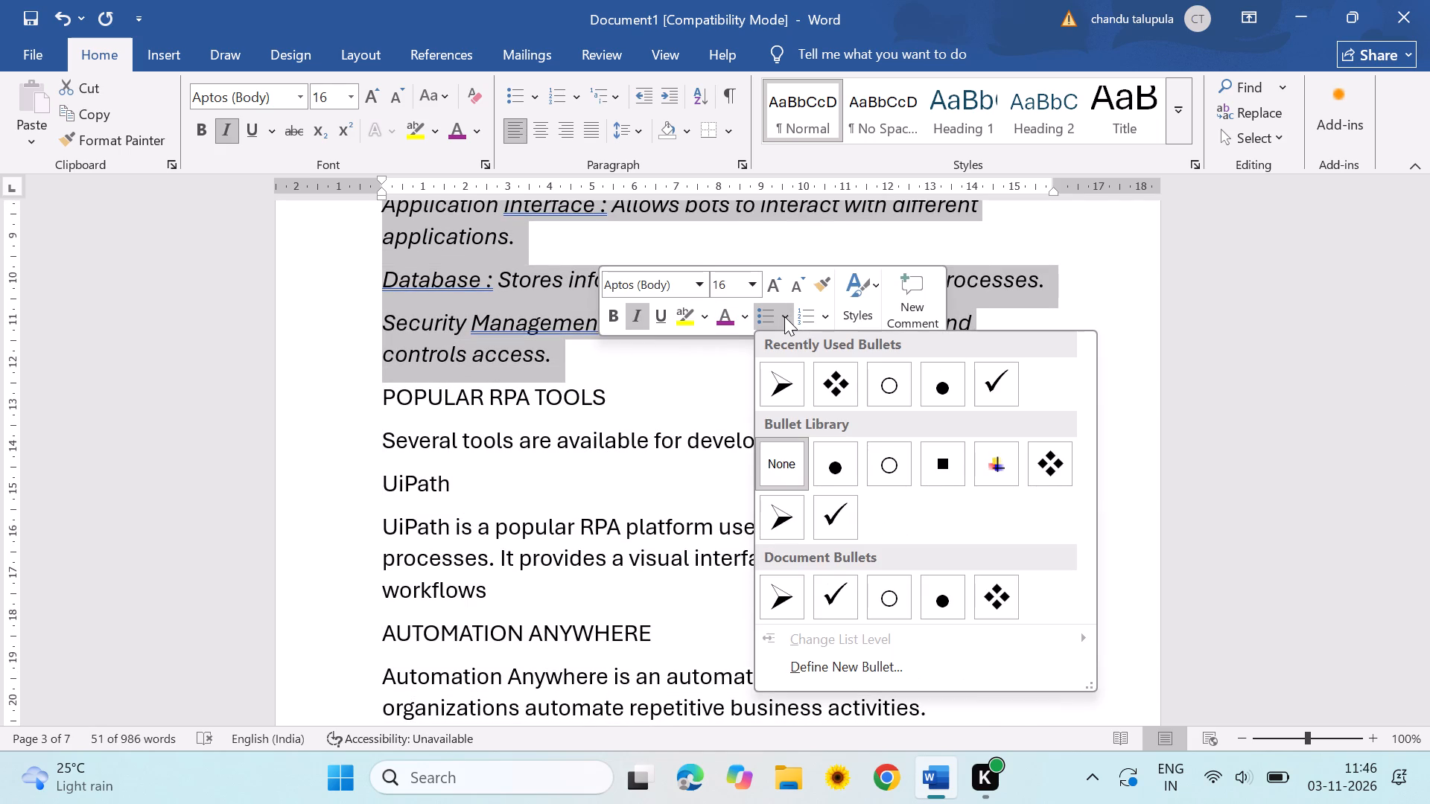
pyautogui.click(828, 318)
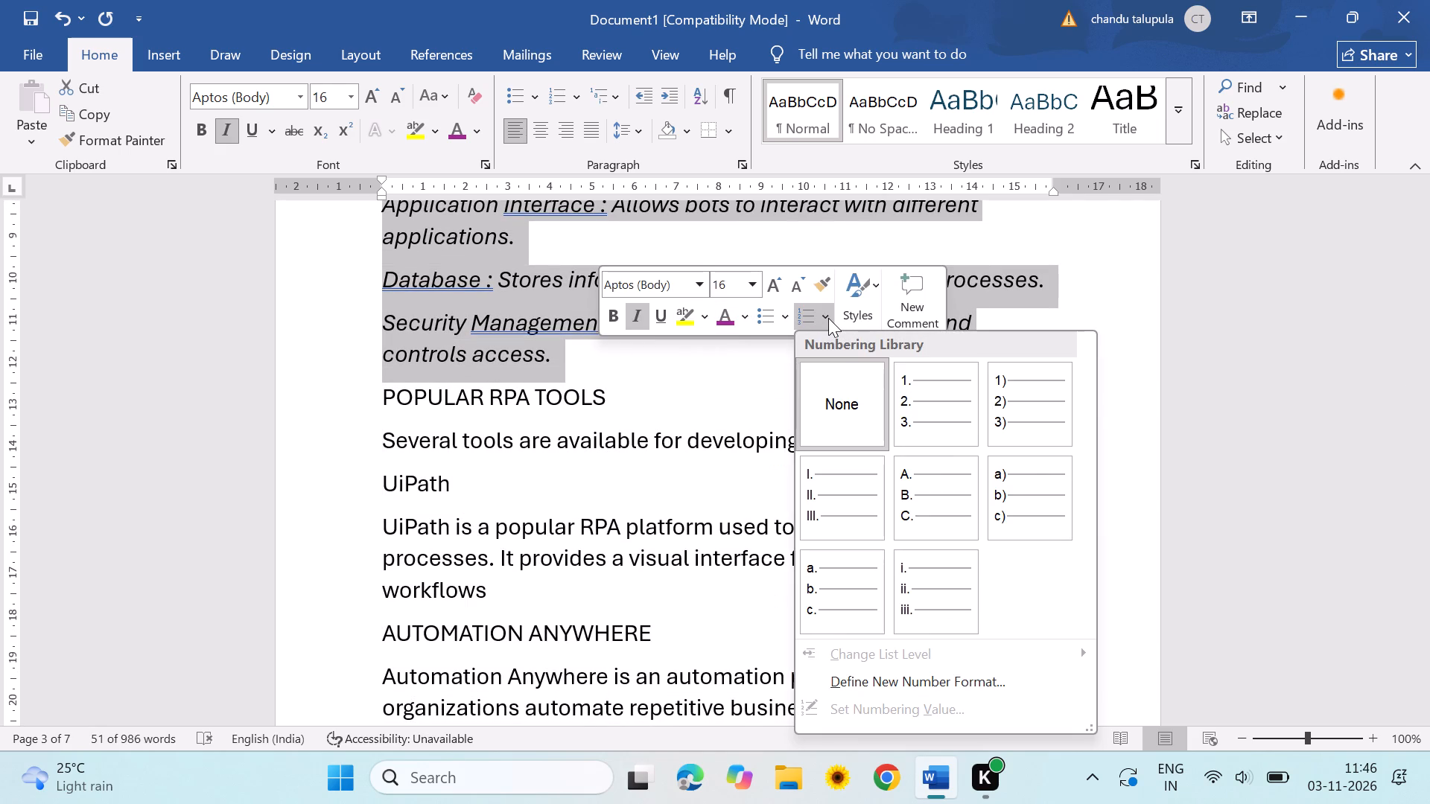
pyautogui.click(850, 525)
pyautogui.click(1099, 456)
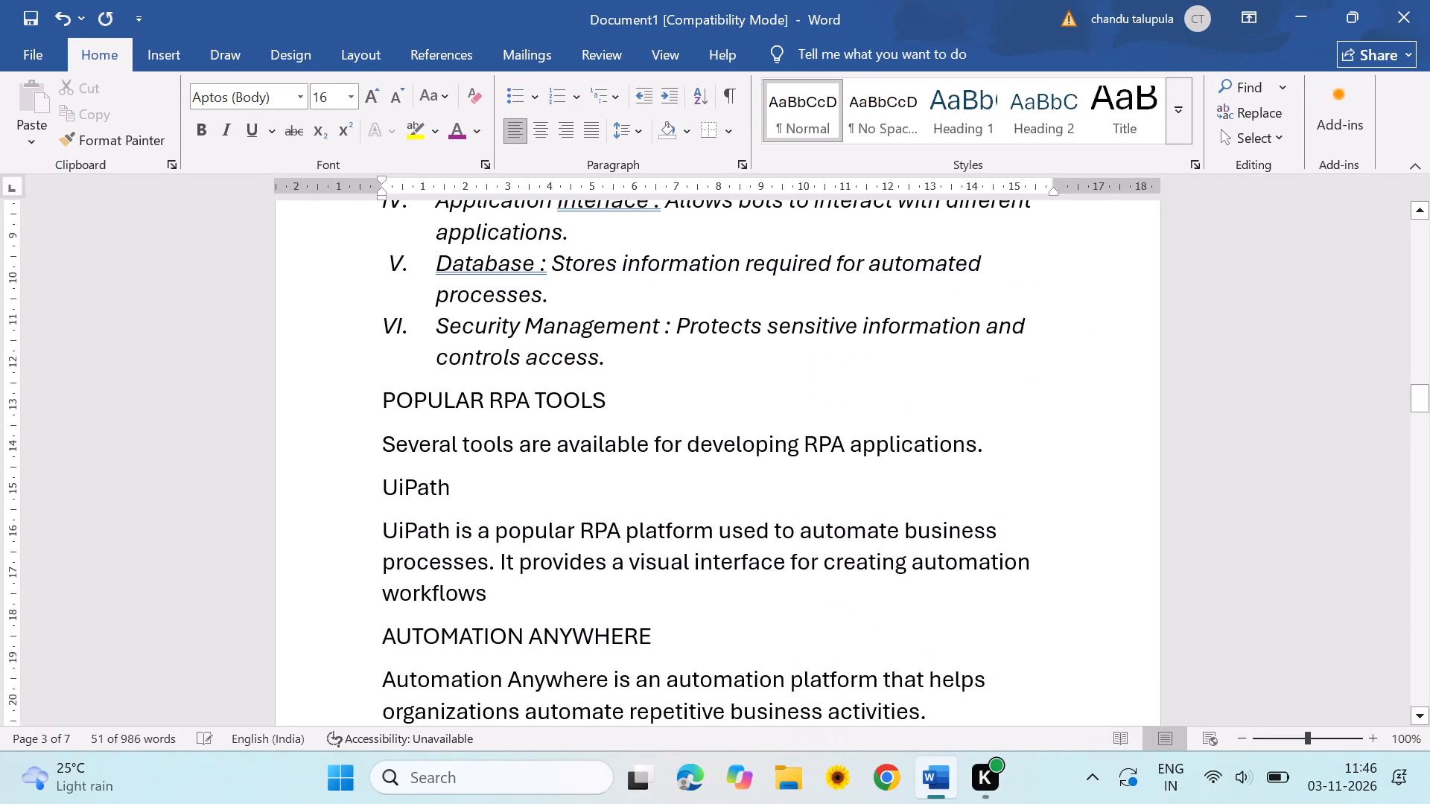
# Make the RPA Bot, Control Center and Bot Creator labels in the numbered list orange and underlined.
pyautogui.moveTo(1419, 403); pyautogui.dragTo(1420, 392)
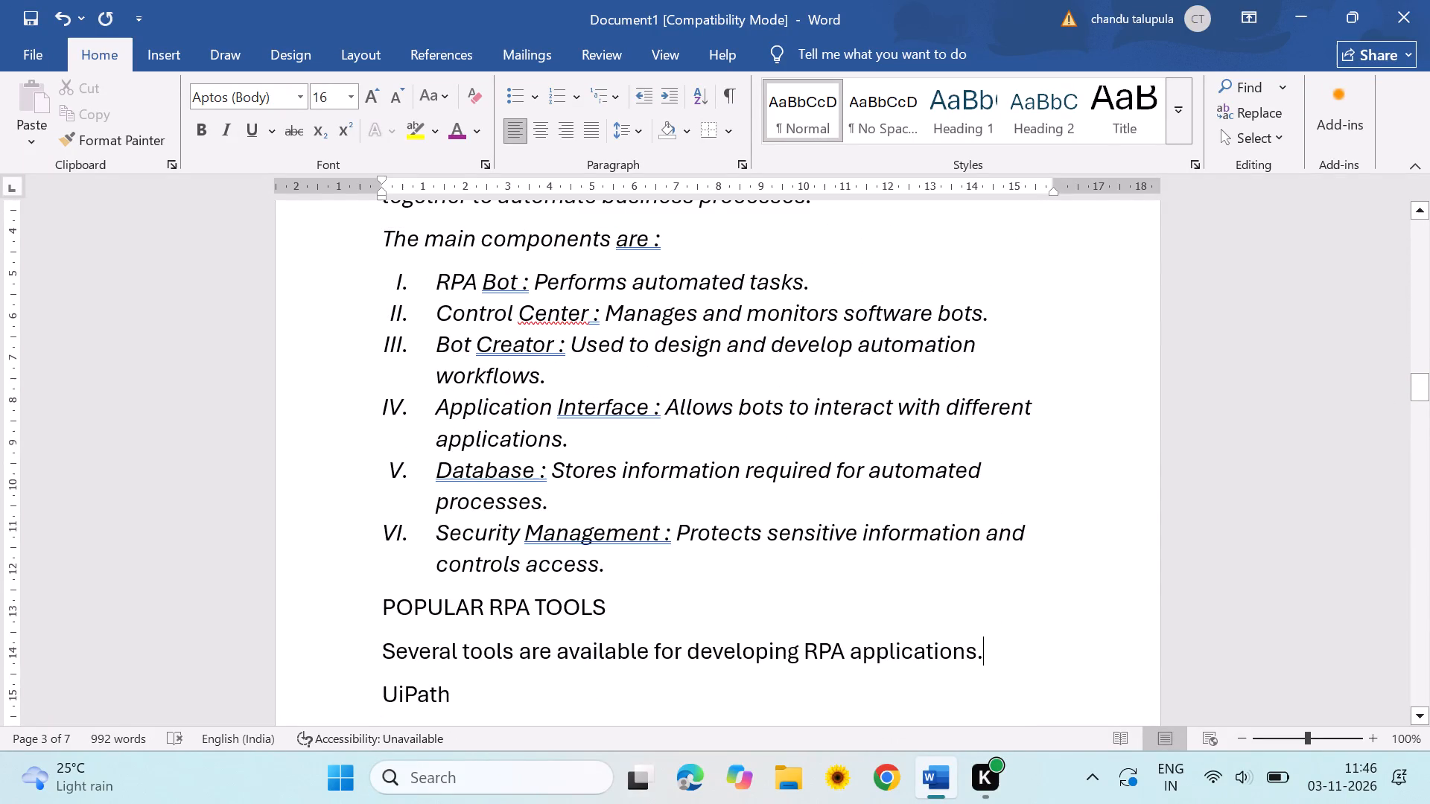
pyautogui.moveTo(440, 284); pyautogui.dragTo(542, 288)
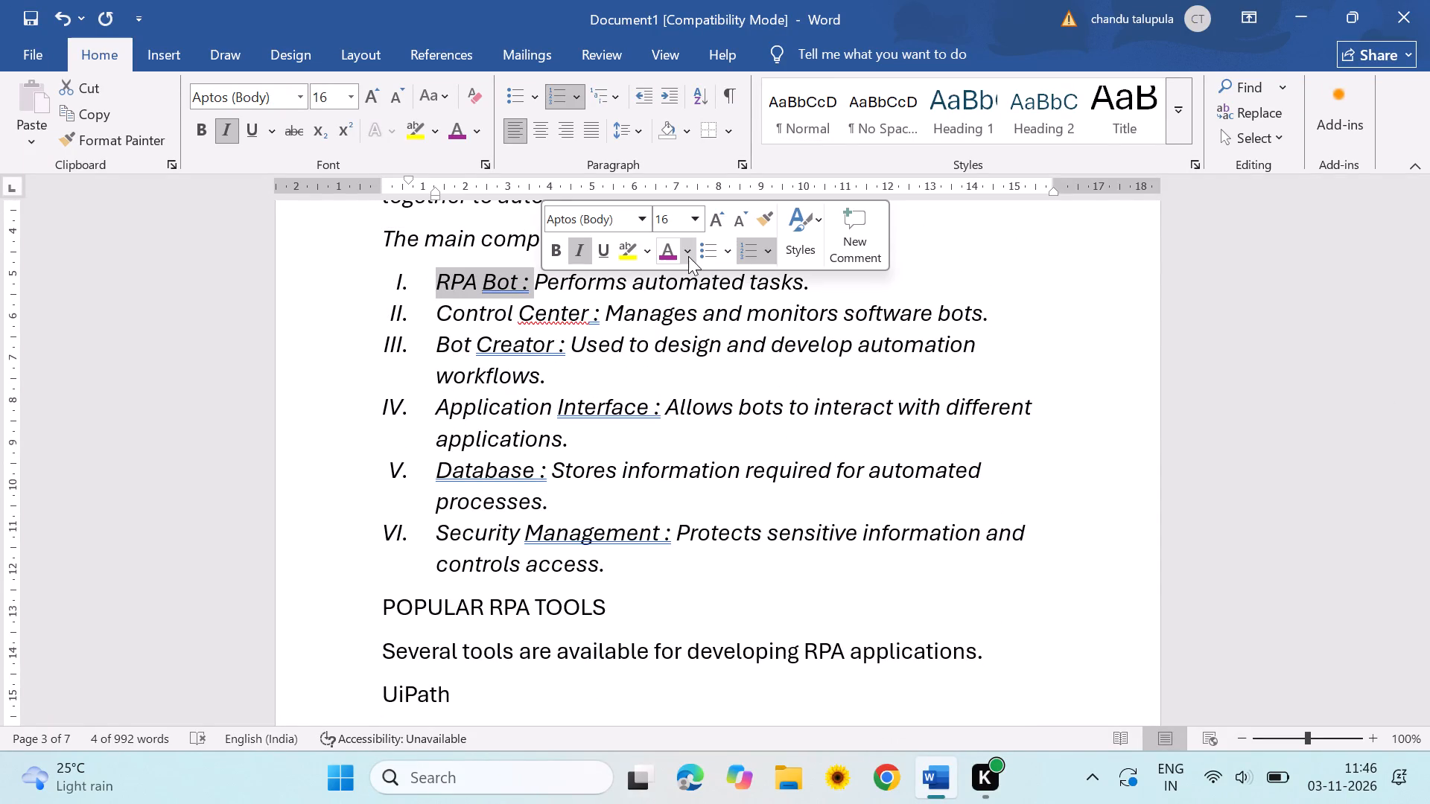
pyautogui.click(688, 256)
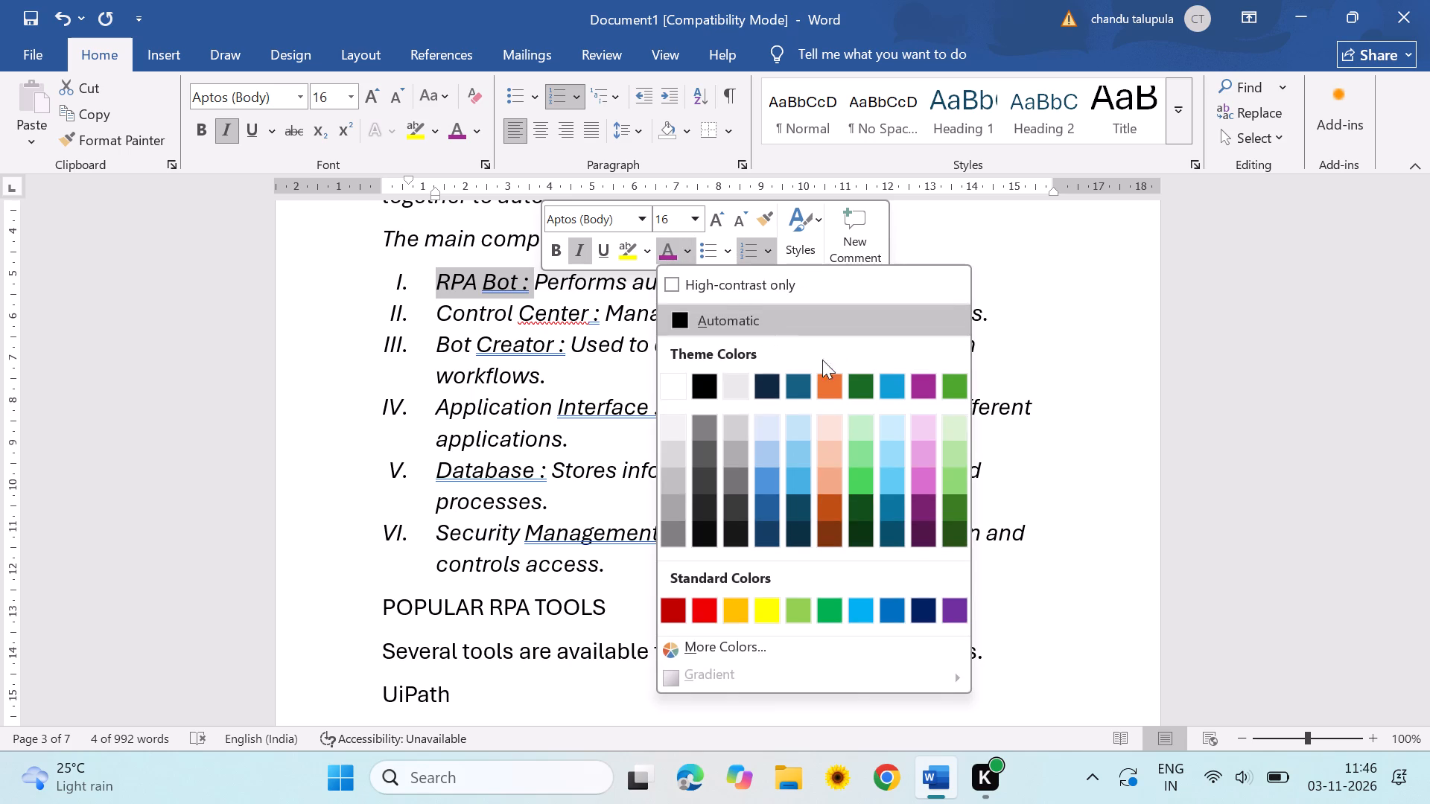
pyautogui.click(839, 385)
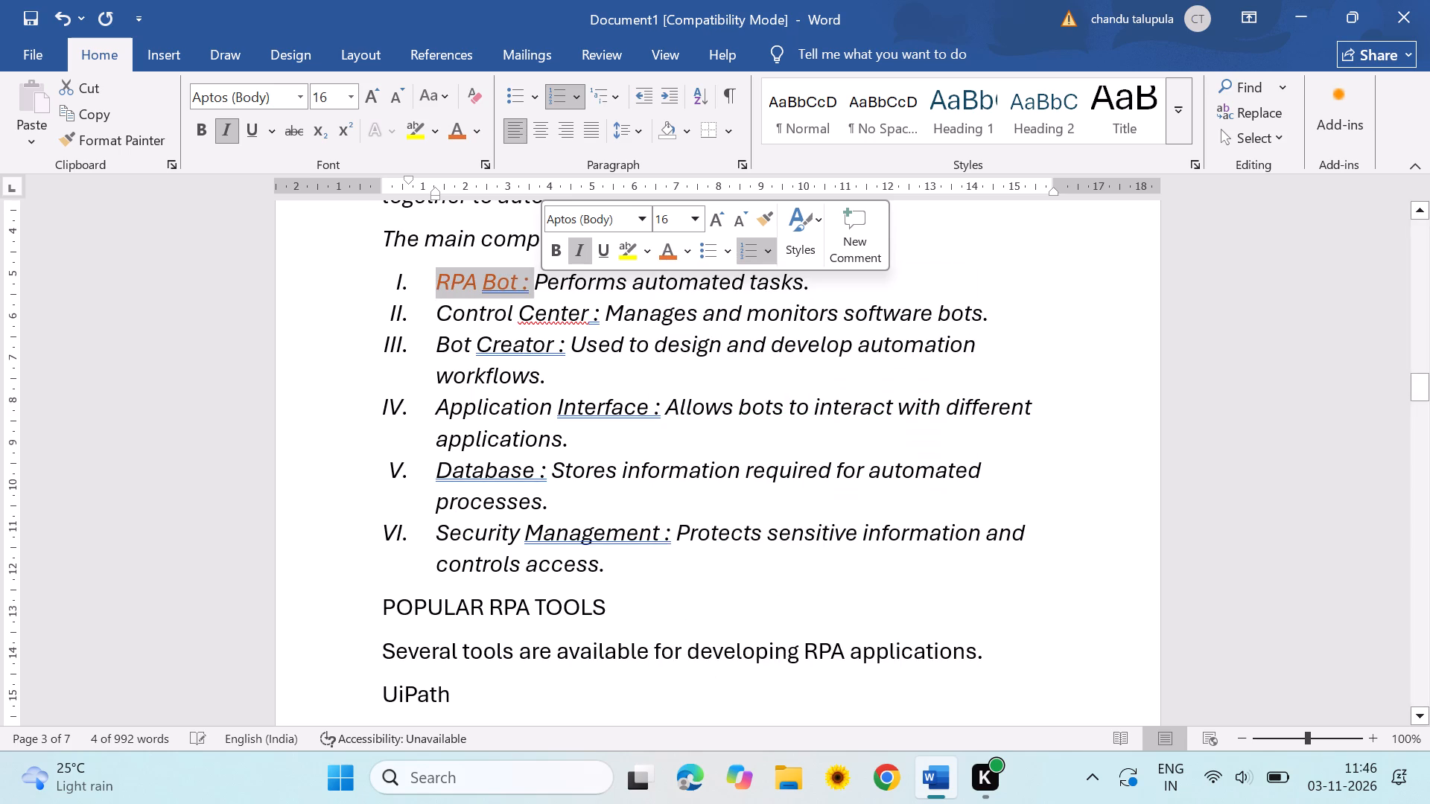
pyautogui.click(603, 250)
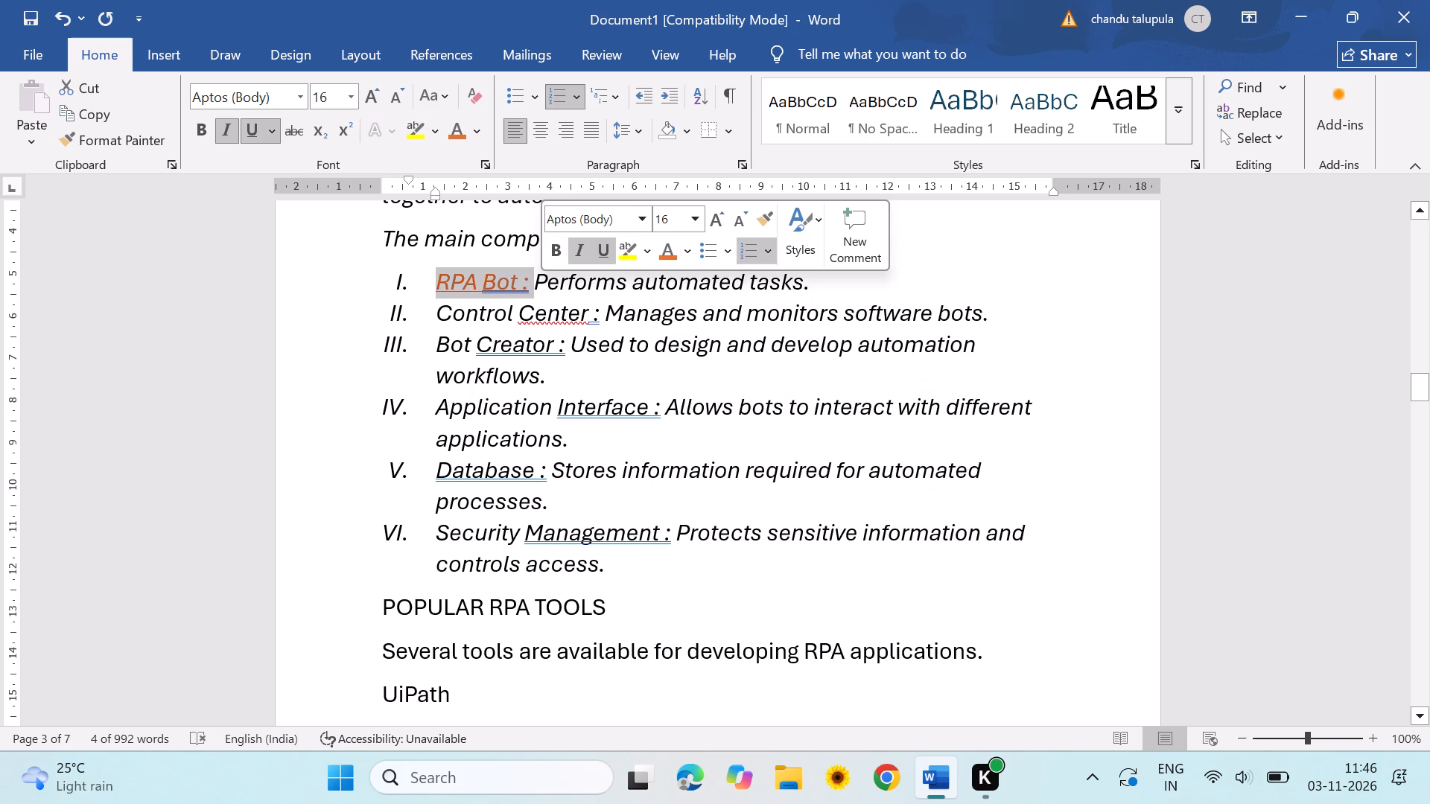
pyautogui.moveTo(430, 319); pyautogui.dragTo(571, 318)
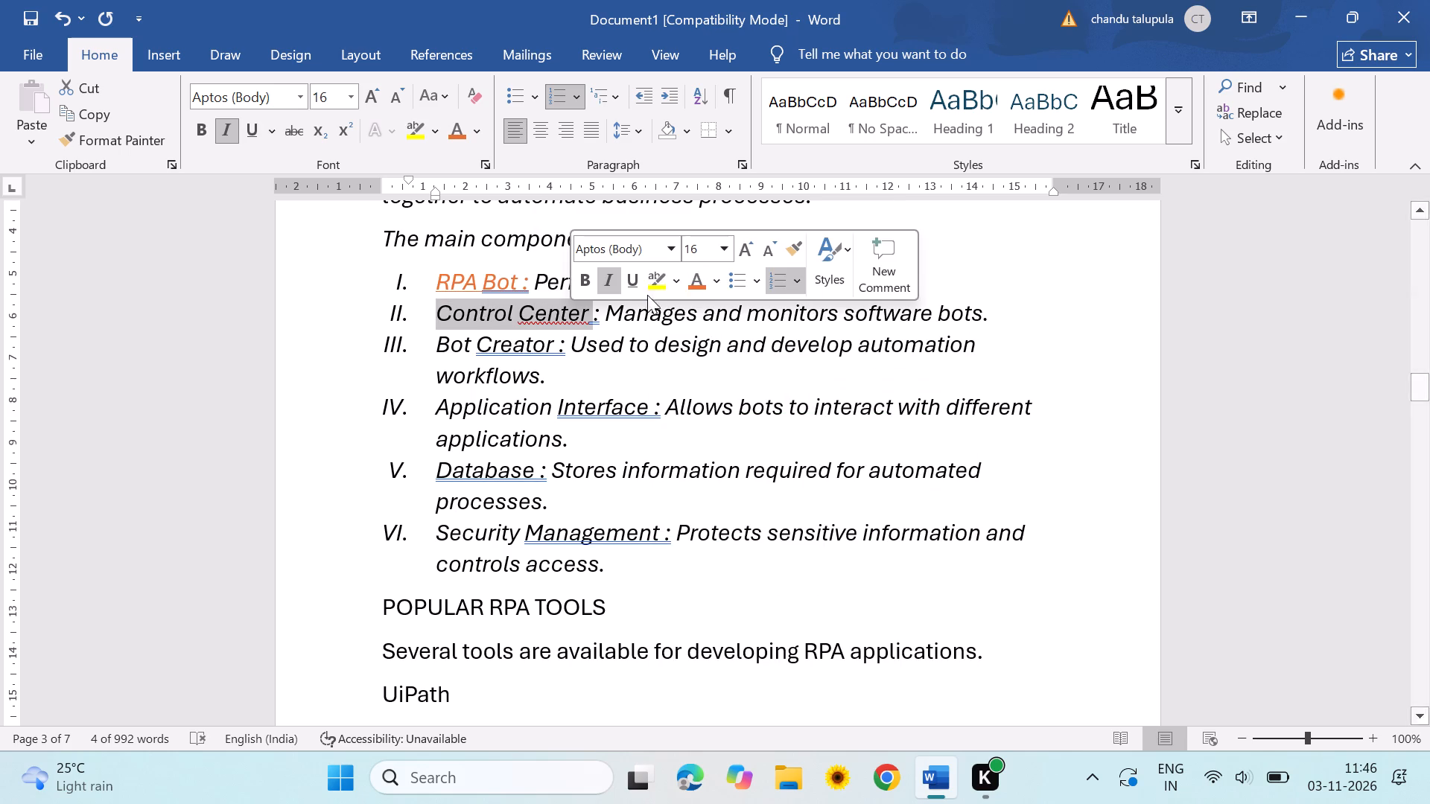
pyautogui.click(696, 280)
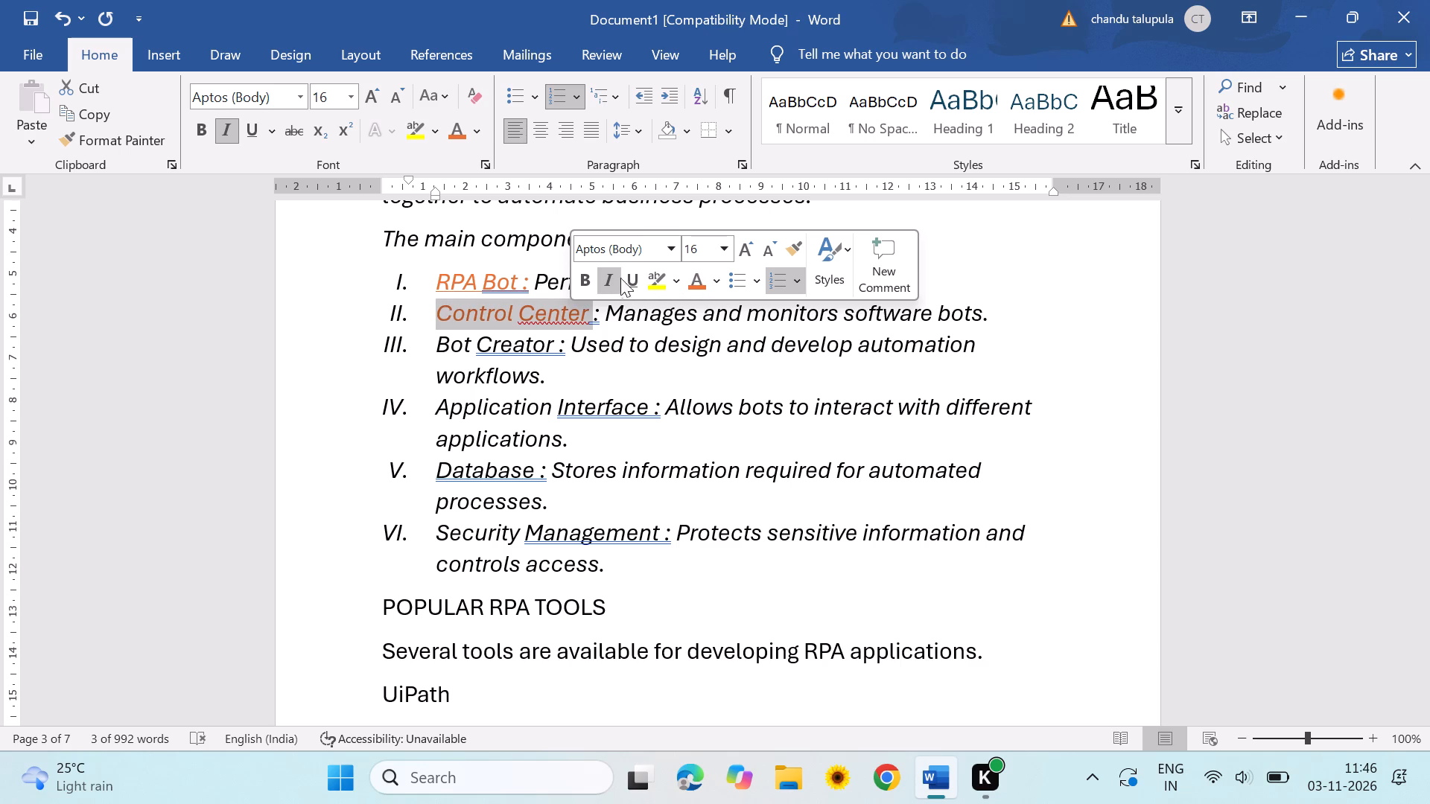
pyautogui.click(634, 278)
pyautogui.click(641, 361)
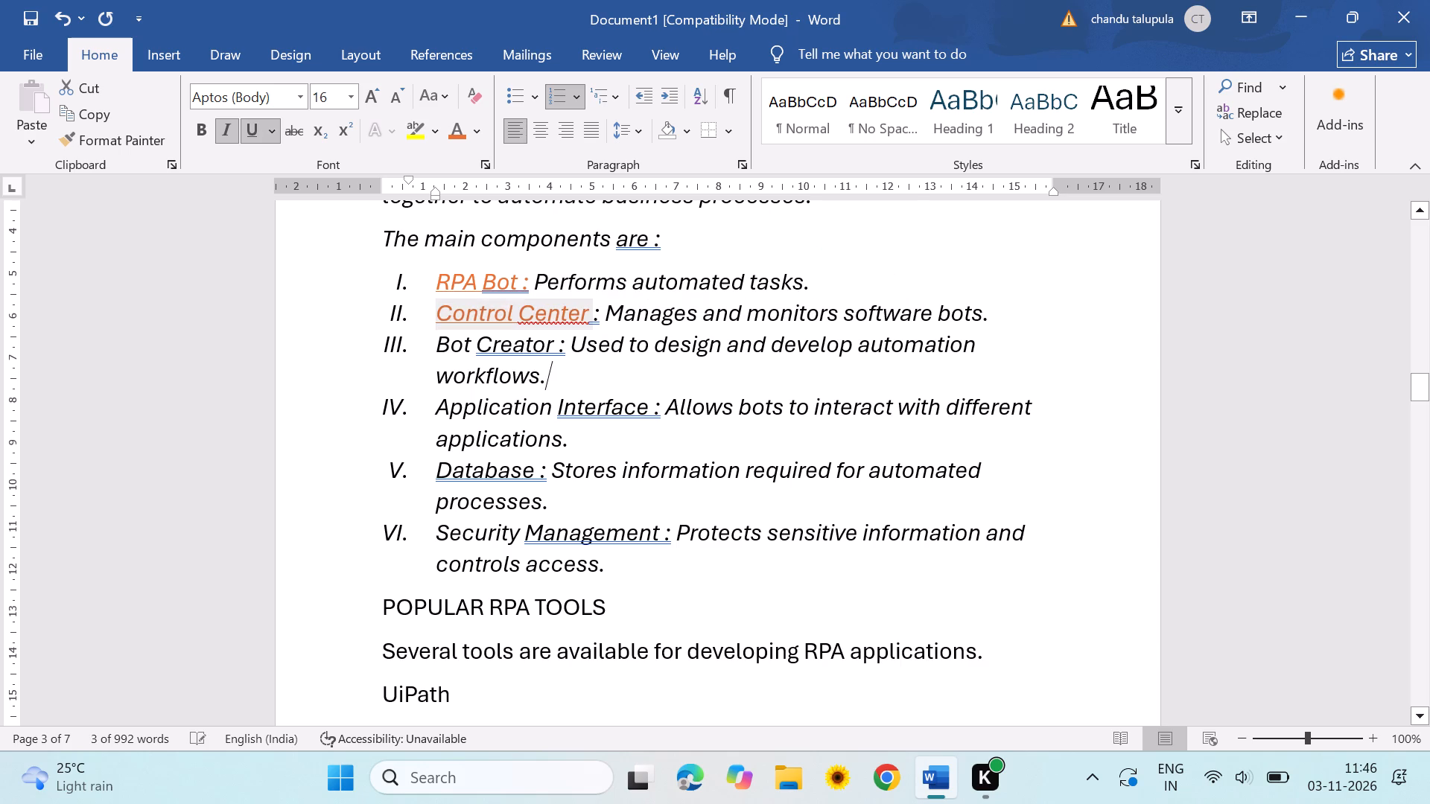
pyautogui.moveTo(438, 346); pyautogui.dragTo(556, 351)
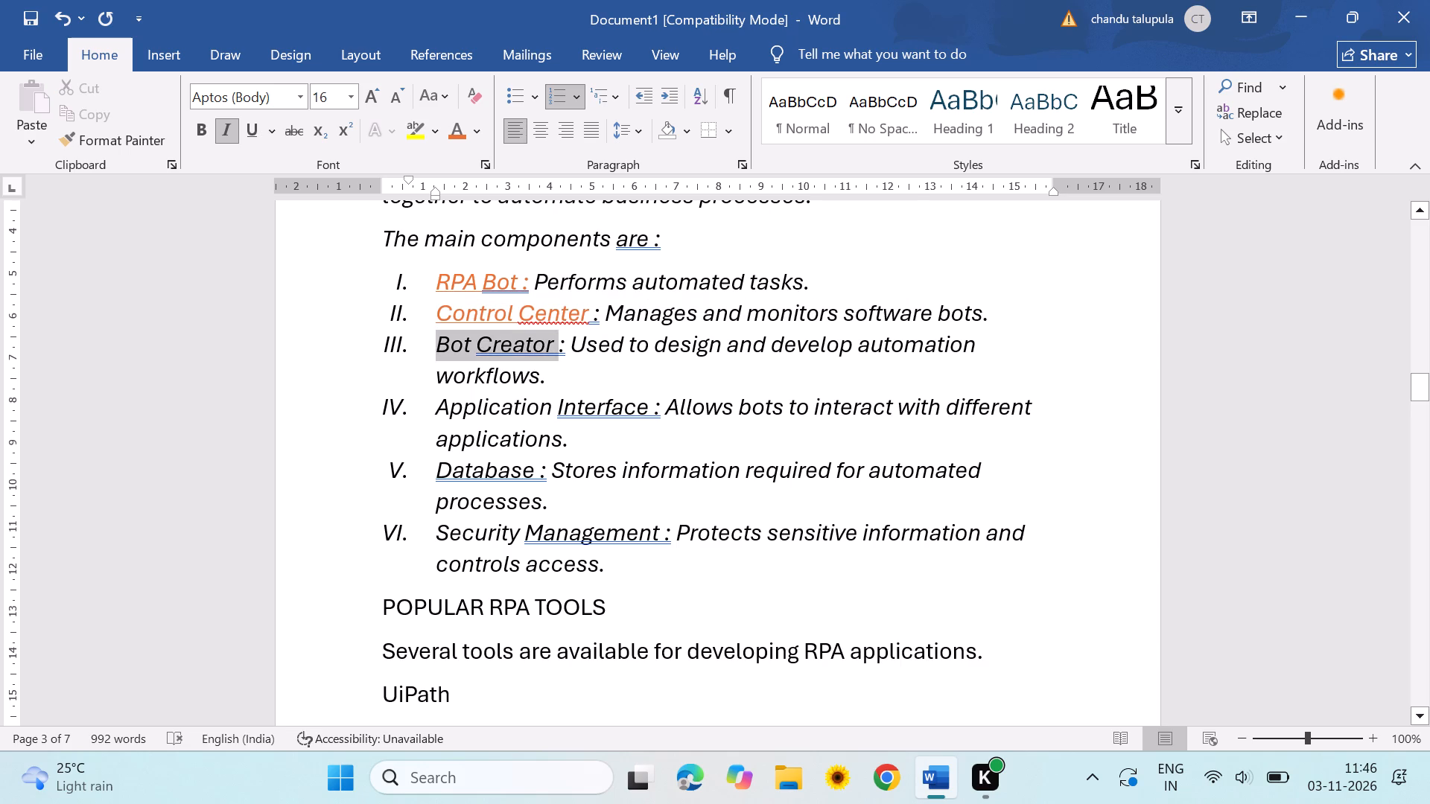
pyautogui.moveTo(556, 351); pyautogui.dragTo(568, 351)
pyautogui.click(686, 316)
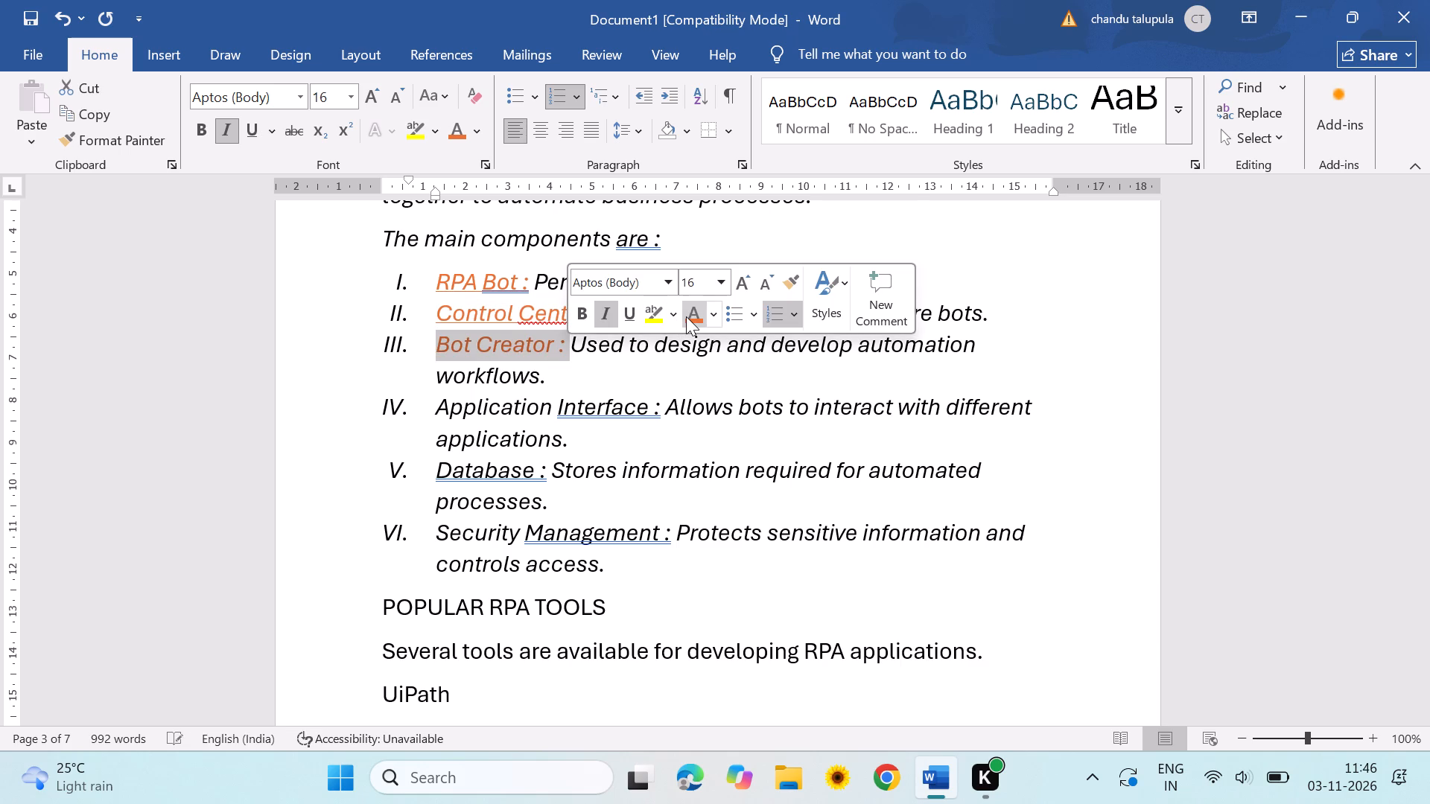
pyautogui.click(624, 320)
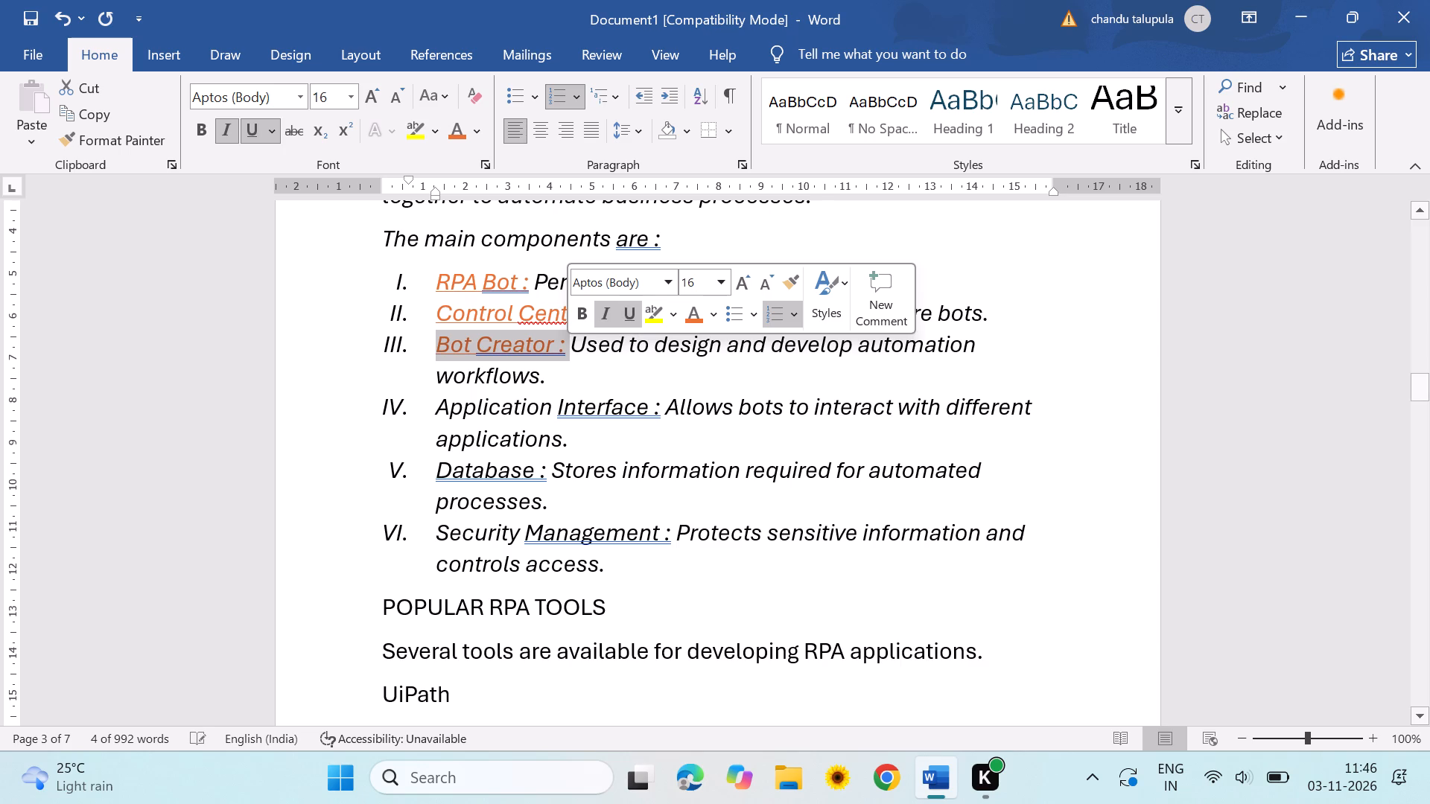
# Make the Application Interface and Database labels in the numbered list orange and underlined.
pyautogui.moveTo(587, 377); pyautogui.dragTo(431, 411)
pyautogui.moveTo(431, 411); pyautogui.dragTo(553, 434)
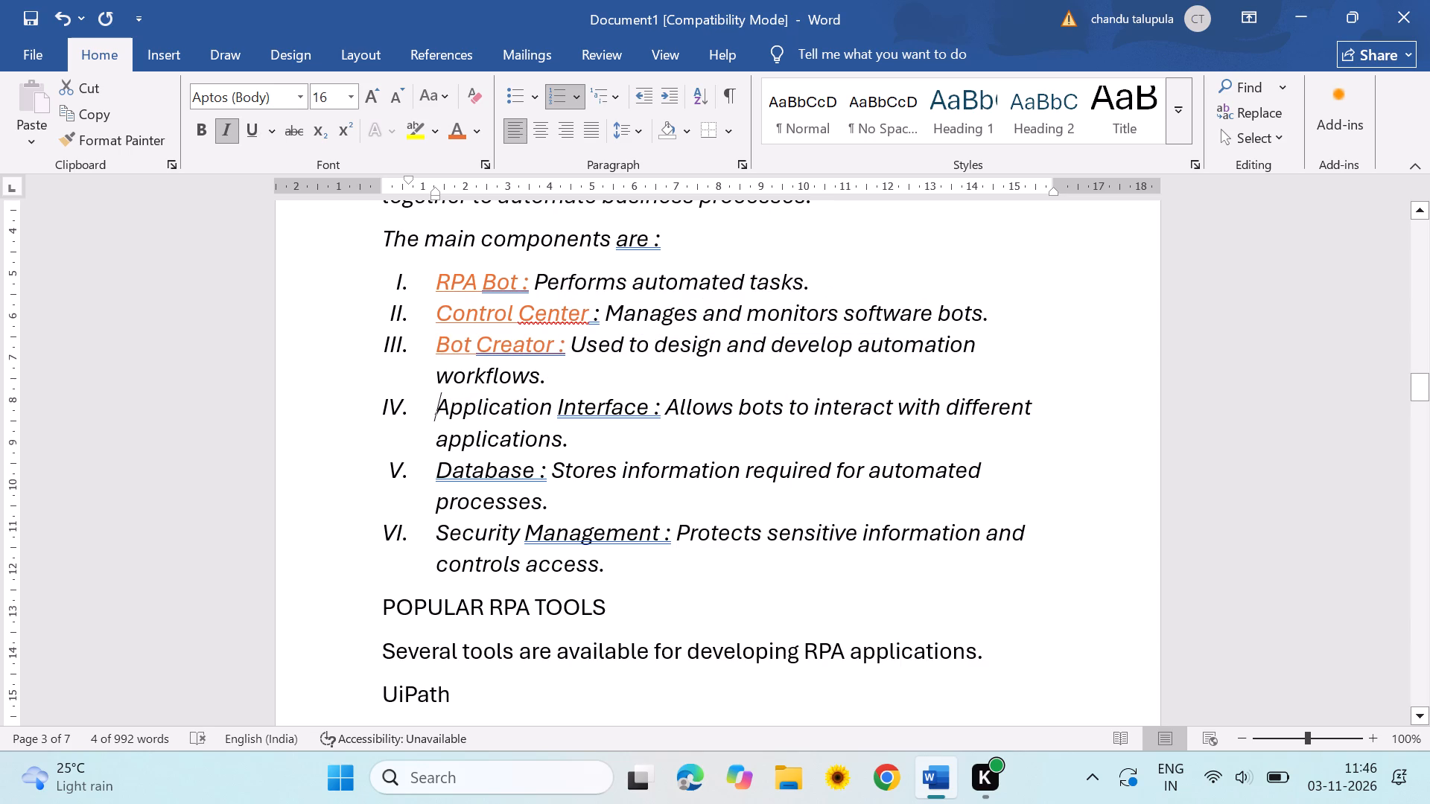
pyautogui.moveTo(553, 434); pyautogui.dragTo(664, 411)
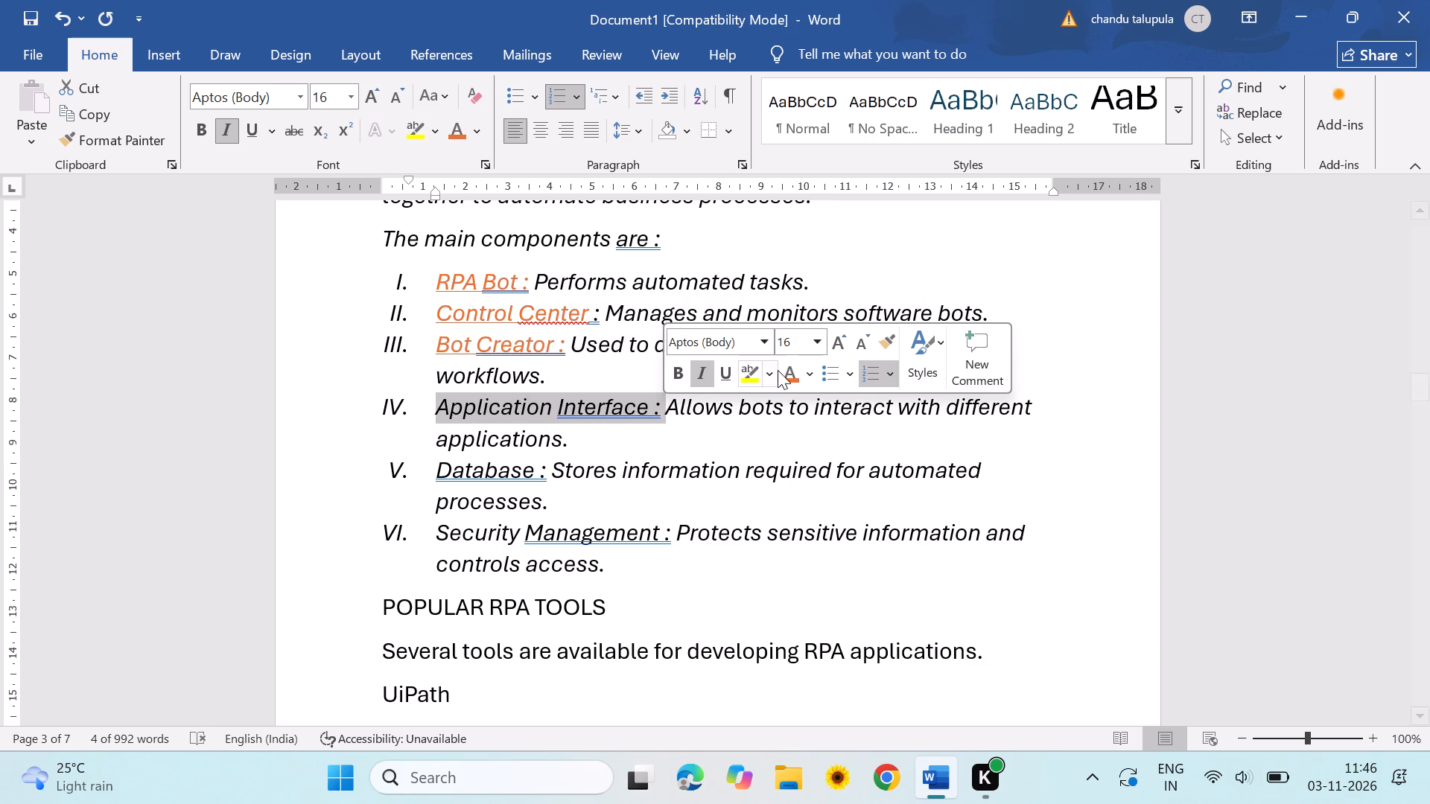
pyautogui.click(786, 371)
pyautogui.click(725, 377)
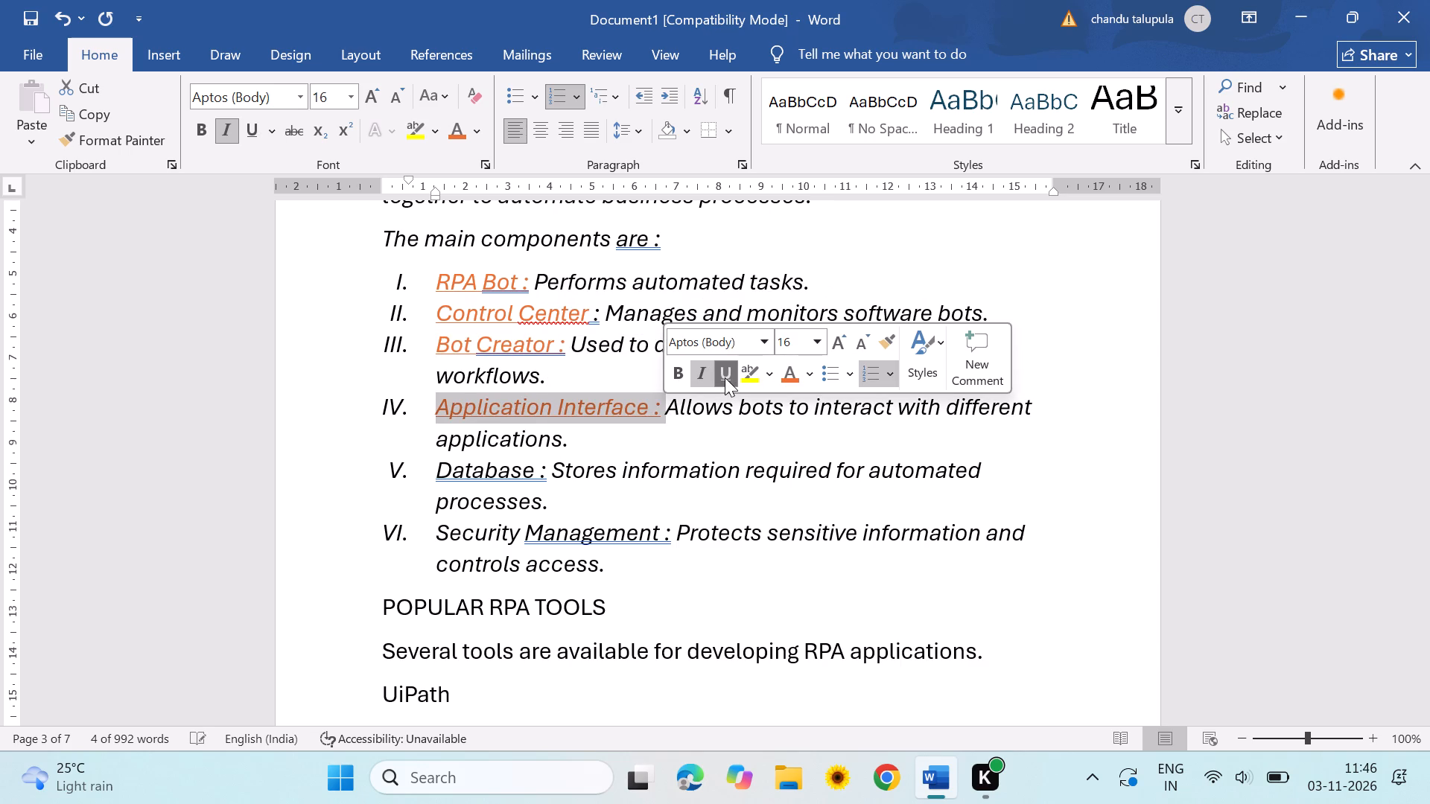
pyautogui.moveTo(430, 468); pyautogui.dragTo(480, 479)
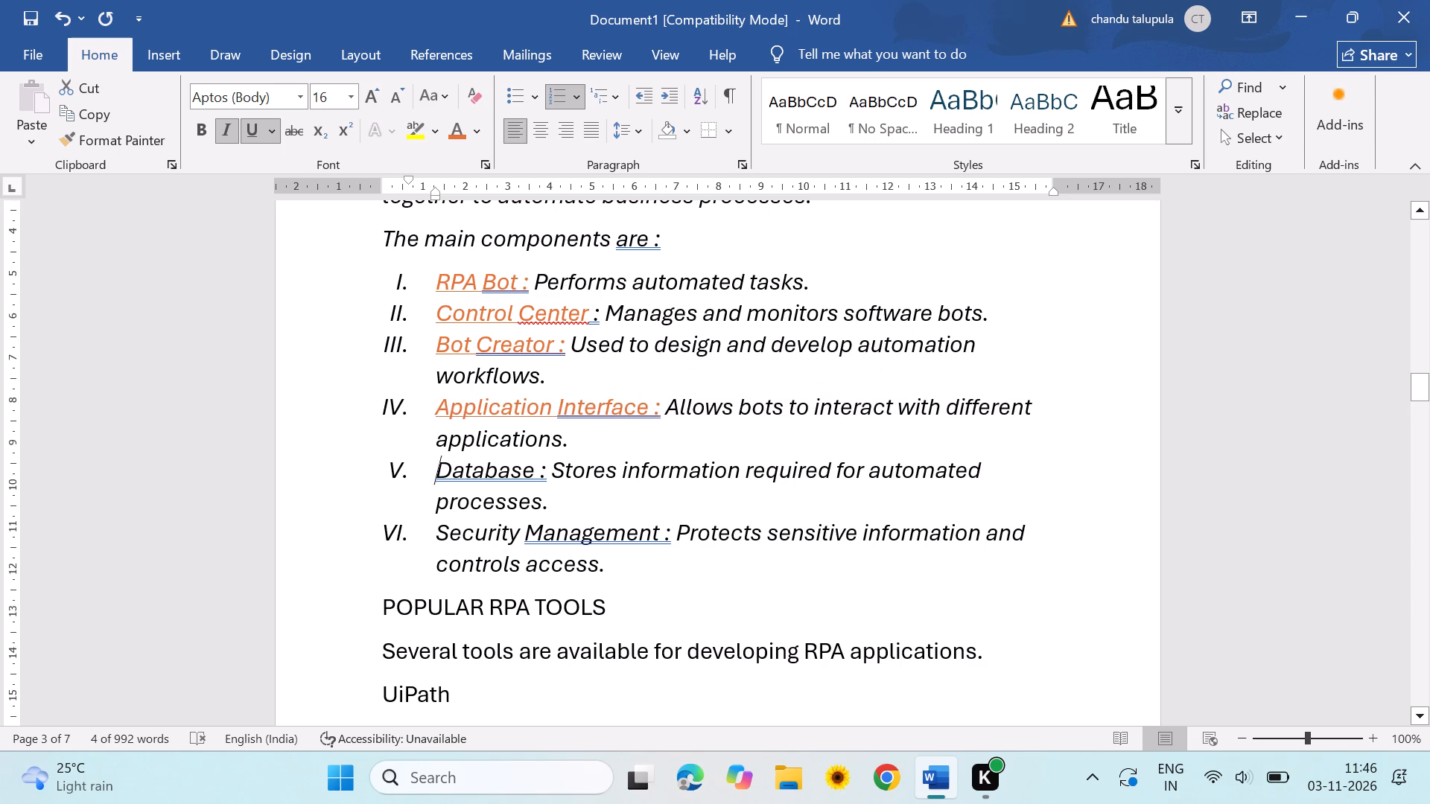
pyautogui.moveTo(480, 479); pyautogui.dragTo(554, 468)
pyautogui.click(677, 435)
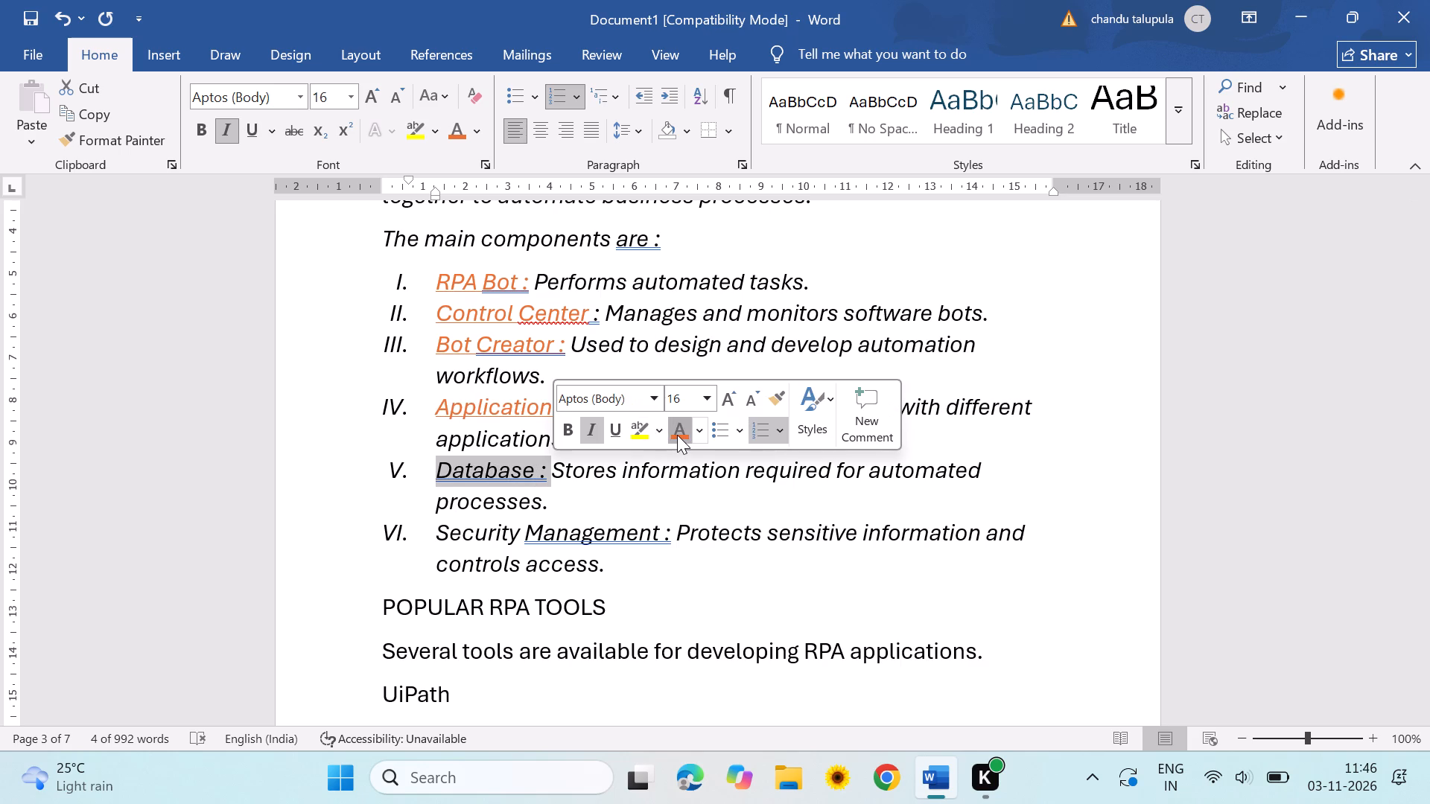
pyautogui.click(614, 435)
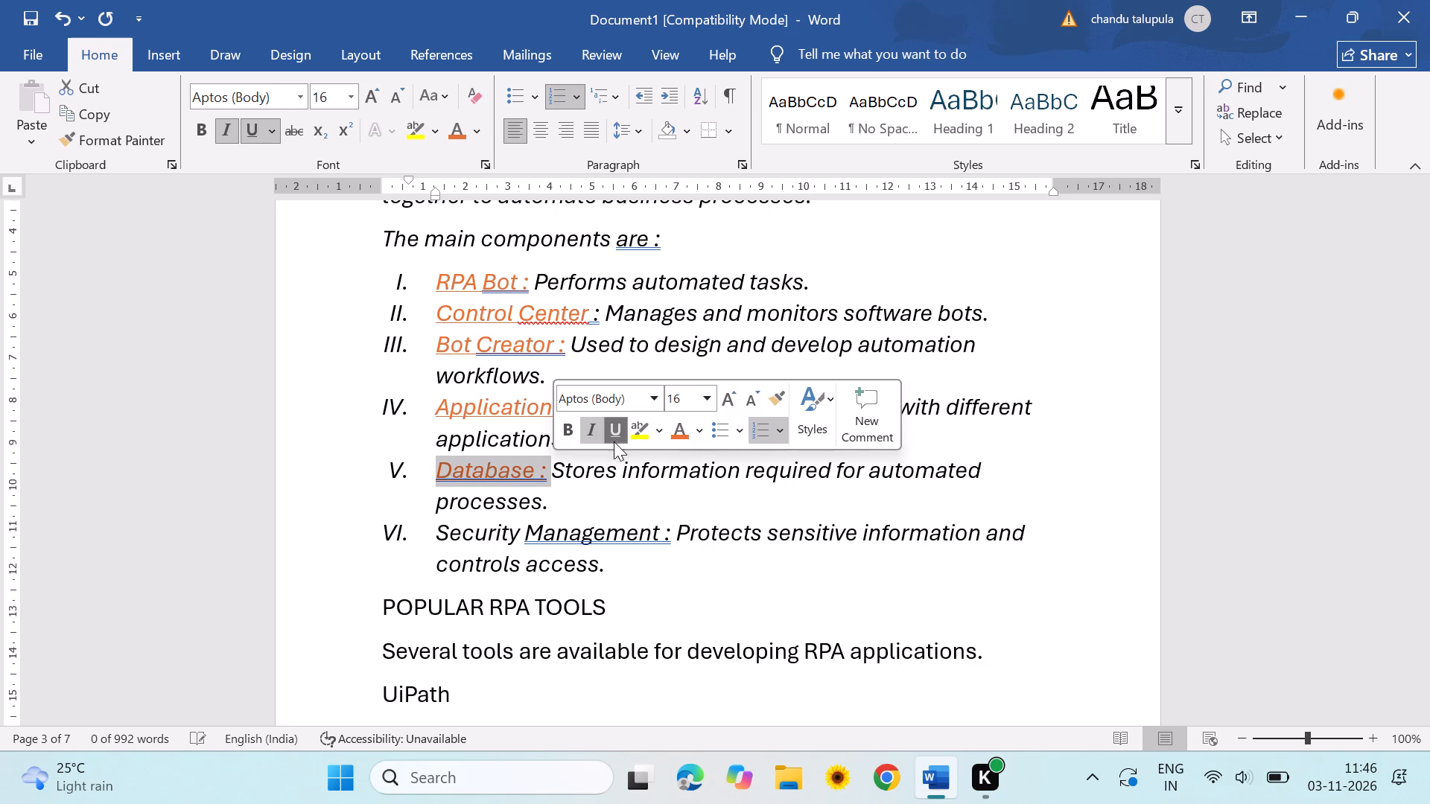
# Make the Security Management label in the numbered component list orange and underlined.
pyautogui.moveTo(611, 505); pyautogui.dragTo(438, 535)
pyautogui.click(438, 535)
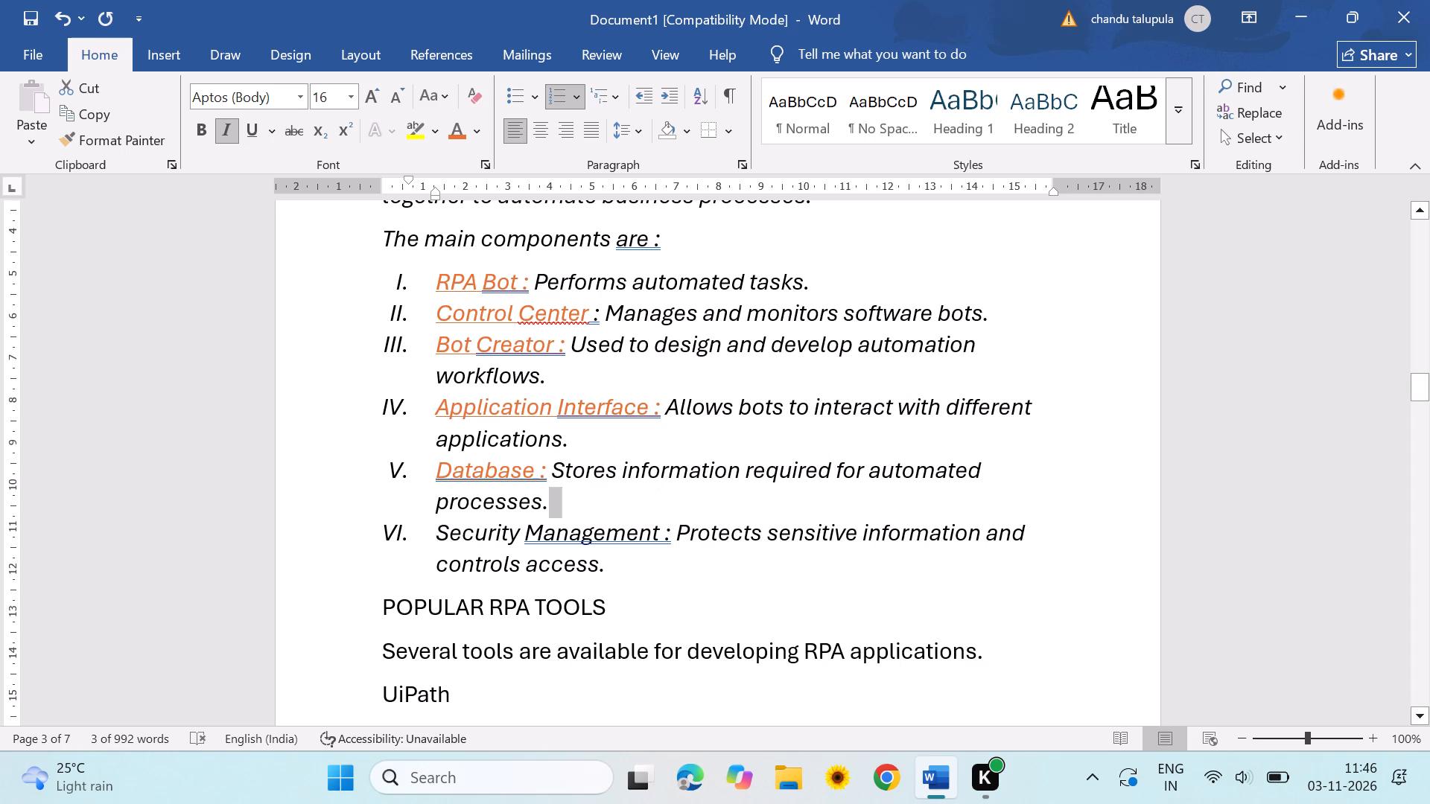
pyautogui.moveTo(438, 535); pyautogui.dragTo(687, 533)
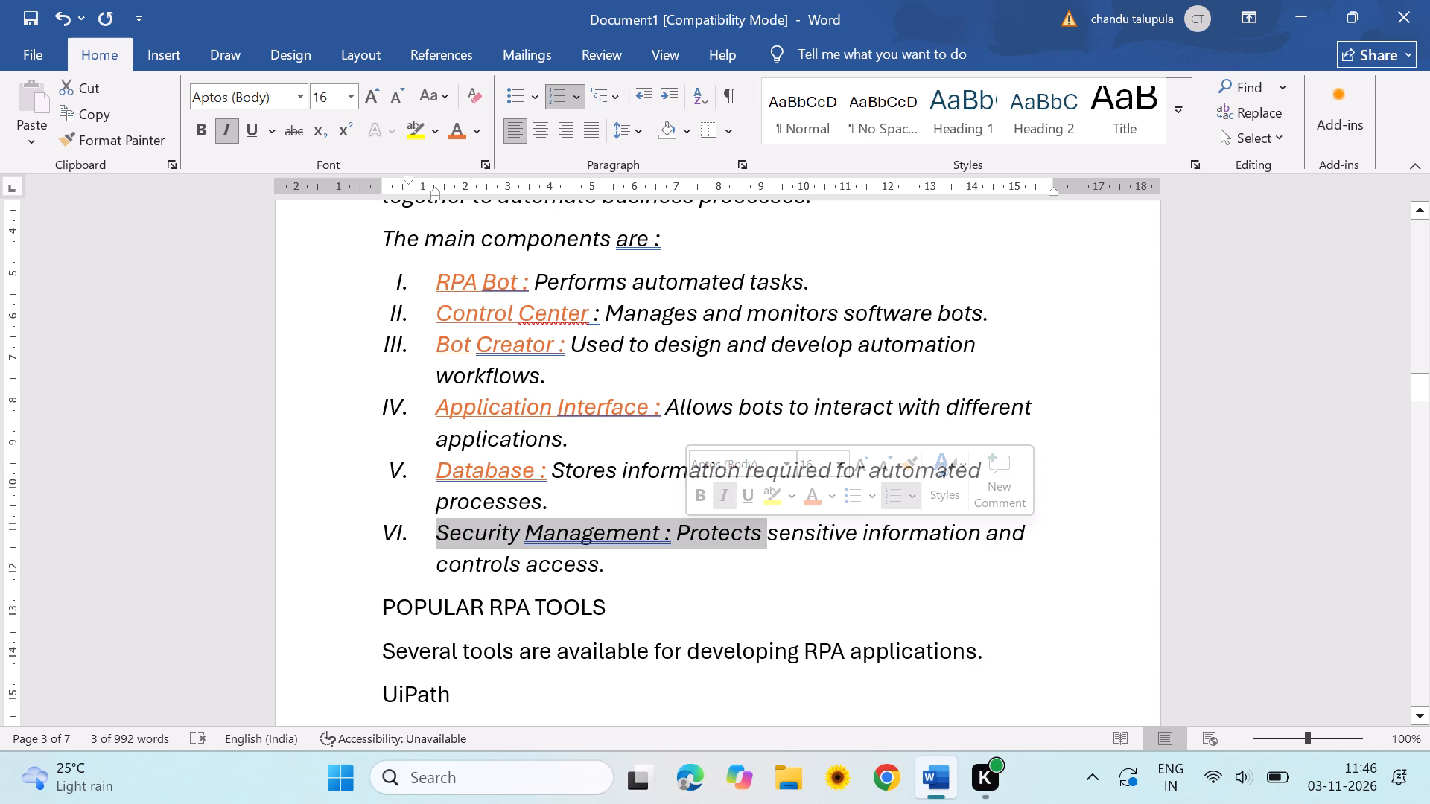
pyautogui.click(692, 575)
pyautogui.moveTo(440, 534); pyautogui.dragTo(676, 537)
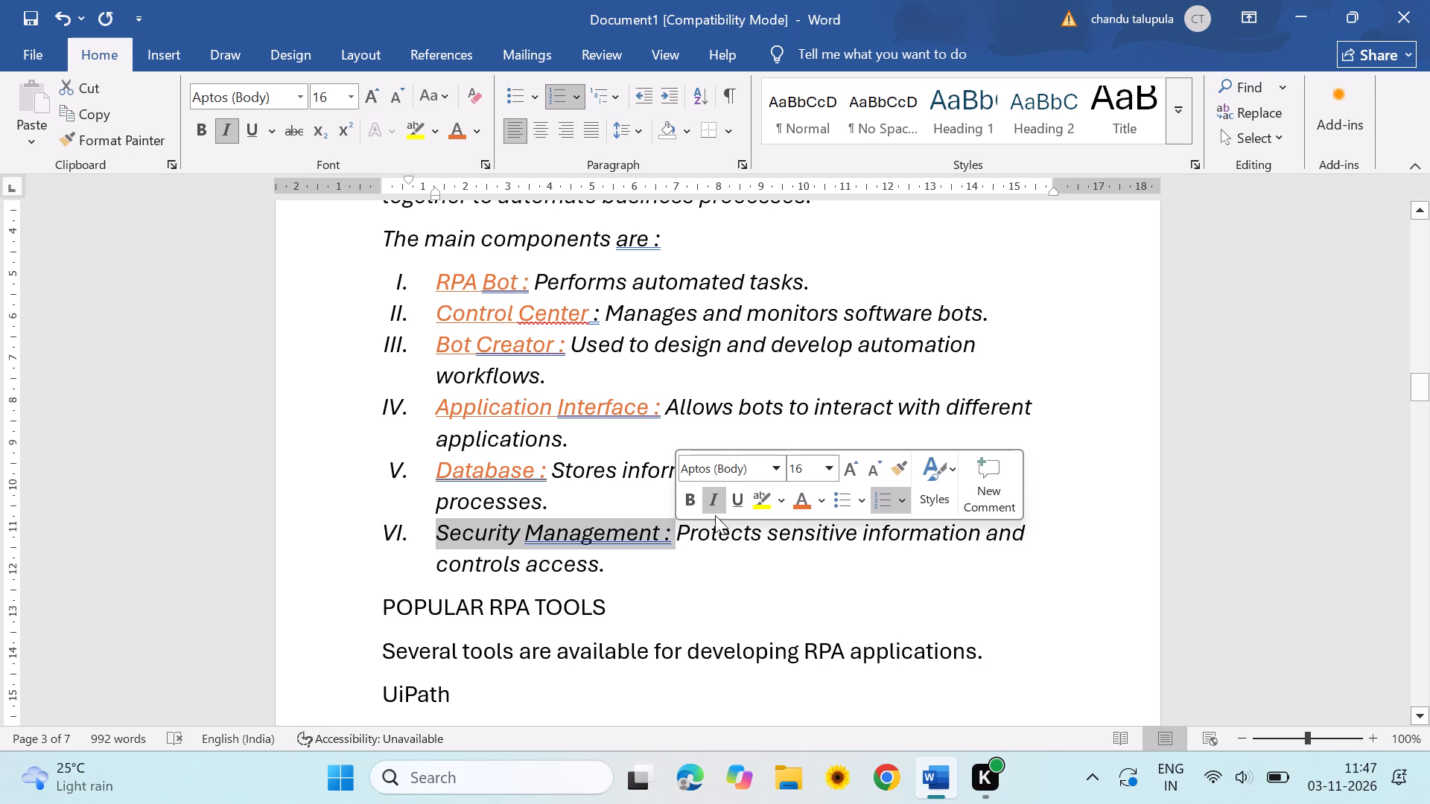
pyautogui.click(804, 495)
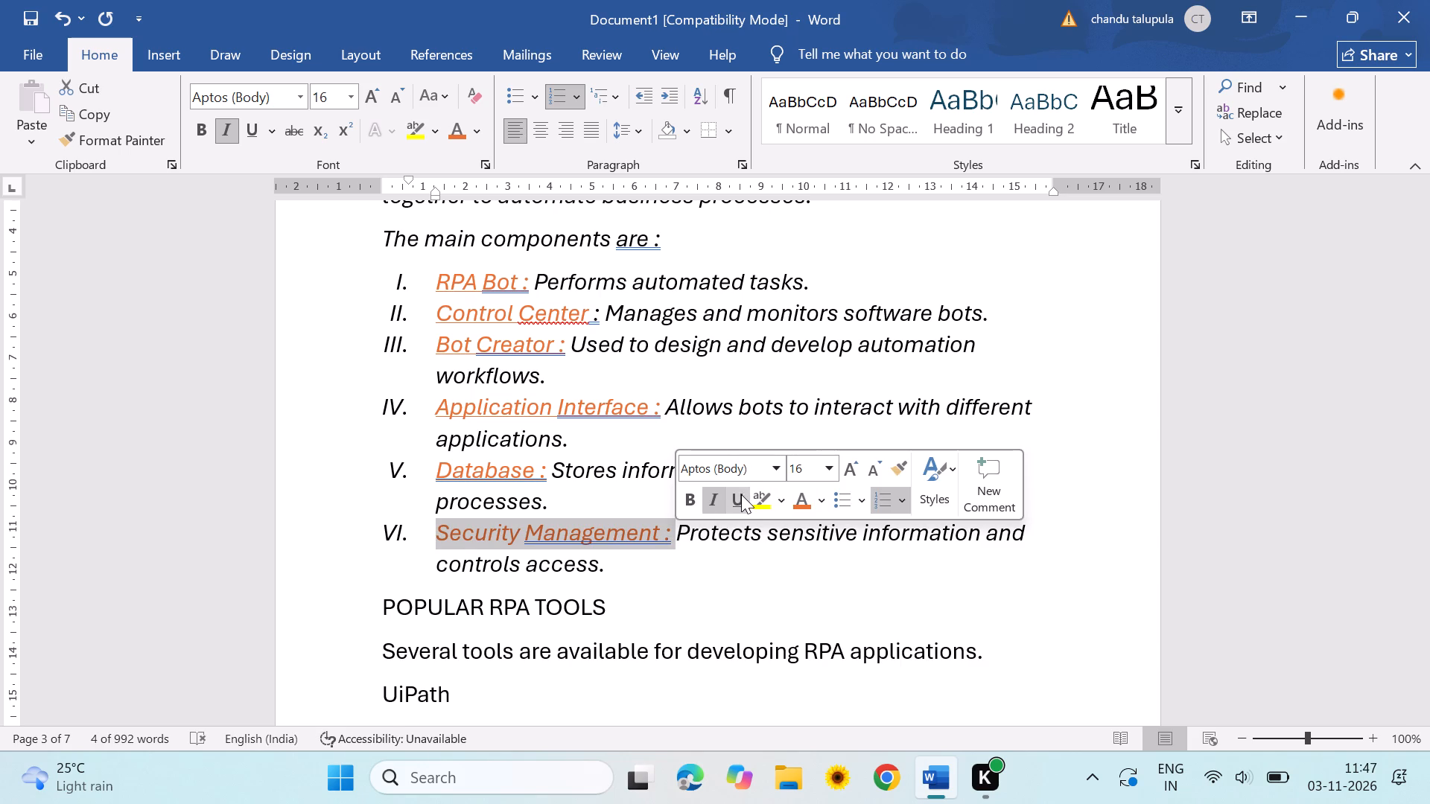
pyautogui.click(741, 494)
# Add an unnumbered blank line after the Security Management item, above the POPULAR RPA TOOLS heading.
pyautogui.click(857, 585)
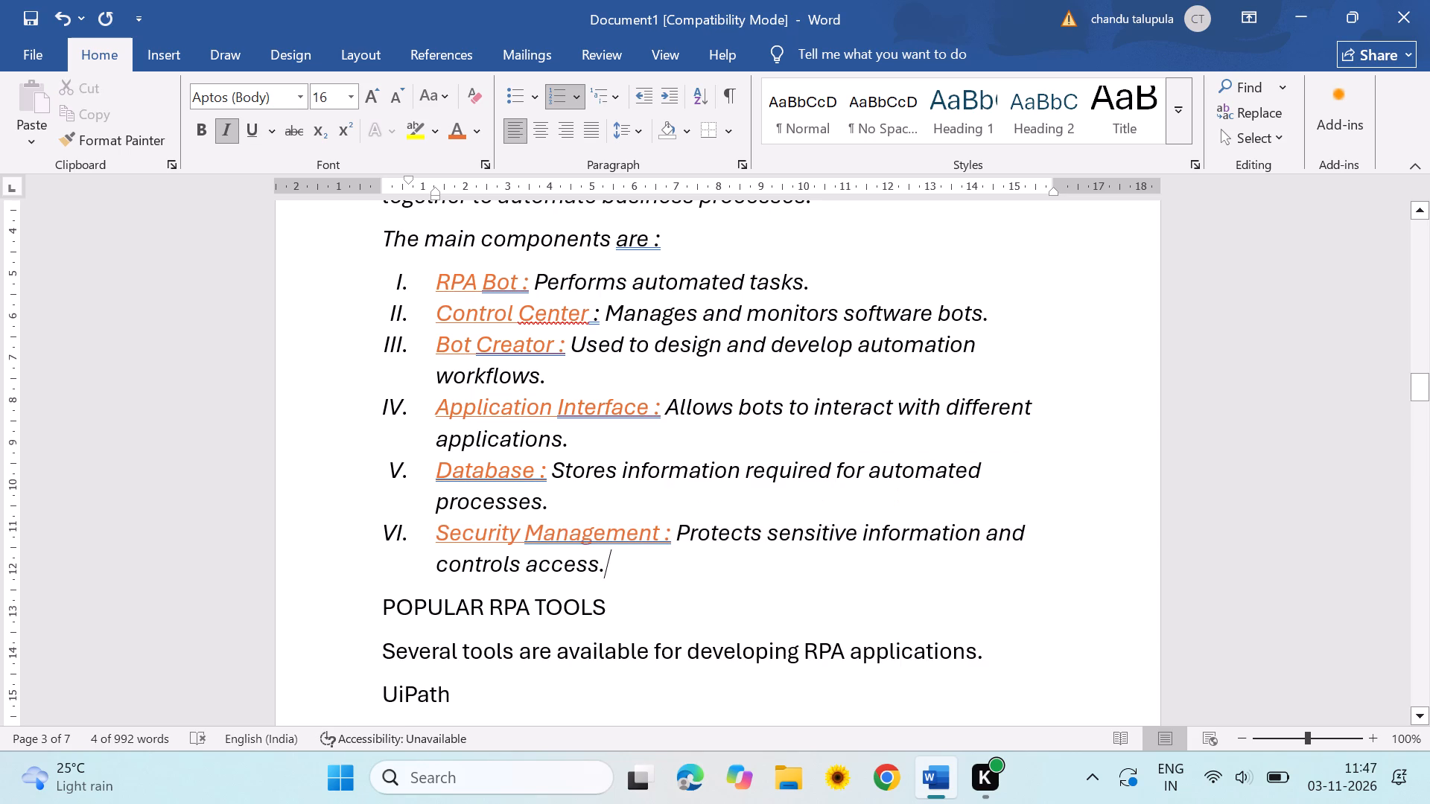
pyautogui.press('Return')
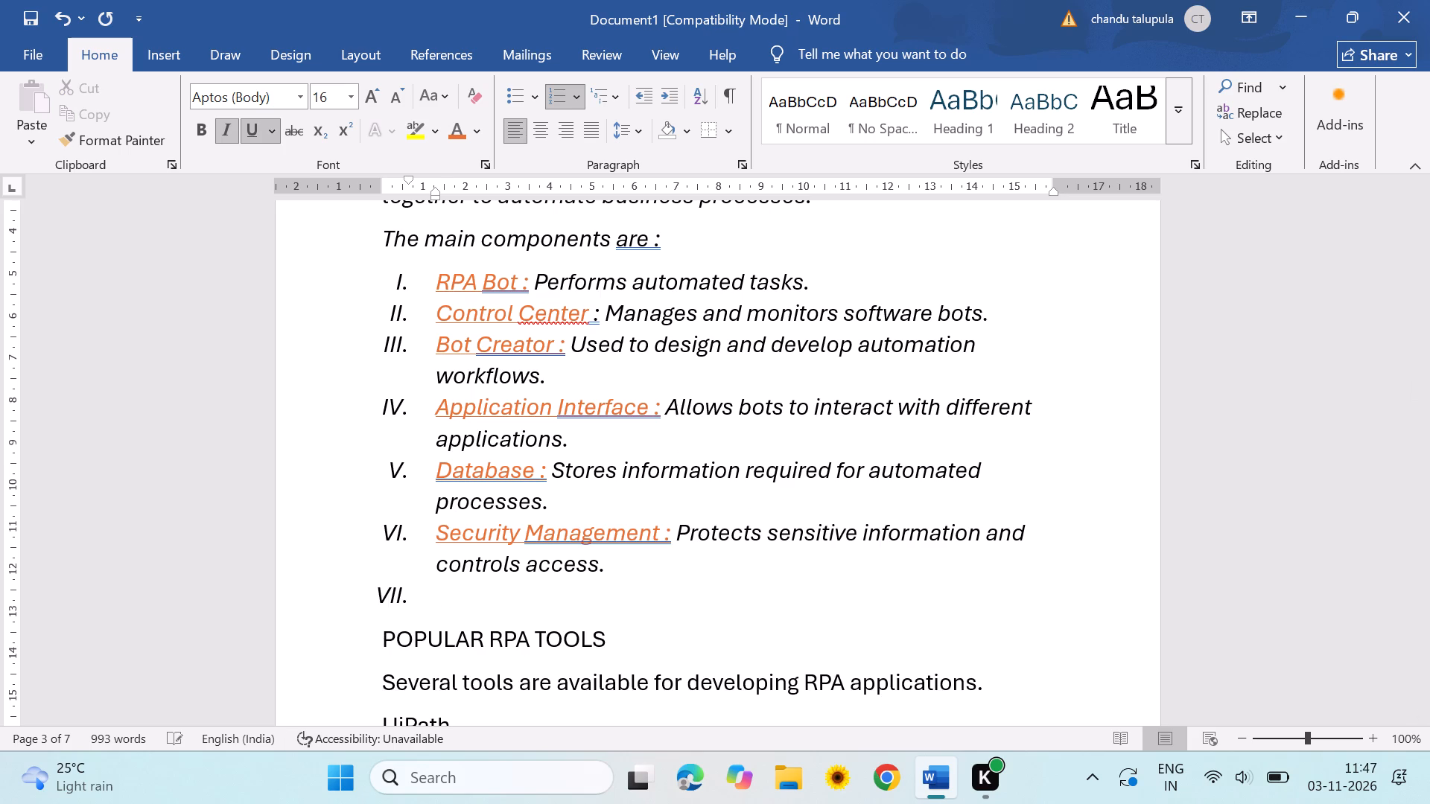
pyautogui.press('BackSpace')
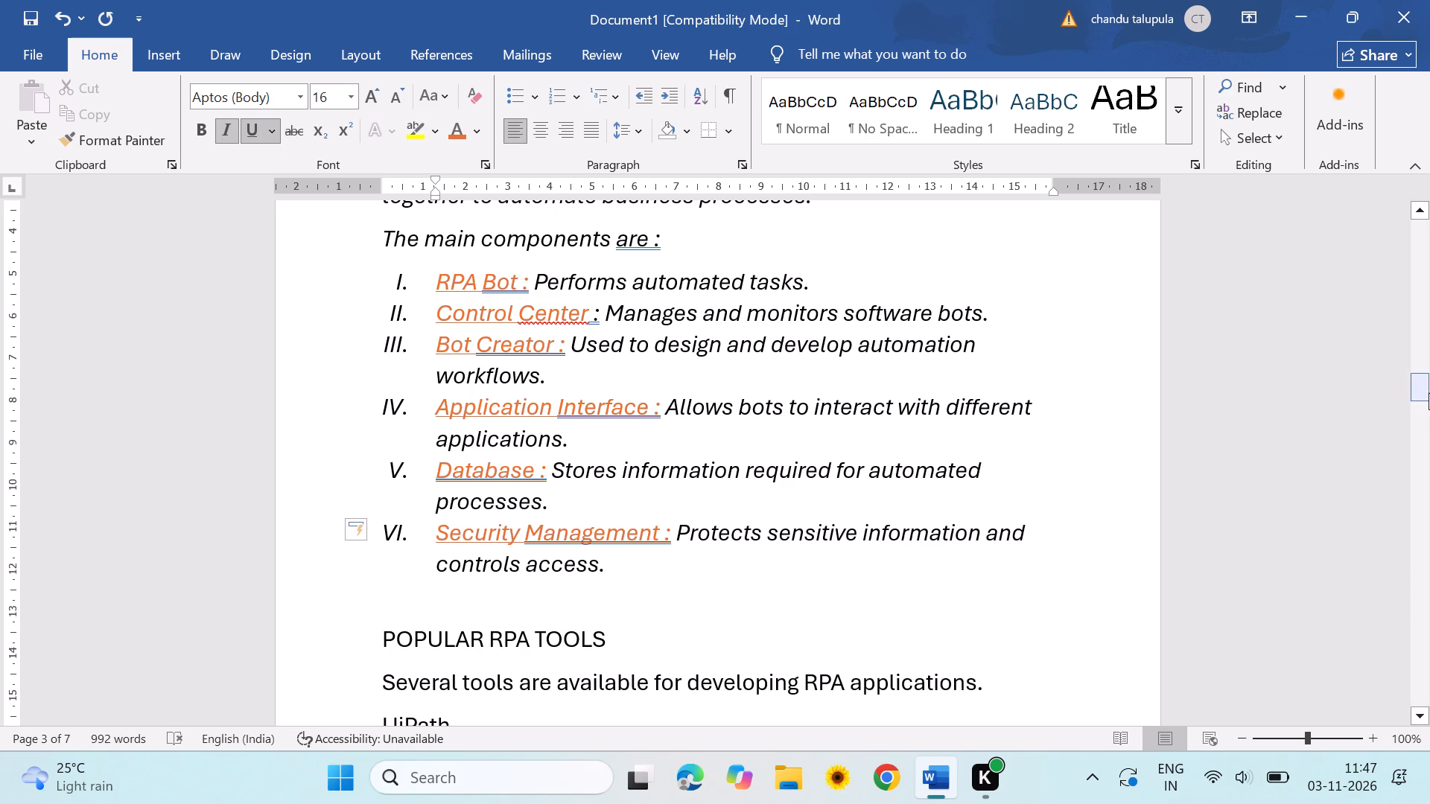
# Format the POPULAR RPA TOOLS heading in blue, underlined and italic, with an arrowhead bullet.
pyautogui.moveTo(1426, 392); pyautogui.dragTo(1426, 409)
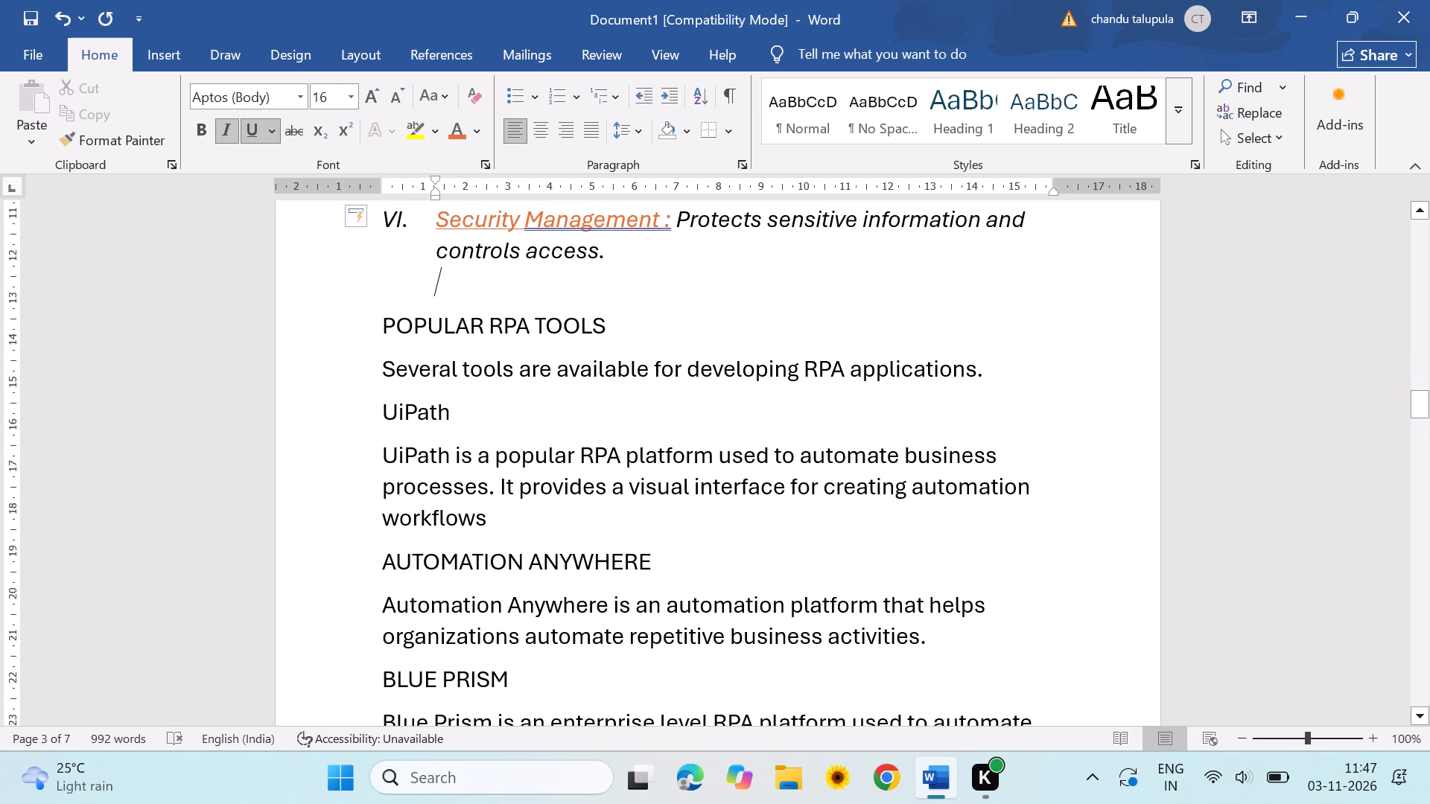
pyautogui.moveTo(381, 322); pyautogui.dragTo(702, 319)
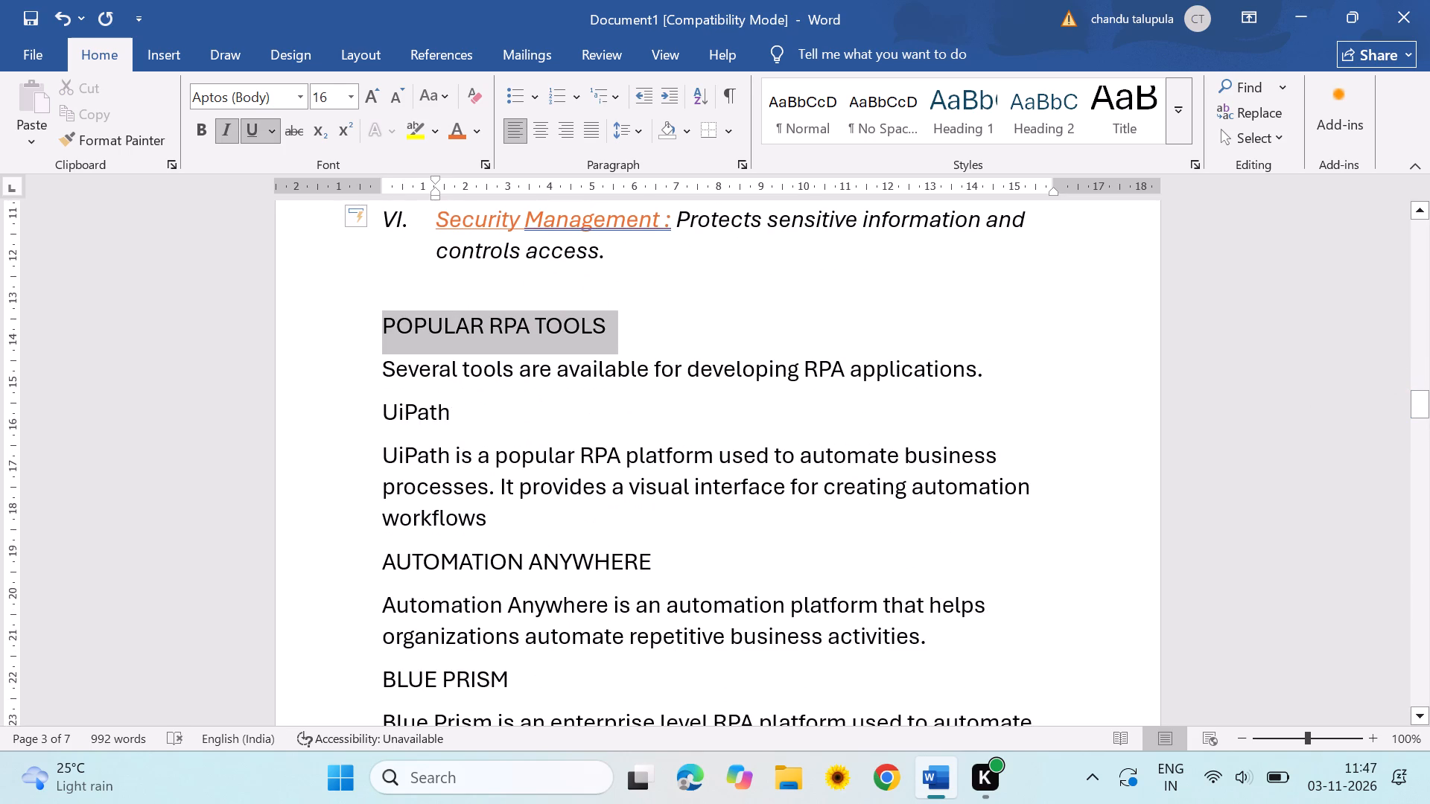
pyautogui.click(850, 278)
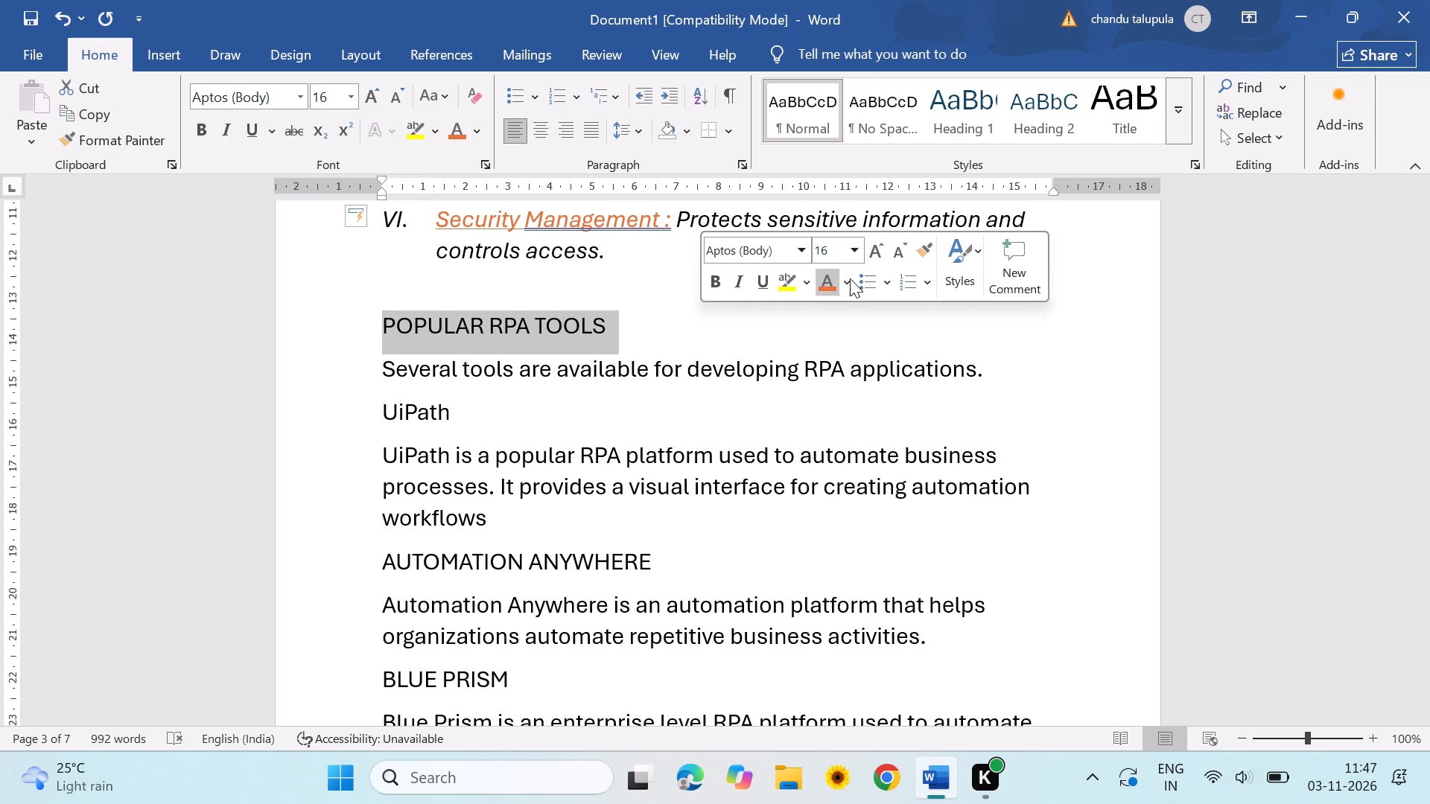
pyautogui.click(1046, 418)
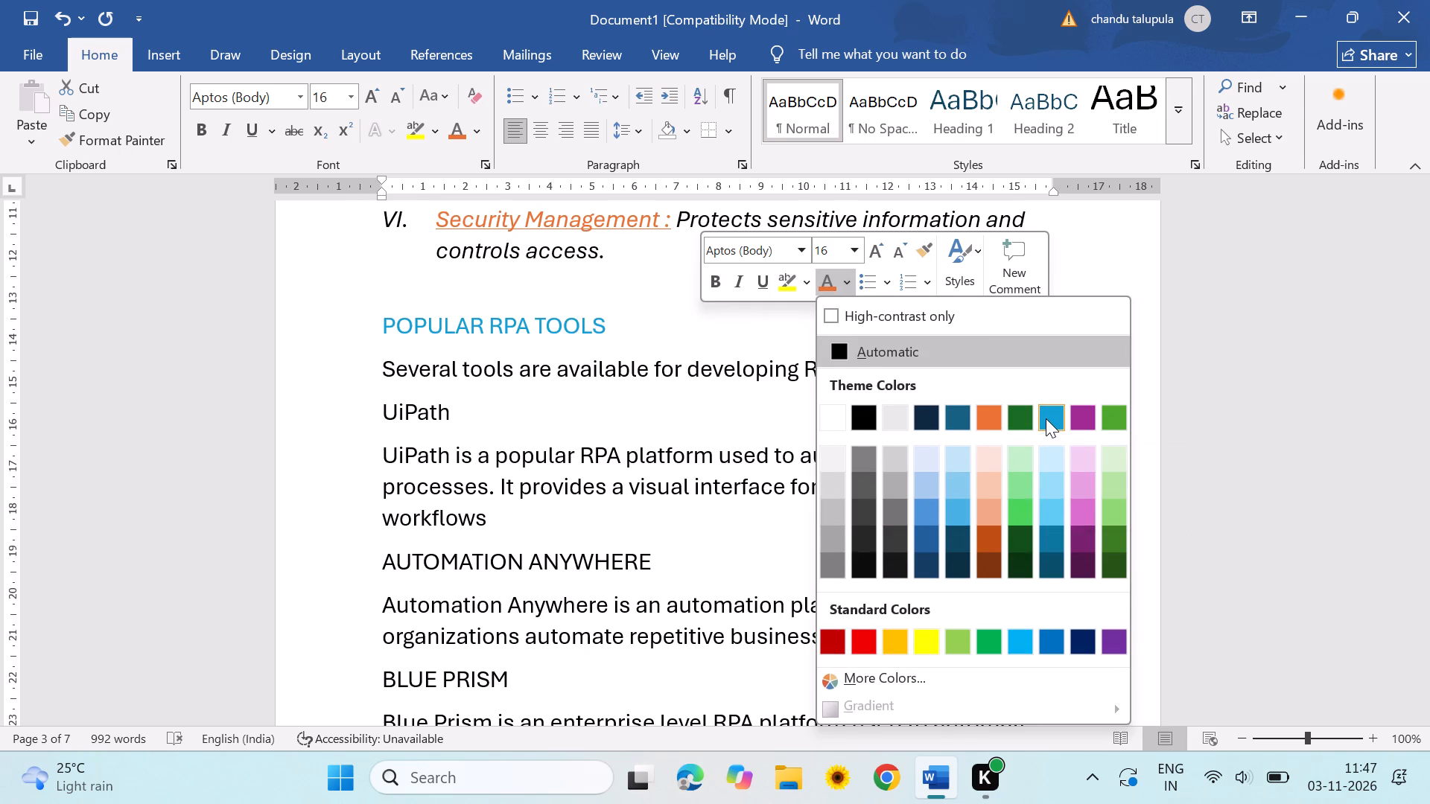
pyautogui.click(770, 284)
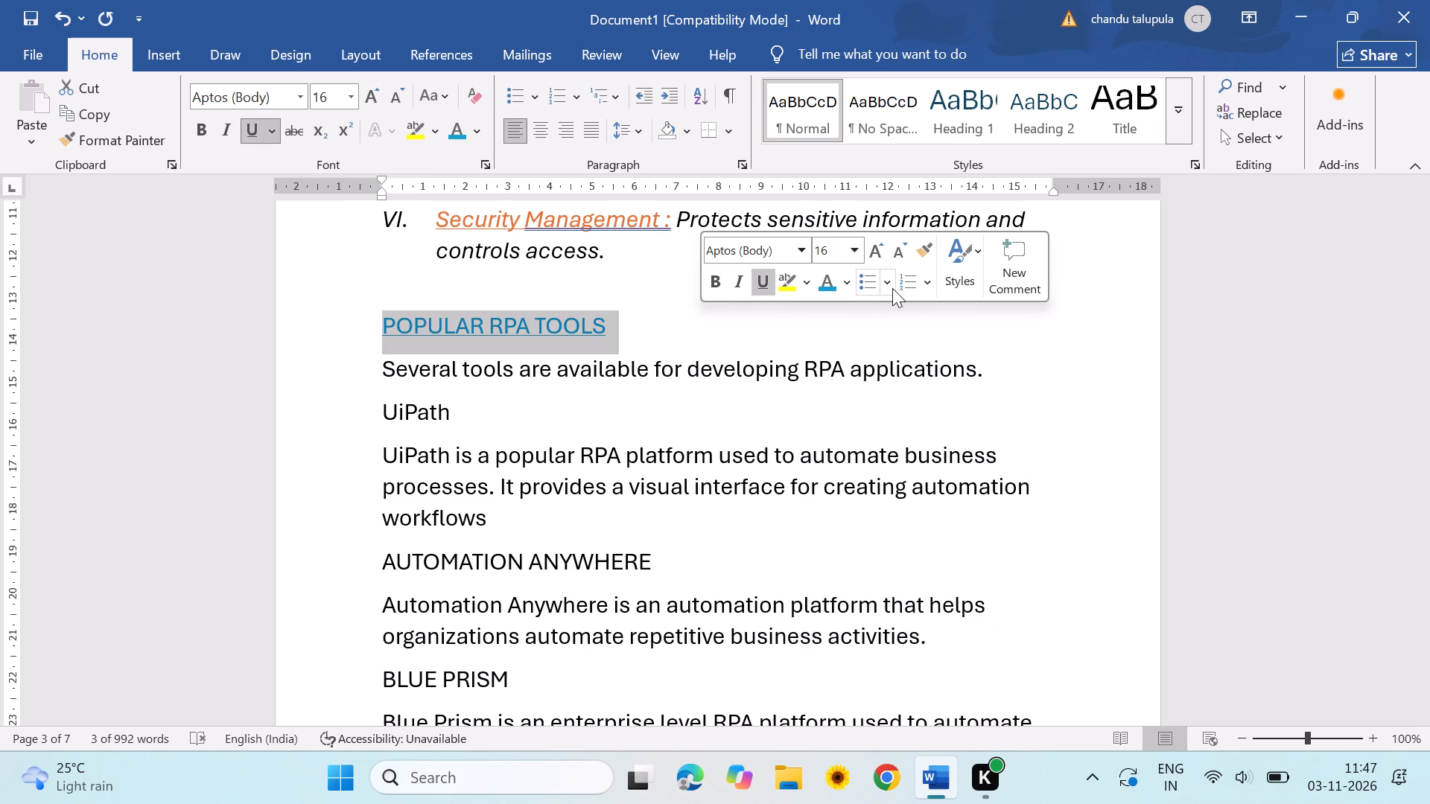
pyautogui.click(885, 288)
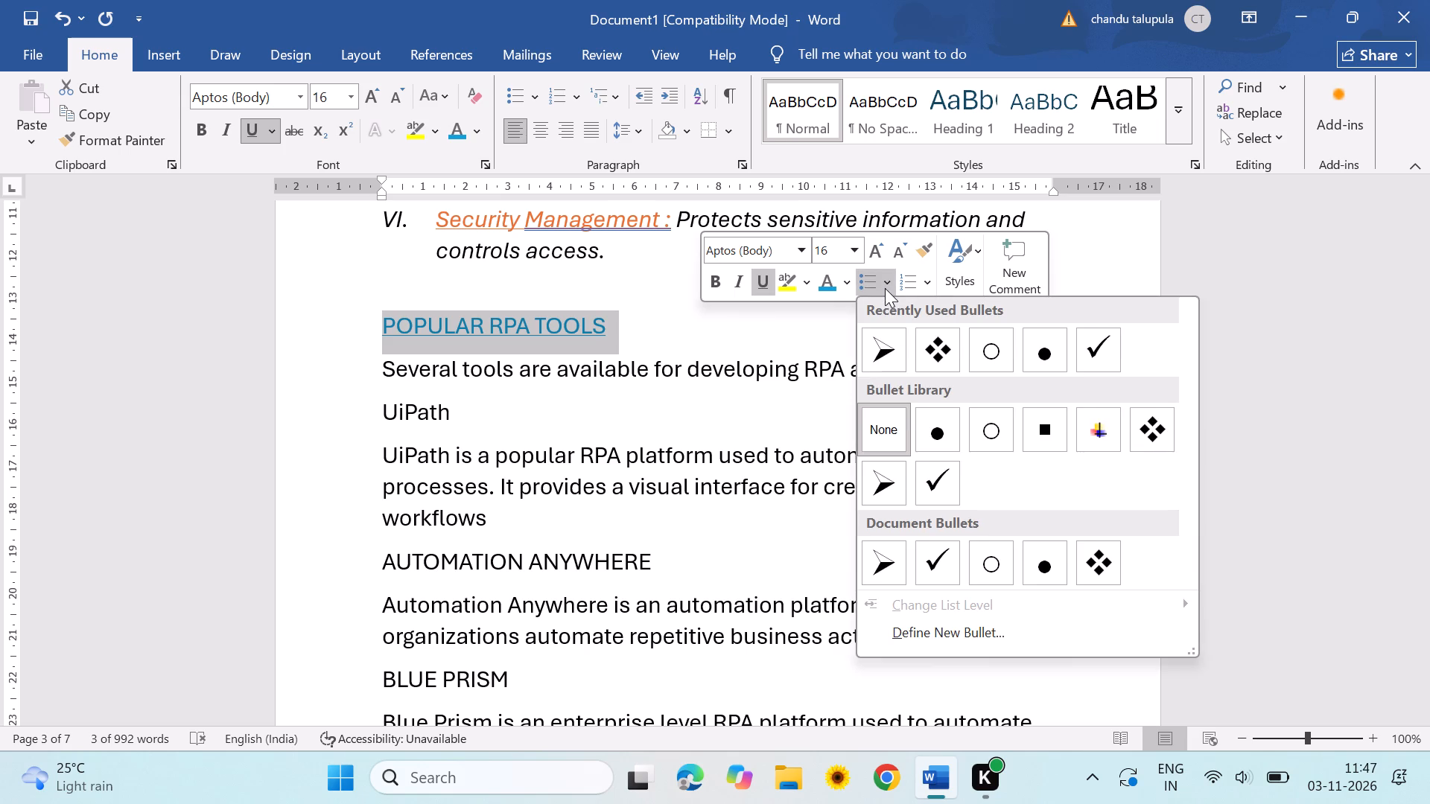
pyautogui.click(886, 344)
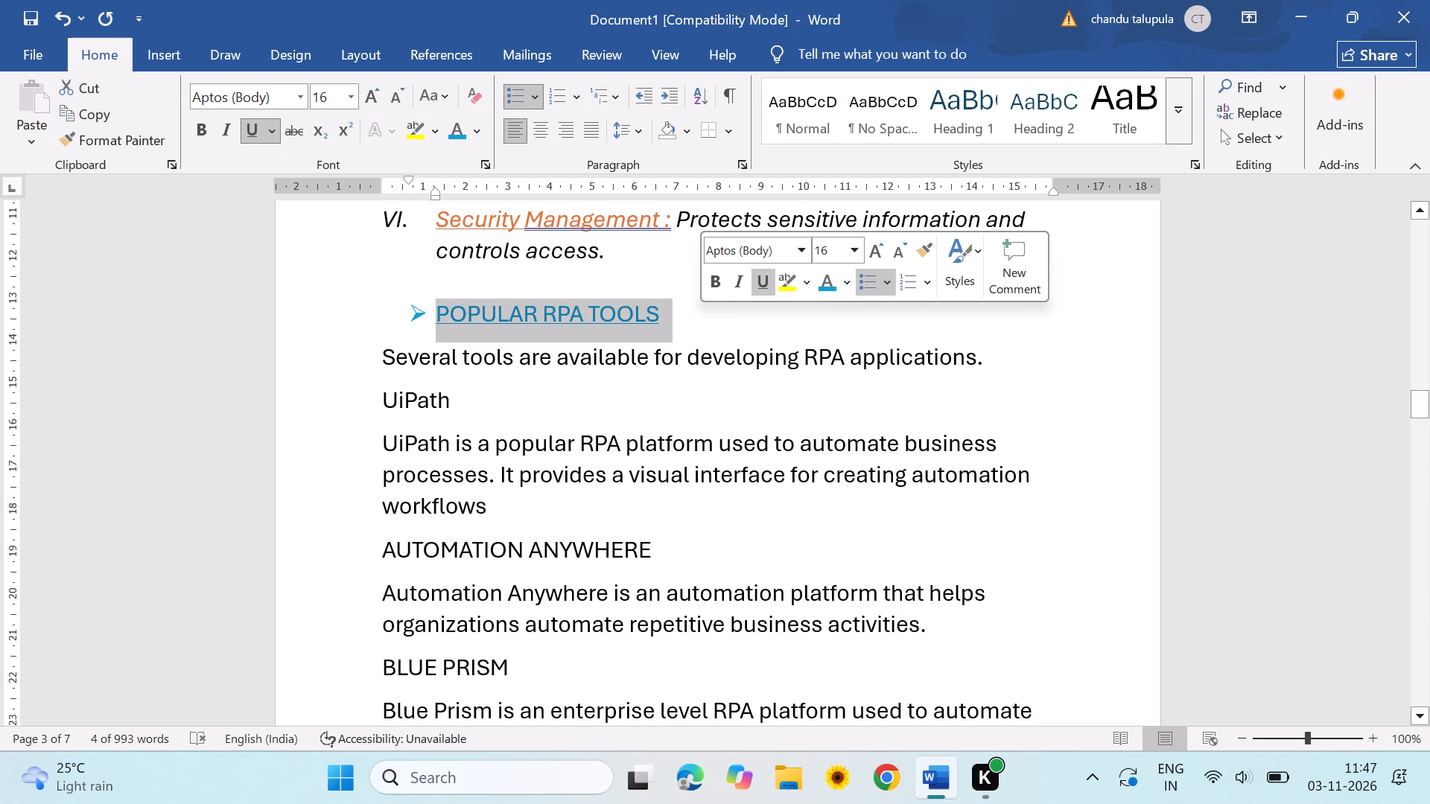
pyautogui.click(845, 332)
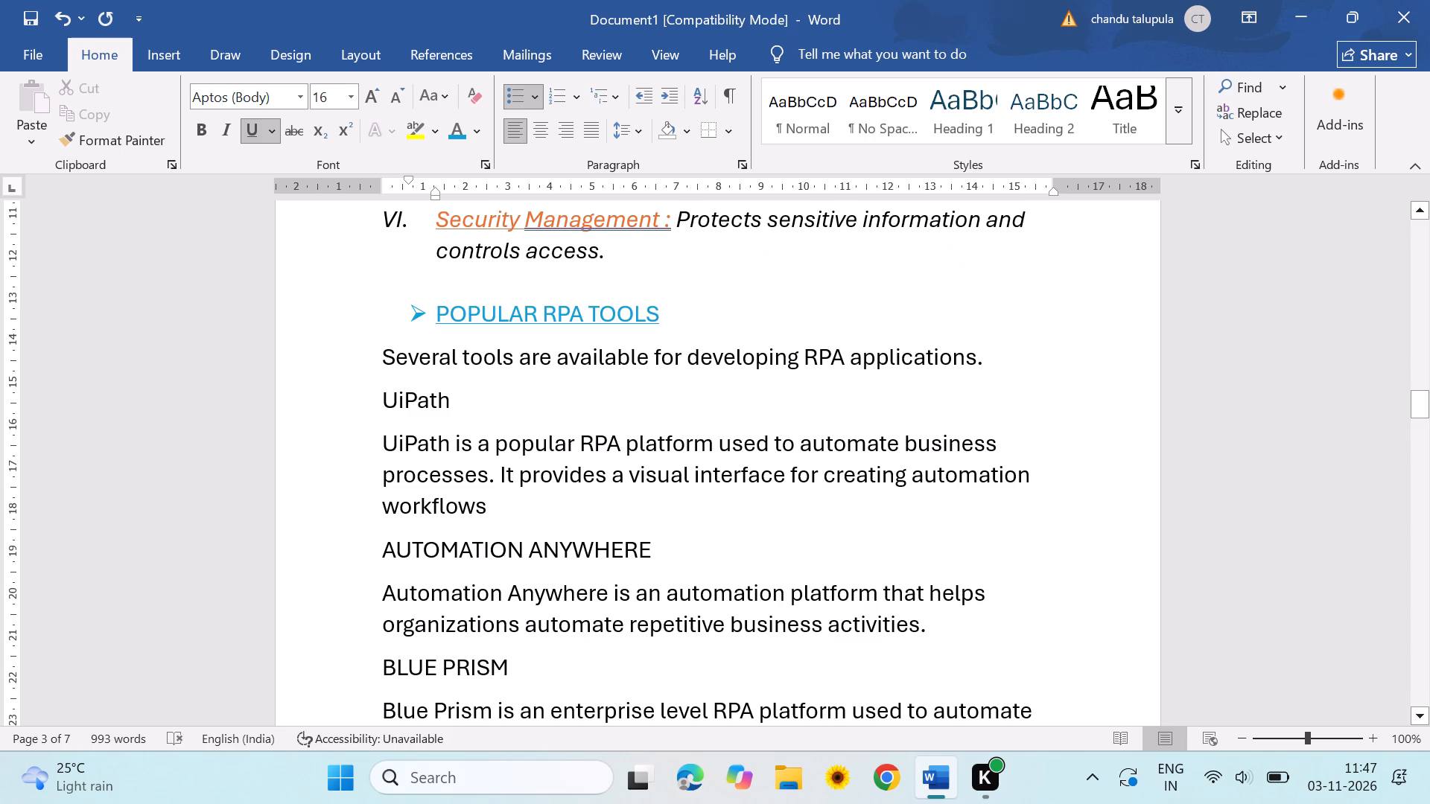
pyautogui.moveTo(436, 313); pyautogui.dragTo(723, 313)
pyautogui.click(765, 283)
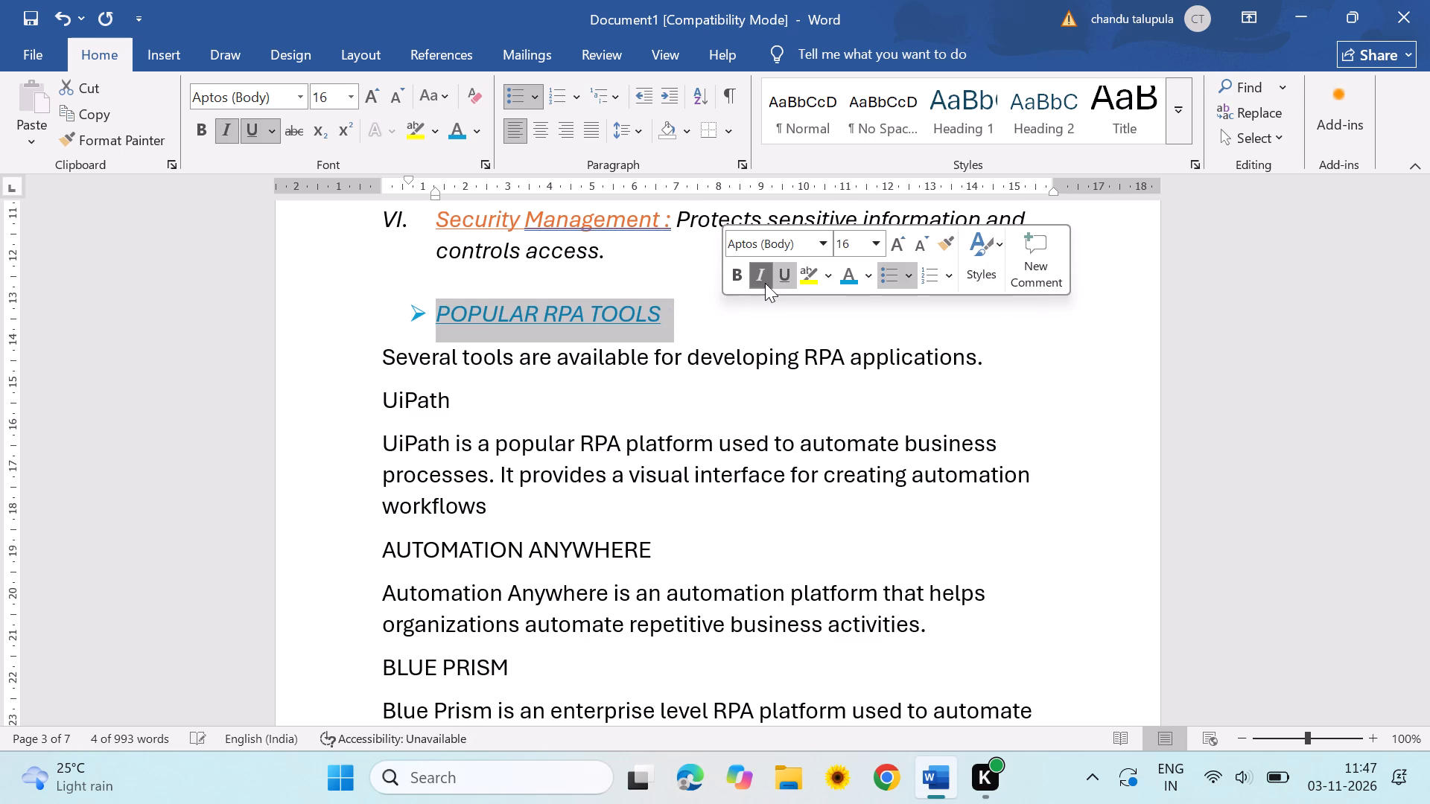
# Replace the final letter of the POPULAR RPA TOOLS heading with a lowercase s and add an unbulleted blank line below it.
pyautogui.click(740, 304)
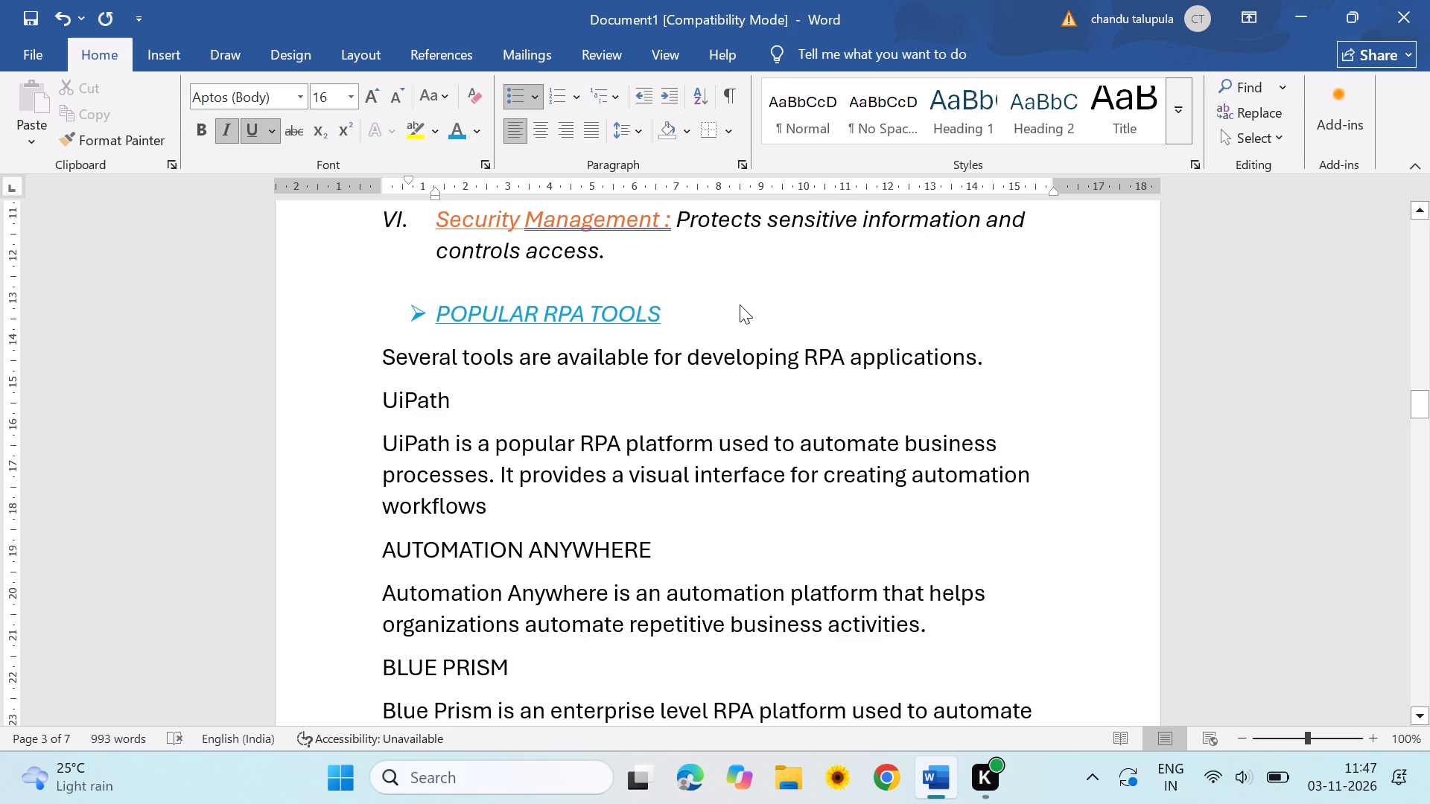
pyautogui.press('BackSpace')
pyautogui.press('s')
pyautogui.press('Return')
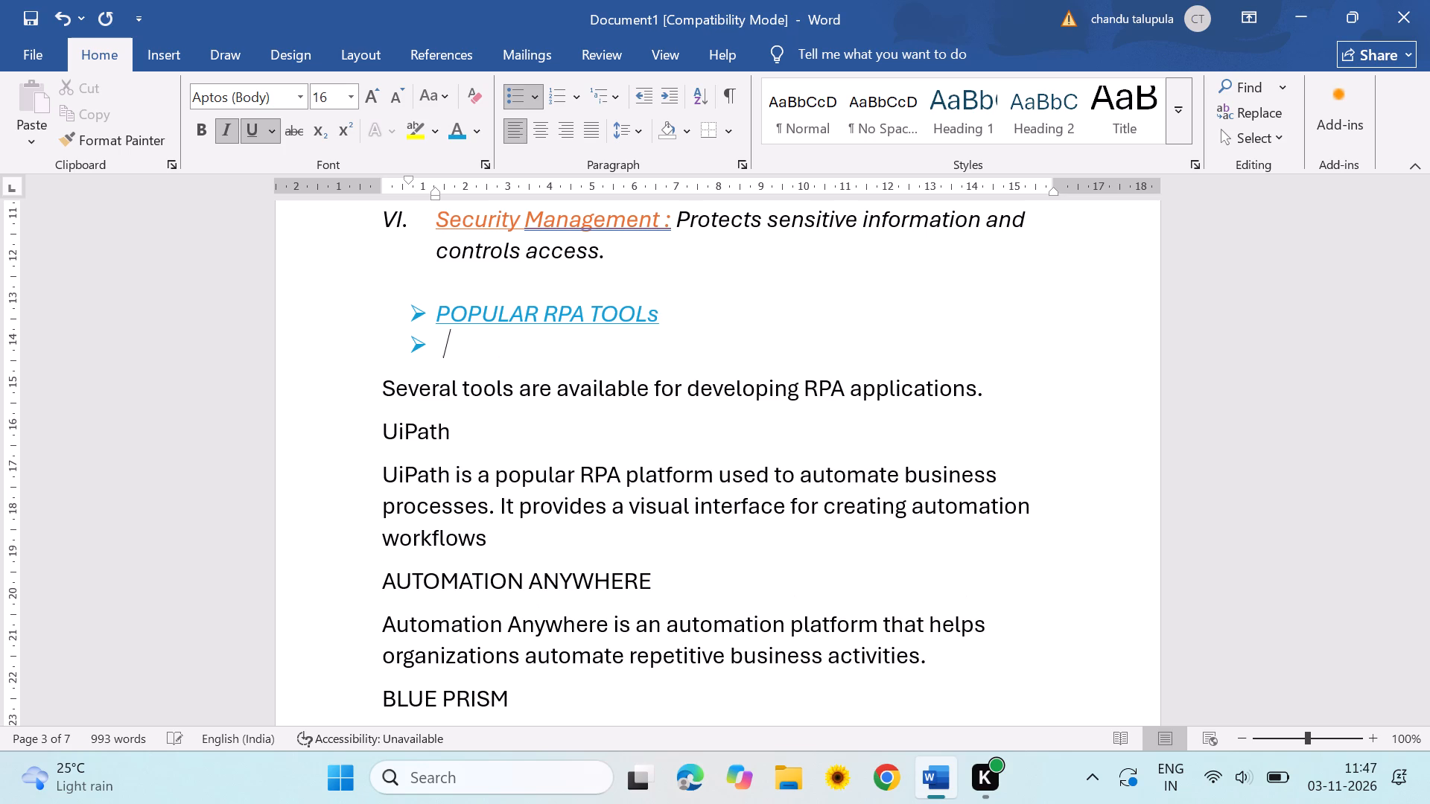
pyautogui.press('BackSpace')
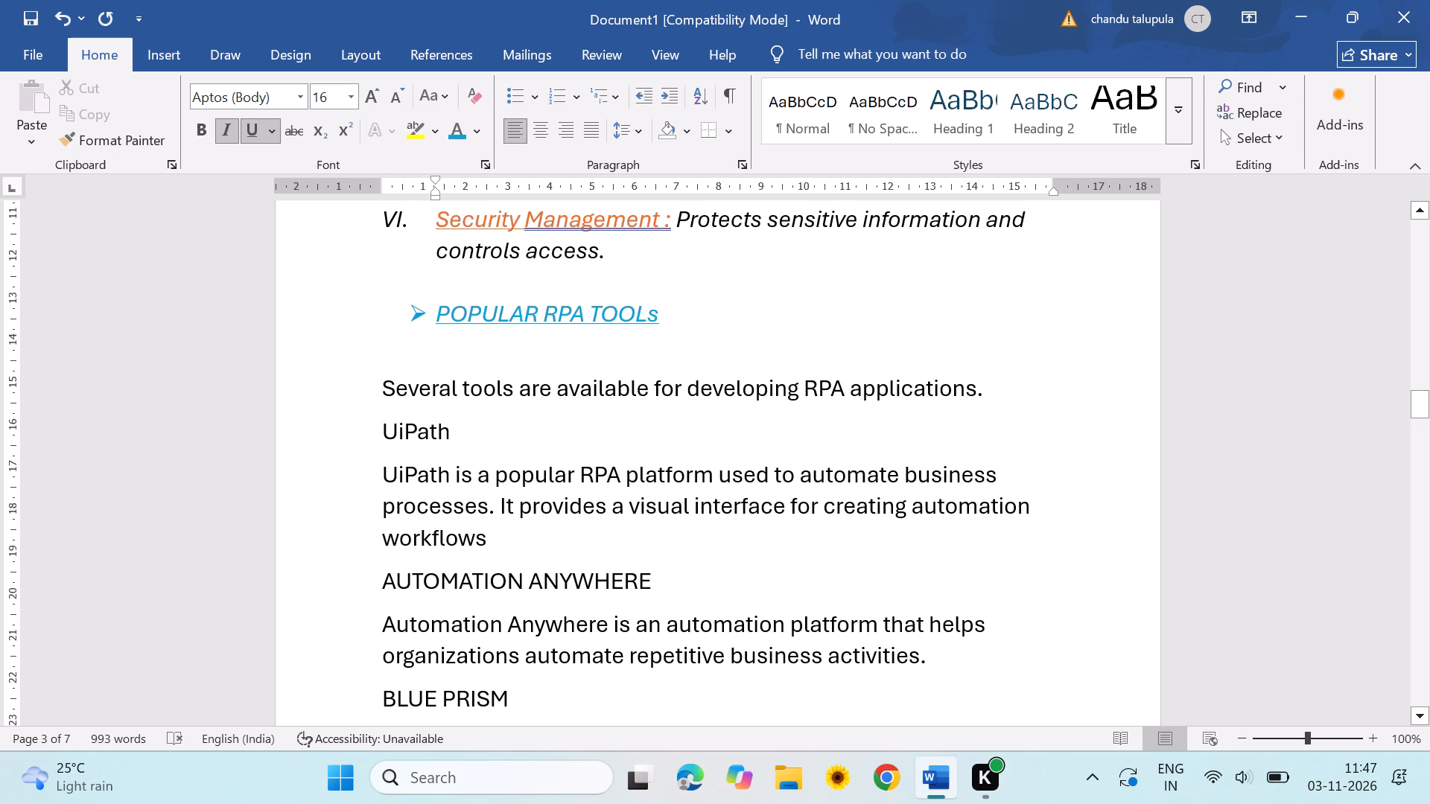
# Give the sentence "Several tools are available for developing RPA applications." a solid round bullet and italicise it.
pyautogui.moveTo(382, 382); pyautogui.dragTo(1017, 388)
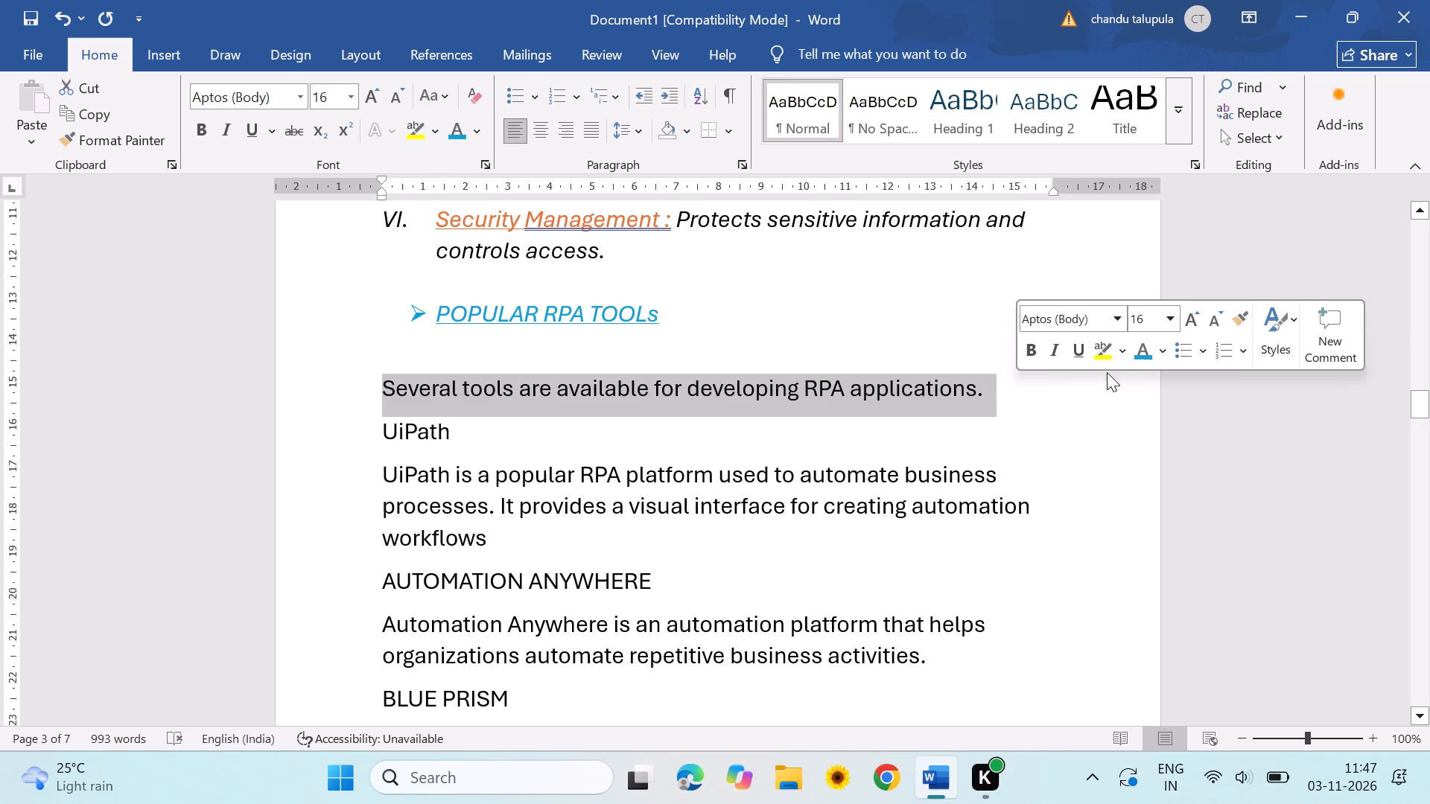
pyautogui.click(1206, 351)
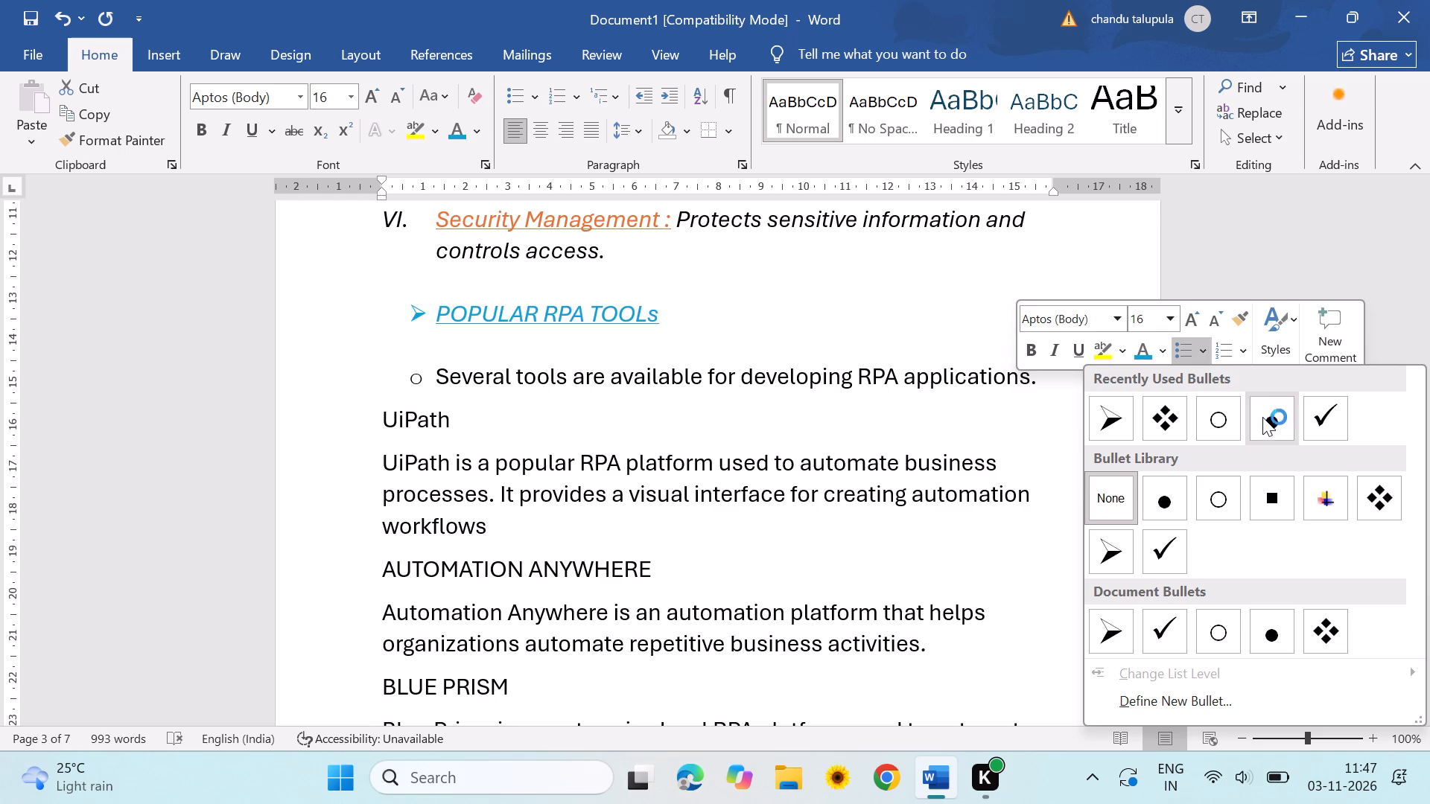
pyautogui.click(1262, 418)
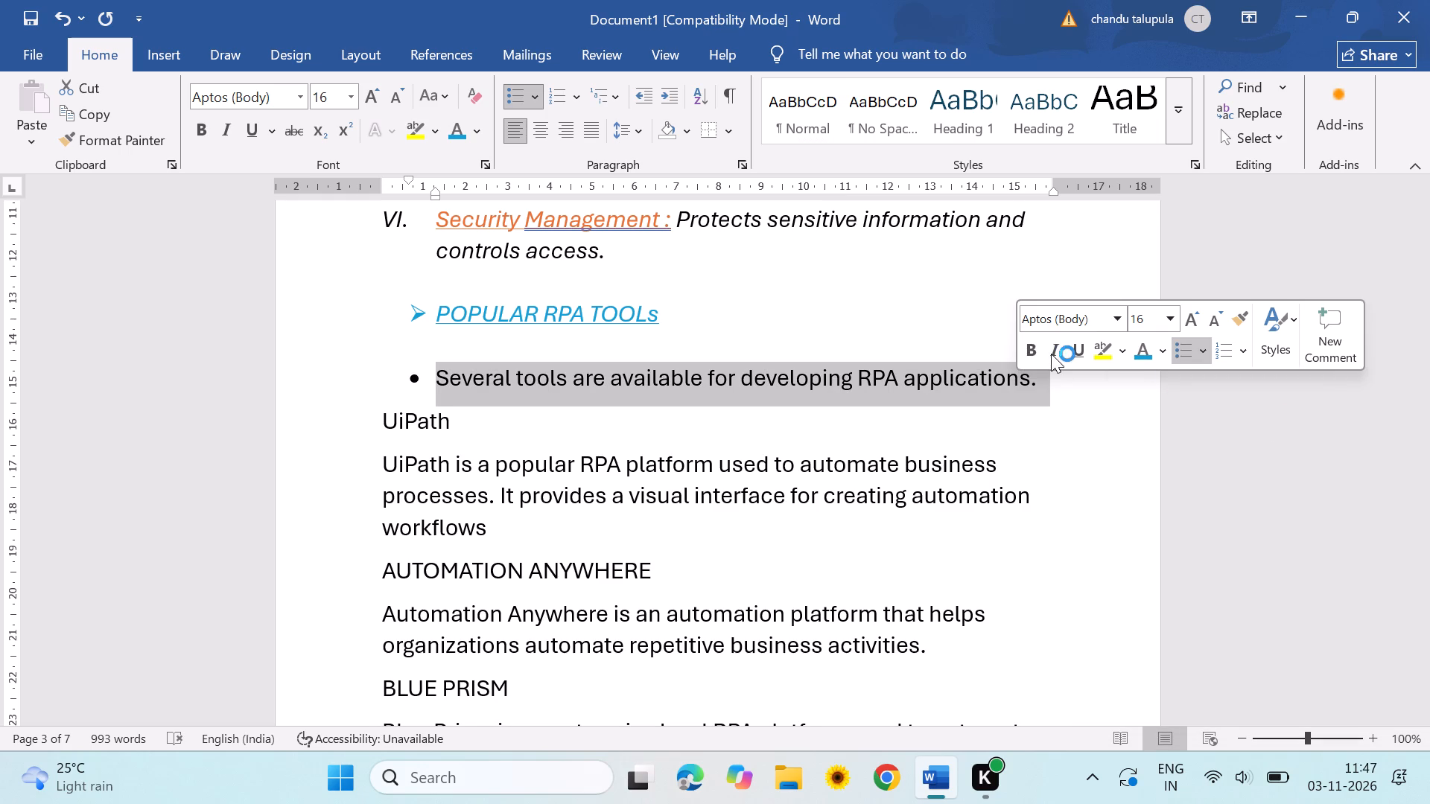
pyautogui.click(1051, 354)
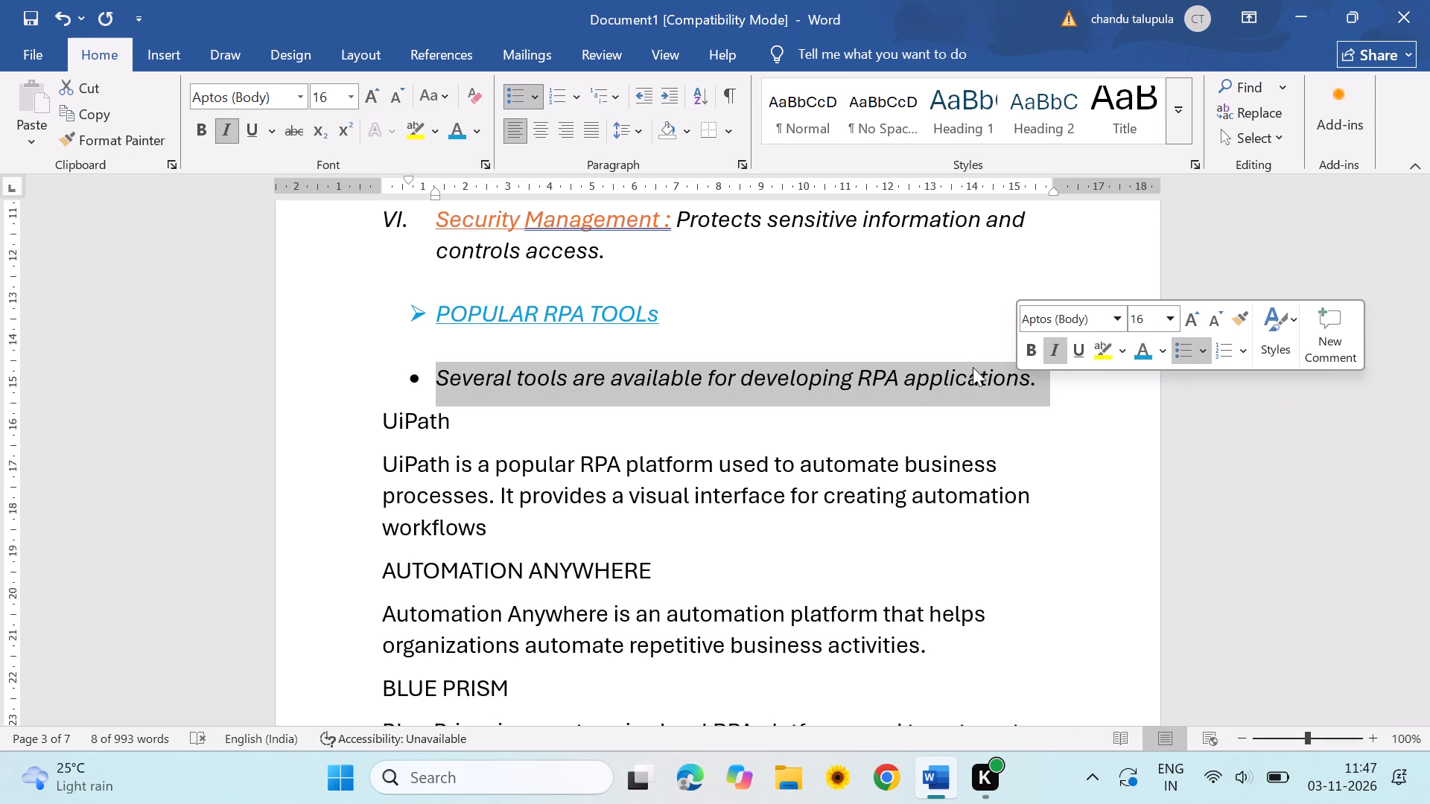
pyautogui.click(1018, 465)
# Retype the full stop ending the "Several tools are available" sentence and add an unbulleted blank line below it.
pyautogui.click(1085, 395)
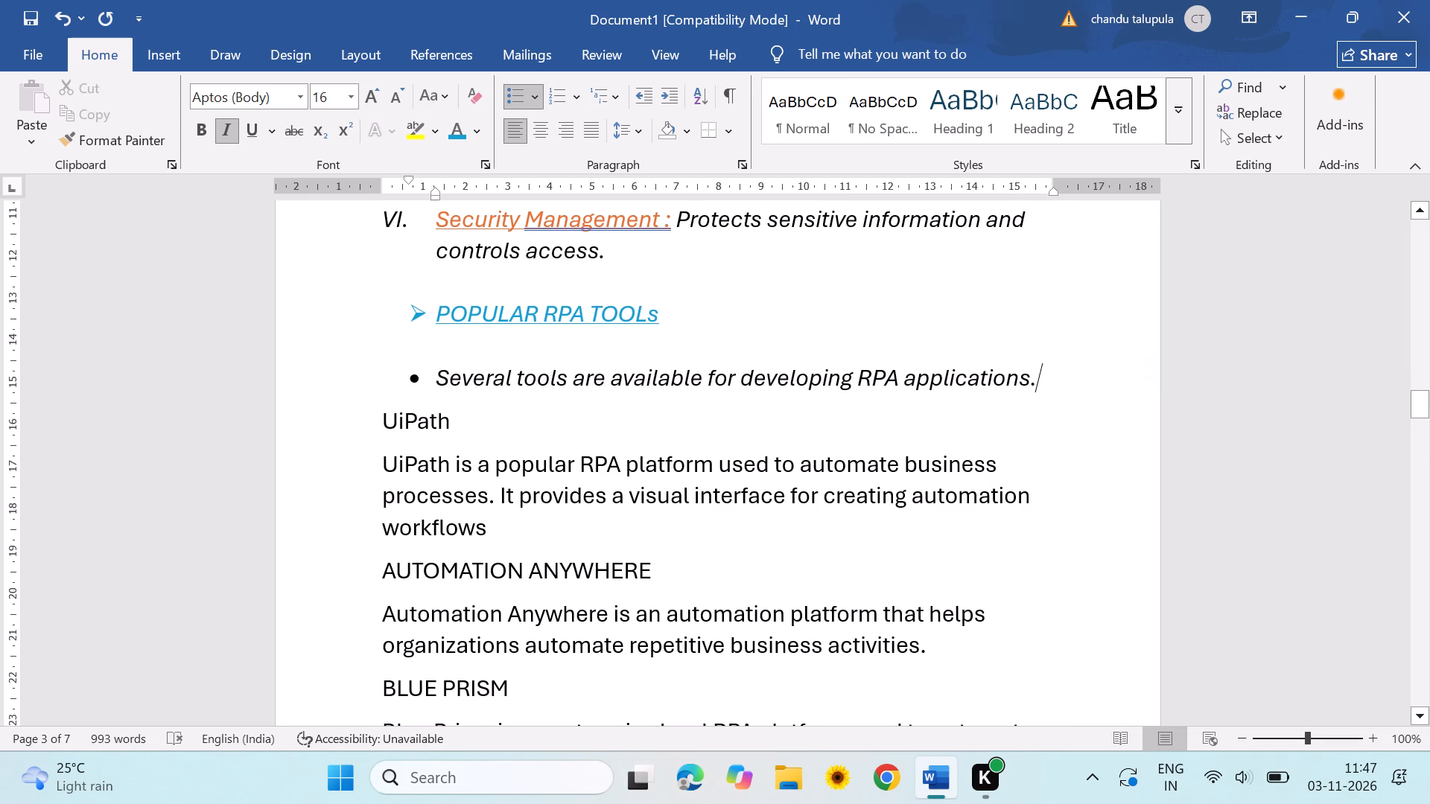
pyautogui.press('BackSpace')
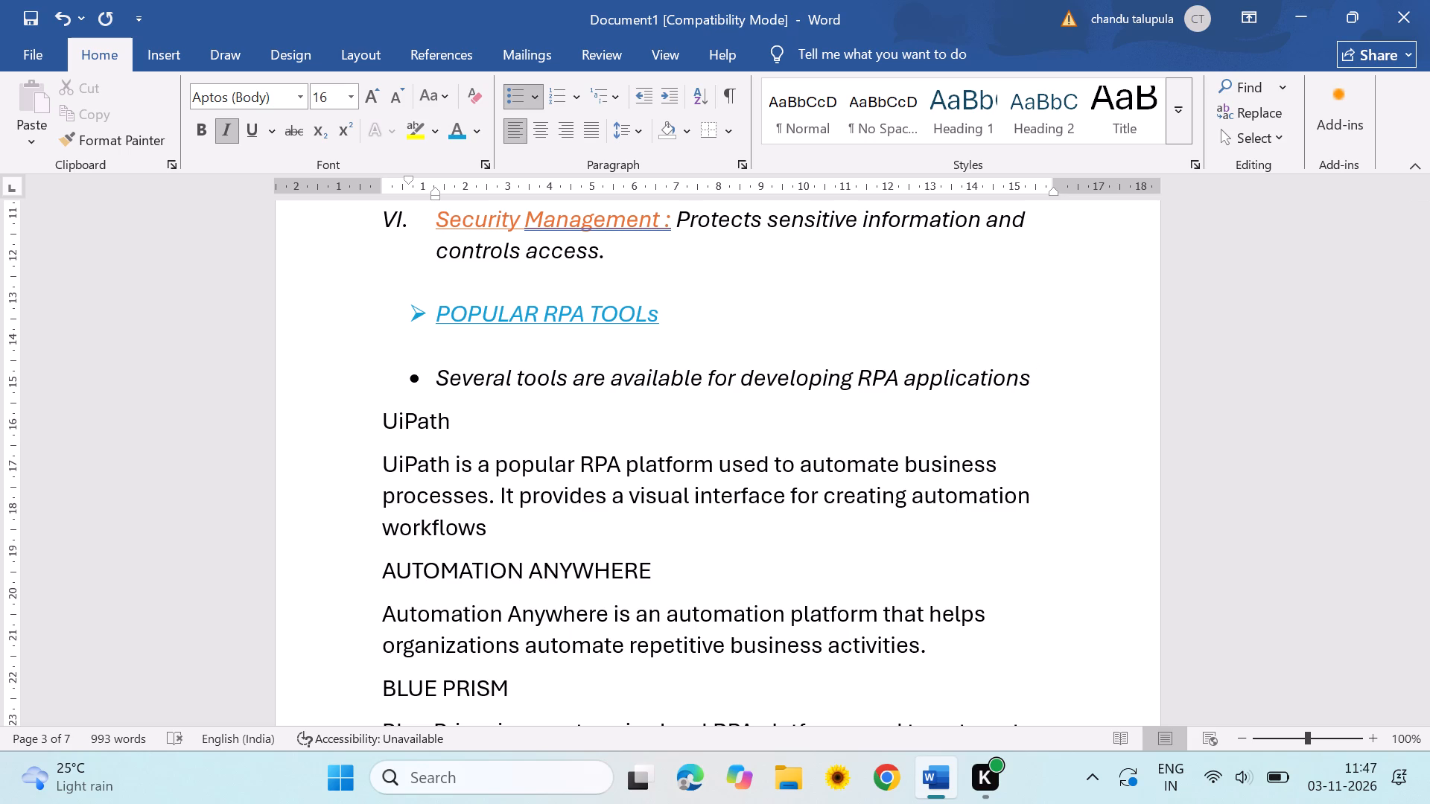
pyautogui.press('.')
pyautogui.press('Return')
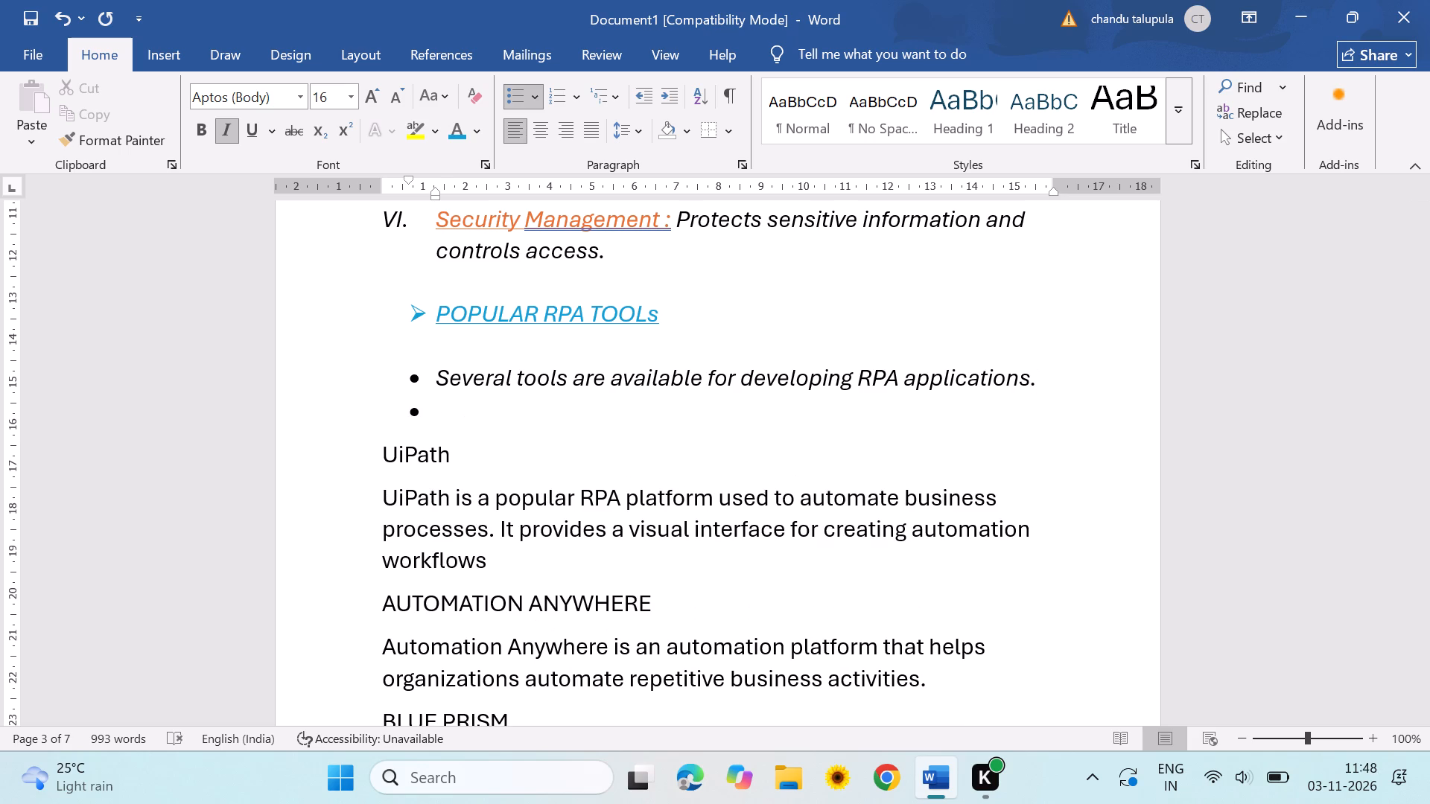
pyautogui.press('BackSpace')
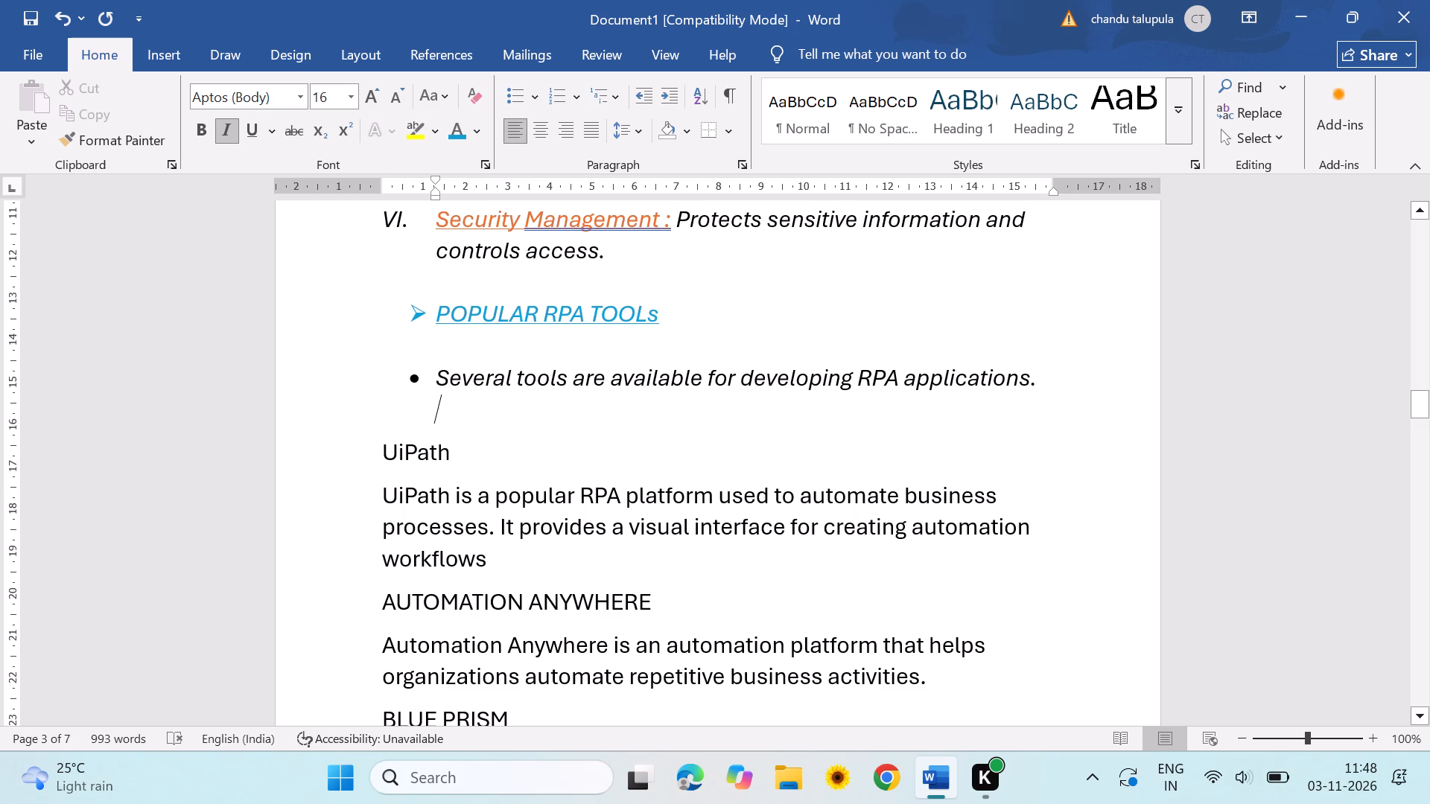
# Format the UiPath heading under POPULAR RPA TOOLs in dark green, italic, with a wavy underline.
pyautogui.moveTo(375, 455); pyautogui.dragTo(419, 455)
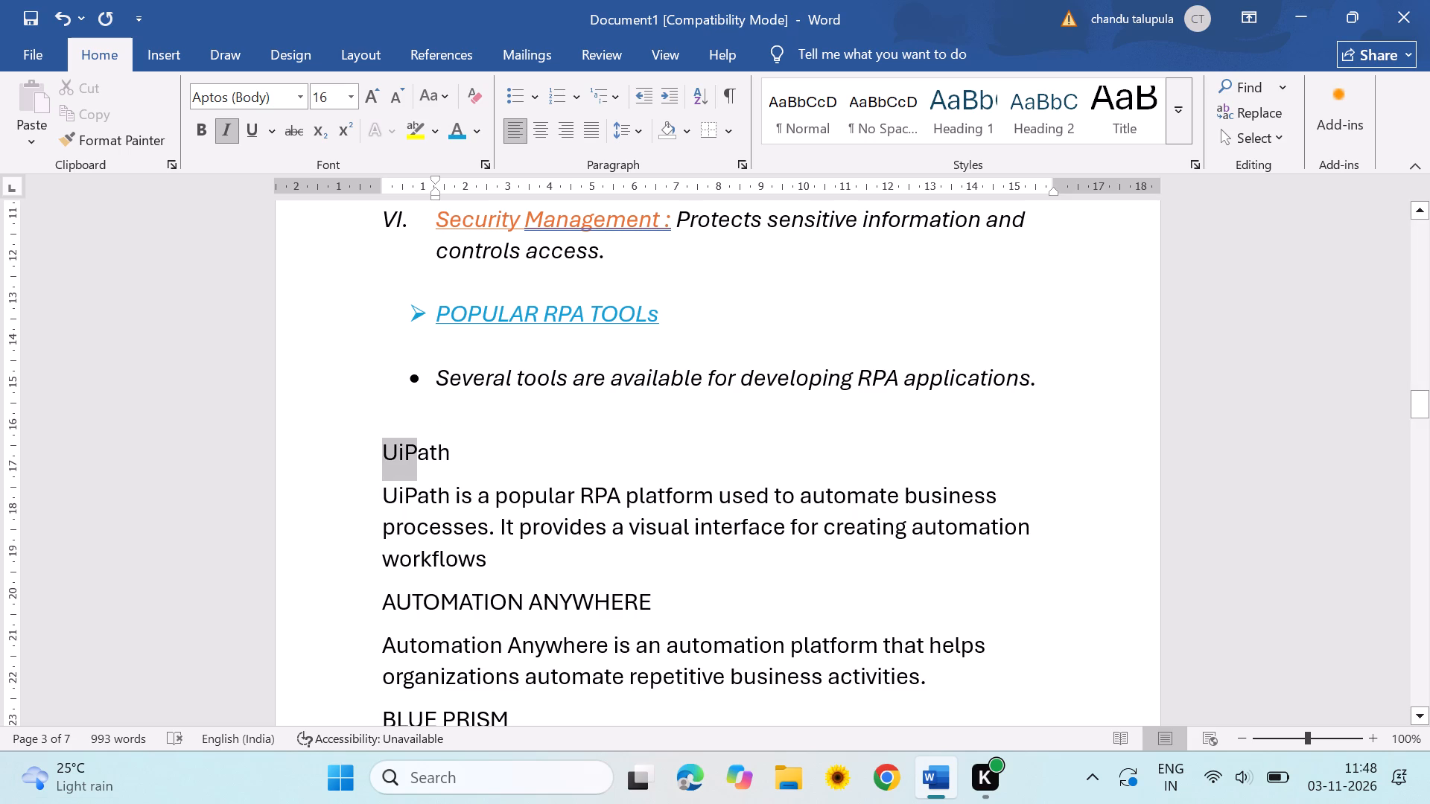
pyautogui.moveTo(419, 455); pyautogui.dragTo(509, 451)
pyautogui.moveTo(509, 451); pyautogui.dragTo(640, 433)
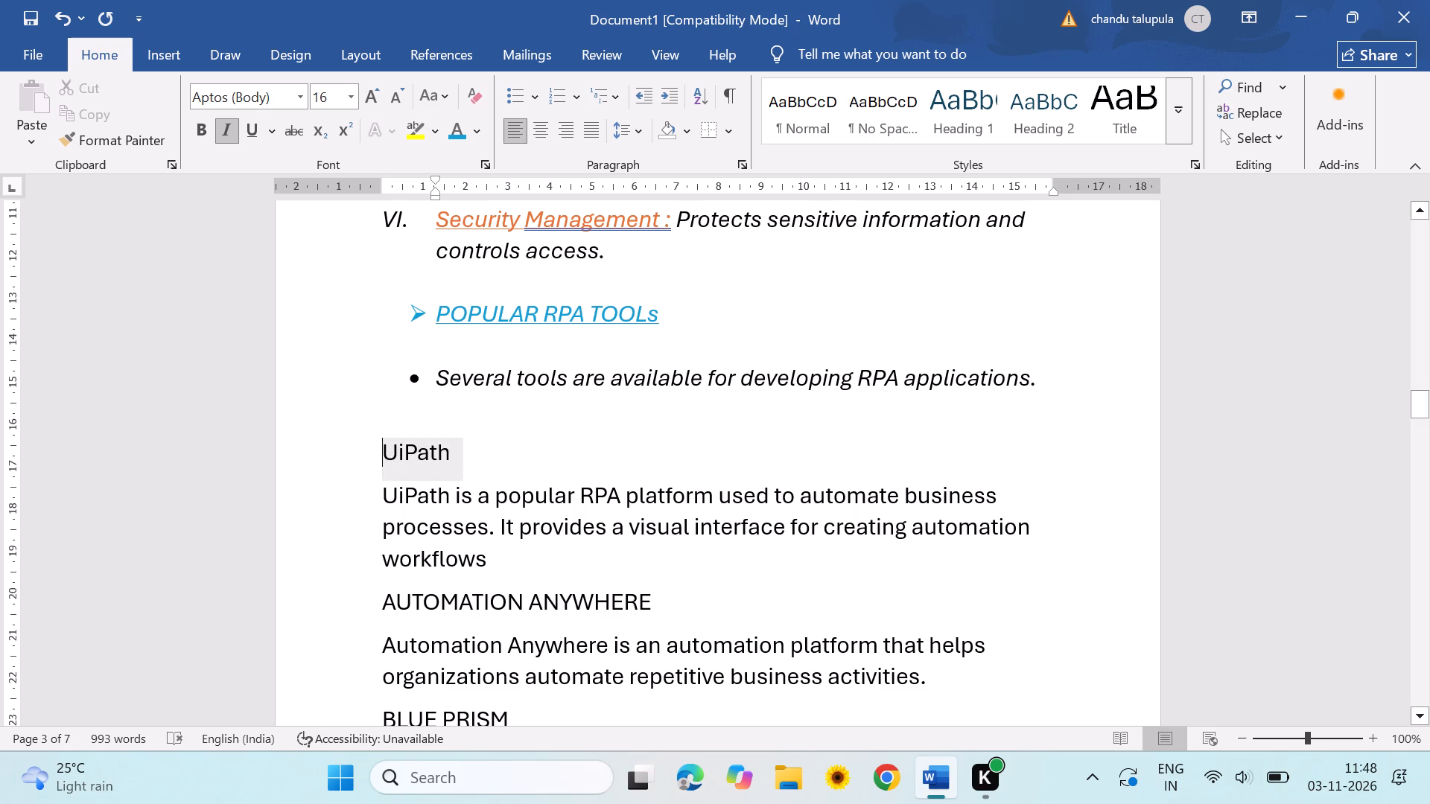
pyautogui.moveTo(640, 433); pyautogui.dragTo(638, 435)
pyautogui.moveTo(385, 452); pyautogui.dragTo(510, 454)
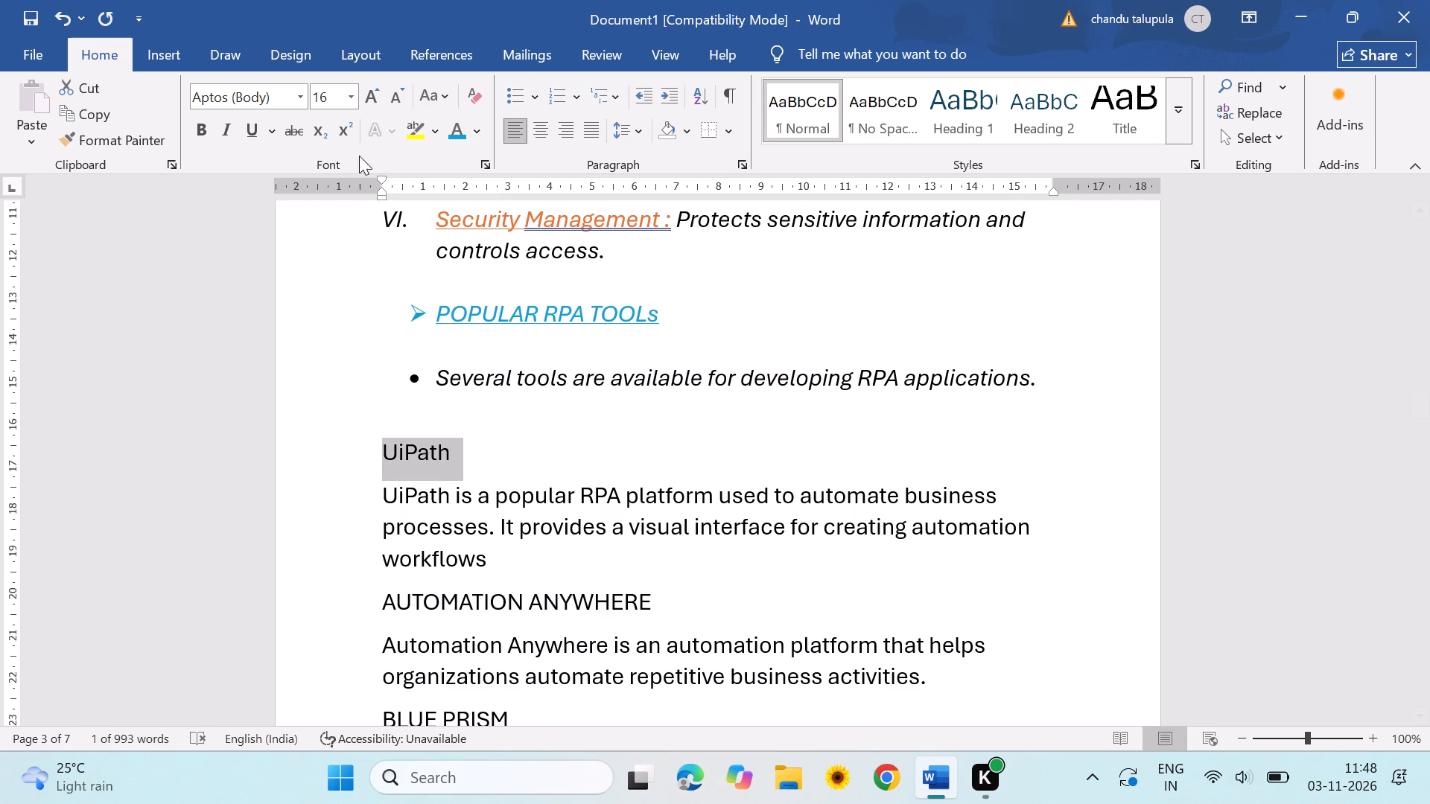
pyautogui.click(483, 140)
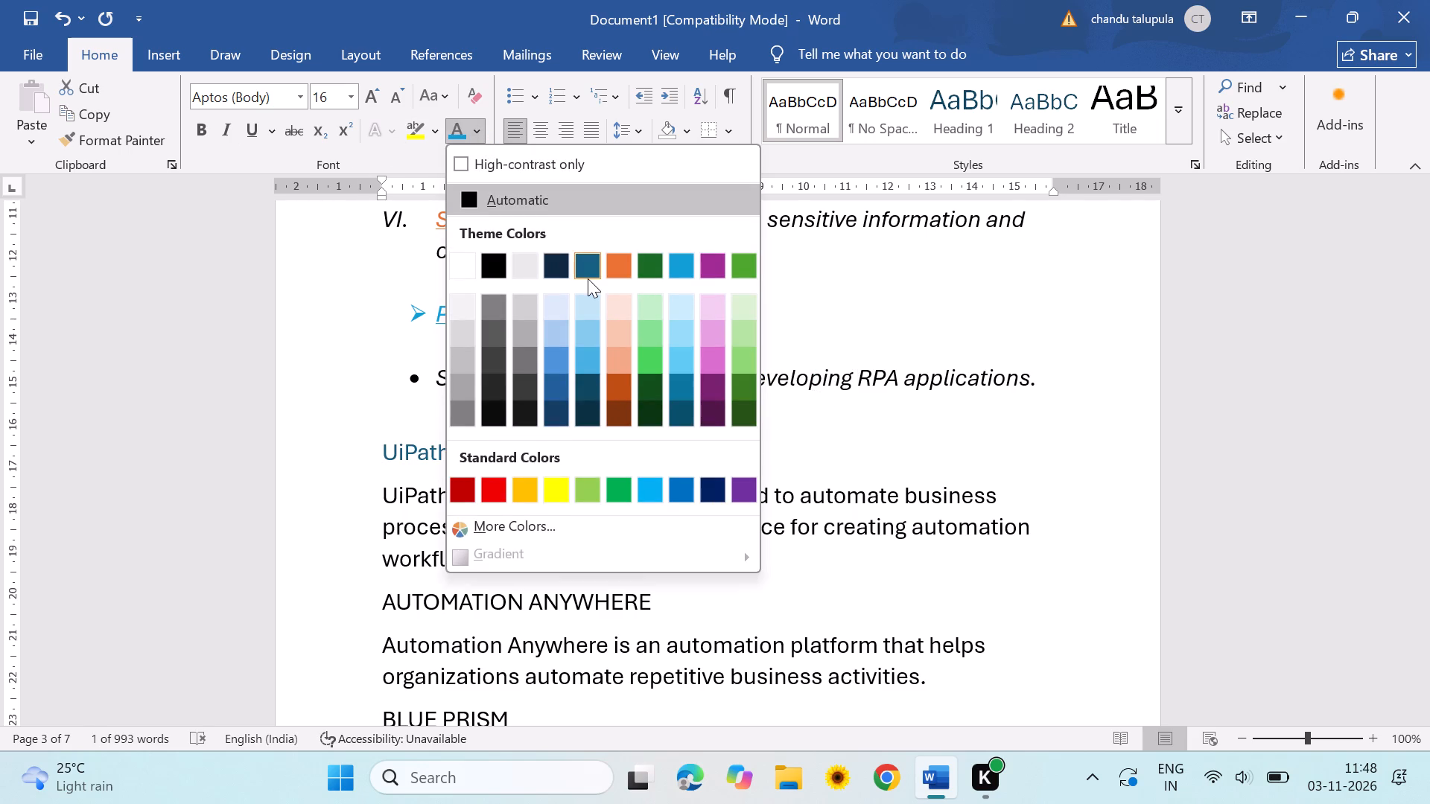
pyautogui.click(651, 265)
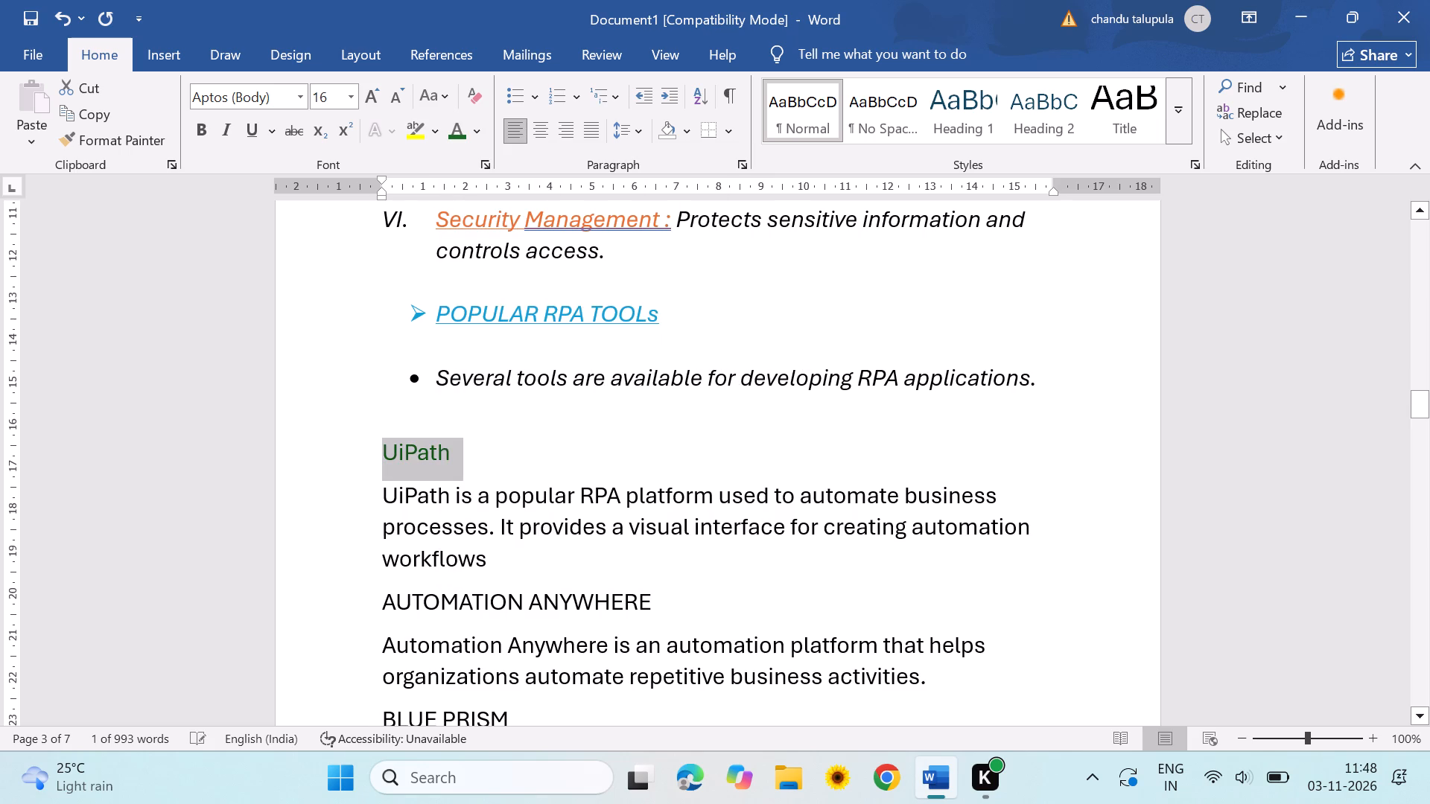
pyautogui.click(226, 131)
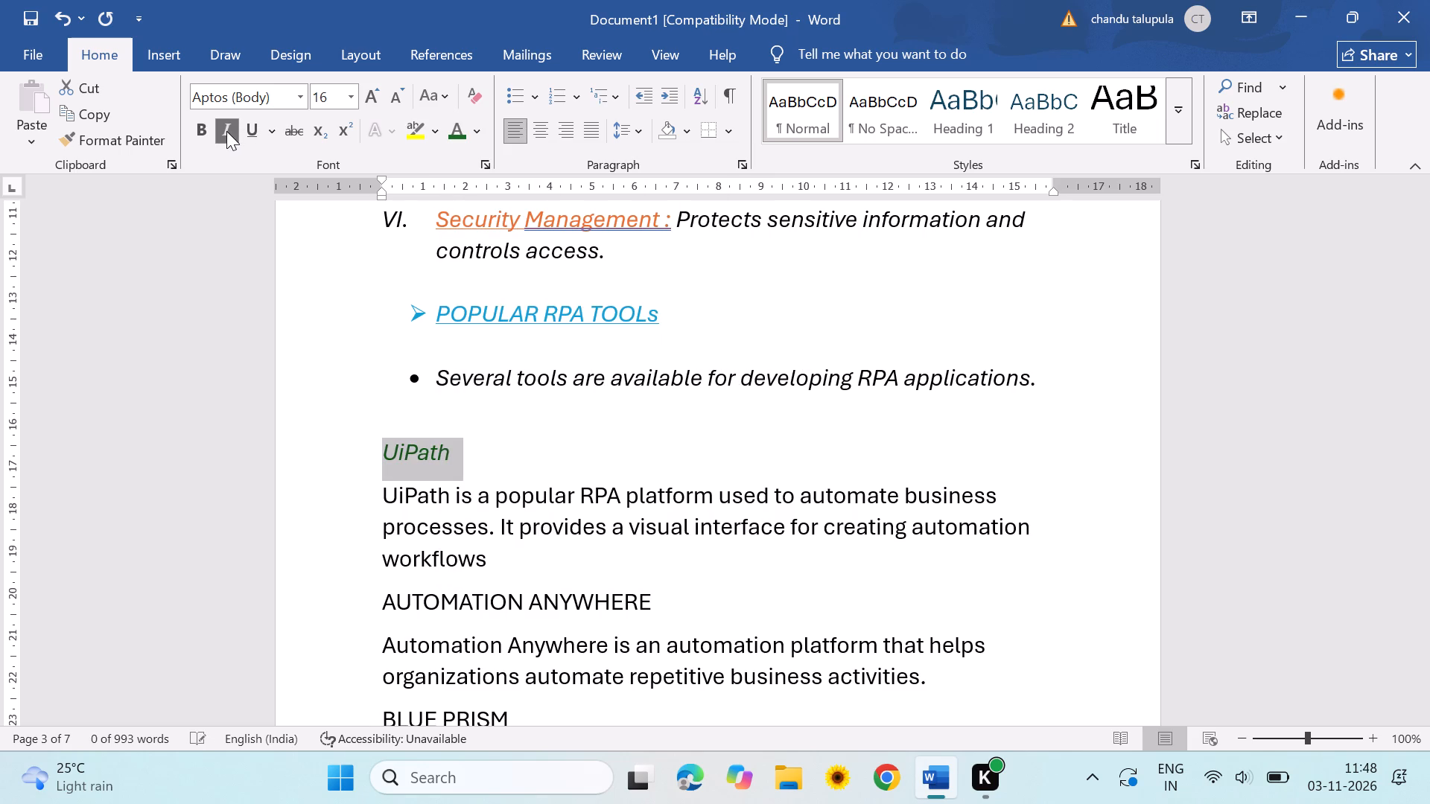
pyautogui.click(274, 135)
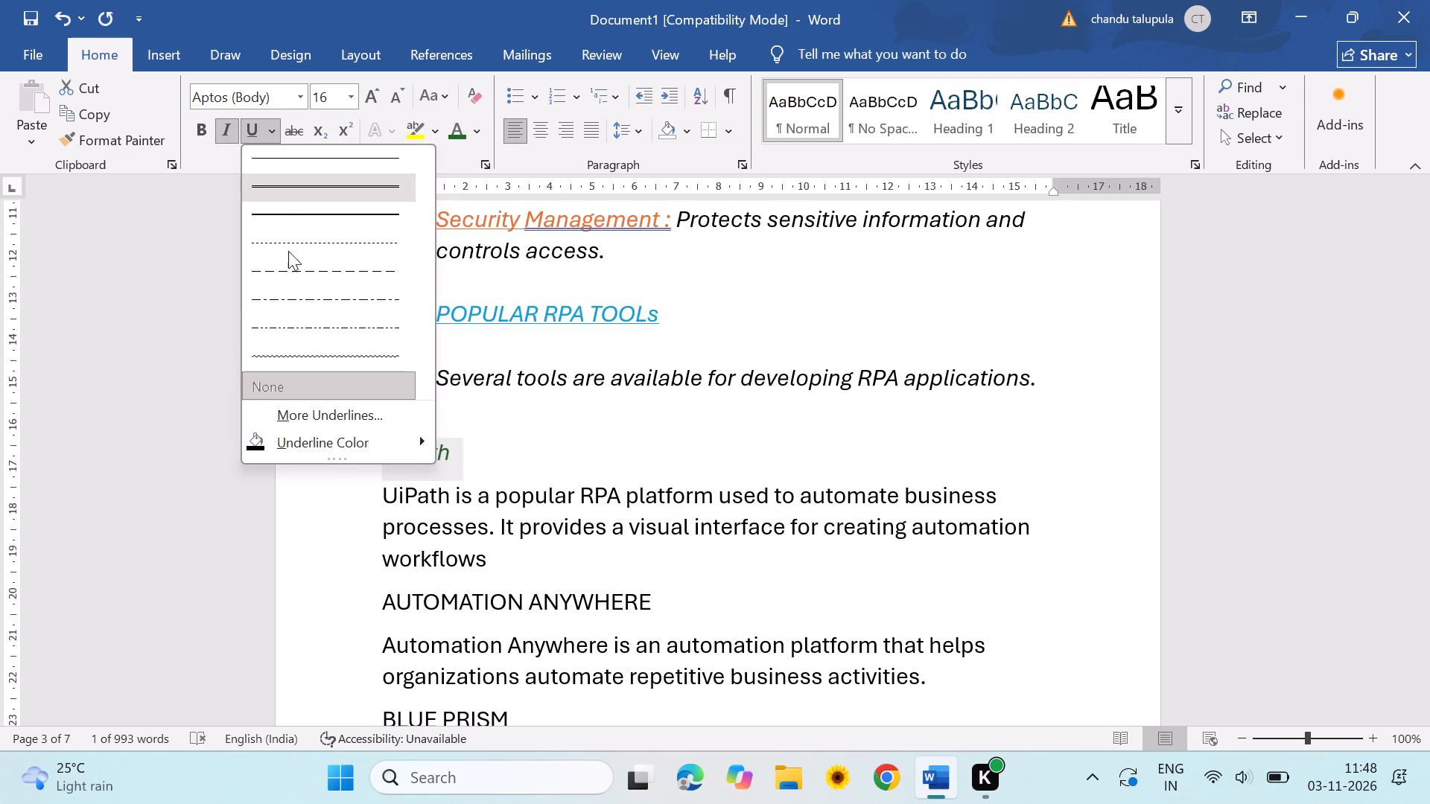
pyautogui.click(316, 347)
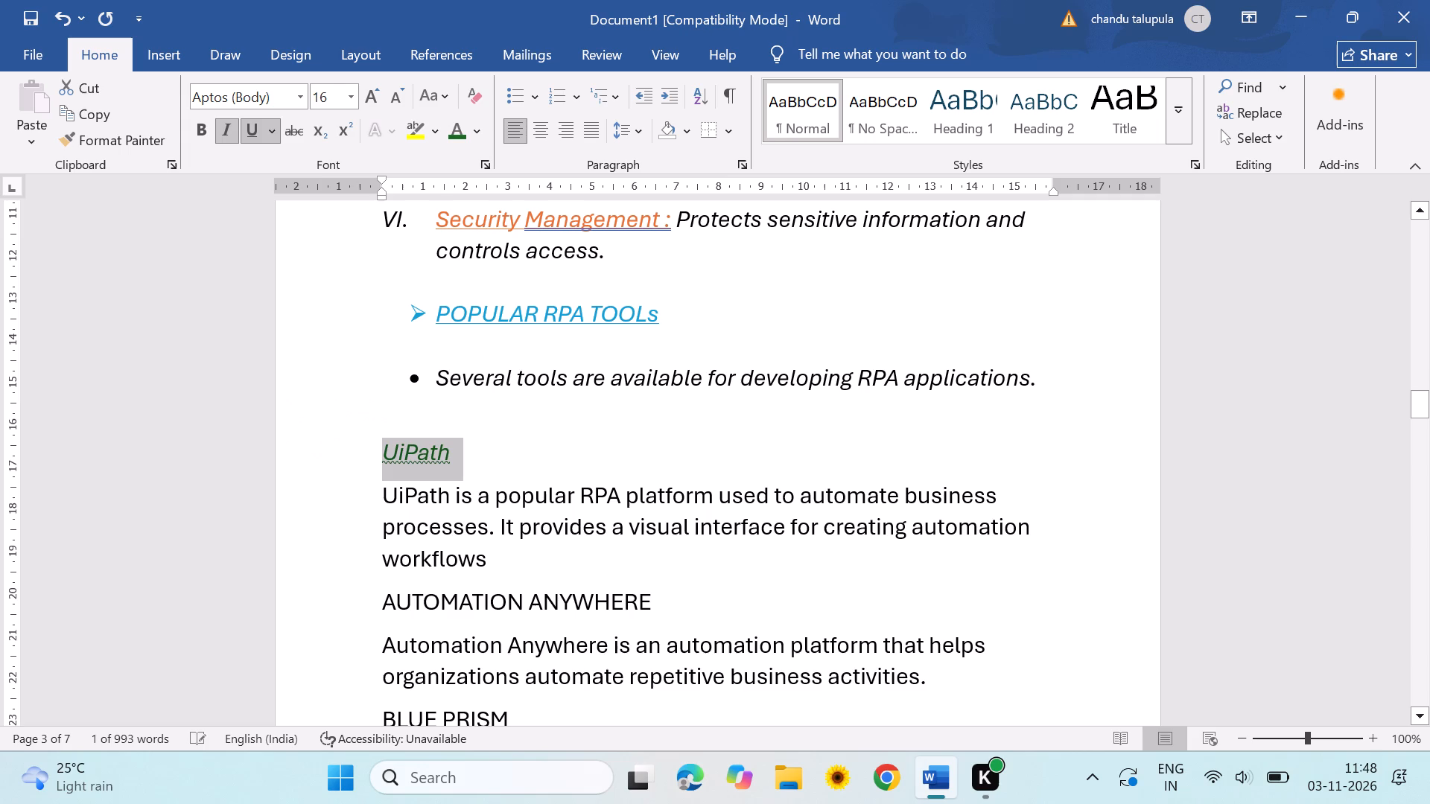
pyautogui.click(843, 432)
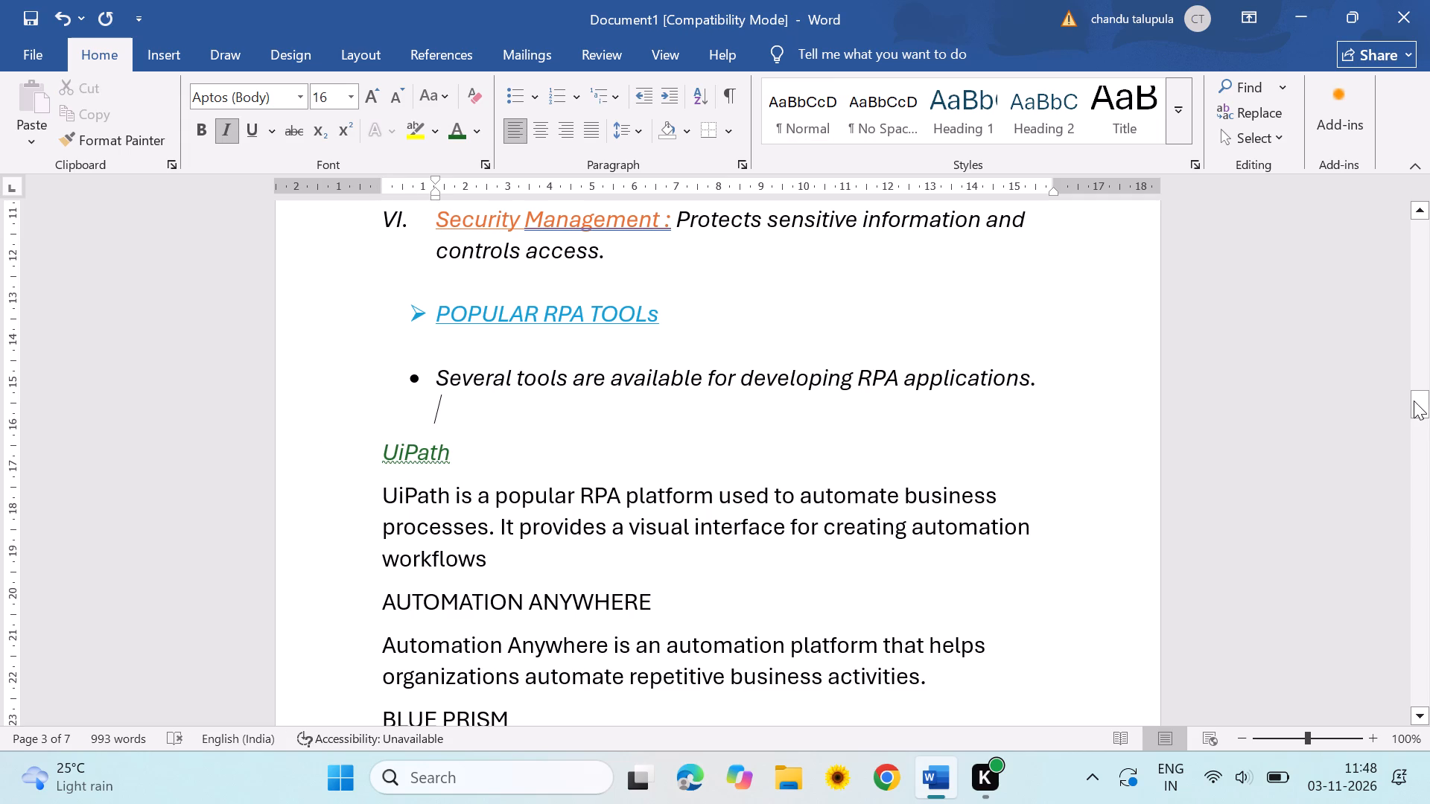
# Italicise the UiPath description paragraph, end it with a full stop and add a blank line below it.
pyautogui.moveTo(1414, 401); pyautogui.dragTo(1412, 410)
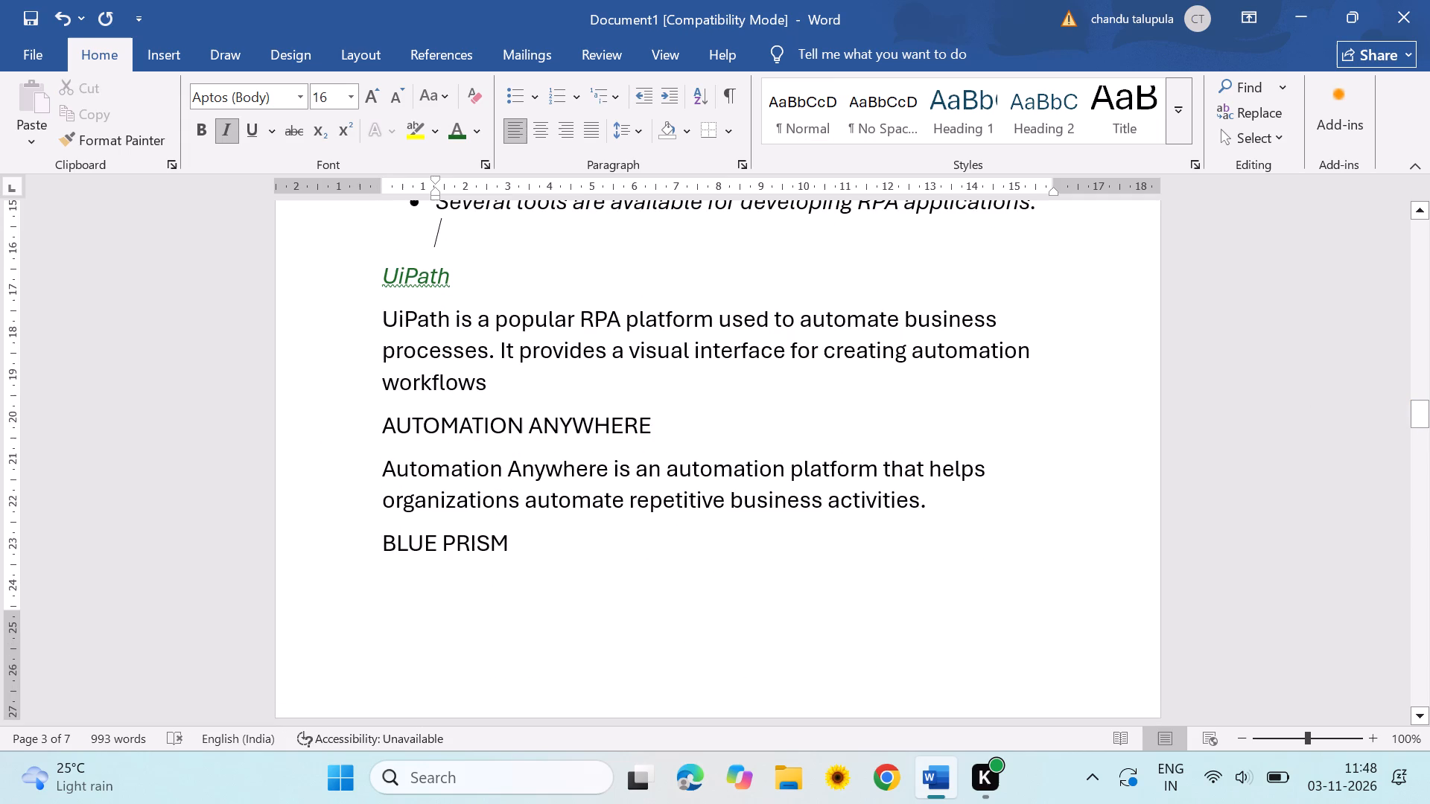
pyautogui.moveTo(381, 320); pyautogui.dragTo(387, 325)
pyautogui.moveTo(387, 325); pyautogui.dragTo(503, 380)
pyautogui.click(542, 345)
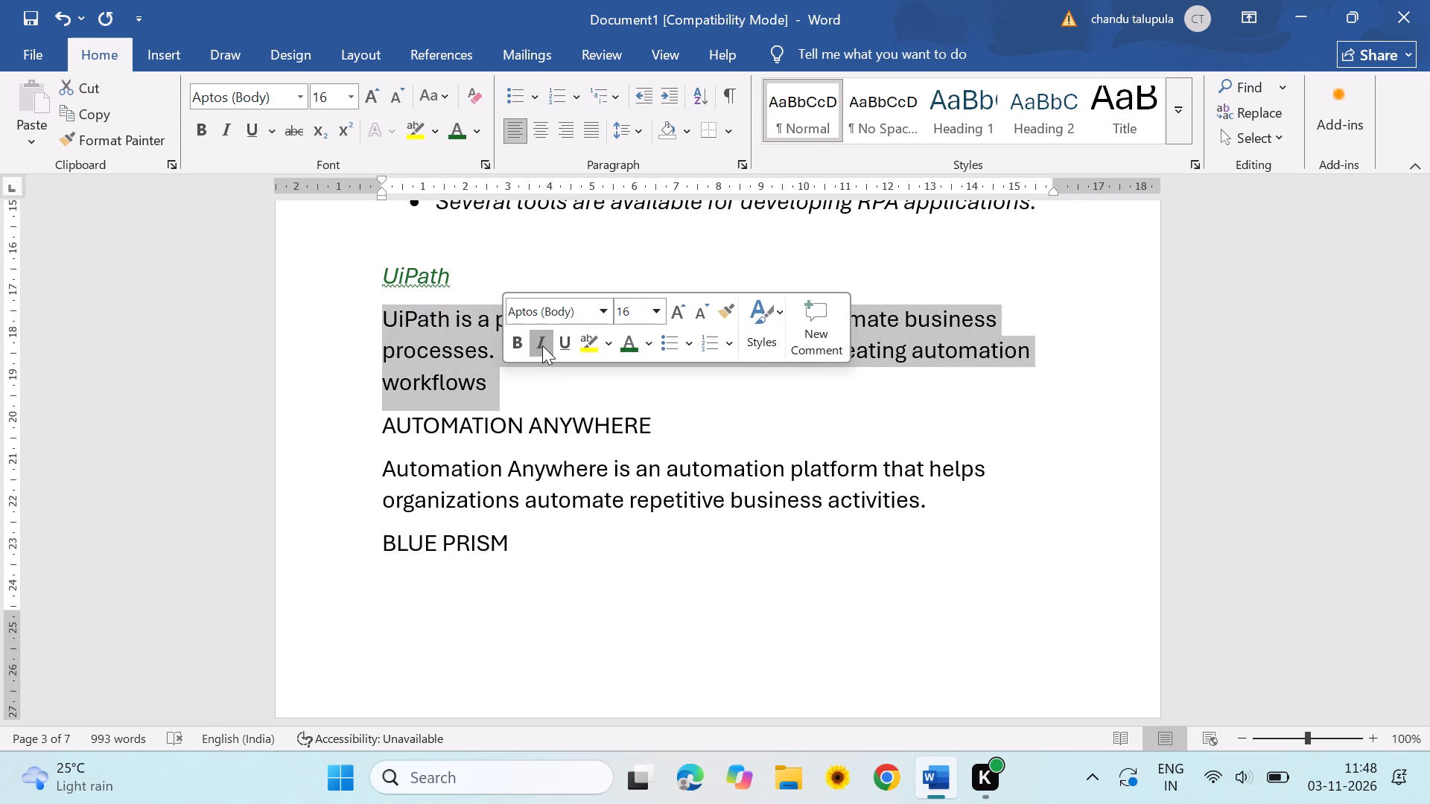
pyautogui.click(546, 398)
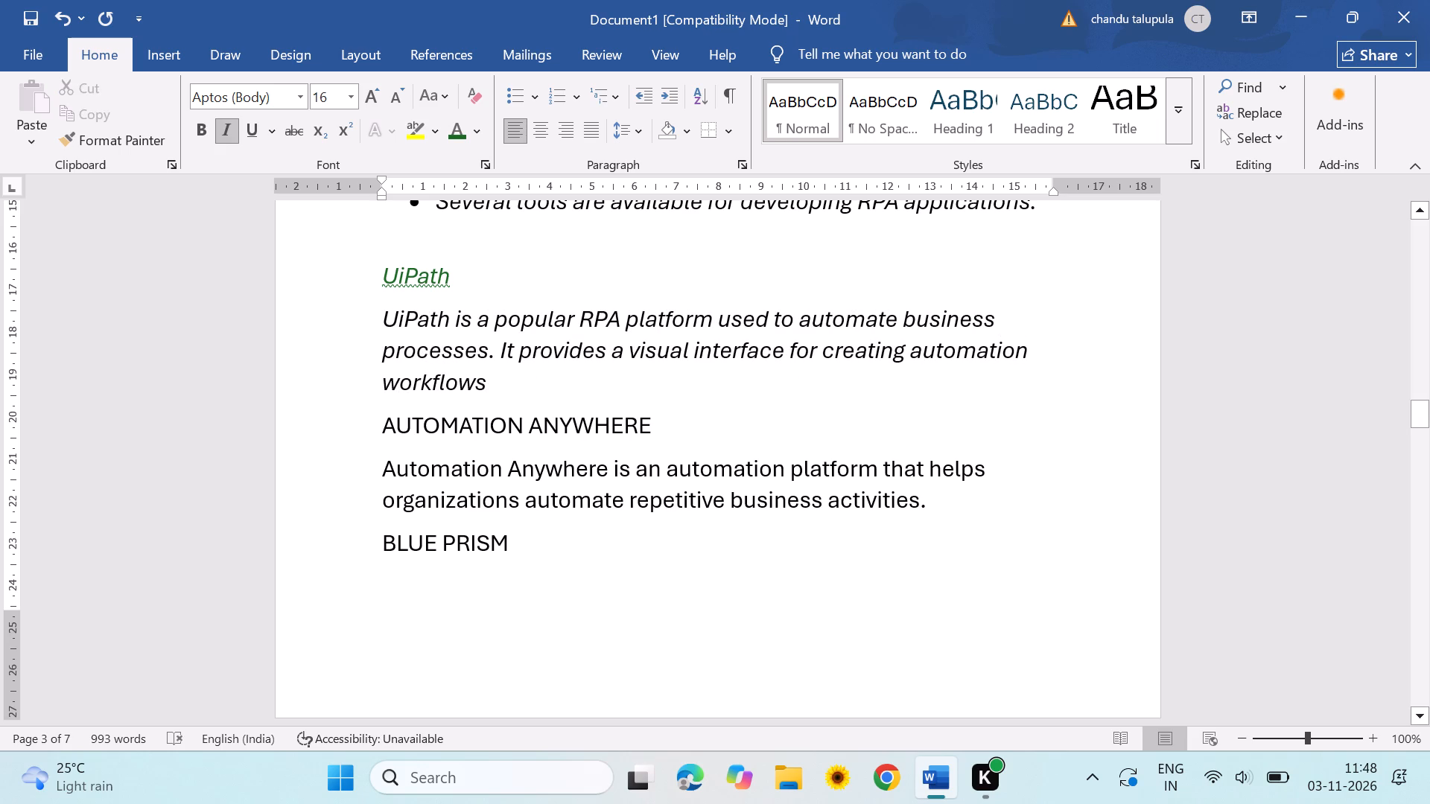
pyautogui.press('.')
pyautogui.press('Return')
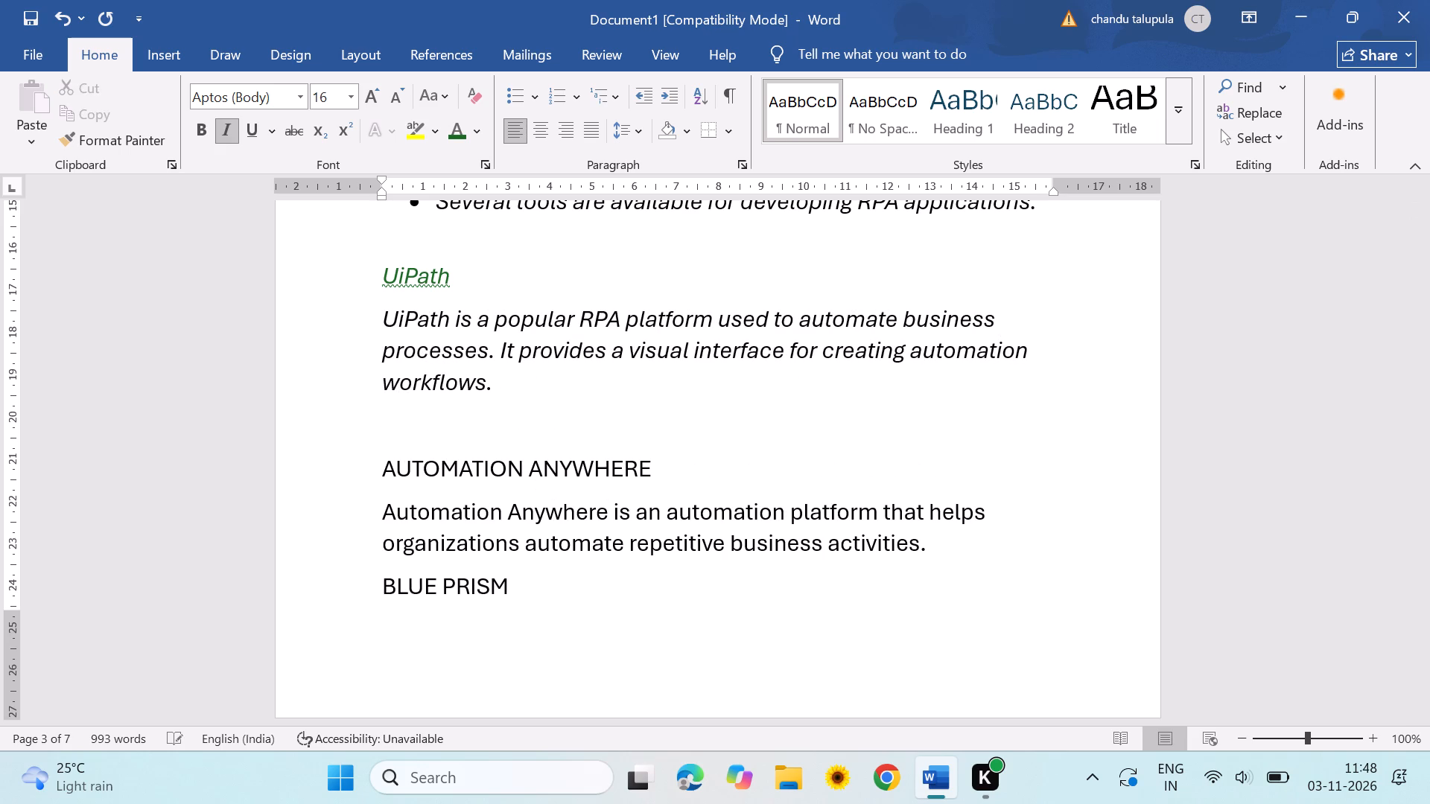
# Format the AUTOMATION ANYWHERE heading in dark green with a wavy underline and a four-diamond bullet.
pyautogui.moveTo(378, 470); pyautogui.dragTo(661, 494)
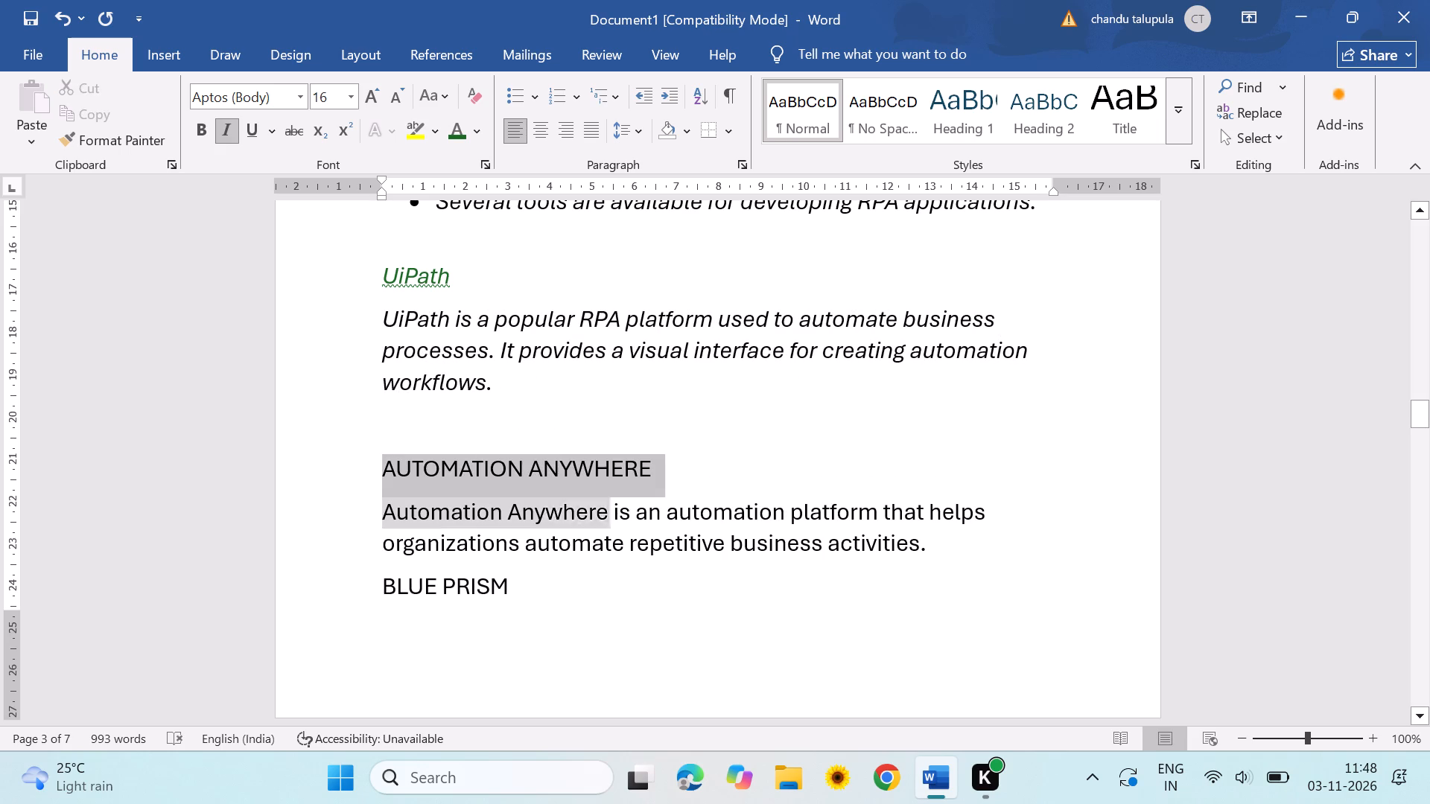
pyautogui.moveTo(661, 494); pyautogui.dragTo(672, 479)
pyautogui.click(797, 441)
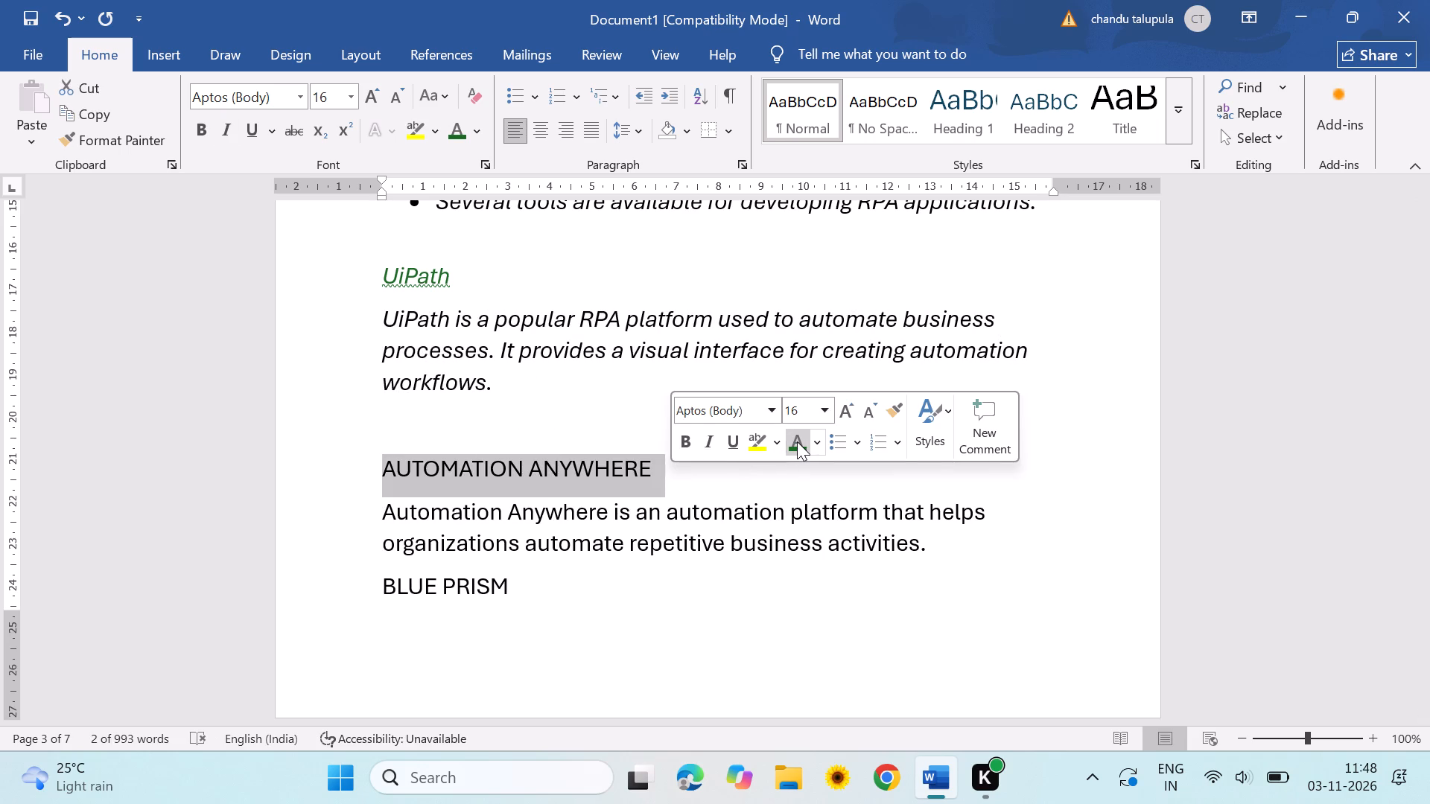
pyautogui.click(269, 130)
pyautogui.click(272, 350)
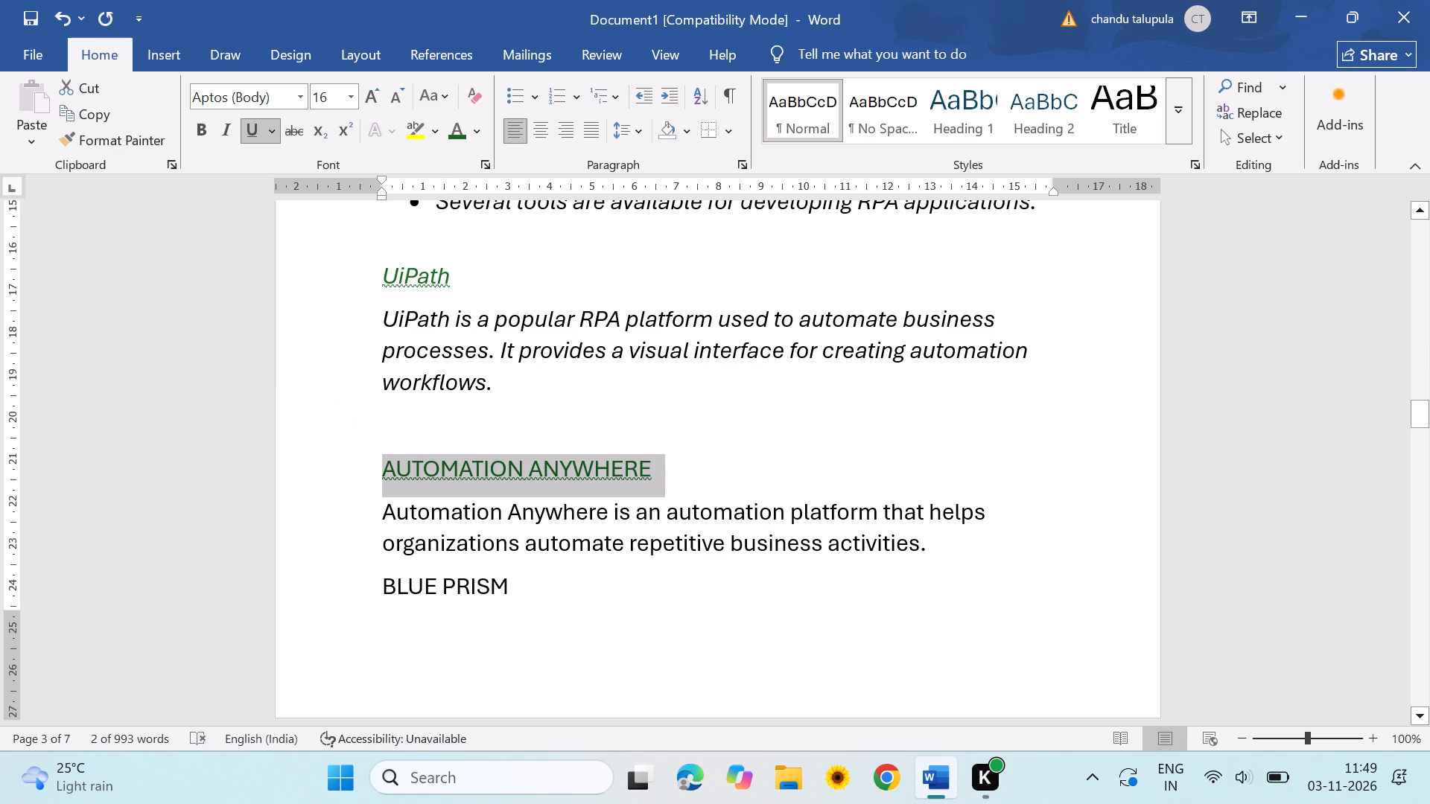
pyautogui.click(541, 102)
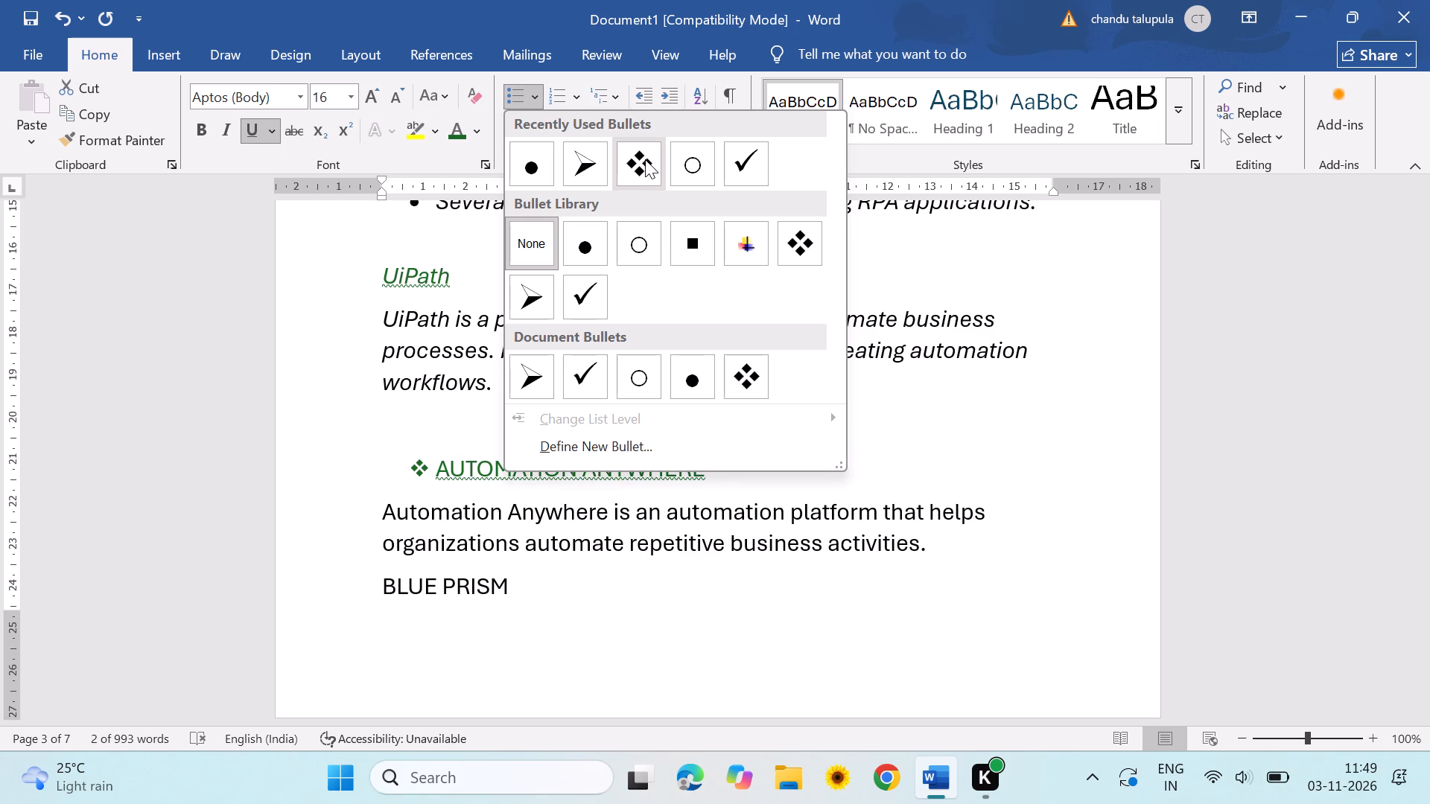
pyautogui.click(626, 167)
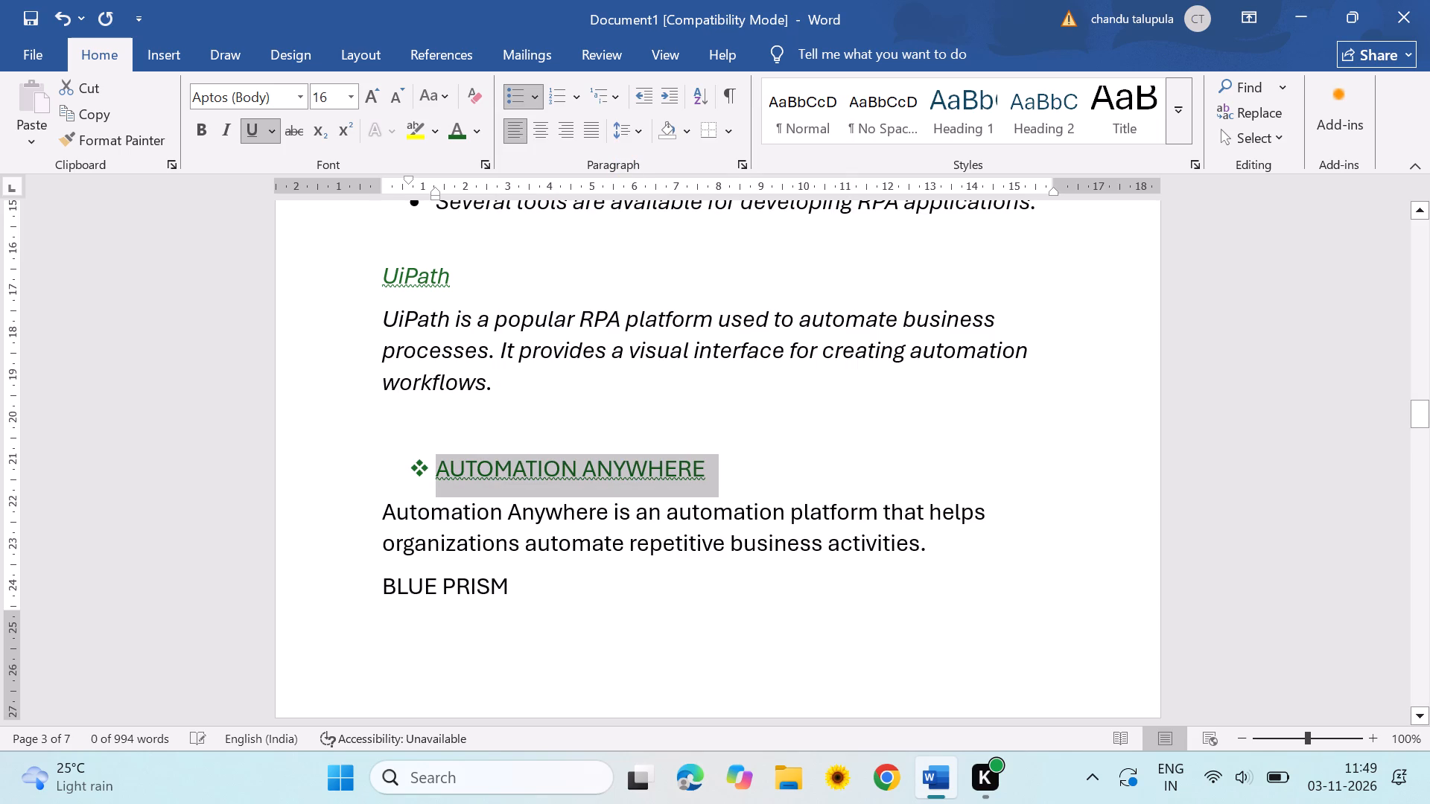
# Give the UiPath heading a four-diamond bullet matching the AUTOMATION ANYWHERE heading.
pyautogui.moveTo(371, 267); pyautogui.dragTo(495, 272)
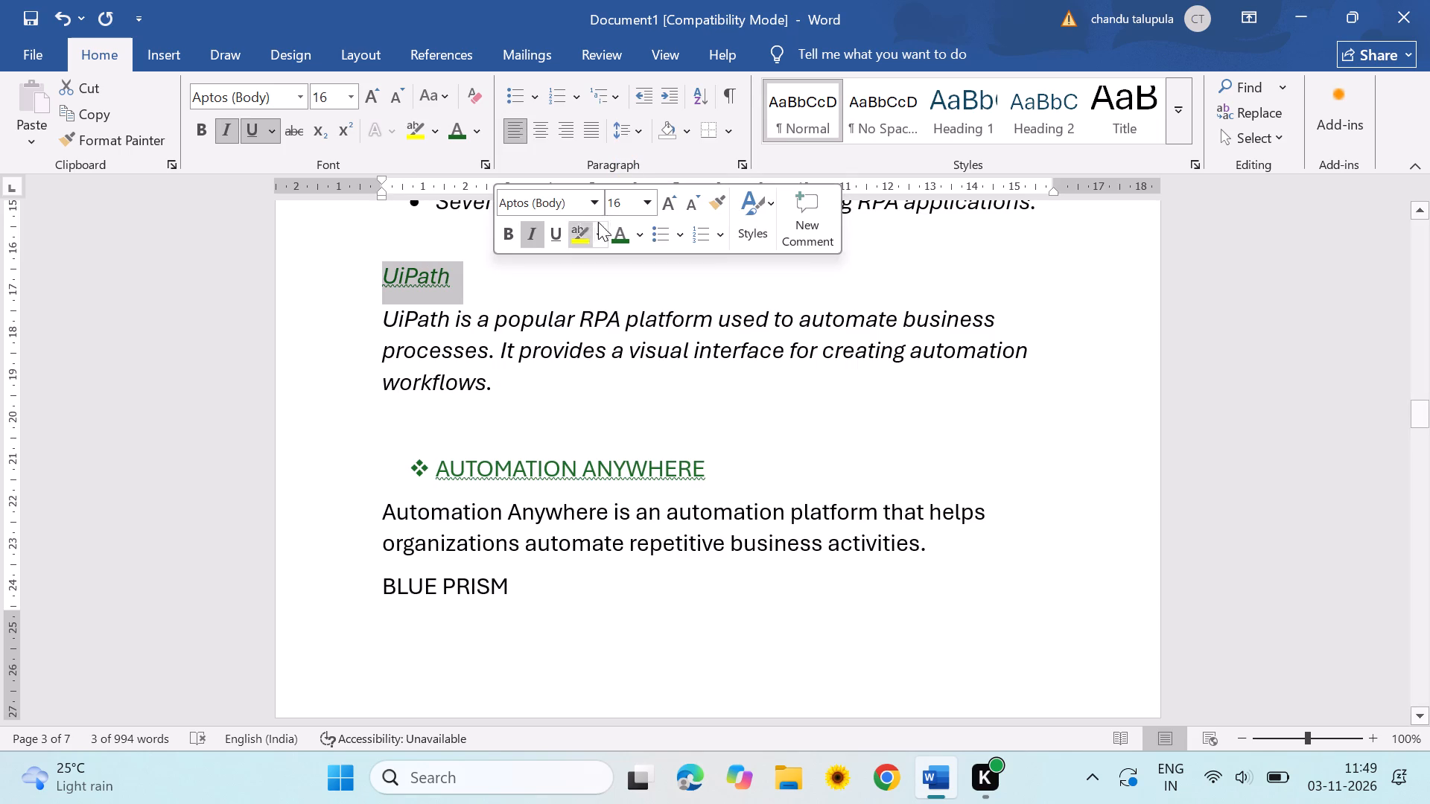
pyautogui.click(684, 237)
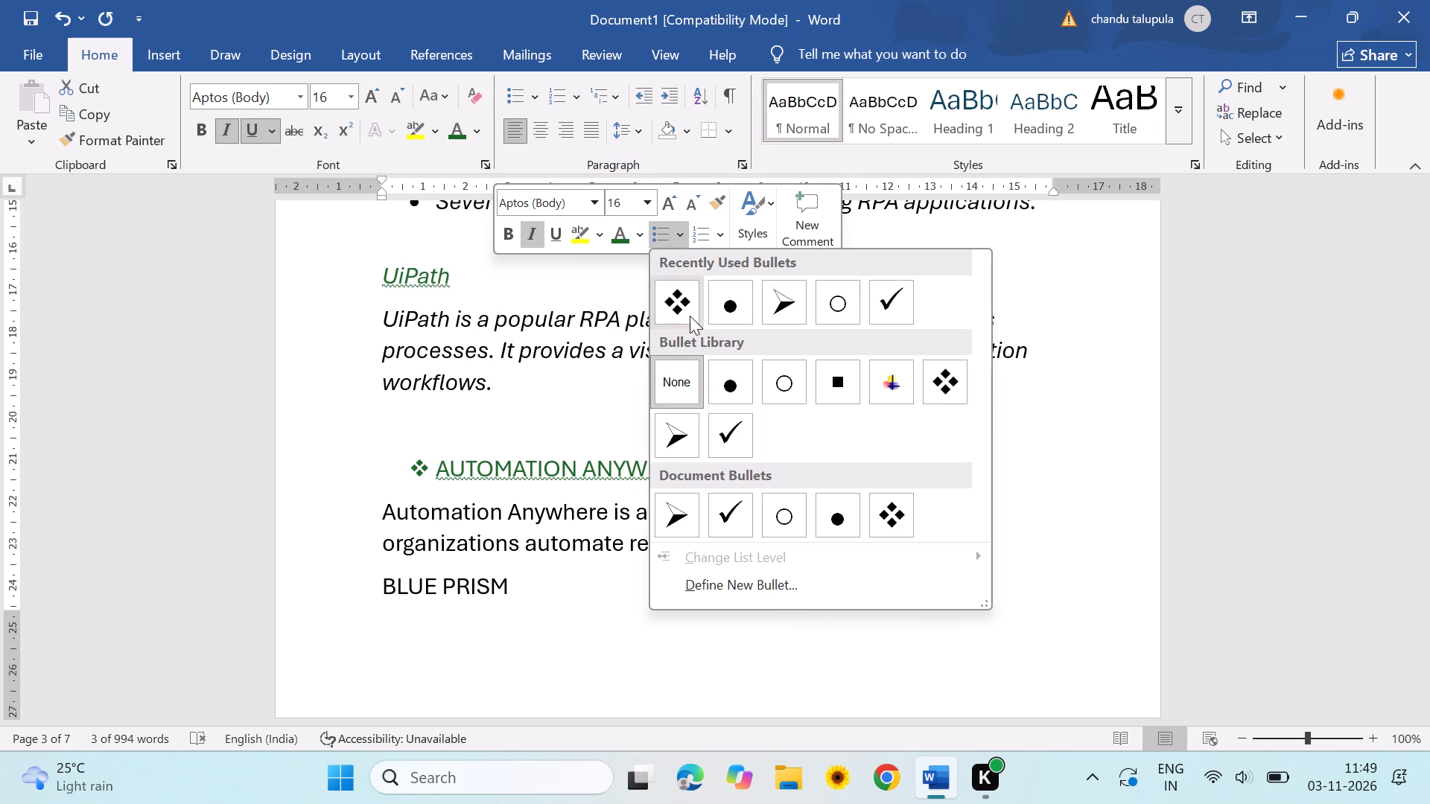
pyautogui.click(690, 316)
pyautogui.click(774, 403)
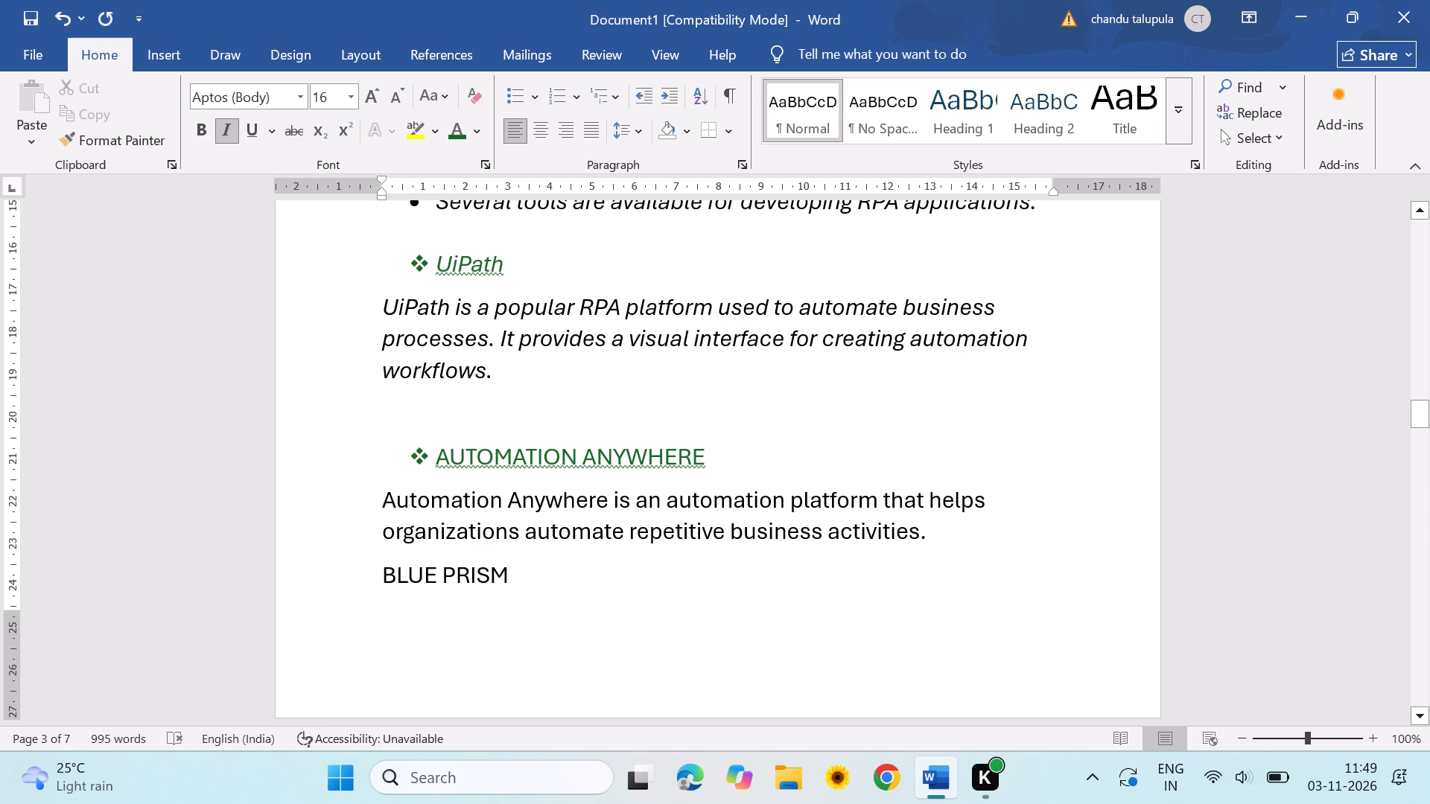
# Italicise the AUTOMATION ANYWHERE heading and its description, and add a blank line below the description.
pyautogui.moveTo(1421, 407); pyautogui.dragTo(1423, 418)
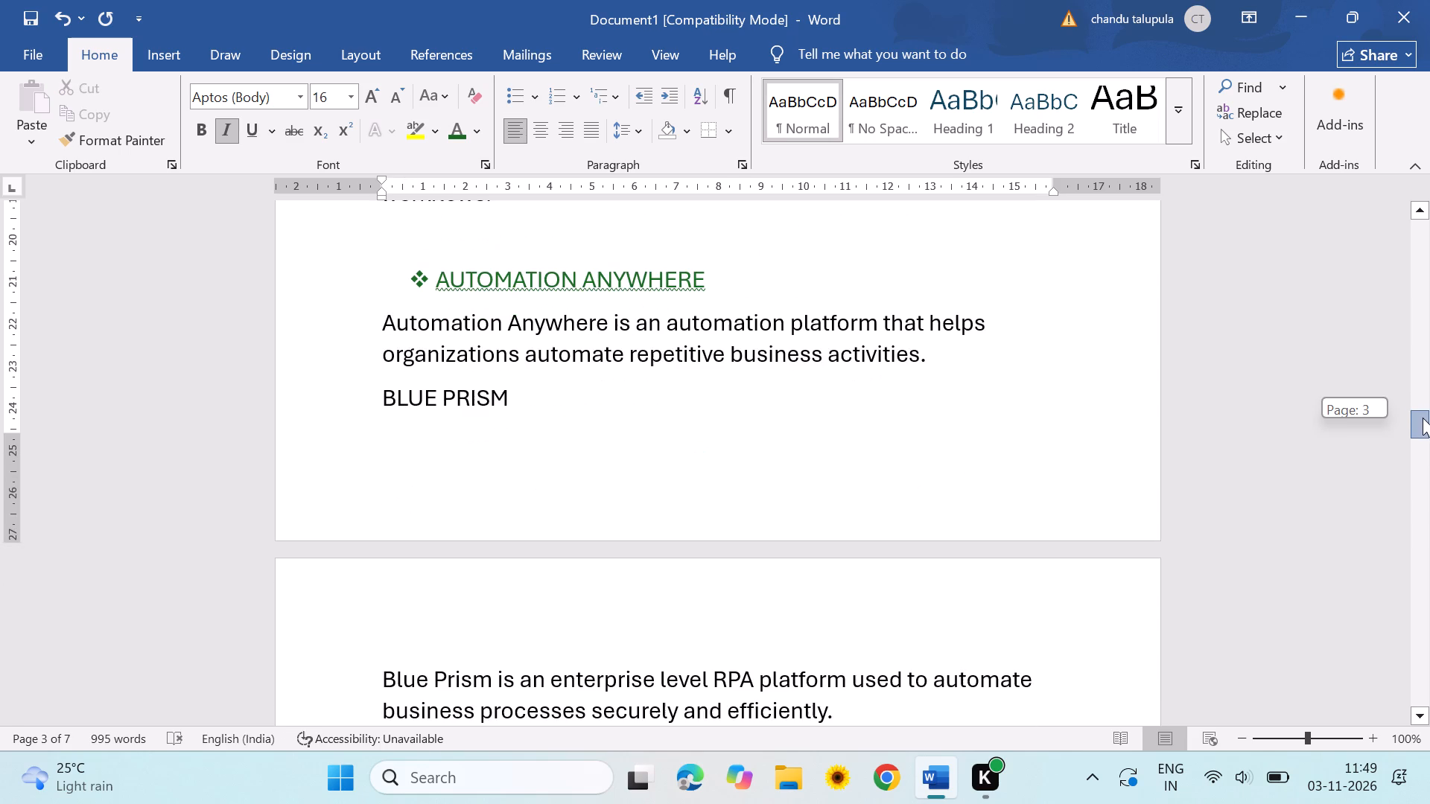
pyautogui.moveTo(1423, 418); pyautogui.dragTo(1423, 417)
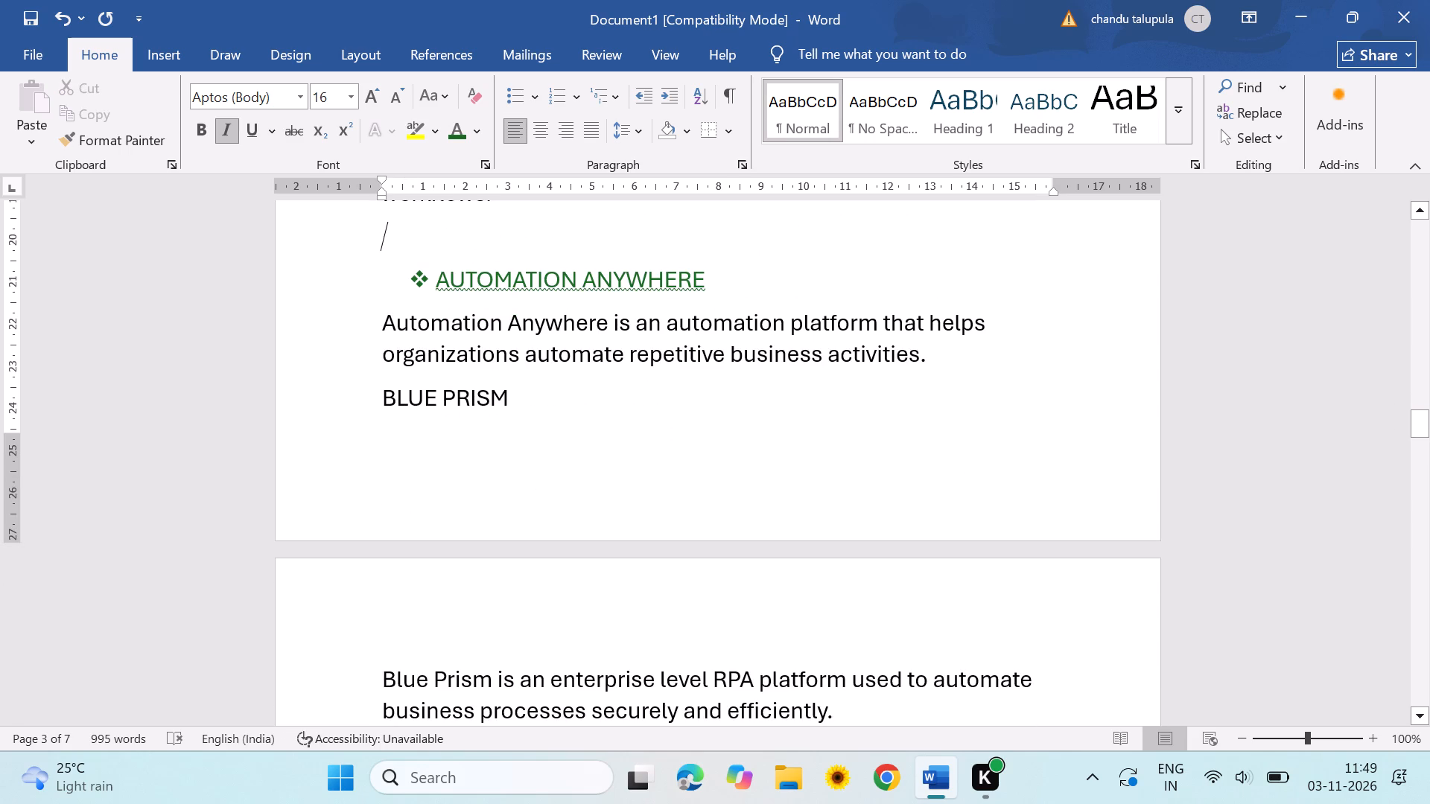
pyautogui.moveTo(437, 281); pyautogui.dragTo(883, 356)
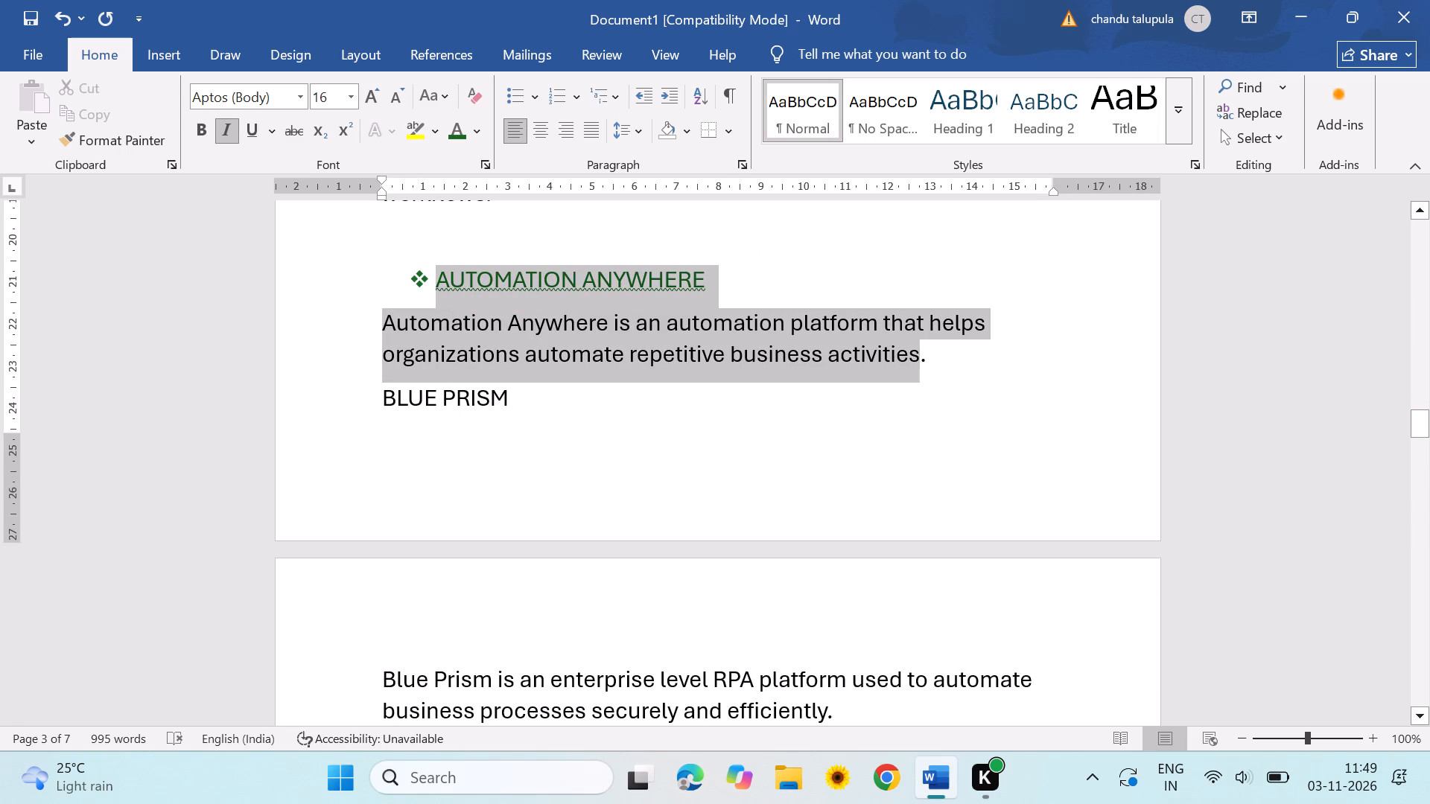
pyautogui.moveTo(883, 356); pyautogui.dragTo(1026, 342)
pyautogui.click(1061, 304)
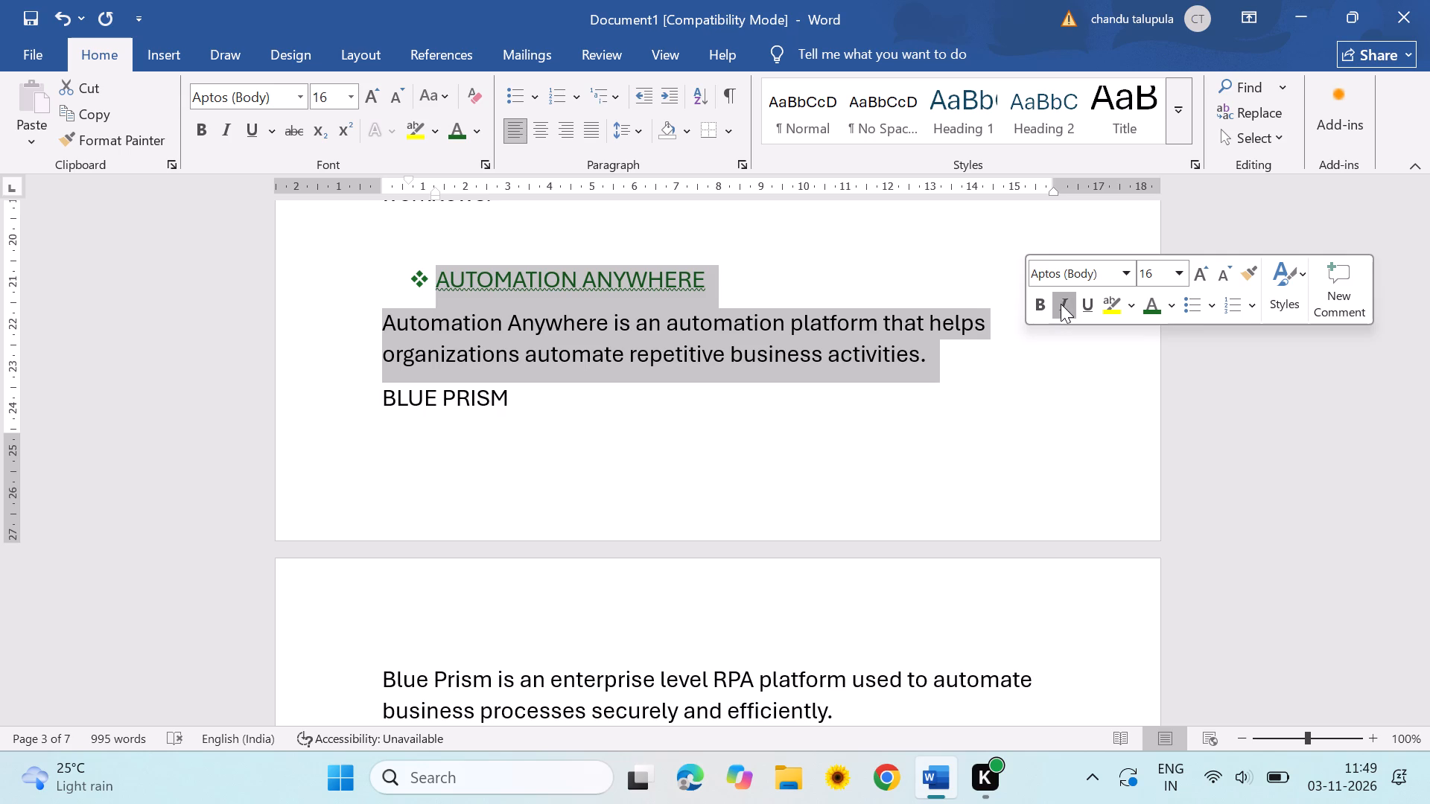
pyautogui.click(1002, 404)
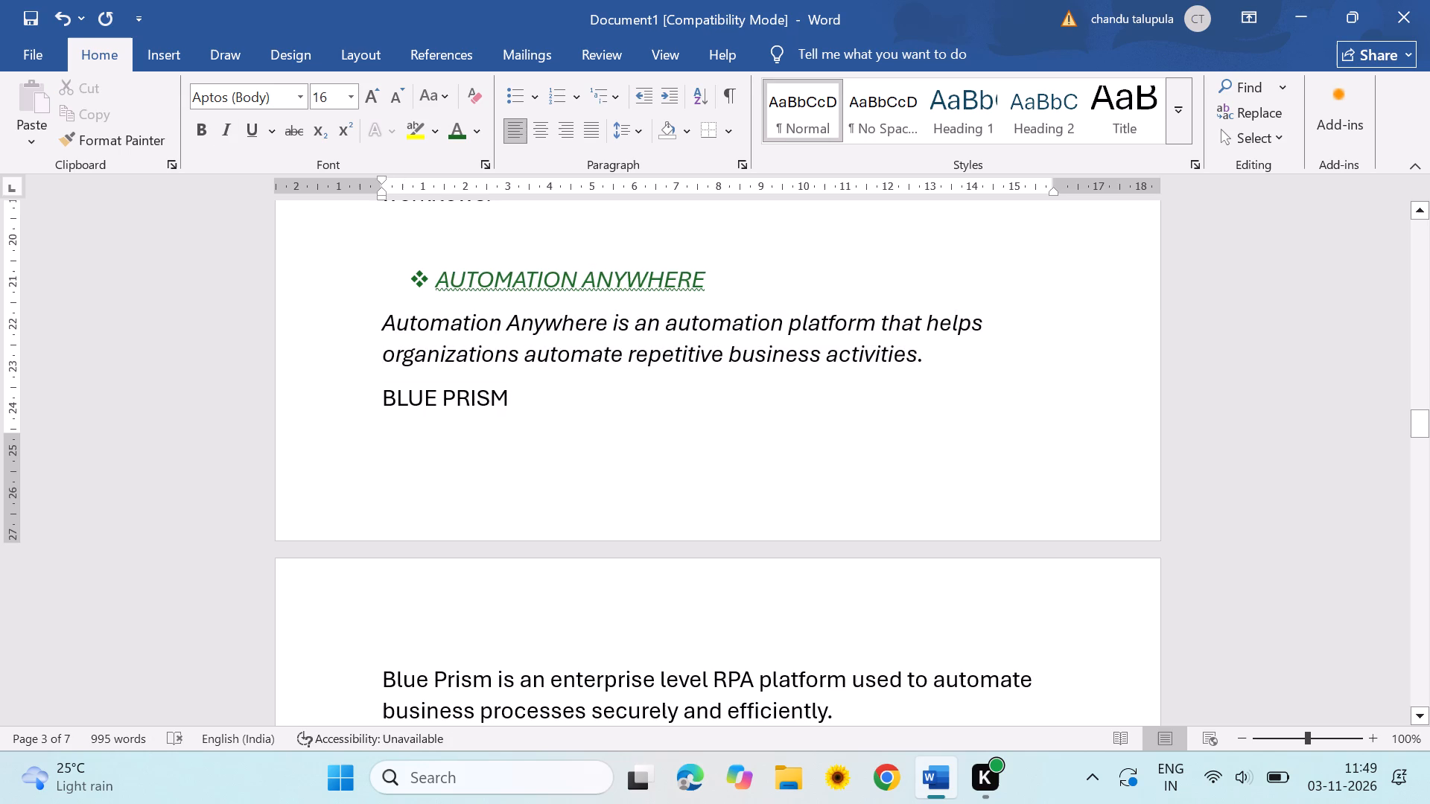
pyautogui.click(935, 353)
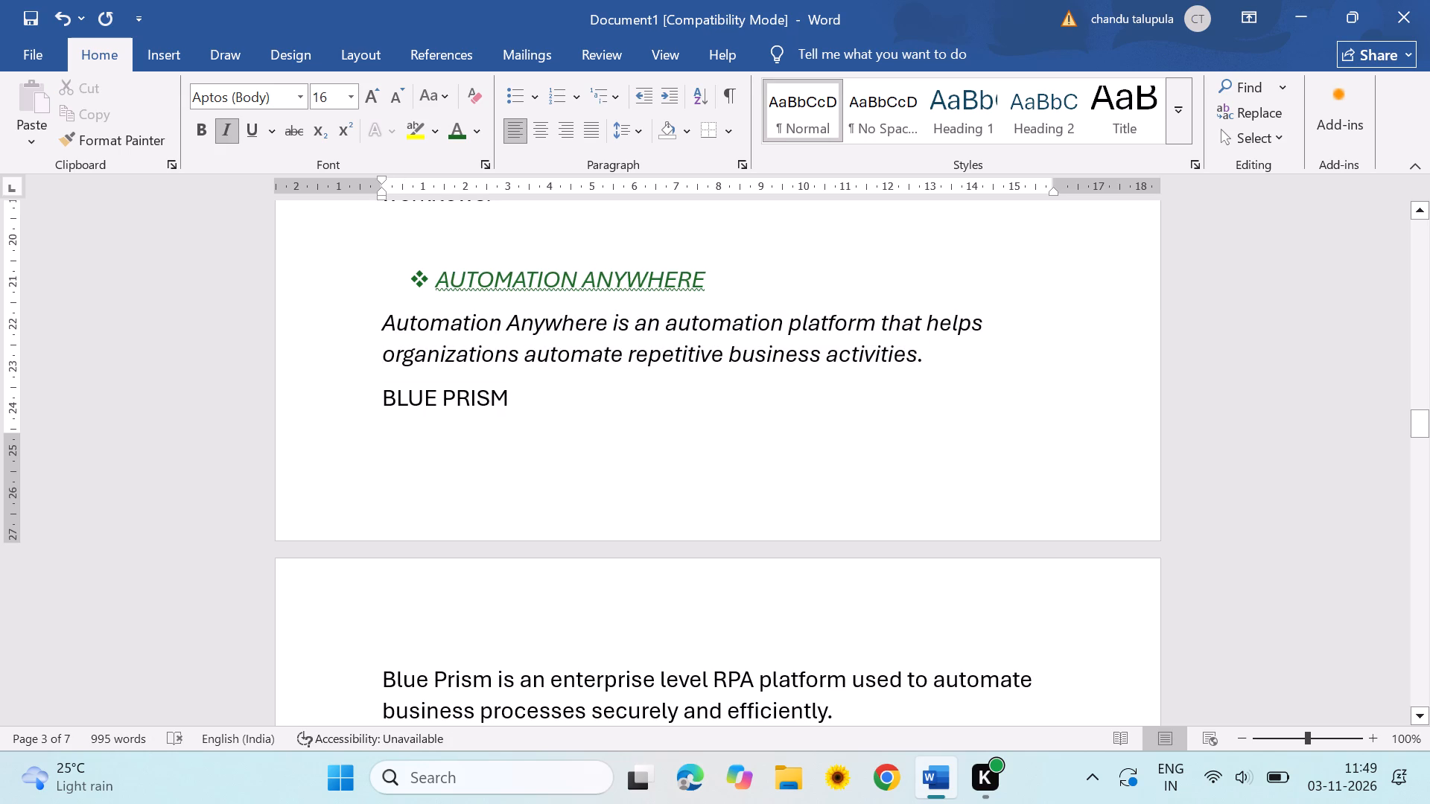
pyautogui.press('Return')
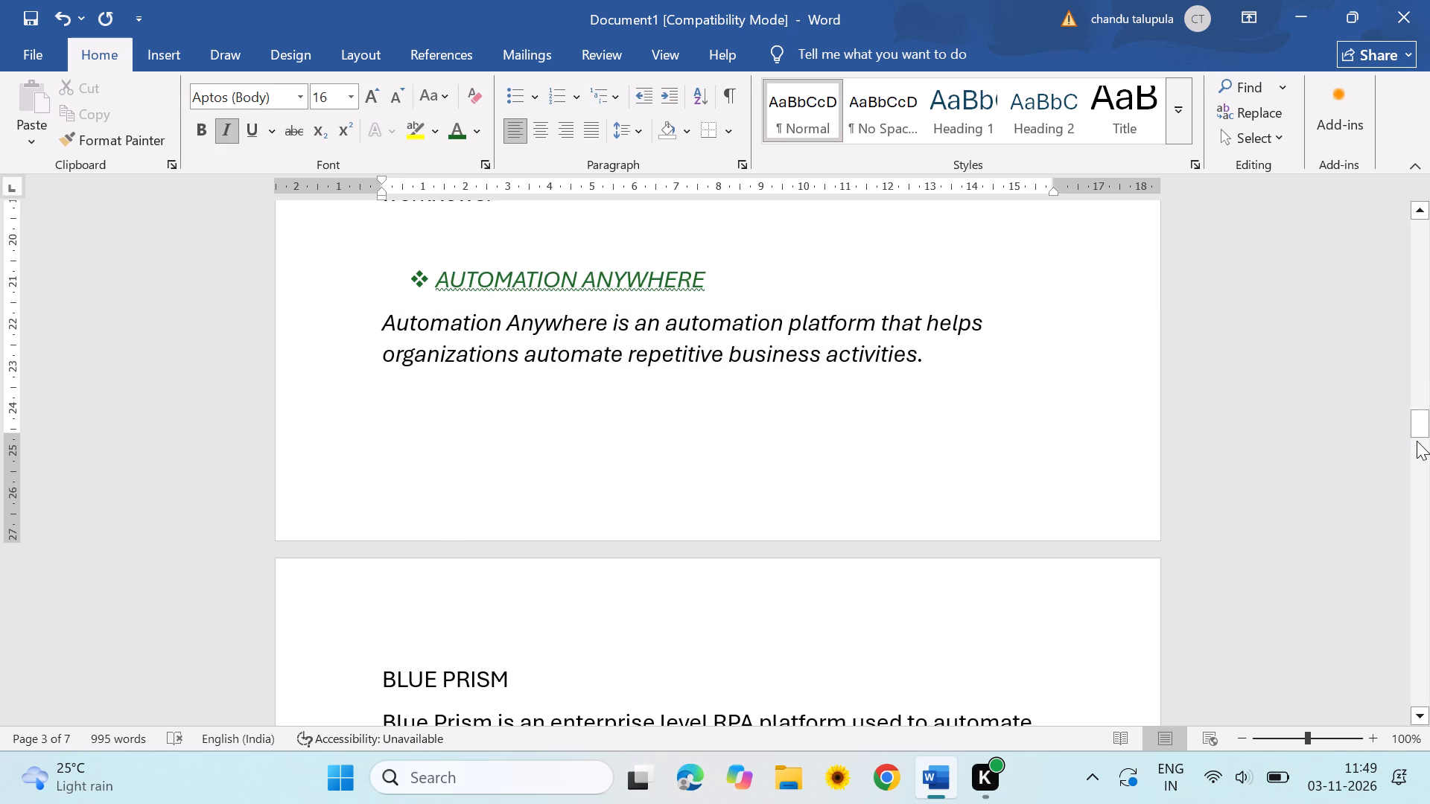
# Format the BLUE PRISM heading in dark green with a wavy underline and a four-diamond bullet.
pyautogui.moveTo(1423, 418); pyautogui.dragTo(1423, 435)
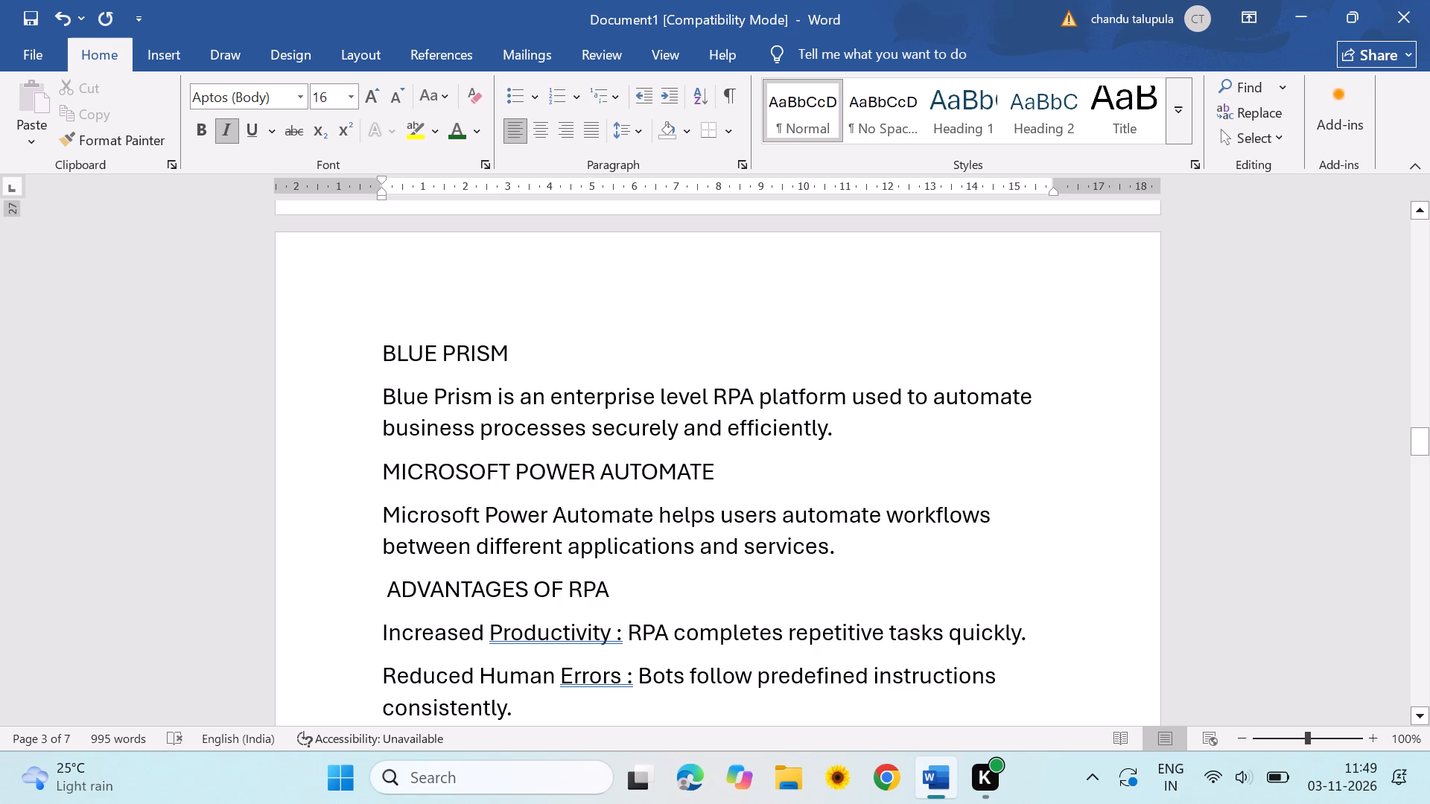
pyautogui.moveTo(378, 346); pyautogui.dragTo(556, 348)
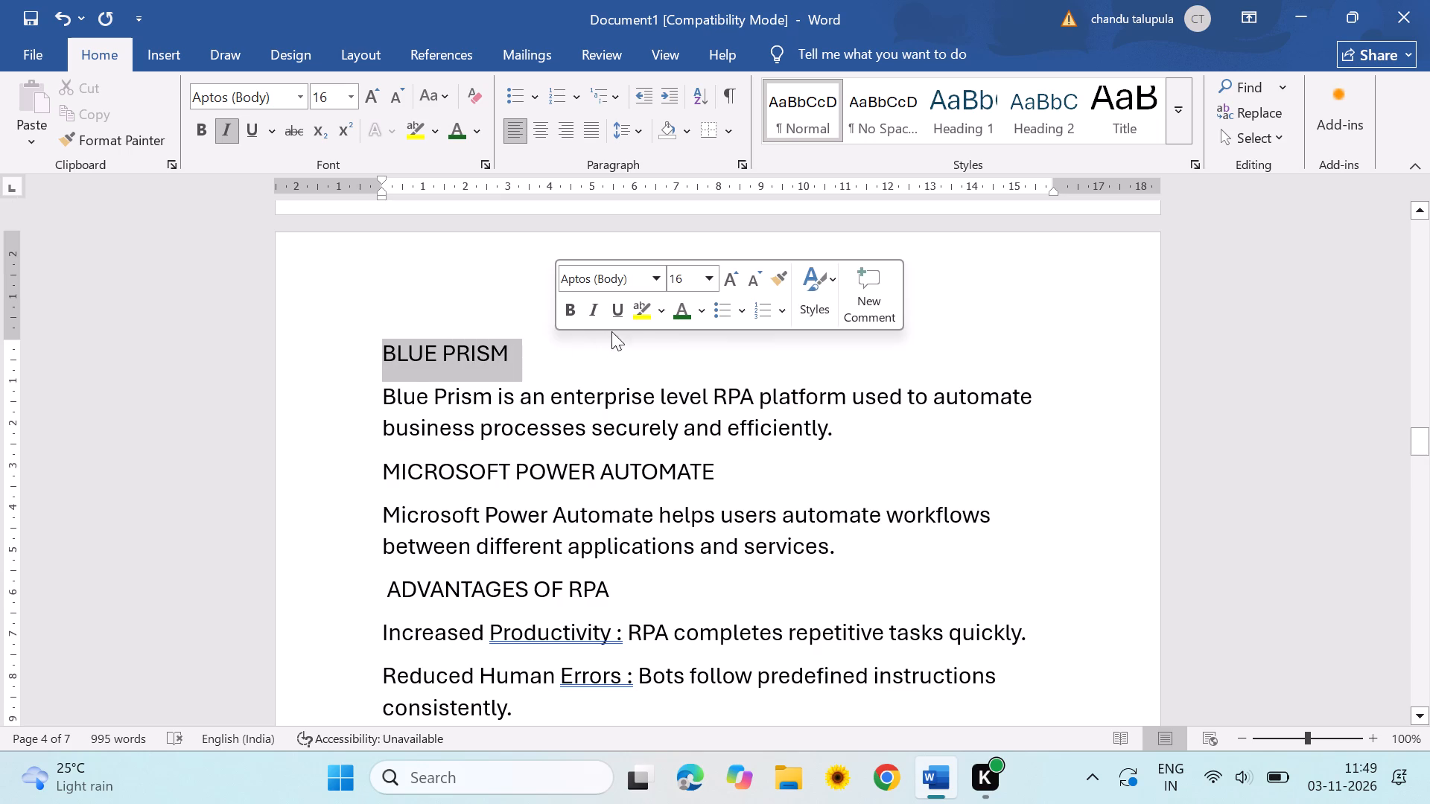
pyautogui.click(684, 313)
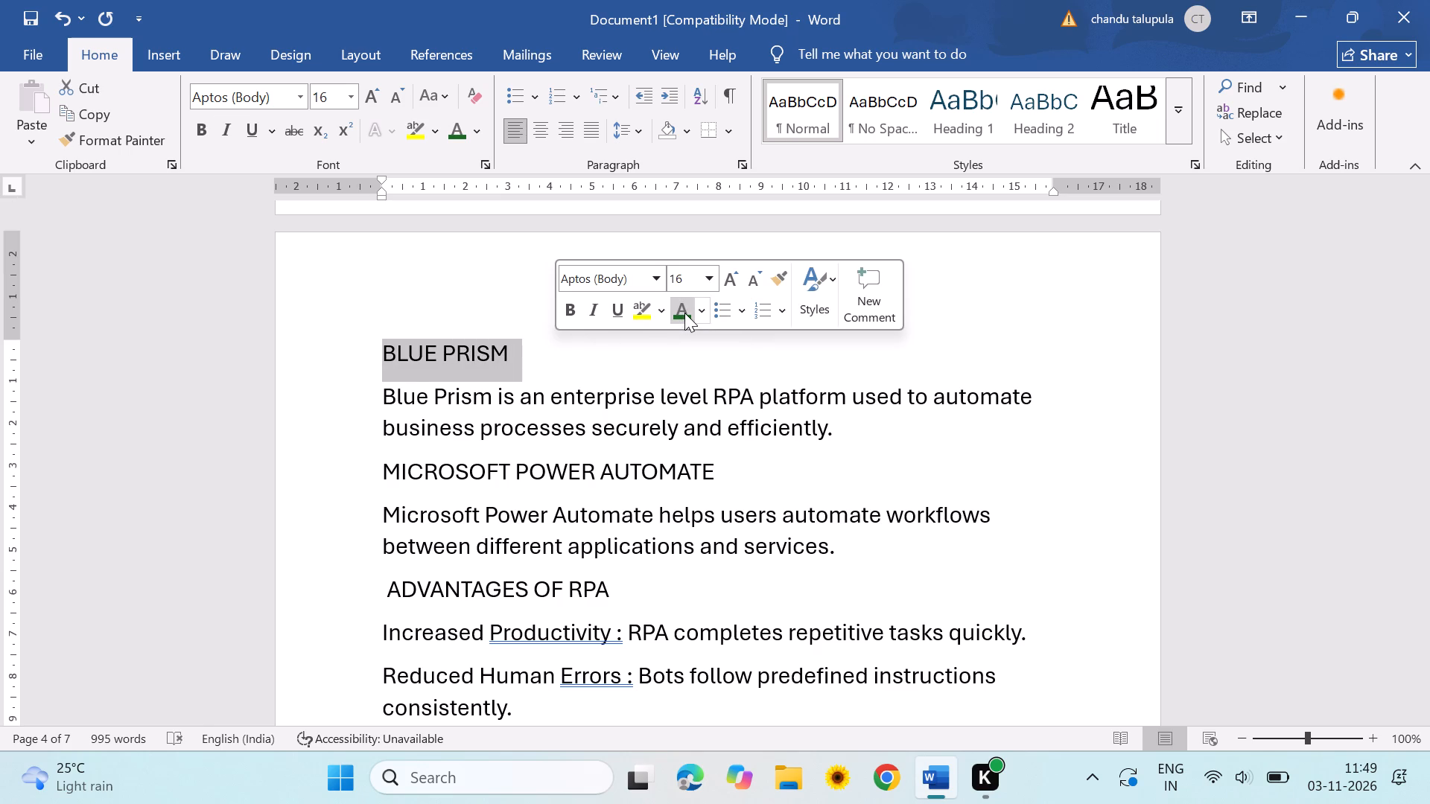
pyautogui.click(259, 134)
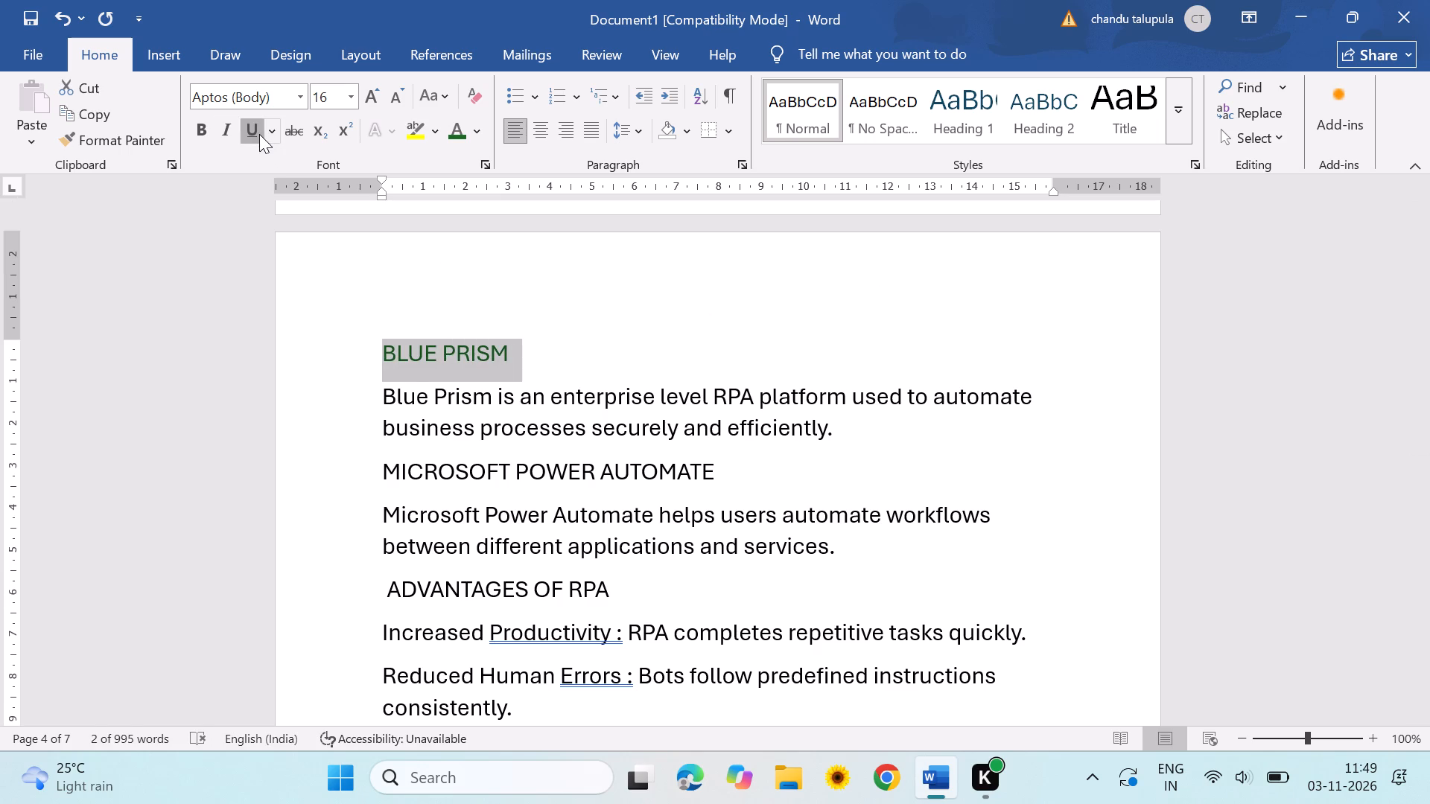
pyautogui.click(517, 95)
pyautogui.moveTo(786, 360); pyautogui.dragTo(458, 395)
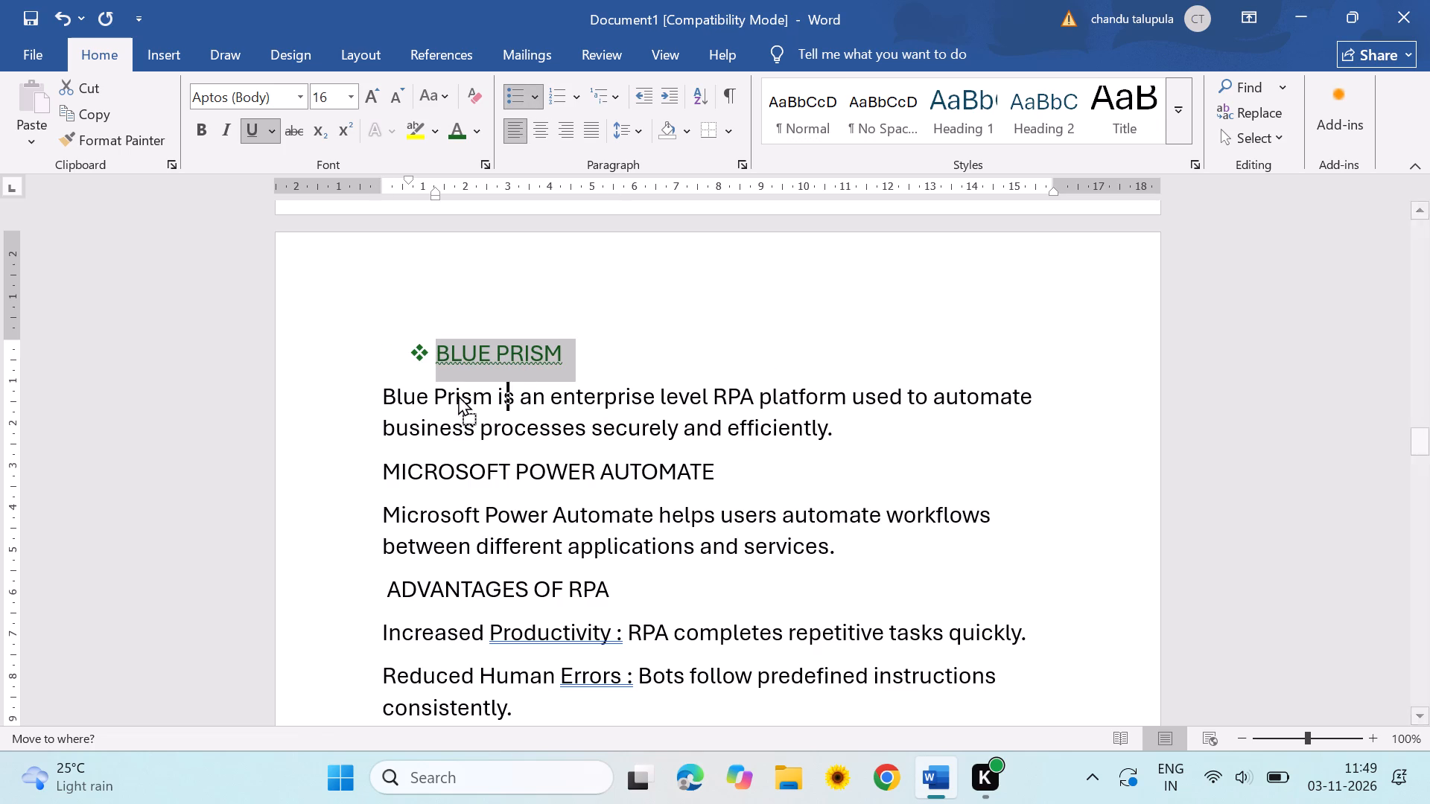
pyautogui.moveTo(458, 395); pyautogui.dragTo(565, 235)
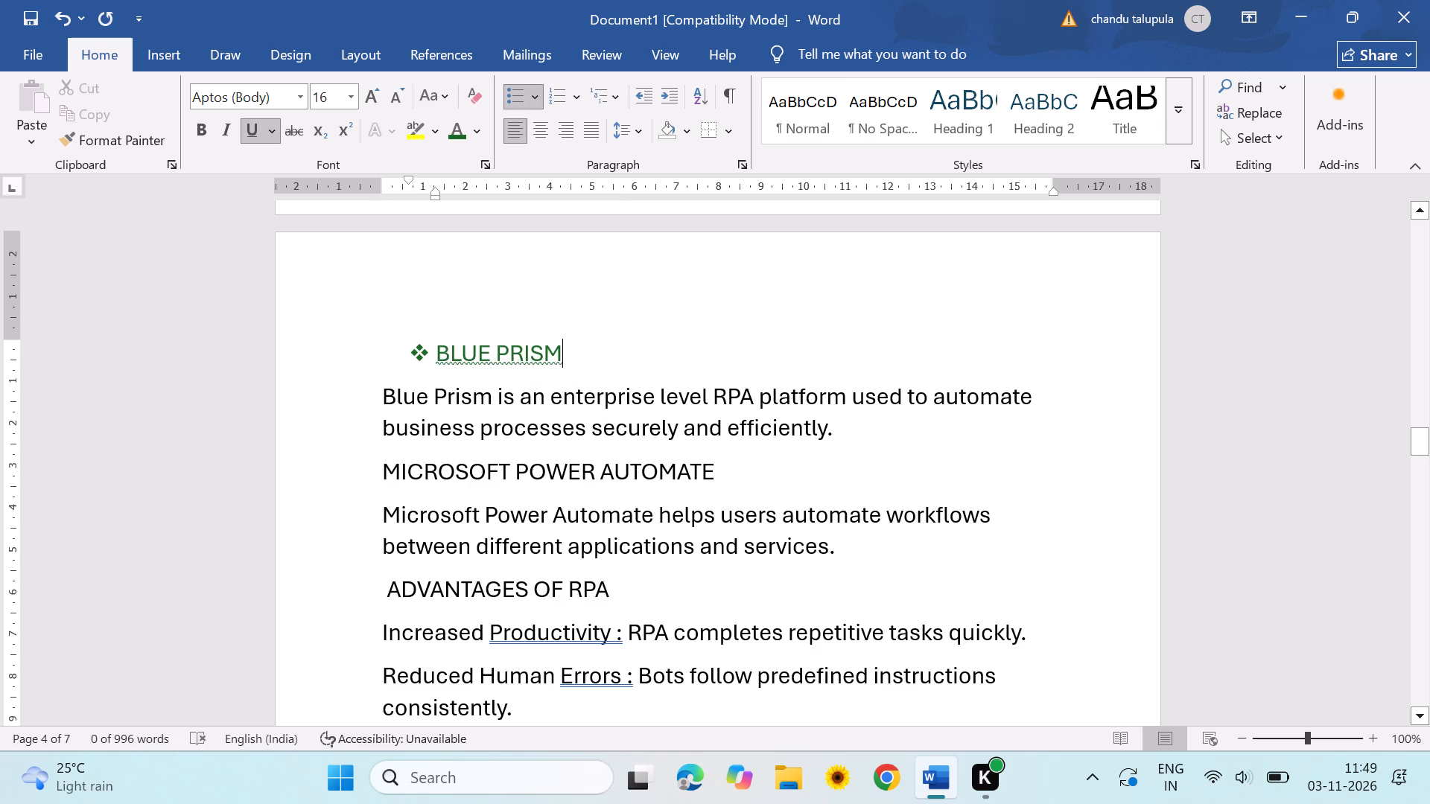
# Italicise the text from the BLUE PRISM heading through the Microsoft Power Automate description, and add a blank line below the Blue Prism description.
pyautogui.moveTo(434, 356); pyautogui.dragTo(843, 537)
pyautogui.click(888, 504)
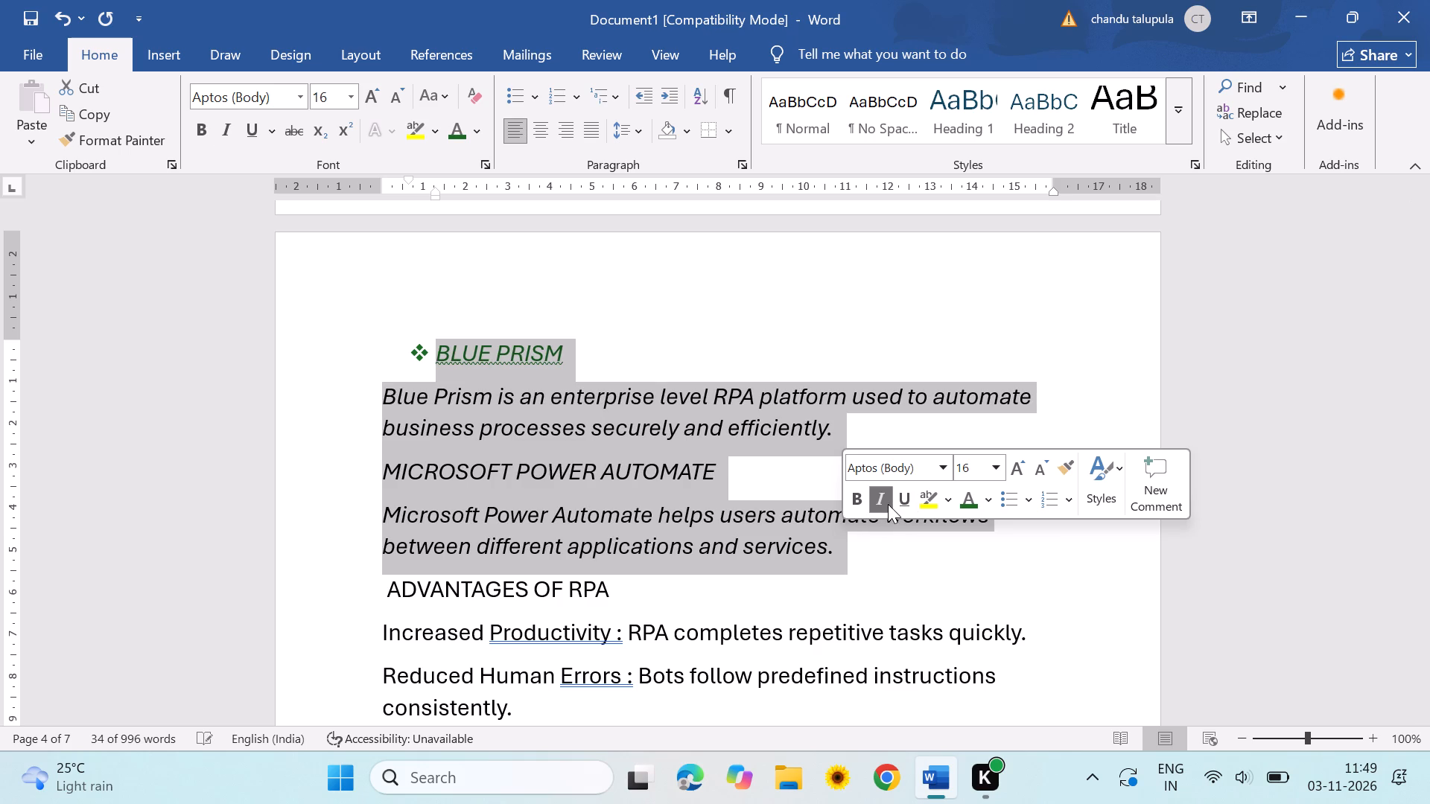
pyautogui.click(770, 436)
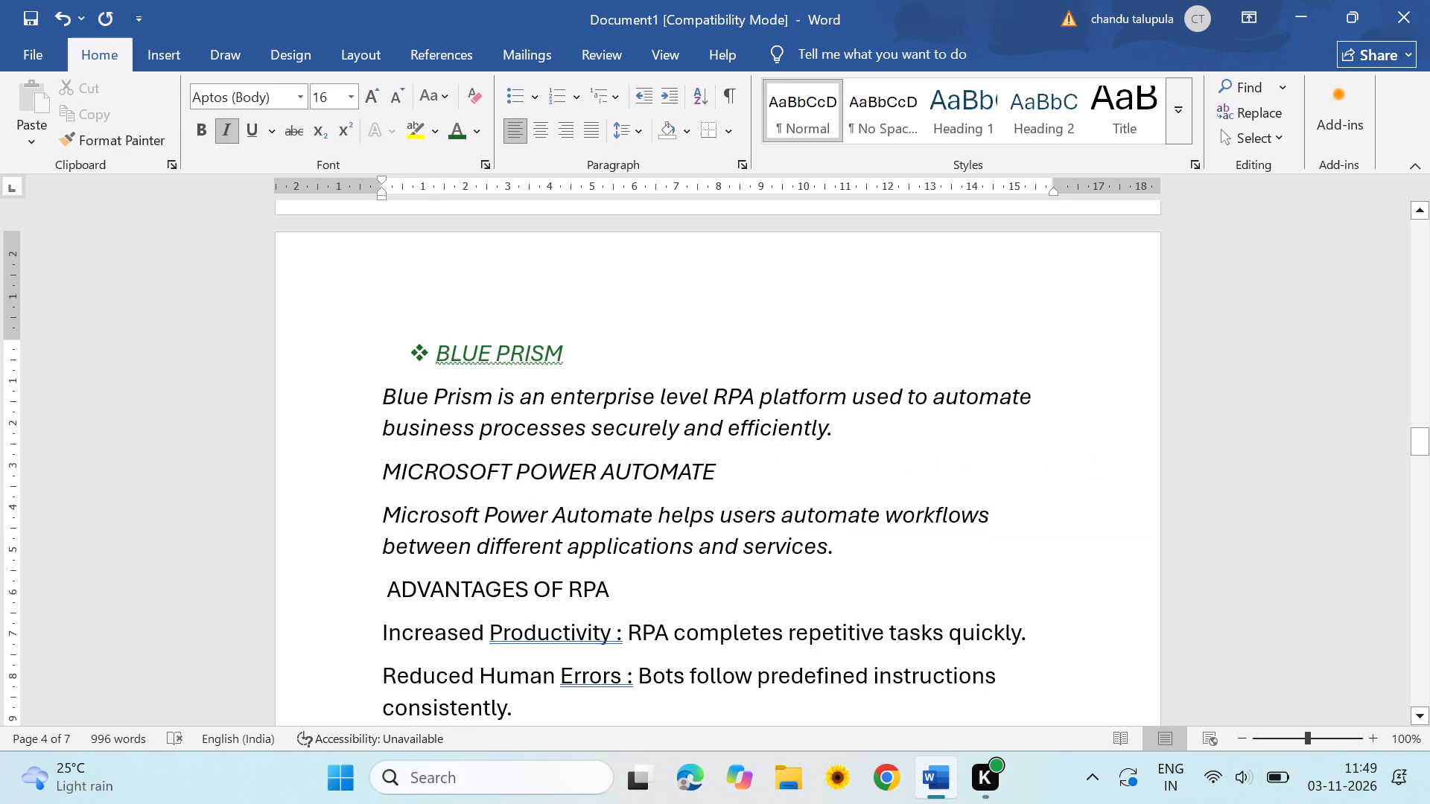
pyautogui.click(859, 448)
pyautogui.press('Return')
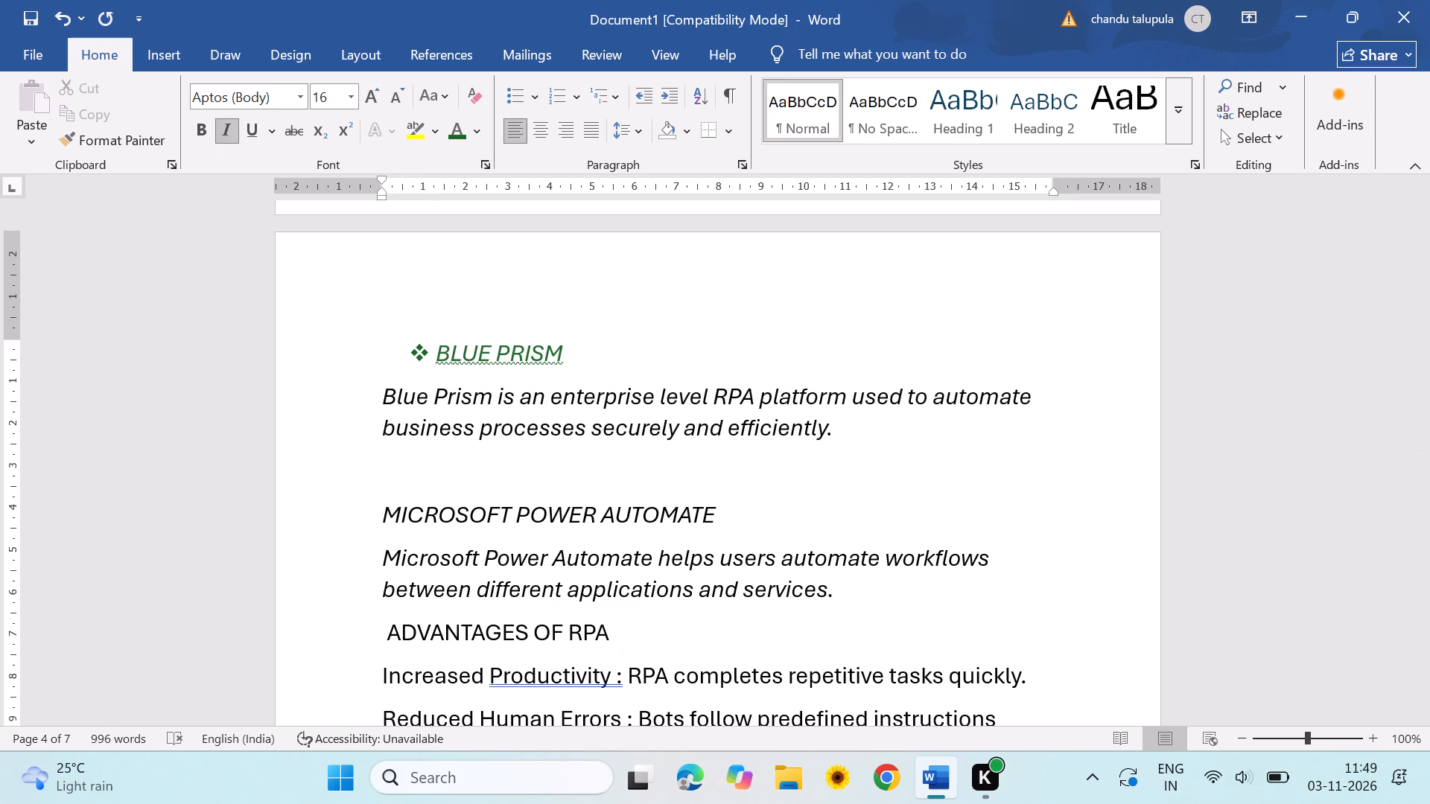
# Format the MICROSOFT POWER AUTOMATE heading in dark green with a four-diamond bullet and a wavy underline.
pyautogui.moveTo(1420, 434); pyautogui.dragTo(1421, 445)
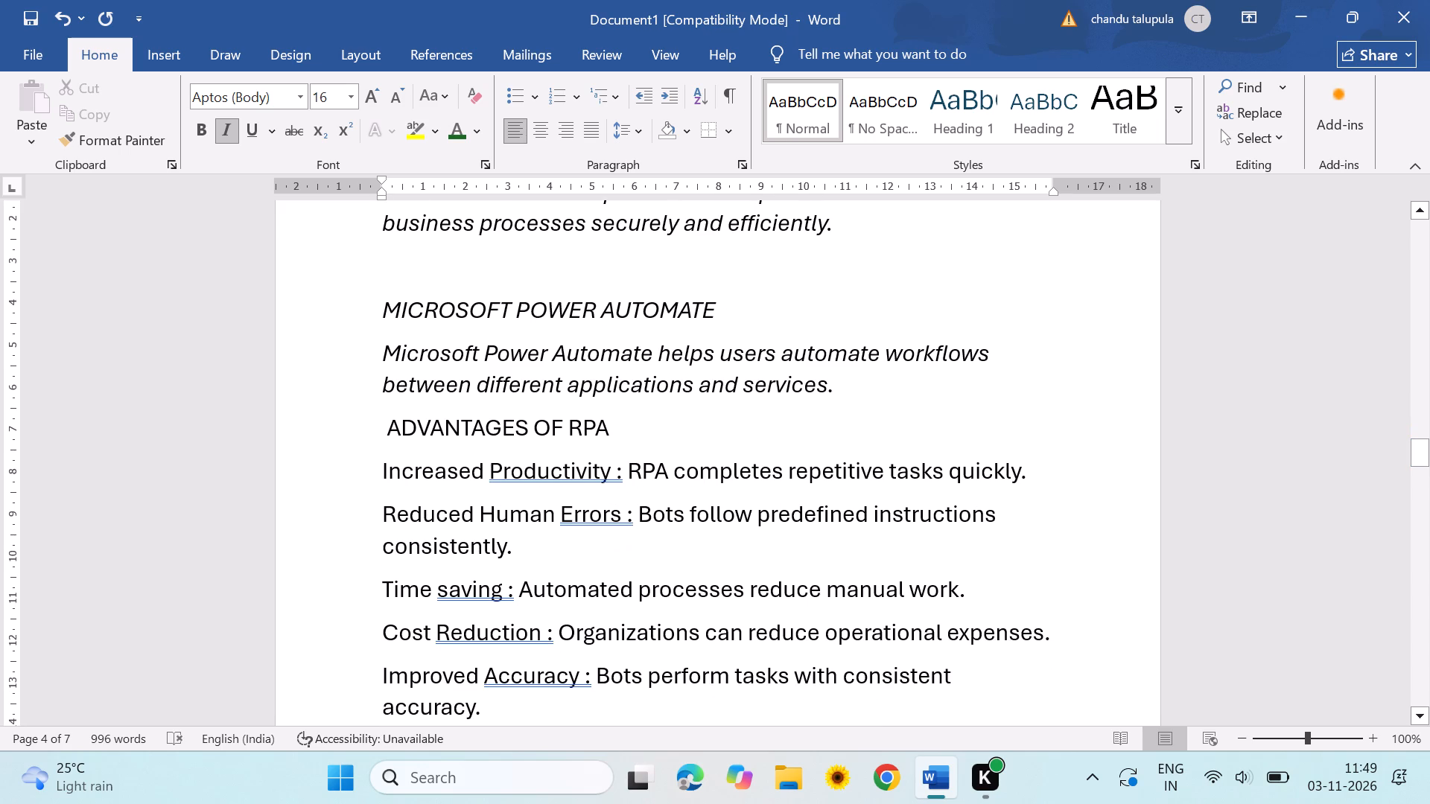
pyautogui.moveTo(381, 302); pyautogui.dragTo(740, 306)
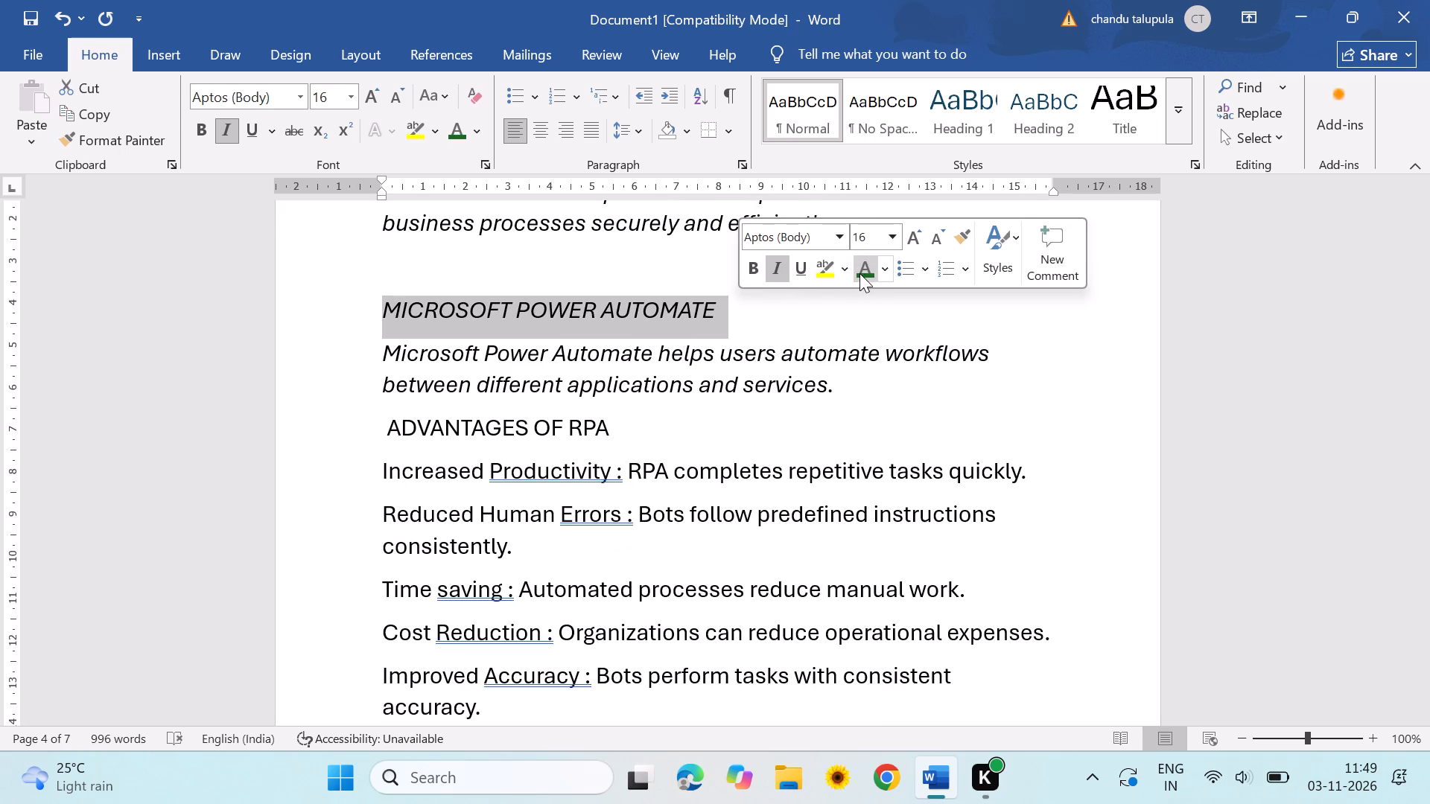
pyautogui.click(863, 274)
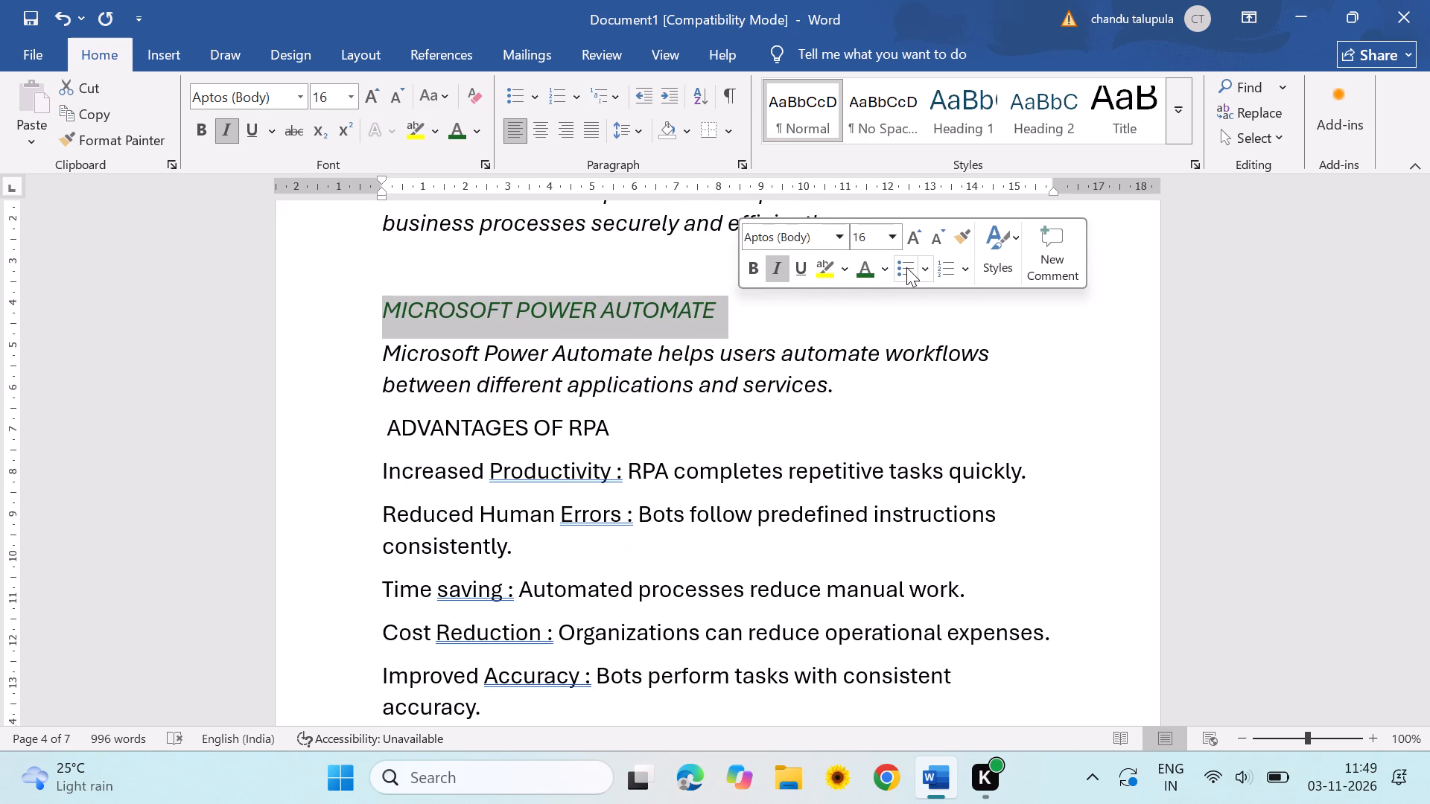
pyautogui.click(900, 267)
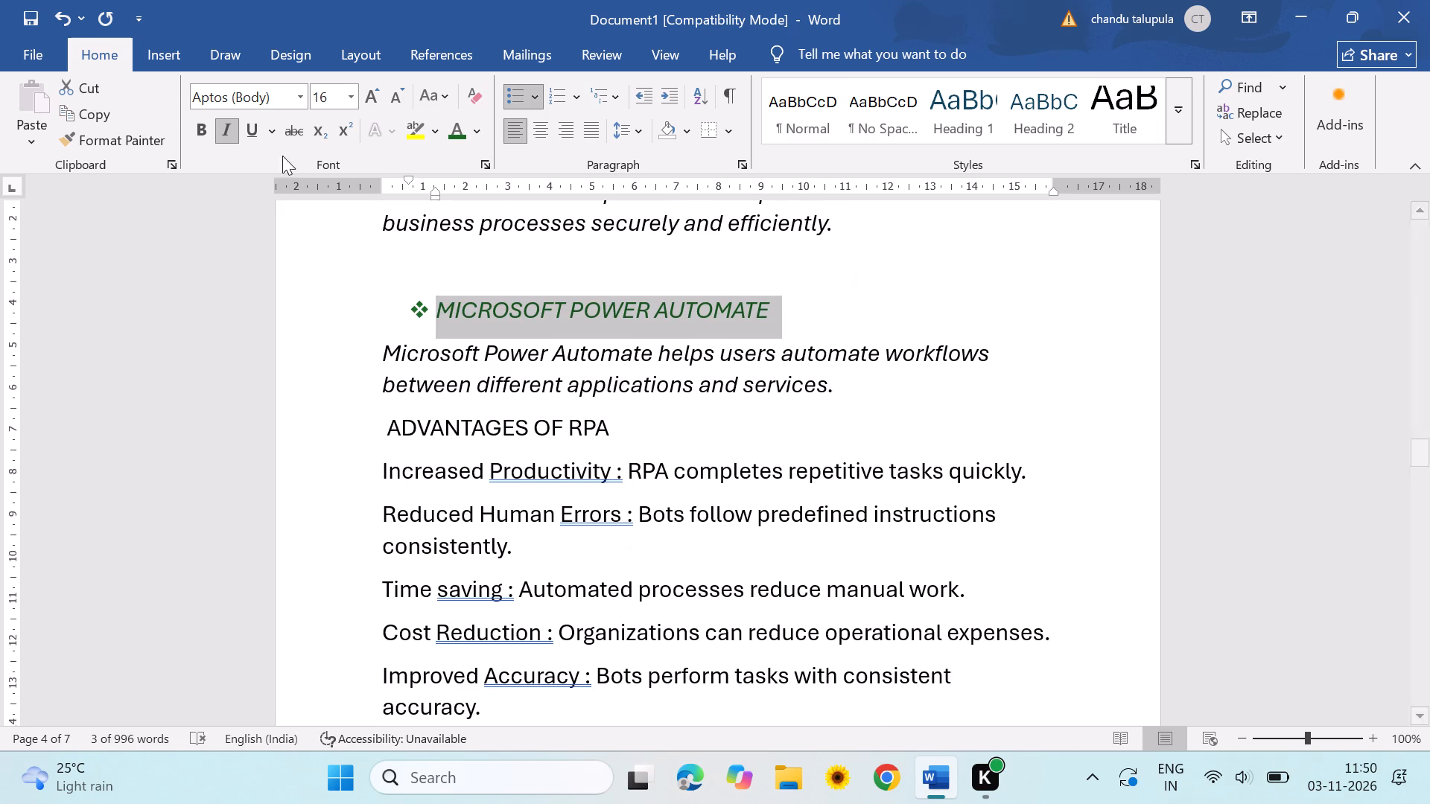
pyautogui.click(252, 136)
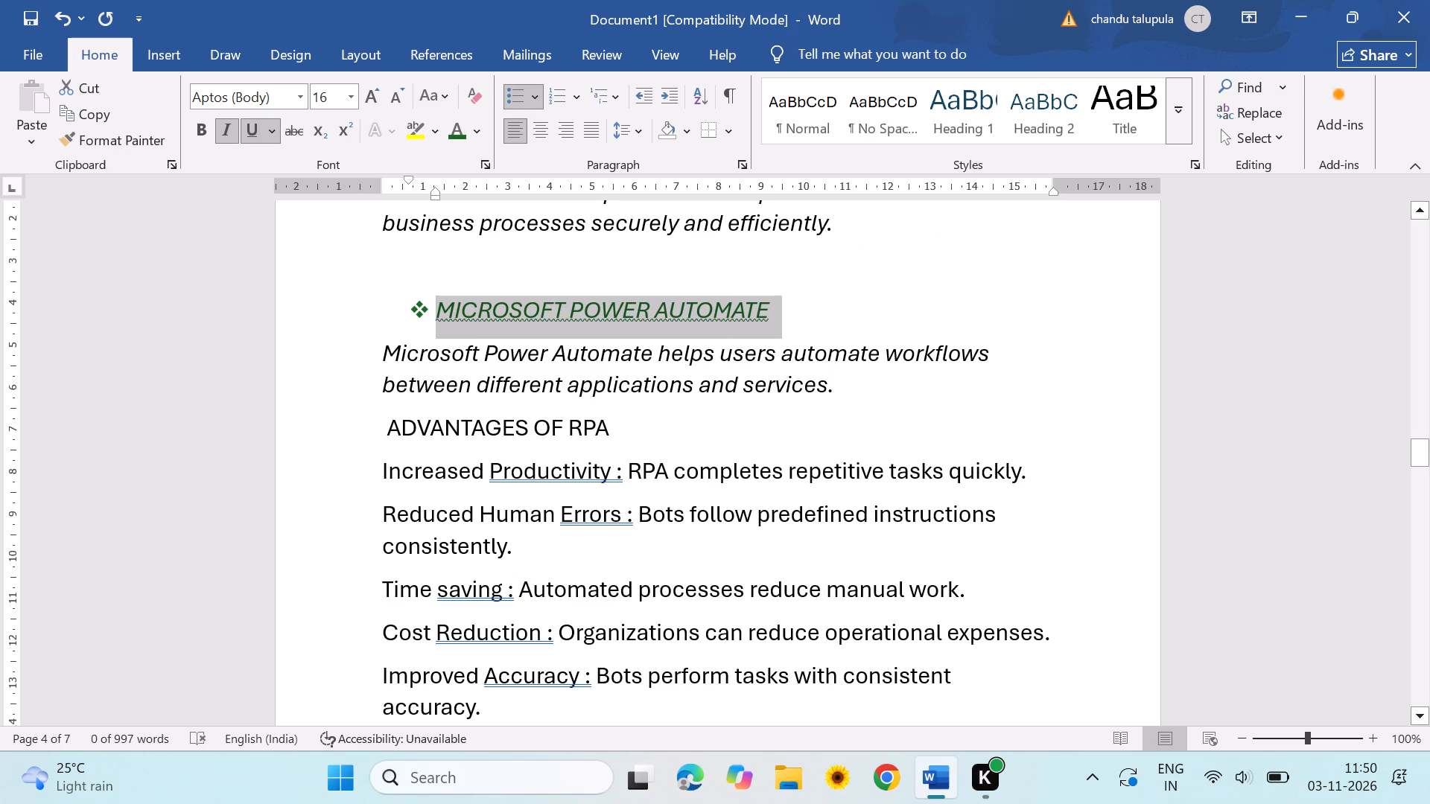
# Add a blank line below the Microsoft Power Automate description, before the ADVANTAGES OF RPA heading.
pyautogui.click(962, 377)
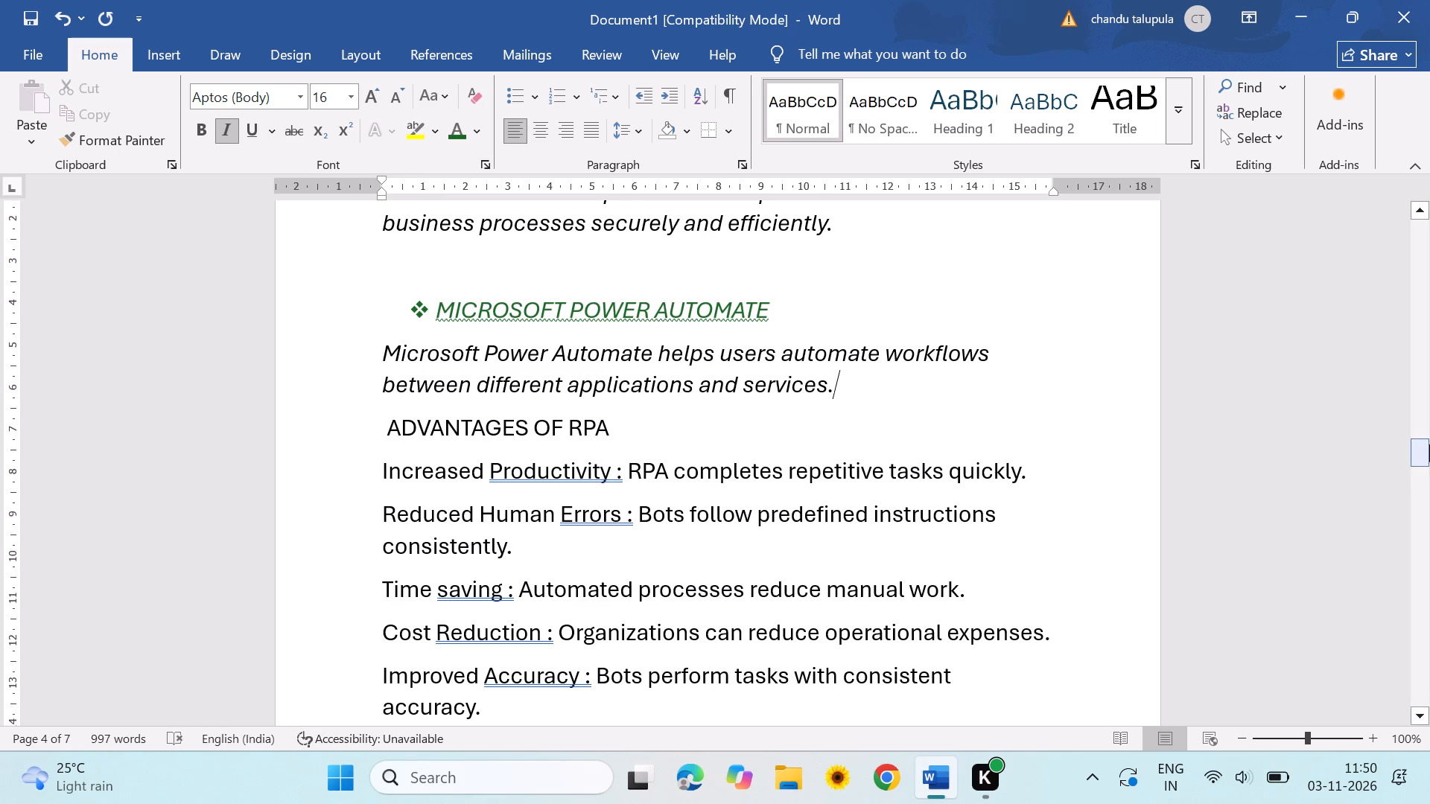
pyautogui.moveTo(1429, 444); pyautogui.dragTo(1423, 449)
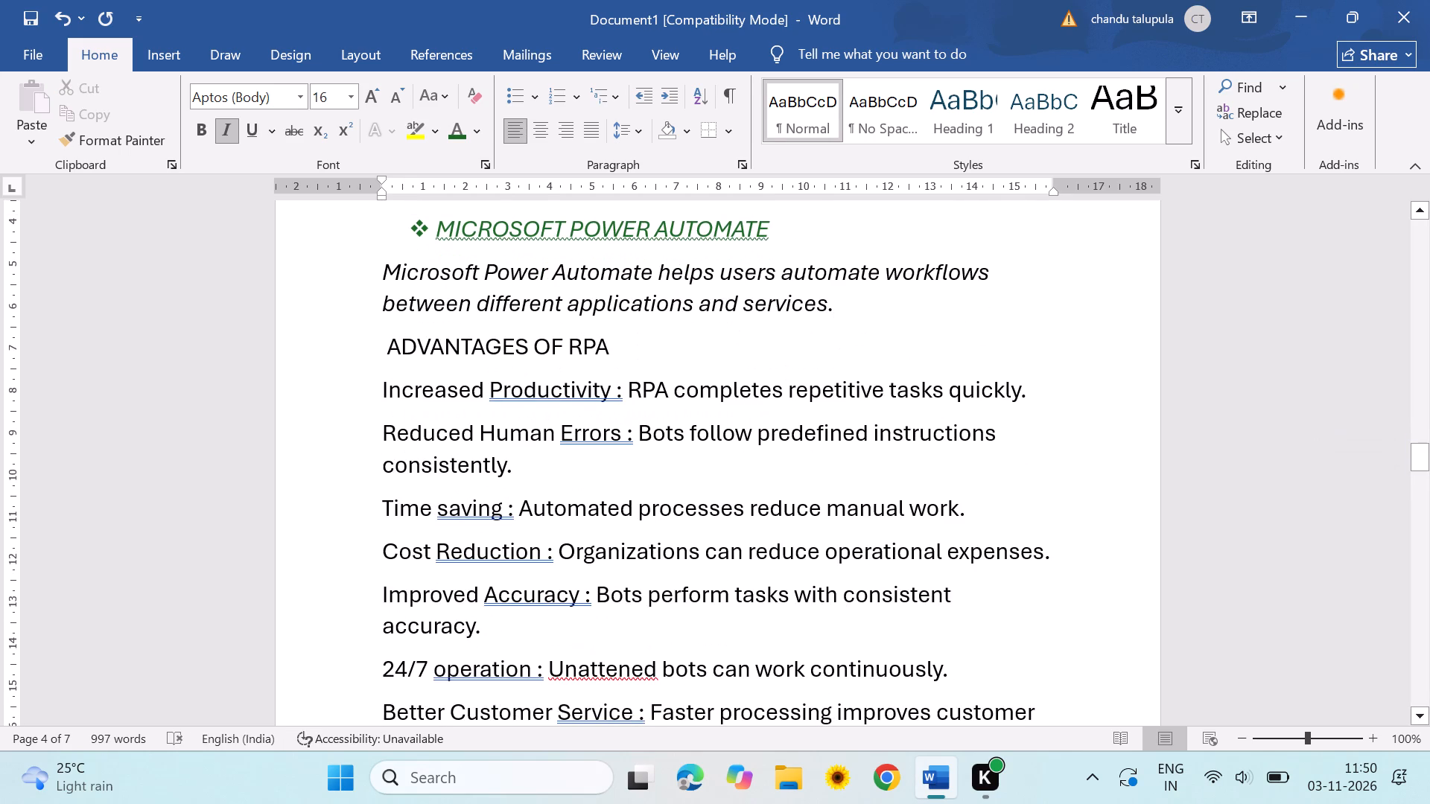
pyautogui.press('Return')
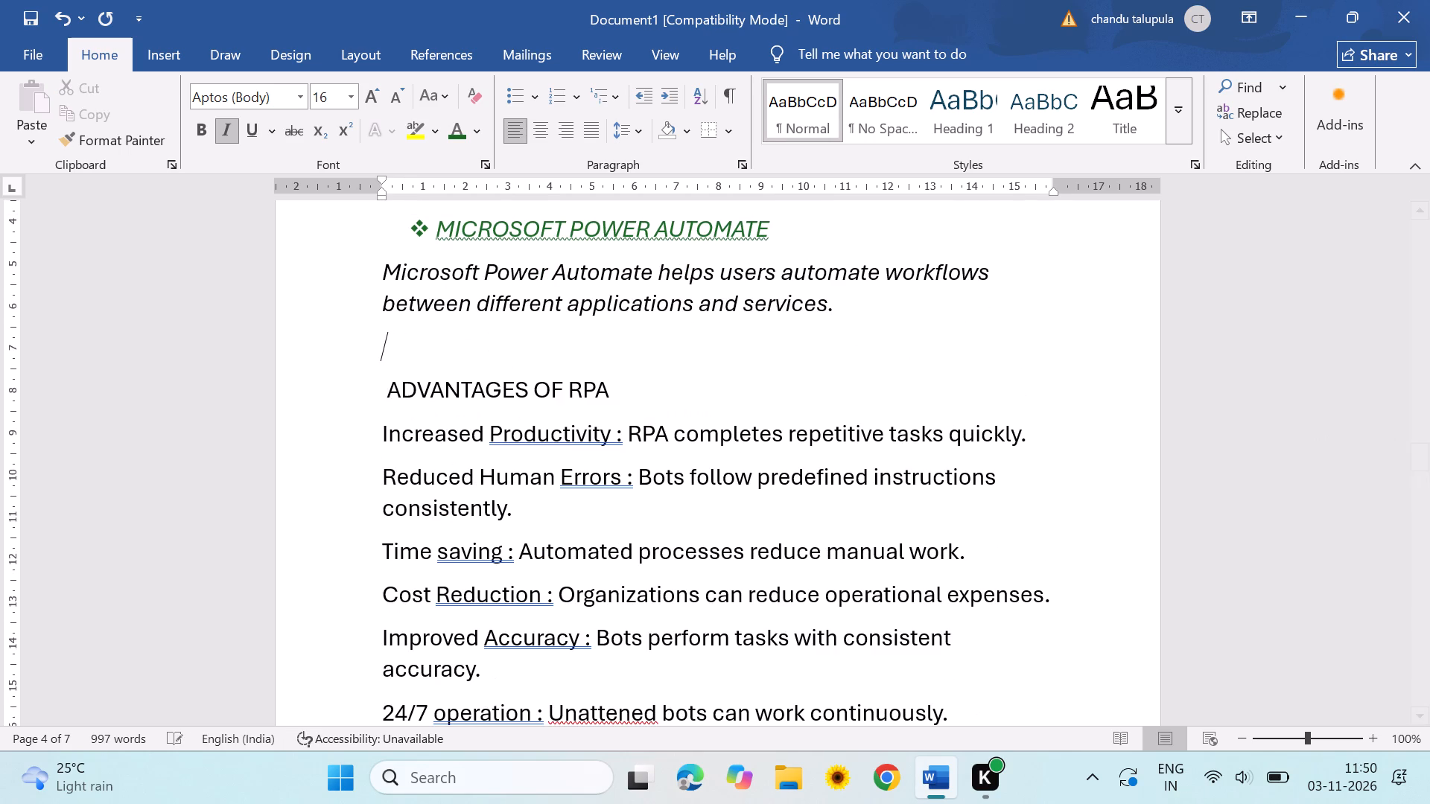
# Format the ADVANTAGES OF RPA heading in the darkest orange theme shade, bold and italic, with a double underline.
pyautogui.moveTo(383, 401); pyautogui.dragTo(664, 390)
pyautogui.click(810, 348)
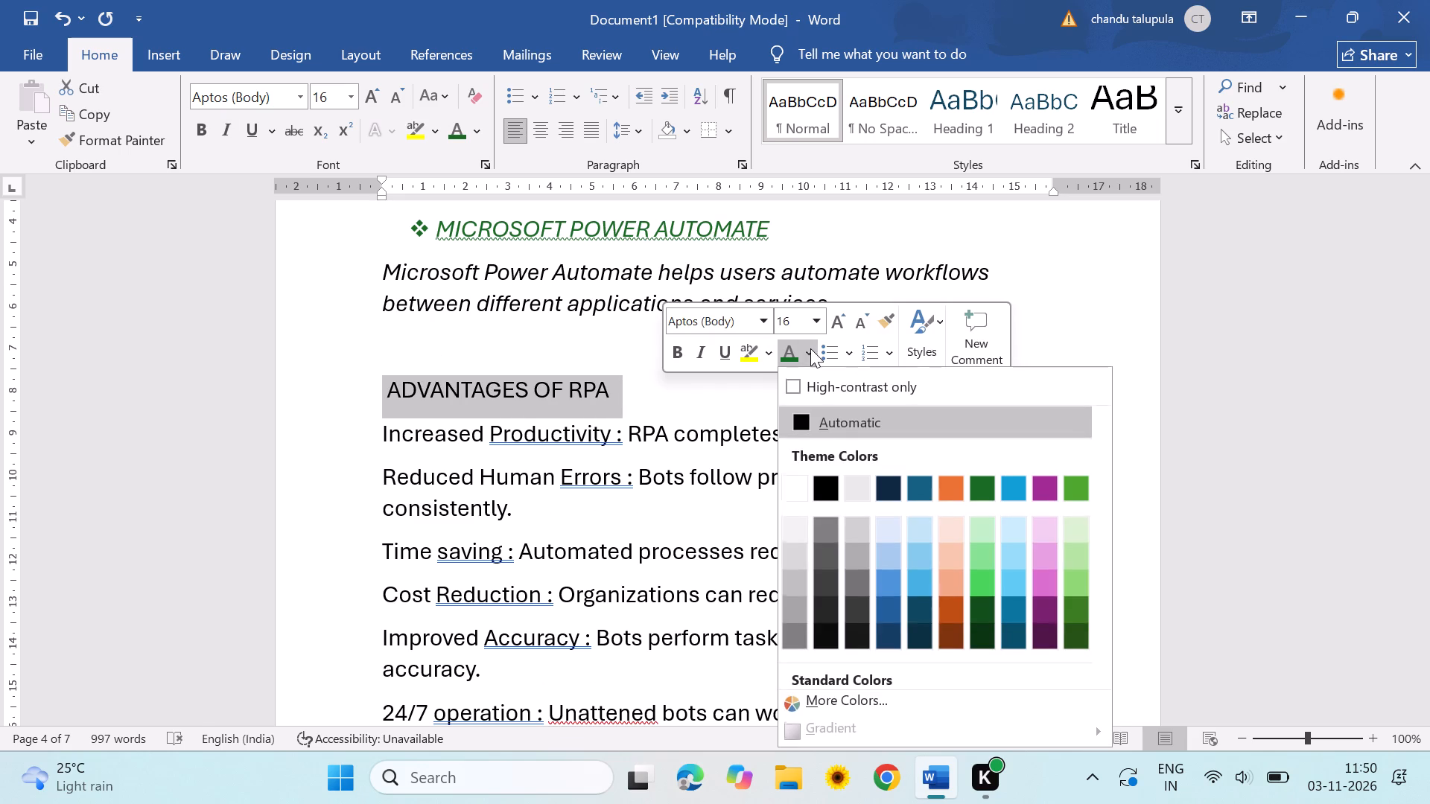
pyautogui.click(953, 639)
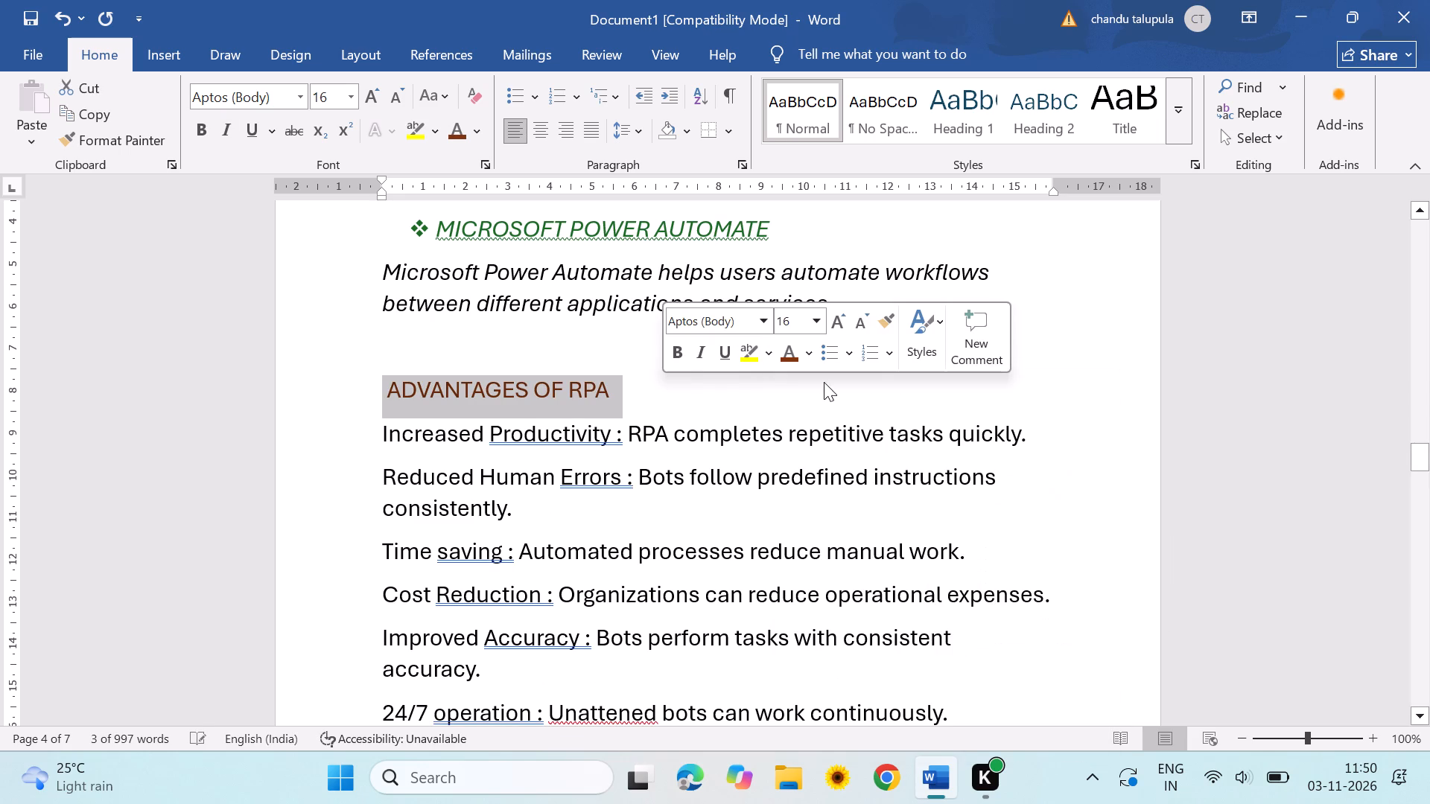
pyautogui.click(673, 345)
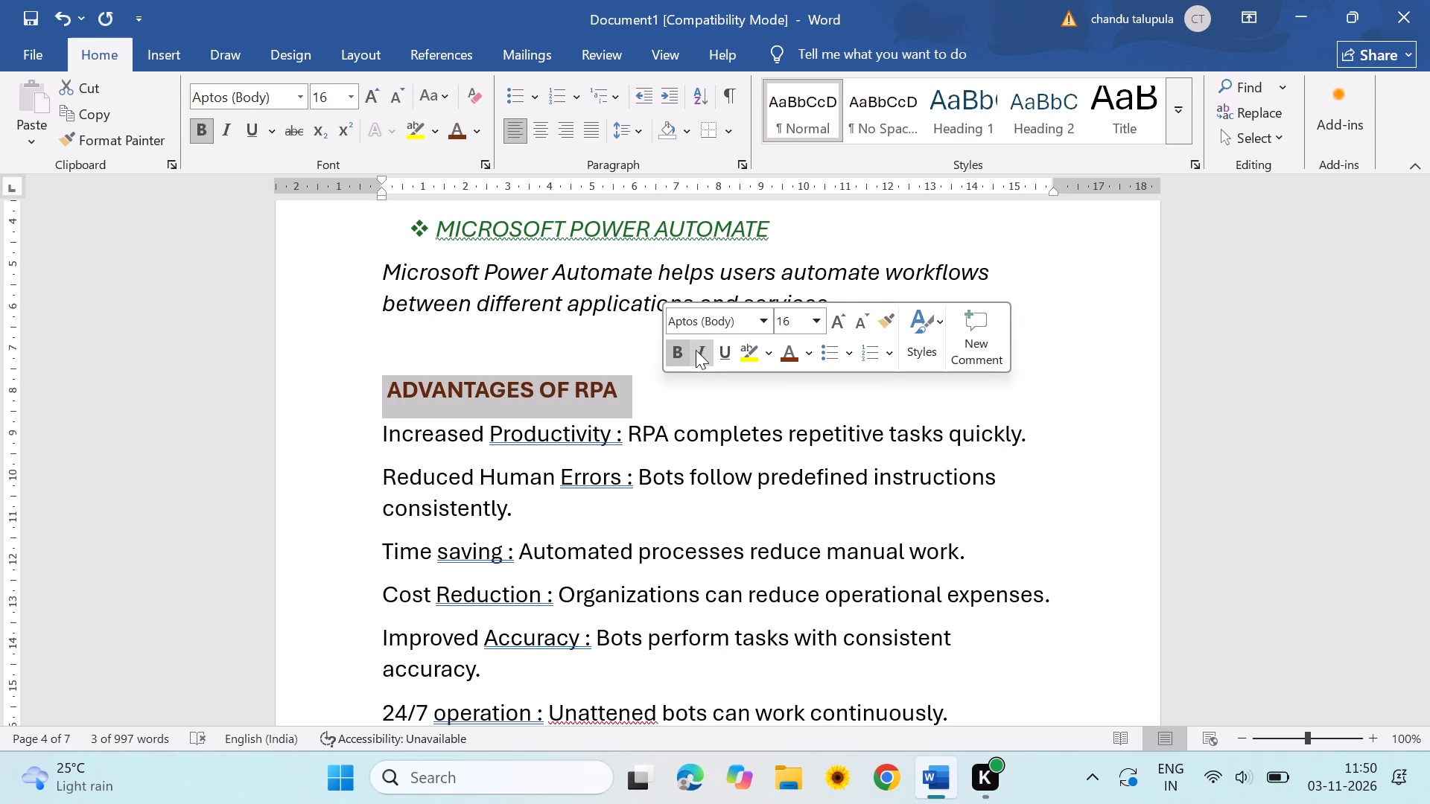
pyautogui.click(698, 351)
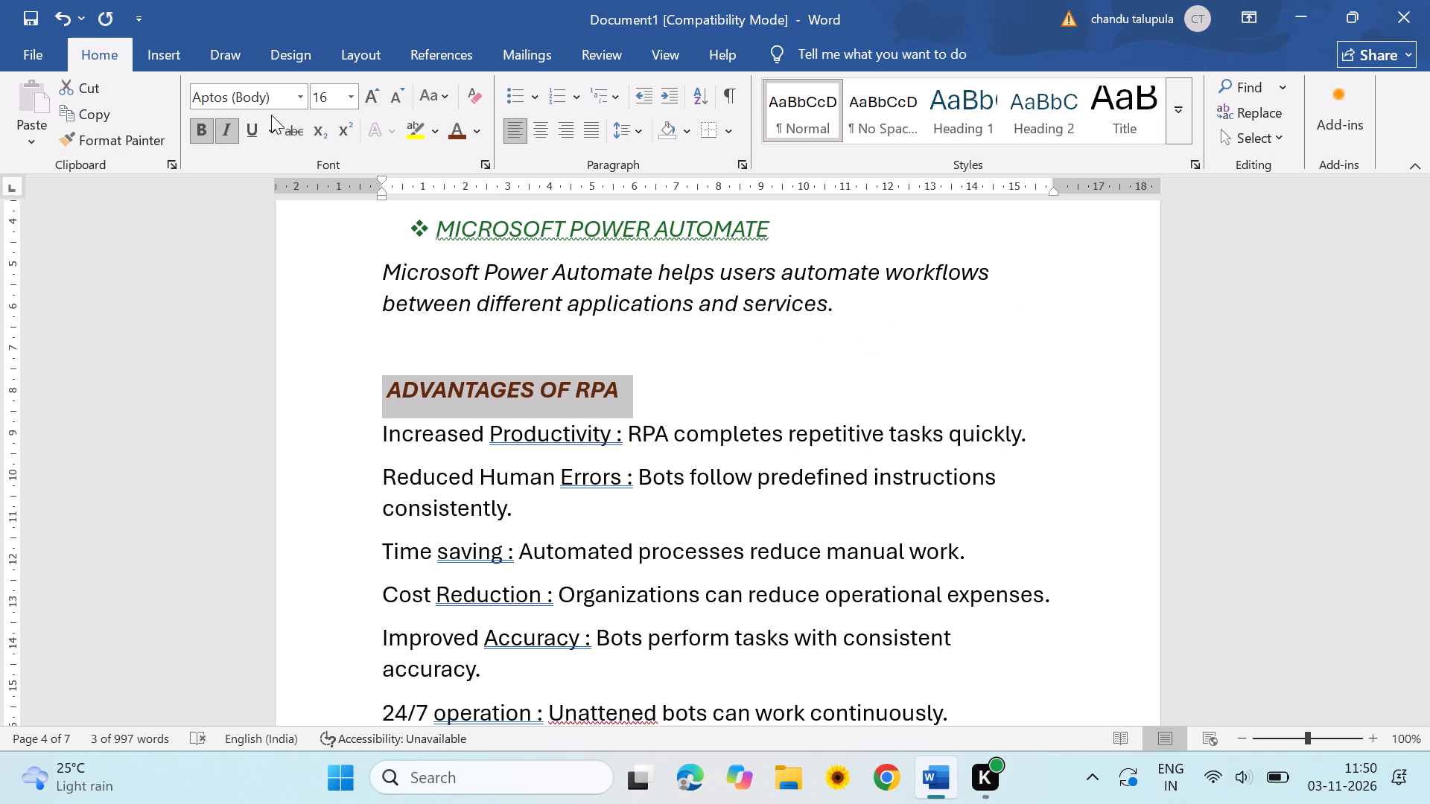
pyautogui.click(271, 132)
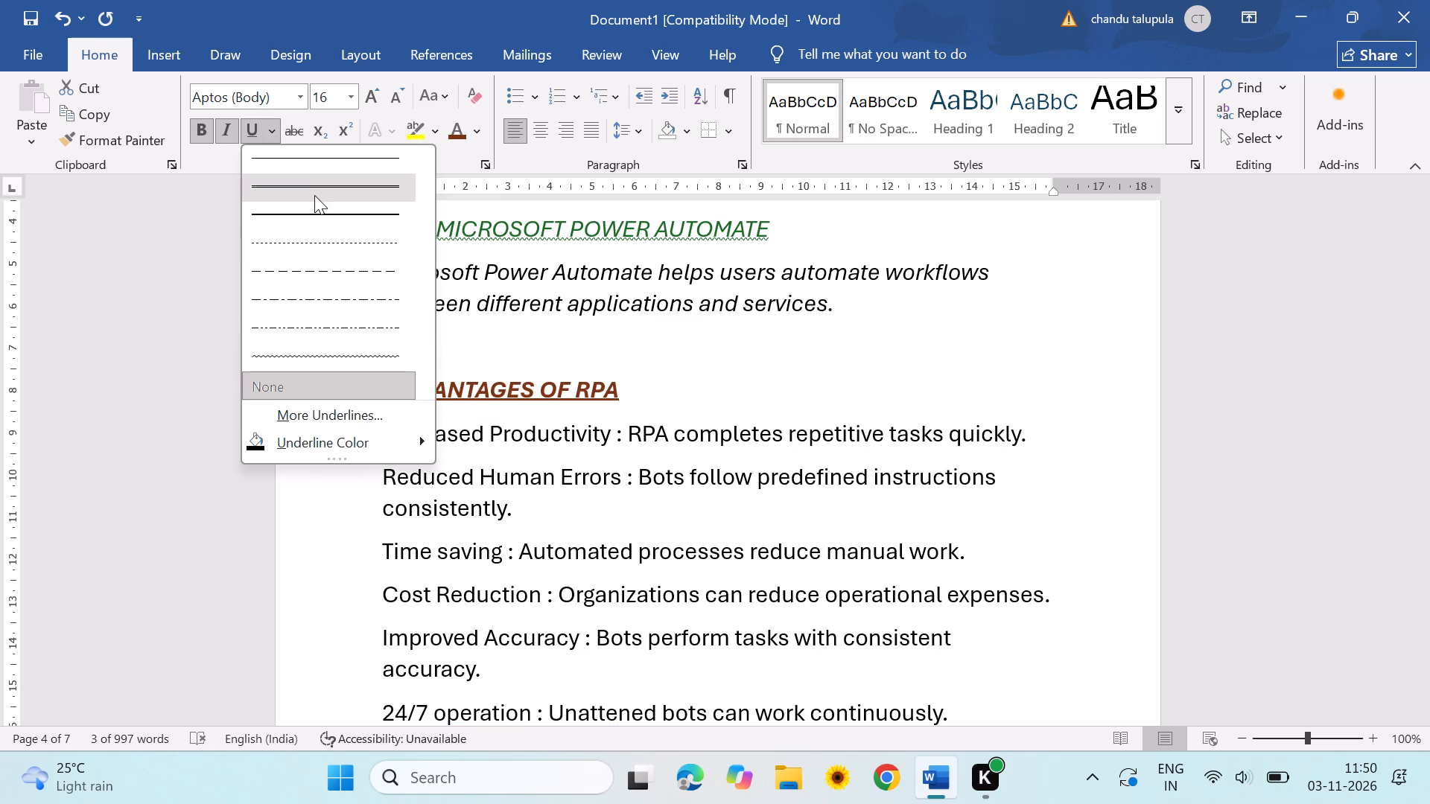
pyautogui.click(322, 190)
pyautogui.click(766, 403)
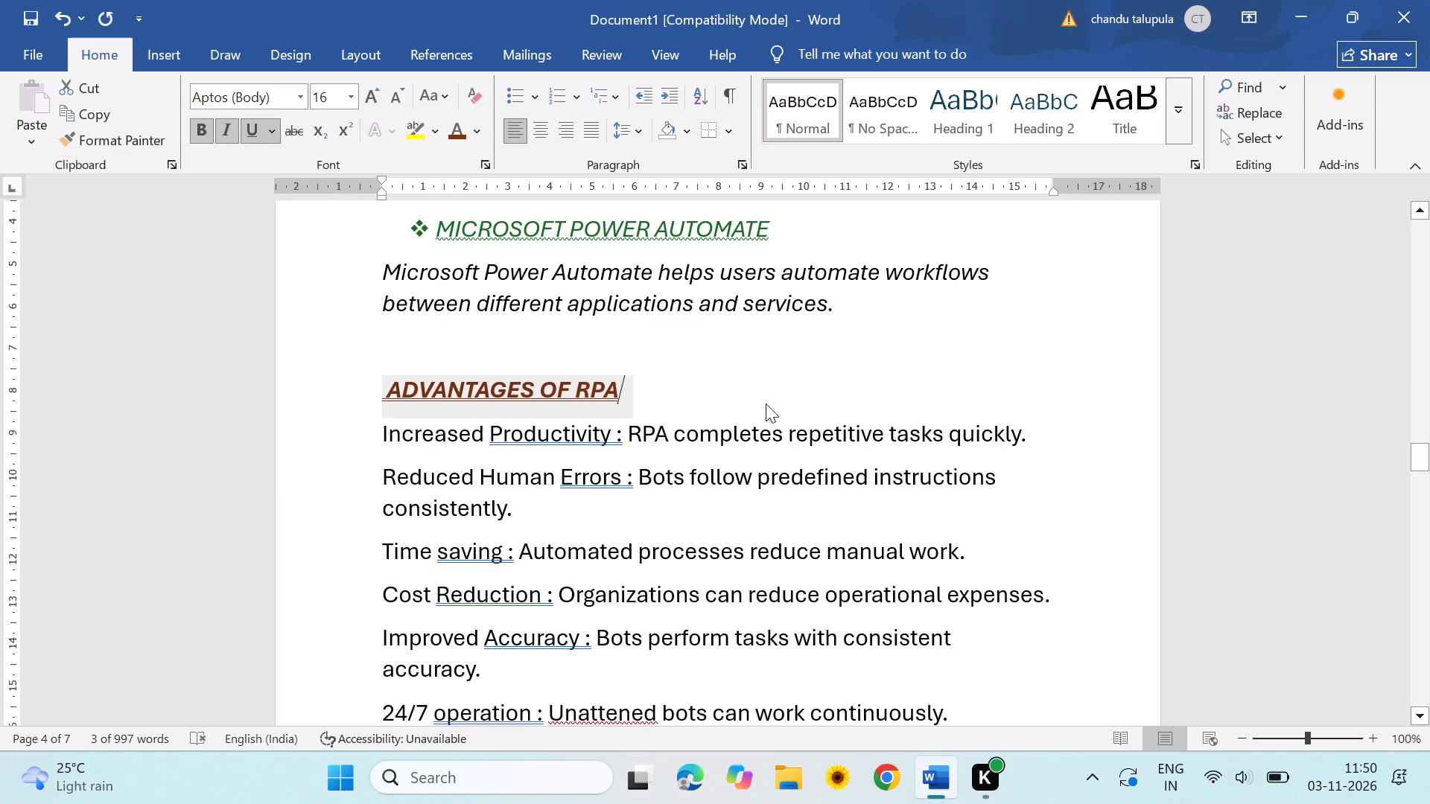
# Number the advantages from Increased Productivity to Better Customer Service with lowercase Roman numerals (i., ii., iii.).
pyautogui.moveTo(1429, 460); pyautogui.dragTo(1429, 468)
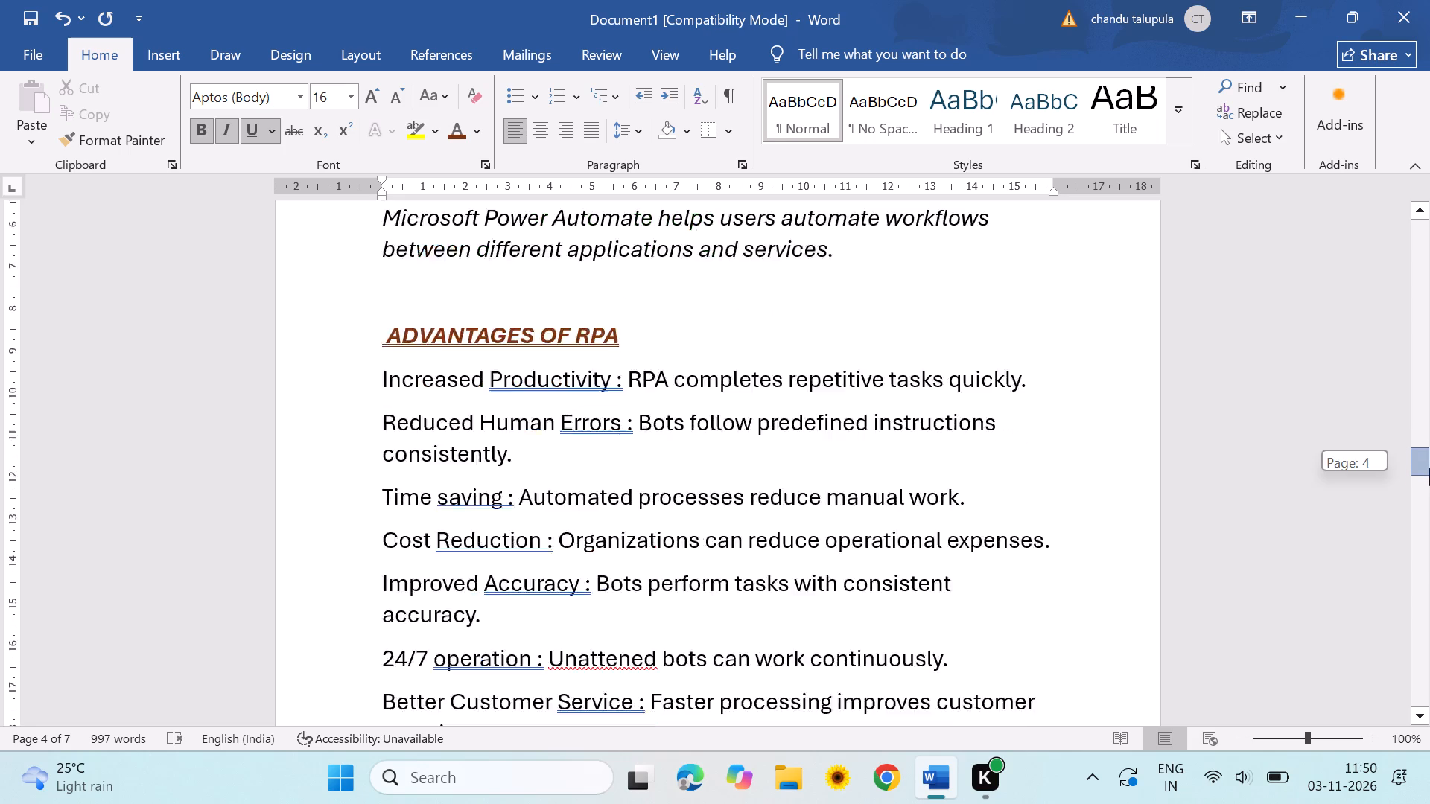
pyautogui.moveTo(1429, 468); pyautogui.dragTo(1429, 469)
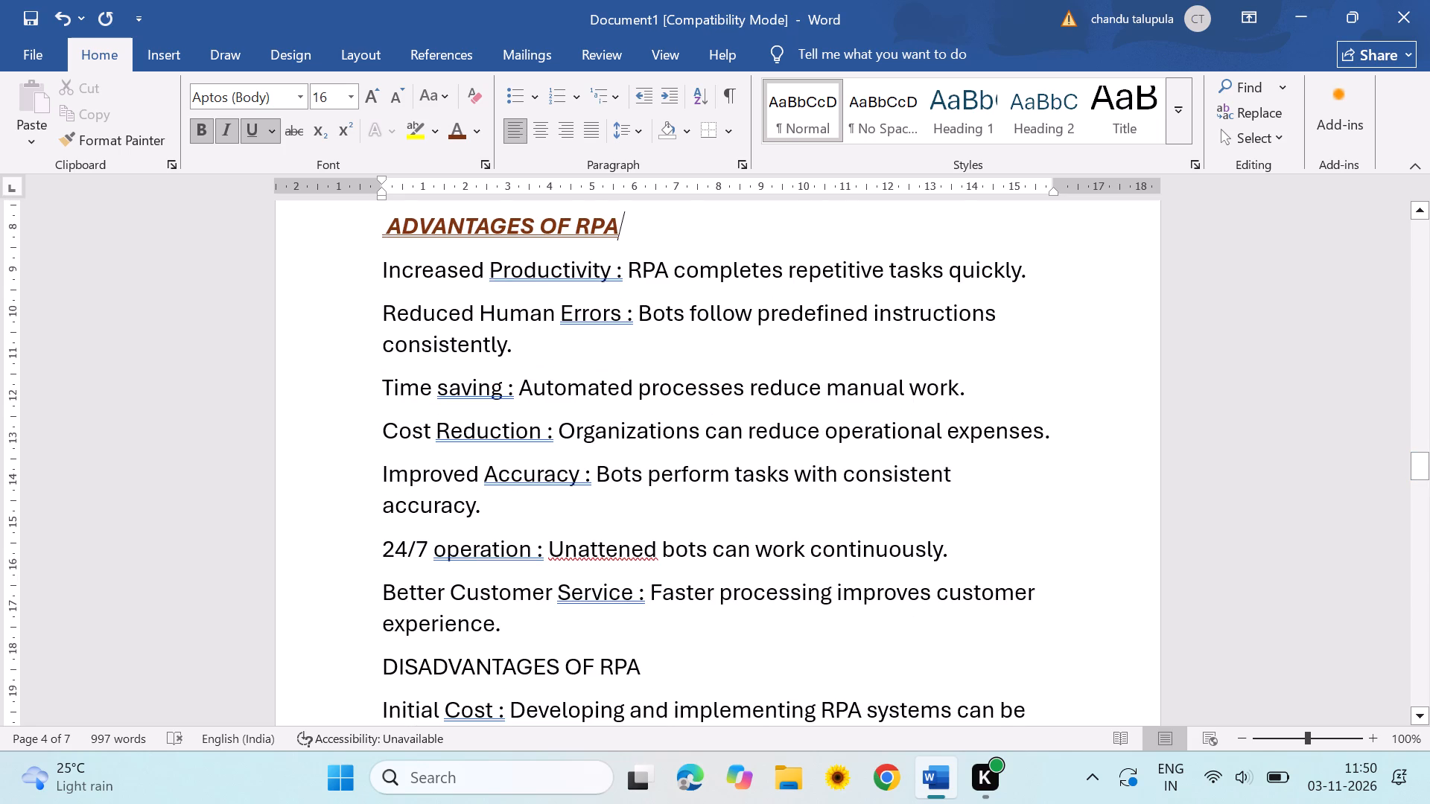
pyautogui.moveTo(381, 266); pyautogui.dragTo(580, 702)
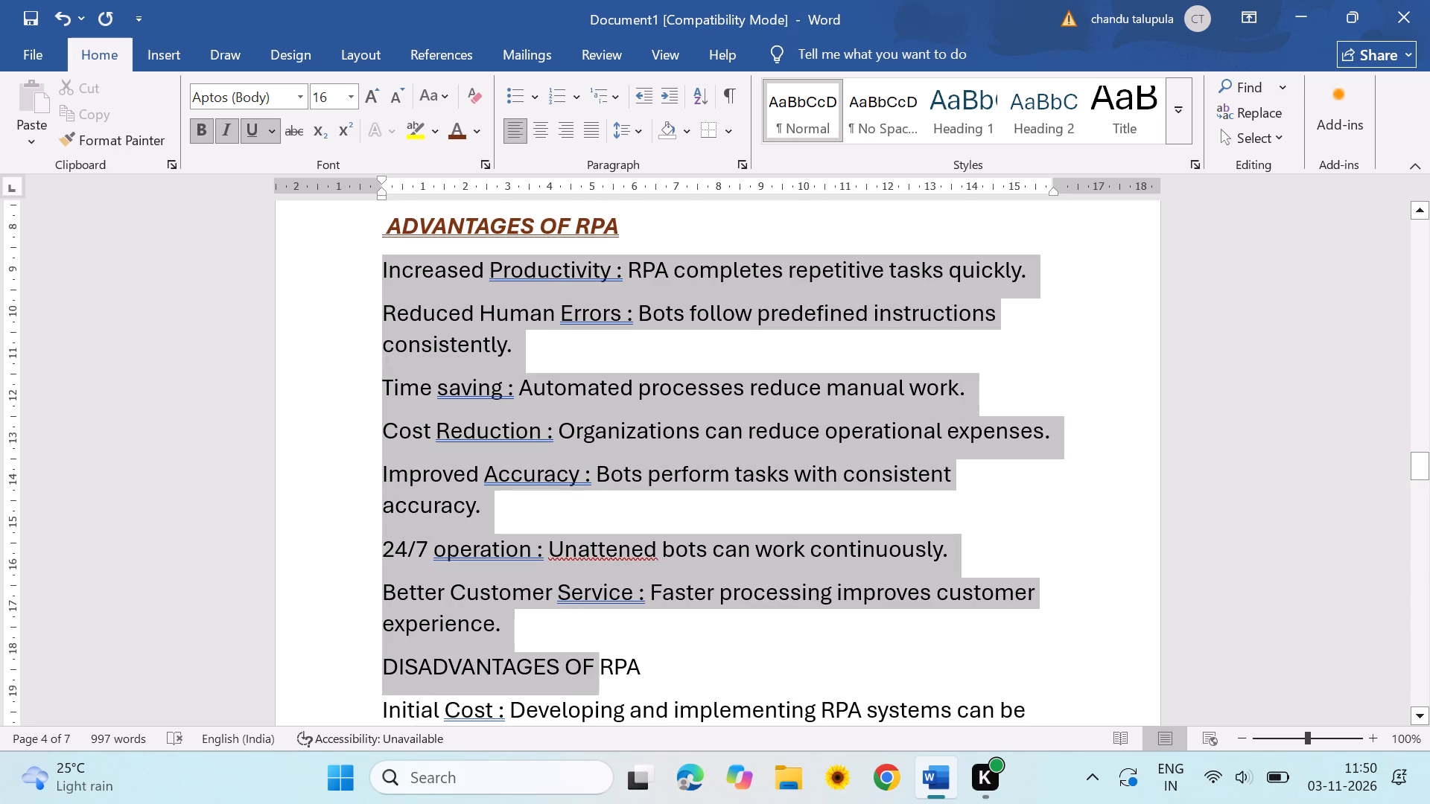
pyautogui.moveTo(580, 702); pyautogui.dragTo(648, 623)
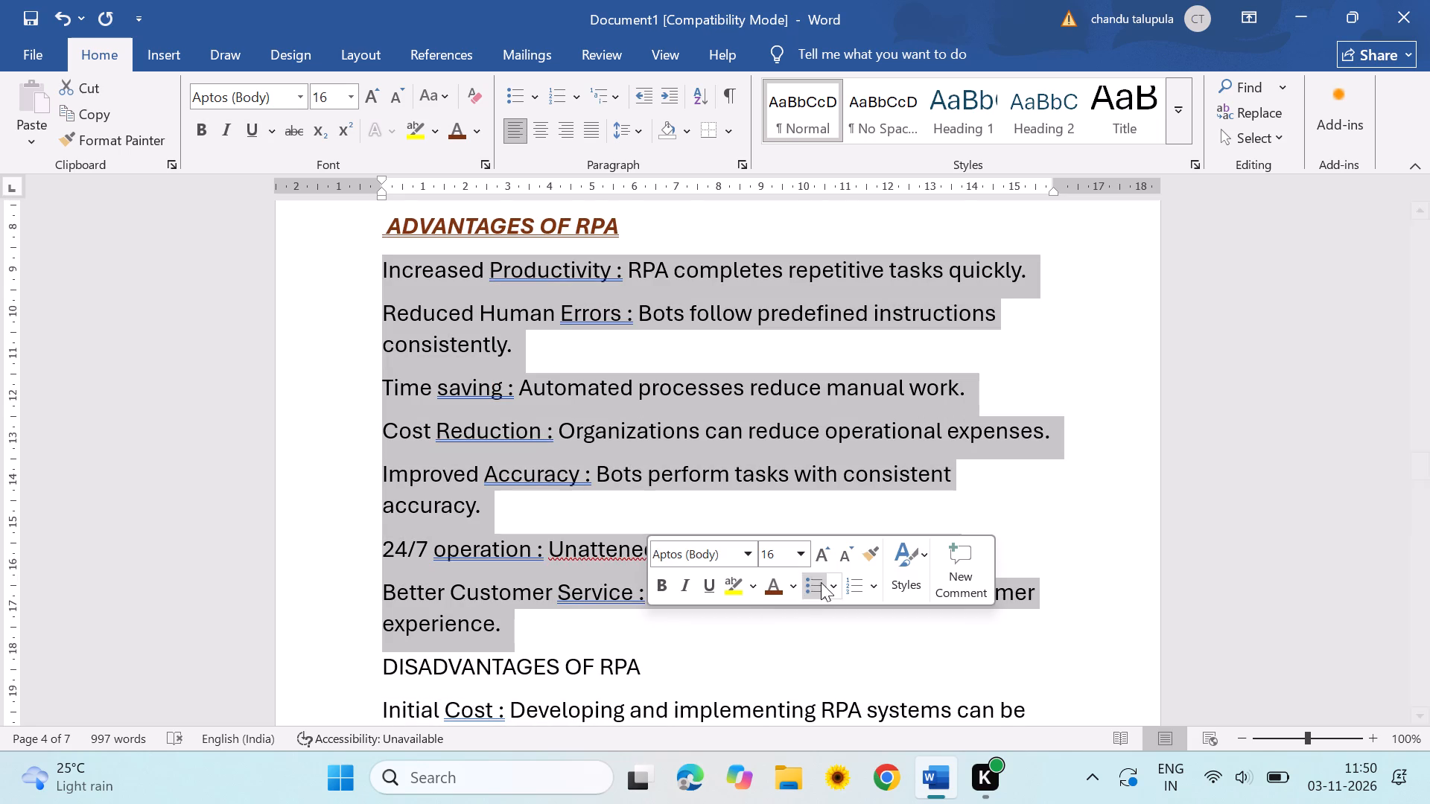
pyautogui.click(871, 587)
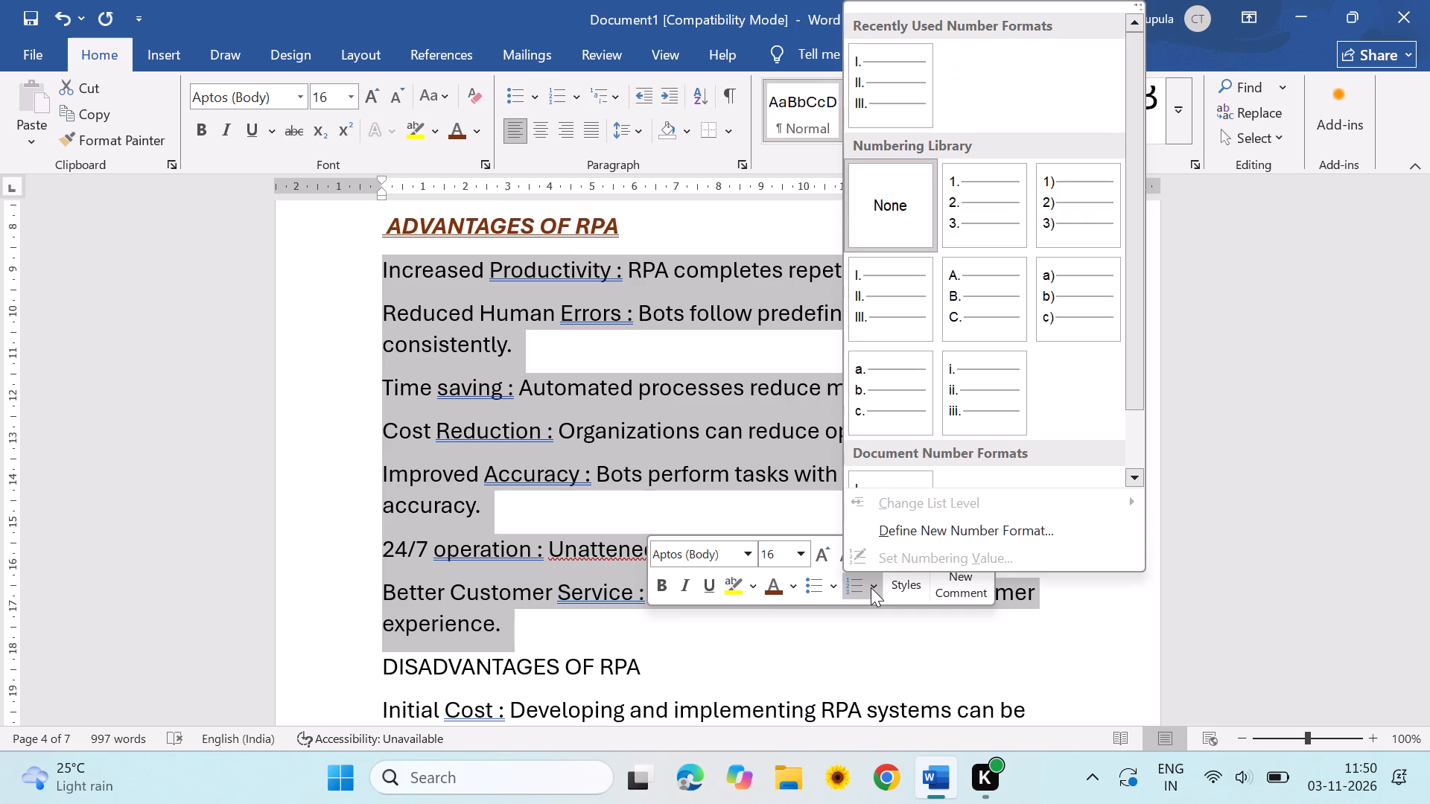
pyautogui.click(965, 380)
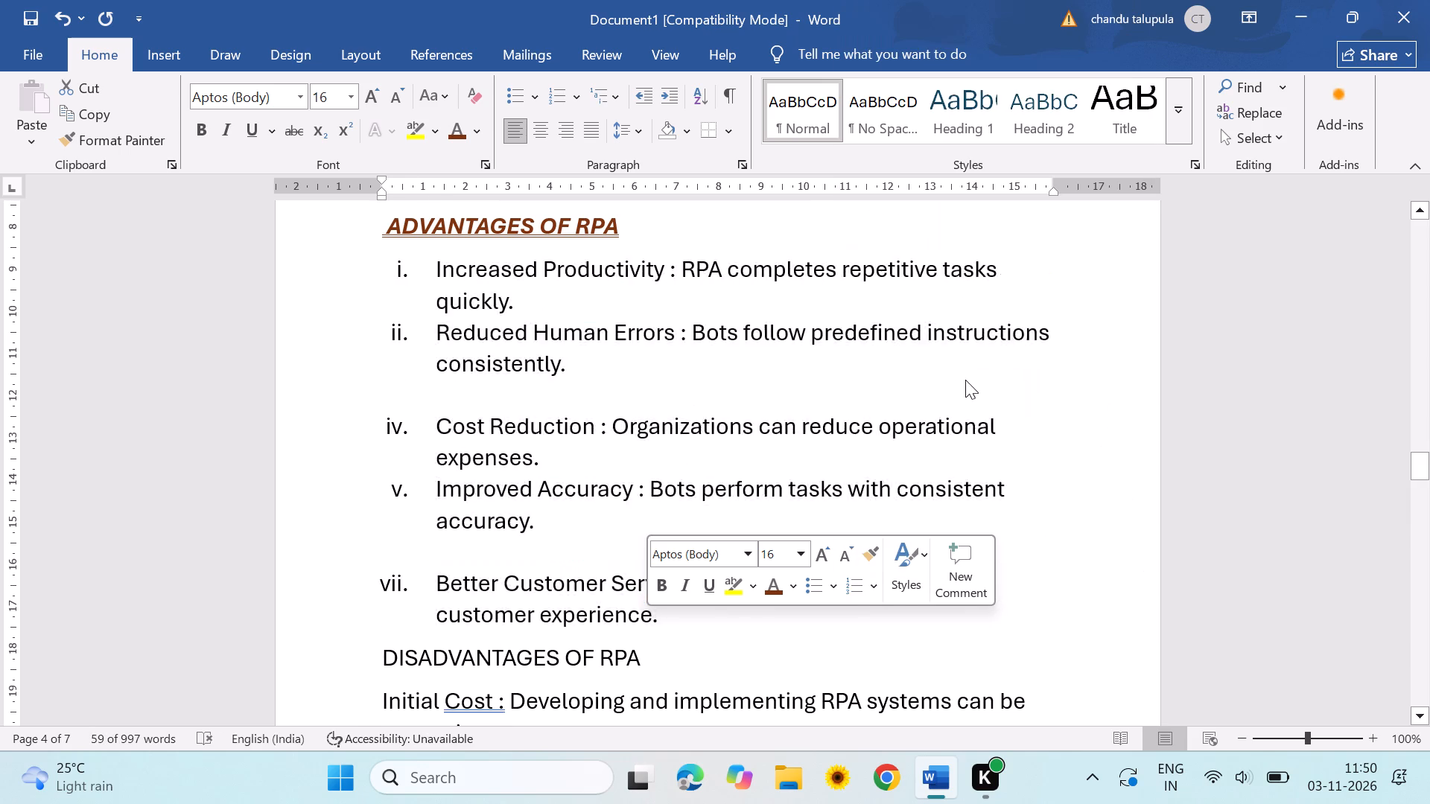
pyautogui.click(714, 316)
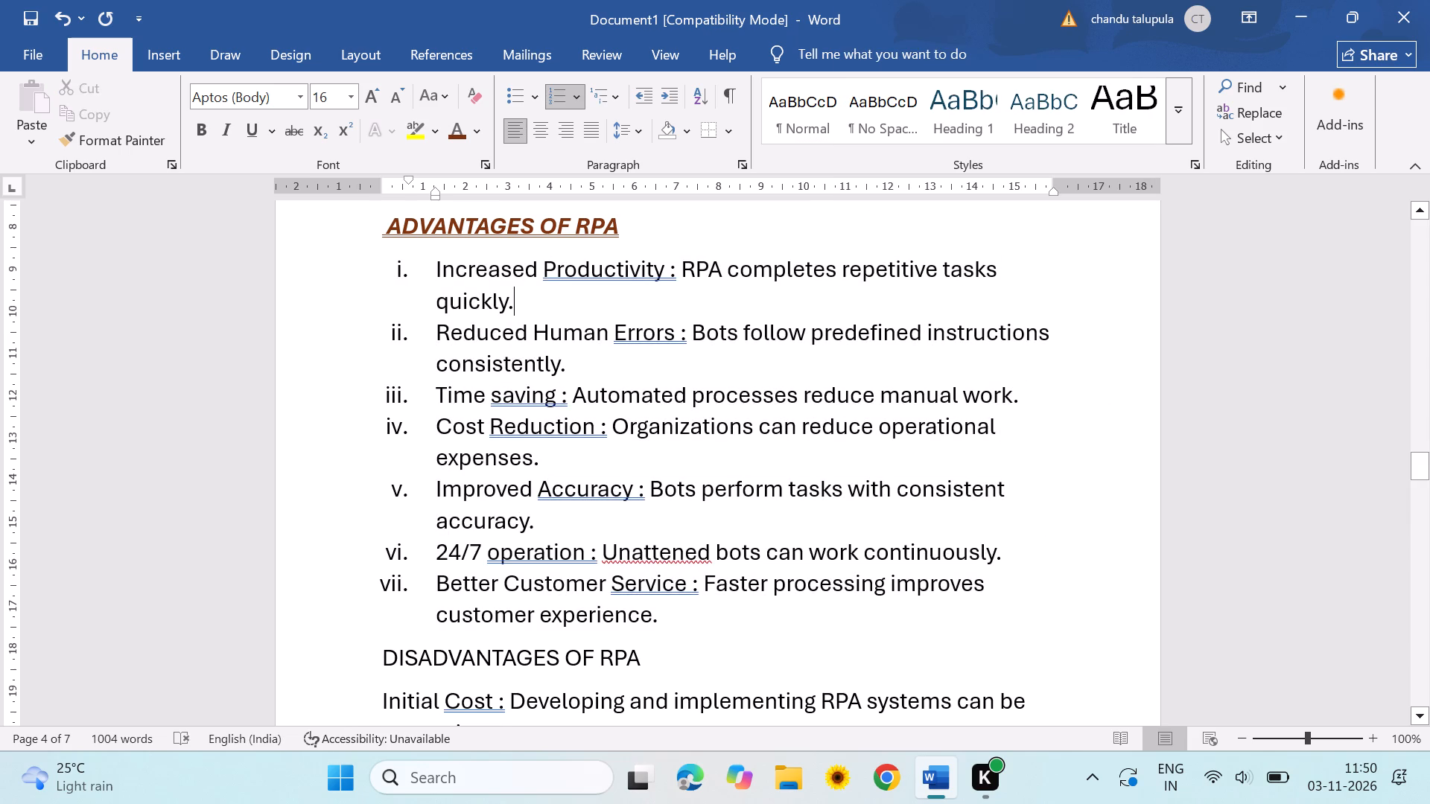
# Colour the "Increased Productivity" label in the first advantage dark teal and underline it.
pyautogui.moveTo(436, 271); pyautogui.dragTo(629, 287)
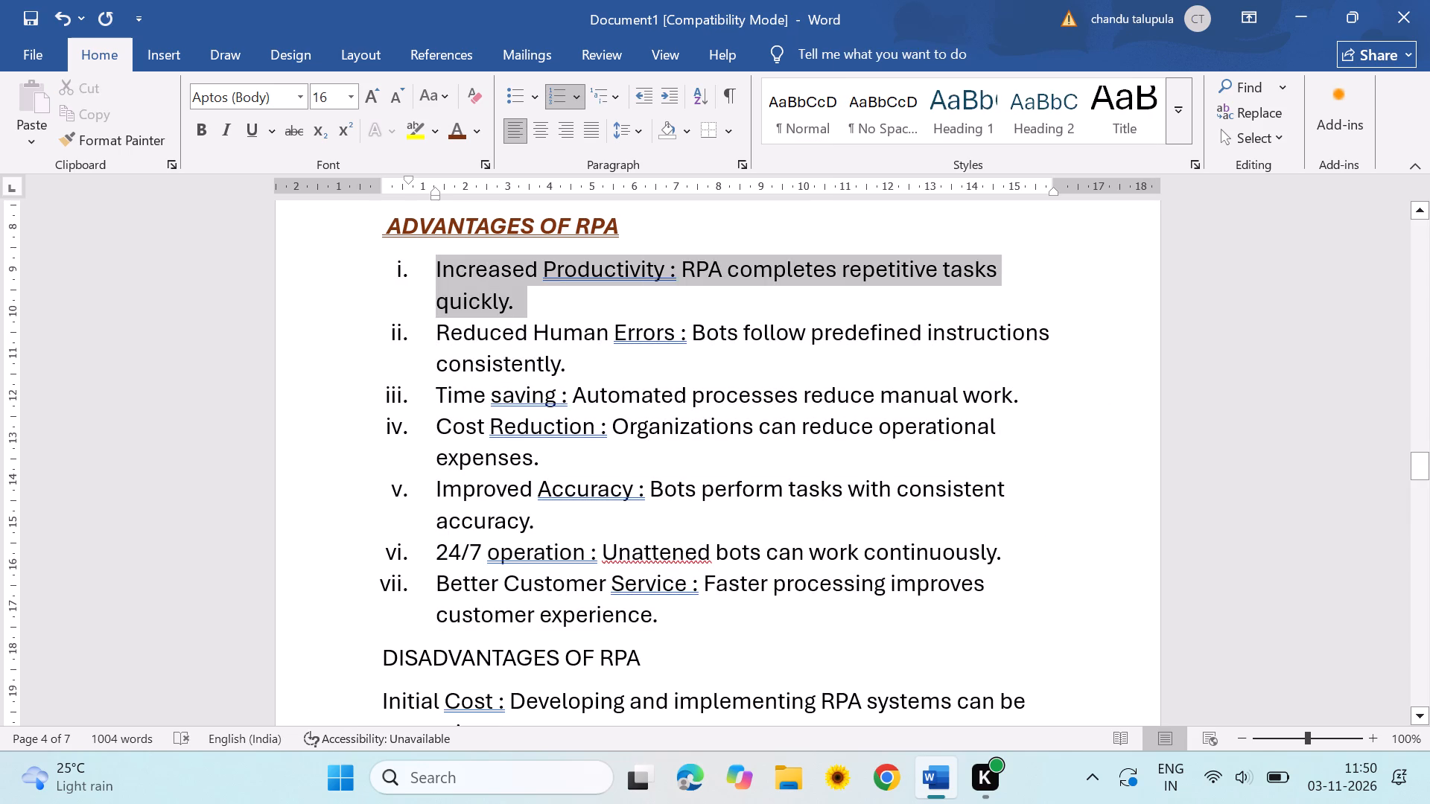
pyautogui.moveTo(629, 287); pyautogui.dragTo(667, 280)
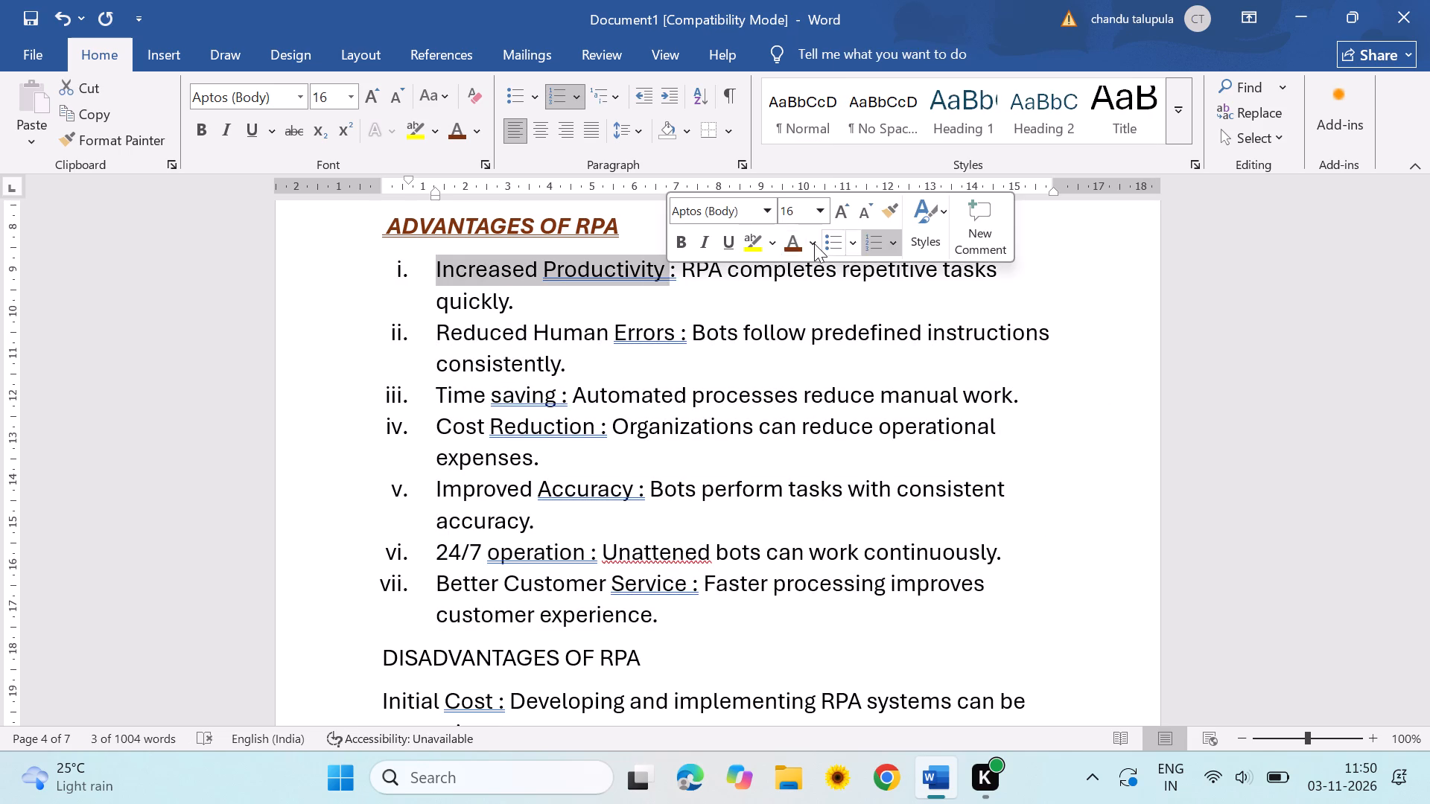
pyautogui.click(812, 243)
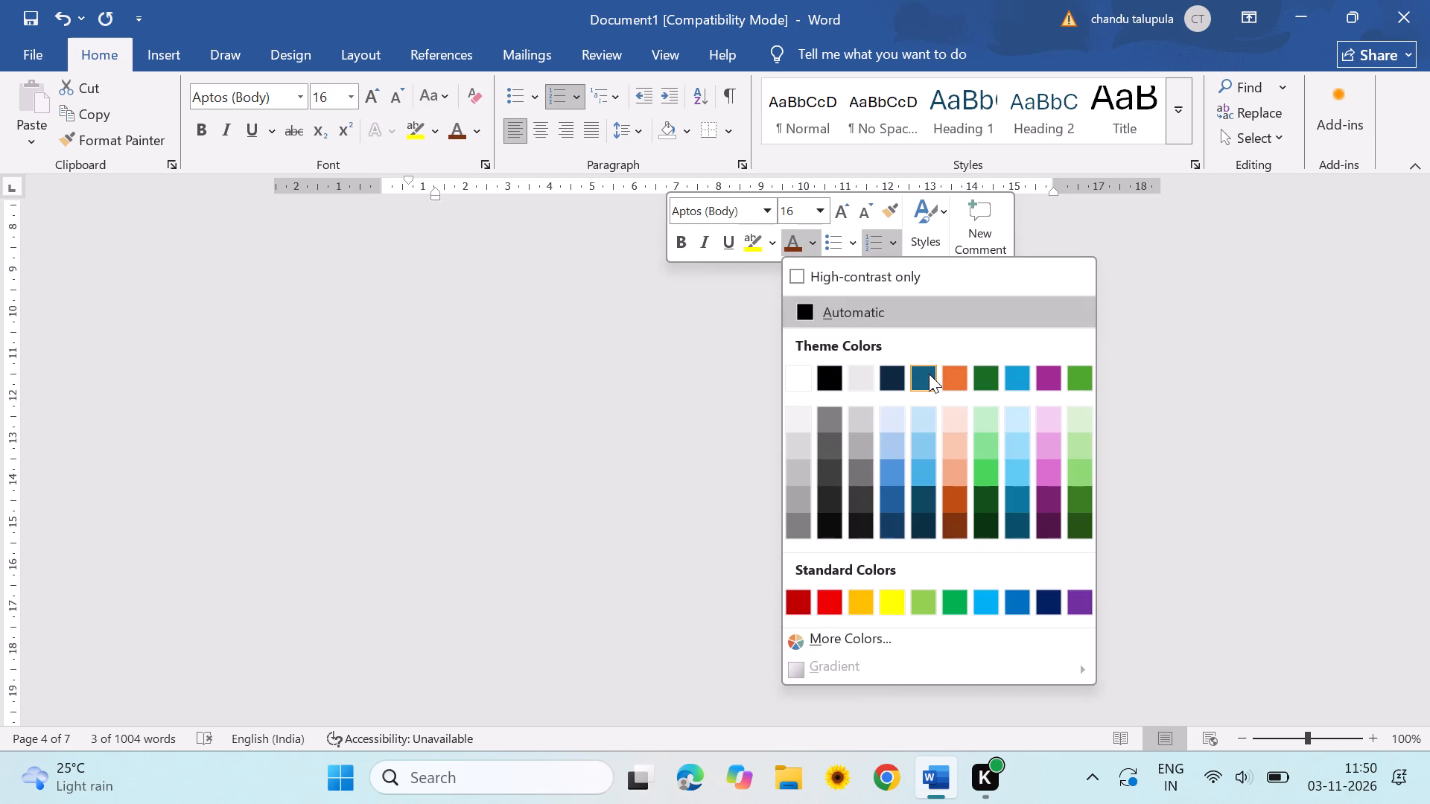
pyautogui.click(929, 374)
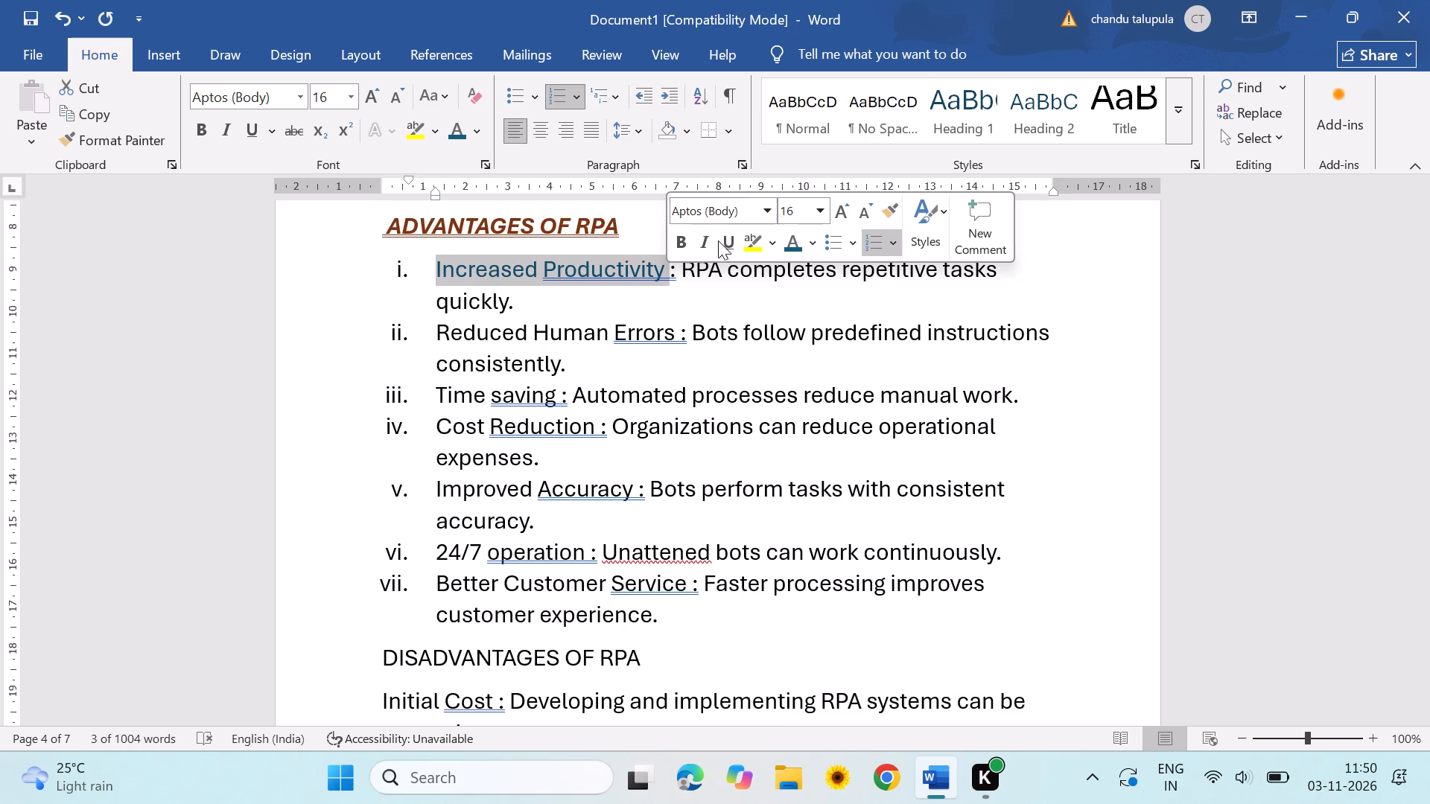
pyautogui.click(733, 255)
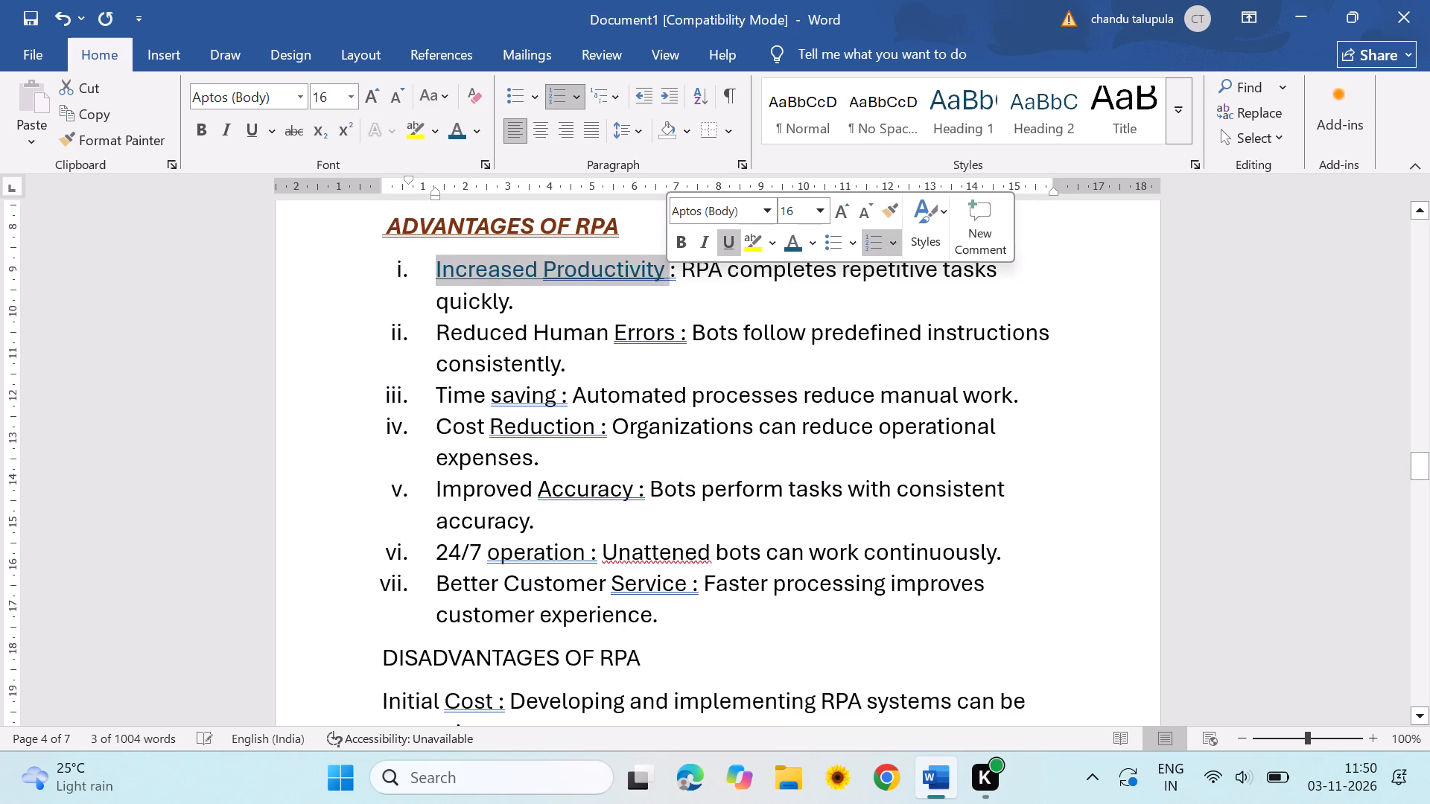
# Colour the "Reduced Human Errors" and "Time saving" labels in the advantages list dark teal and underline them.
pyautogui.moveTo(431, 331); pyautogui.dragTo(660, 342)
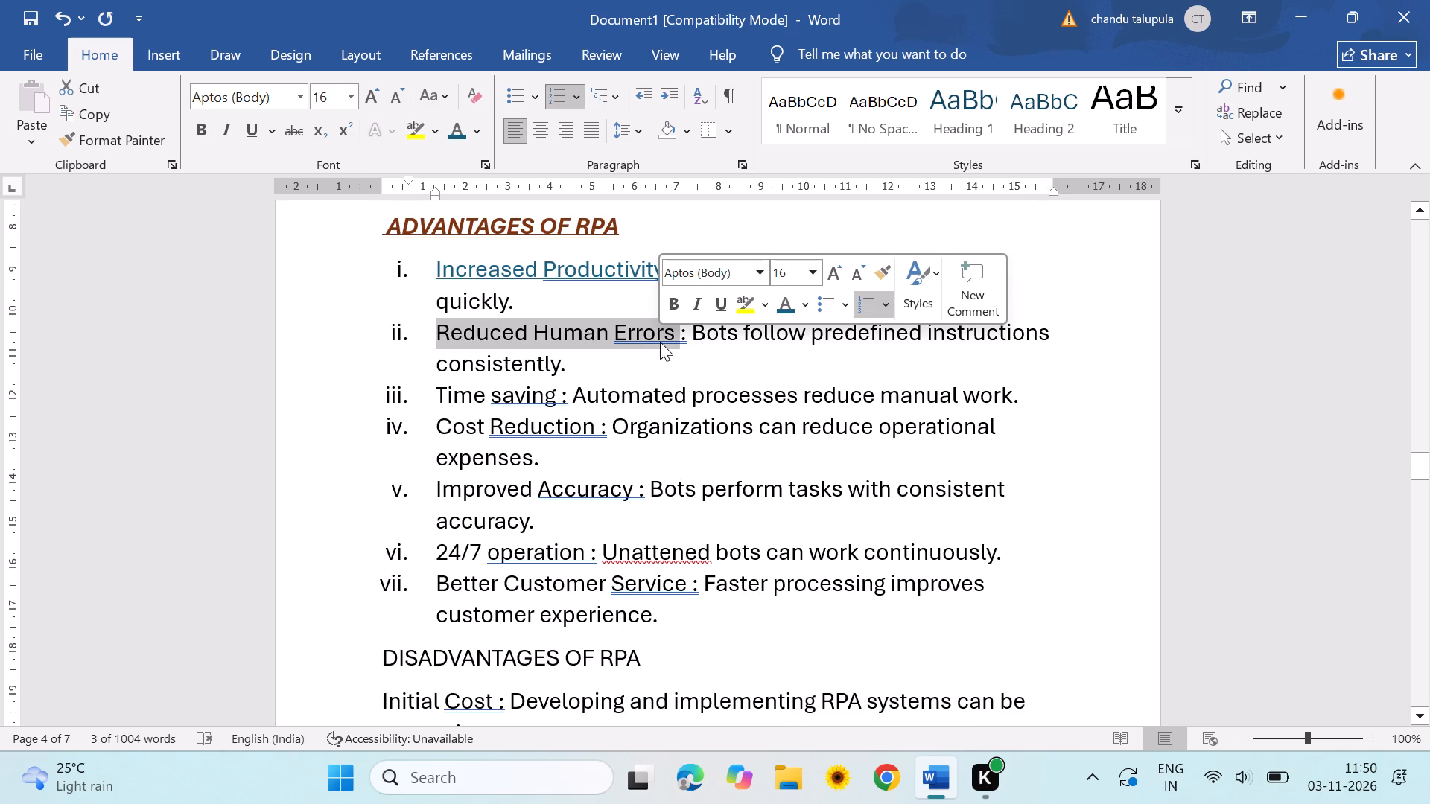
pyautogui.click(784, 308)
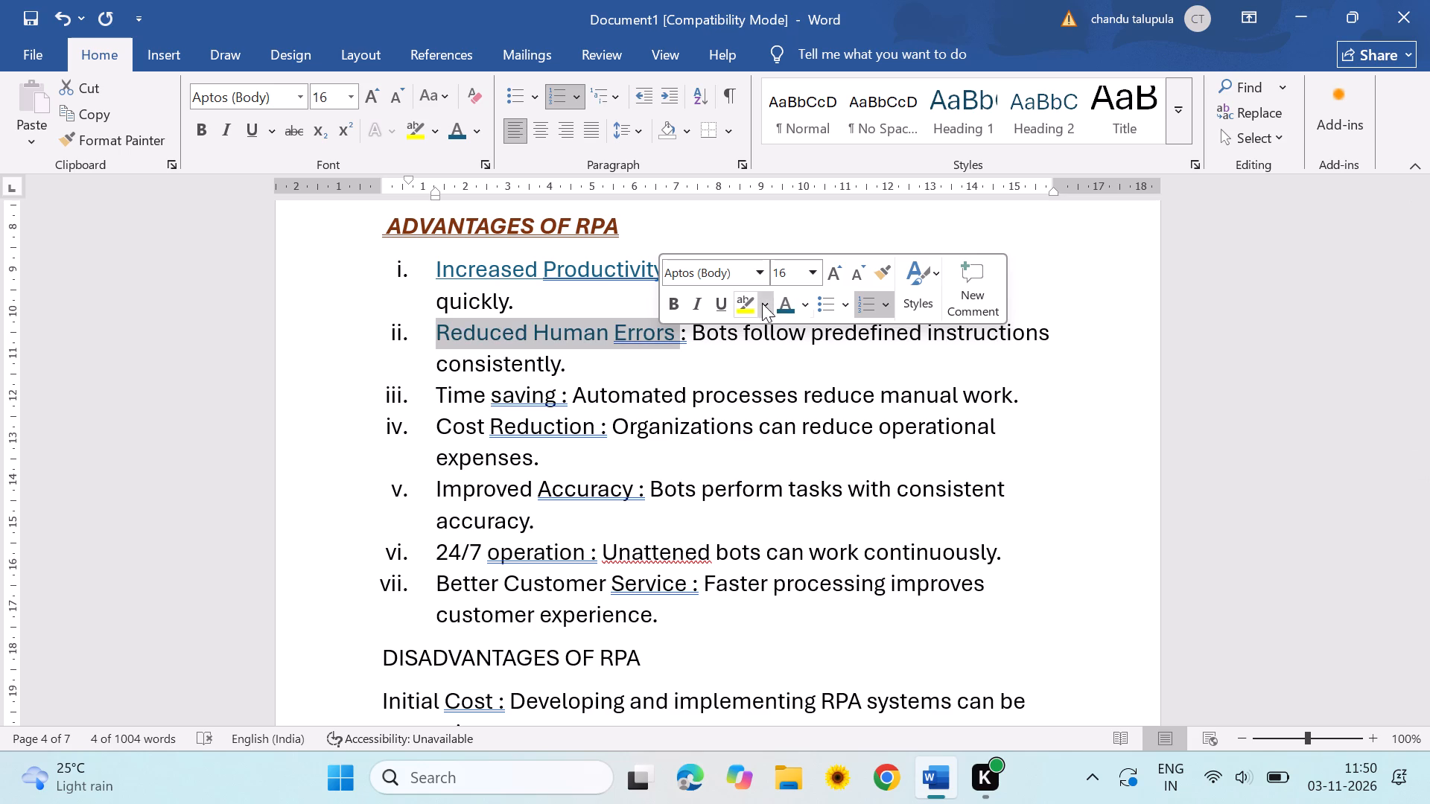
pyautogui.click(715, 308)
pyautogui.click(691, 371)
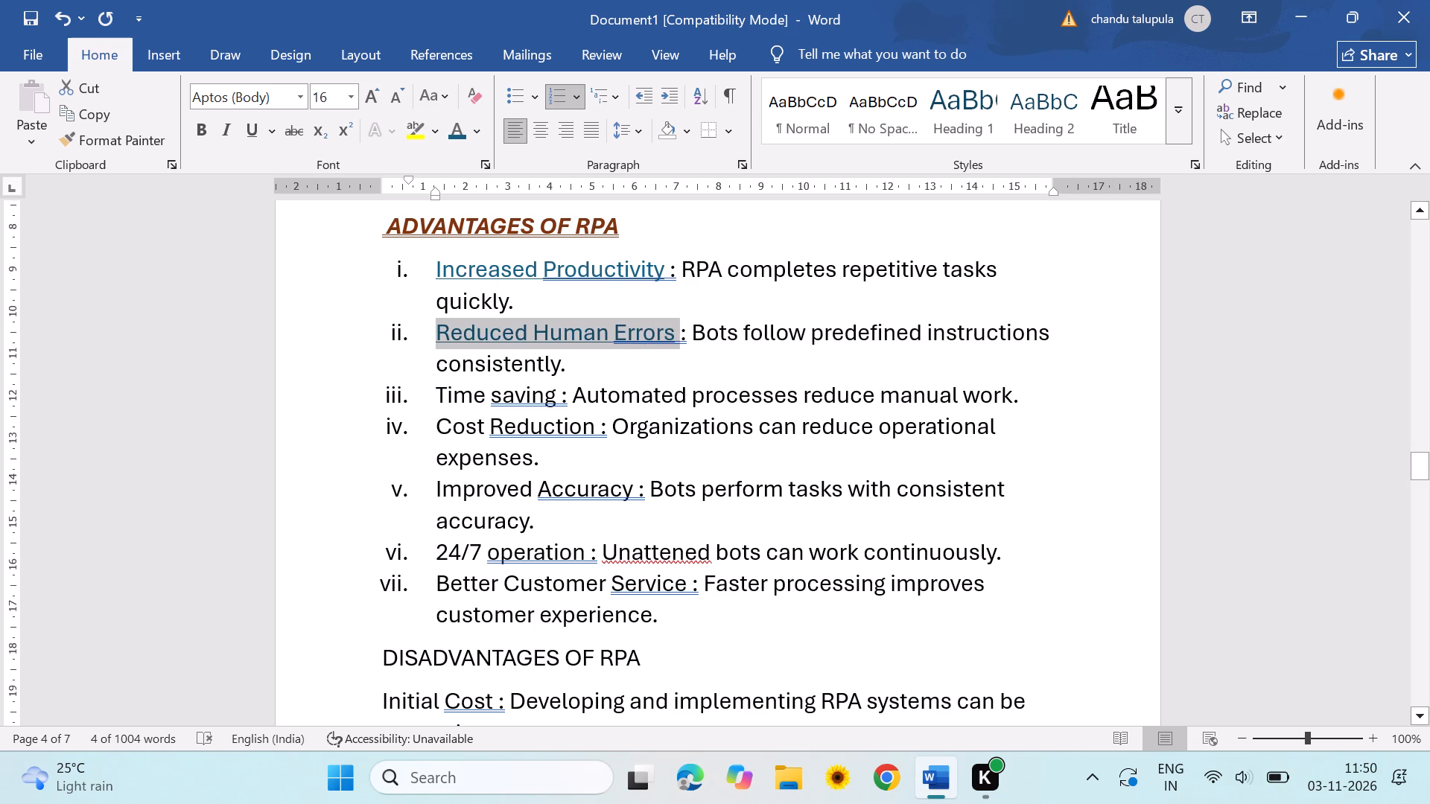
pyautogui.moveTo(432, 396); pyautogui.dragTo(560, 397)
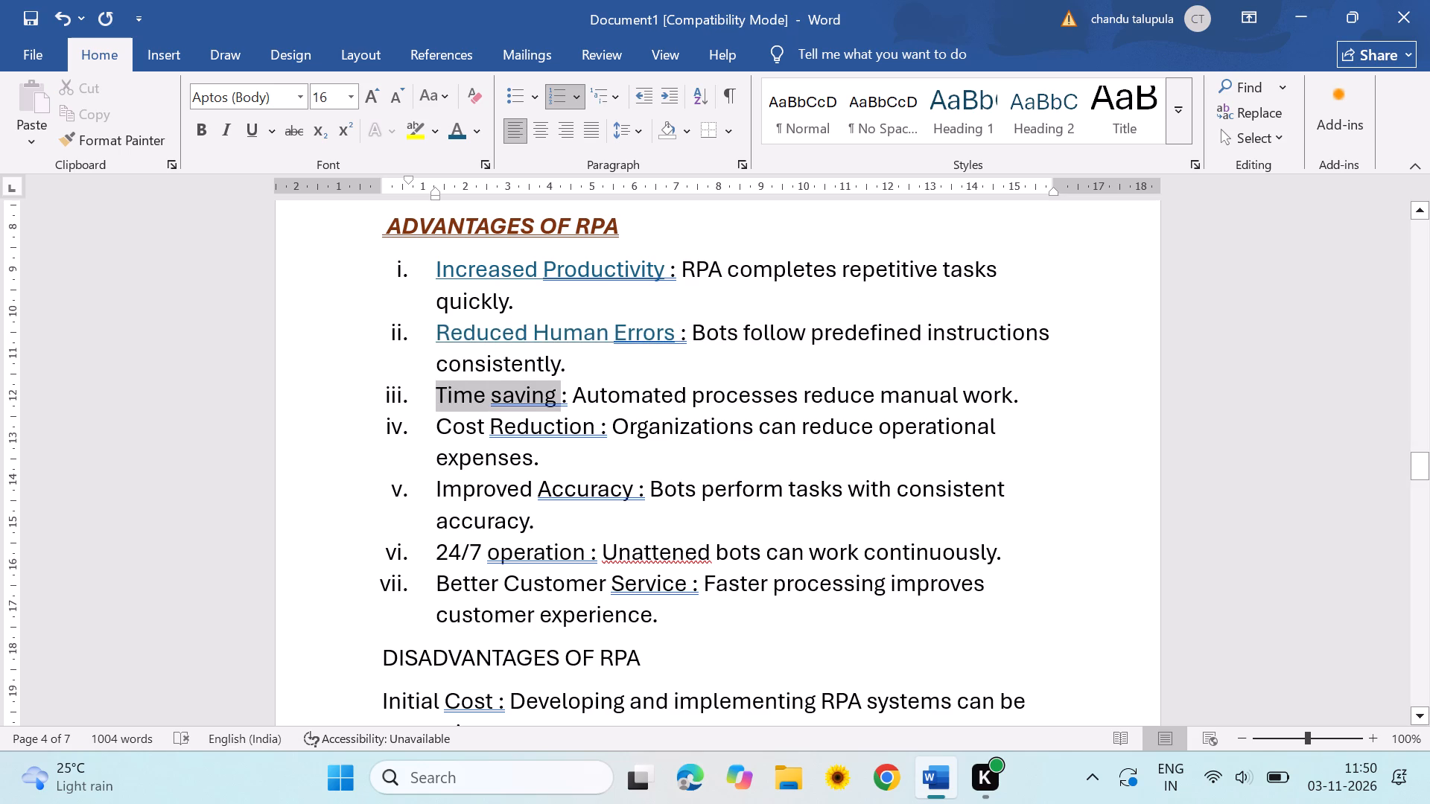
pyautogui.moveTo(560, 397); pyautogui.dragTo(561, 397)
pyautogui.click(689, 367)
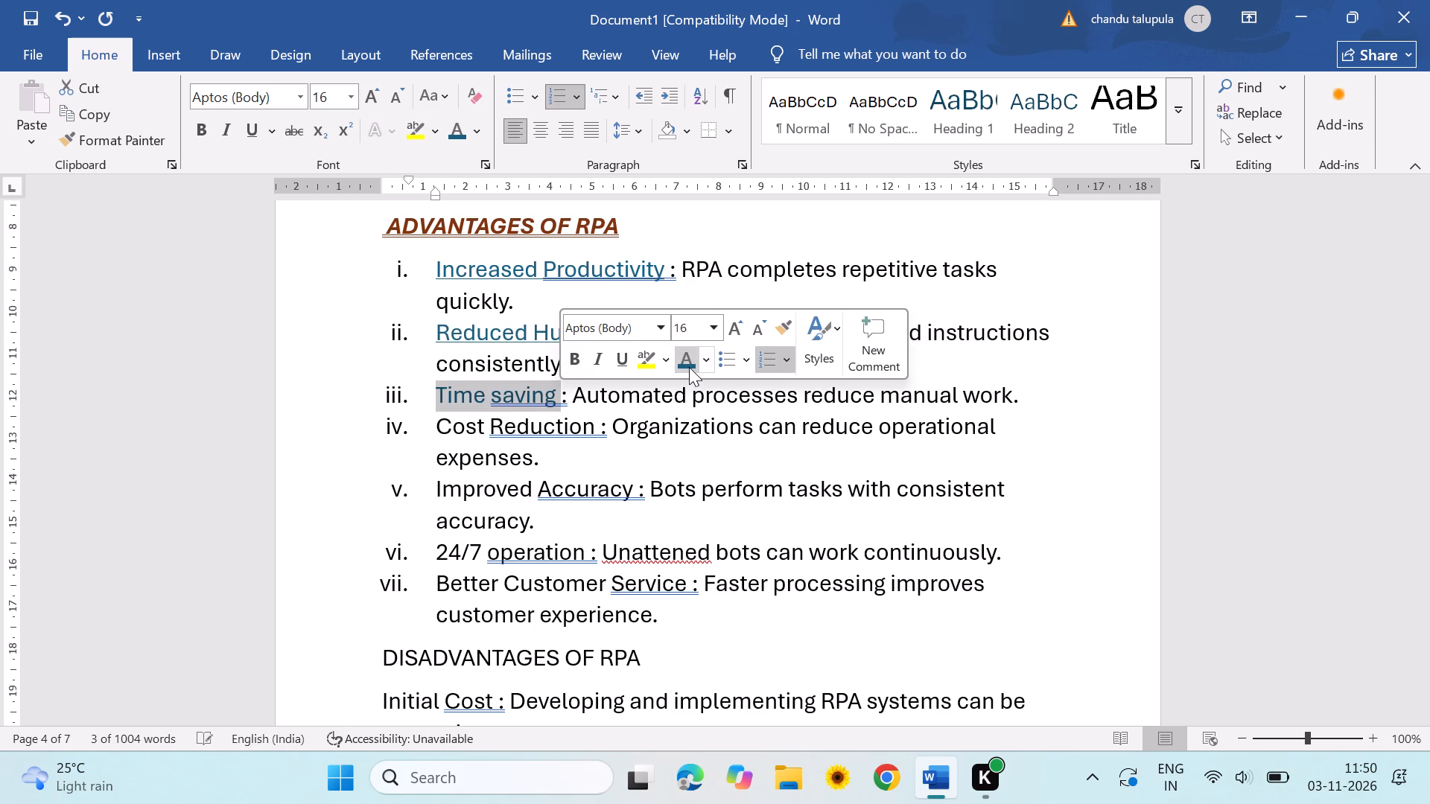
pyautogui.click(618, 364)
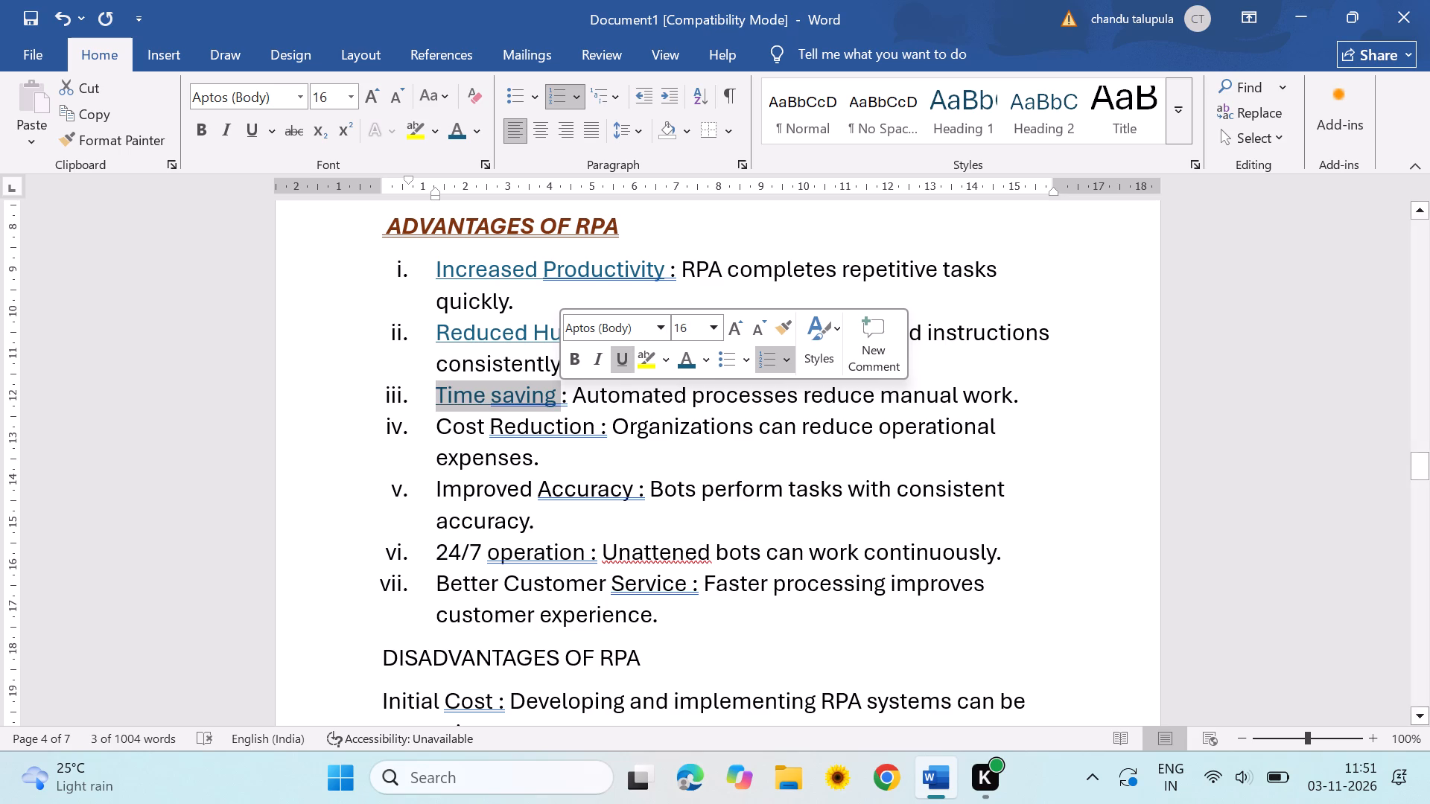
# Colour the "Cost Reduction", "Improved Accuracy" and "24/7 operation" labels dark teal and underline them.
pyautogui.moveTo(435, 431); pyautogui.dragTo(607, 427)
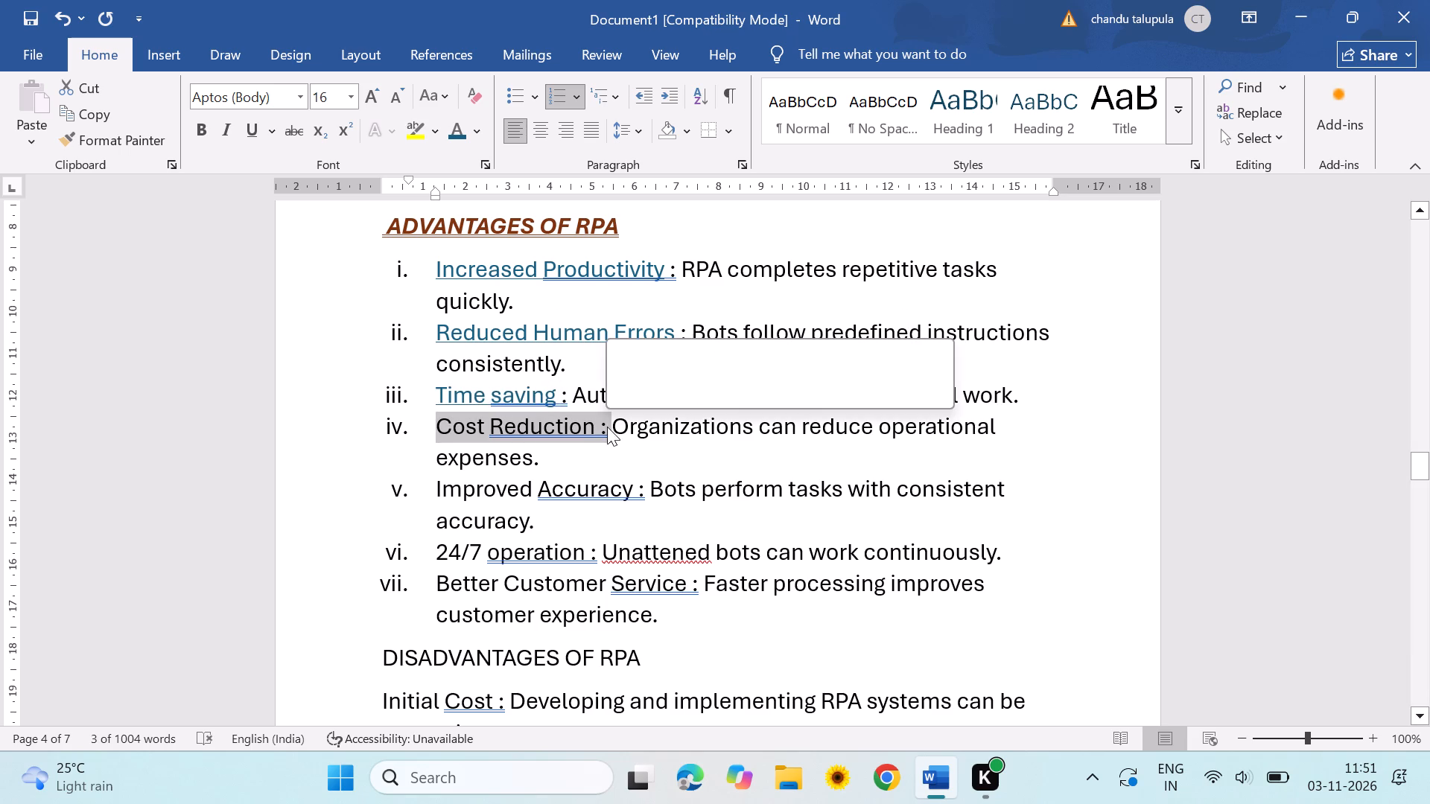
pyautogui.click(736, 395)
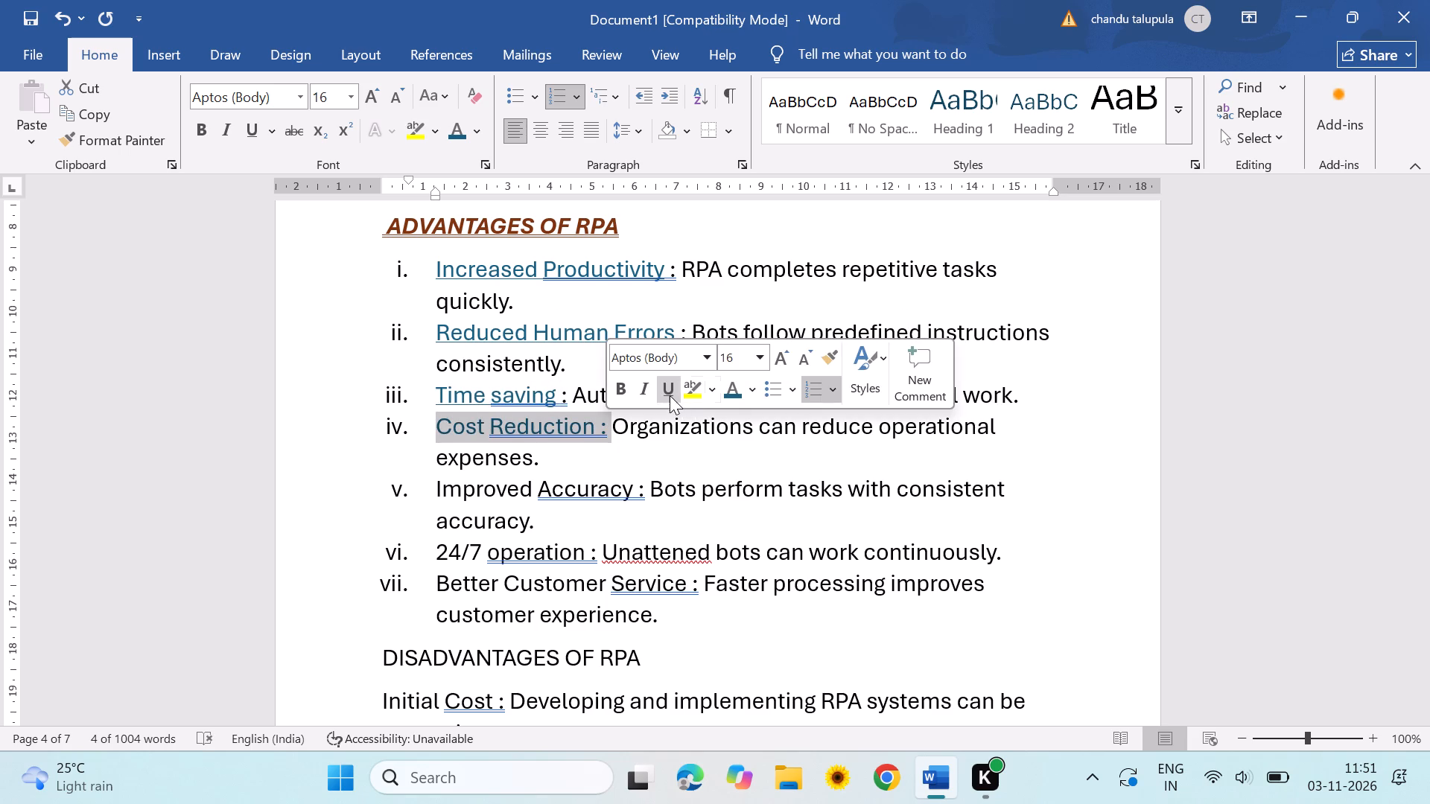
pyautogui.click(664, 393)
pyautogui.click(591, 465)
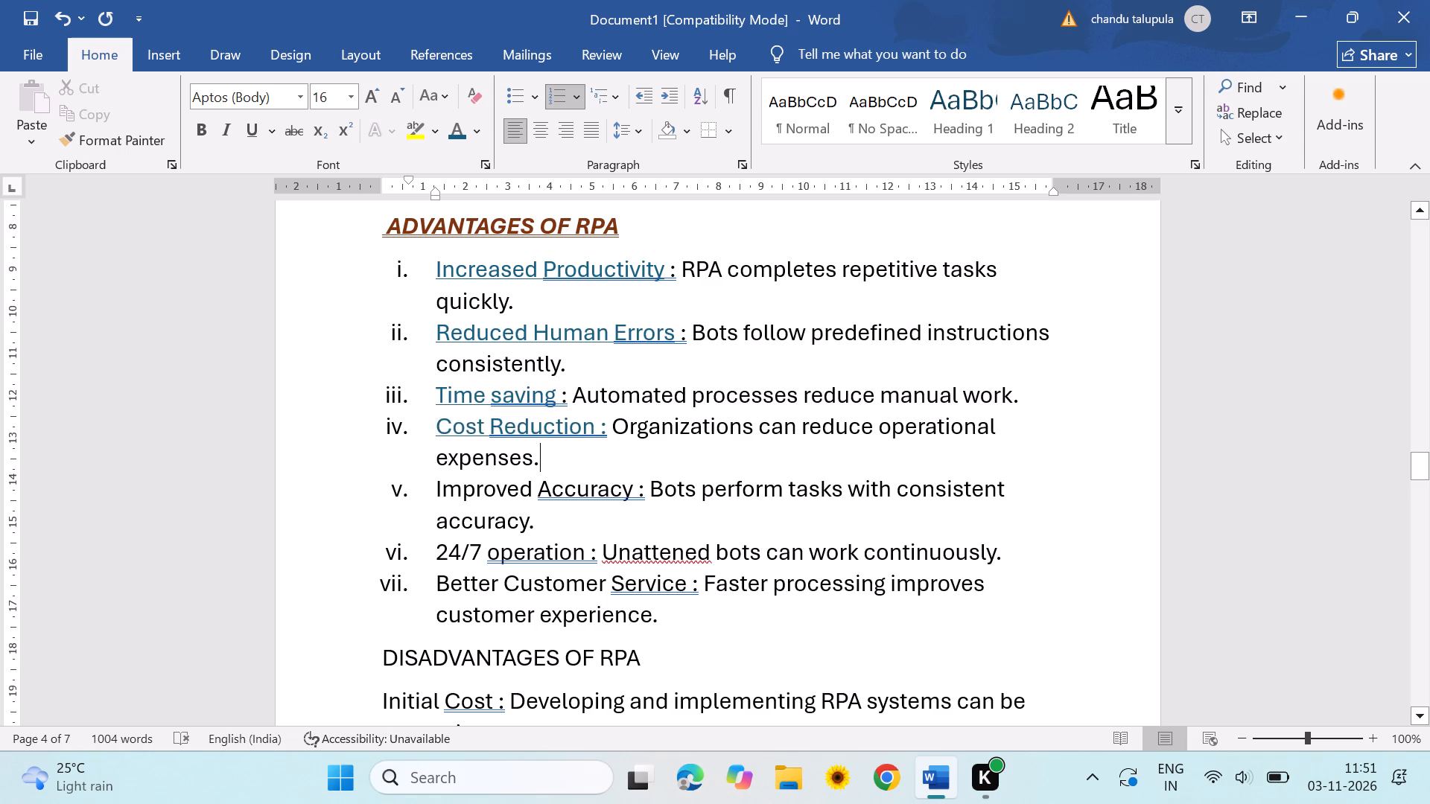
pyautogui.moveTo(428, 494); pyautogui.dragTo(638, 493)
pyautogui.click(702, 461)
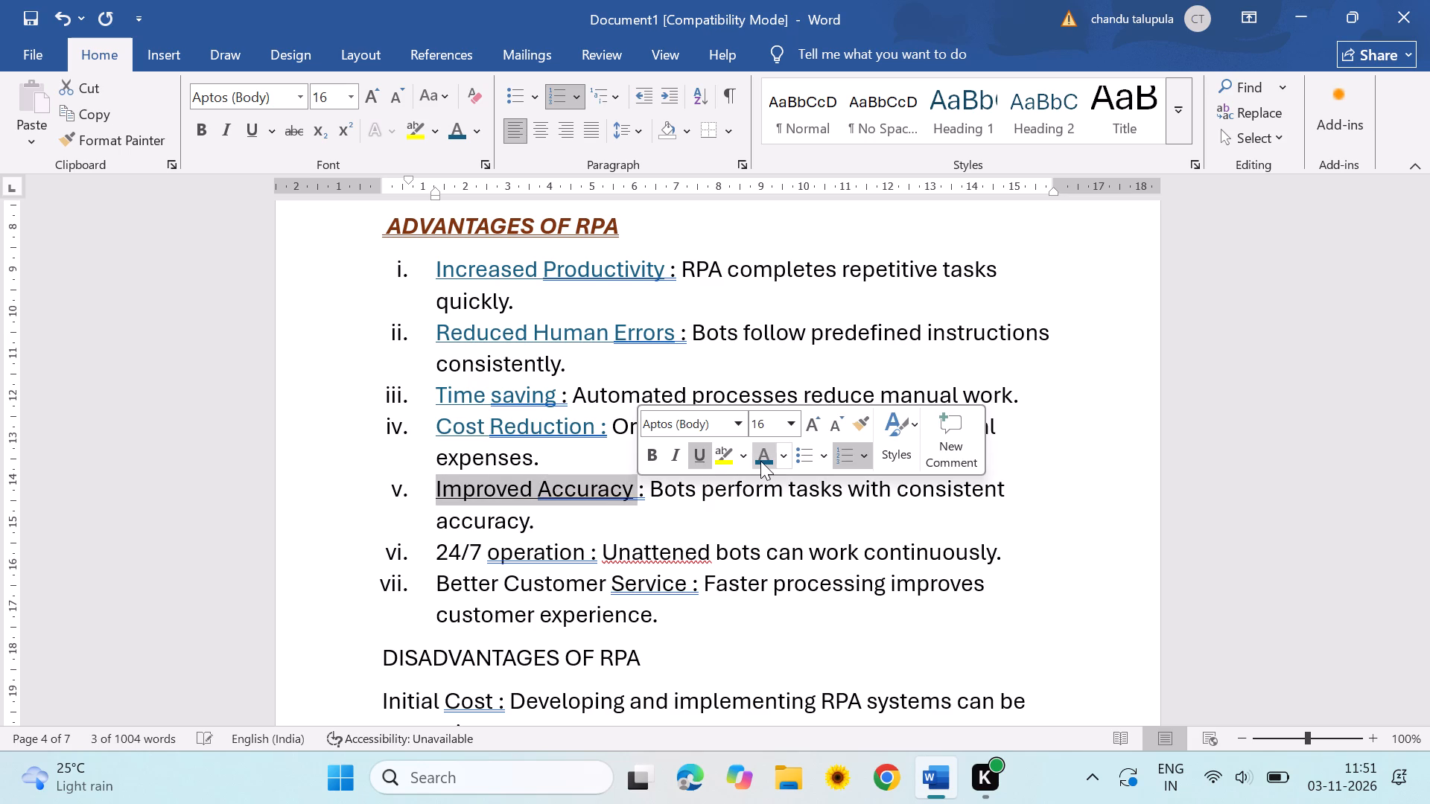
pyautogui.click(760, 461)
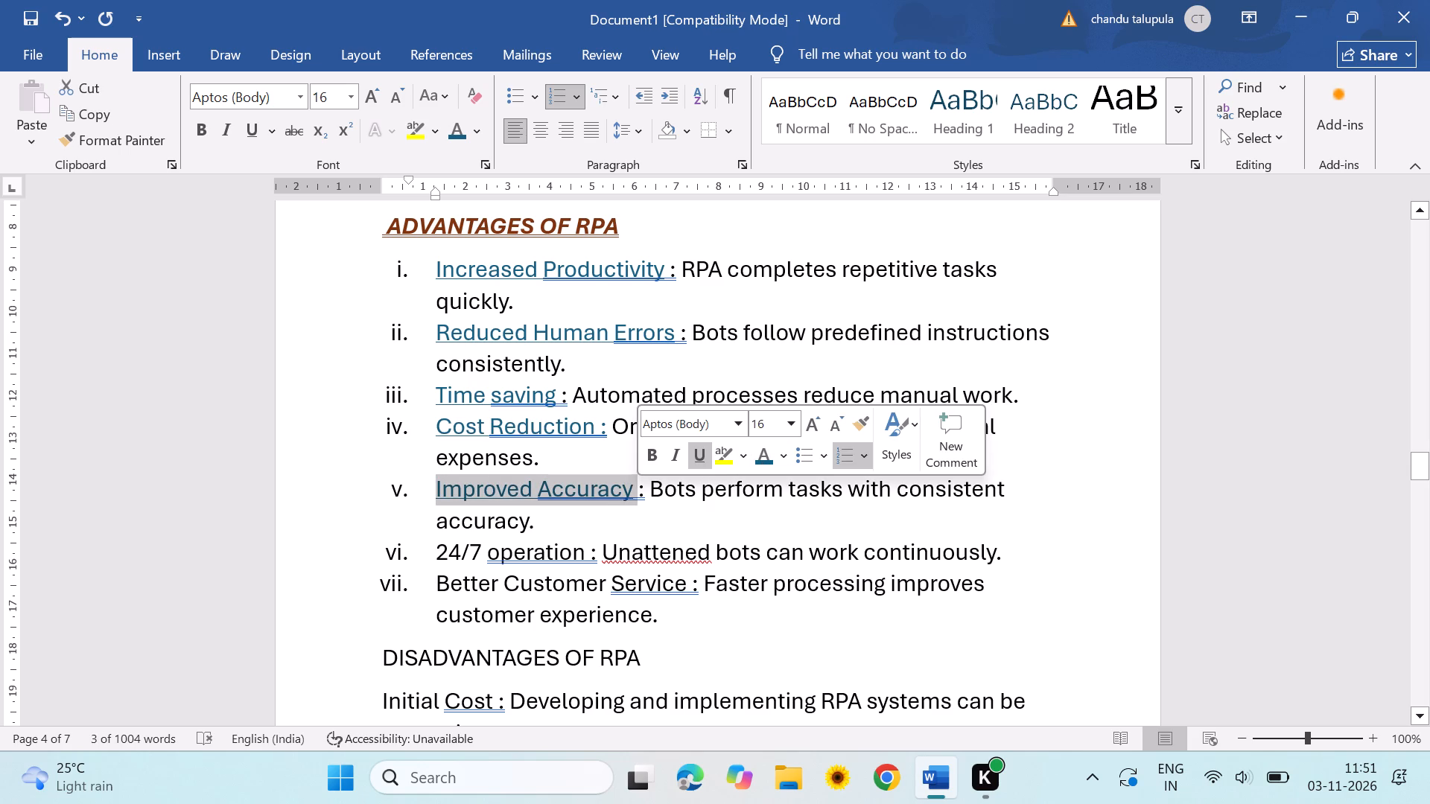
pyautogui.moveTo(432, 552); pyautogui.dragTo(575, 549)
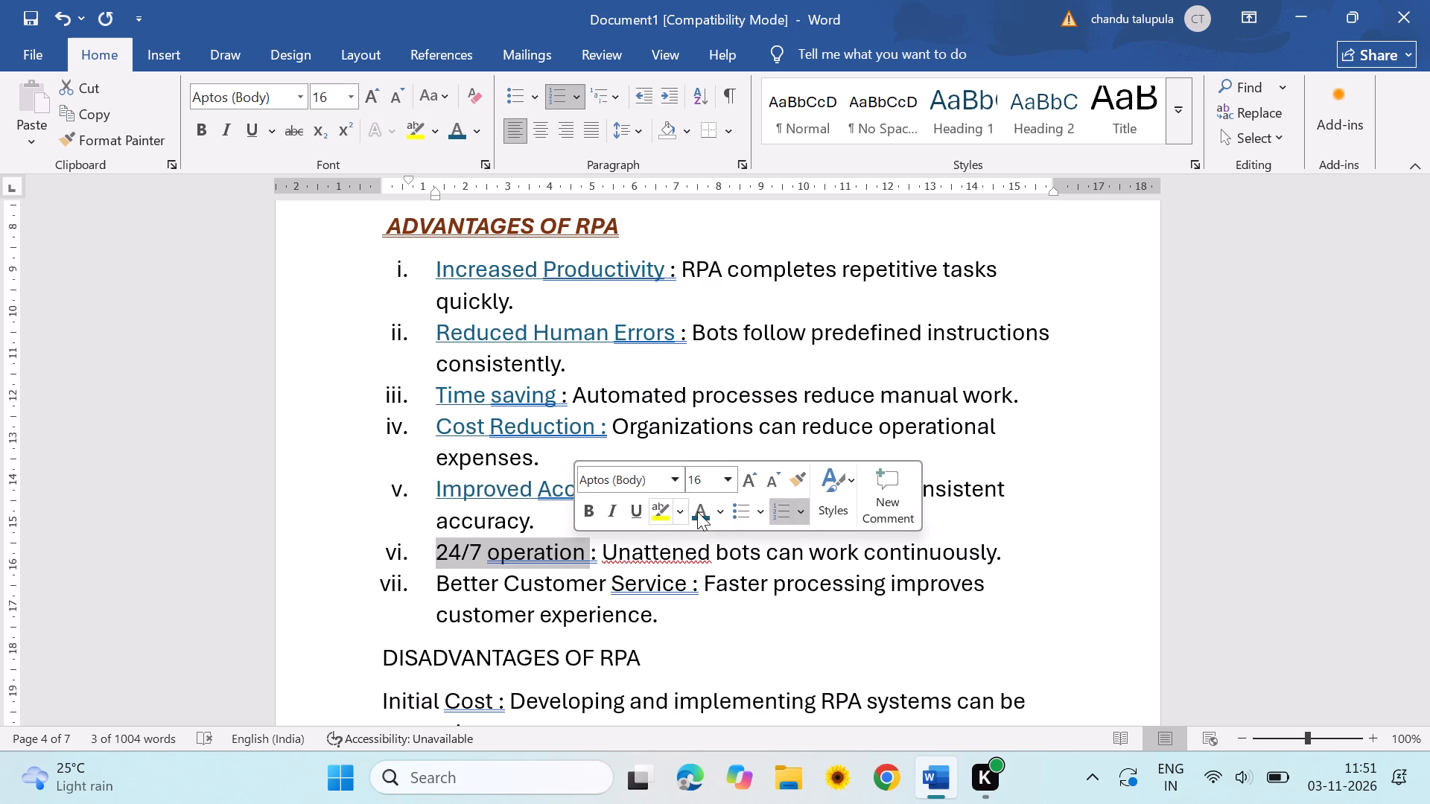
pyautogui.click(704, 510)
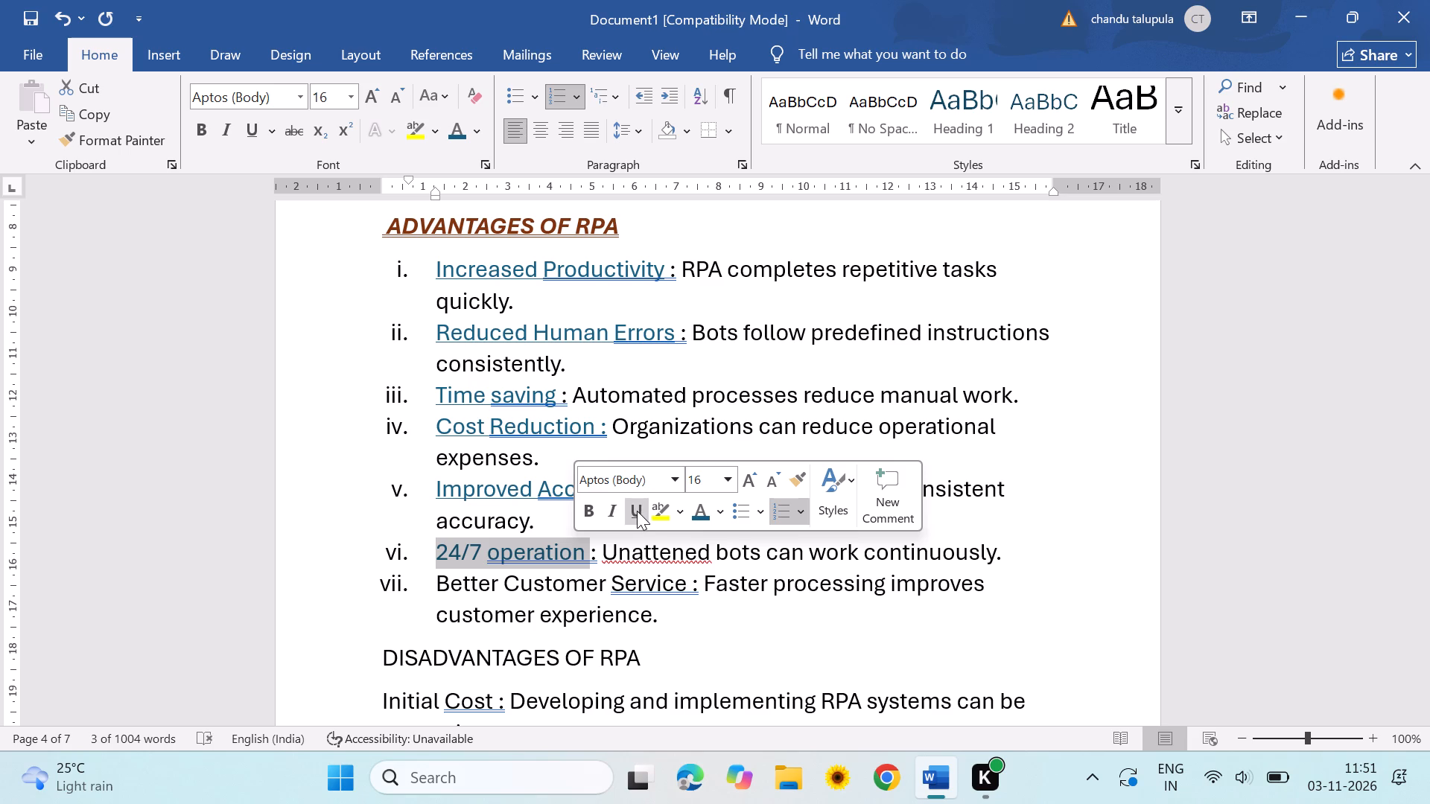
pyautogui.click(637, 511)
pyautogui.click(829, 626)
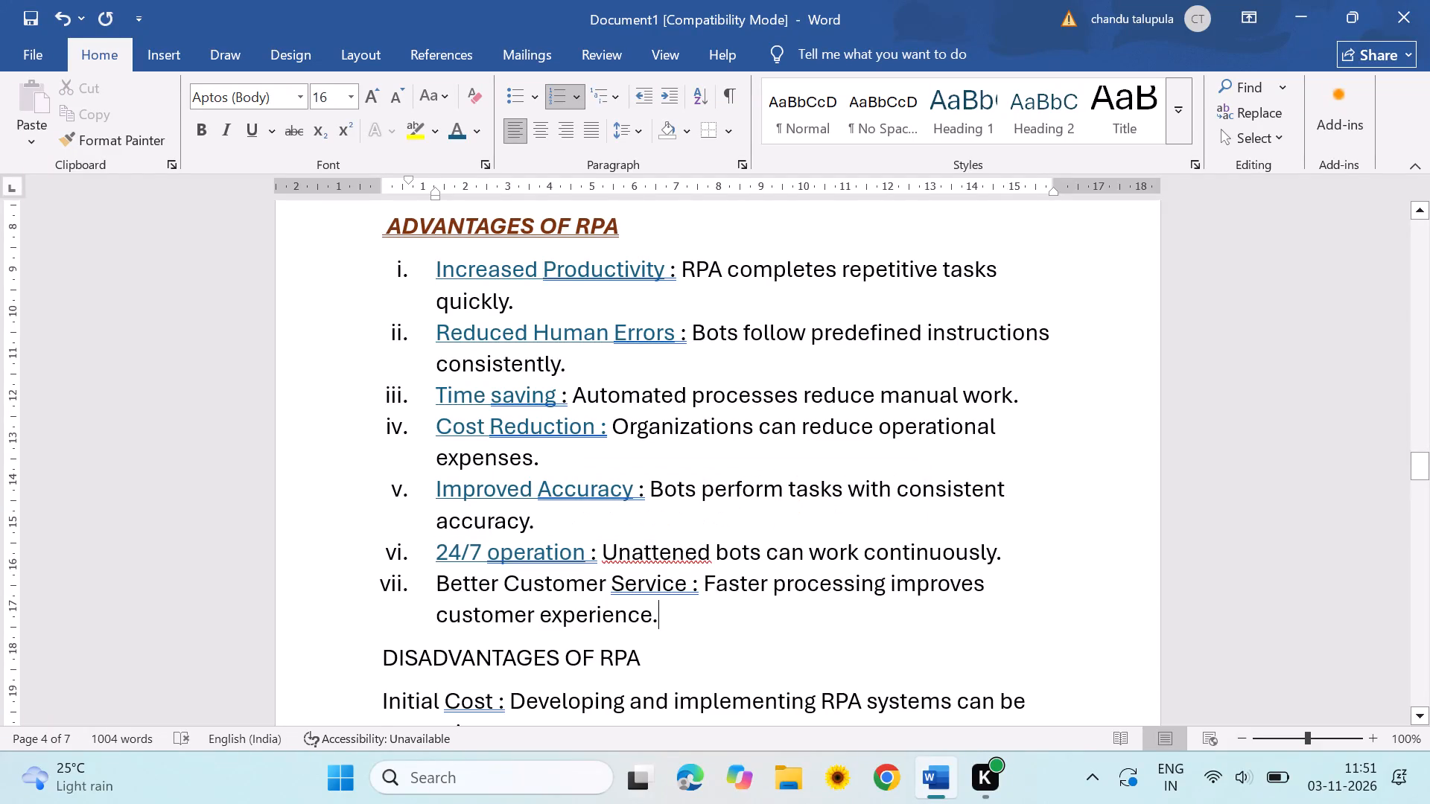
# Colour the "Better Customer Service" label in the seventh advantage dark teal and underline it.
pyautogui.click(1429, 453)
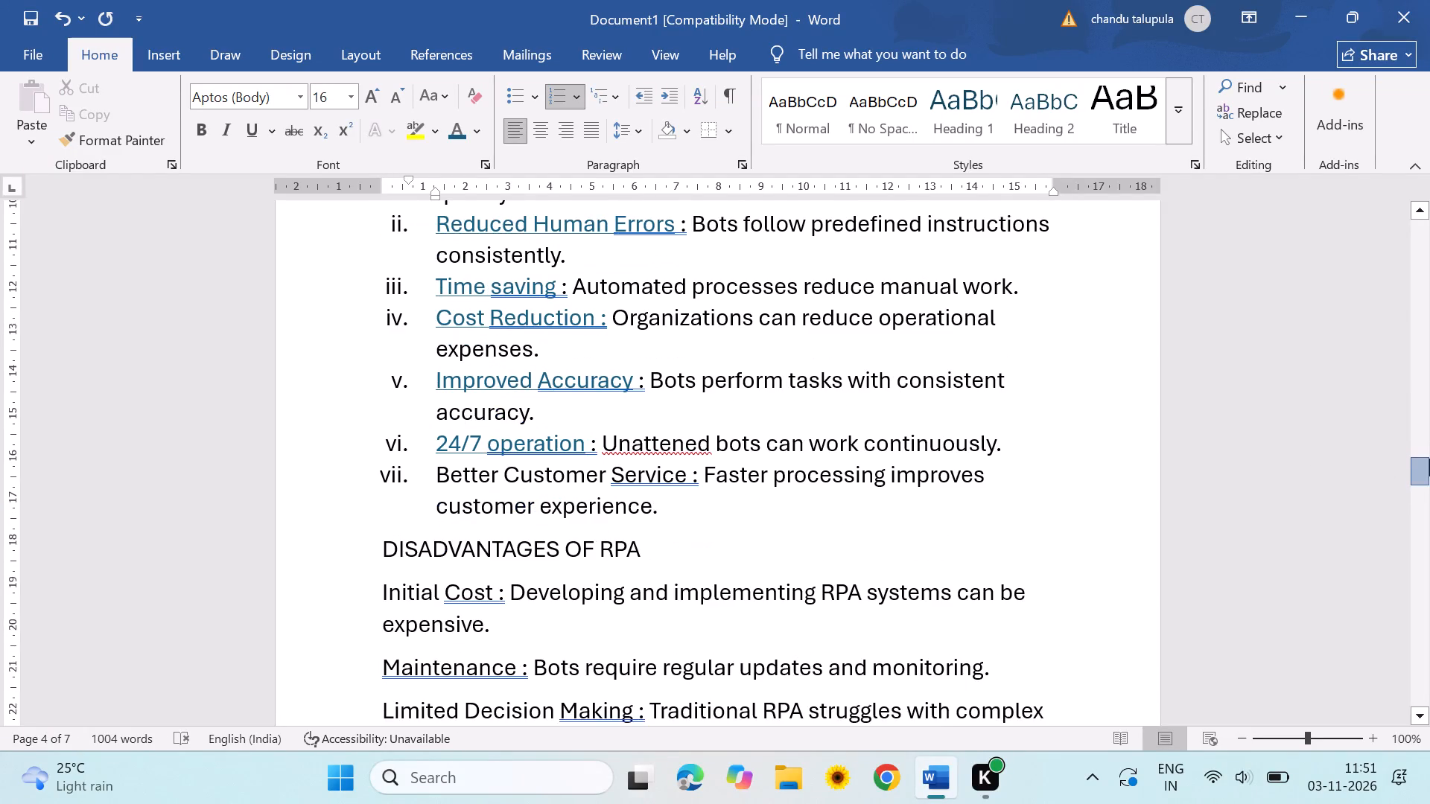
pyautogui.moveTo(432, 488); pyautogui.dragTo(575, 486)
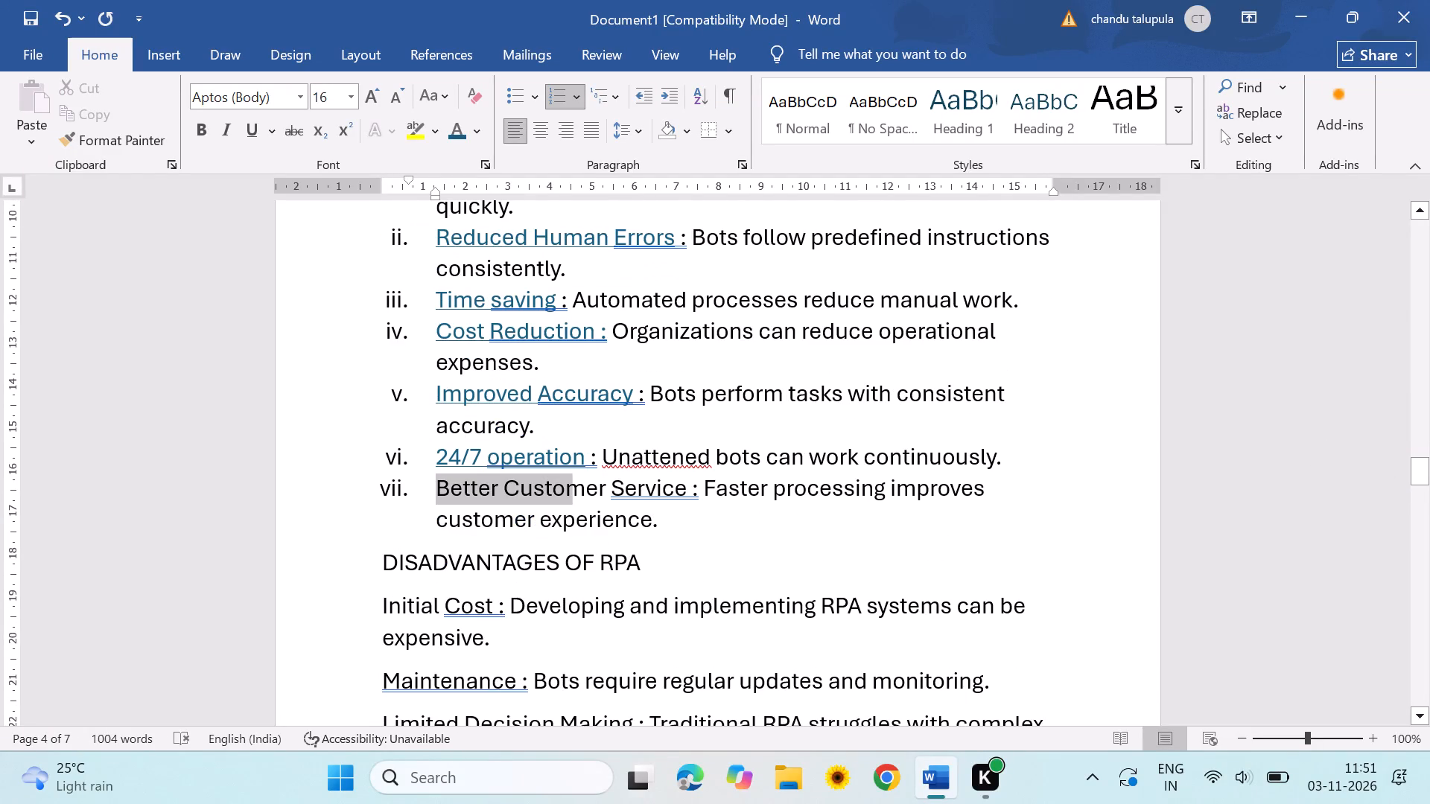
pyautogui.moveTo(575, 486); pyautogui.dragTo(679, 496)
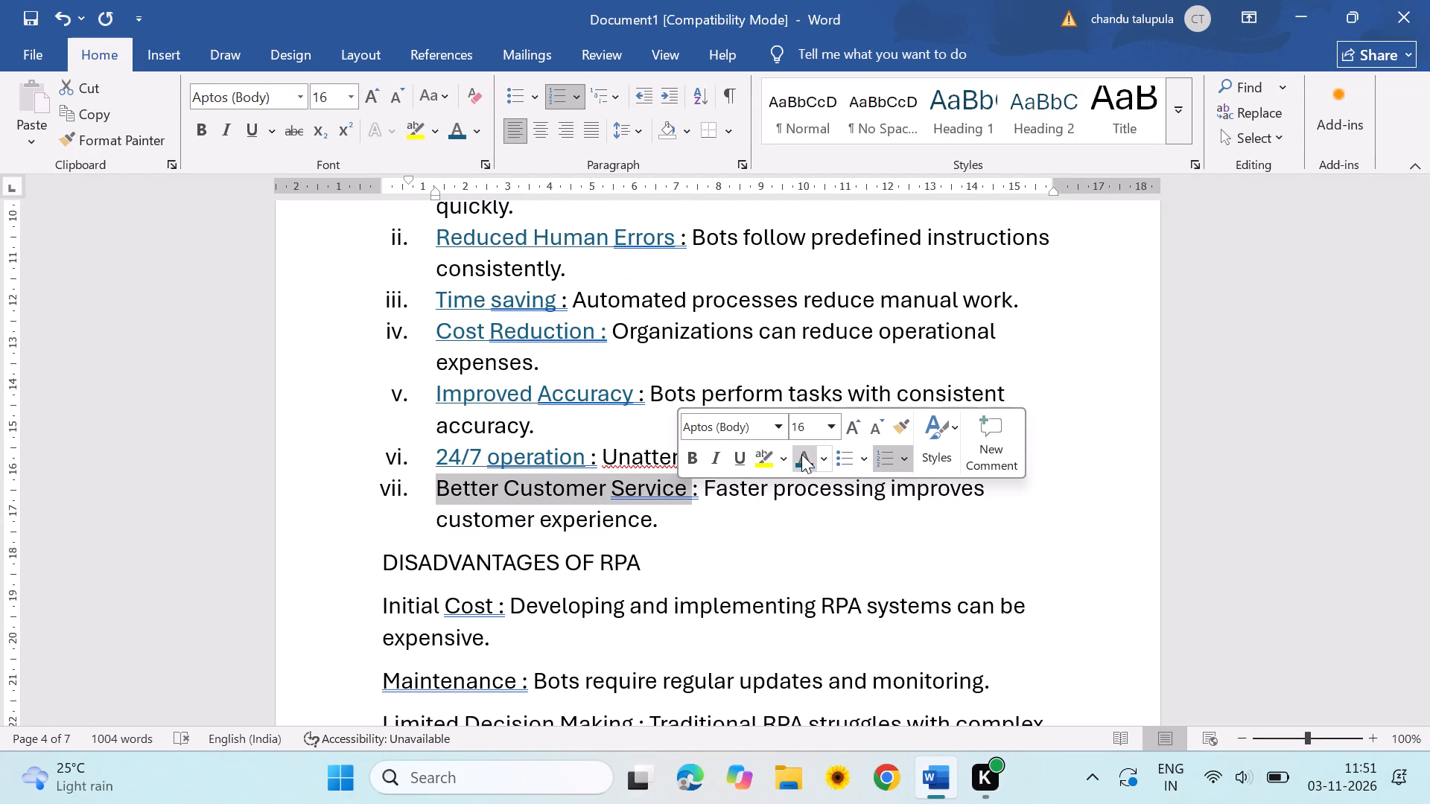
pyautogui.click(801, 454)
pyautogui.click(740, 457)
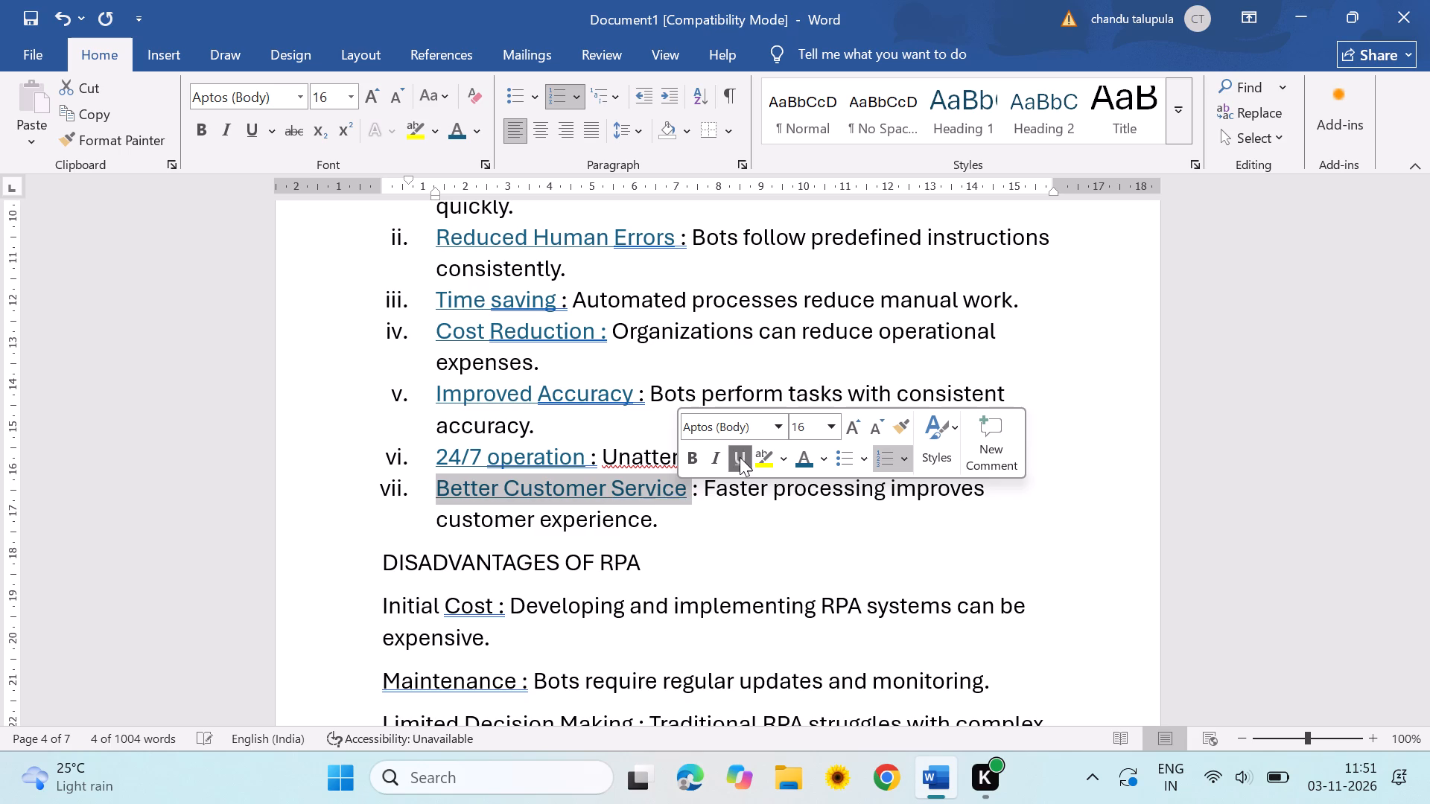
# Add a blank unnumbered line after the last advantage, before the DISADVANTAGES OF RPA heading.
pyautogui.click(749, 546)
pyautogui.press('Return')
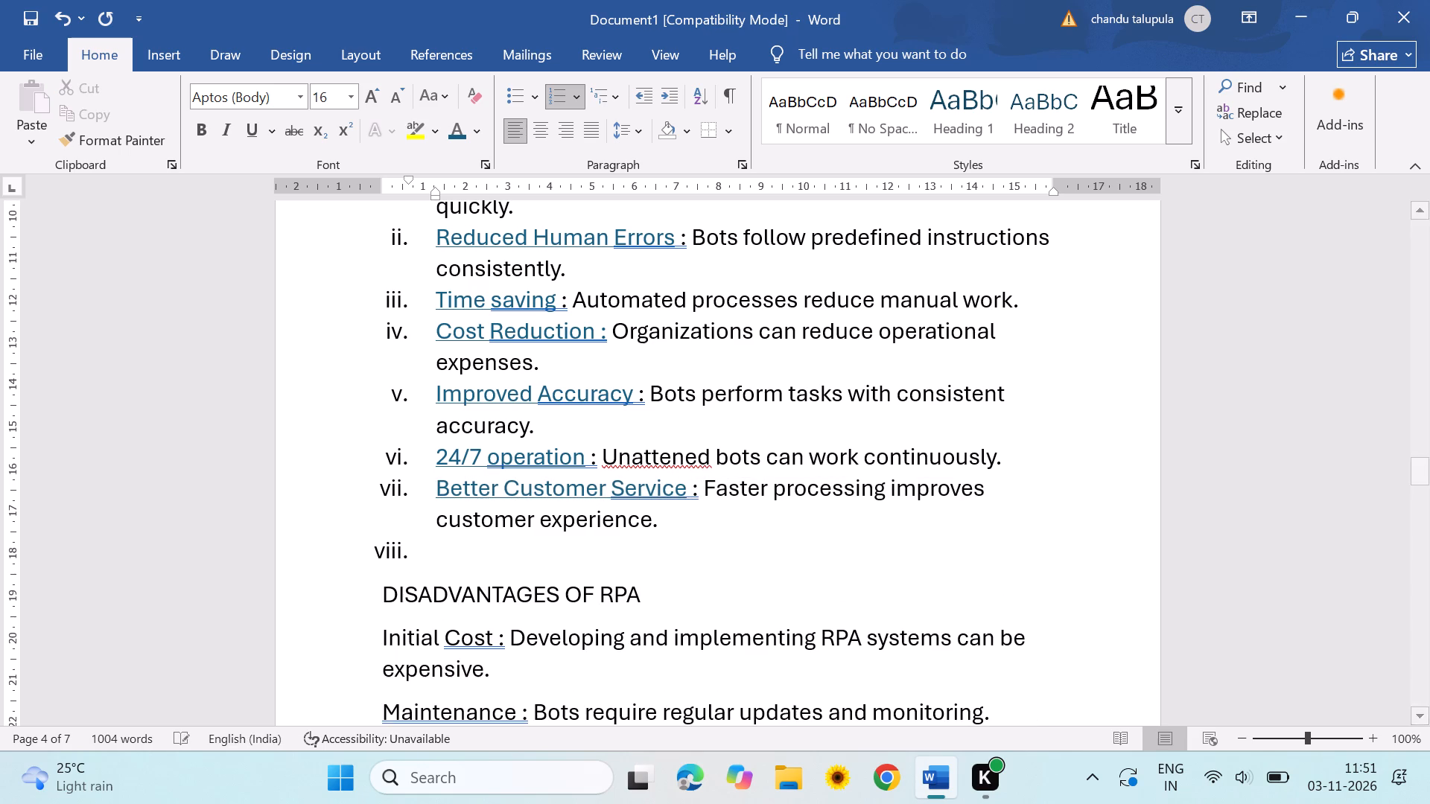
pyautogui.press('BackSpace')
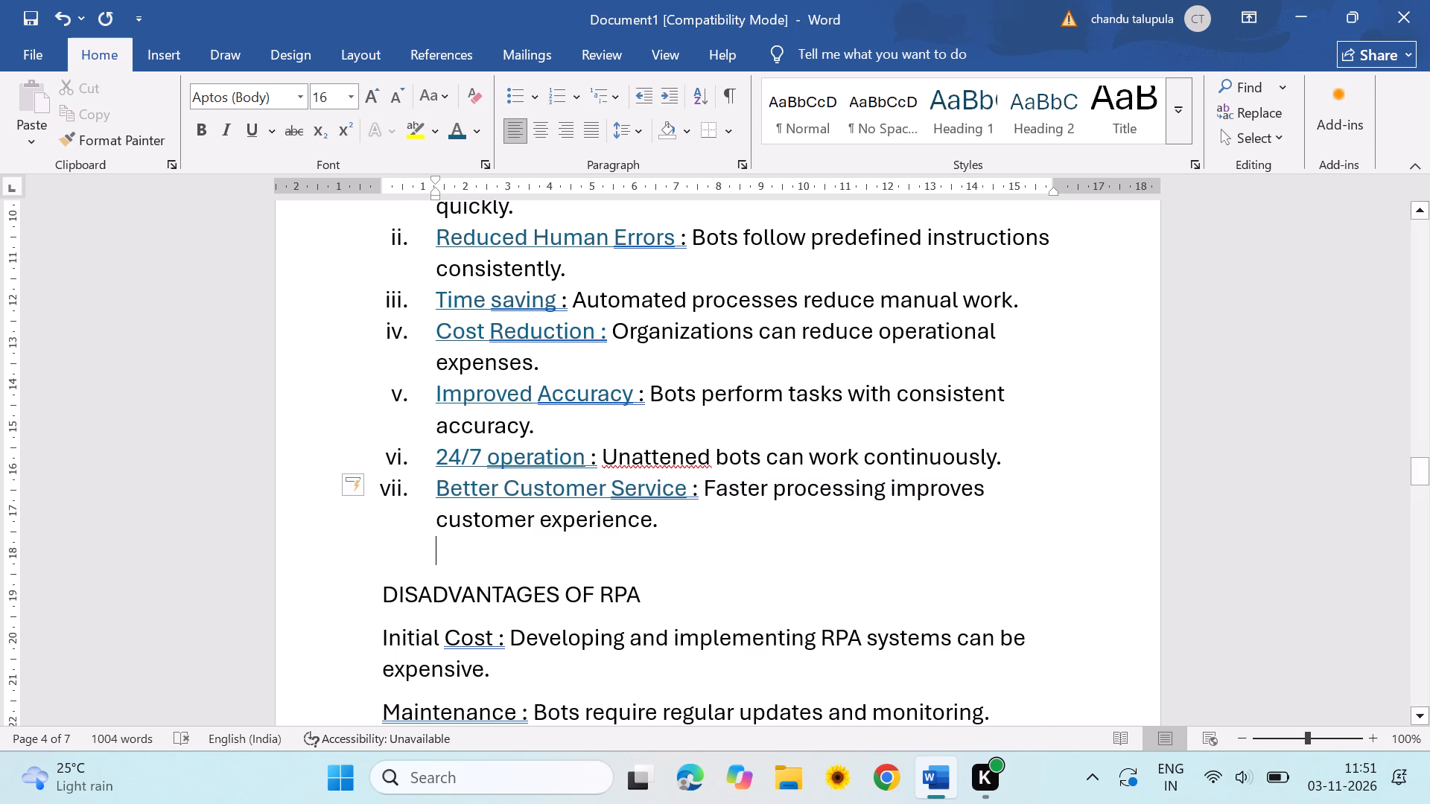
# Format the DISADVANTAGES OF RPA heading in standard dark red with an arrow bullet and a wavy underline.
pyautogui.moveTo(1428, 474); pyautogui.dragTo(1428, 483)
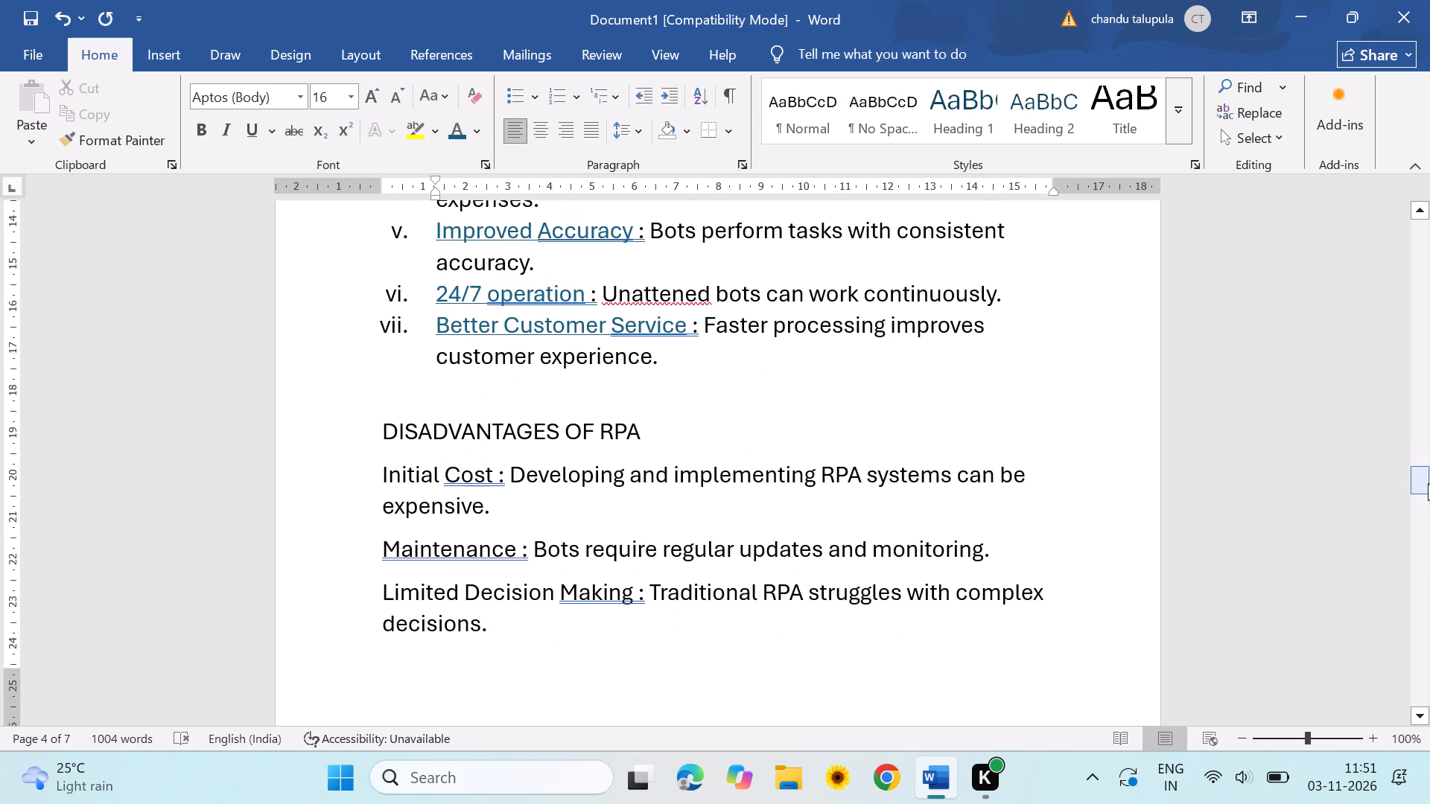
pyautogui.moveTo(369, 428); pyautogui.dragTo(679, 433)
pyautogui.click(827, 397)
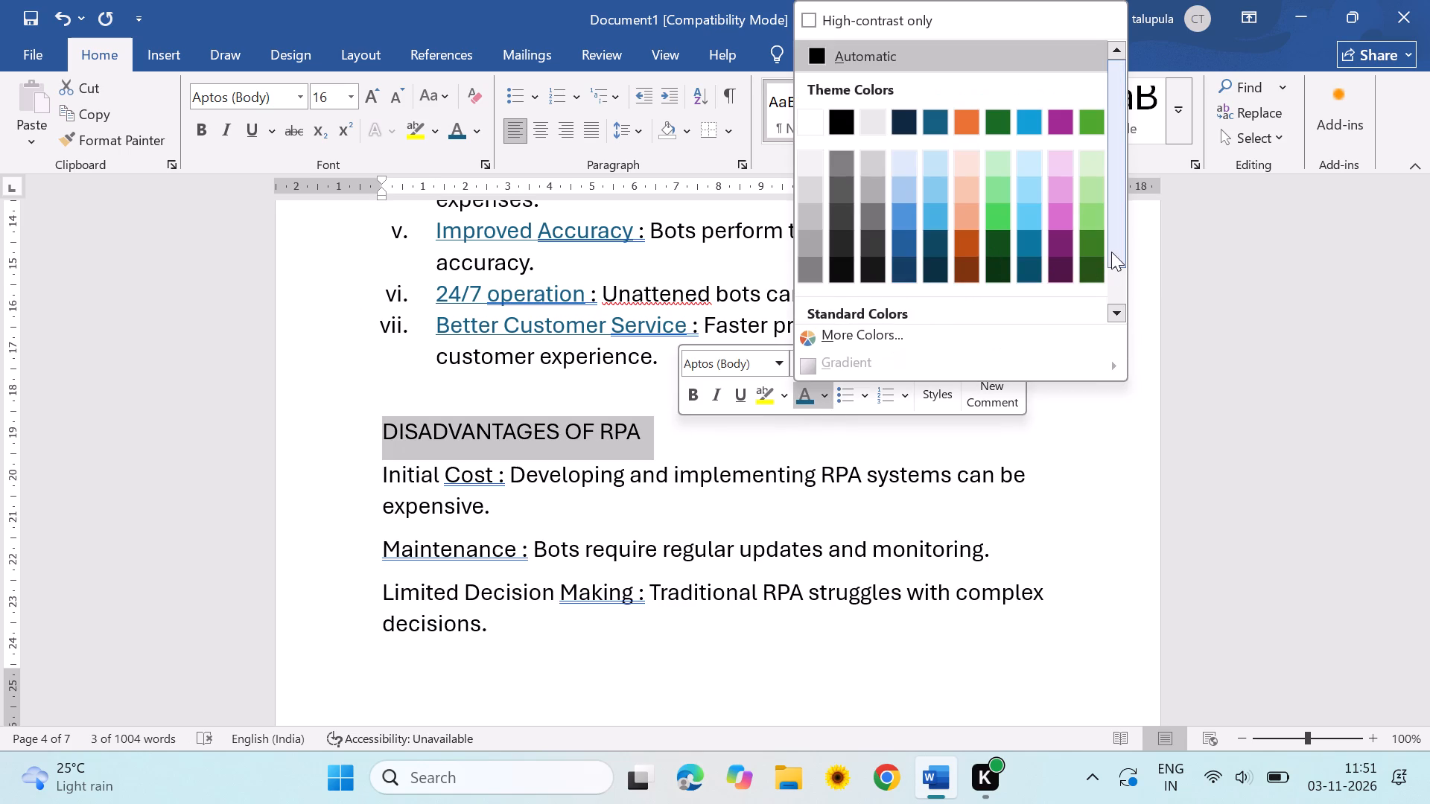
pyautogui.moveTo(1111, 252); pyautogui.dragTo(1124, 279)
pyautogui.click(816, 305)
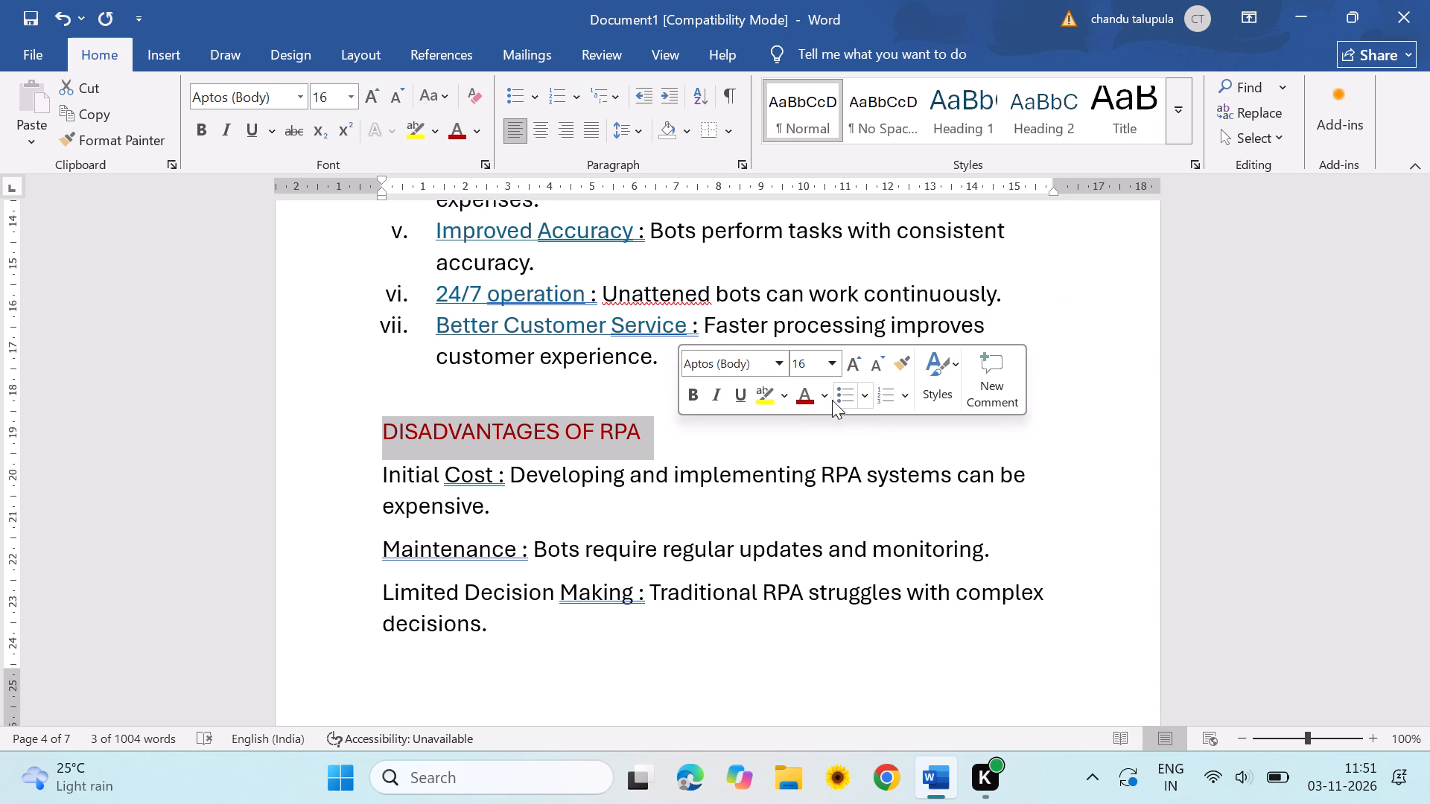
pyautogui.click(863, 402)
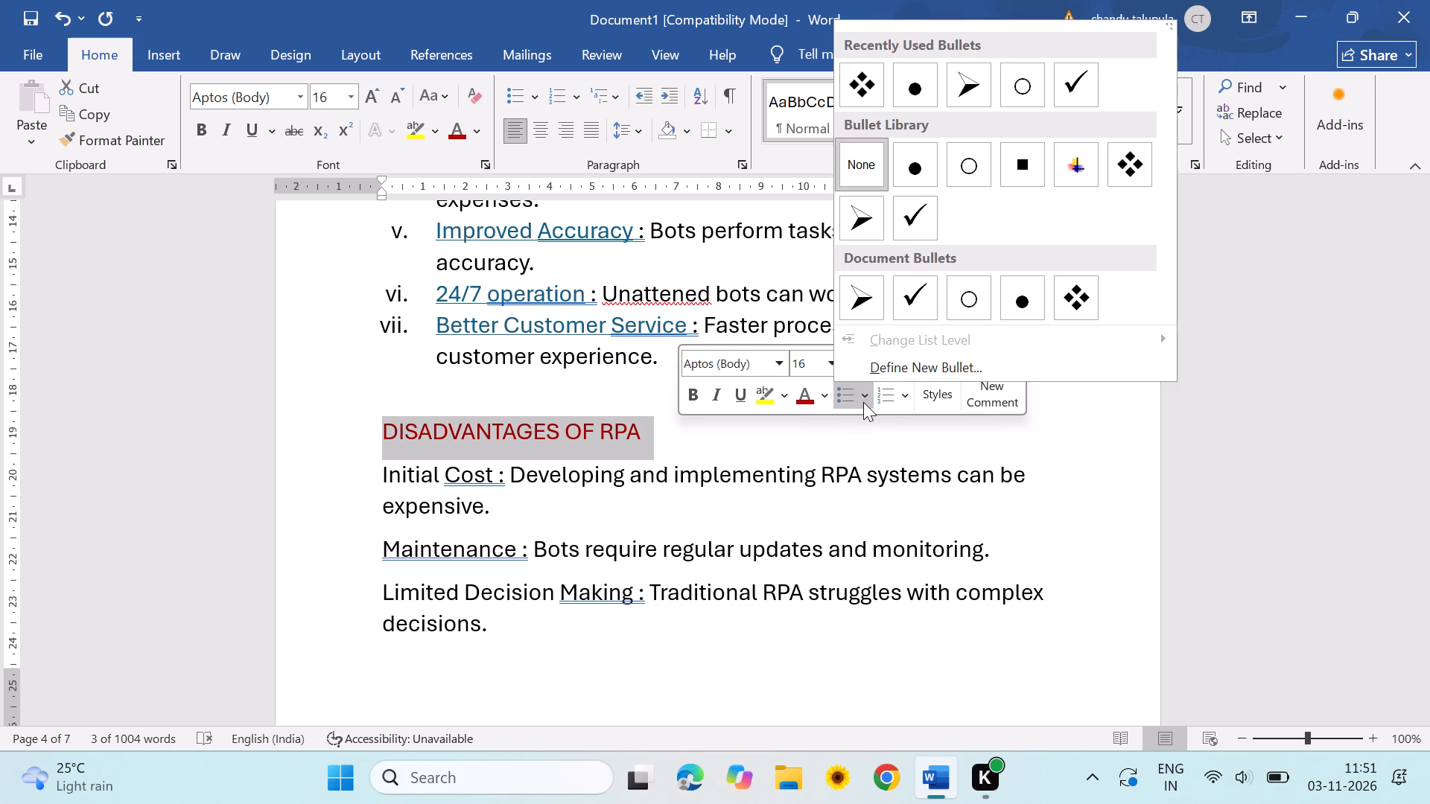
pyautogui.click(871, 290)
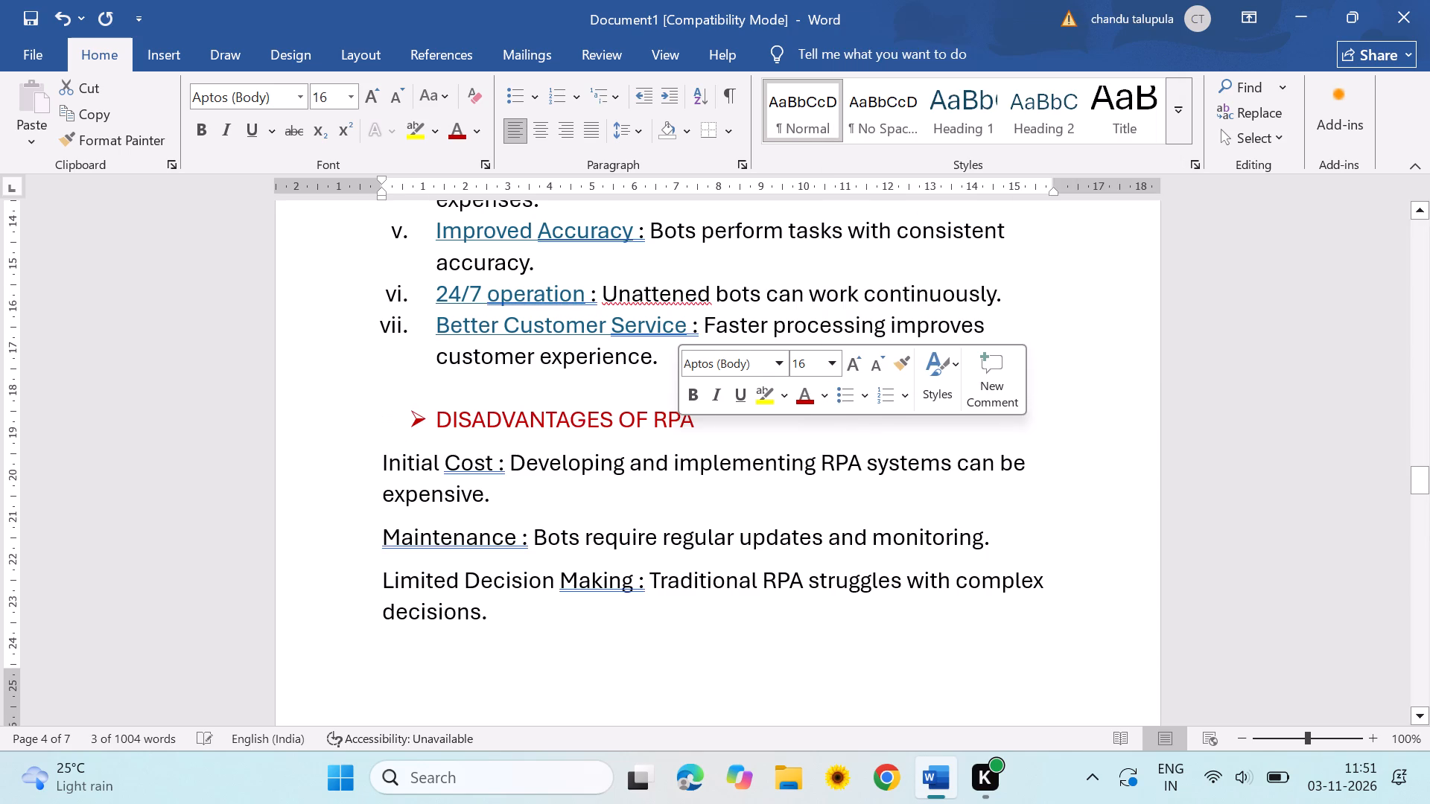
pyautogui.click(271, 136)
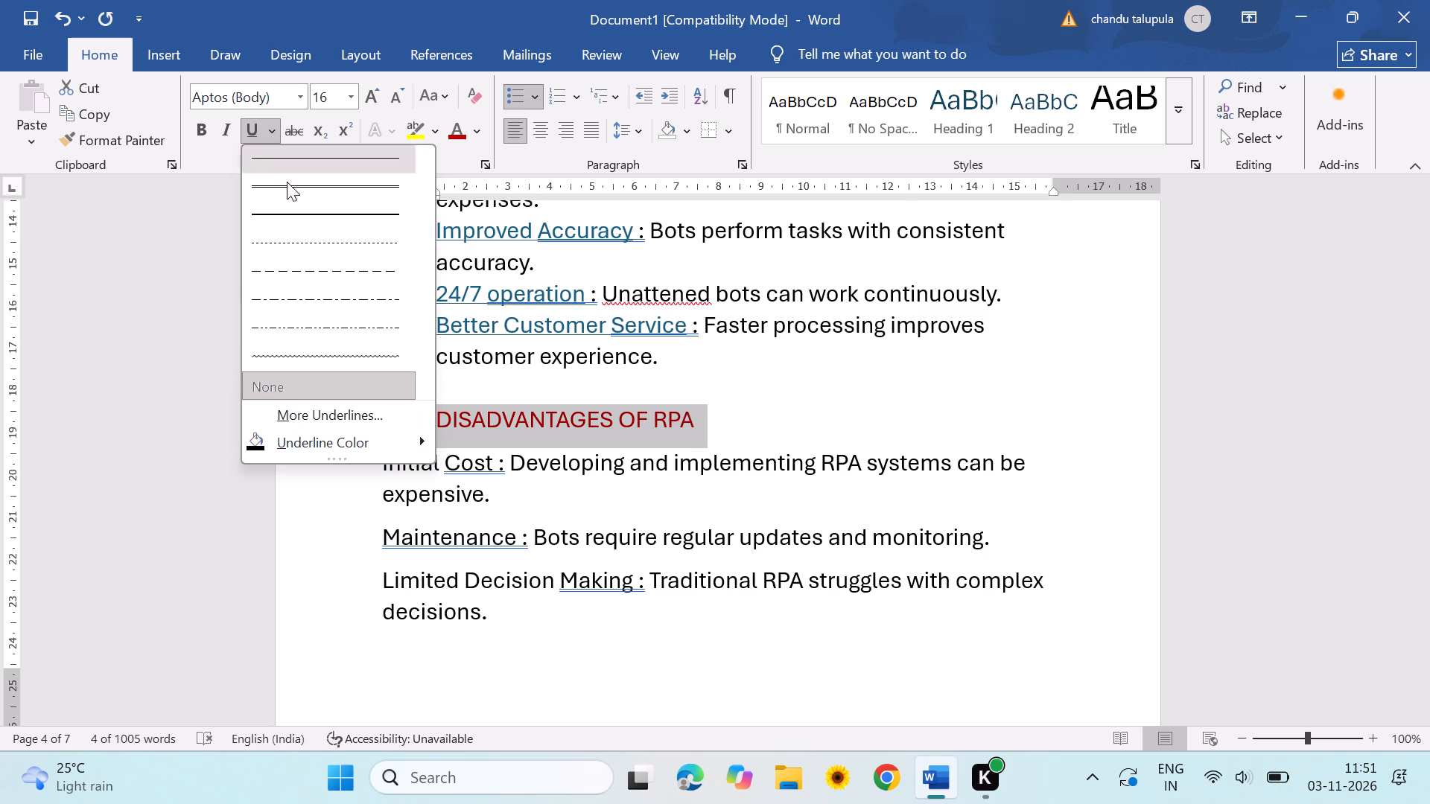
pyautogui.click(318, 354)
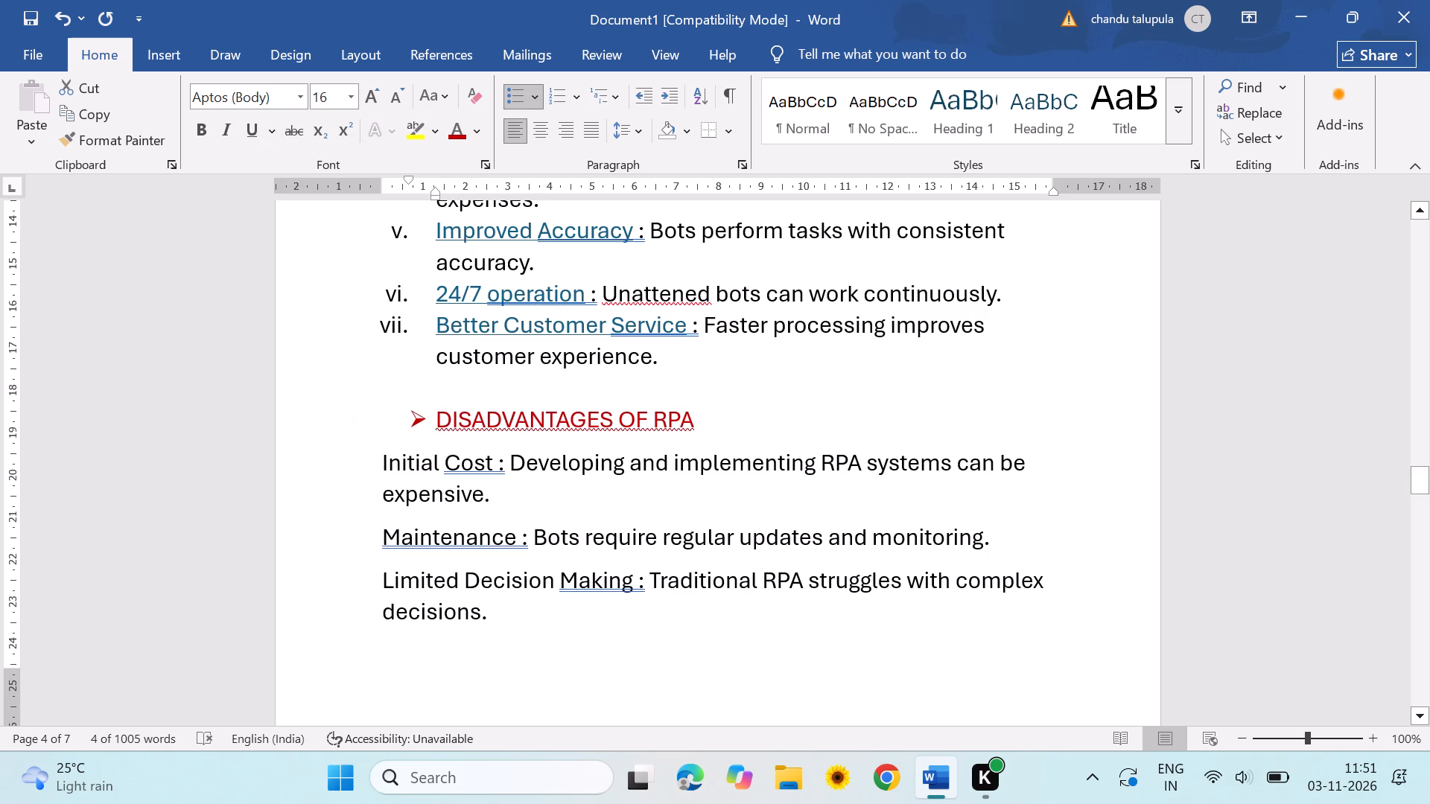
pyautogui.click(810, 553)
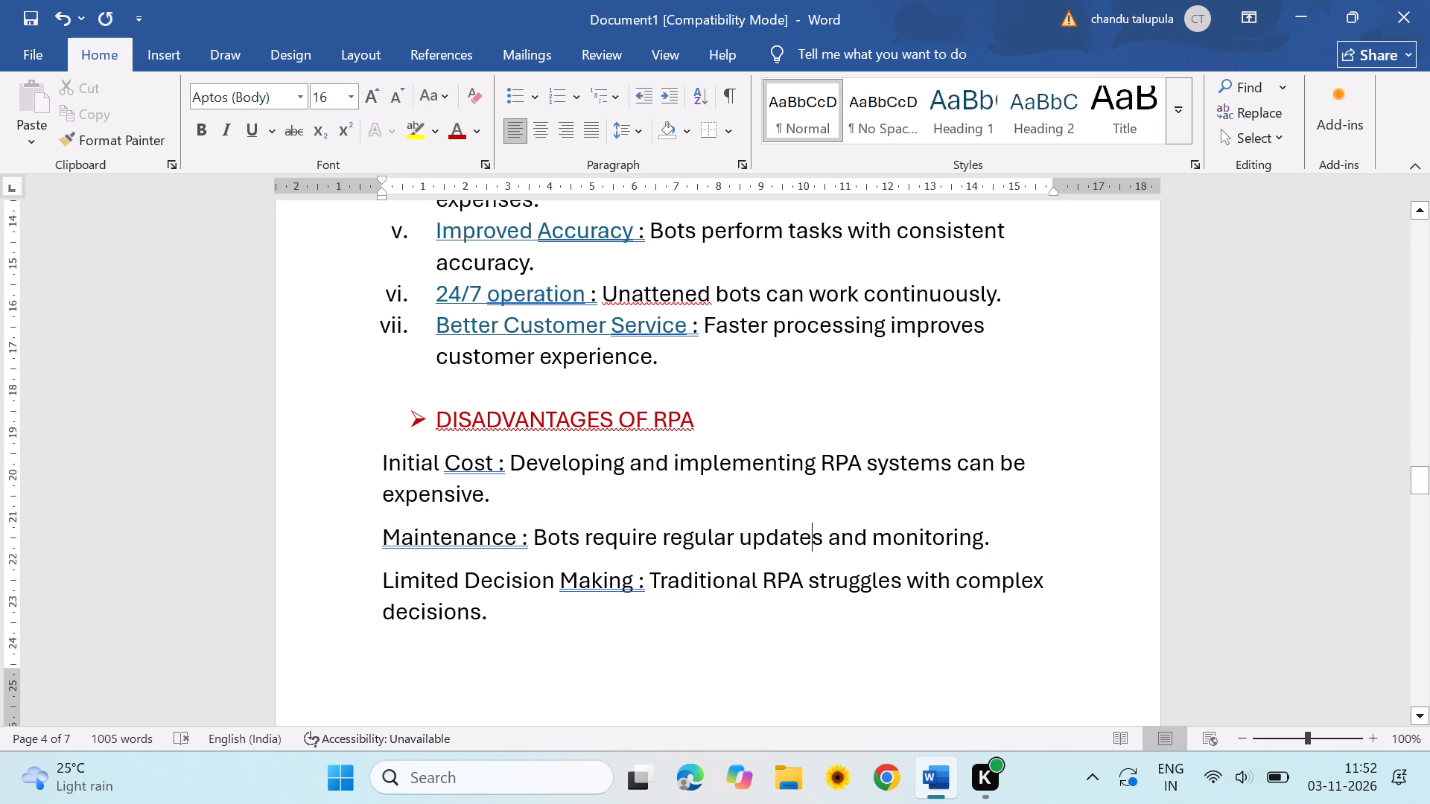
# Number the disadvantages from Initial Cost to Process Dependency in the 1., 2., 3. format.
pyautogui.moveTo(384, 453); pyautogui.dragTo(509, 584)
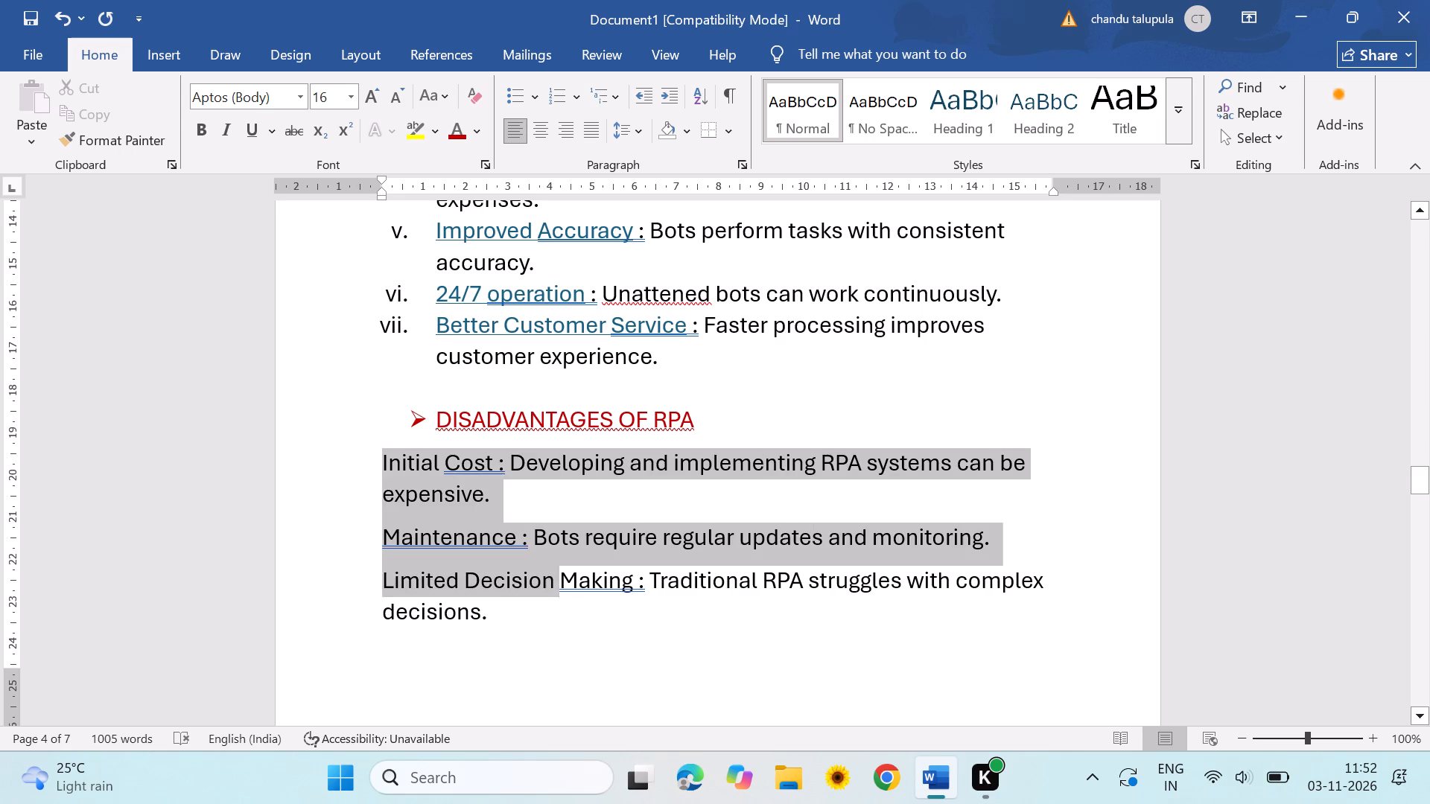
pyautogui.moveTo(509, 584); pyautogui.dragTo(588, 441)
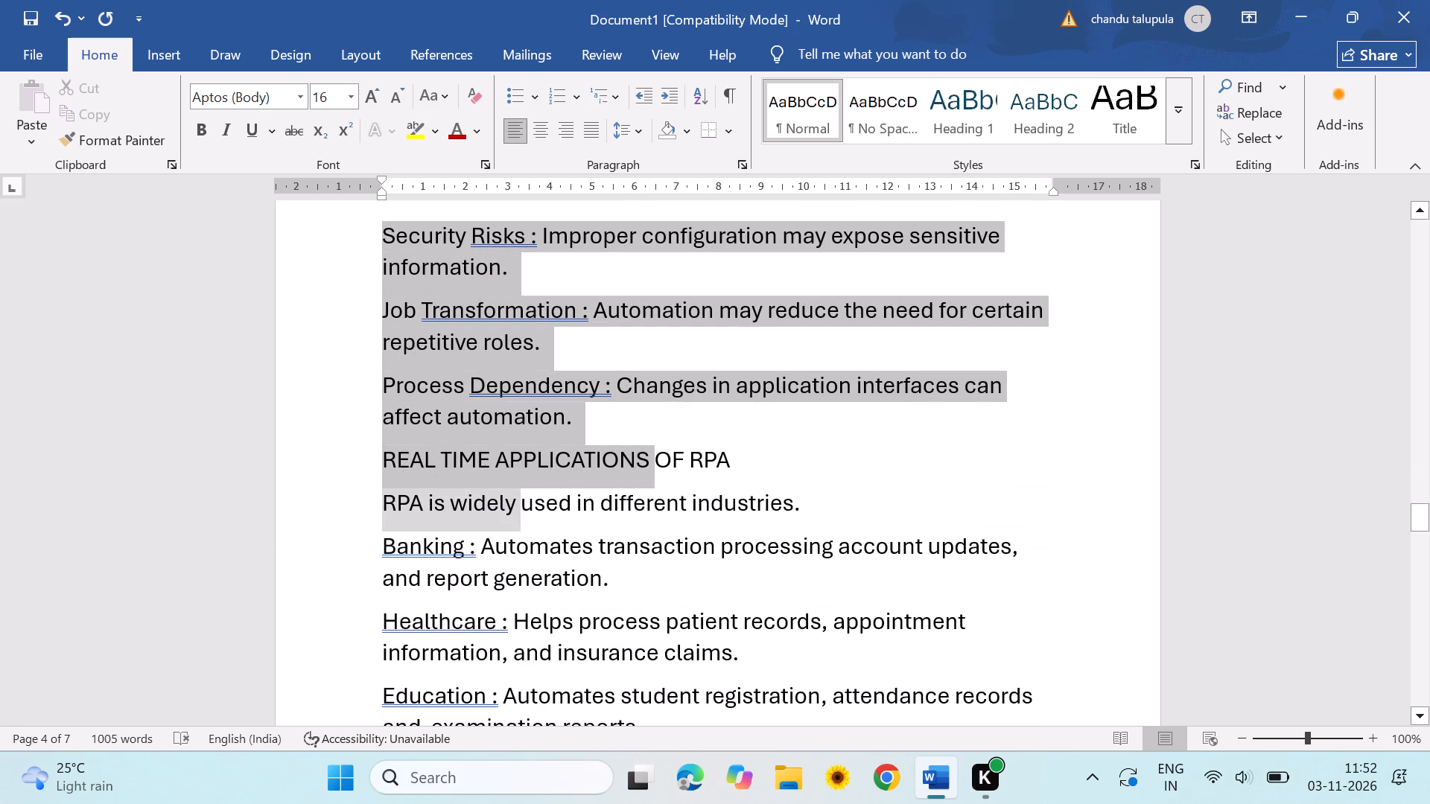
pyautogui.moveTo(588, 441); pyautogui.dragTo(603, 433)
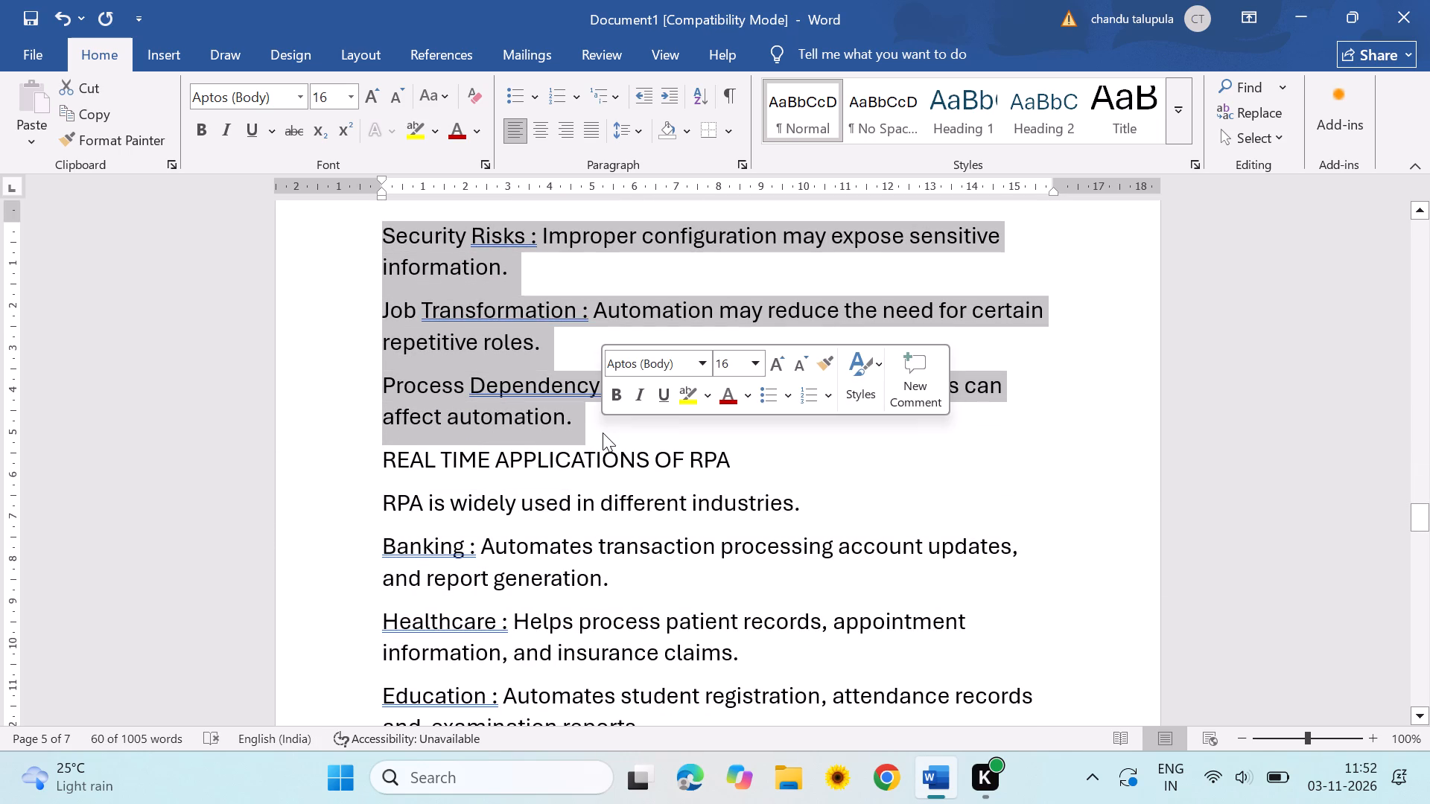
pyautogui.click(829, 401)
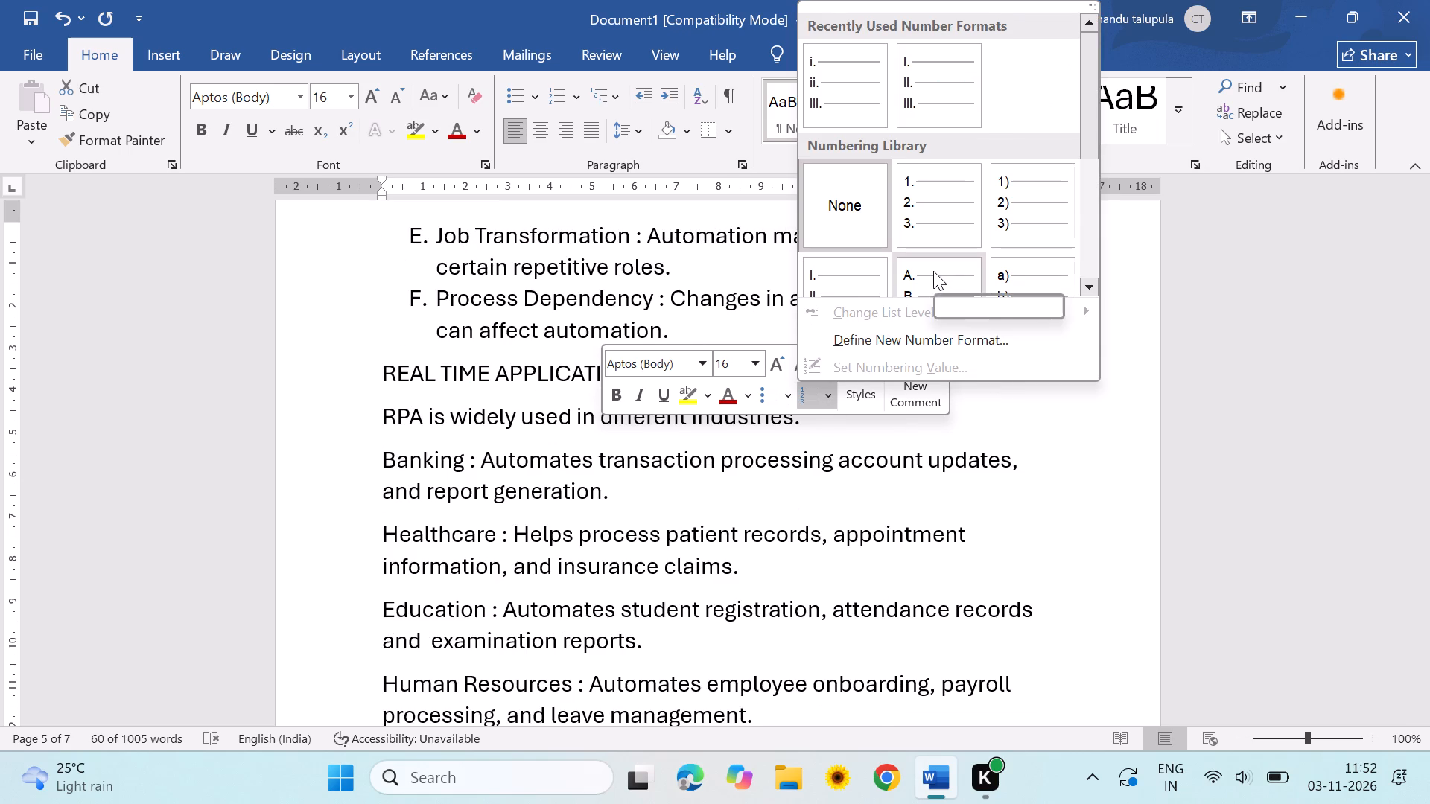
pyautogui.click(931, 241)
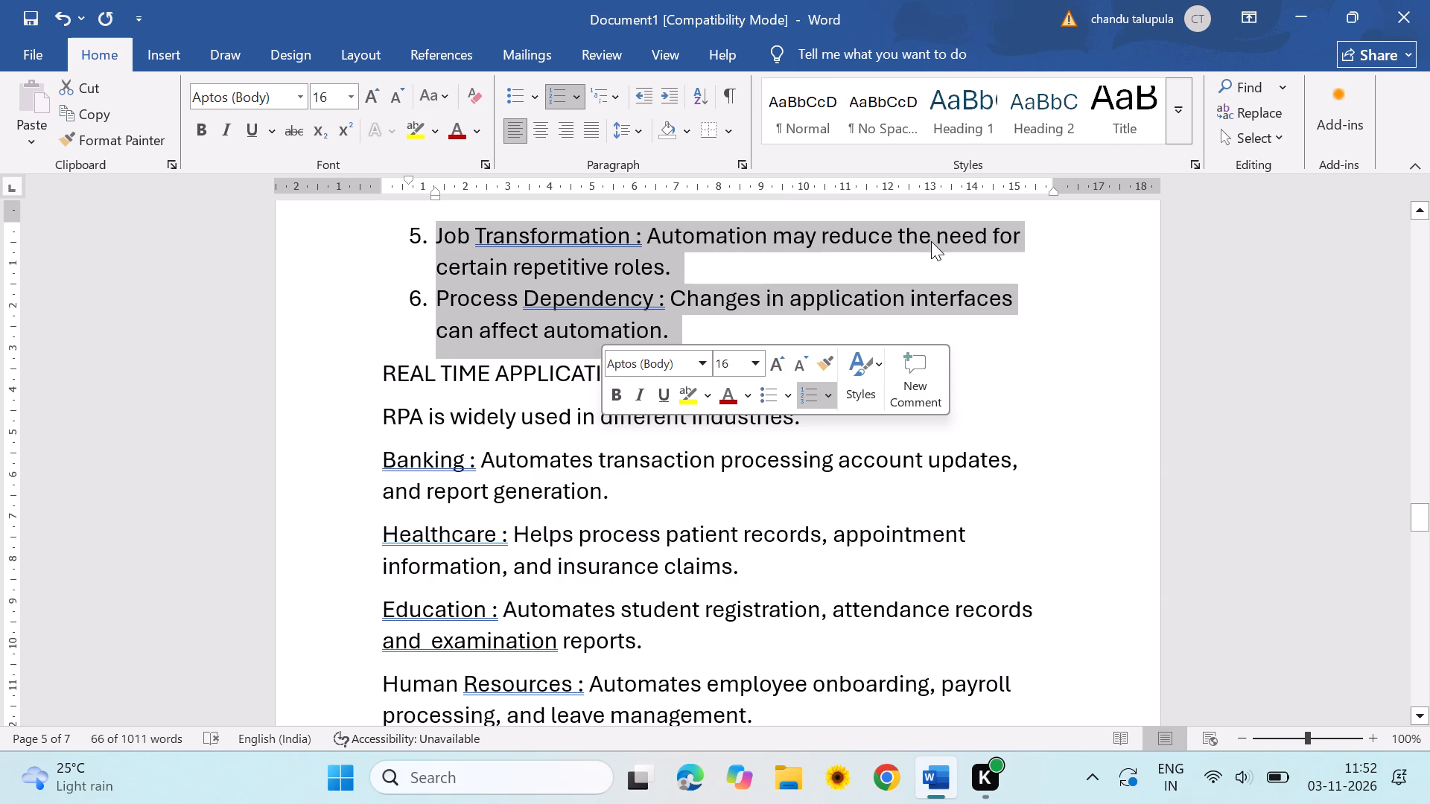
pyautogui.click(1070, 361)
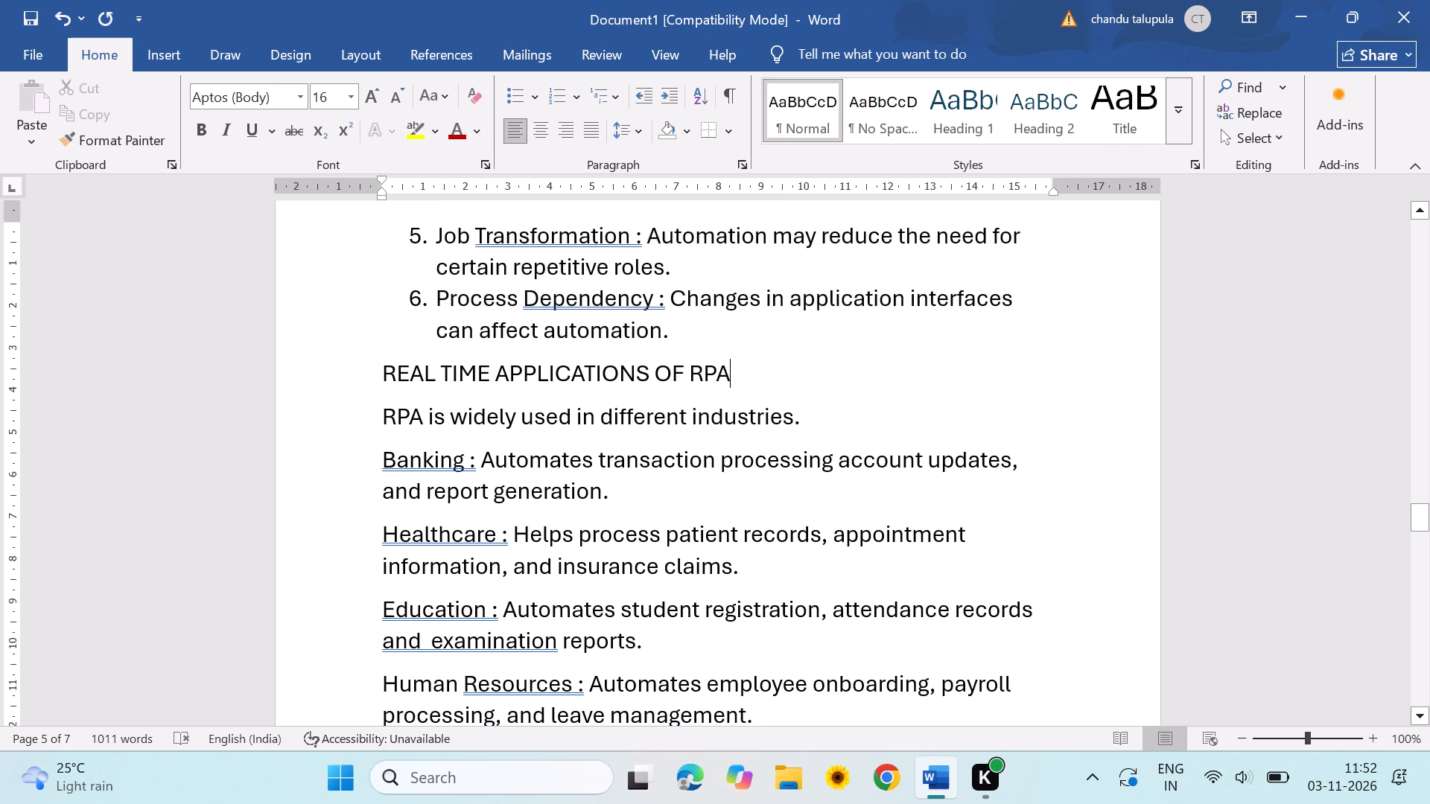
pyautogui.moveTo(1419, 511); pyautogui.dragTo(1417, 476)
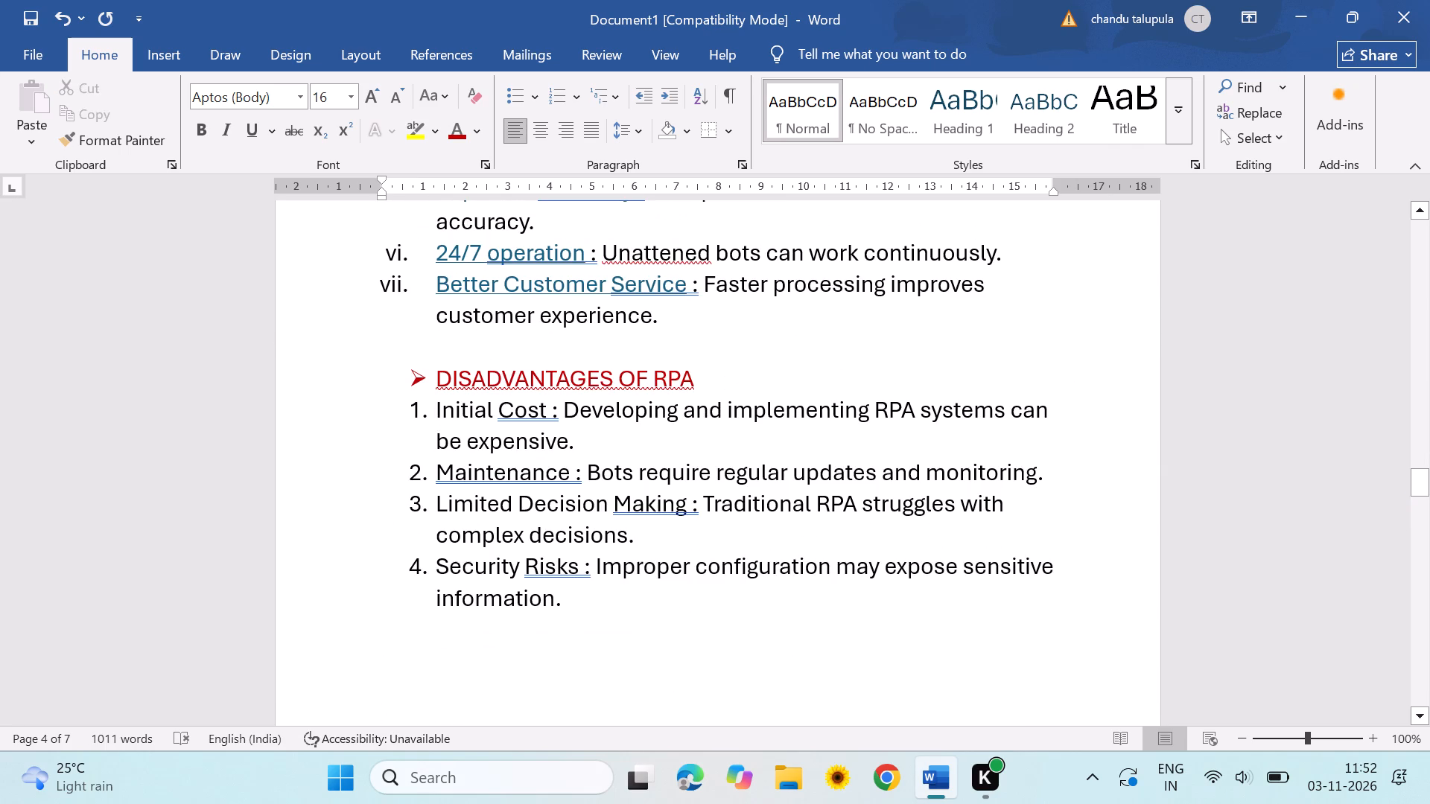
# Colour the "Initial Cost :" label in the first disadvantage the darkest theme green and give it a thick underline.
pyautogui.moveTo(436, 417); pyautogui.dragTo(561, 415)
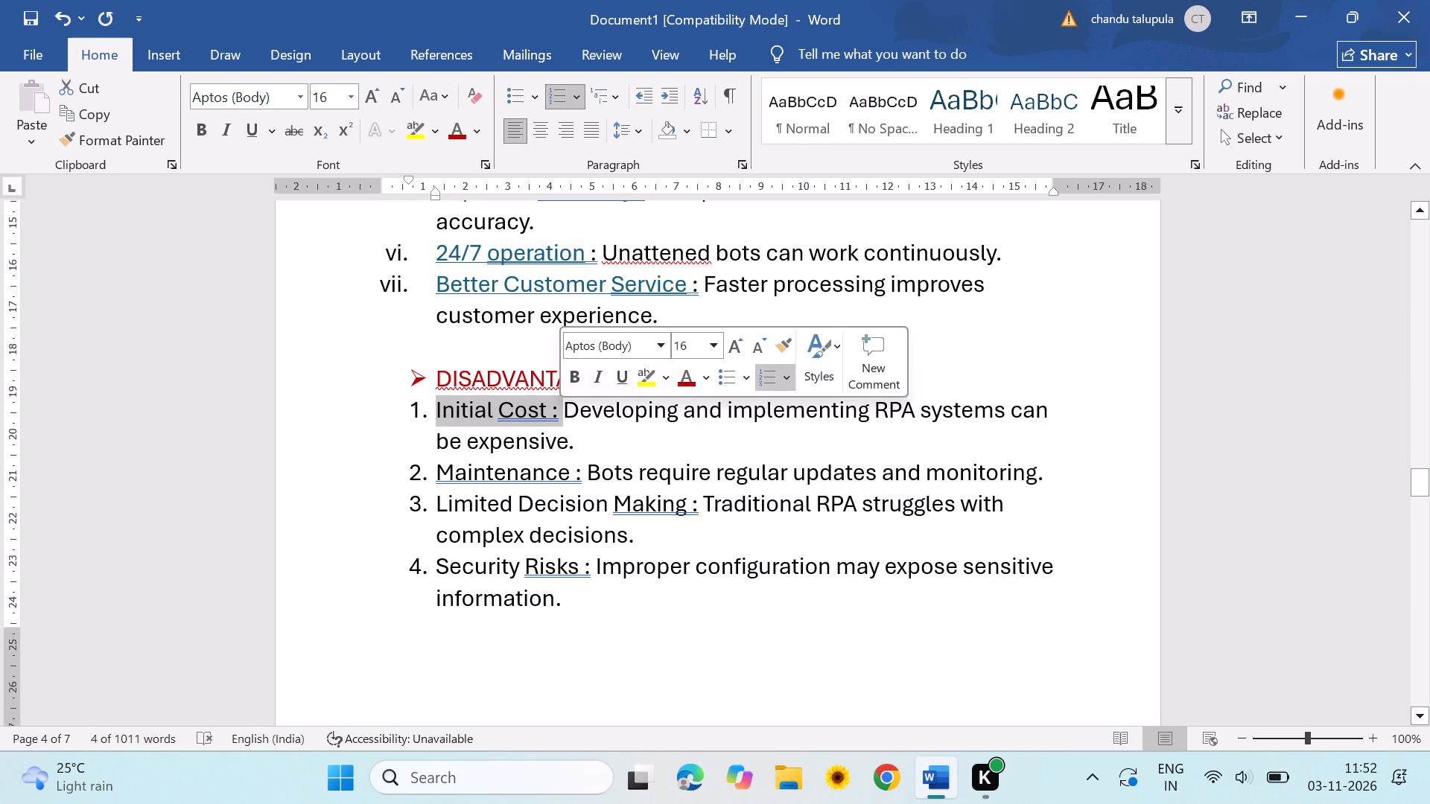
pyautogui.click(708, 379)
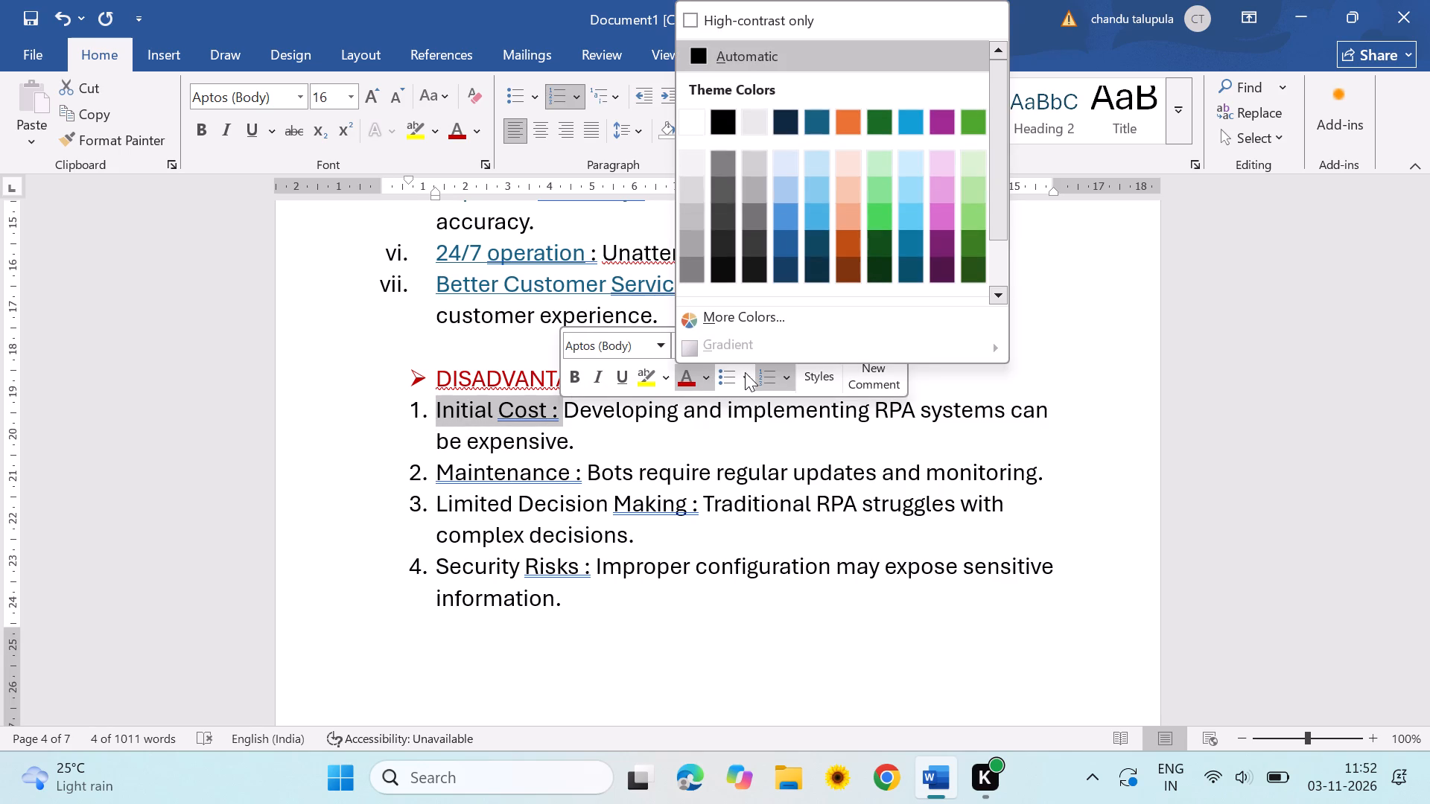
pyautogui.click(976, 260)
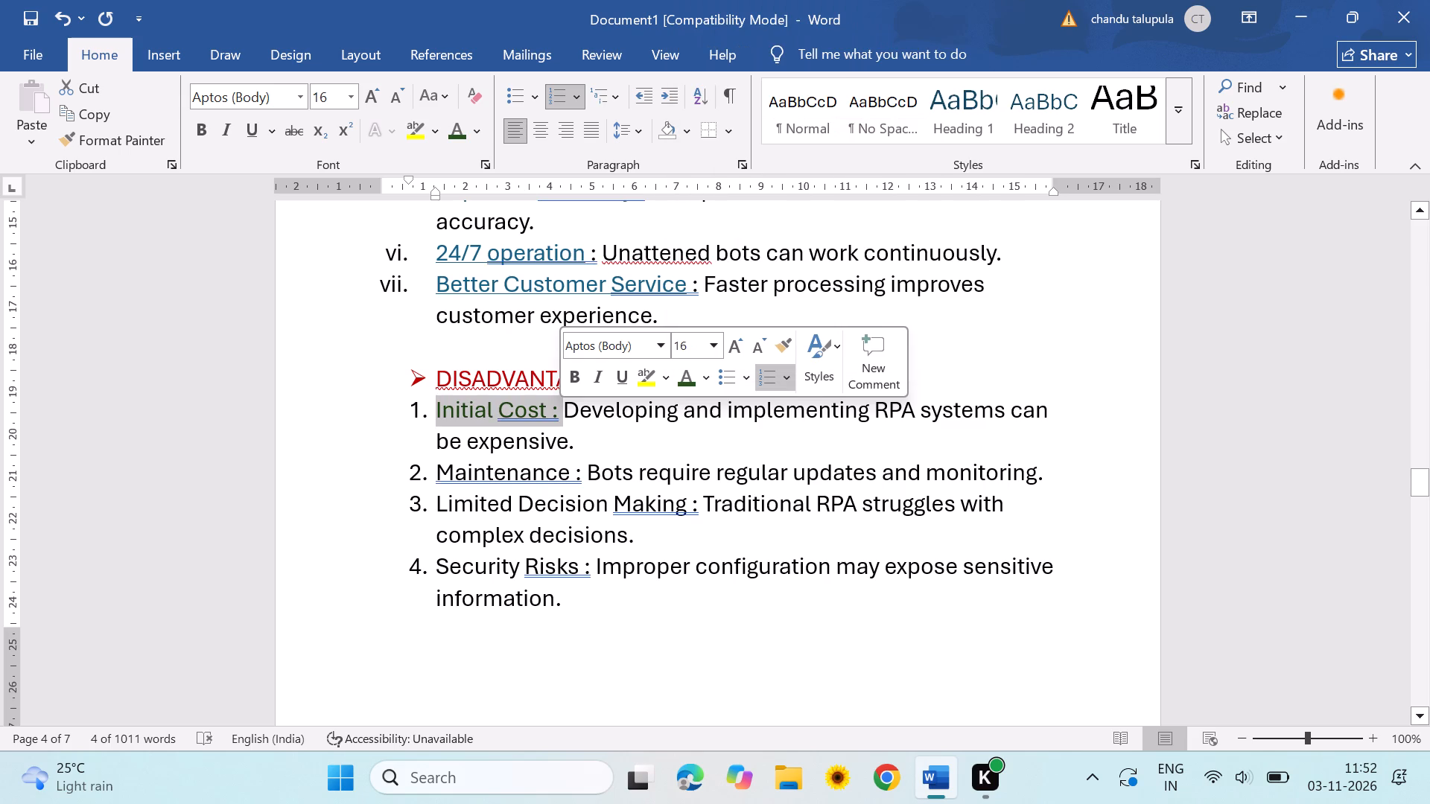
pyautogui.click(275, 139)
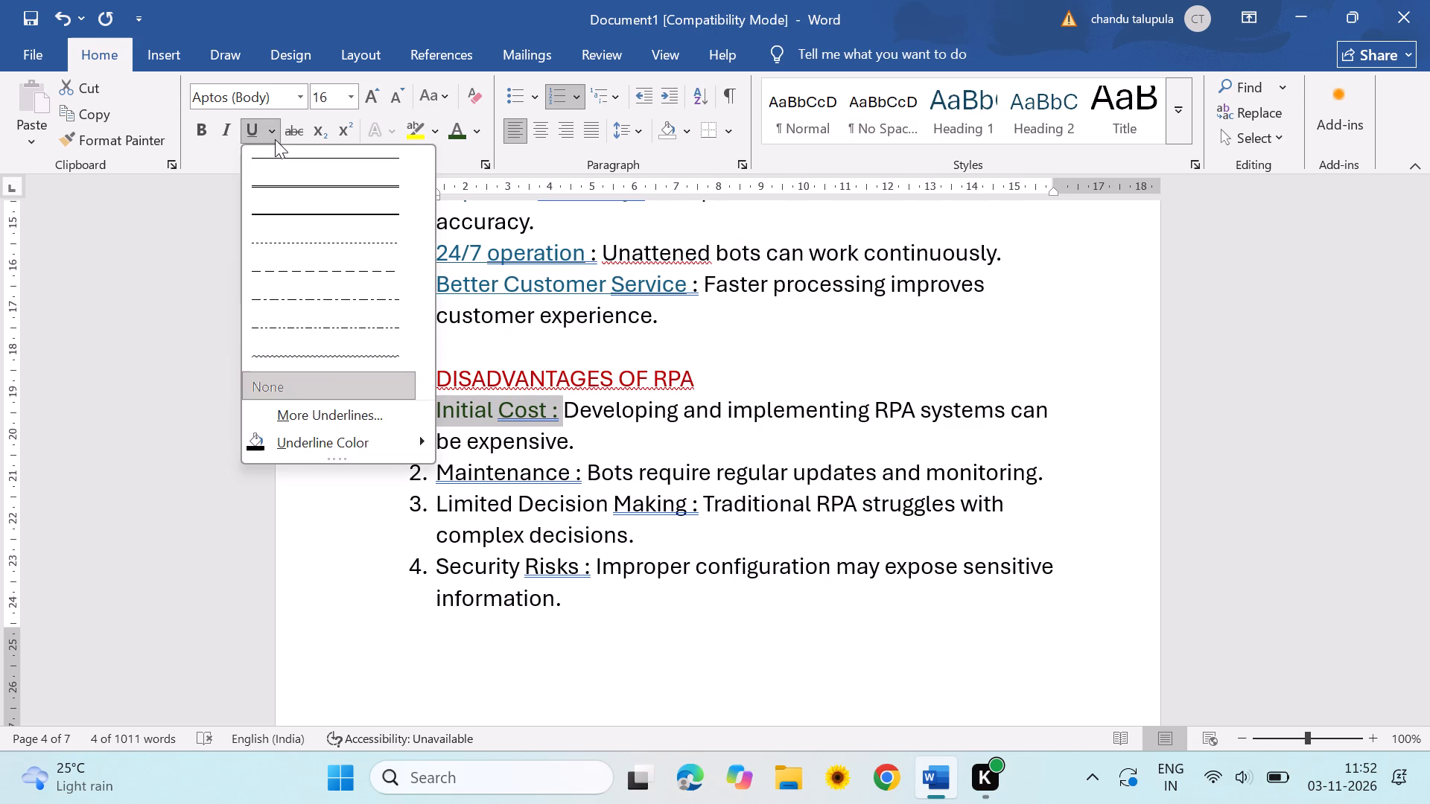
pyautogui.click(328, 224)
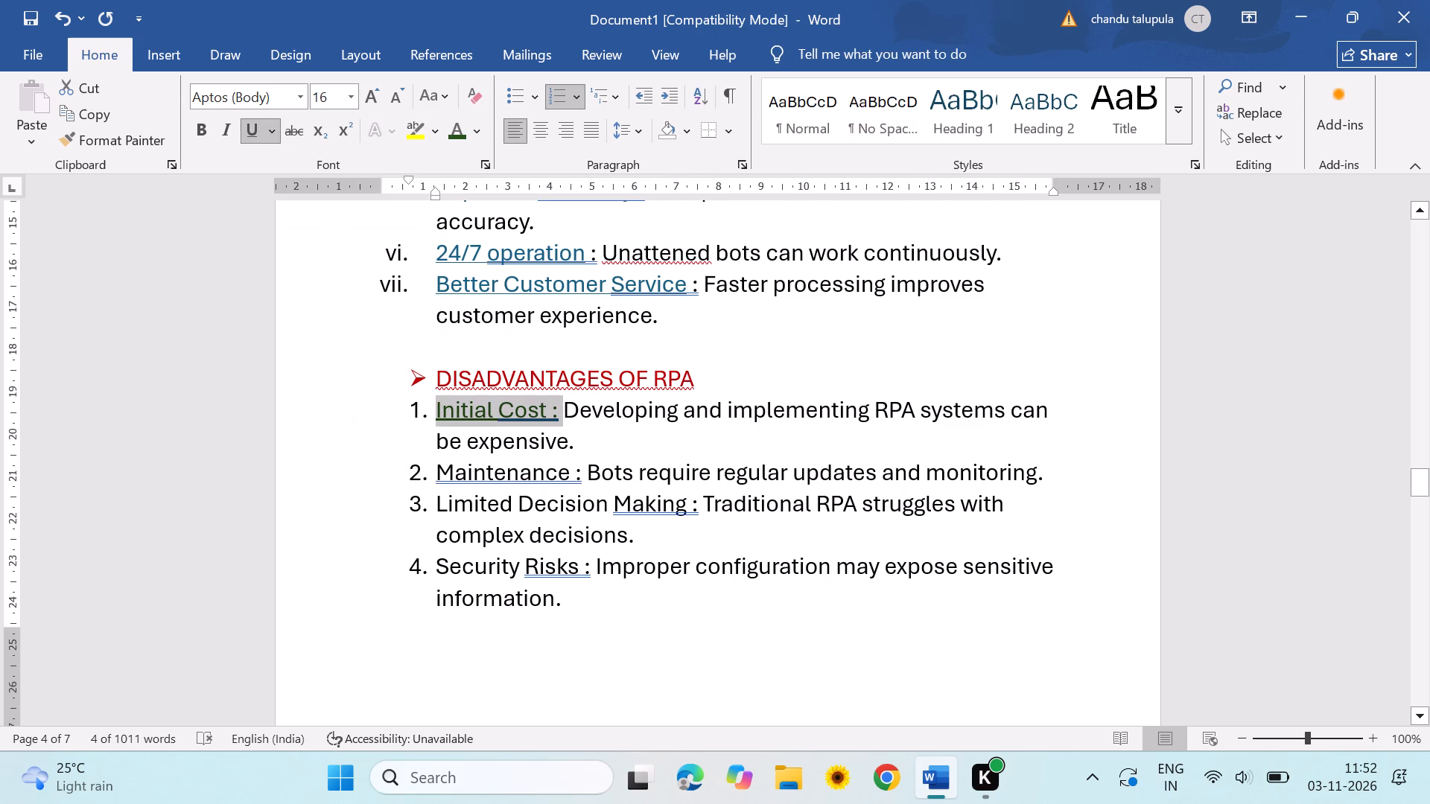
# Colour the "Maintenance" label in the second disadvantage the same dark green.
pyautogui.click(436, 473)
pyautogui.moveTo(436, 473); pyautogui.dragTo(540, 483)
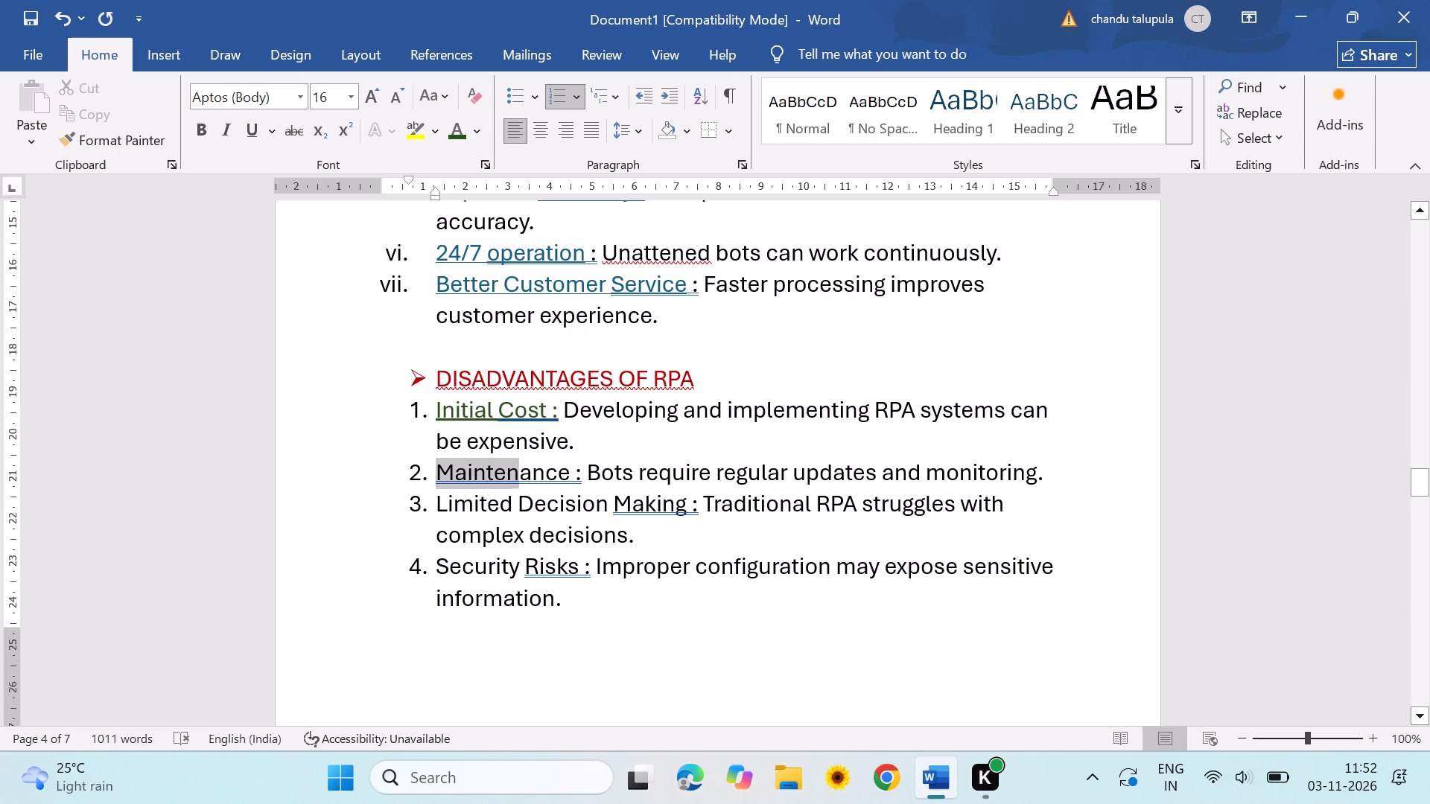
pyautogui.moveTo(540, 483); pyautogui.dragTo(573, 479)
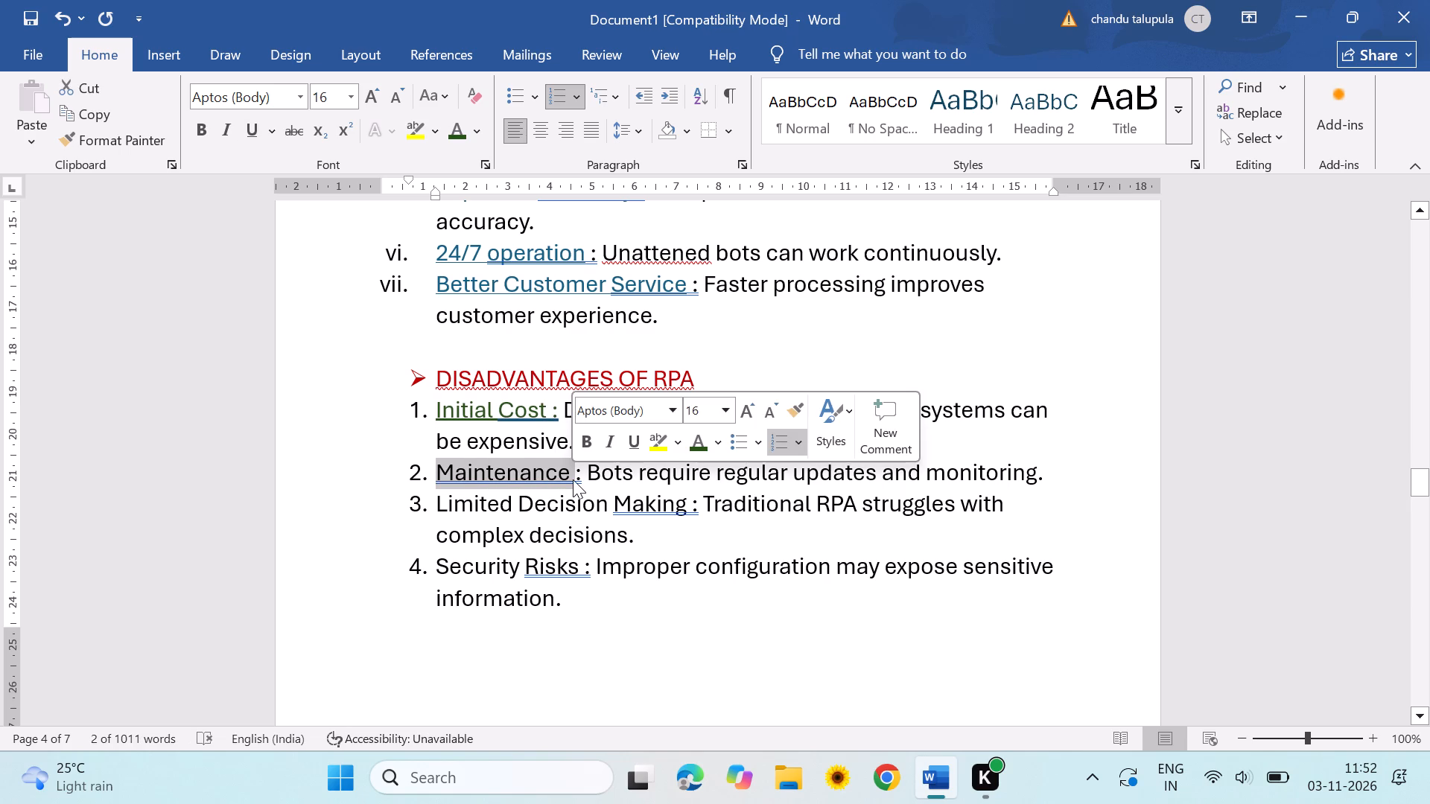
pyautogui.click(690, 445)
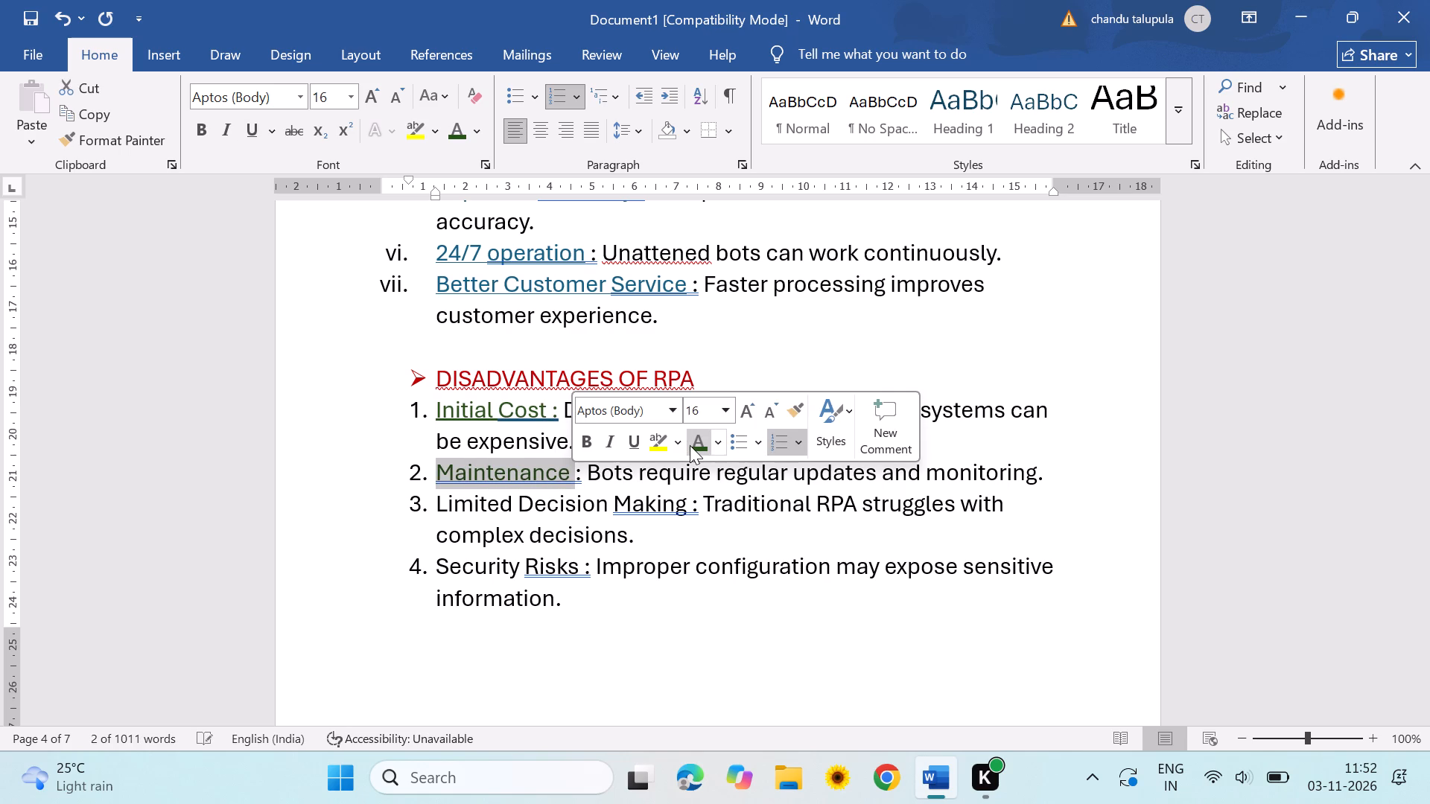
pyautogui.click(528, 509)
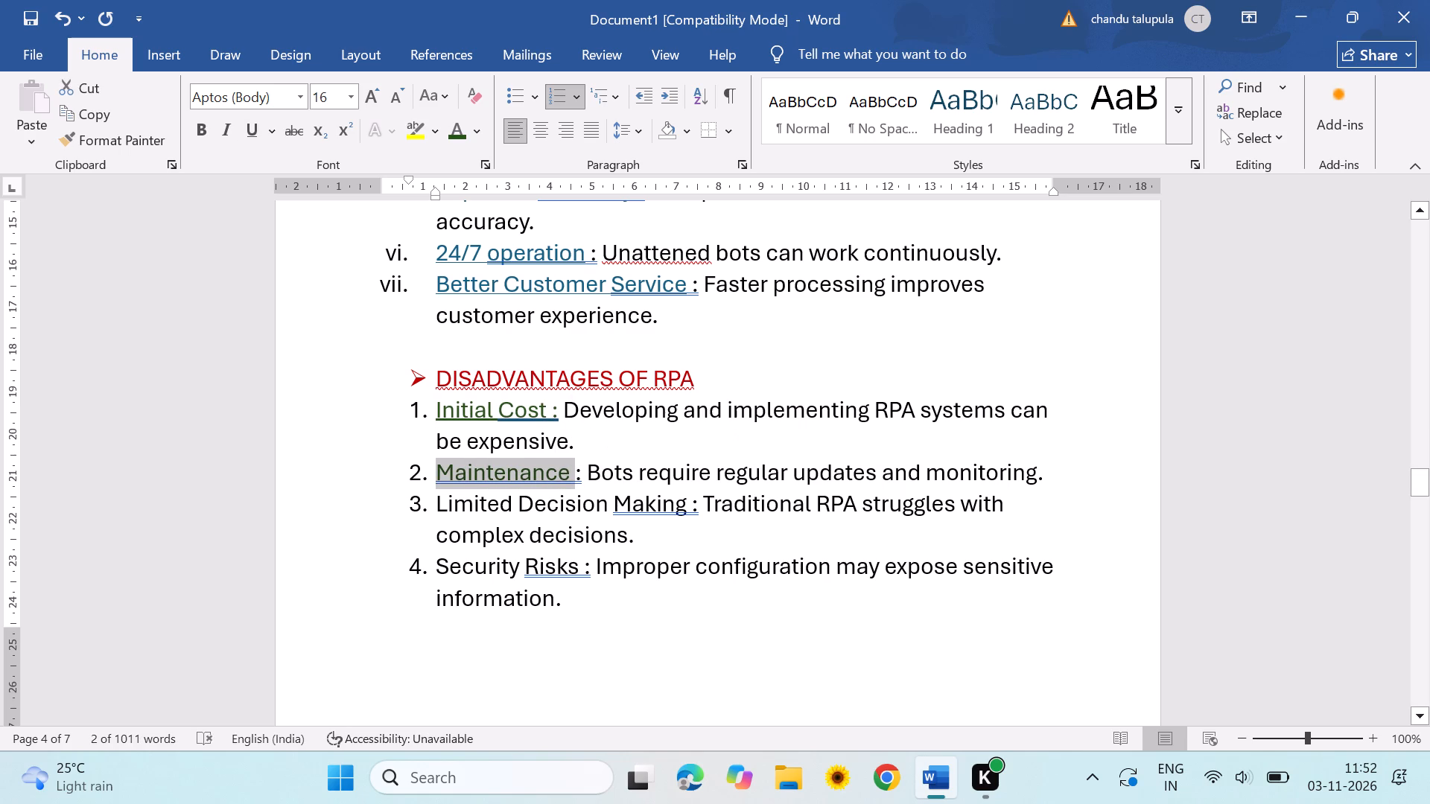
# Colour the "Limited Decision Making :" label in the third disadvantage dark green and underline it.
pyautogui.moveTo(437, 505); pyautogui.dragTo(679, 508)
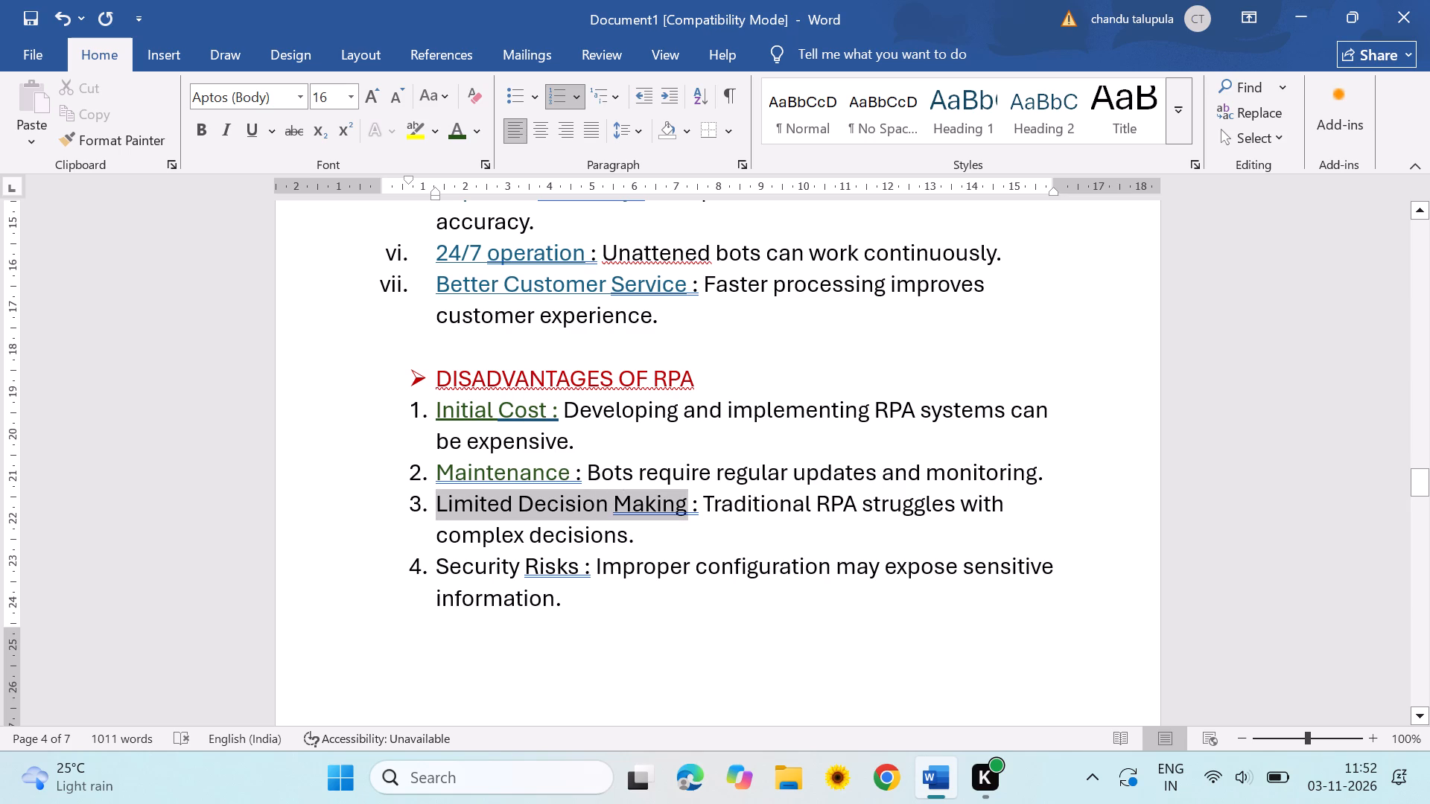
pyautogui.moveTo(679, 508); pyautogui.dragTo(679, 508)
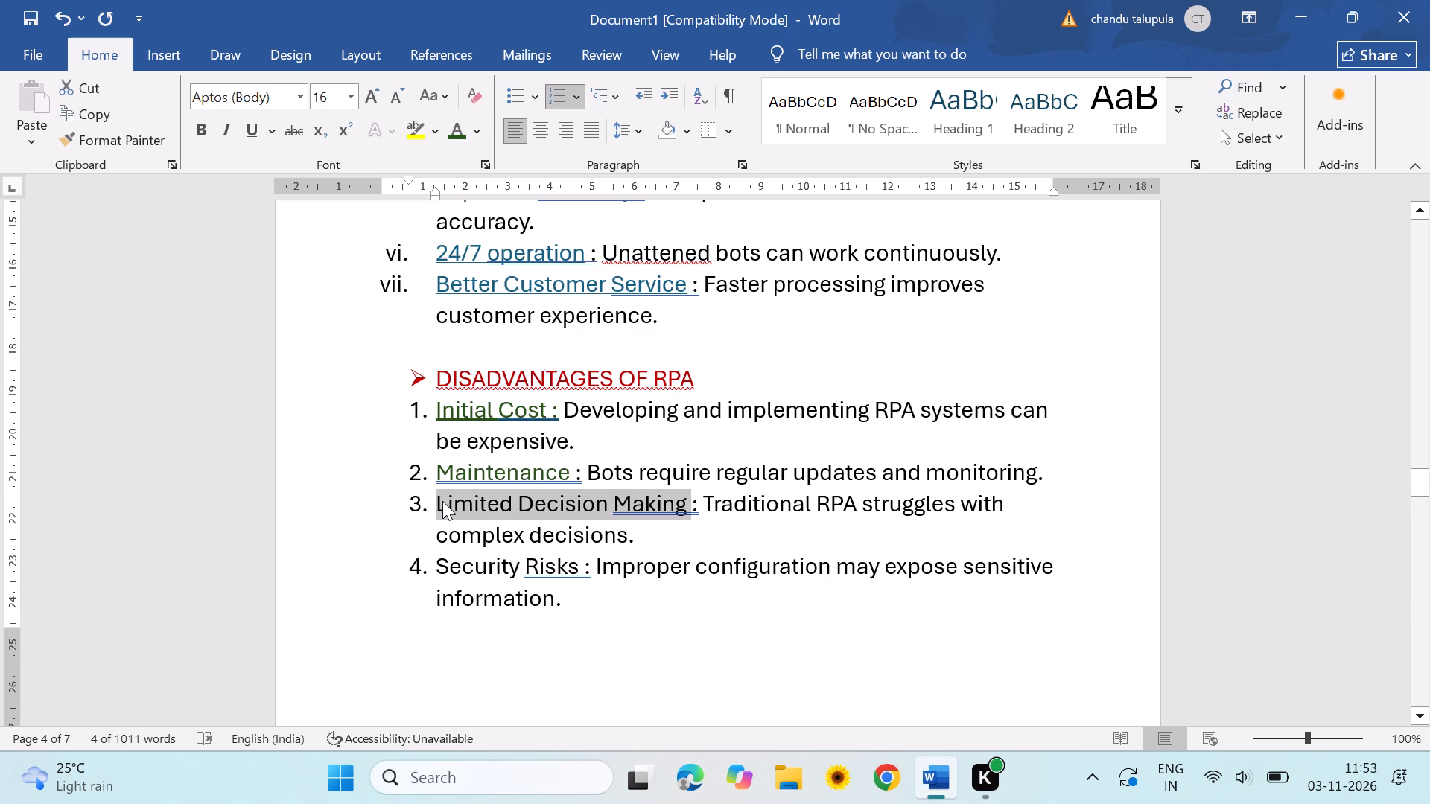
pyautogui.click(672, 539)
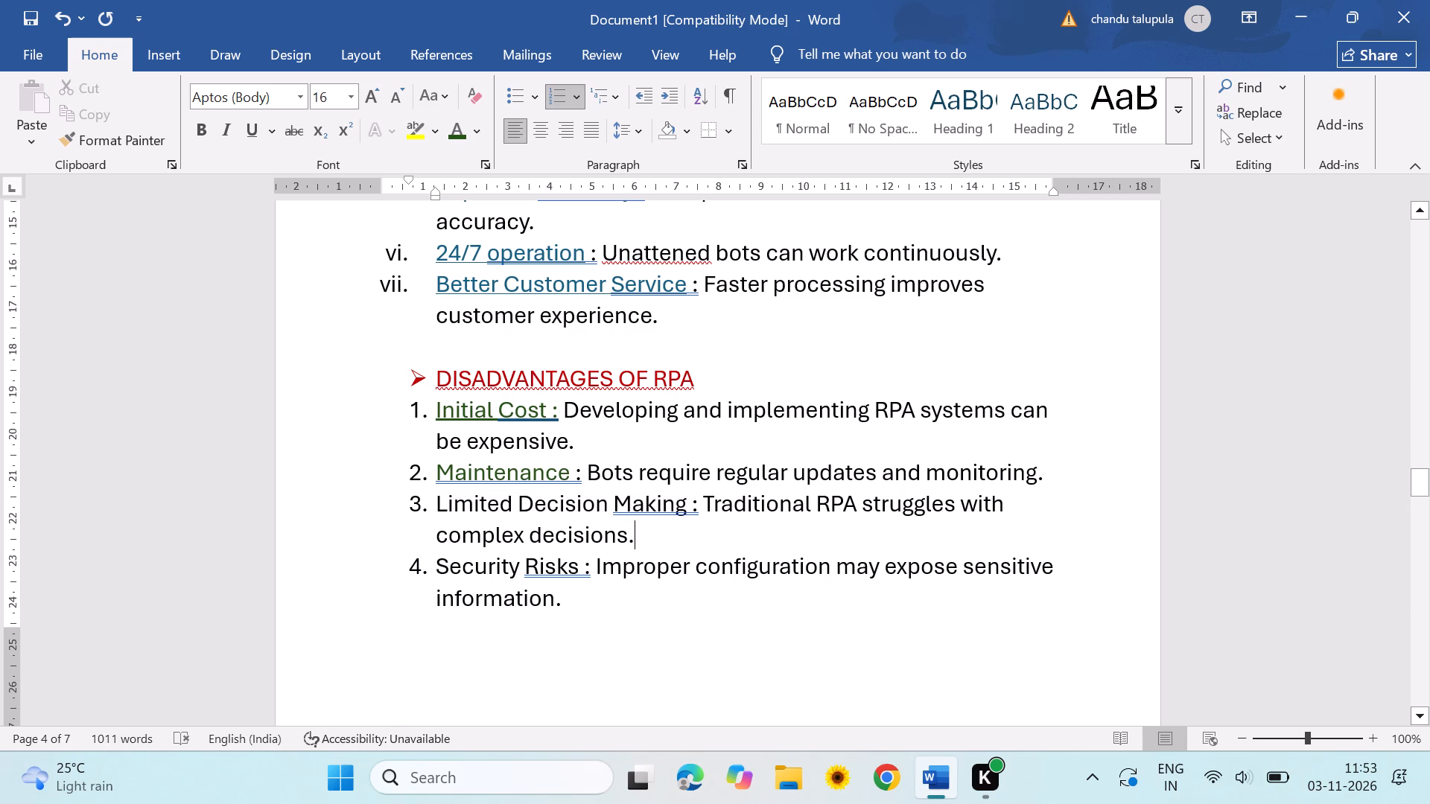
pyautogui.moveTo(436, 511); pyautogui.dragTo(699, 502)
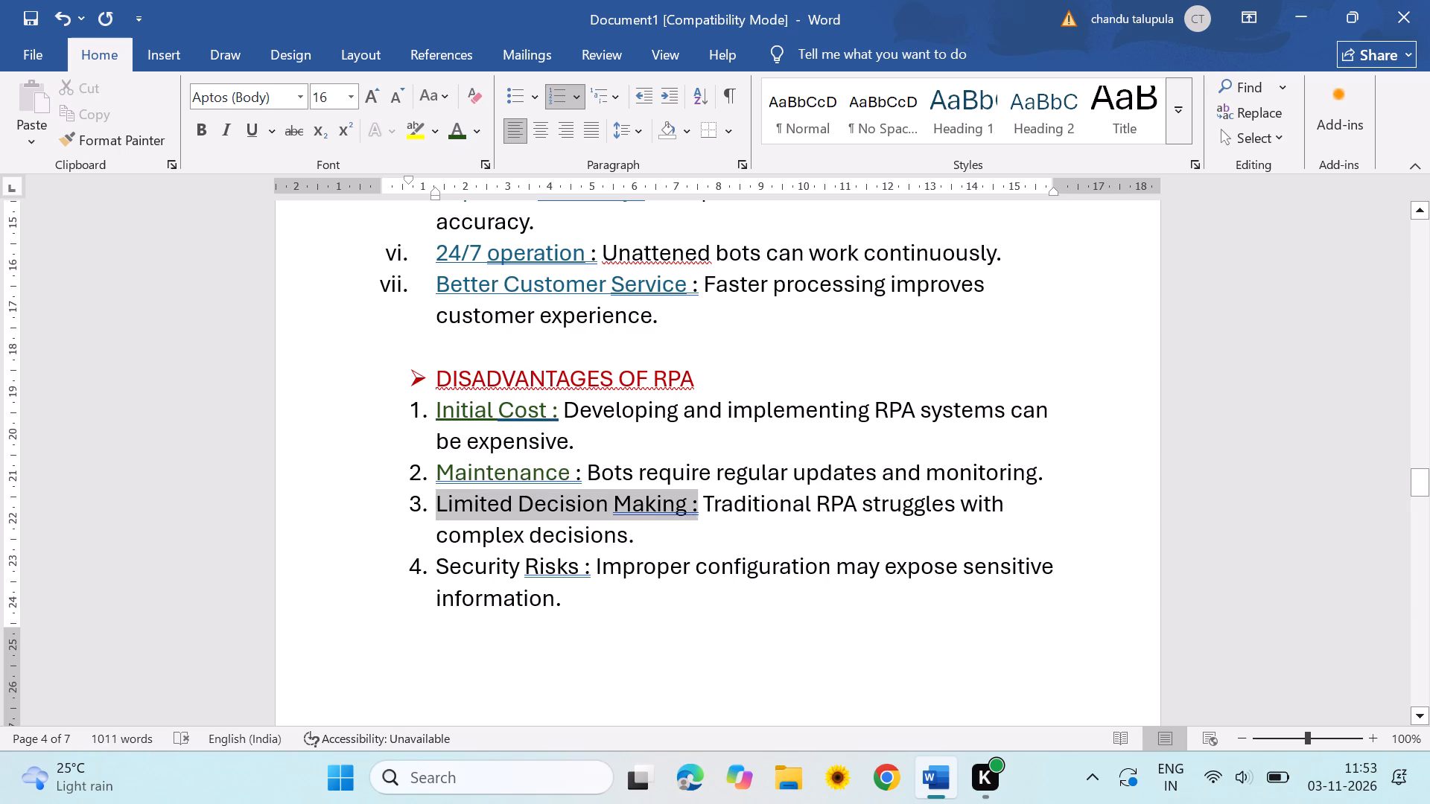
pyautogui.moveTo(699, 502); pyautogui.dragTo(699, 505)
pyautogui.click(824, 466)
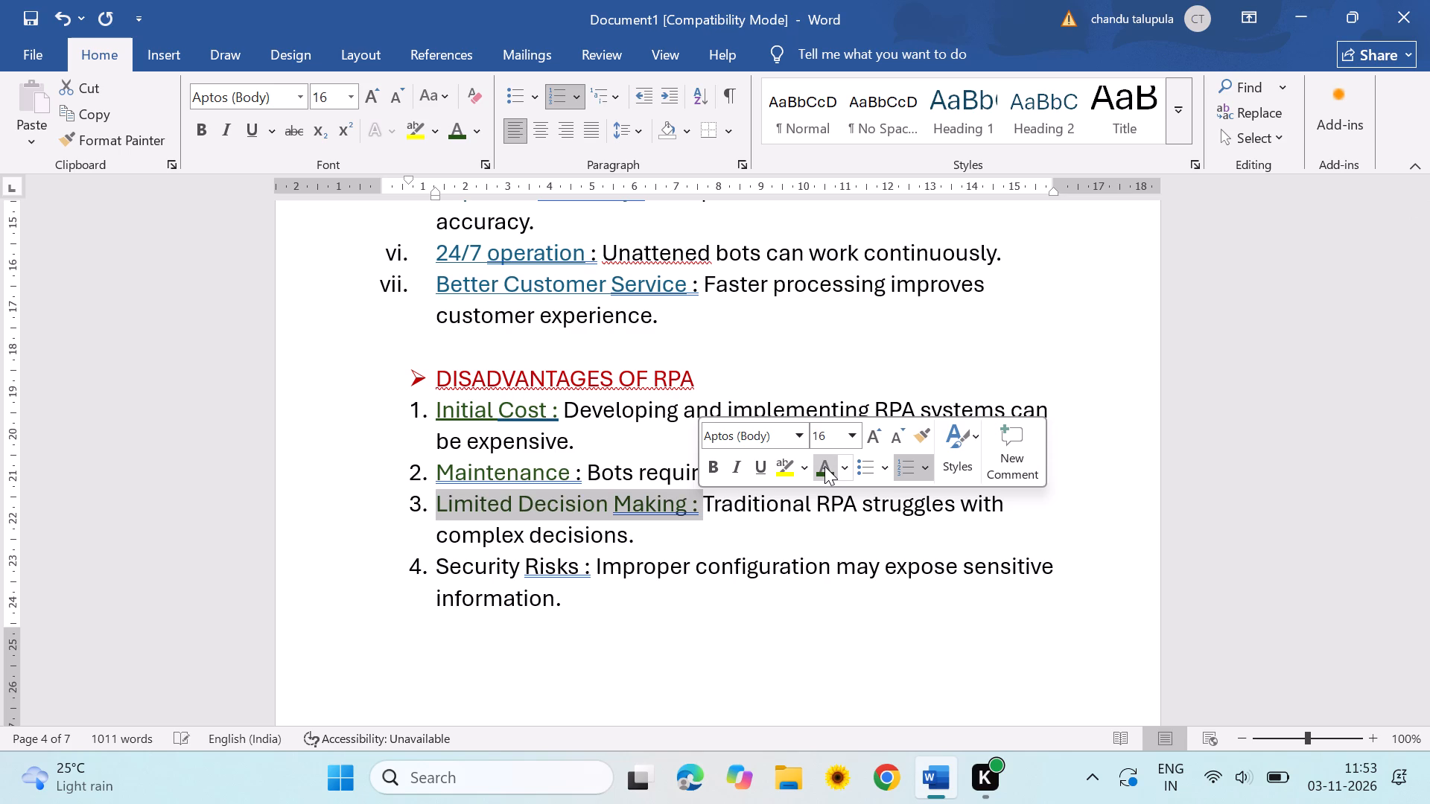
pyautogui.click(760, 468)
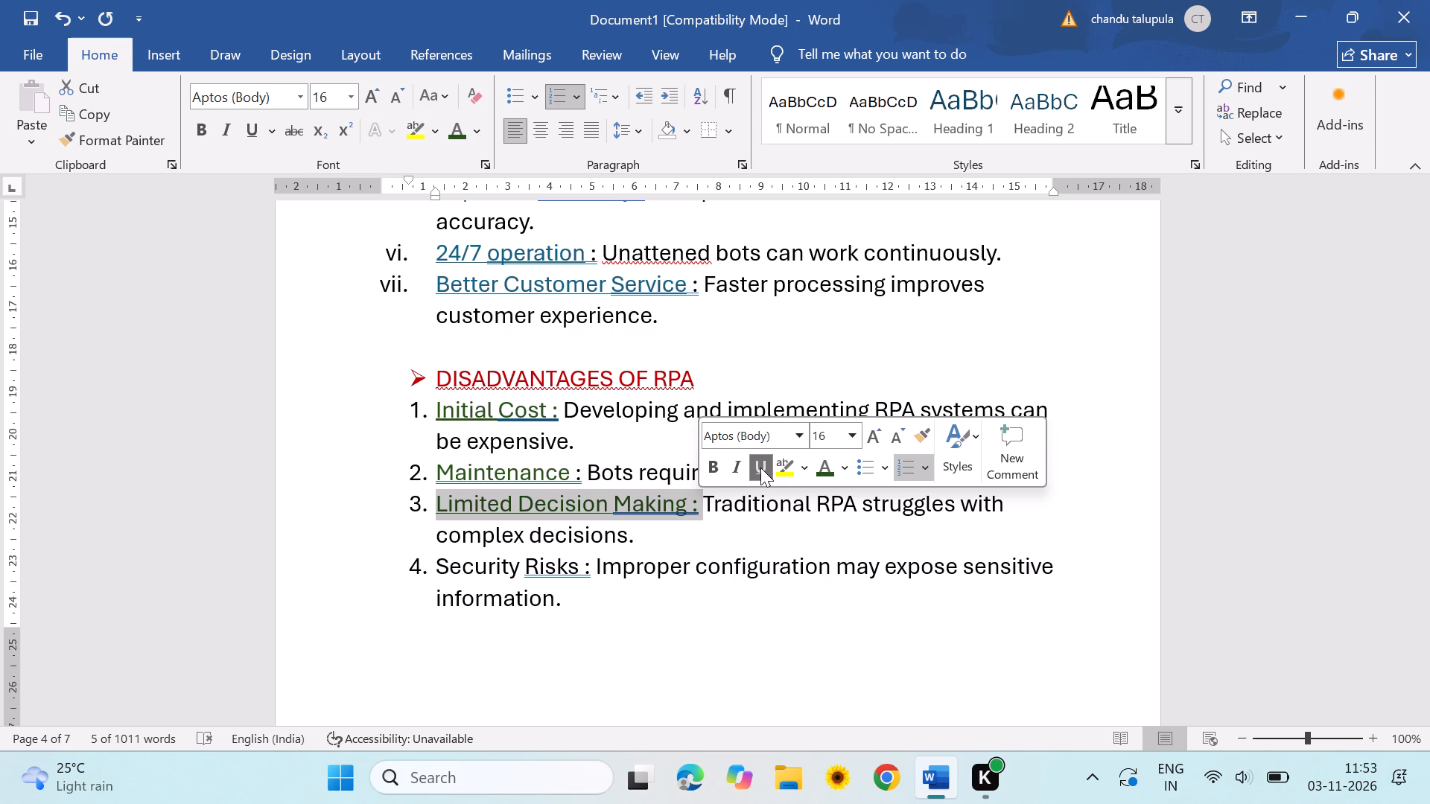
pyautogui.click(775, 534)
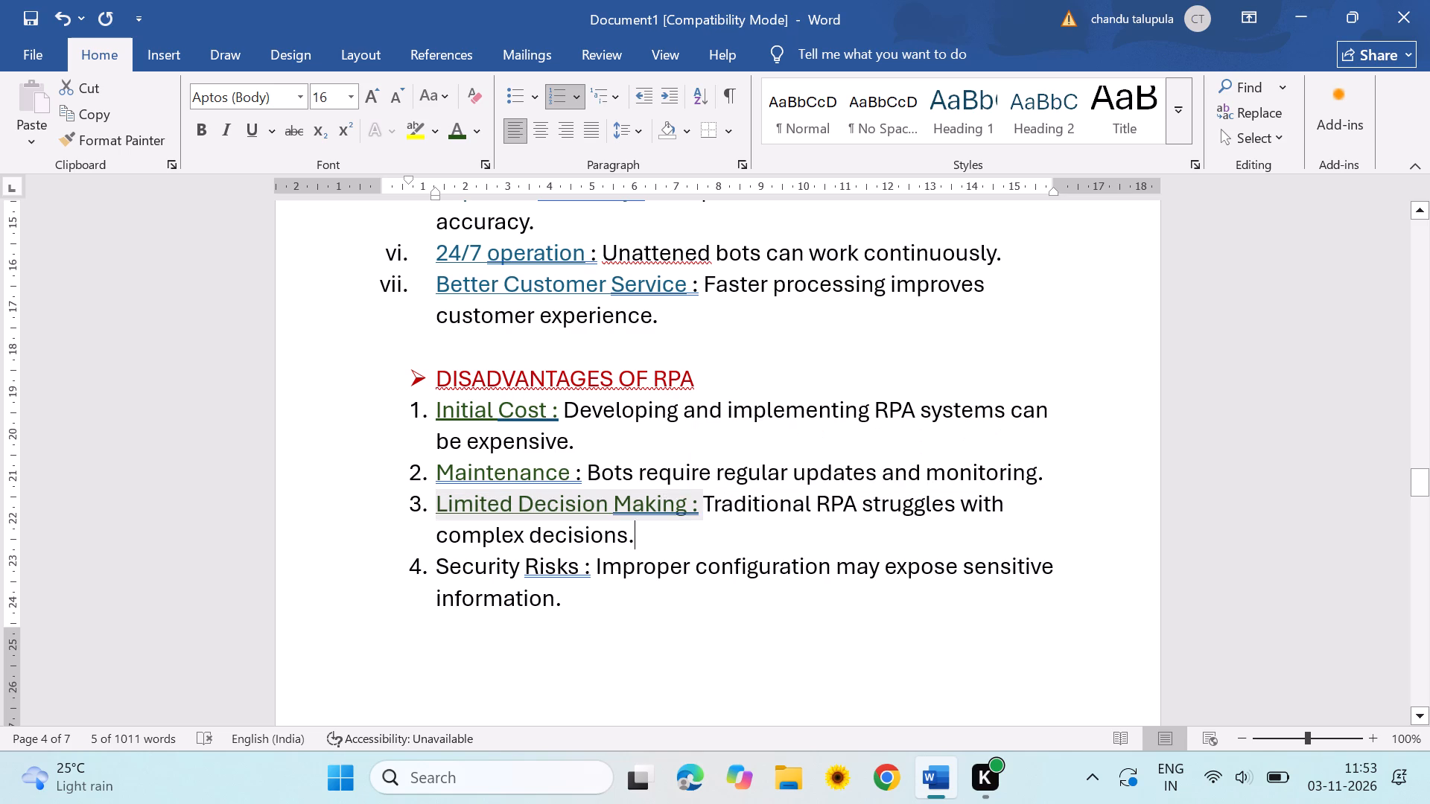
# Italicise the "Maintenance" label in the second disadvantage.
pyautogui.moveTo(435, 476); pyautogui.dragTo(573, 481)
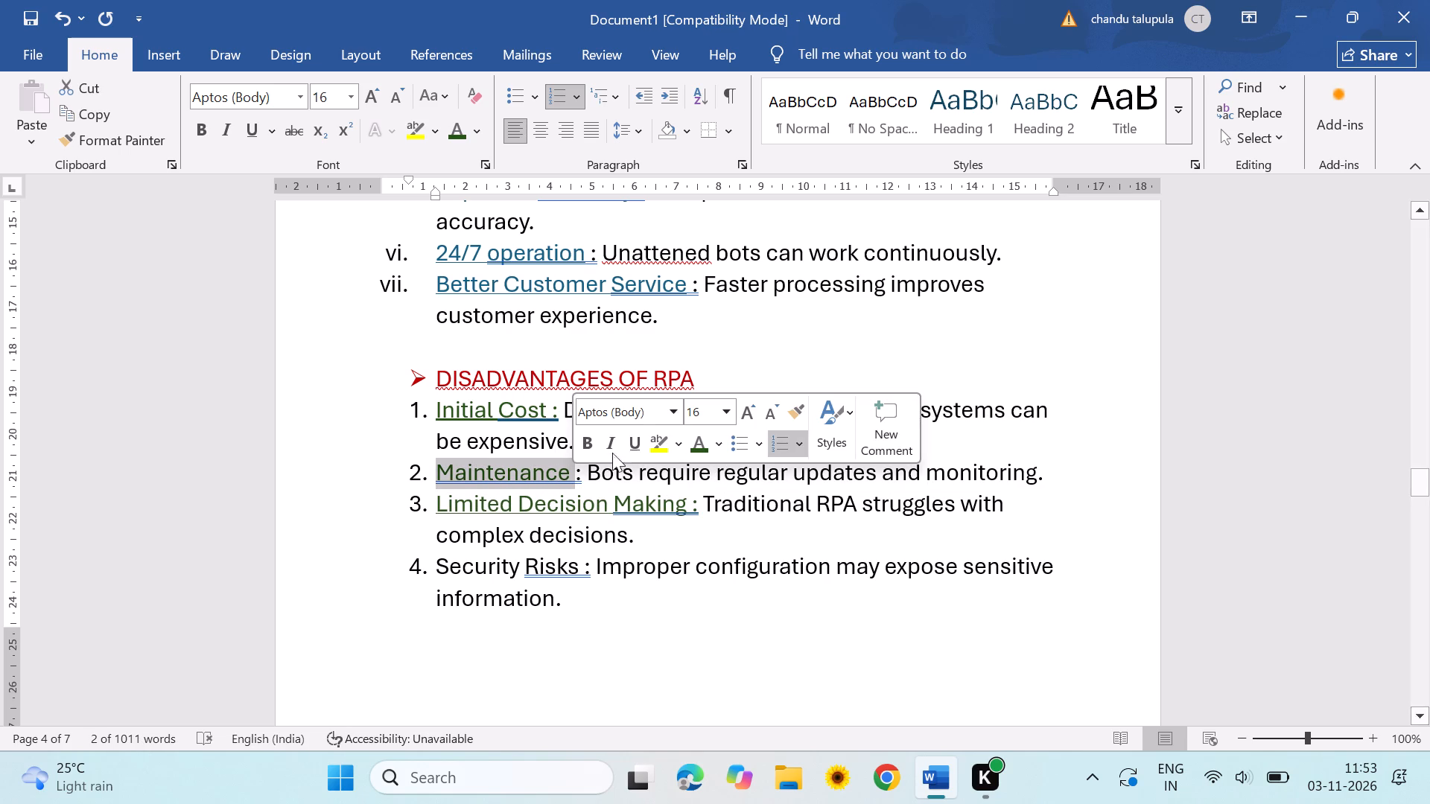
pyautogui.click(611, 447)
# Move the text "decisions. Security Risks : Improper configuration" to after "may expose sensitive information." in the disadvantages list.
pyautogui.moveTo(576, 539); pyautogui.dragTo(562, 532)
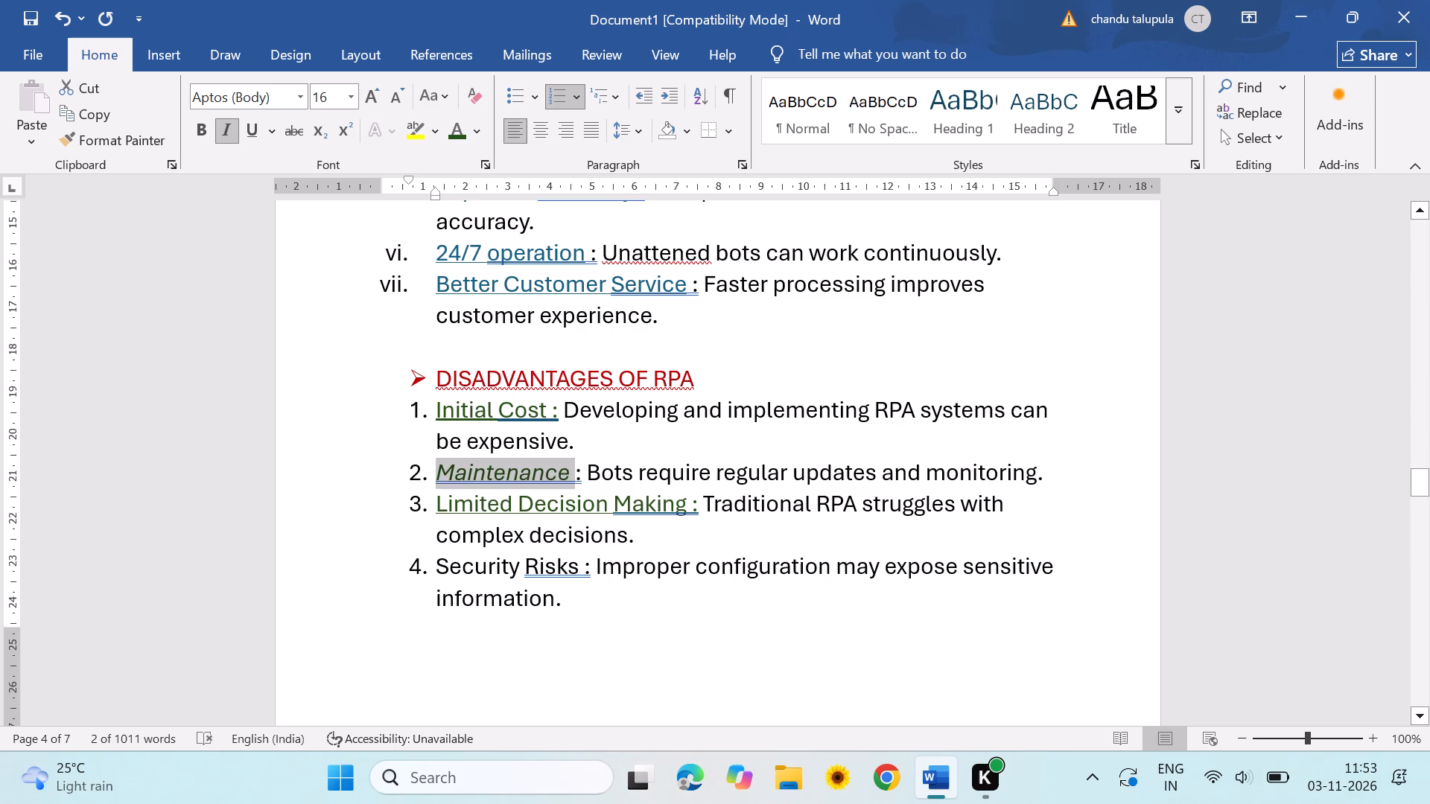
pyautogui.moveTo(562, 532); pyautogui.dragTo(735, 565)
pyautogui.moveTo(735, 565); pyautogui.dragTo(709, 625)
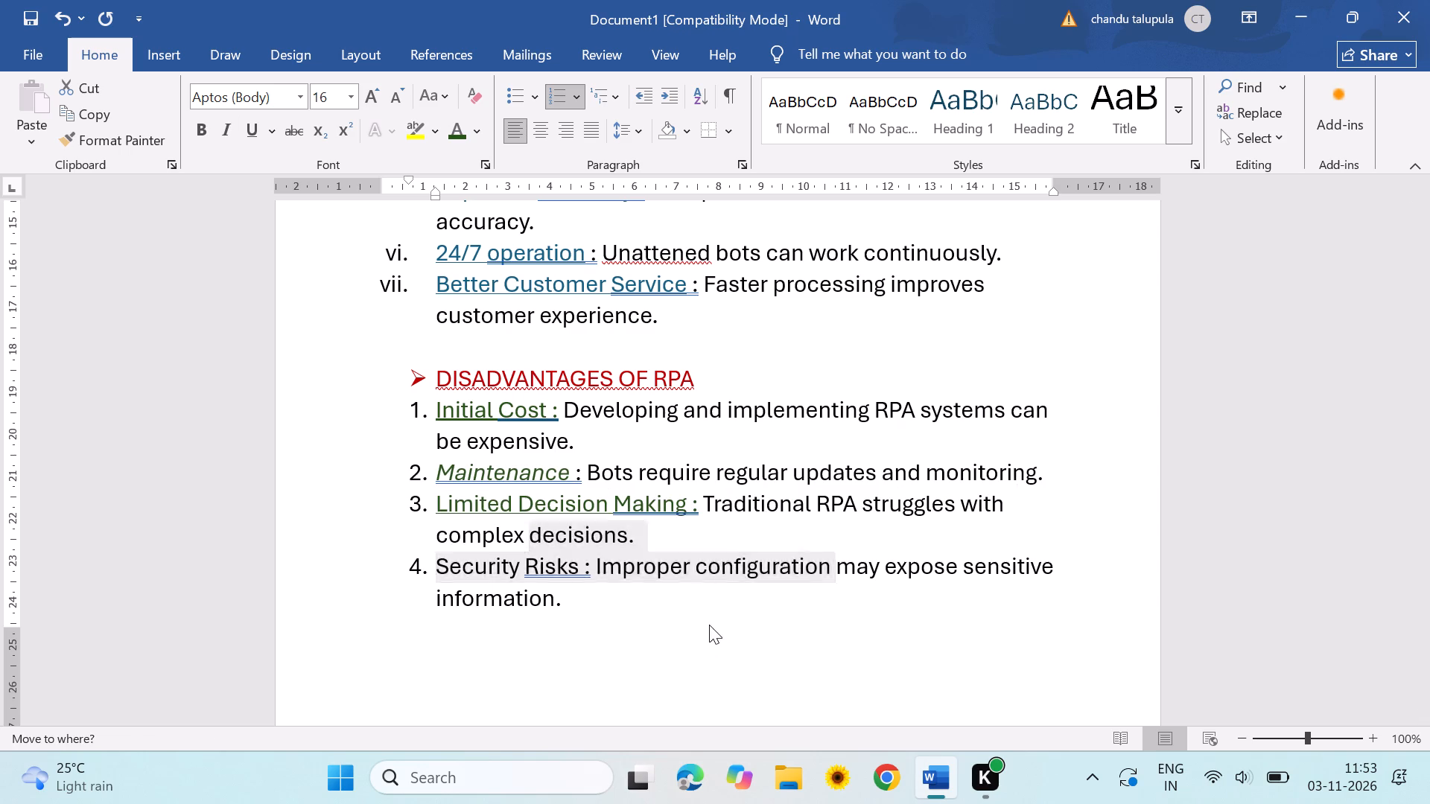
pyautogui.click(709, 625)
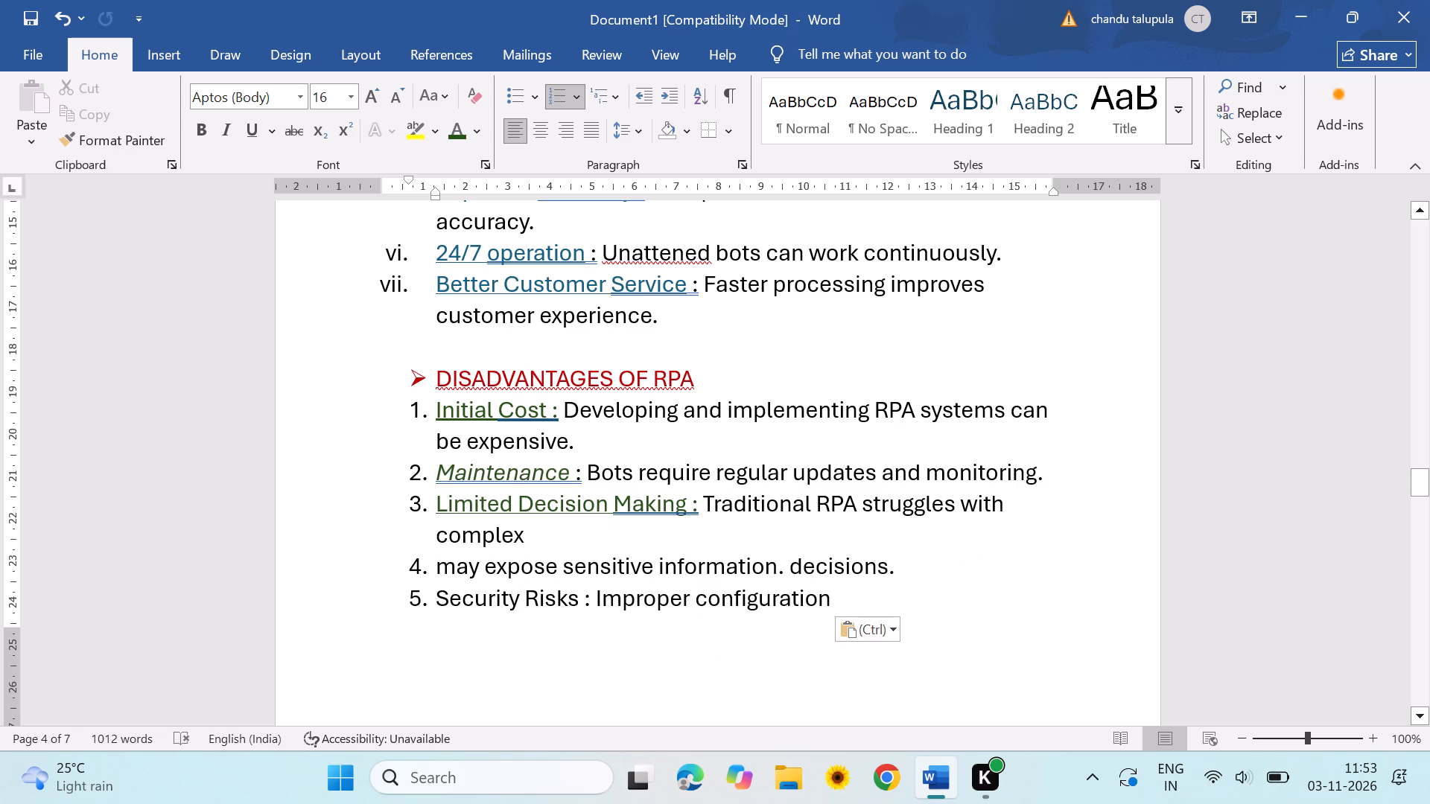
# Colour the "Security Risks" label in the disadvantages list dark green and underline it.
pyautogui.doubleClick(430, 569)
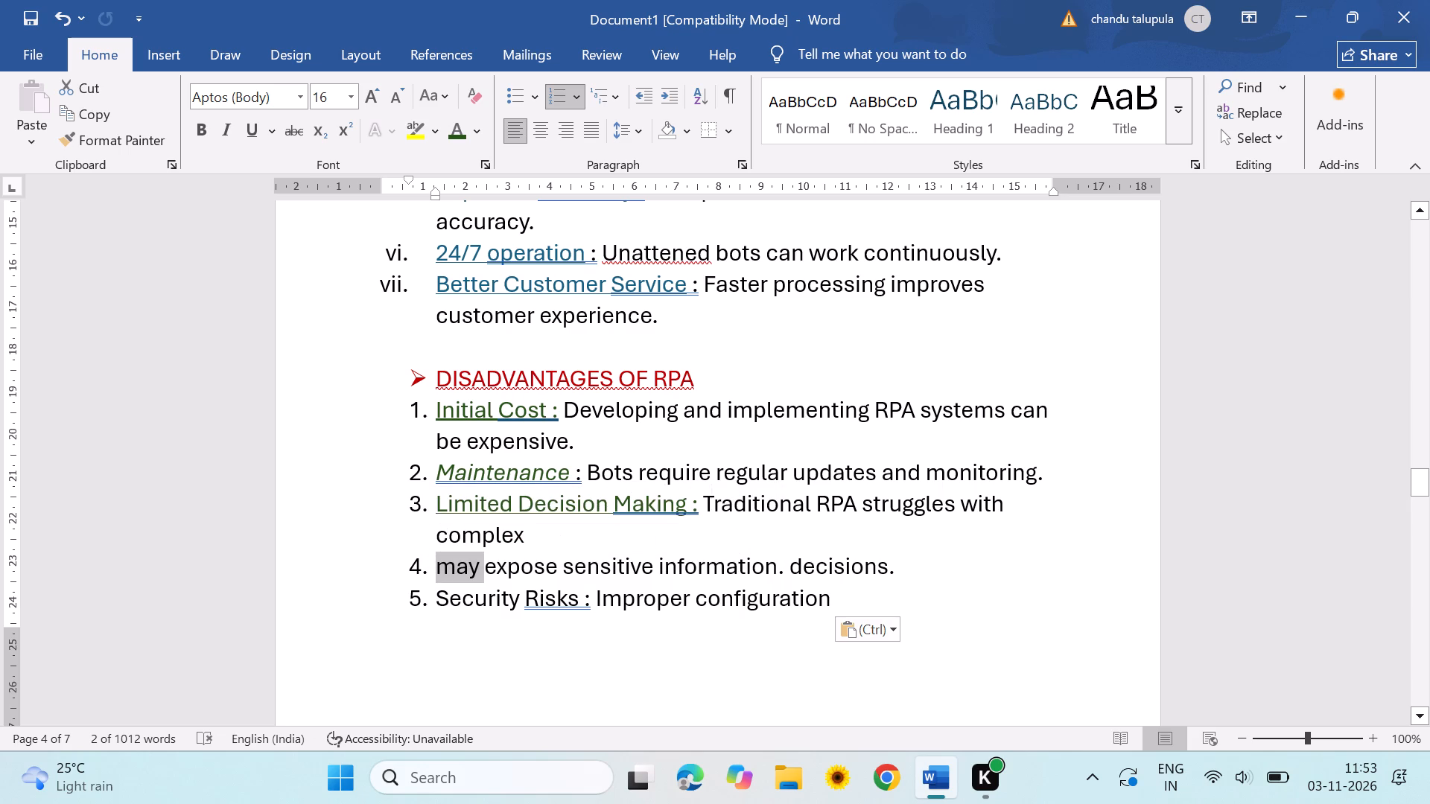
pyautogui.moveTo(431, 608); pyautogui.dragTo(434, 596)
pyautogui.moveTo(434, 596); pyautogui.dragTo(506, 608)
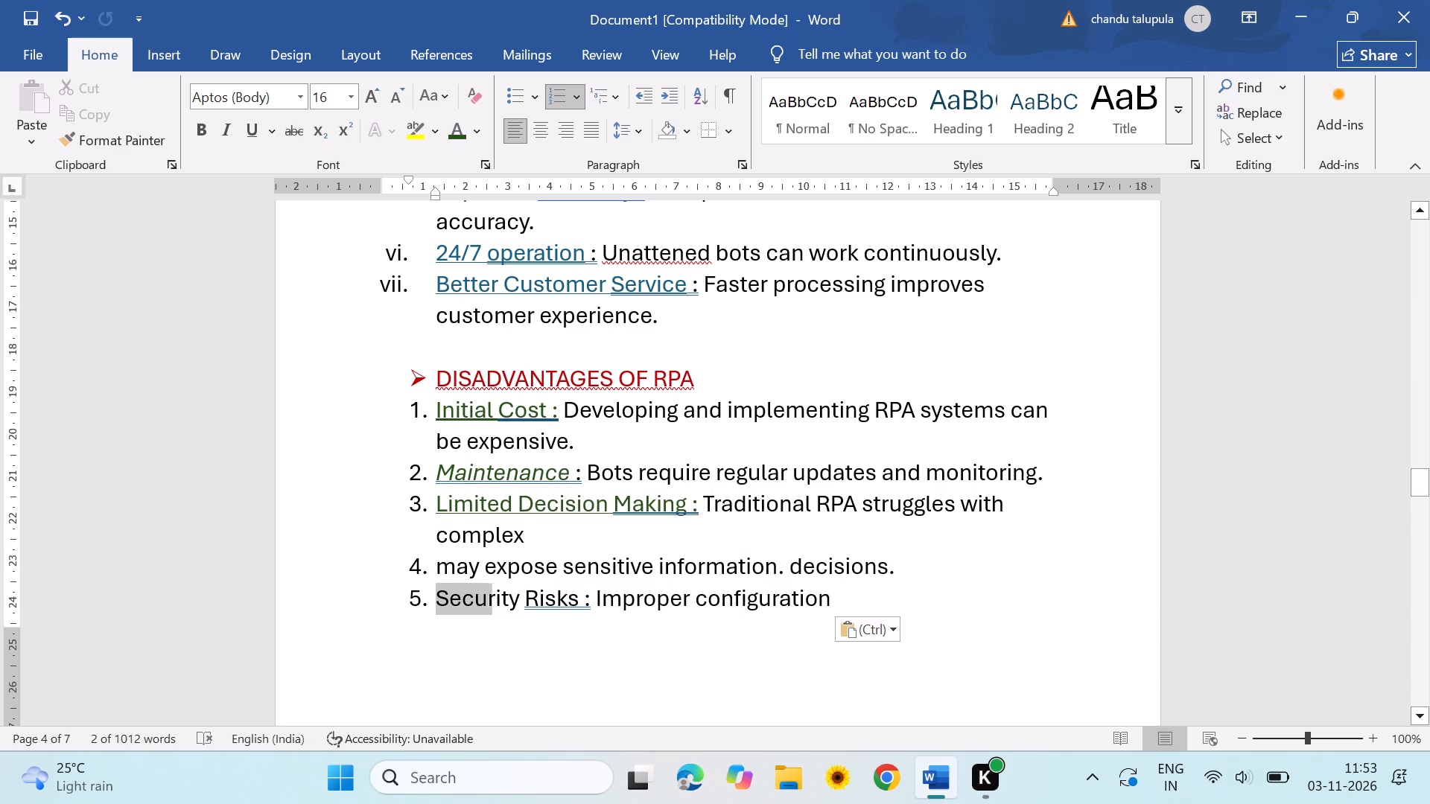
pyautogui.moveTo(506, 608); pyautogui.dragTo(571, 605)
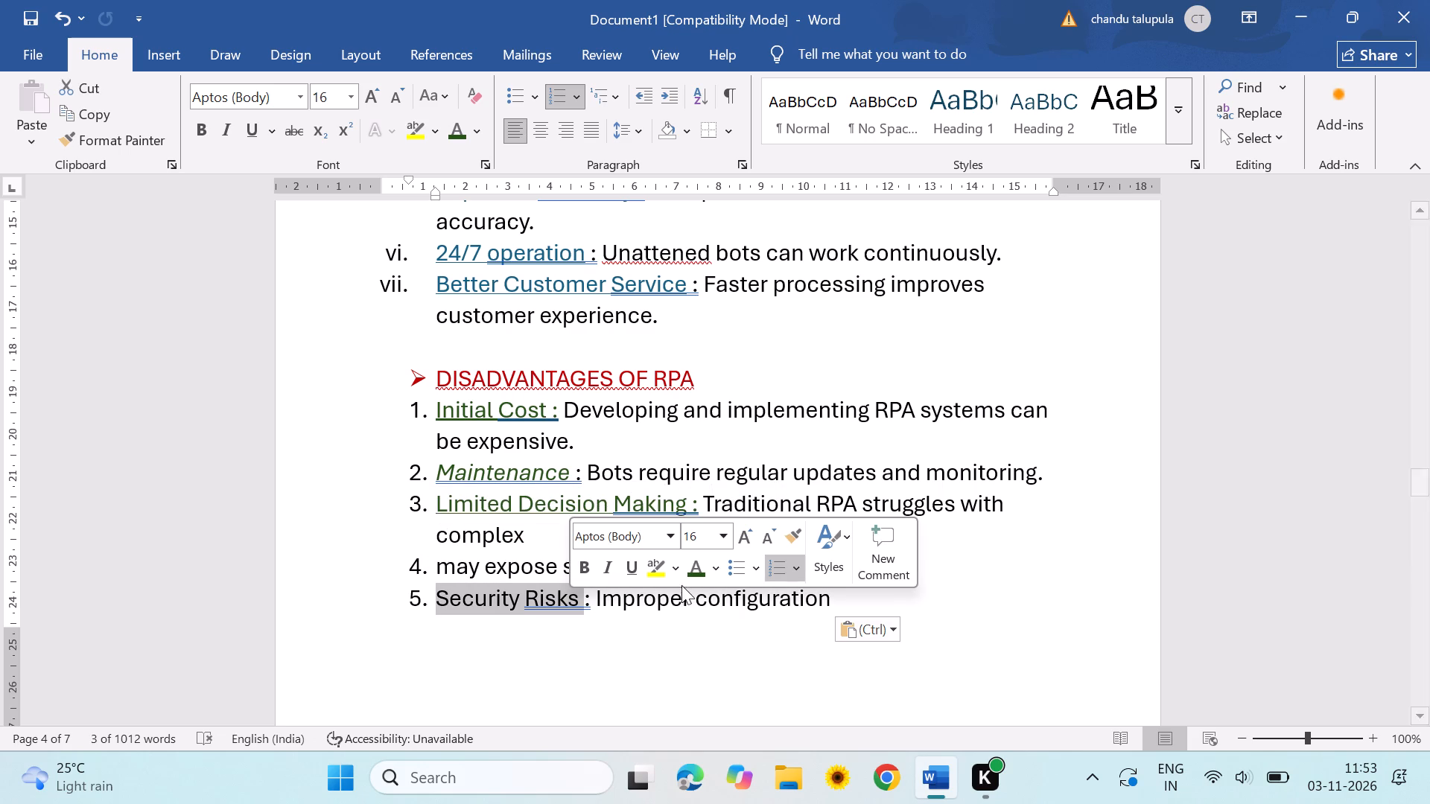
pyautogui.click(702, 586)
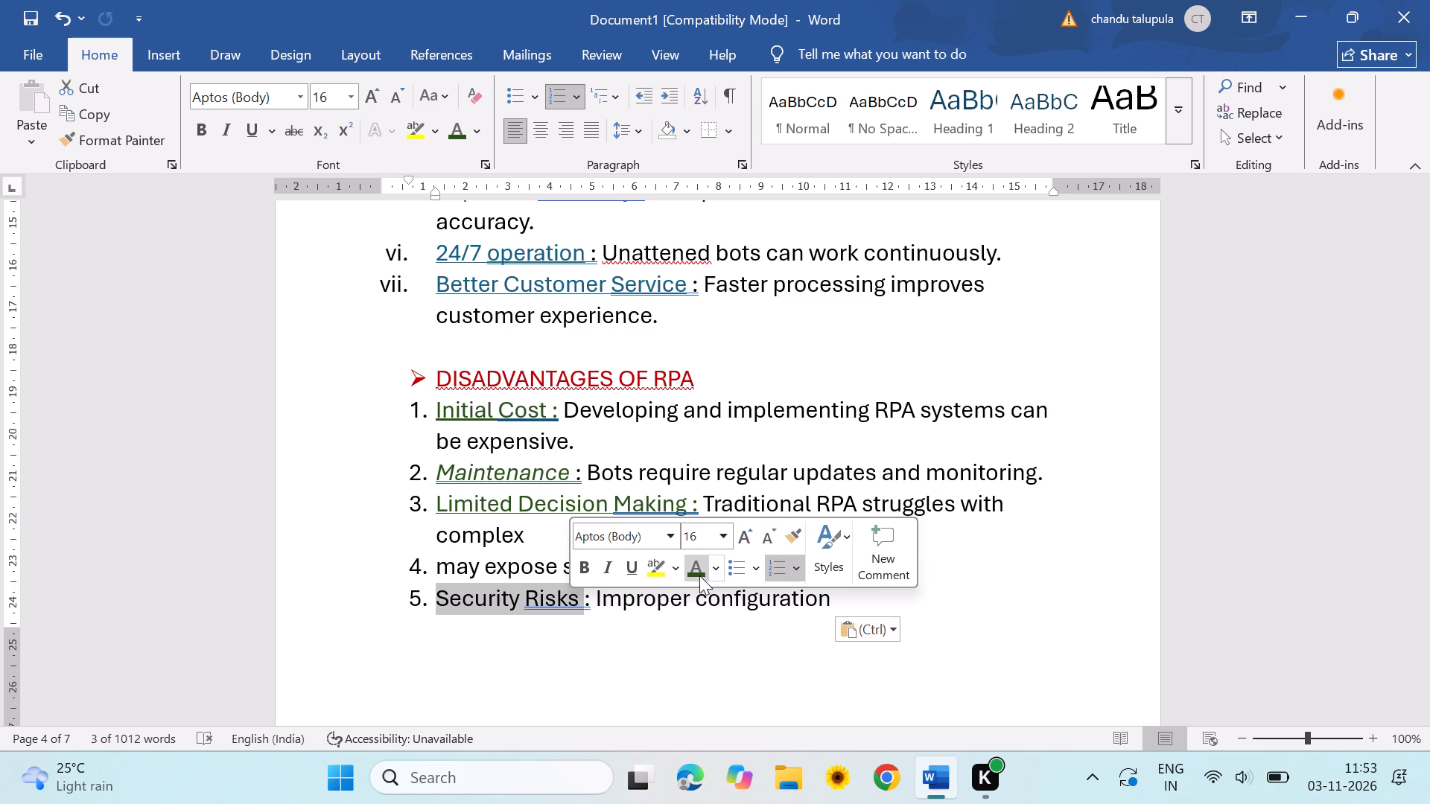
pyautogui.click(703, 573)
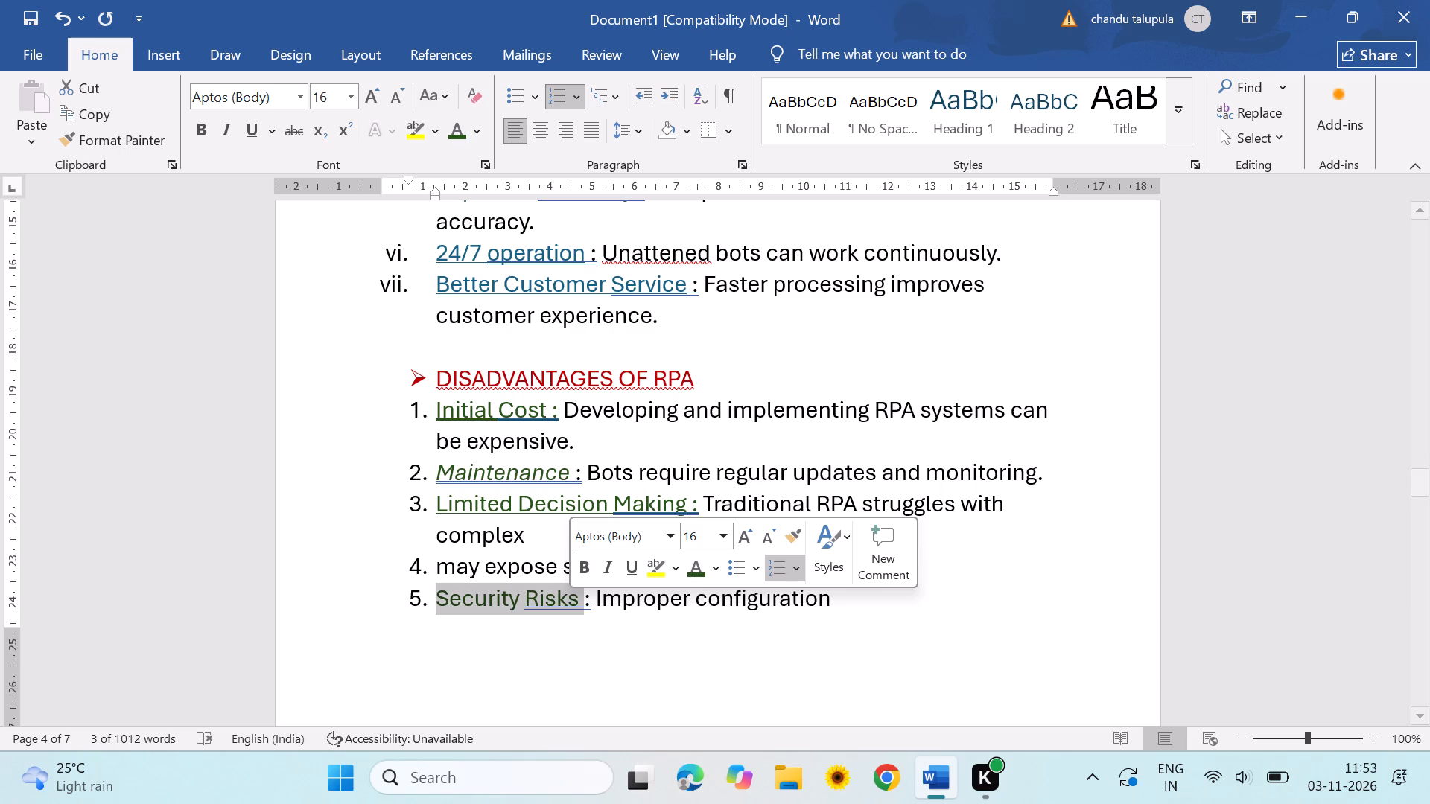
pyautogui.click(638, 571)
pyautogui.click(747, 648)
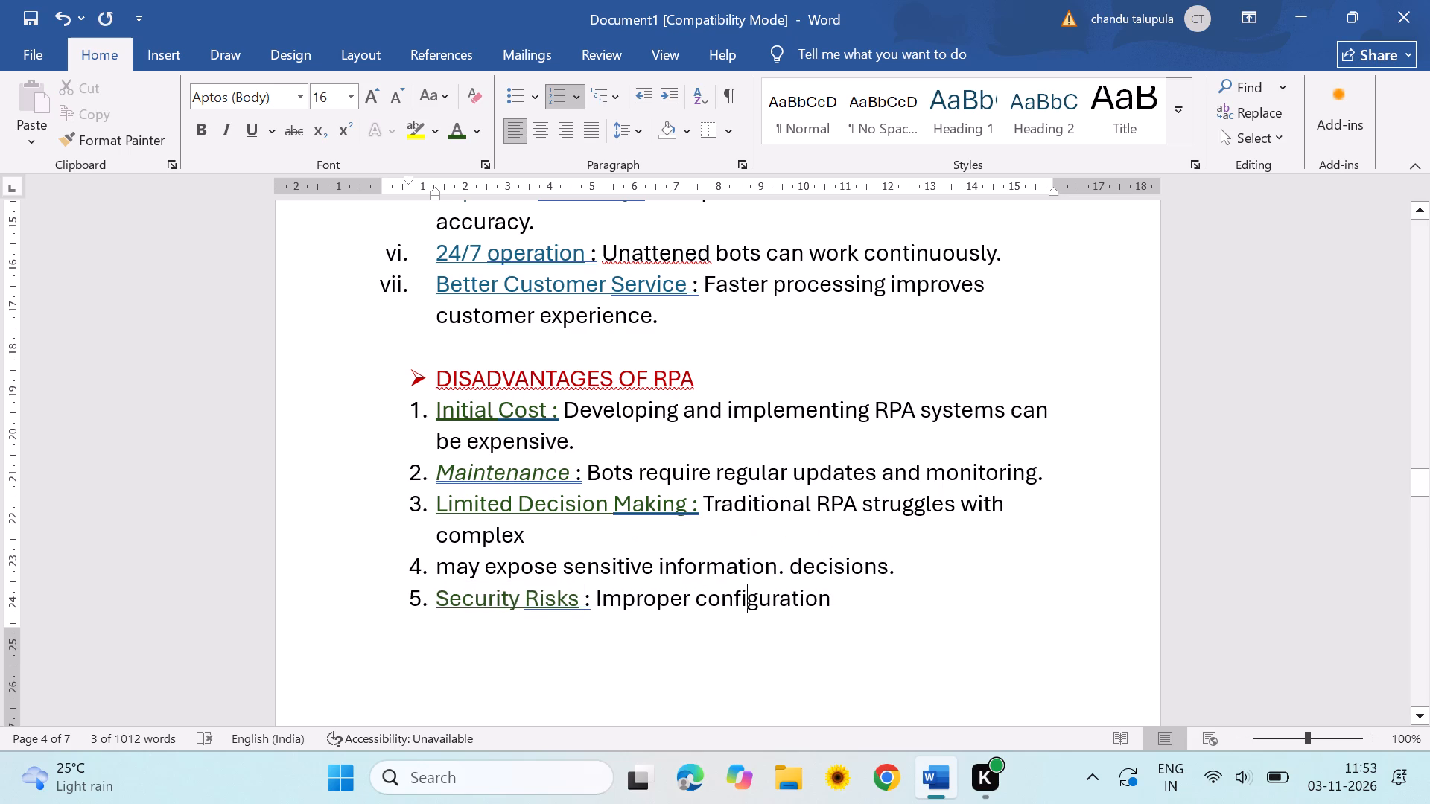
# Colour the "Job Transformation" label in the disadvantages list the base theme green and underline it.
pyautogui.moveTo(1412, 471); pyautogui.dragTo(1414, 486)
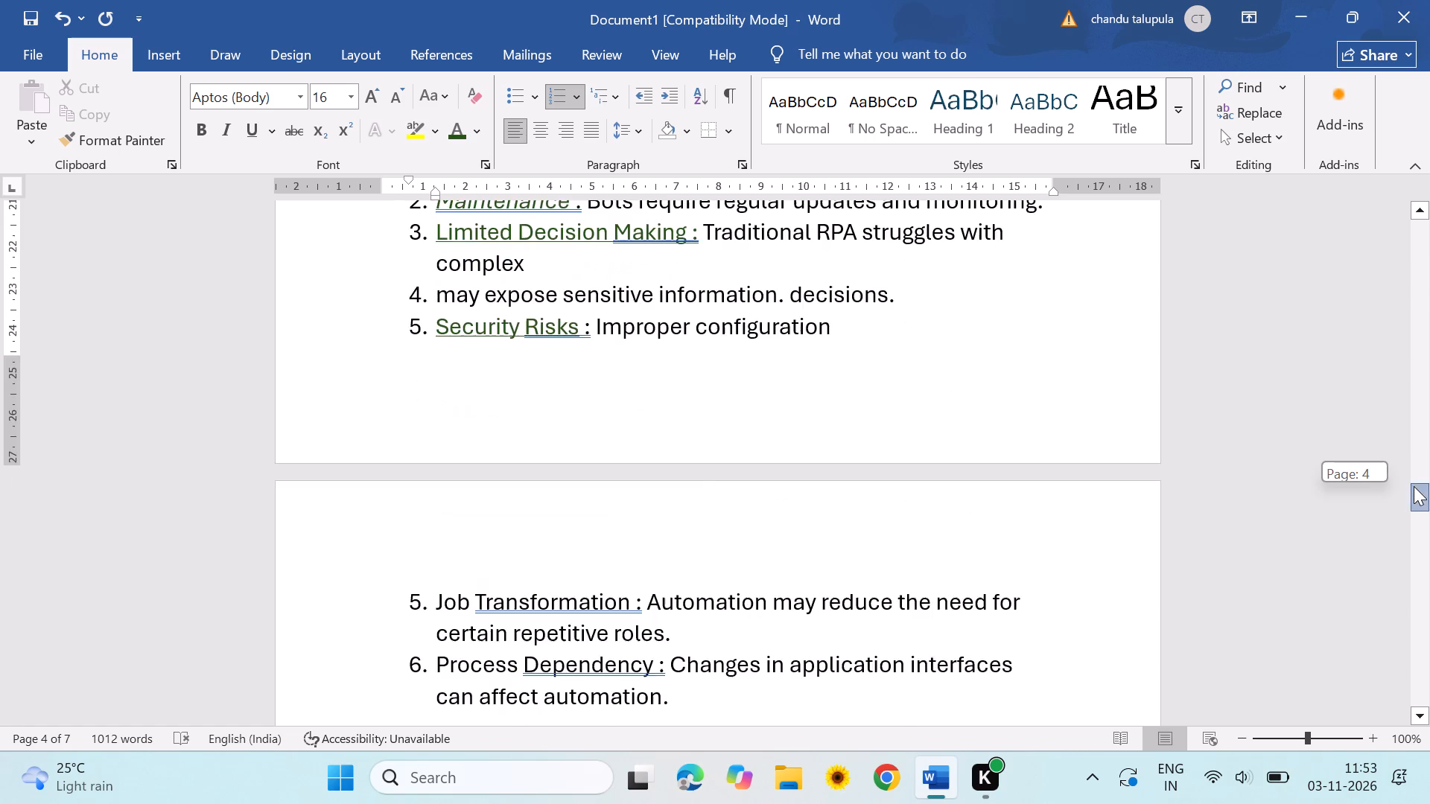
pyautogui.moveTo(1414, 486); pyautogui.dragTo(1412, 500)
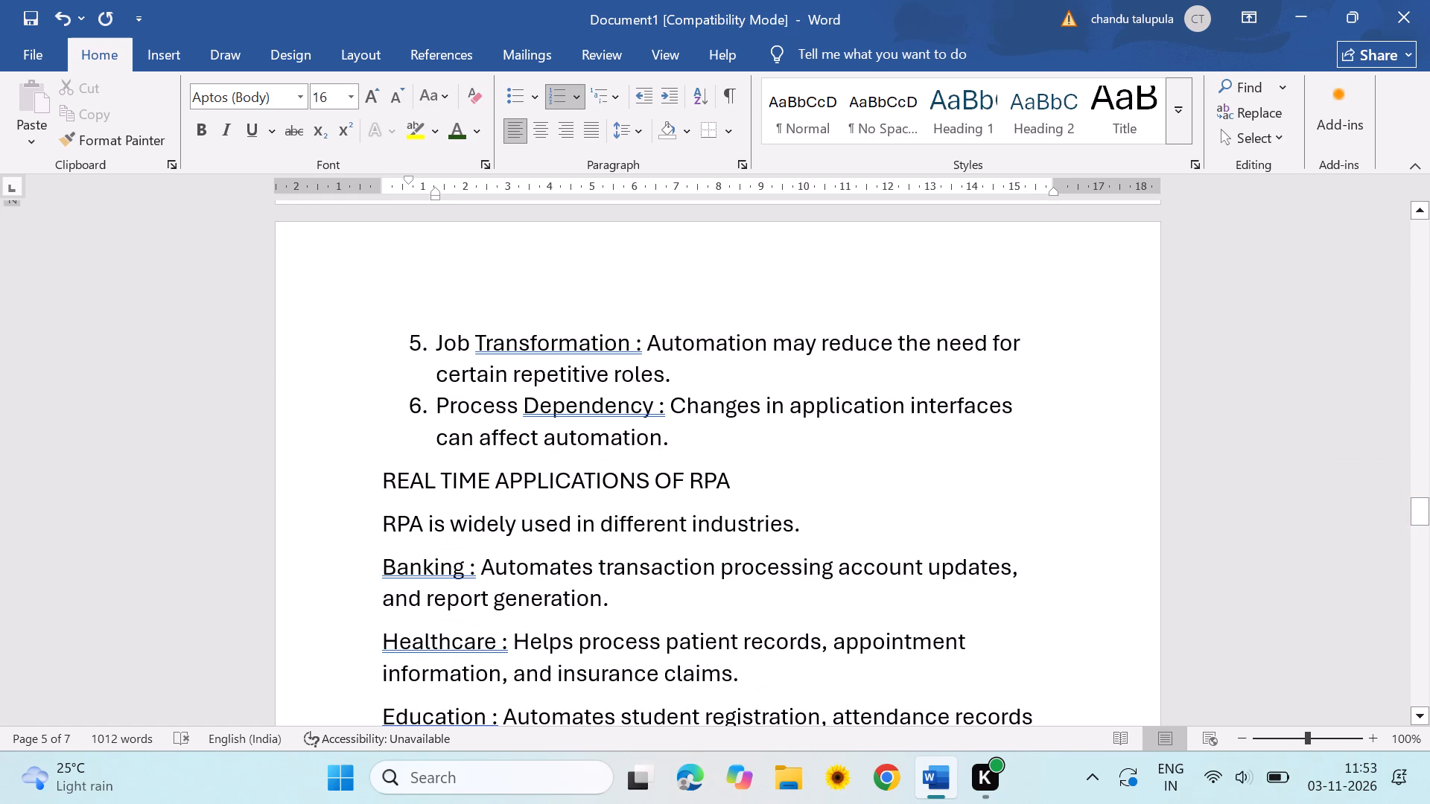
pyautogui.click(442, 343)
pyautogui.click(436, 342)
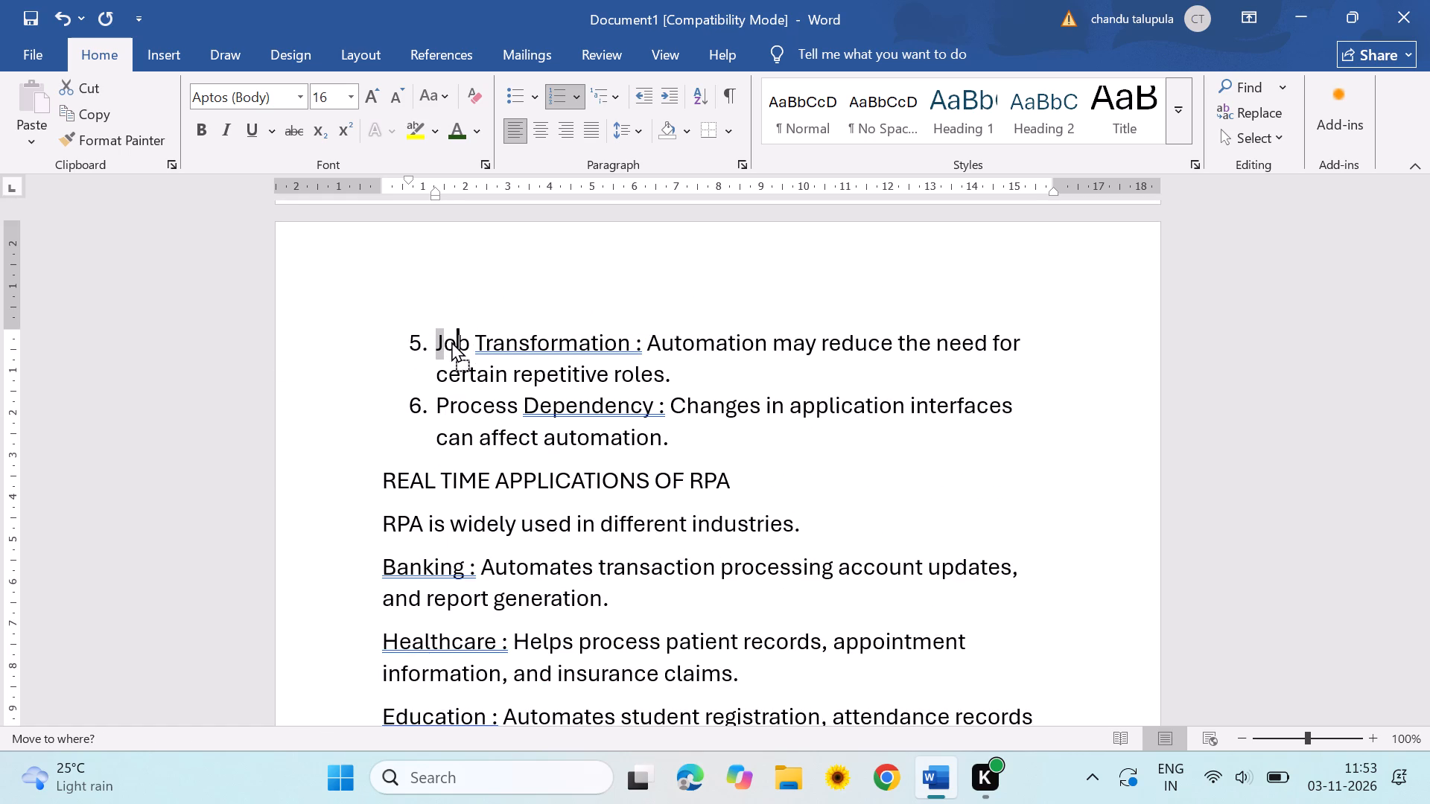
pyautogui.moveTo(435, 343); pyautogui.dragTo(587, 333)
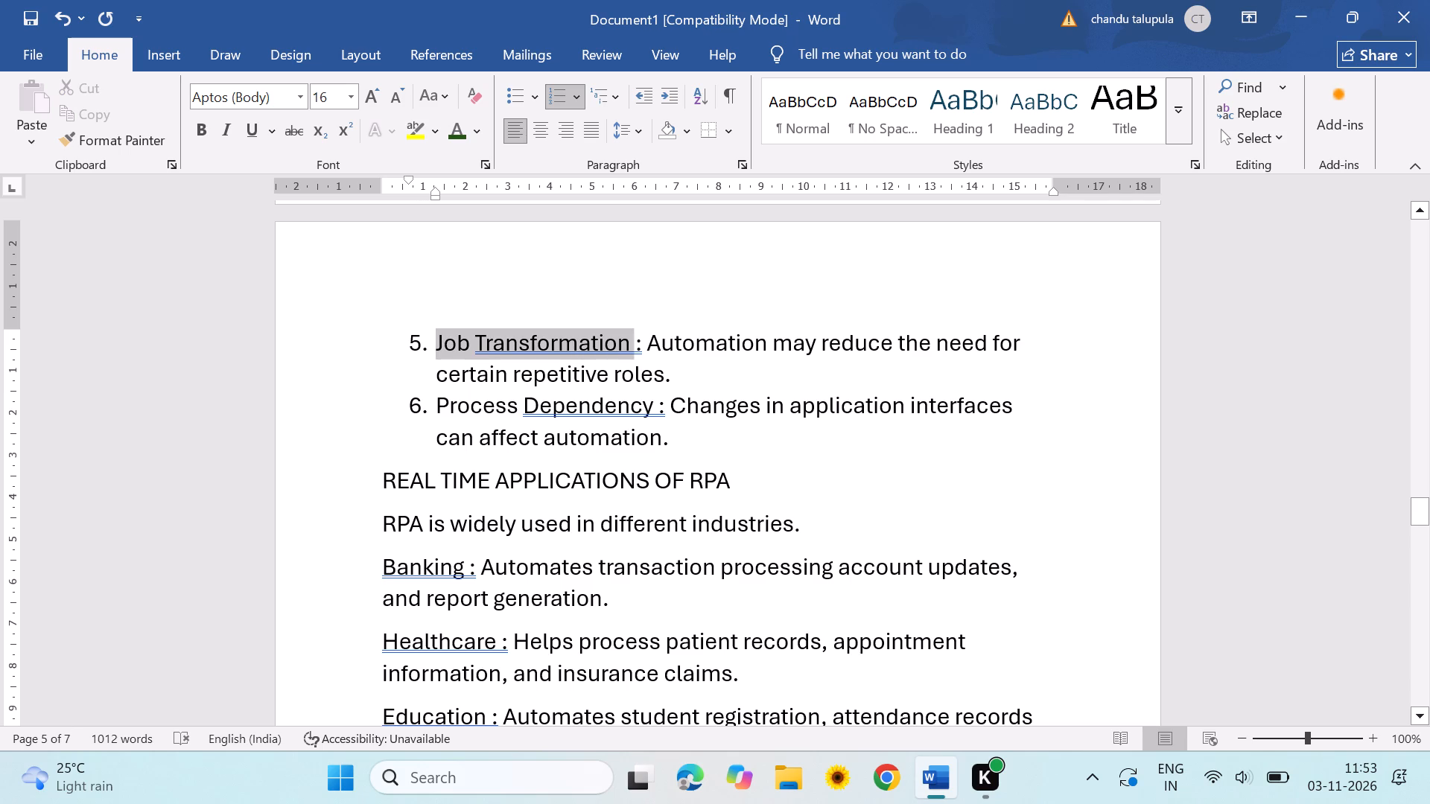
pyautogui.moveTo(587, 333); pyautogui.dragTo(618, 335)
pyautogui.moveTo(618, 335); pyautogui.dragTo(618, 334)
pyautogui.click(762, 299)
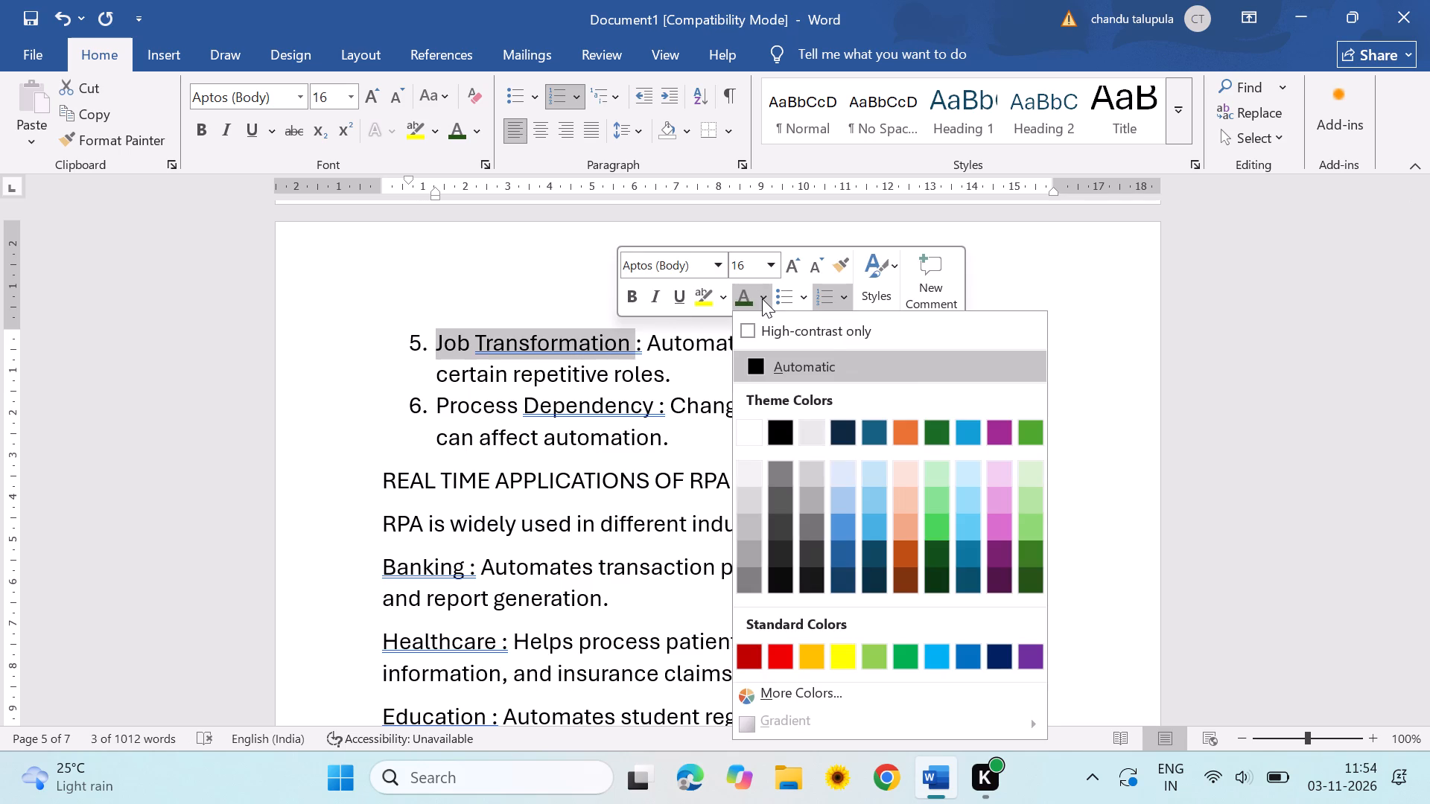
pyautogui.click(1027, 433)
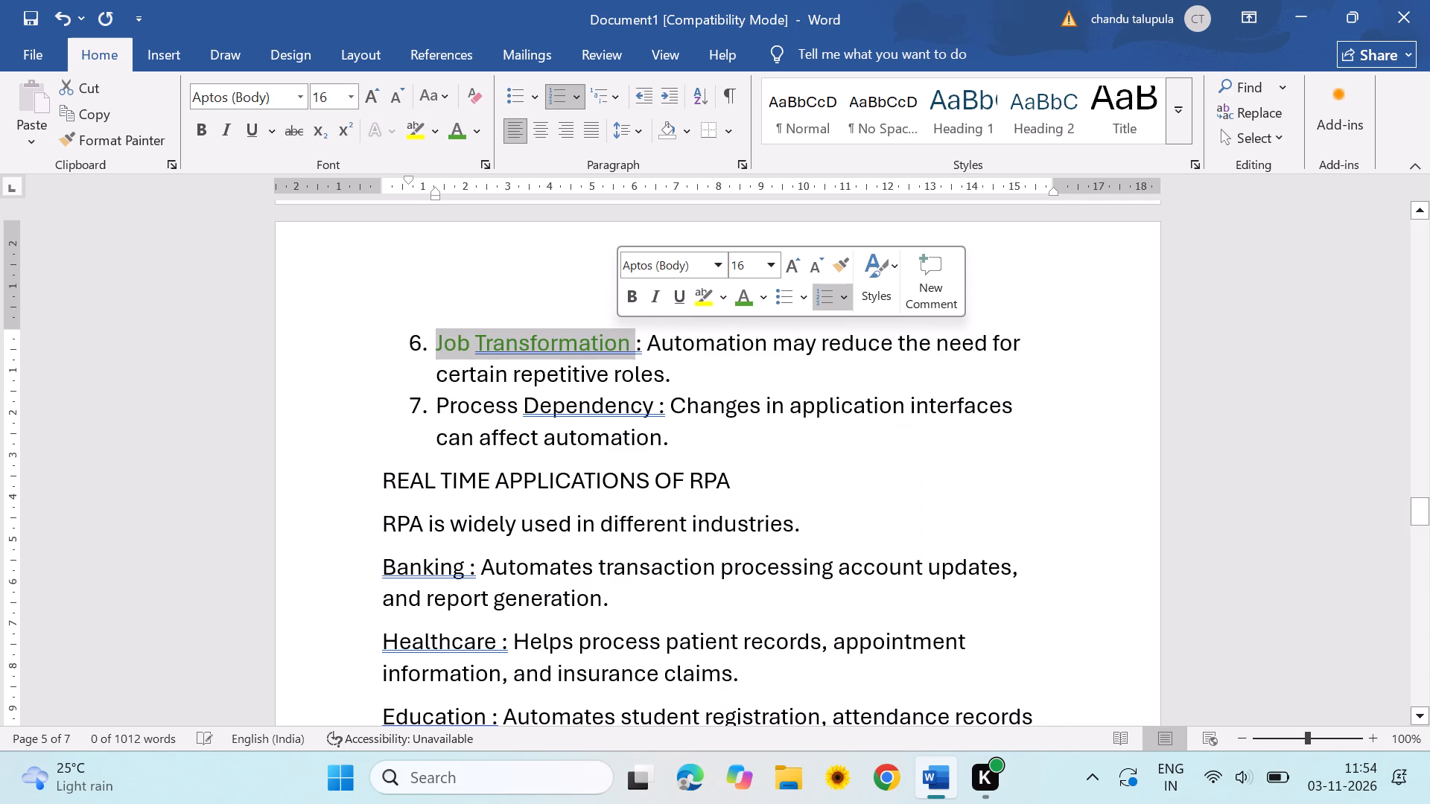
pyautogui.click(678, 295)
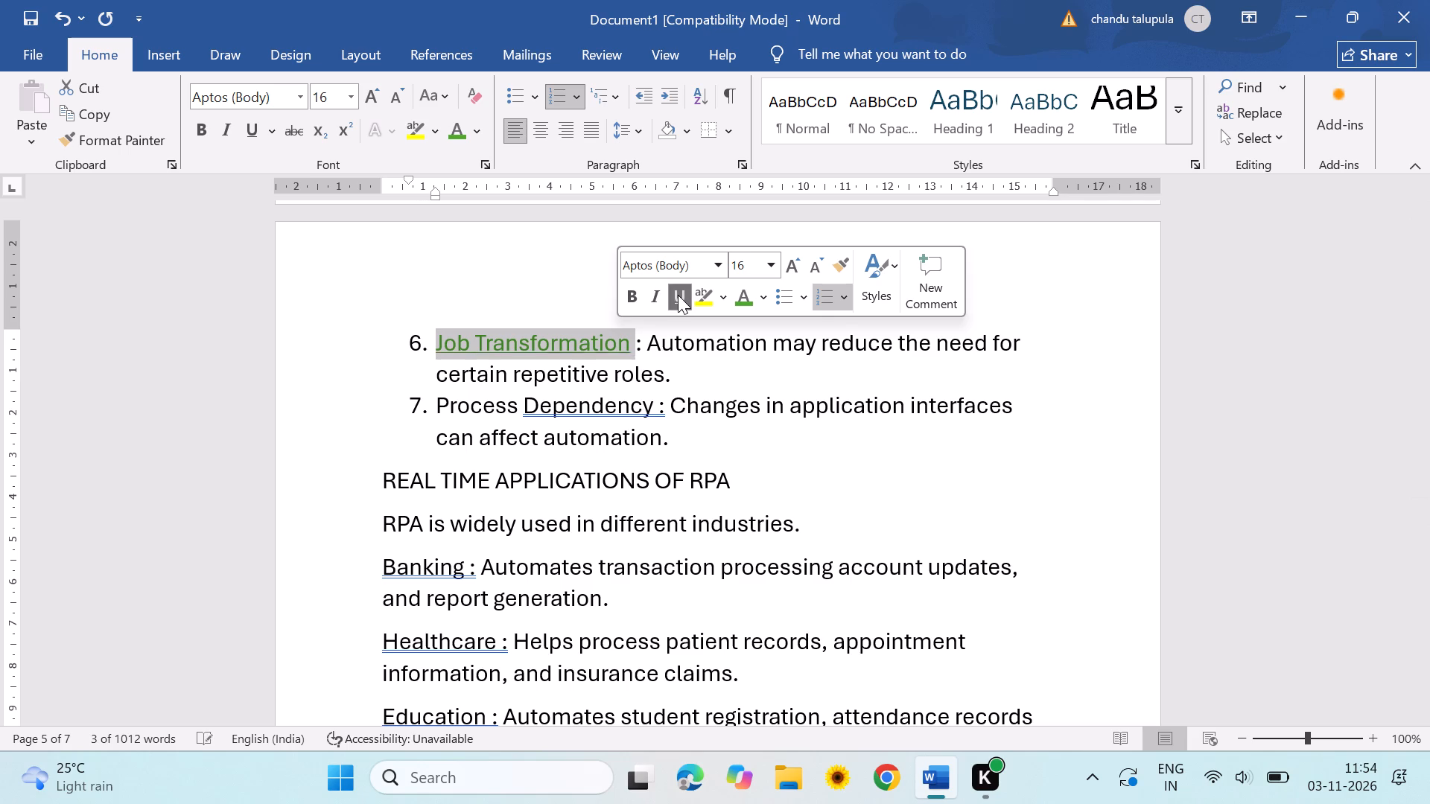
pyautogui.click(690, 376)
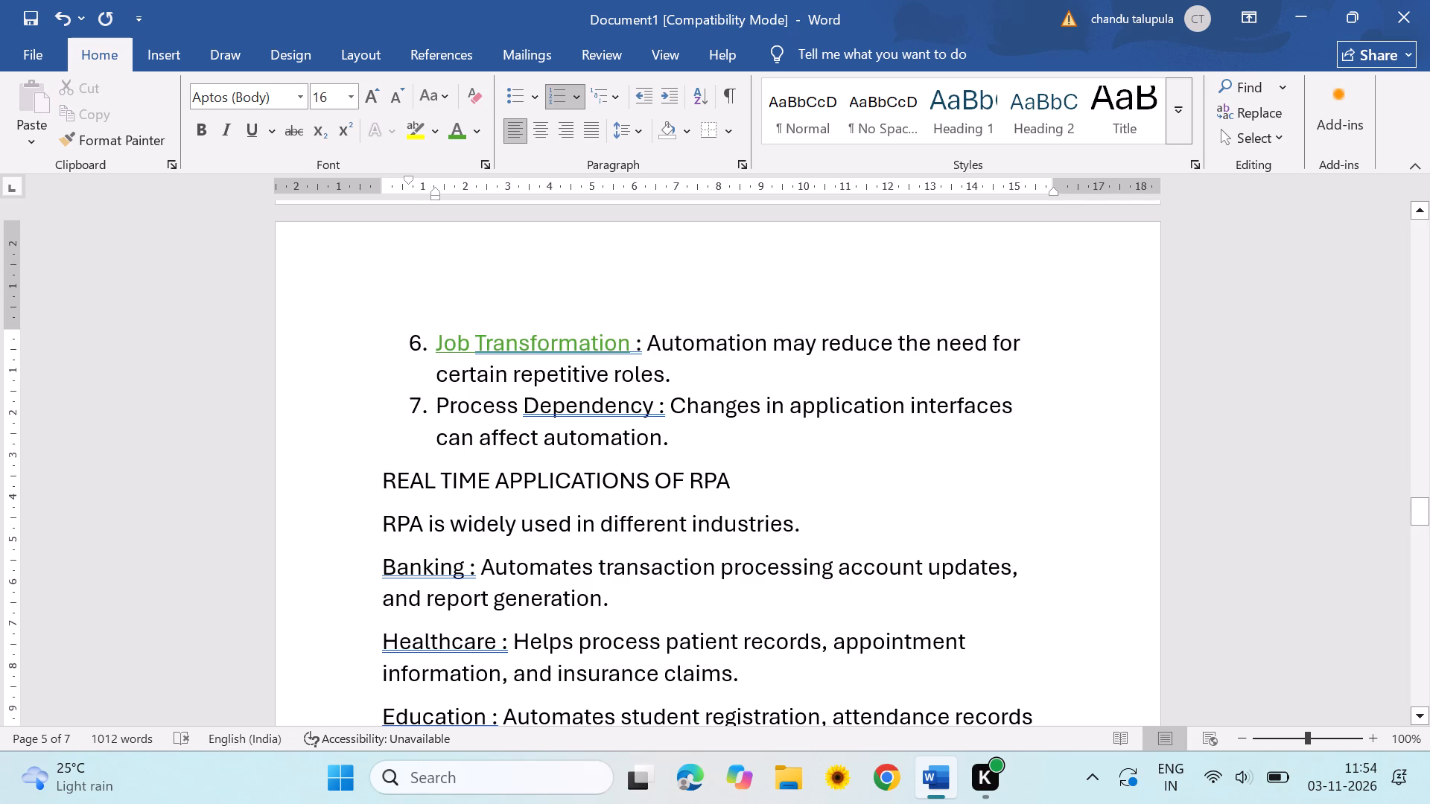
# Colour the "Process Dependency" label in the disadvantages list the base theme dark green and underline it.
pyautogui.moveTo(438, 402); pyautogui.dragTo(687, 406)
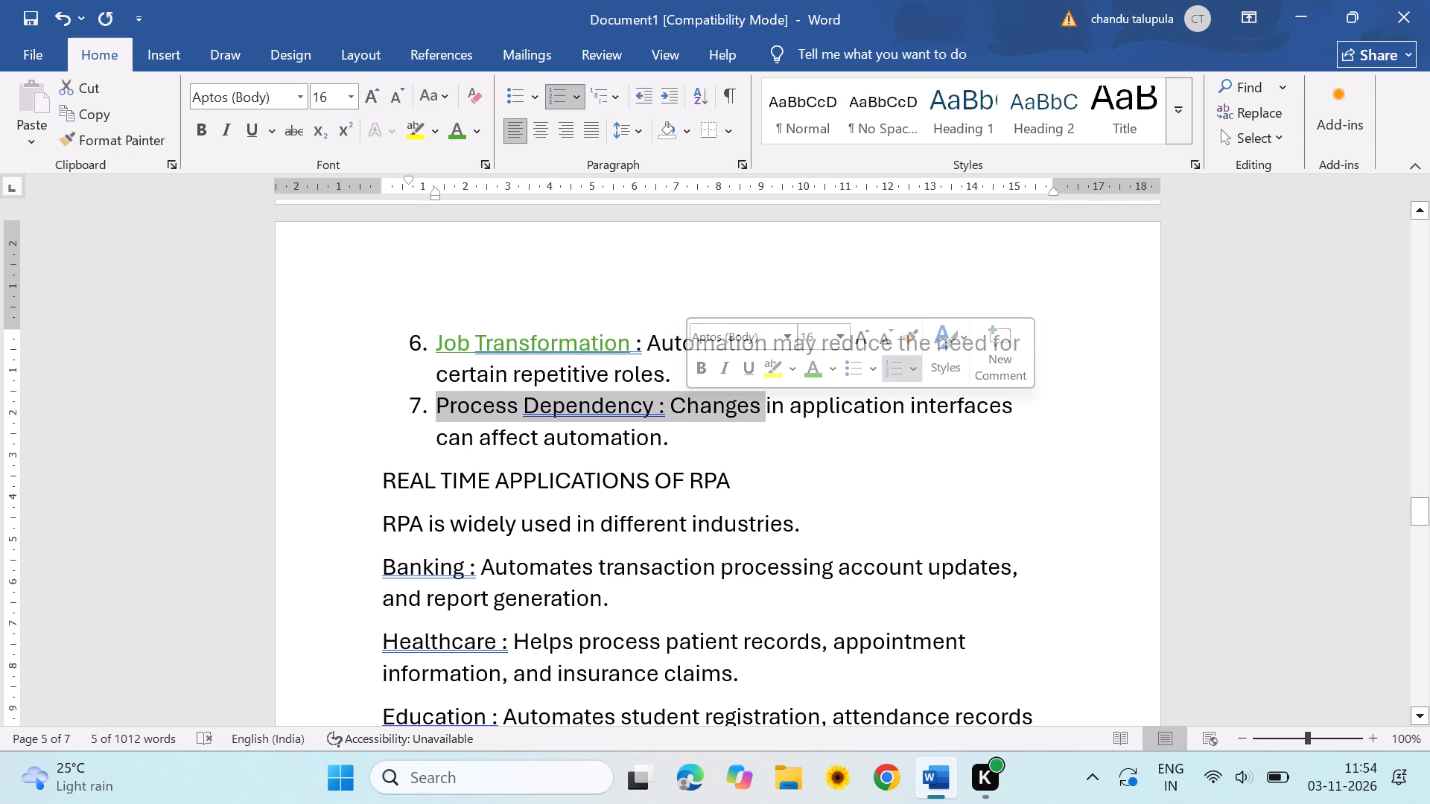
pyautogui.click(773, 441)
pyautogui.moveTo(433, 406); pyautogui.dragTo(589, 418)
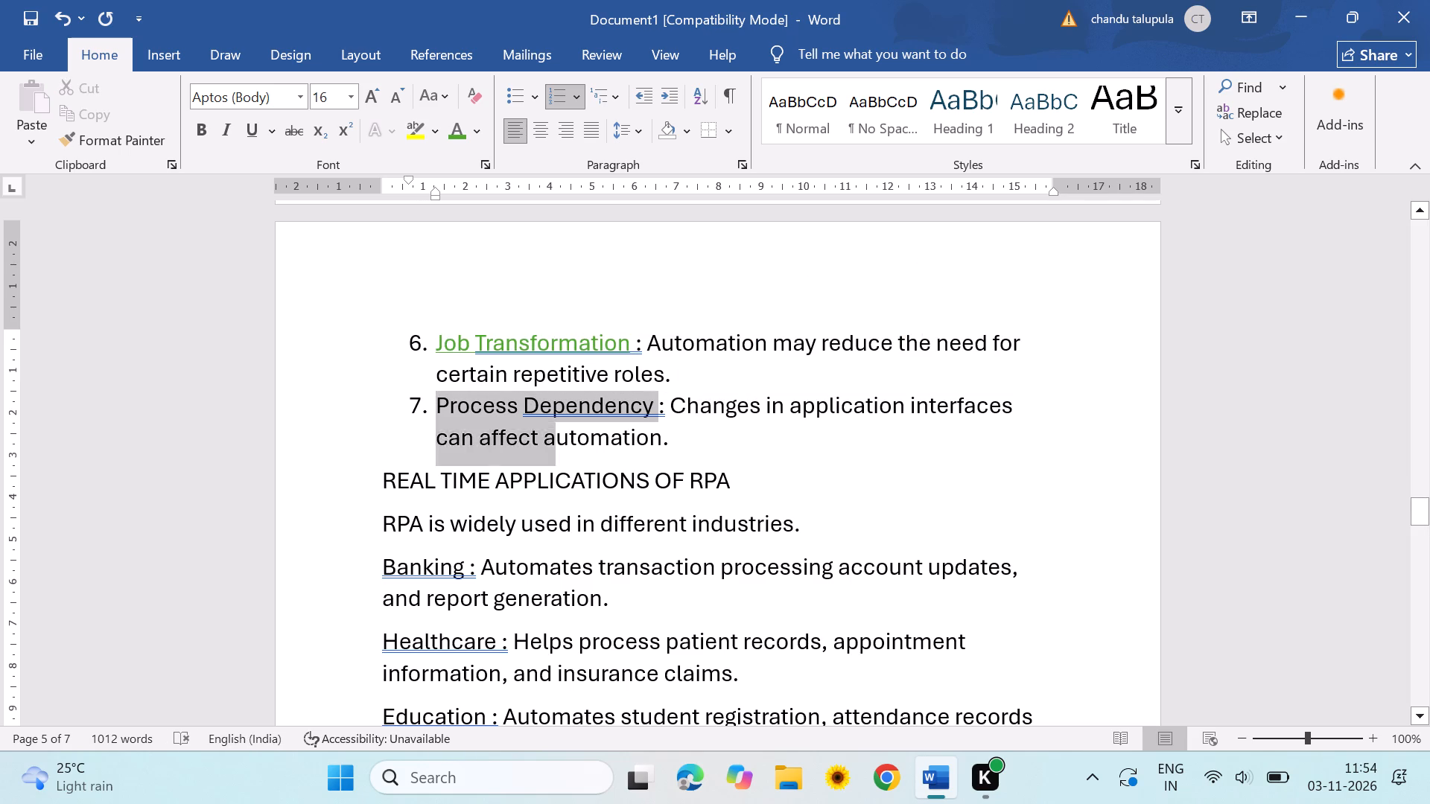
pyautogui.moveTo(589, 418); pyautogui.dragTo(661, 410)
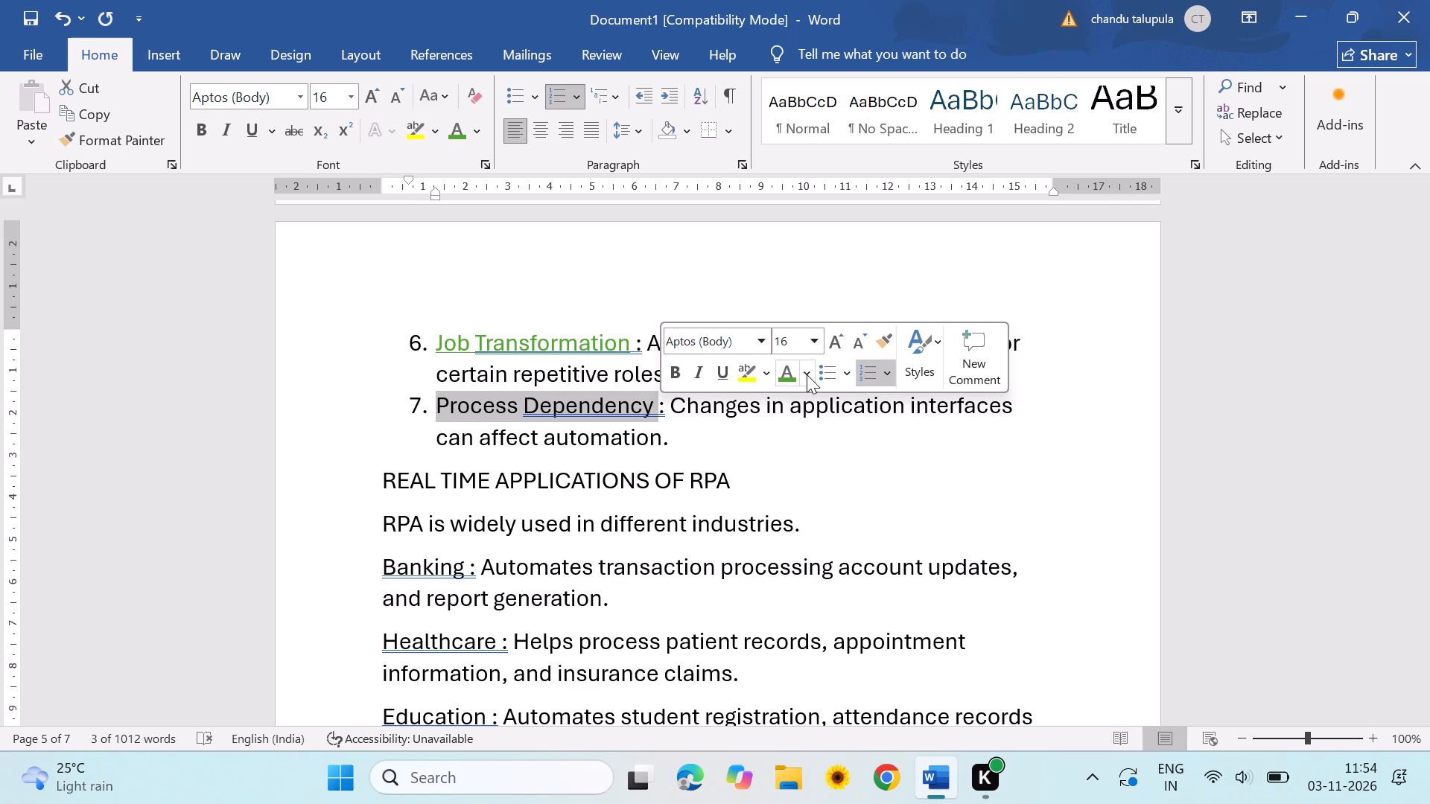
pyautogui.click(807, 374)
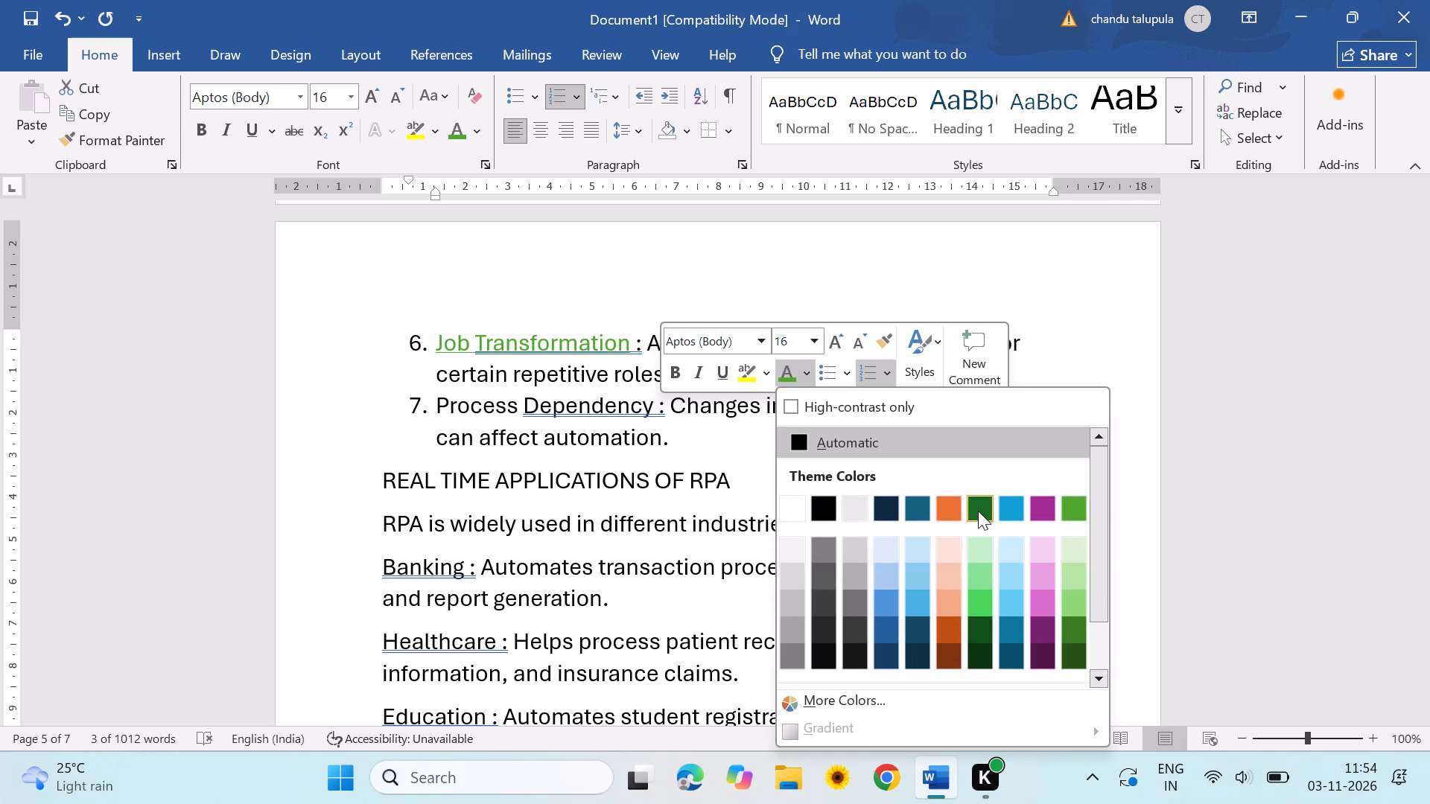
pyautogui.click(978, 511)
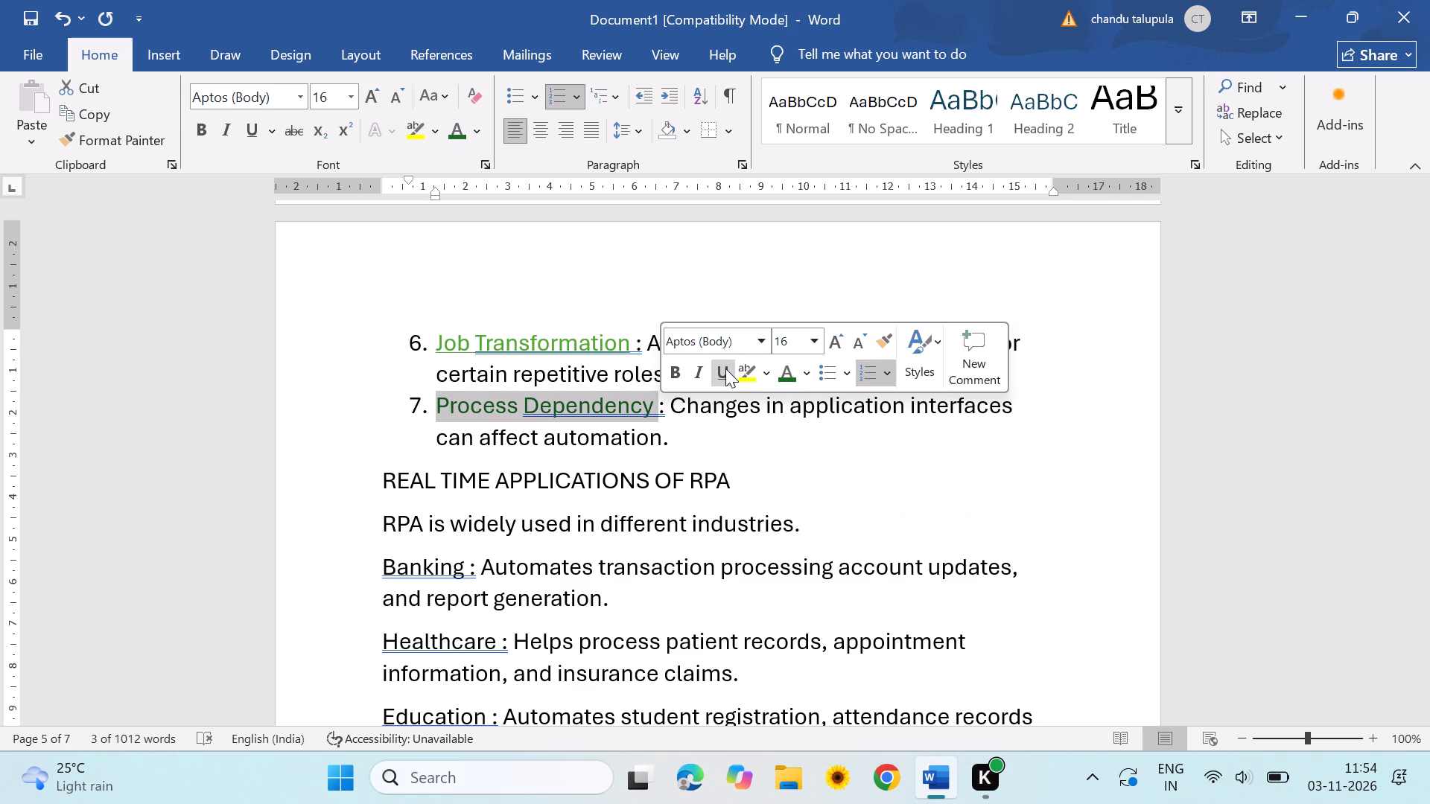
pyautogui.click(725, 368)
# Add an unnumbered blank line after the last disadvantage, above the "REAL TIME APPLICATIONS OF RPA" heading.
pyautogui.click(833, 456)
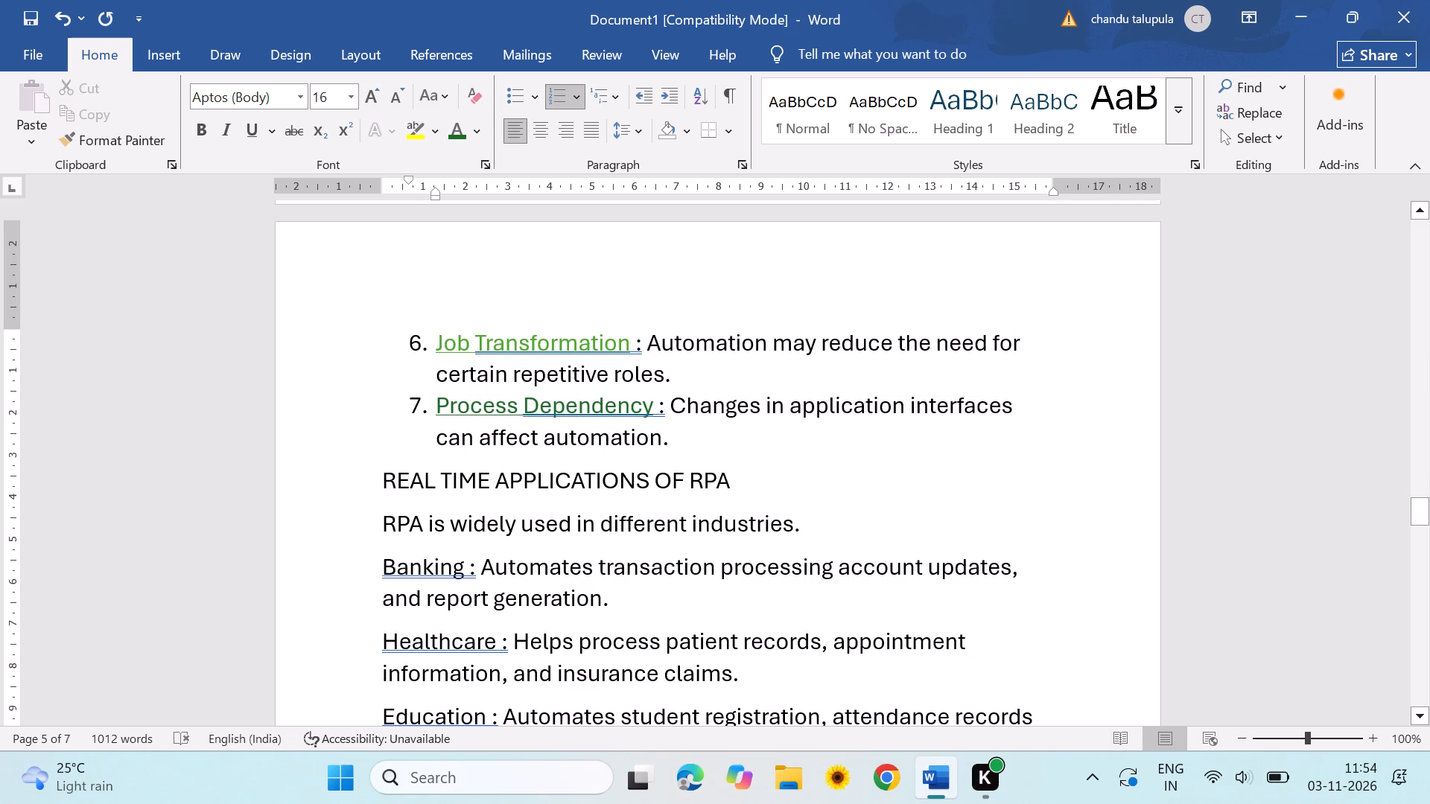
pyautogui.press('Return')
pyautogui.press('BackSpace')
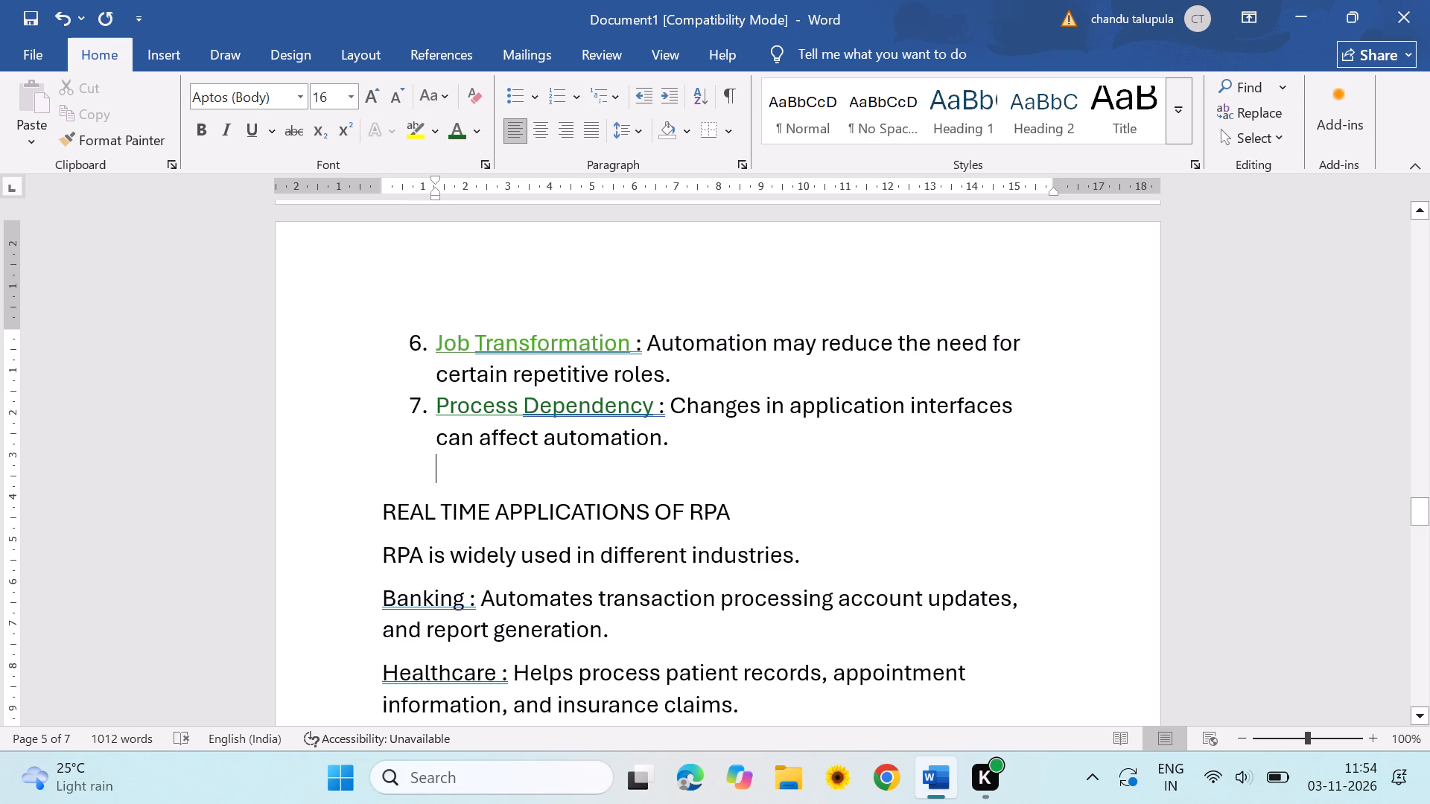
# Format the "REAL TIME APPLICATIONS OF RPA" heading in standard red, underlined and italic, with an arrow bullet.
pyautogui.moveTo(384, 513); pyautogui.dragTo(786, 517)
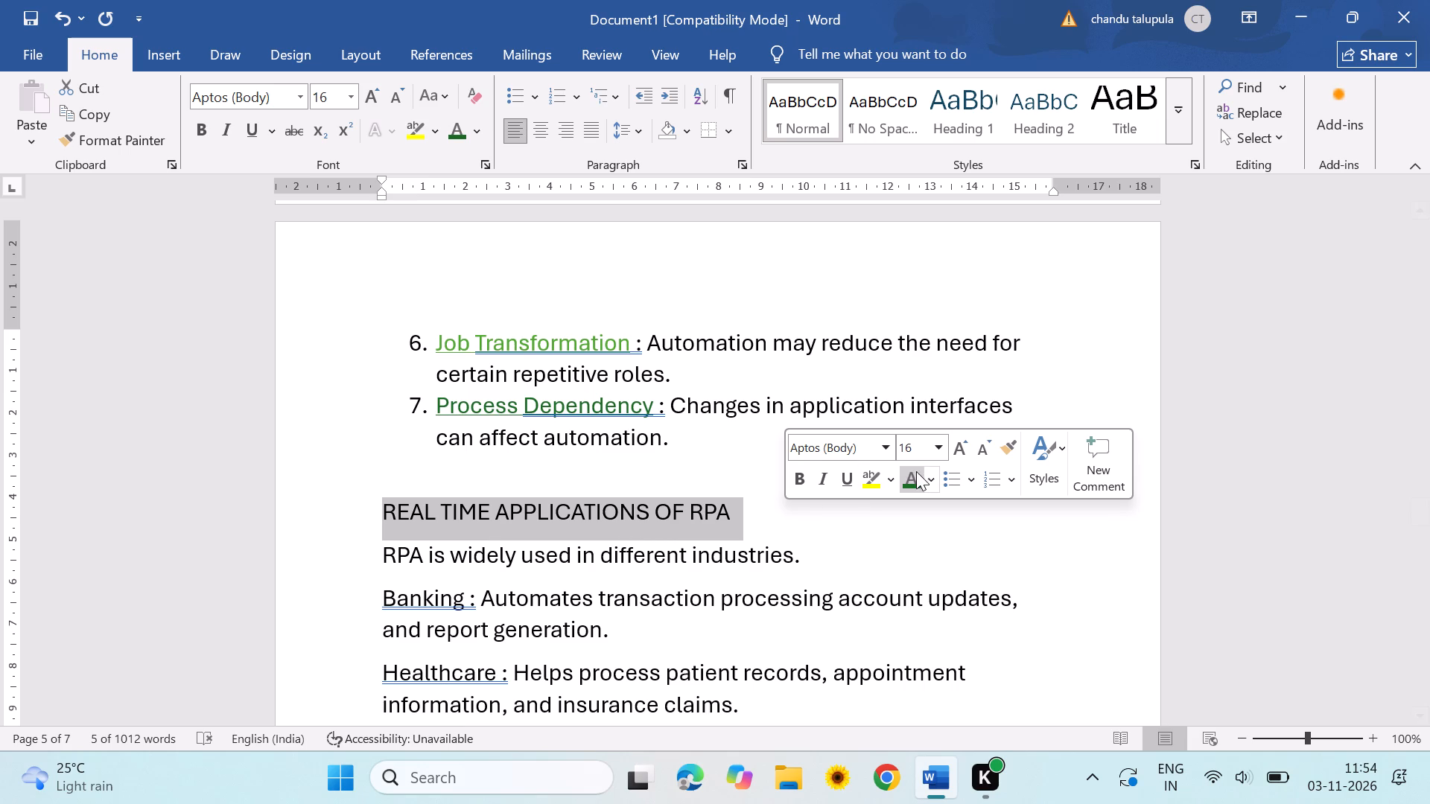
pyautogui.click(938, 487)
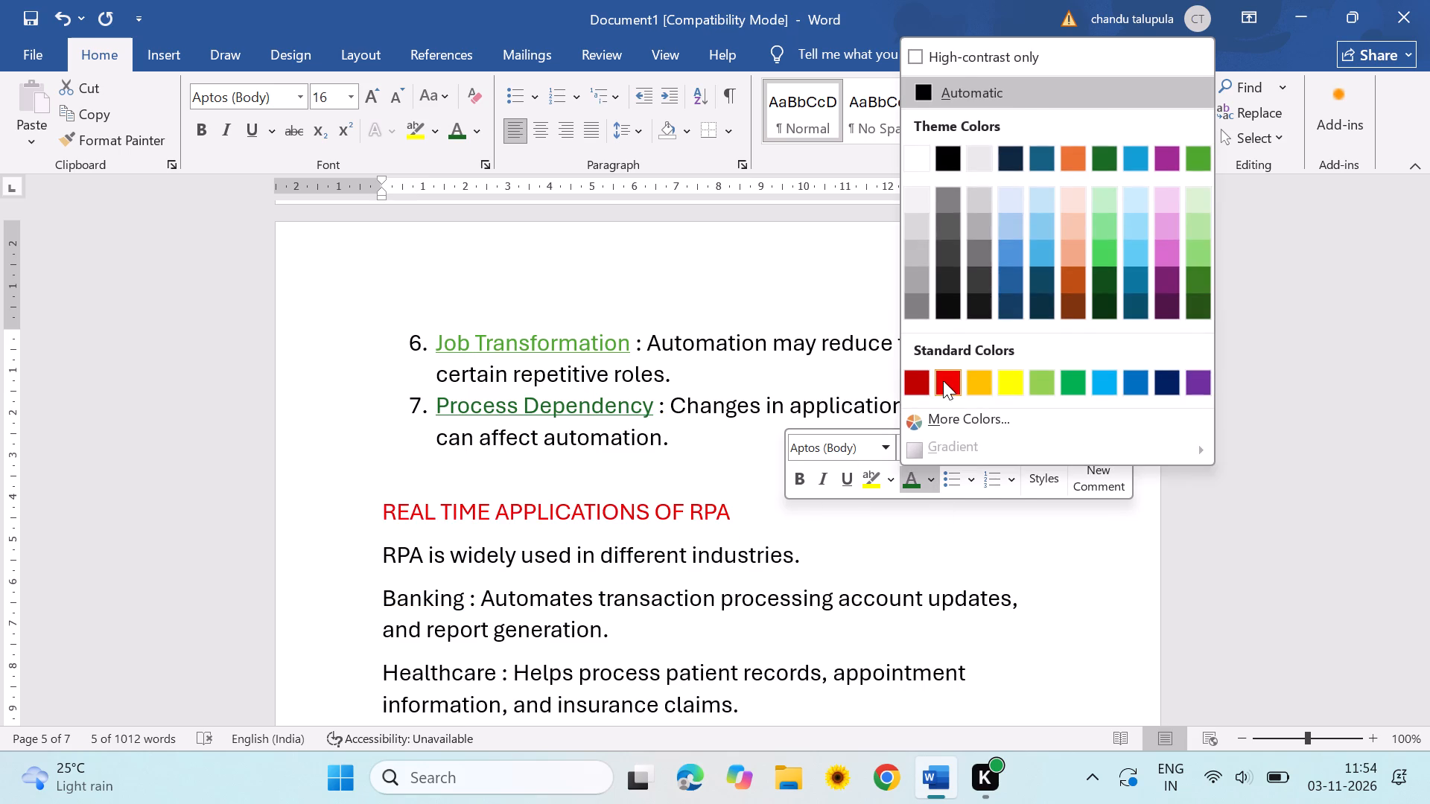
pyautogui.click(943, 380)
pyautogui.click(844, 475)
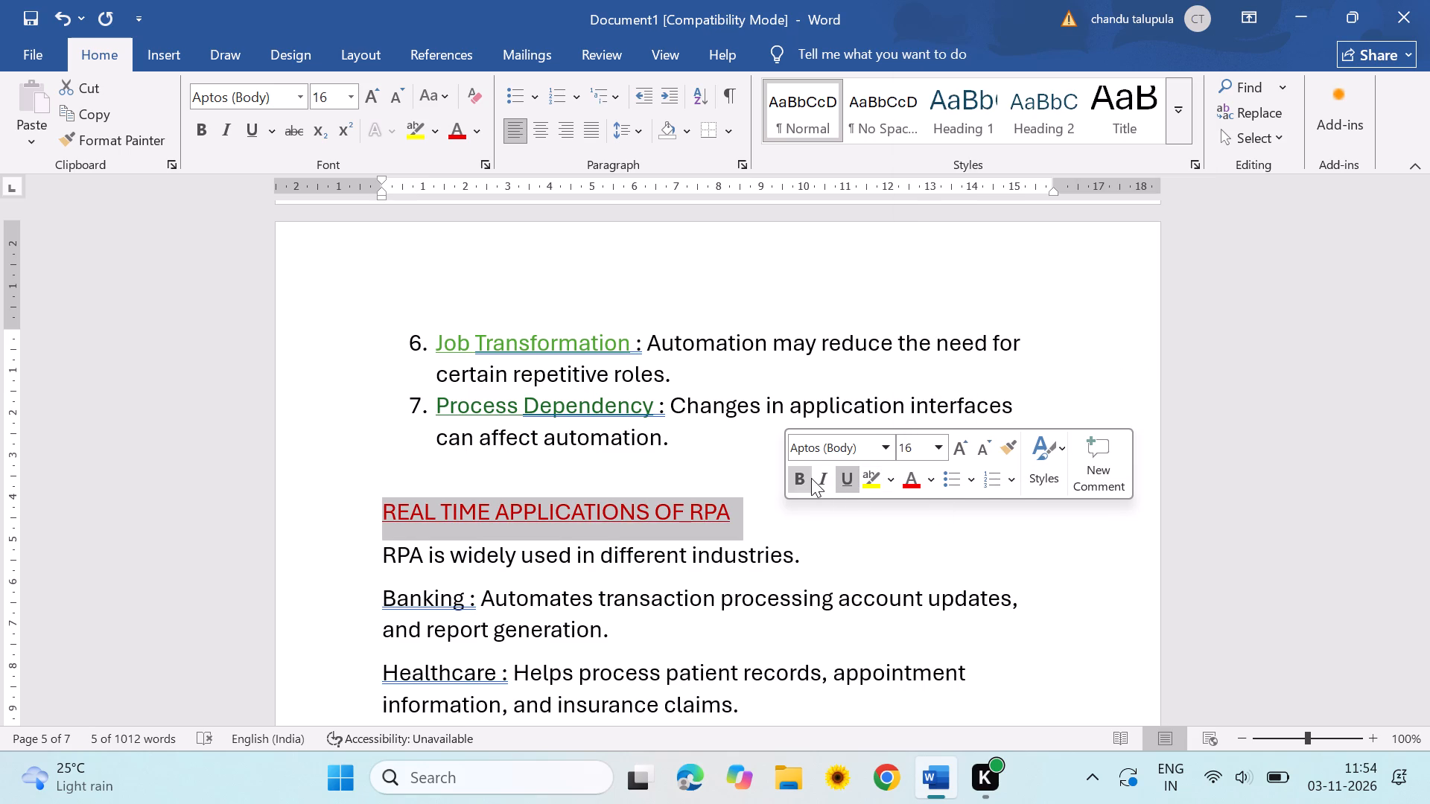
pyautogui.click(815, 479)
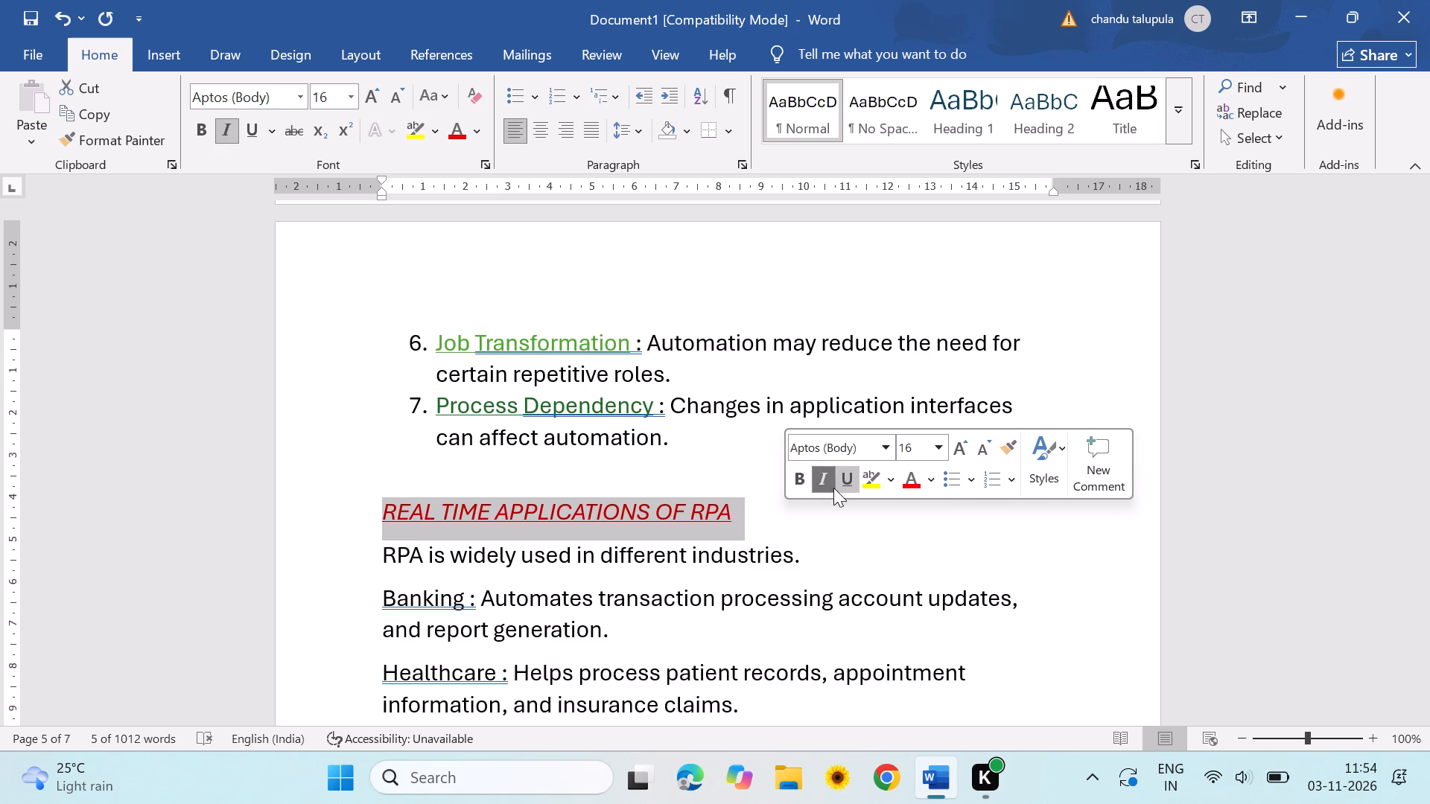
pyautogui.click(975, 478)
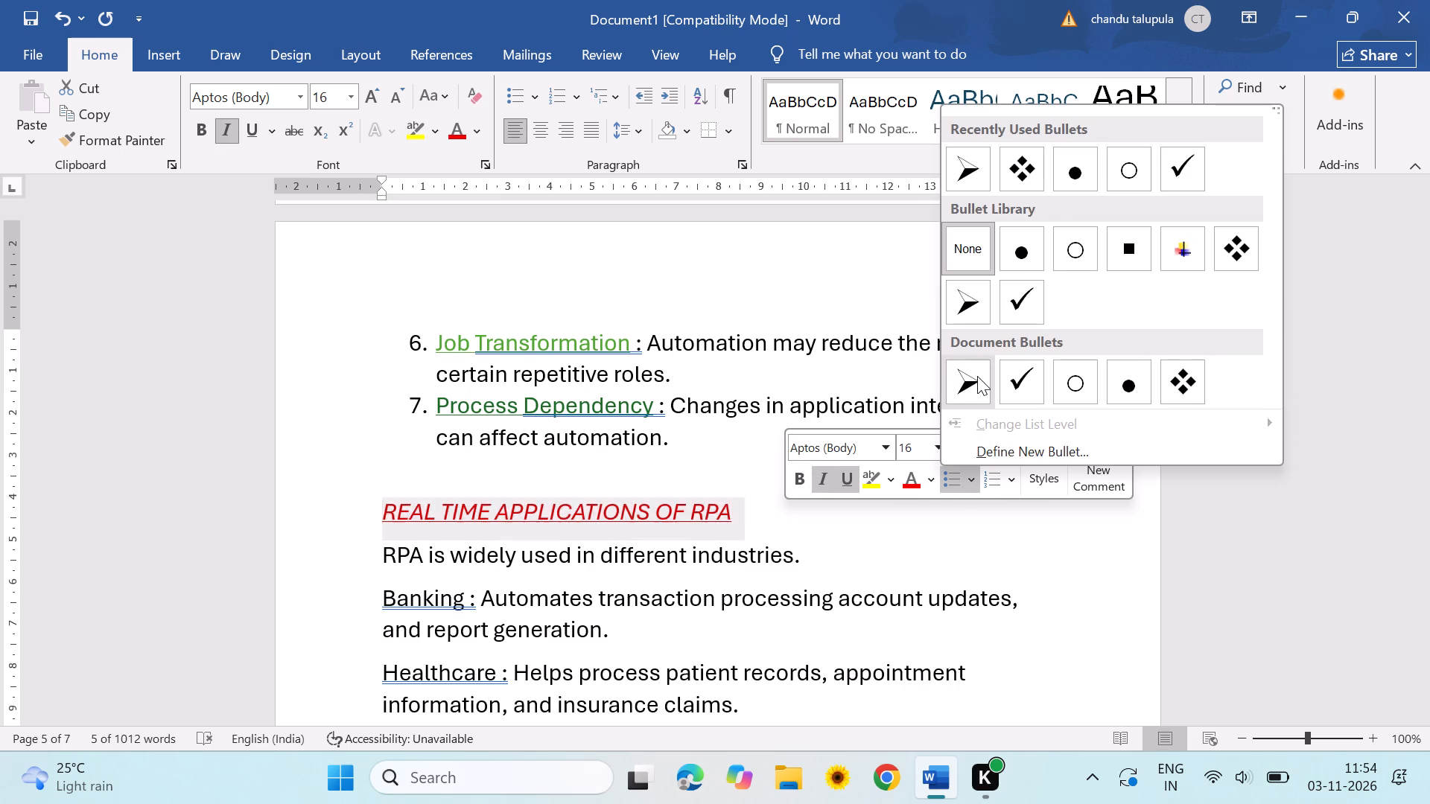
pyautogui.click(977, 376)
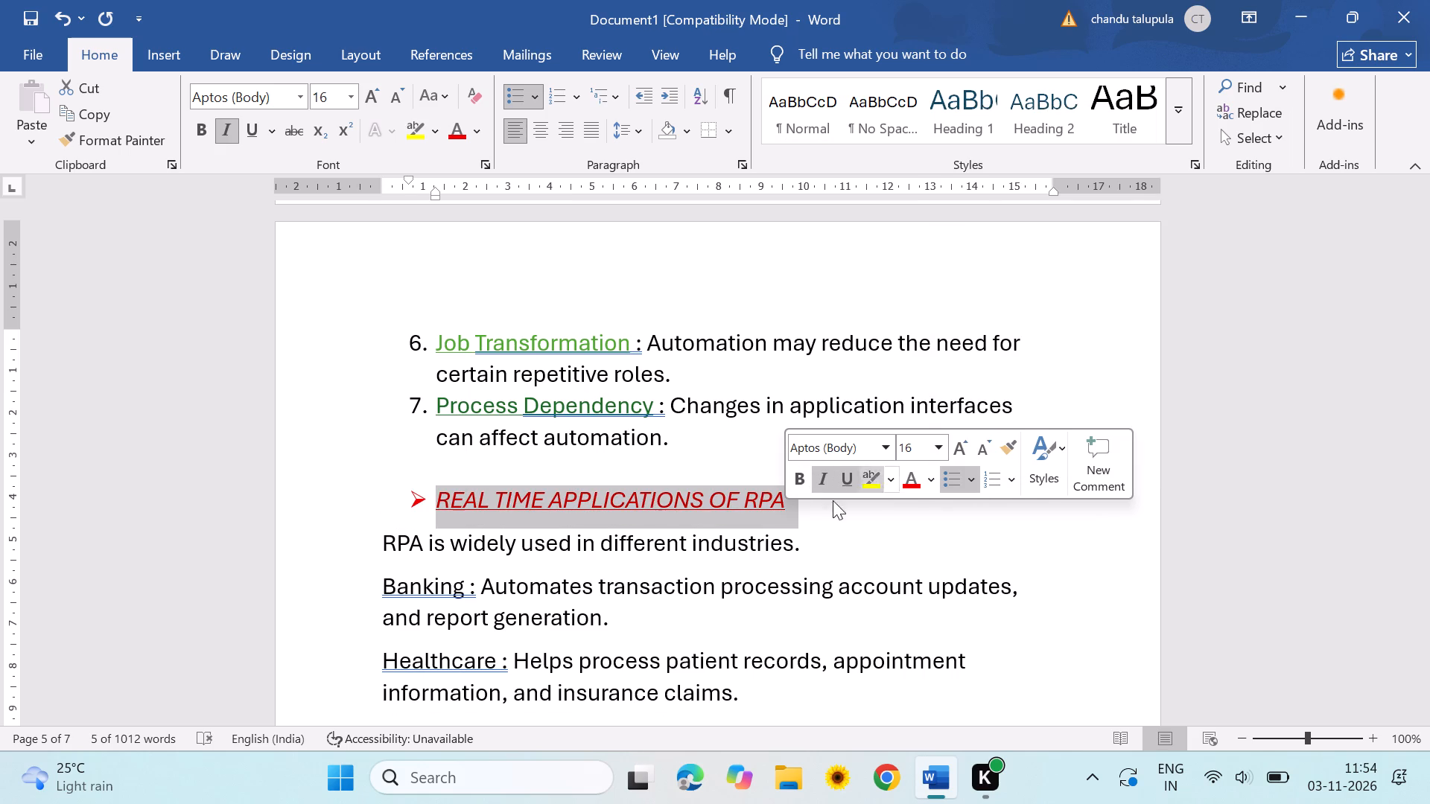
pyautogui.click(850, 522)
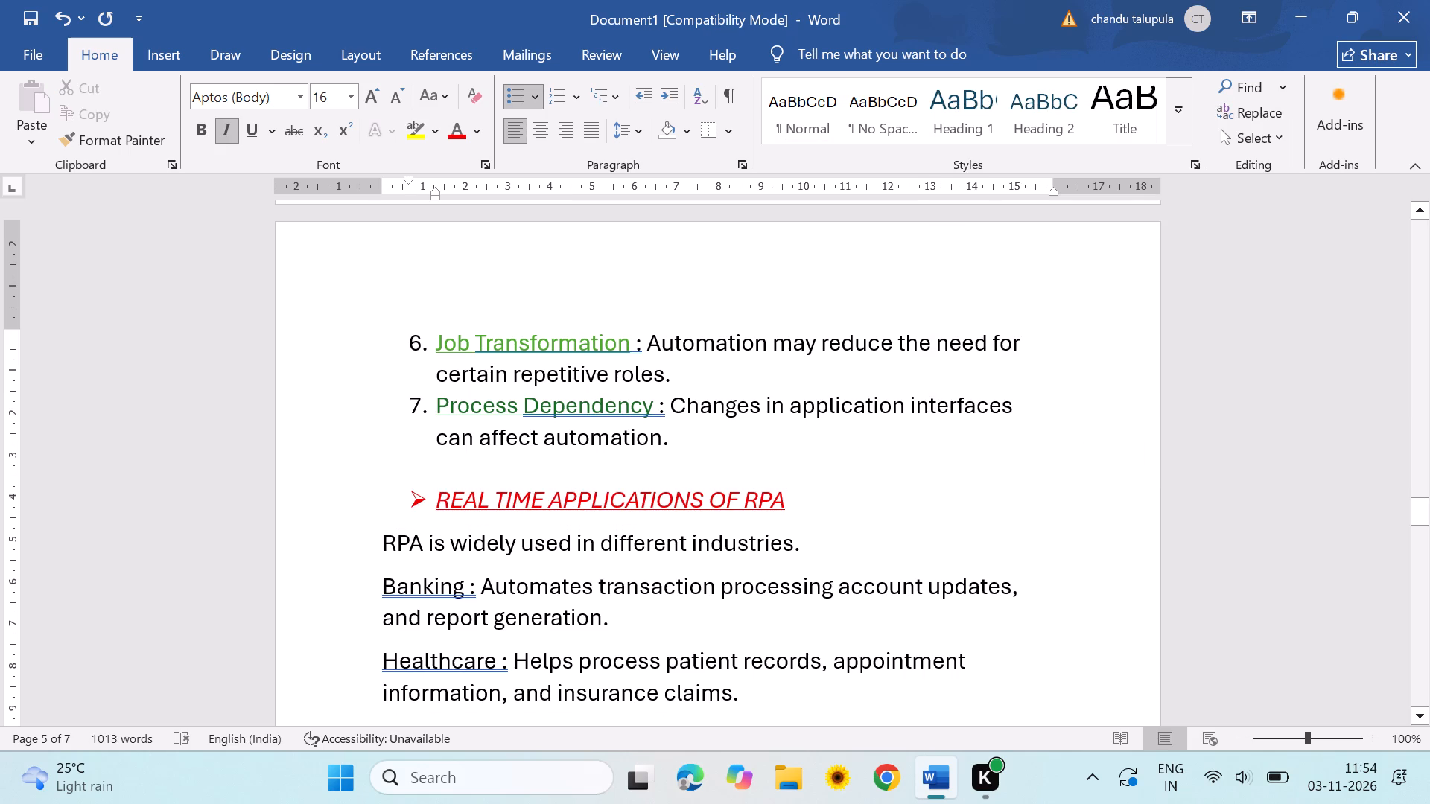
# Colour the sentence "RPA is widely used in different industries." standard light green.
pyautogui.moveTo(388, 535); pyautogui.dragTo(845, 547)
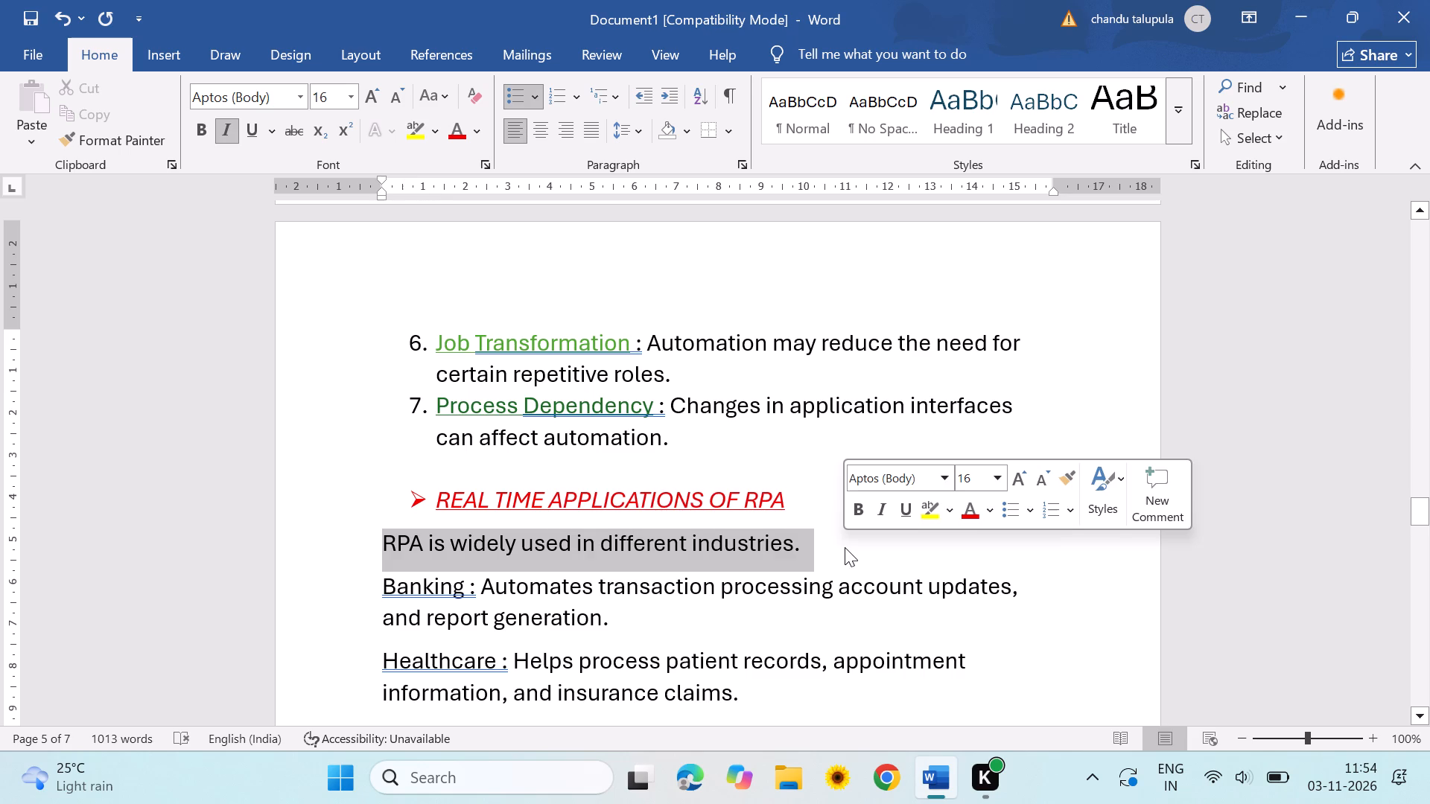
pyautogui.click(996, 514)
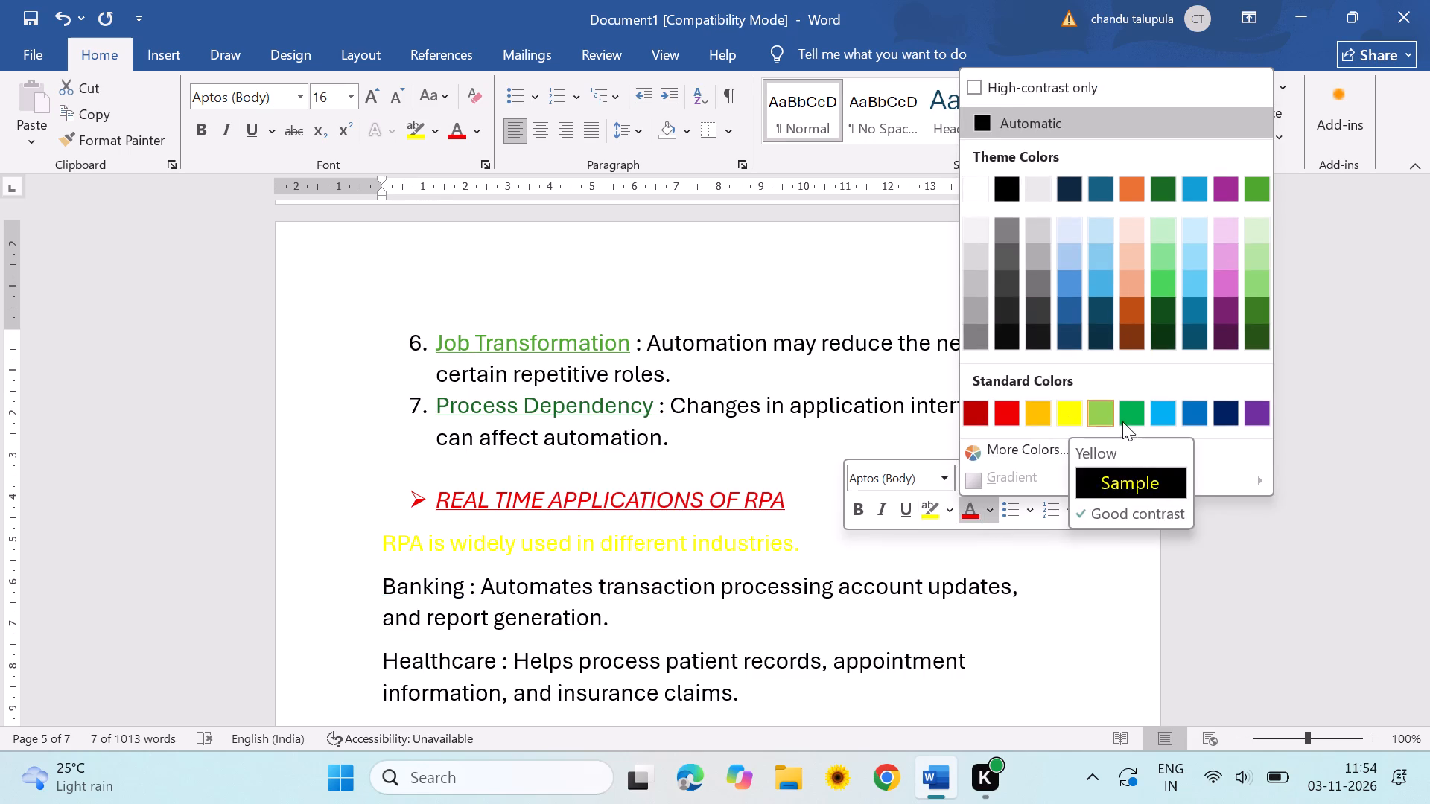
pyautogui.click(1103, 417)
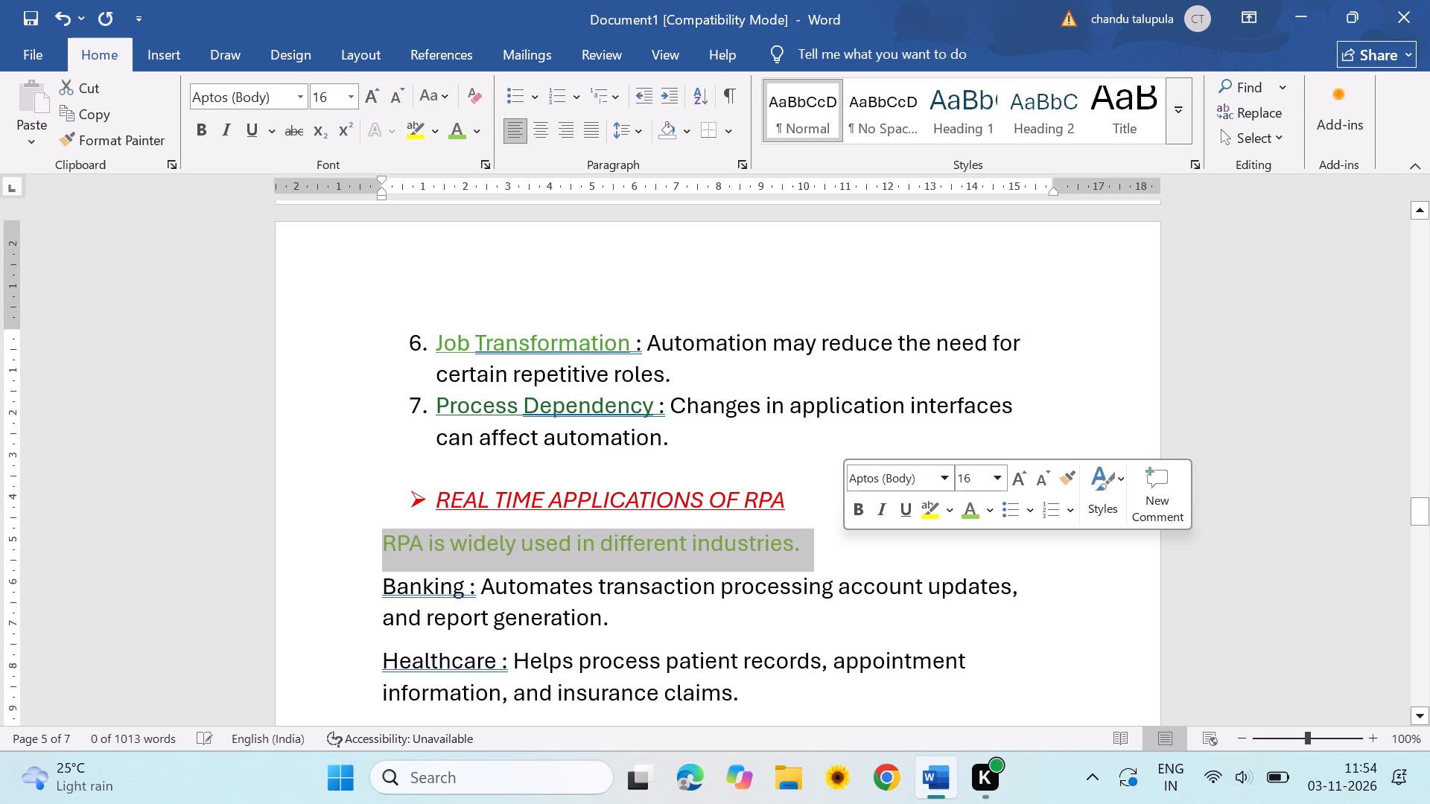
pyautogui.click(814, 474)
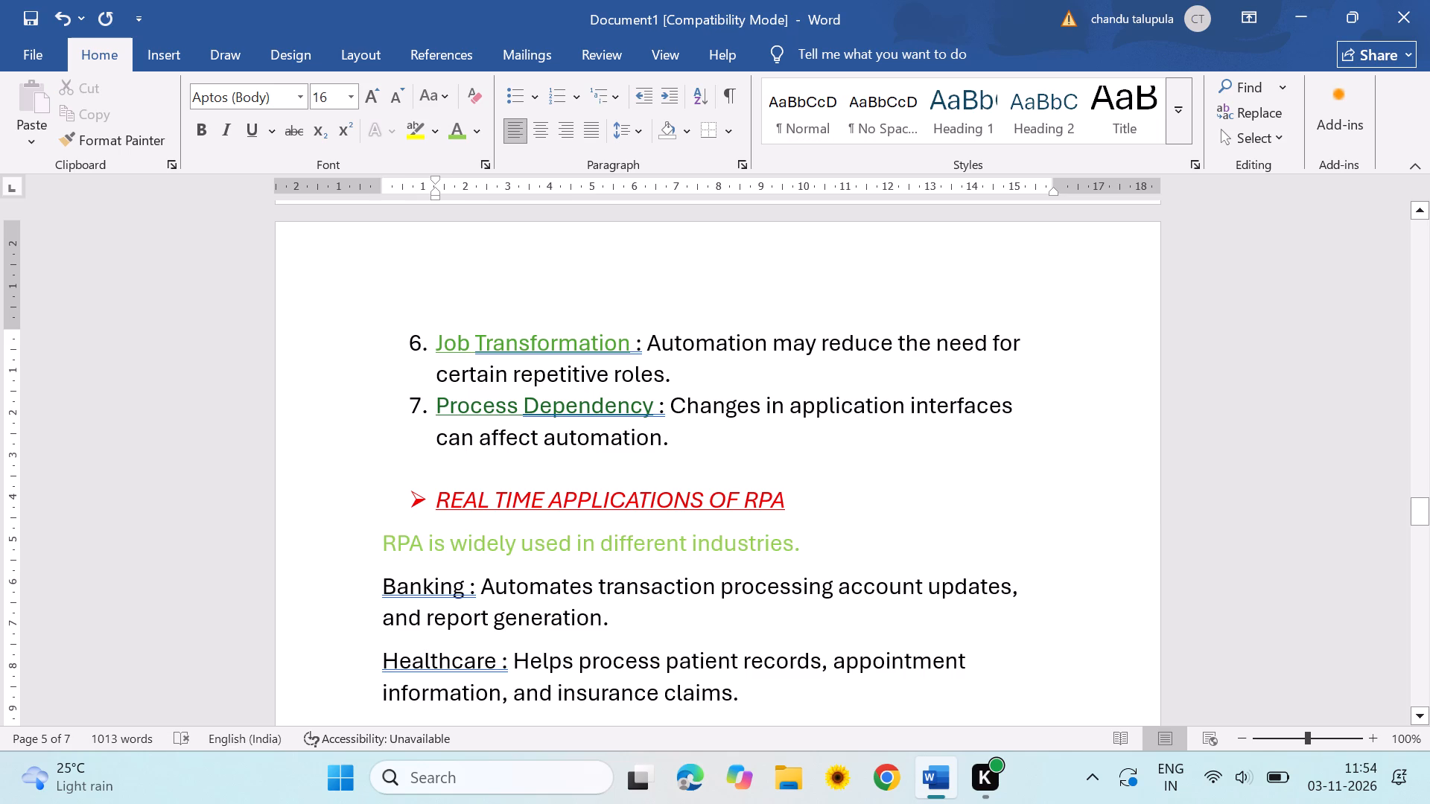
# Apply solid round bullets to the industry paragraphs from "Banking" through "Telecommunication".
pyautogui.moveTo(375, 582); pyautogui.dragTo(466, 739)
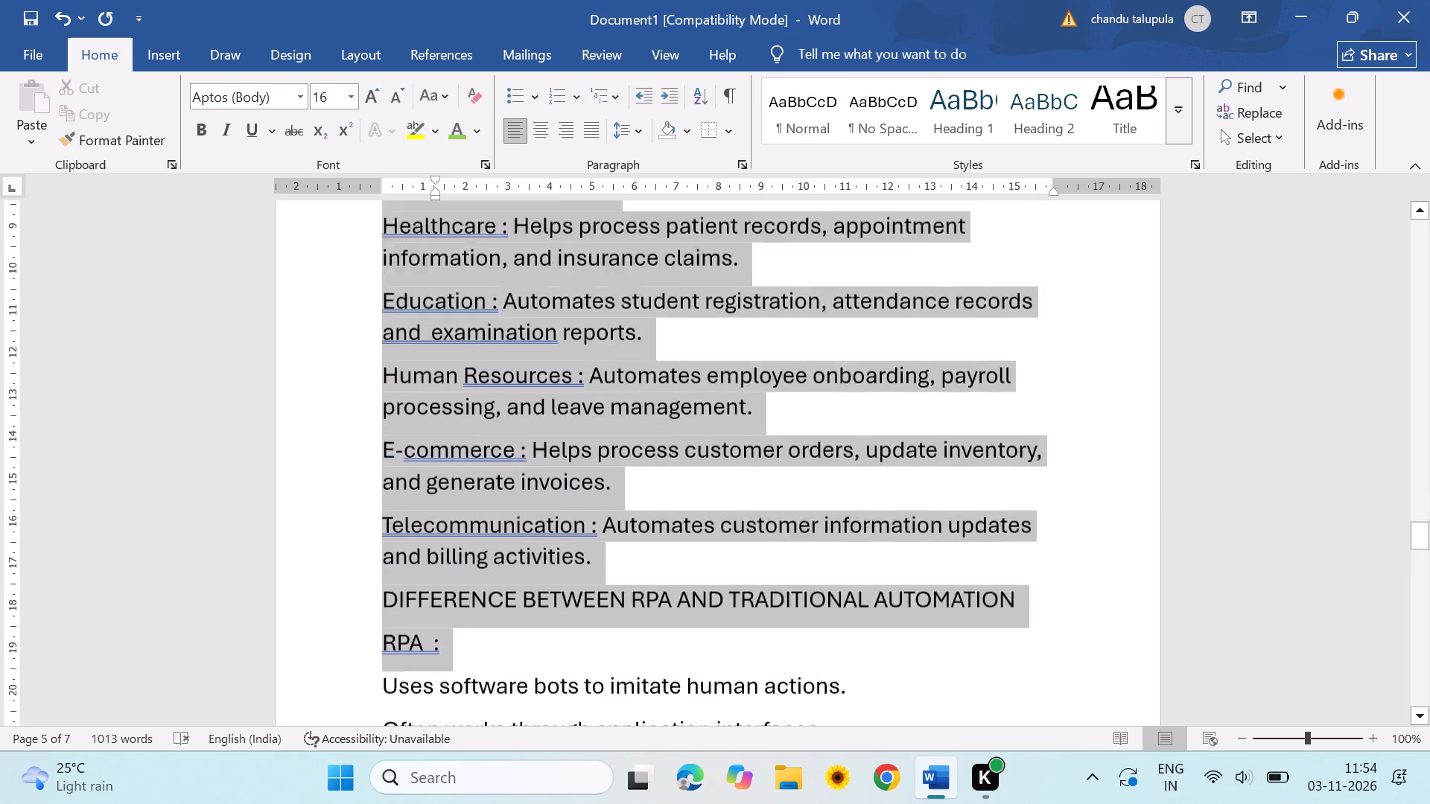
pyautogui.moveTo(466, 739); pyautogui.dragTo(746, 423)
pyautogui.click(929, 376)
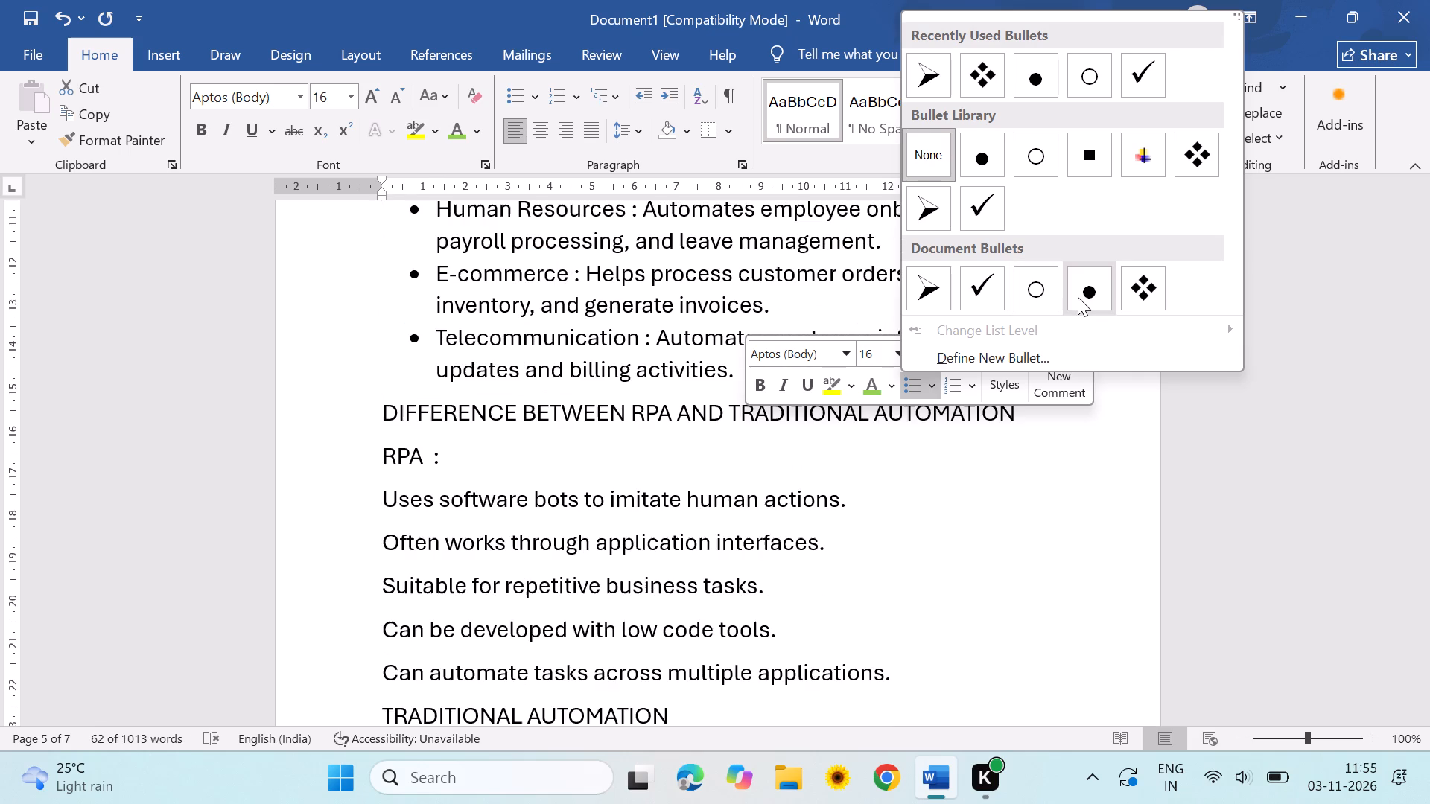
pyautogui.click(1078, 297)
pyautogui.click(1081, 288)
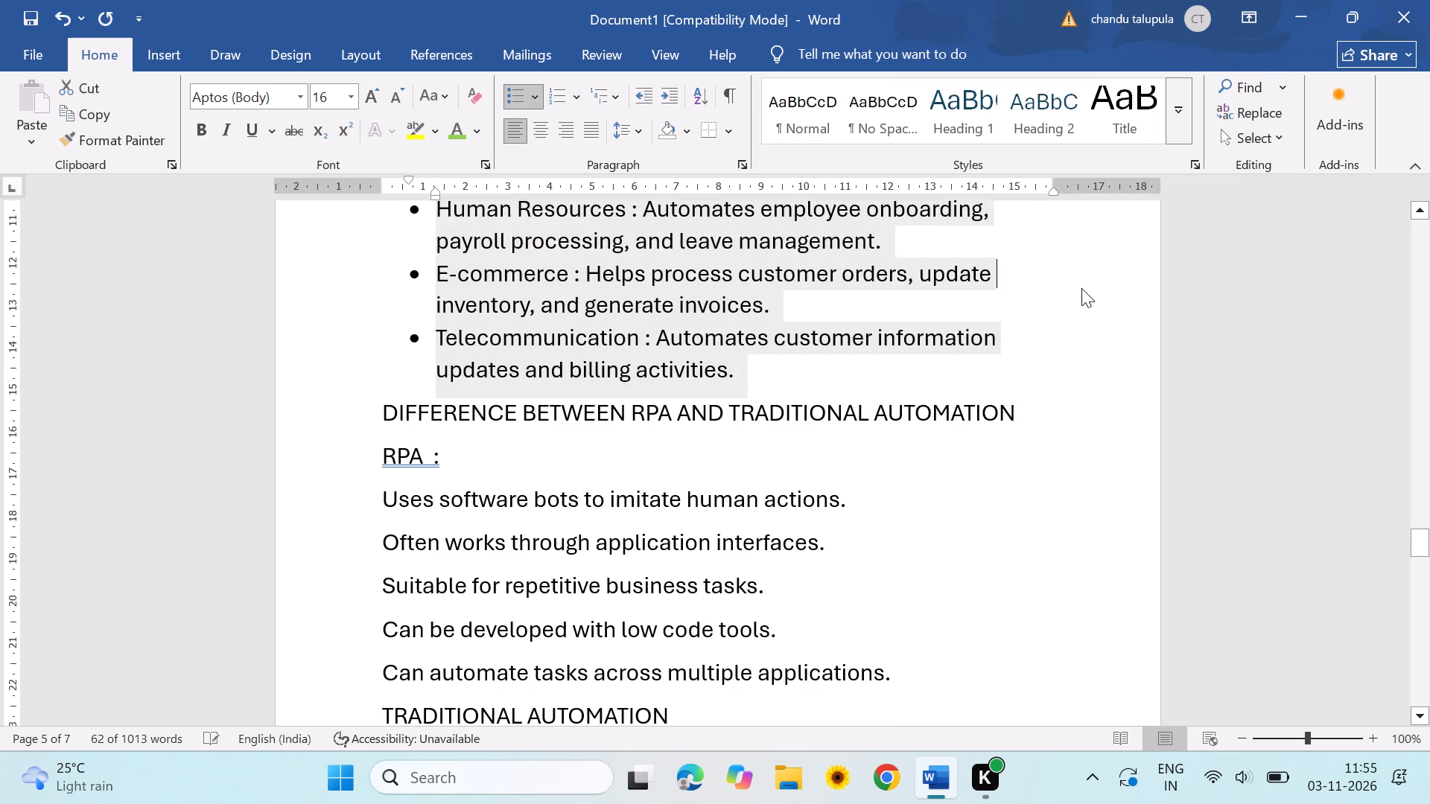
# Colour the "Banking :" label in the applications list standard light blue and underline it.
pyautogui.moveTo(1413, 530); pyautogui.dragTo(1413, 522)
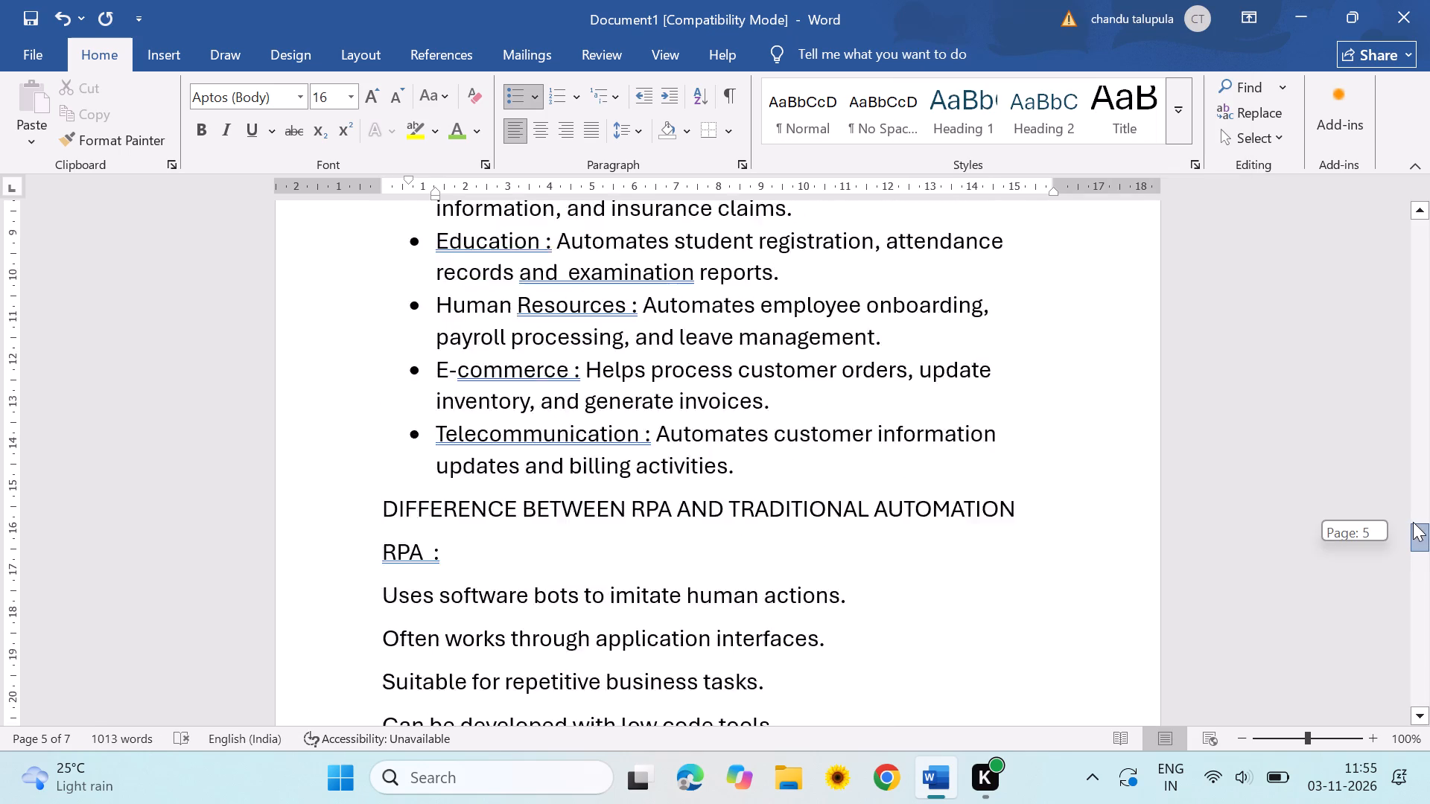
pyautogui.moveTo(1413, 522); pyautogui.dragTo(1412, 506)
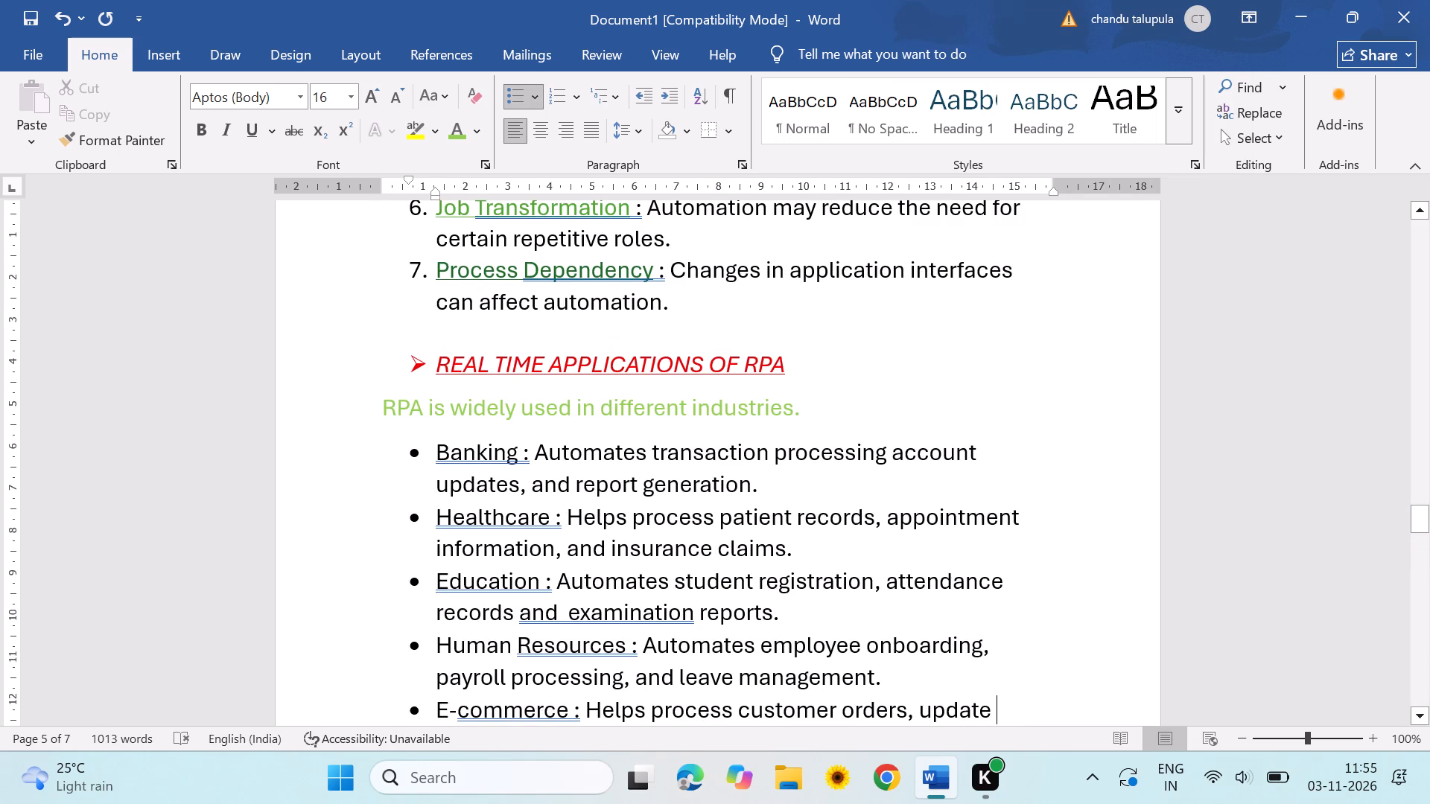
pyautogui.moveTo(435, 458); pyautogui.dragTo(530, 459)
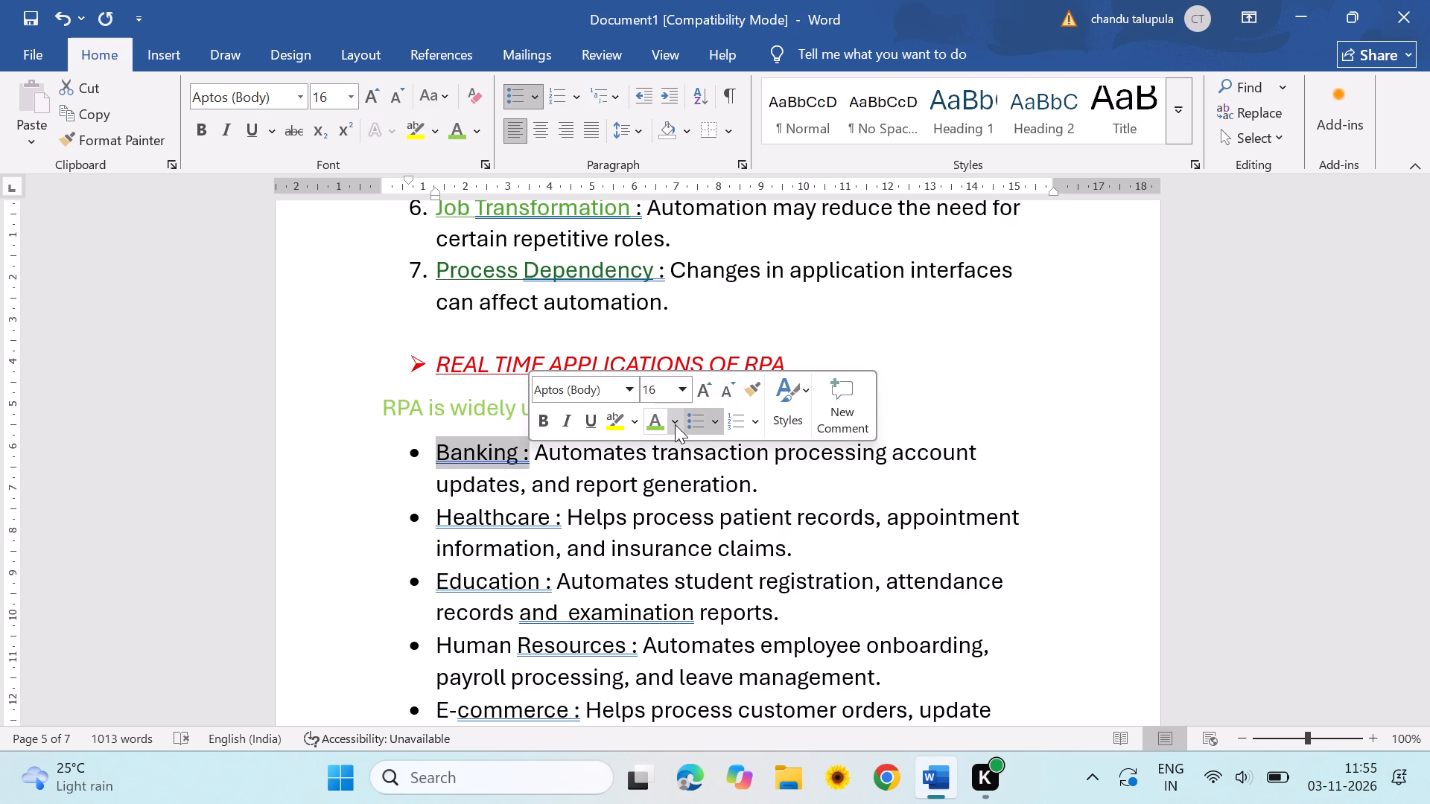
pyautogui.click(677, 424)
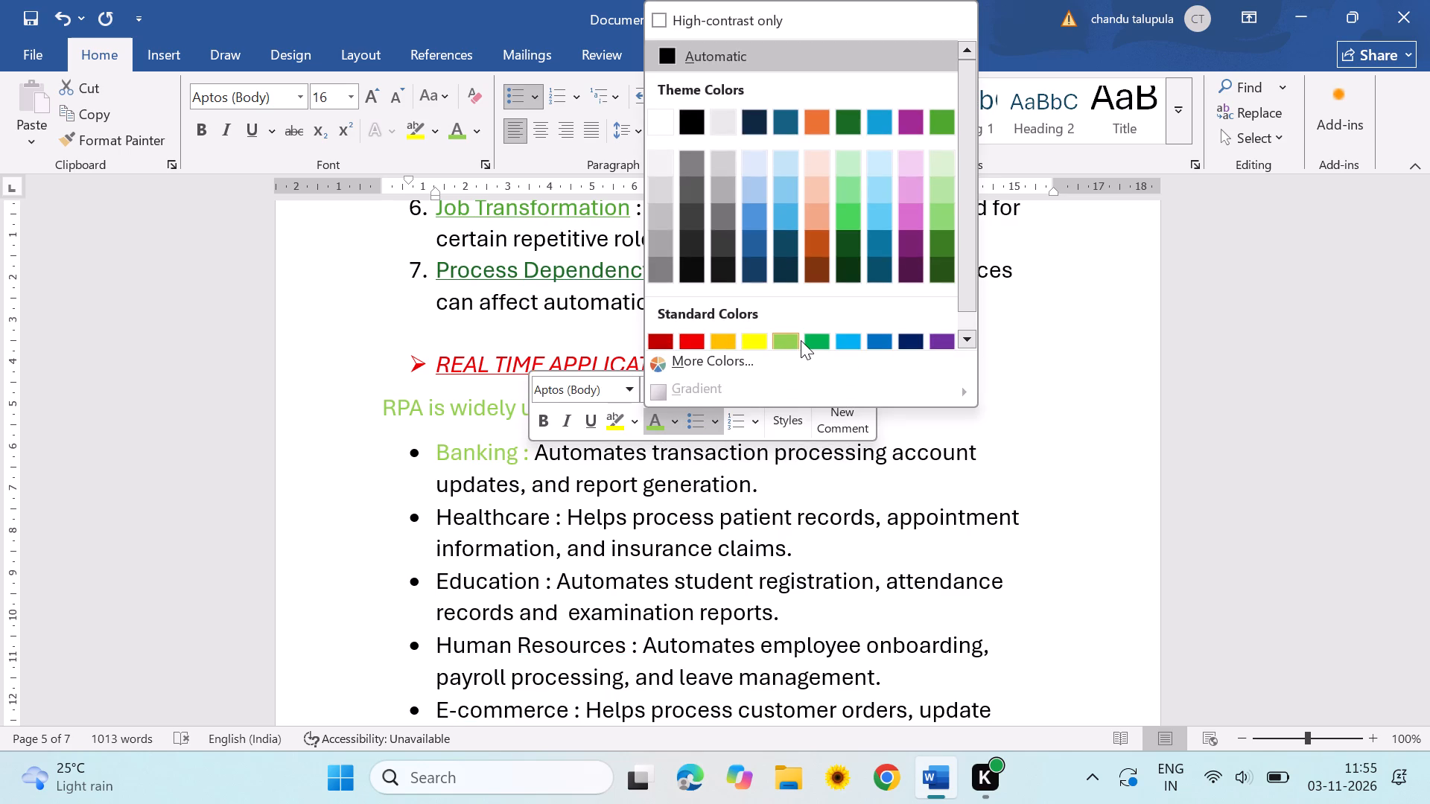
pyautogui.click(853, 341)
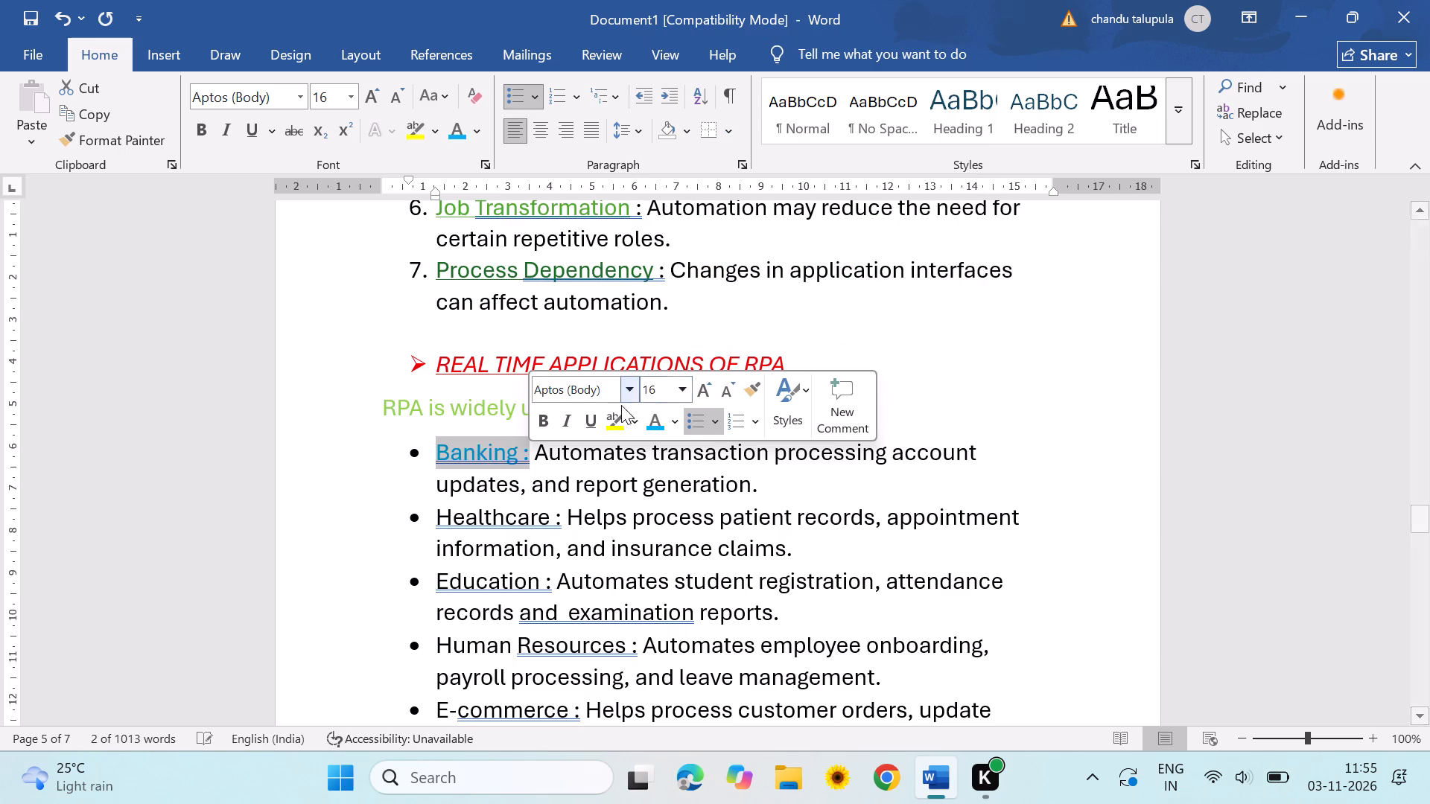
pyautogui.click(591, 430)
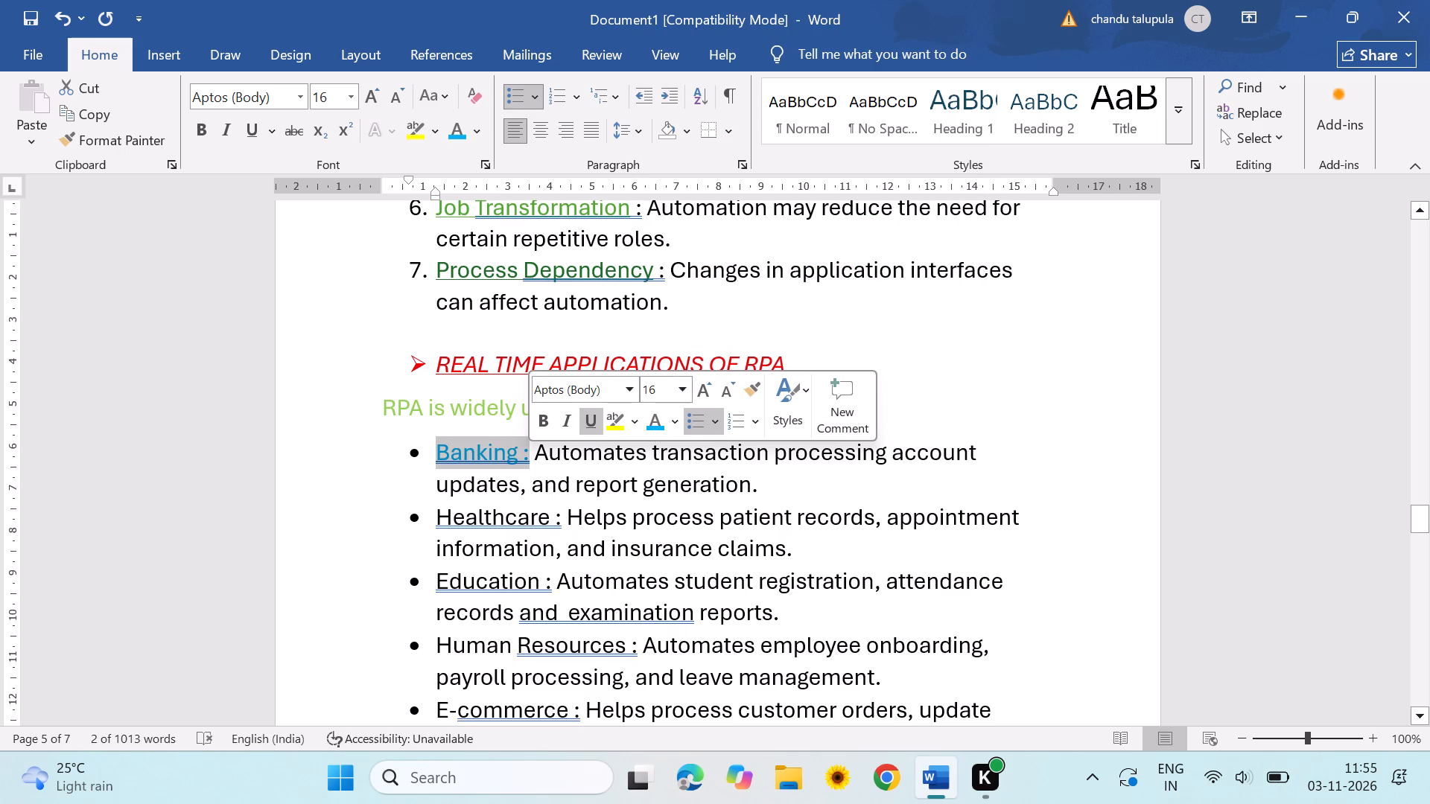
# Colour the "Healthcare :", "Education :" and "Human Resources" labels in the applications list light blue and underline each one.
pyautogui.moveTo(432, 516); pyautogui.dragTo(566, 513)
pyautogui.click(687, 480)
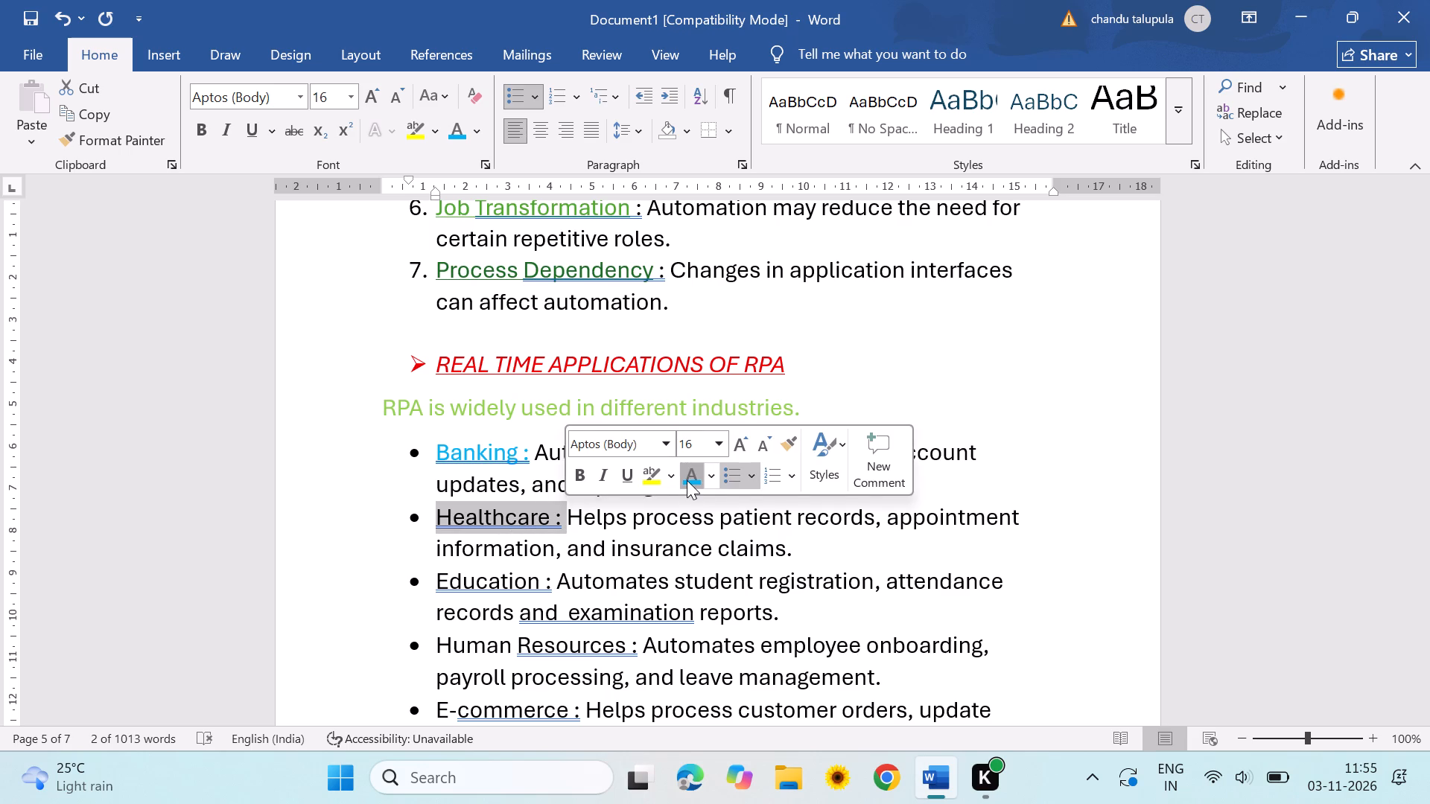
pyautogui.click(624, 479)
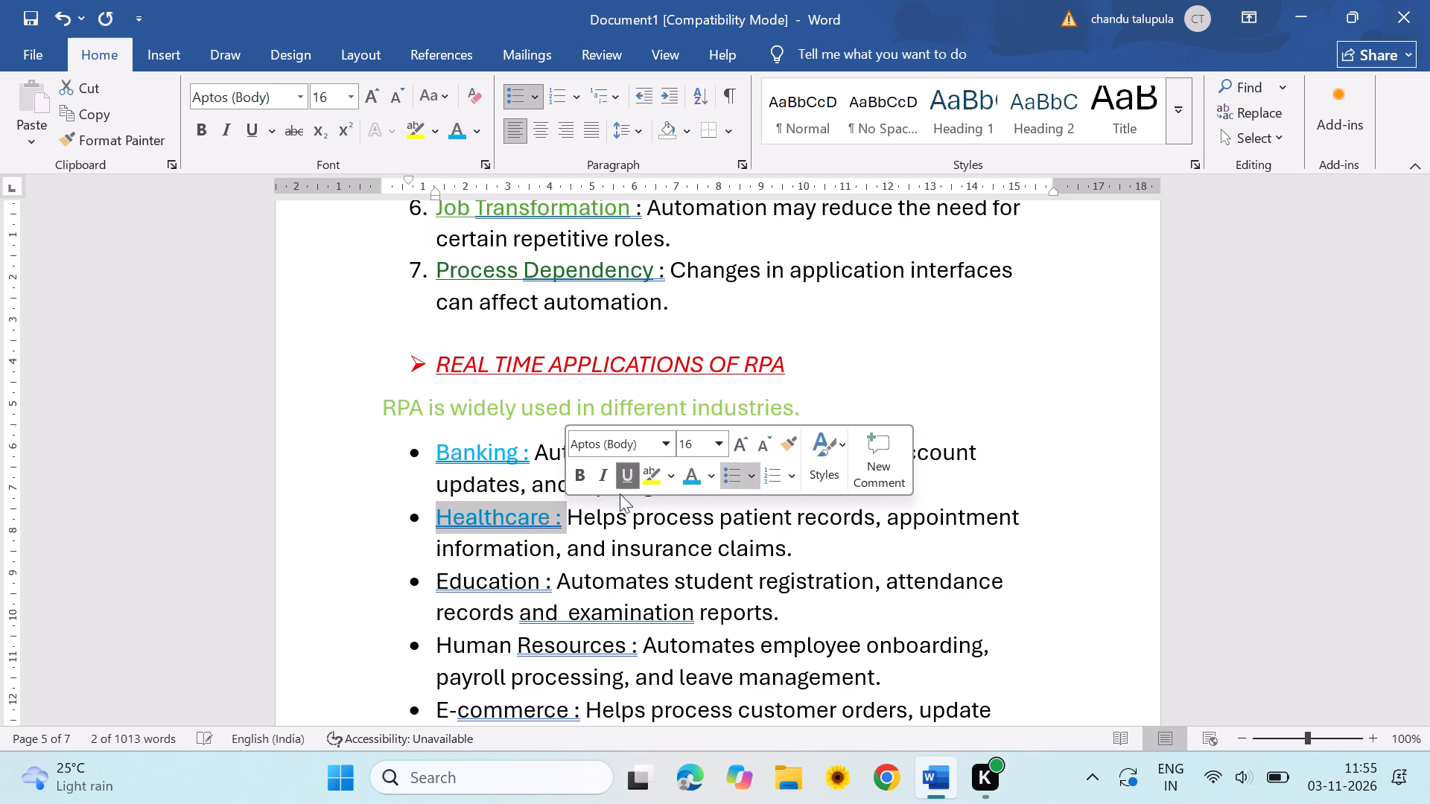
pyautogui.click(603, 539)
pyautogui.moveTo(430, 578); pyautogui.dragTo(553, 581)
pyautogui.click(679, 540)
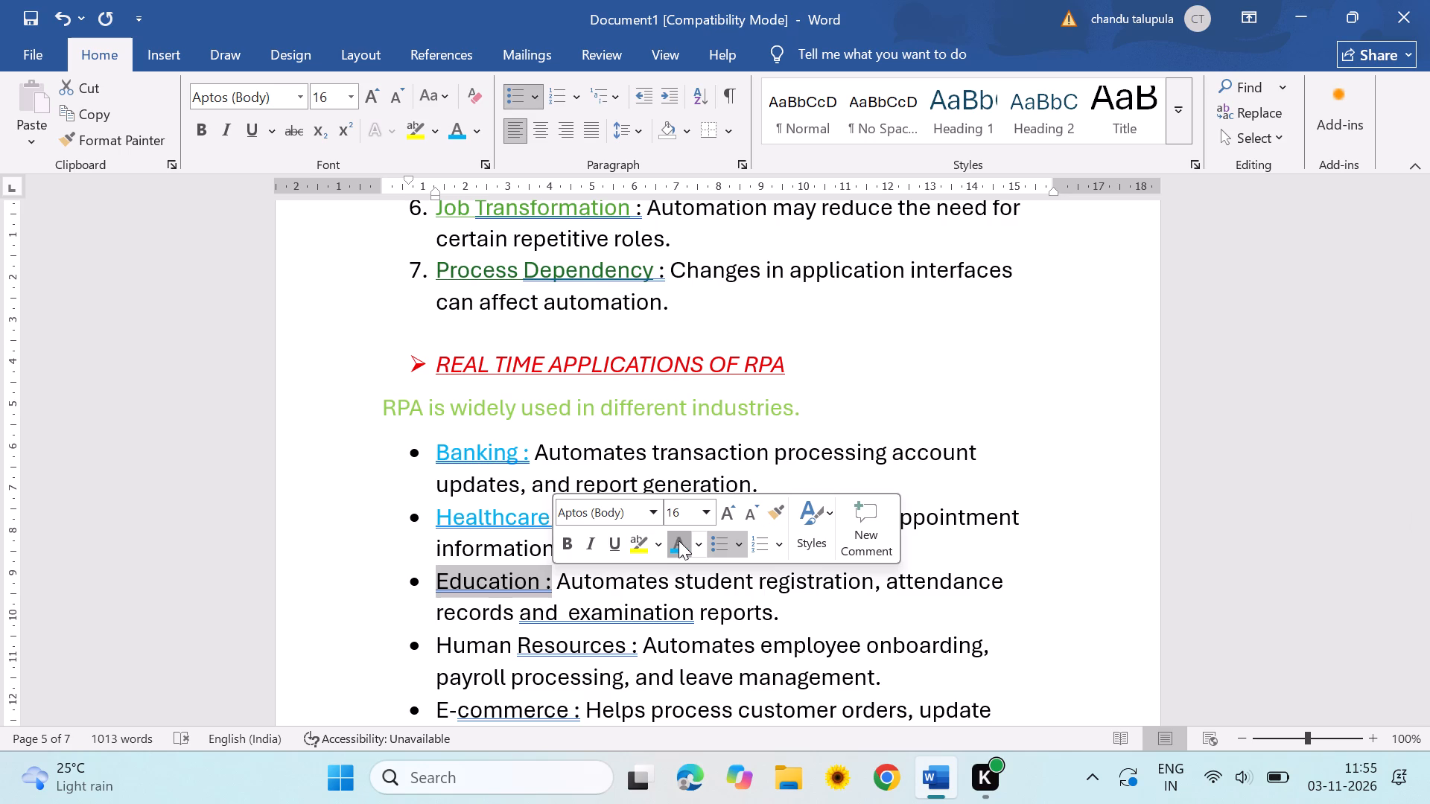
pyautogui.click(613, 552)
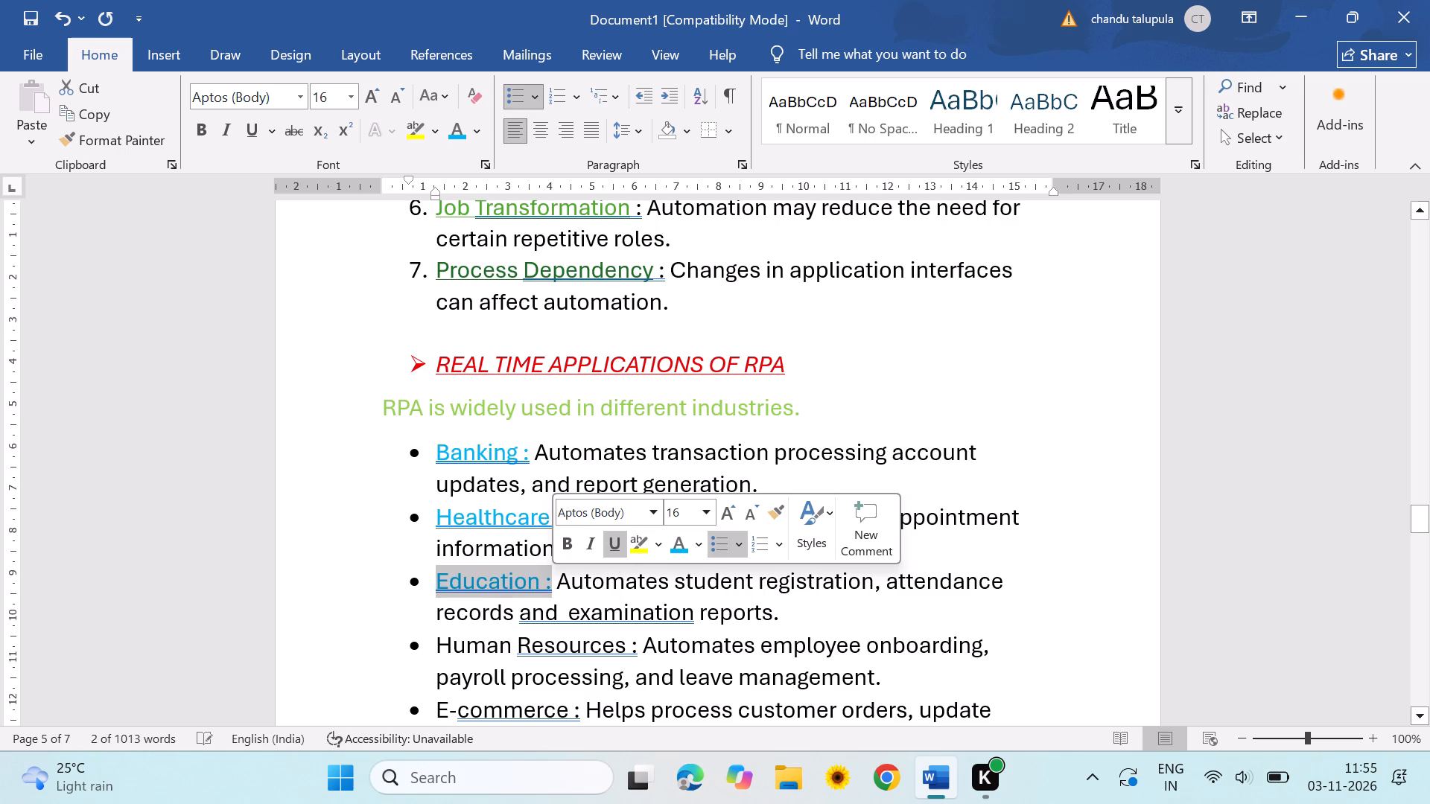
pyautogui.moveTo(436, 645); pyautogui.dragTo(633, 638)
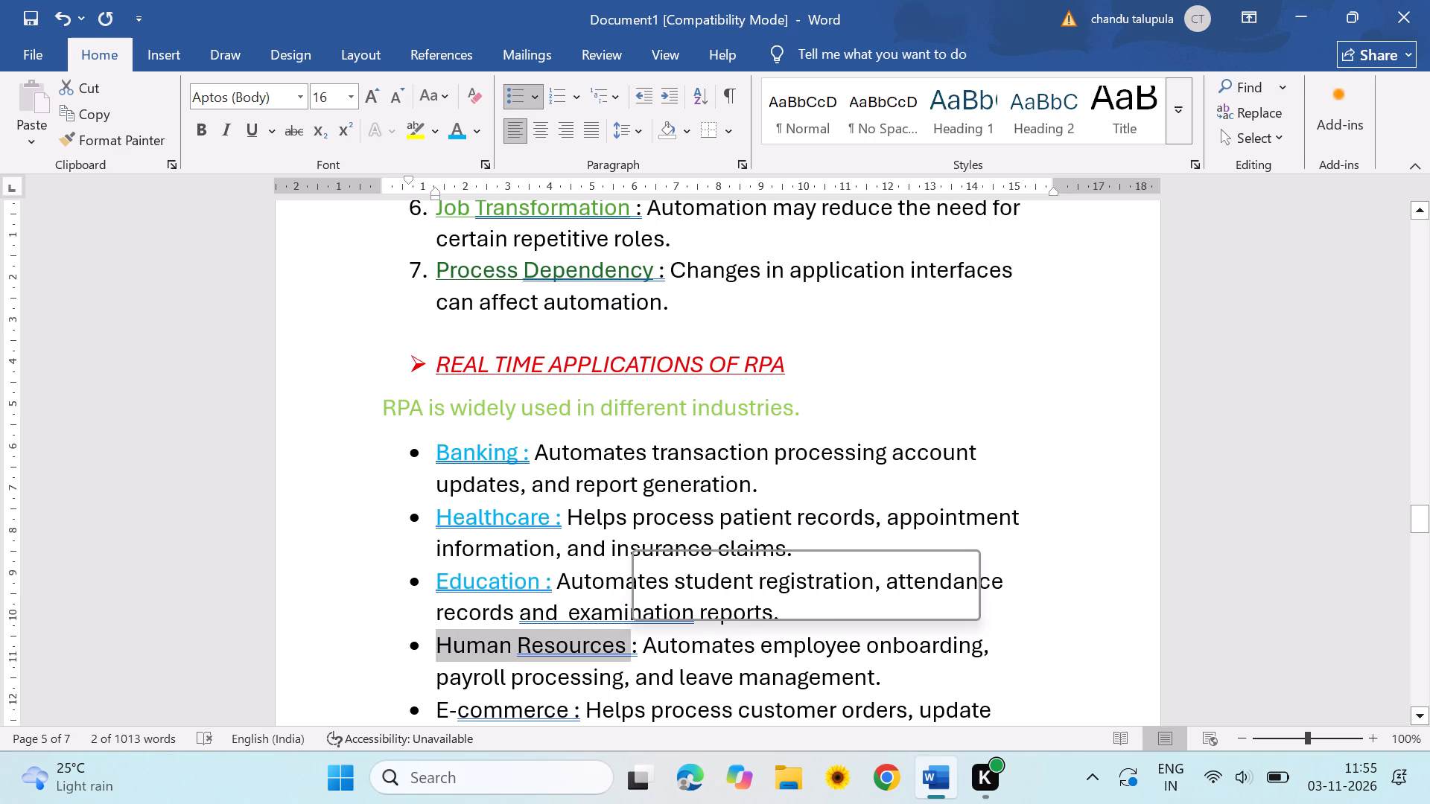
pyautogui.click(752, 600)
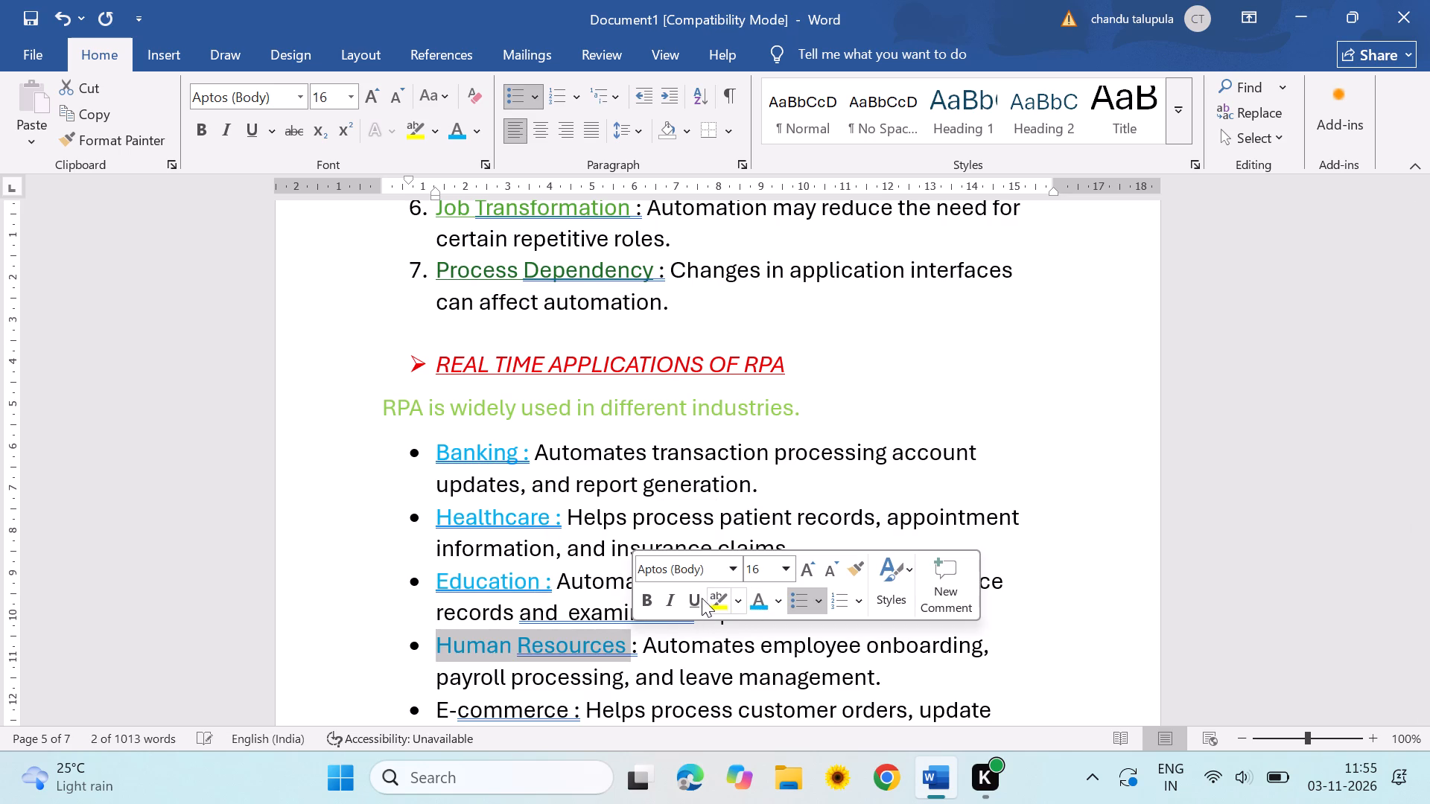
pyautogui.click(690, 602)
pyautogui.click(772, 659)
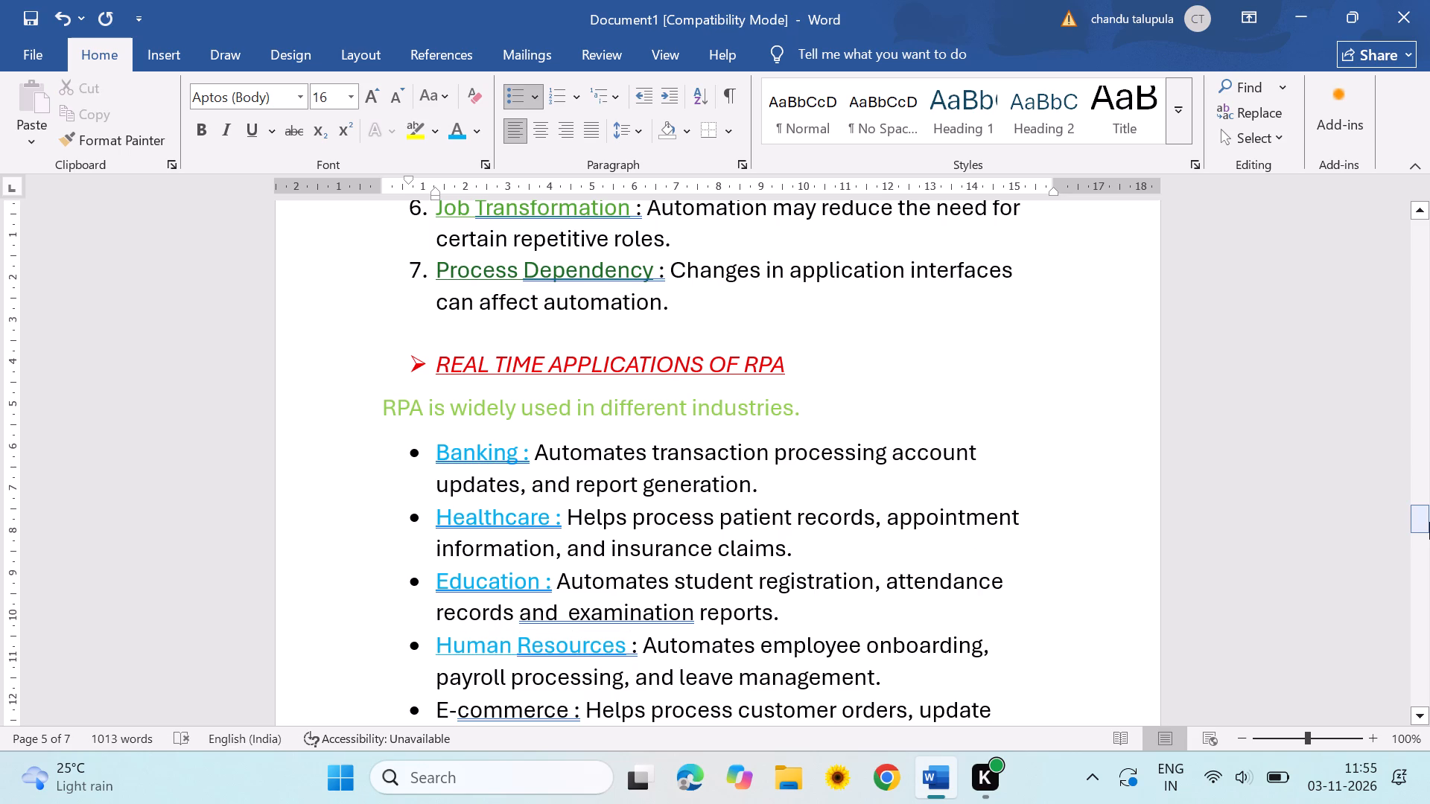
# Colour the "E-commerce" and "Telecommunication :" labels in the applications list light blue and underline each one.
pyautogui.moveTo(1429, 522); pyautogui.dragTo(1429, 533)
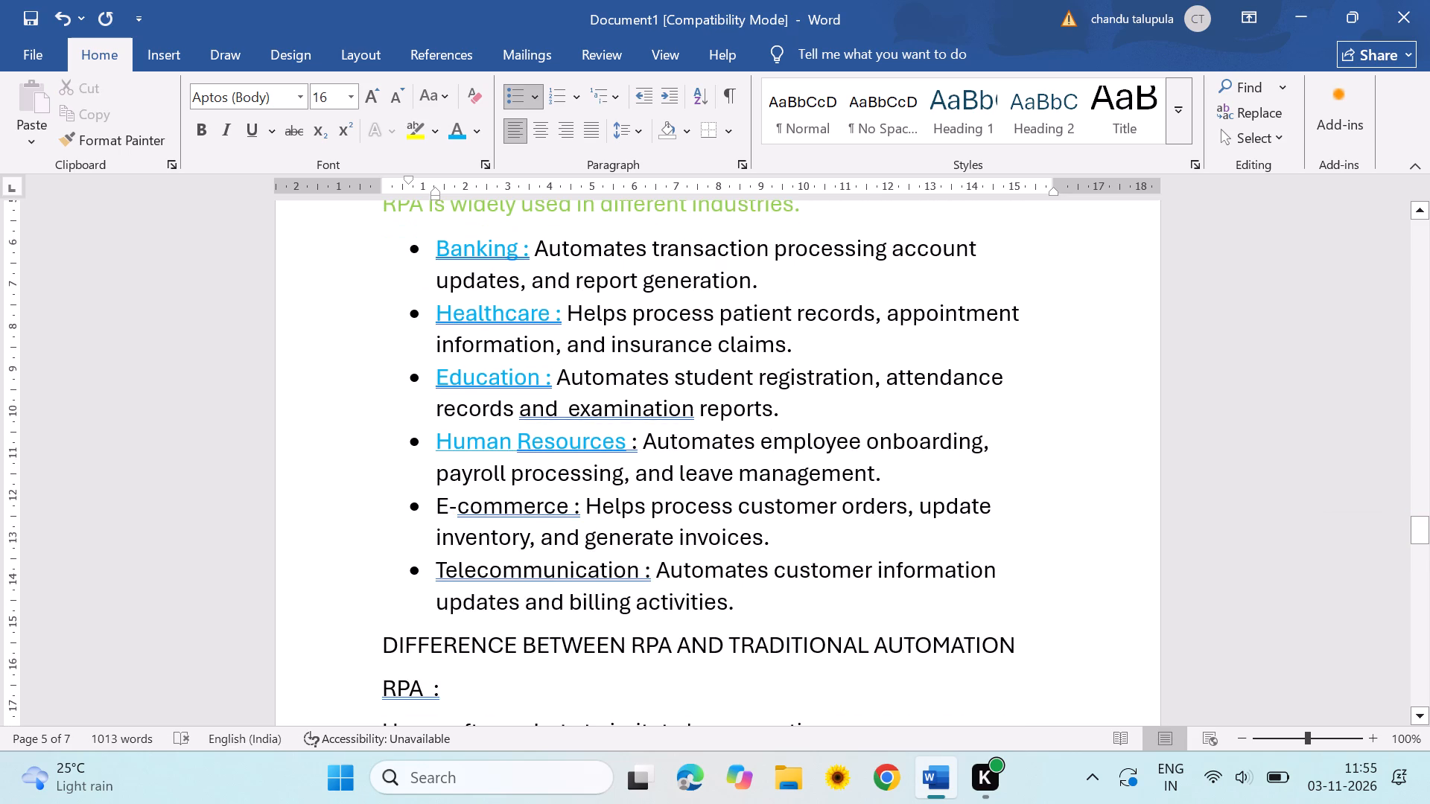
pyautogui.moveTo(436, 505); pyautogui.dragTo(552, 516)
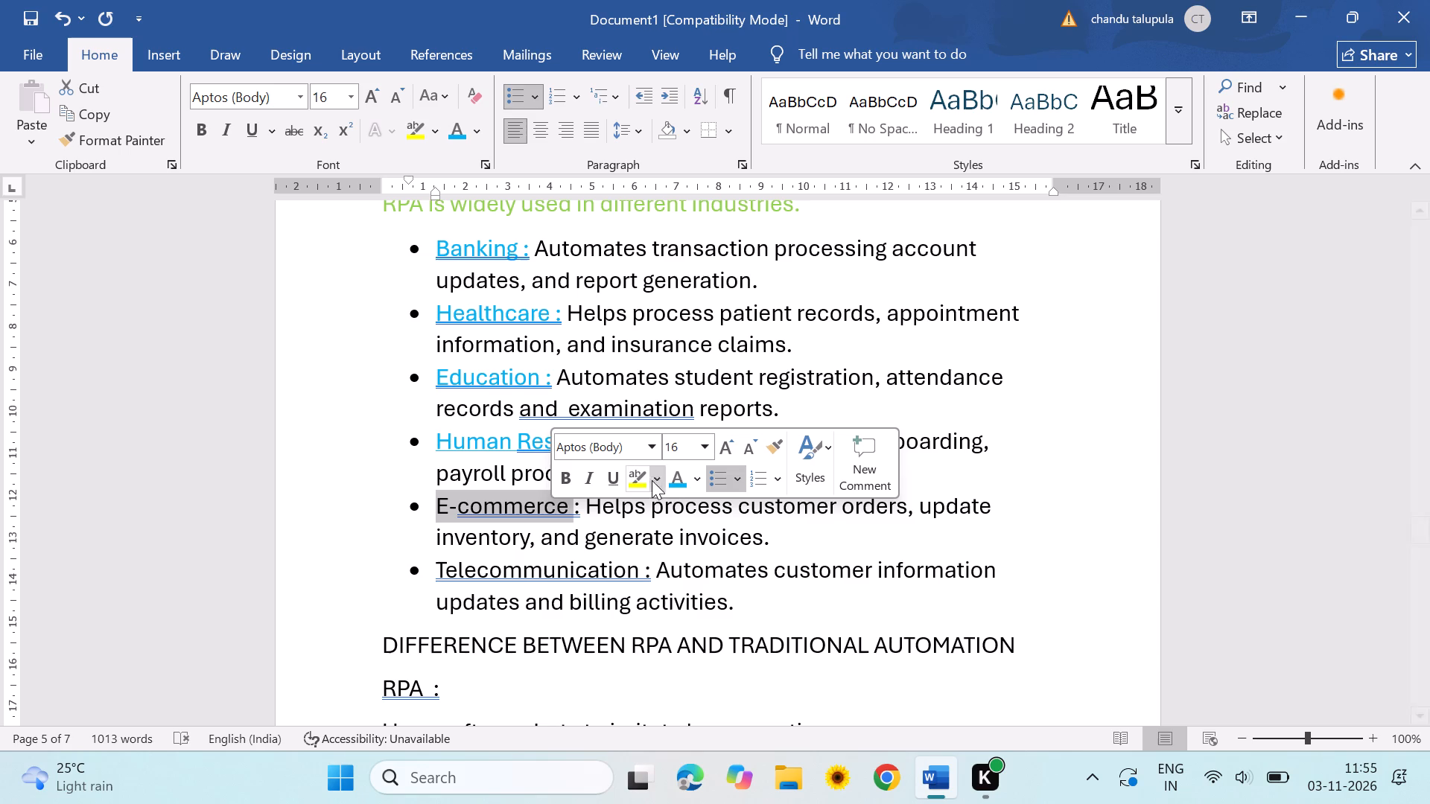
pyautogui.click(677, 474)
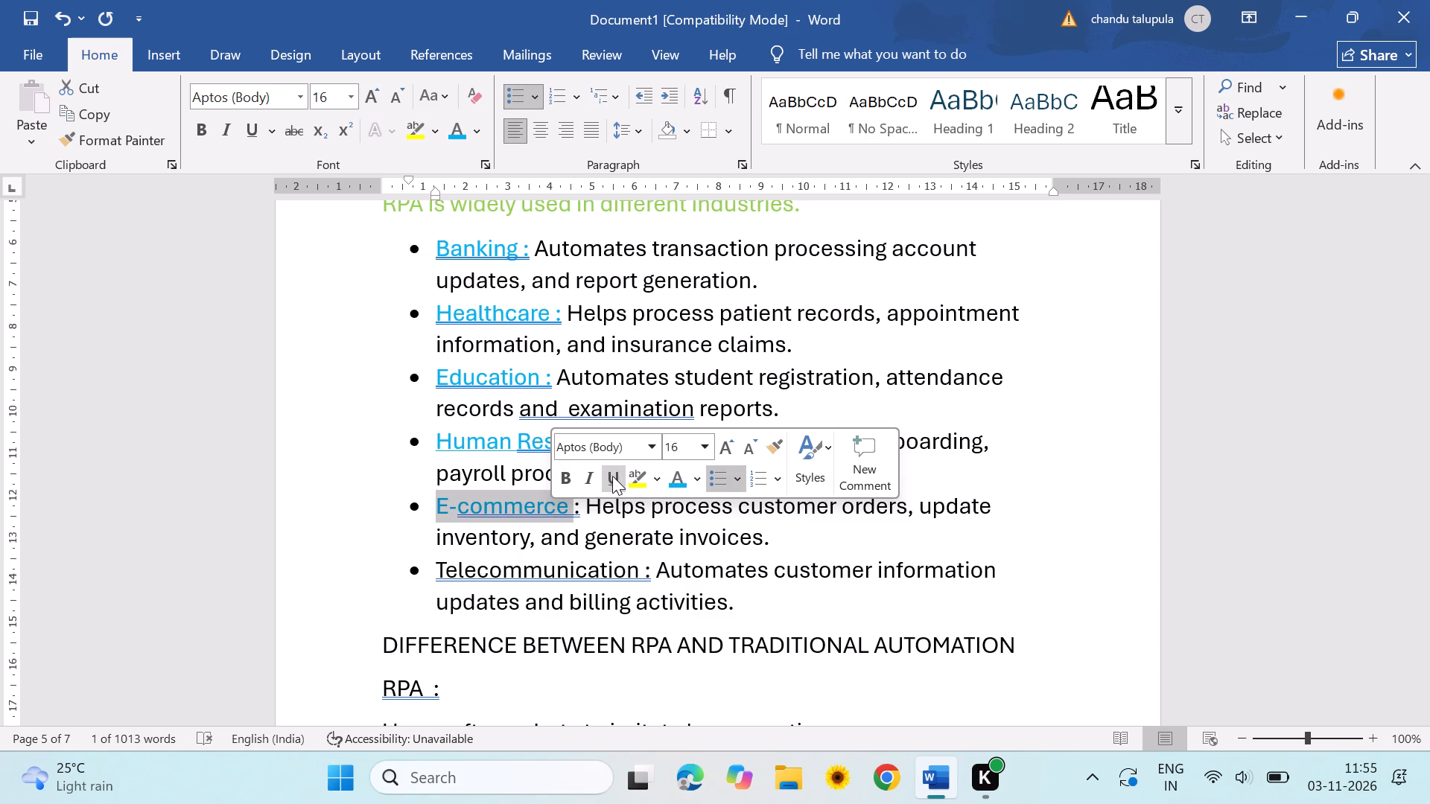
pyautogui.click(613, 478)
pyautogui.moveTo(433, 566); pyautogui.dragTo(553, 580)
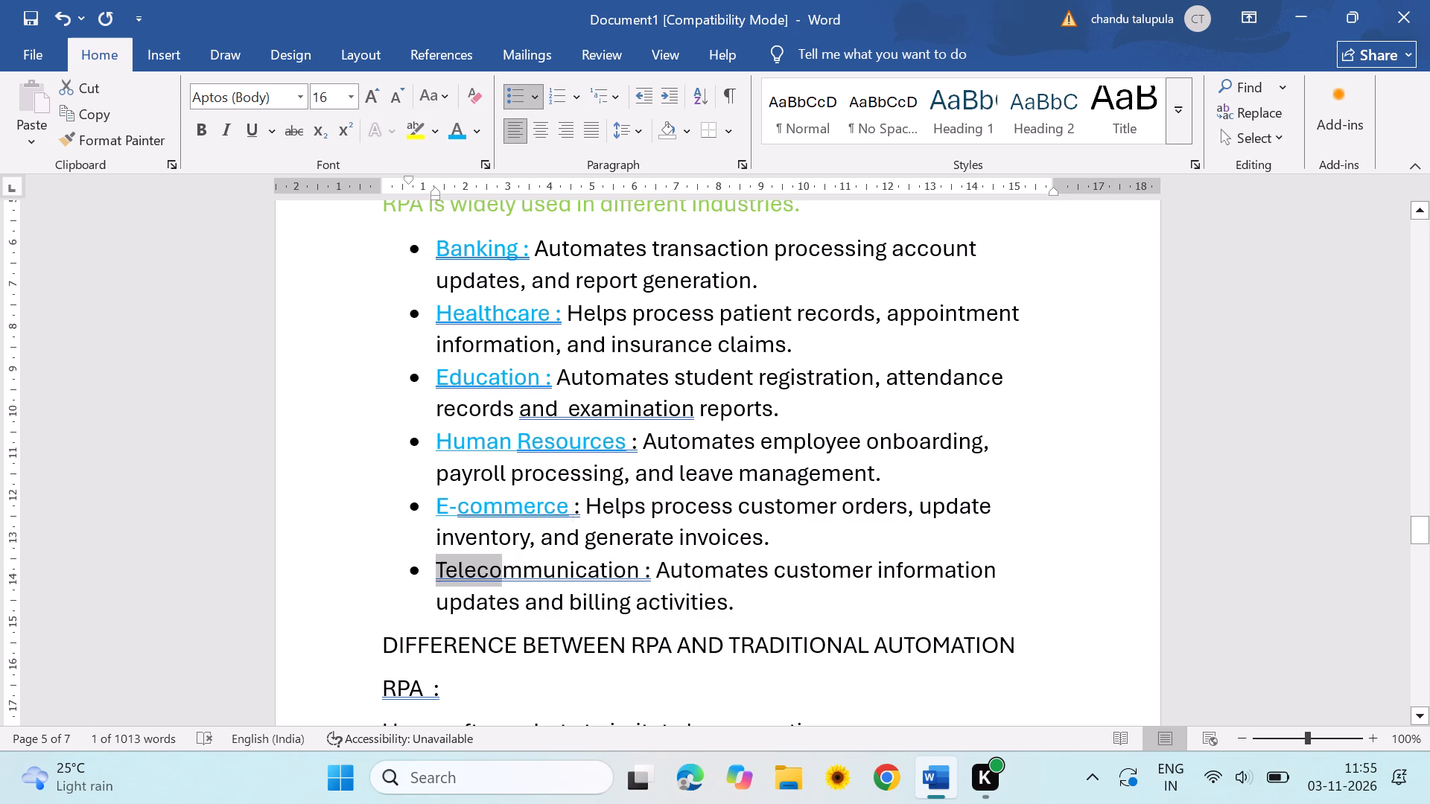
pyautogui.moveTo(553, 580); pyautogui.dragTo(661, 582)
pyautogui.click(788, 607)
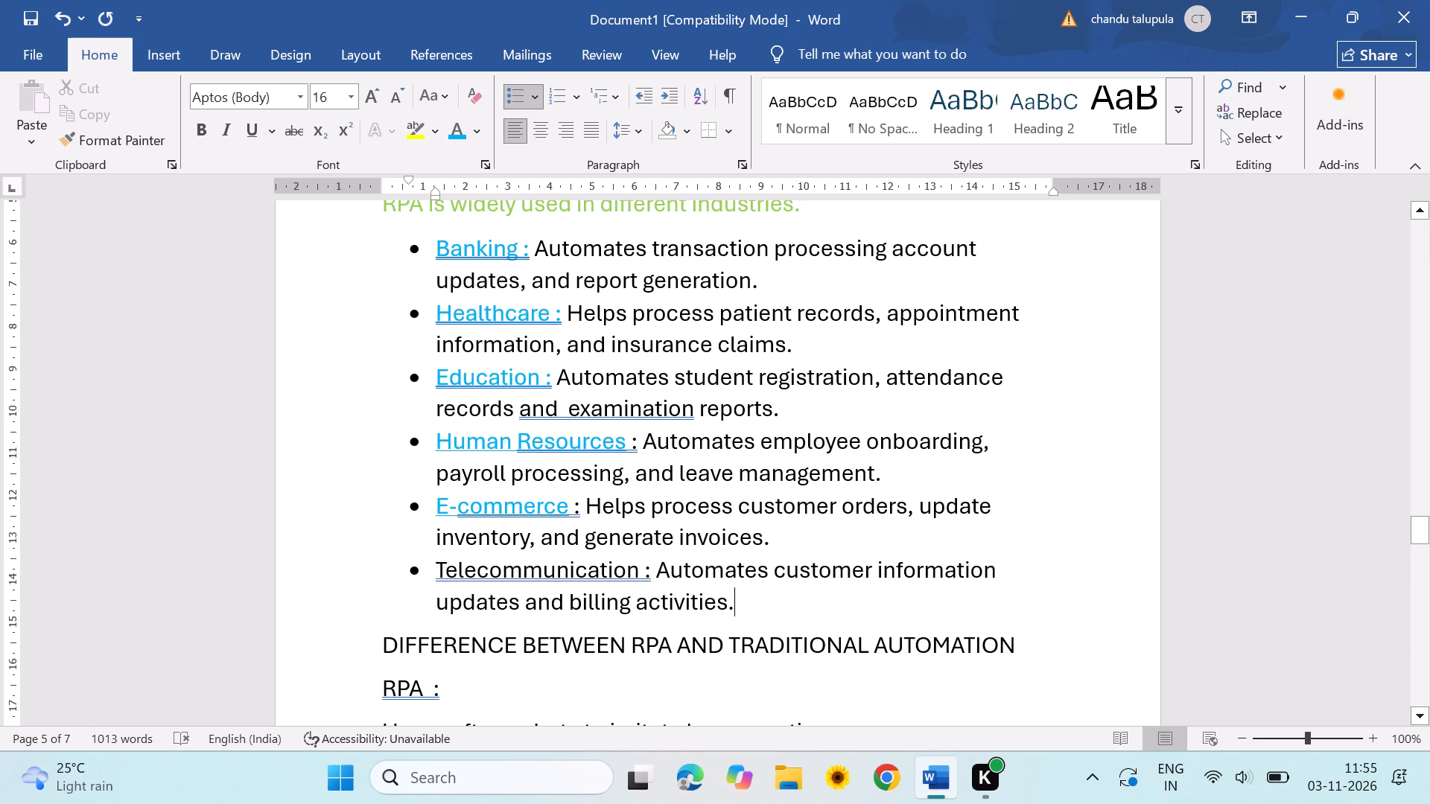
pyautogui.moveTo(436, 570); pyautogui.dragTo(637, 586)
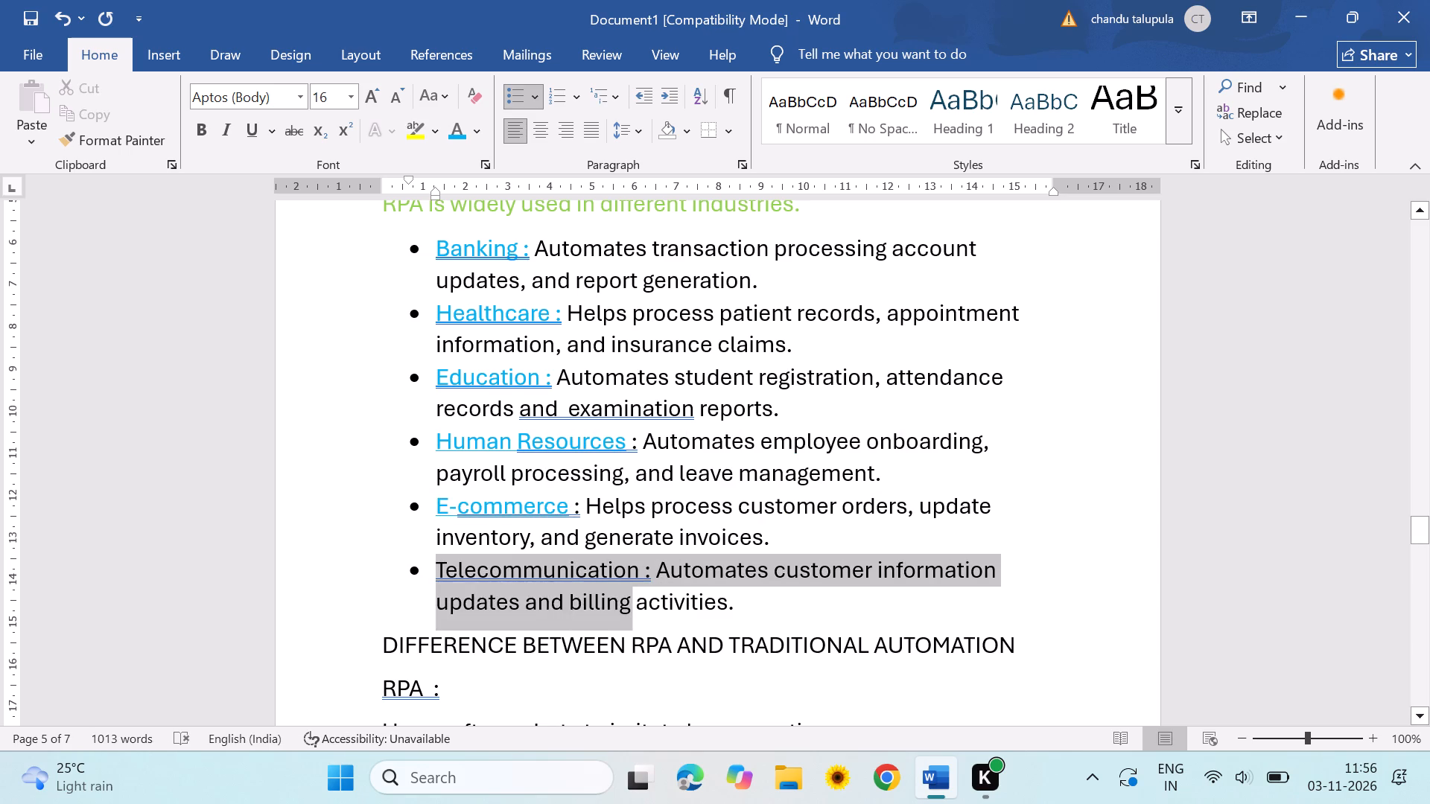
pyautogui.moveTo(637, 586); pyautogui.dragTo(656, 570)
pyautogui.click(786, 536)
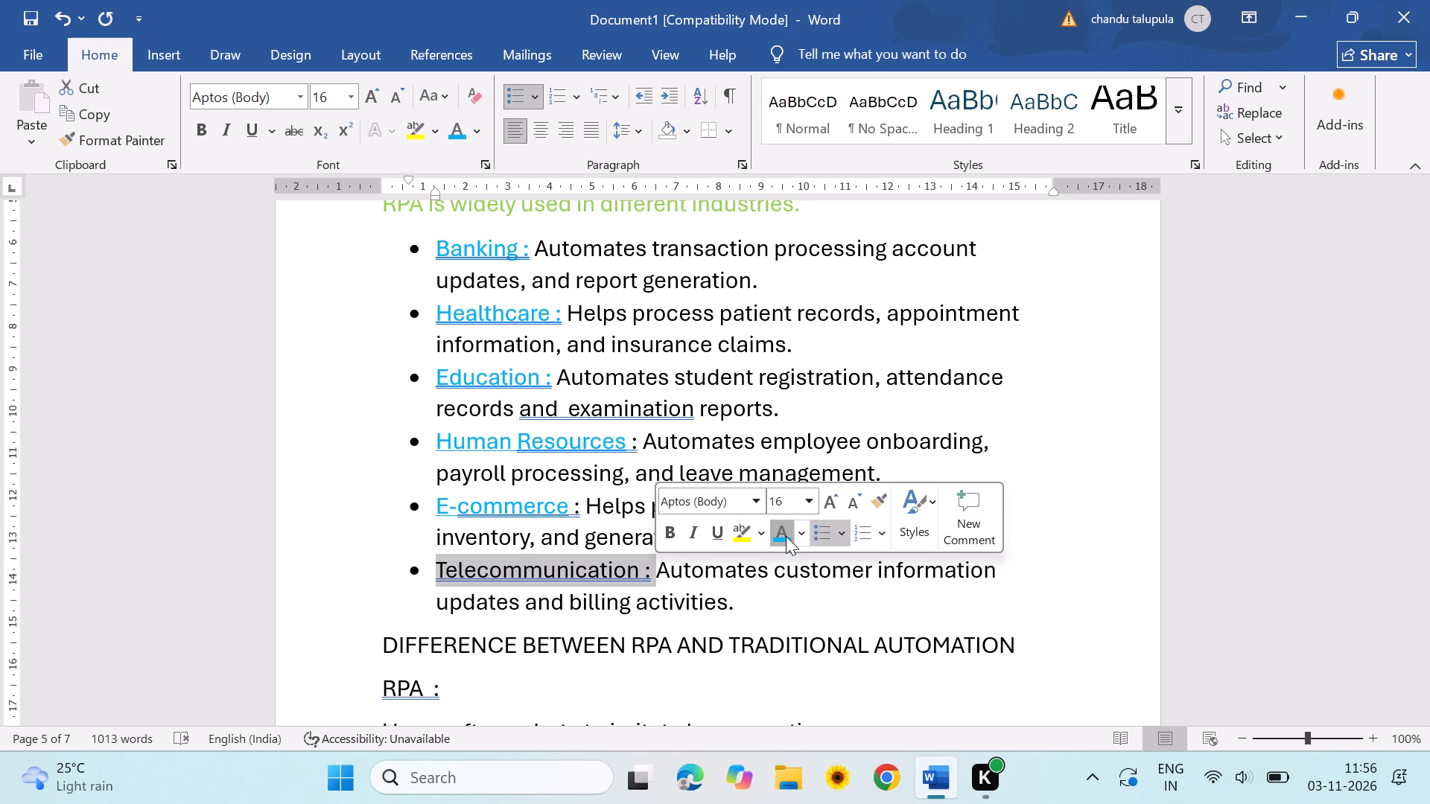
pyautogui.click(722, 540)
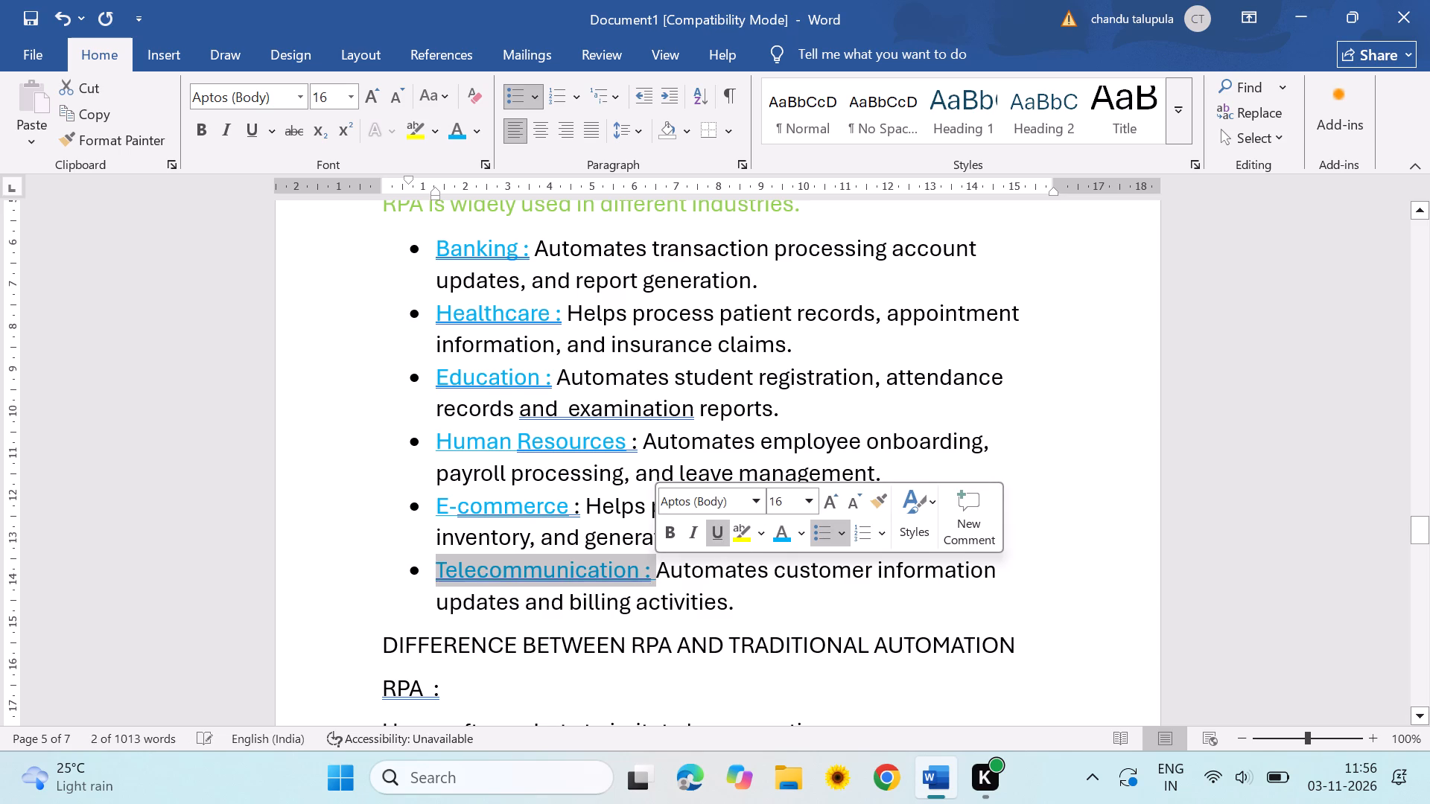
pyautogui.click(851, 642)
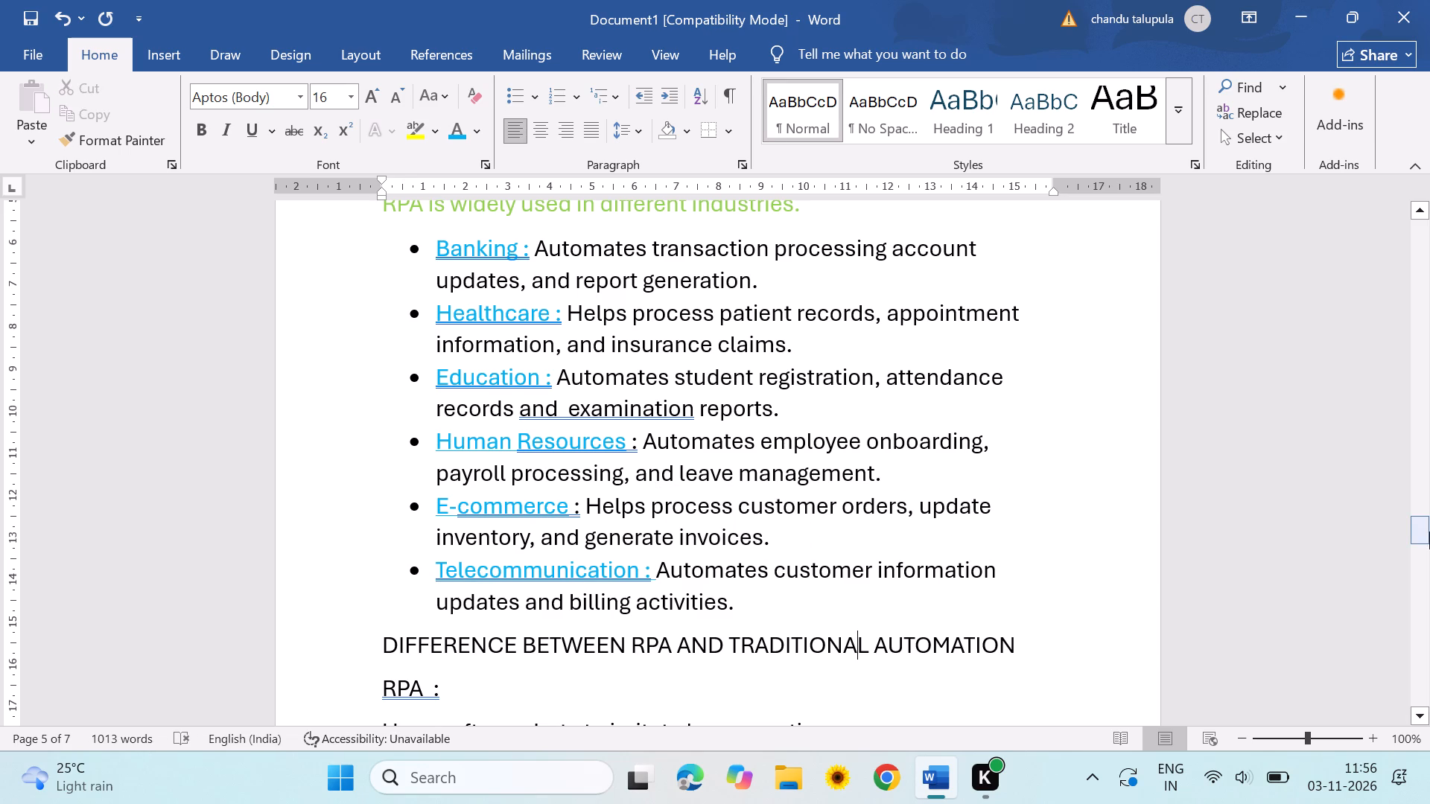
# Insert an unbulleted blank line between the Telecommunication bullet and the "DIFFERENCE BETWEEN RPA AND TRADITIONAL AUTOMATION" heading.
pyautogui.moveTo(1424, 529); pyautogui.dragTo(1422, 546)
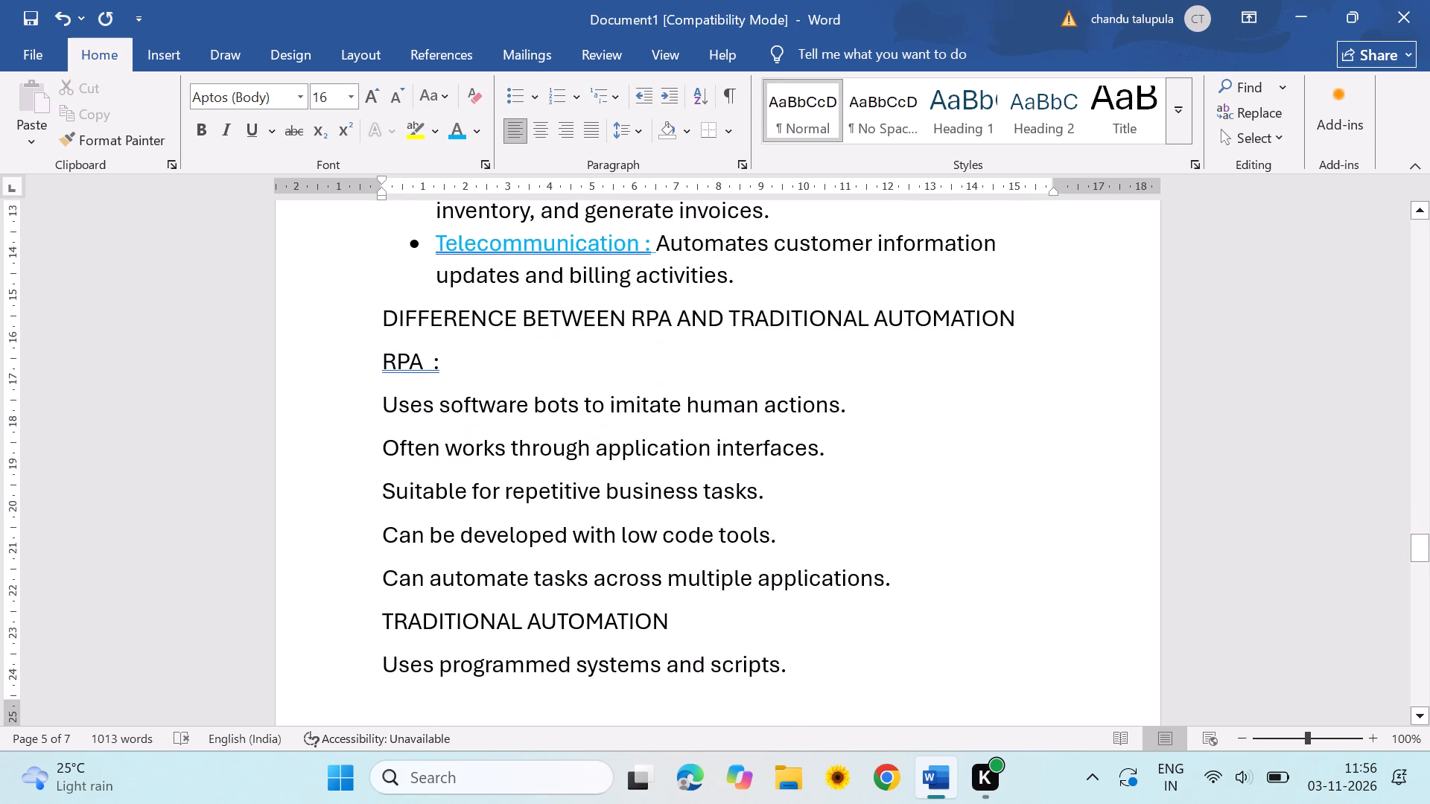
pyautogui.click(793, 273)
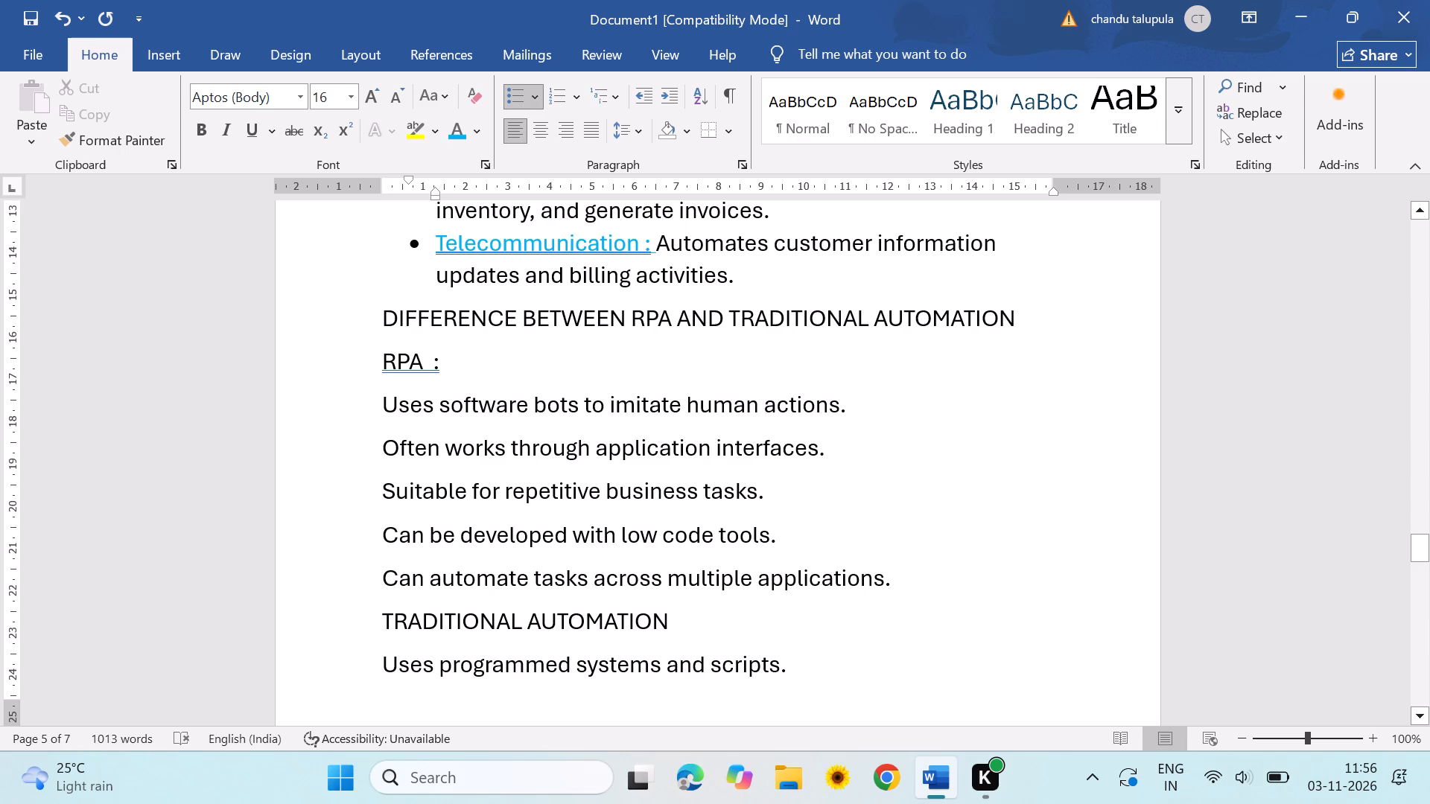
pyautogui.press('Return')
pyautogui.press('BackSpace')
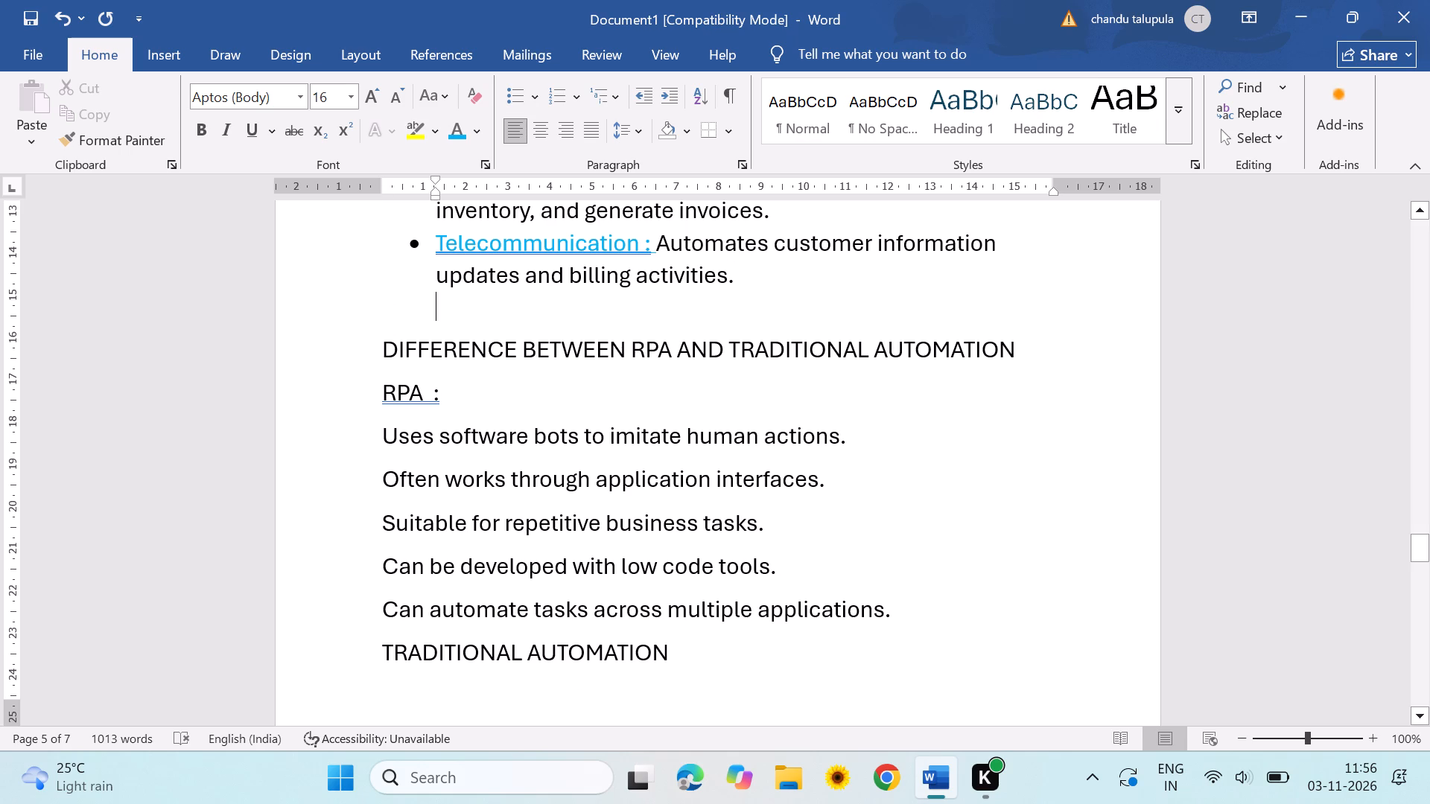
# Format the heading "DIFFERENCE BETWEEN RPA AND TRADITIONAL AUTOMATION" with the dark teal theme colour, a wavy underline and an arrow bullet.
pyautogui.moveTo(383, 348); pyautogui.dragTo(974, 348)
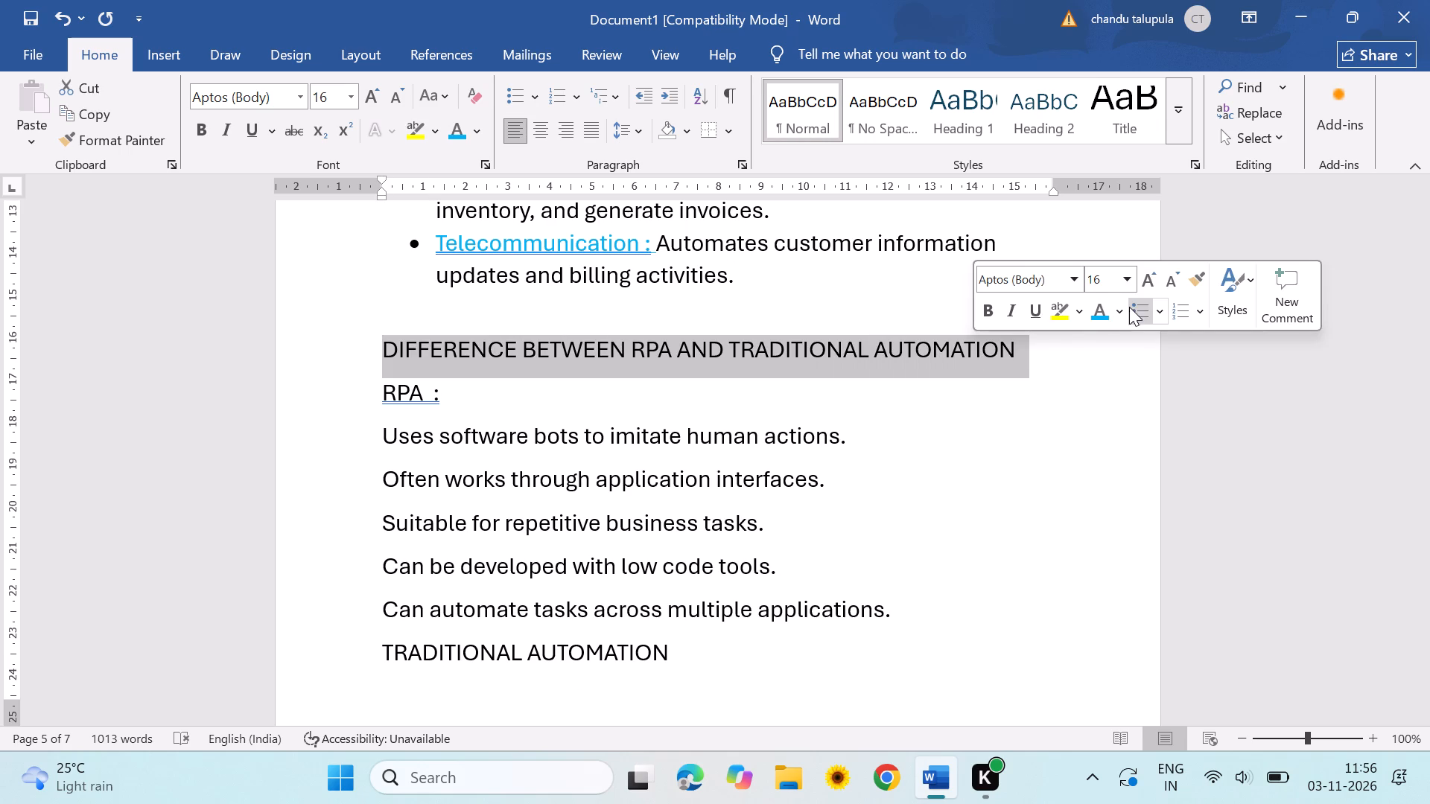
pyautogui.click(1127, 307)
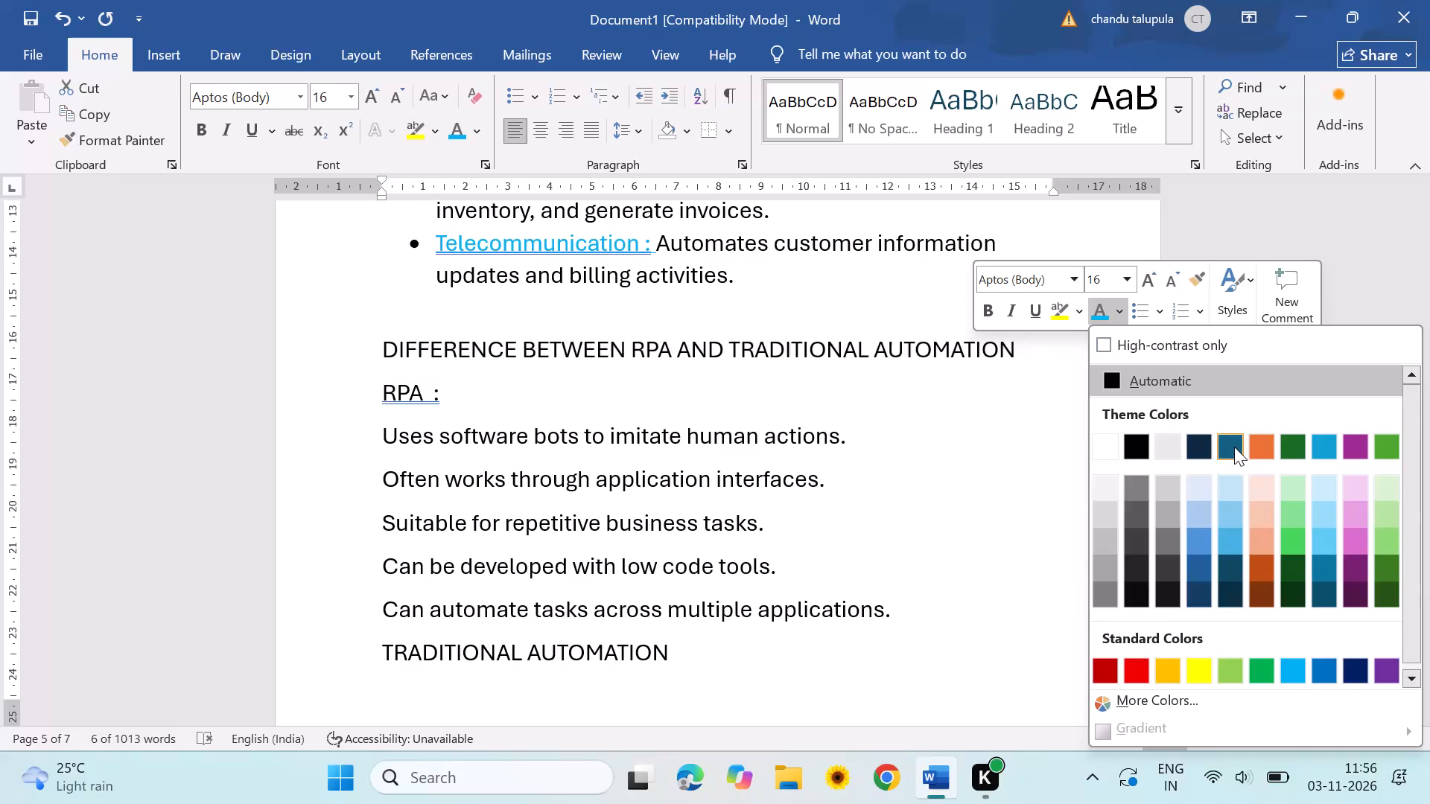
pyautogui.click(1228, 444)
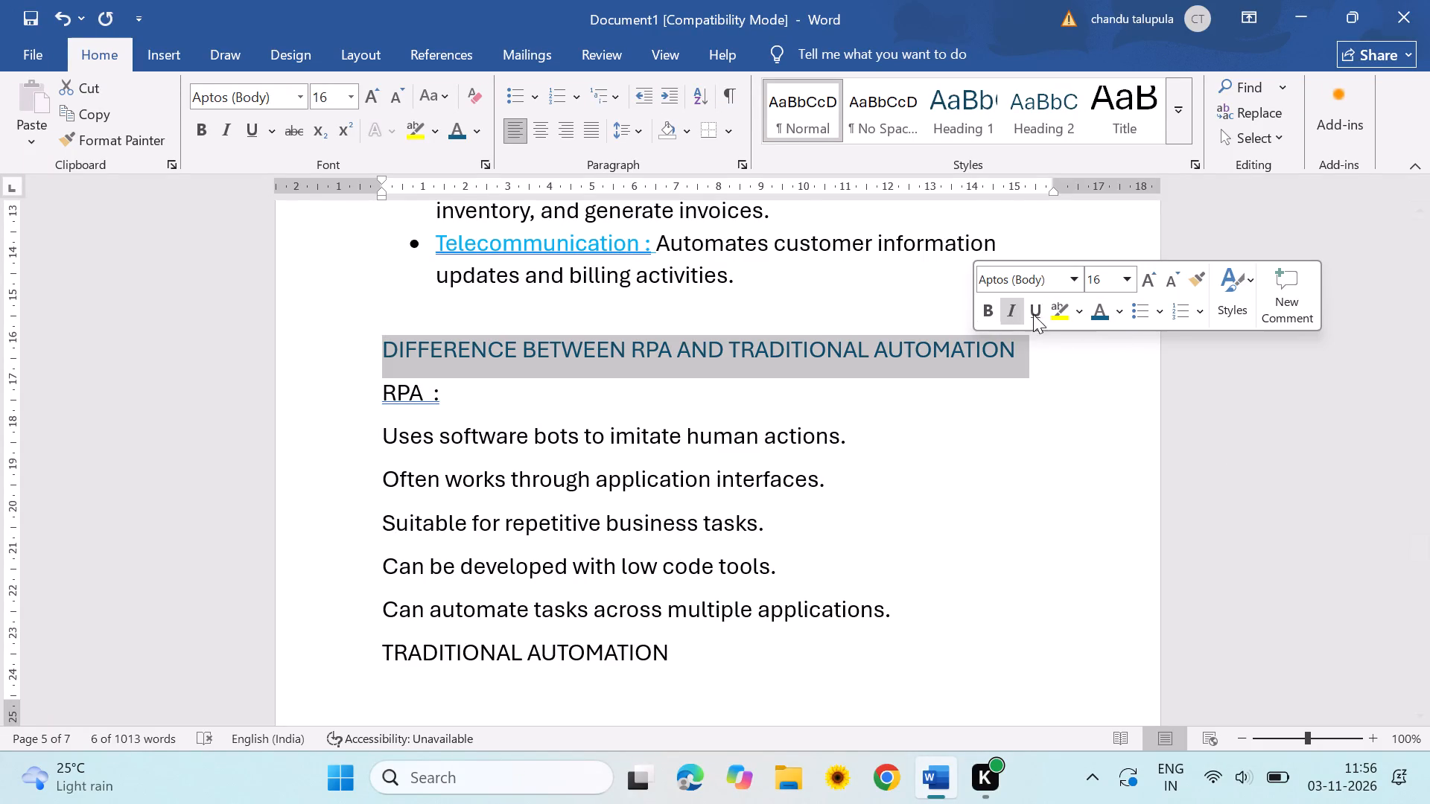
pyautogui.click(265, 141)
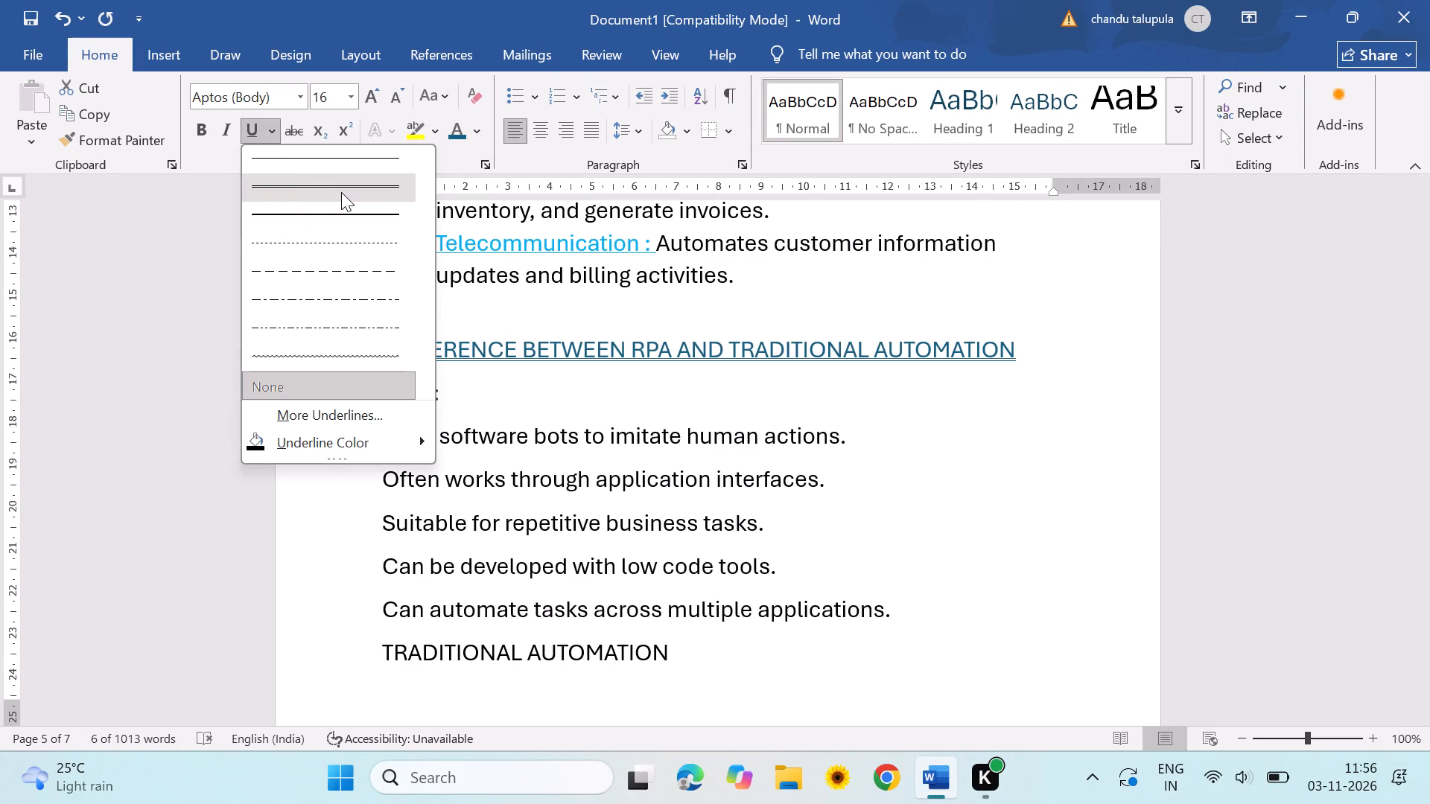
pyautogui.click(352, 349)
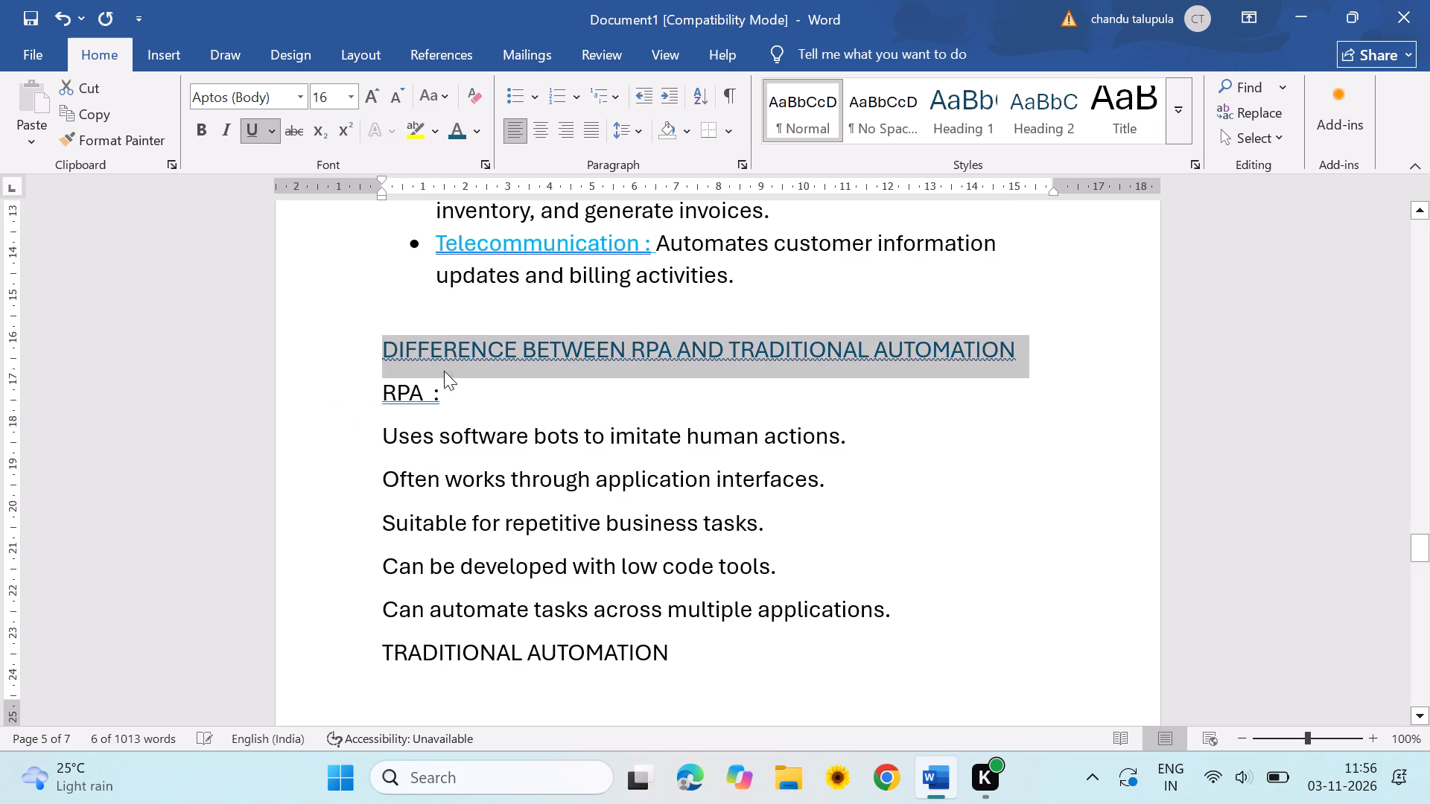
pyautogui.click(528, 103)
pyautogui.click(565, 157)
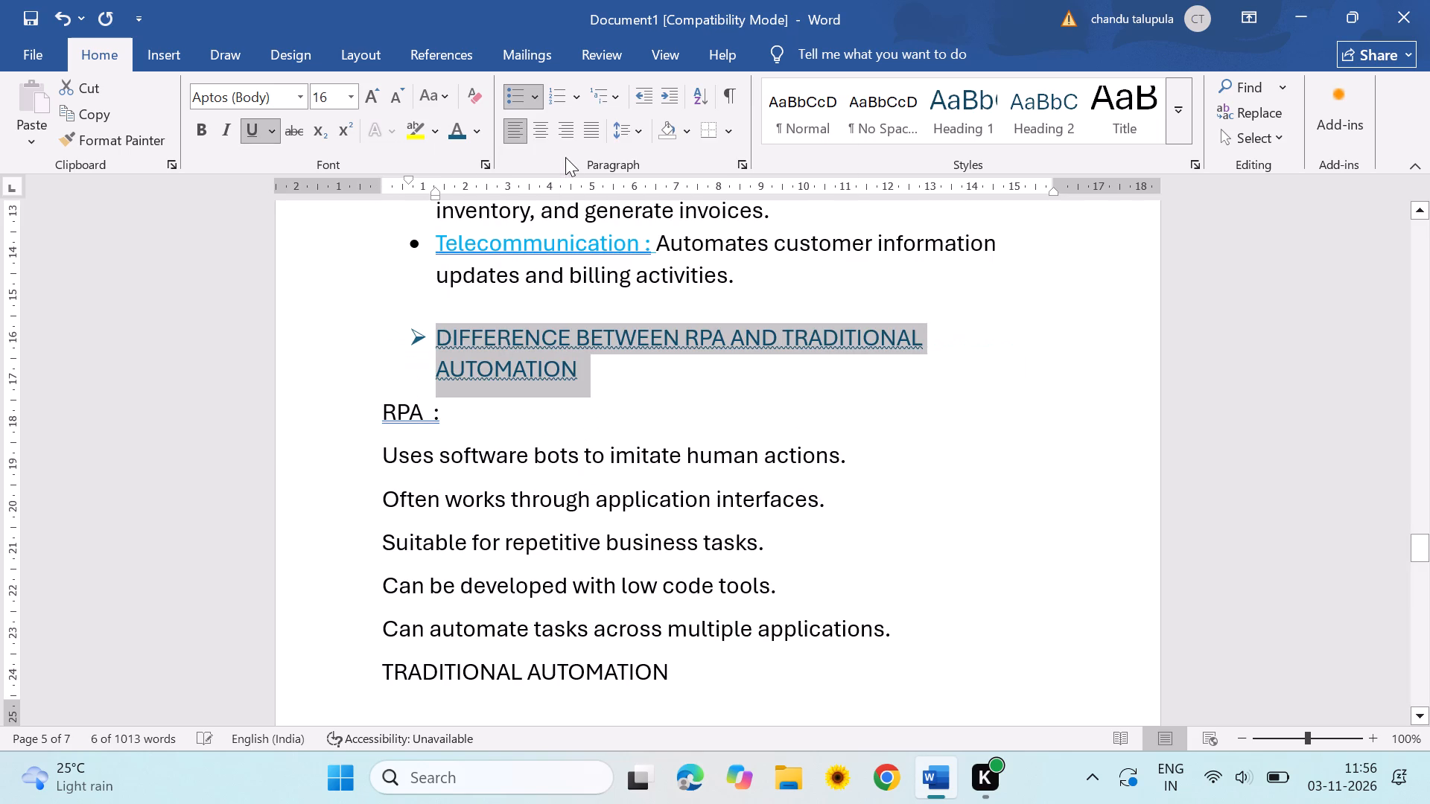
pyautogui.click(673, 381)
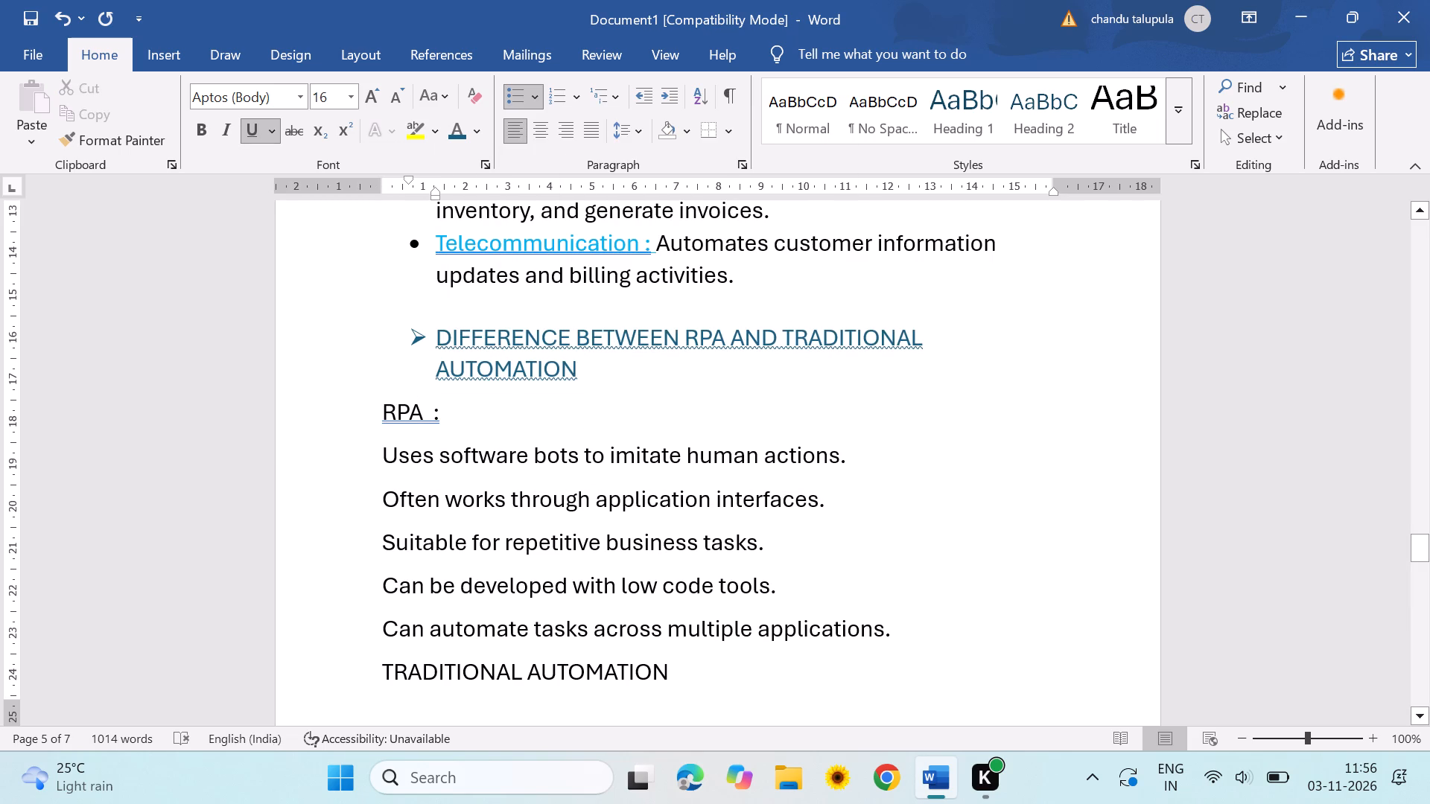
# Colour the "RPA :" subheading theme orange and give it a wavy underline.
pyautogui.moveTo(381, 409); pyautogui.dragTo(494, 406)
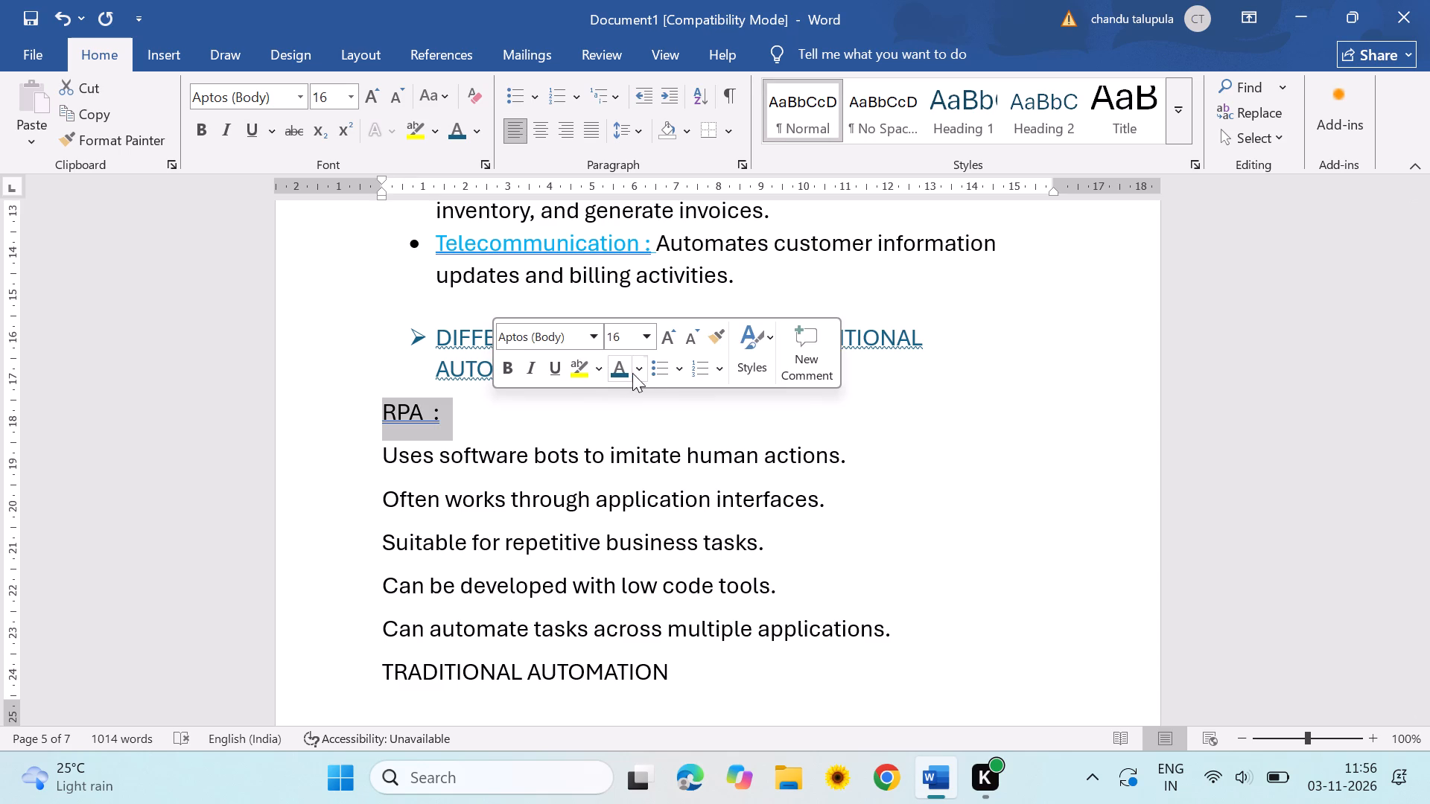
pyautogui.click(639, 370)
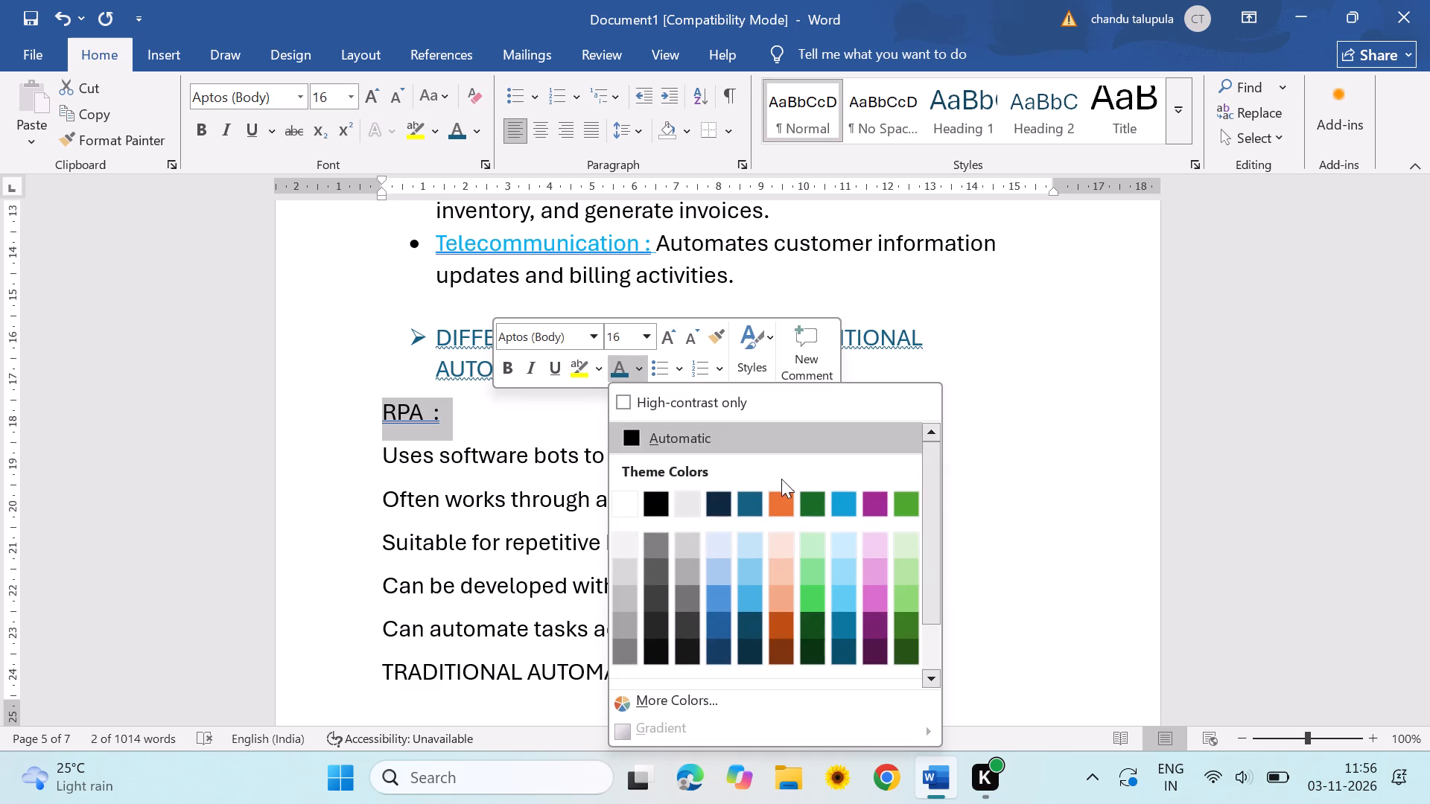
pyautogui.click(781, 500)
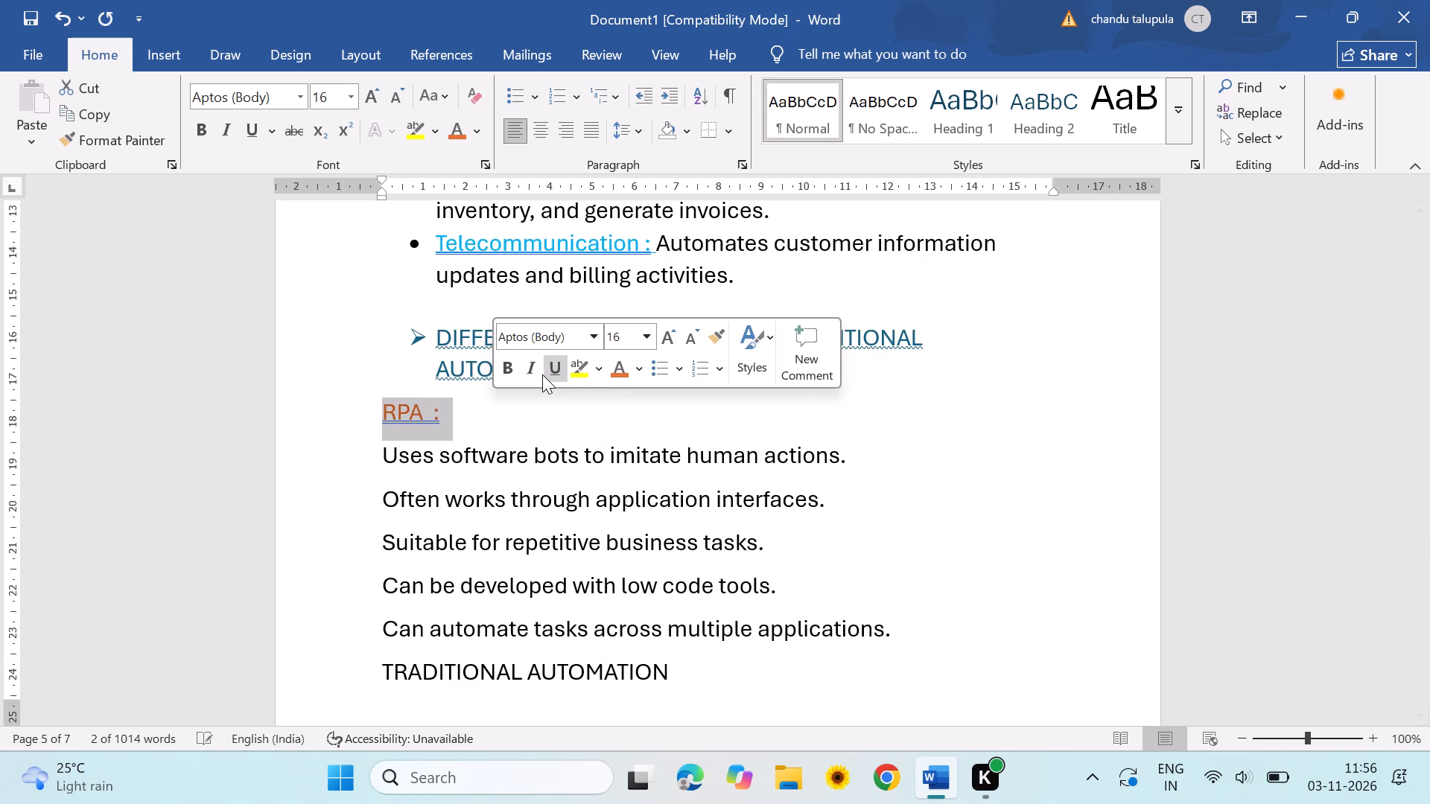
pyautogui.click(270, 127)
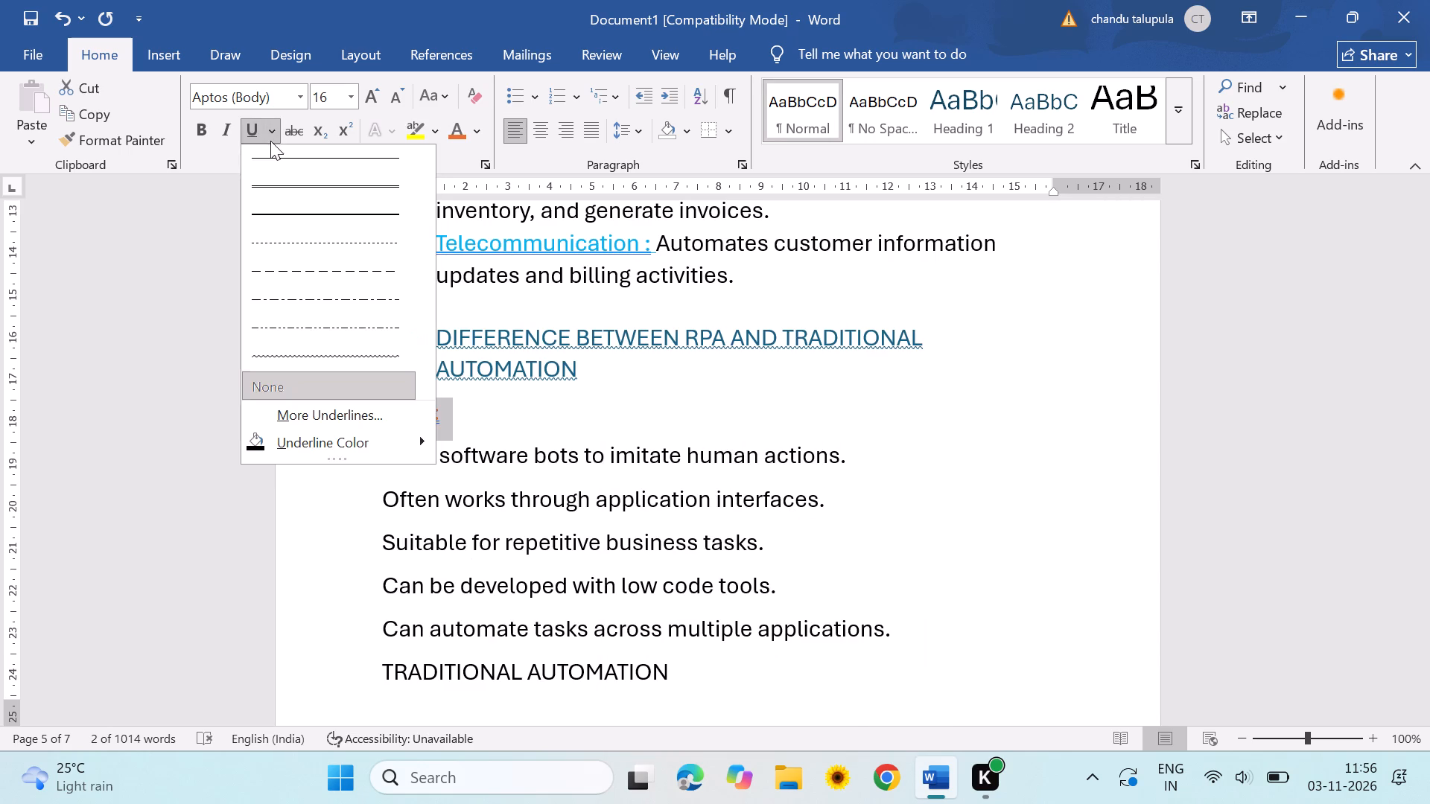
pyautogui.click(312, 348)
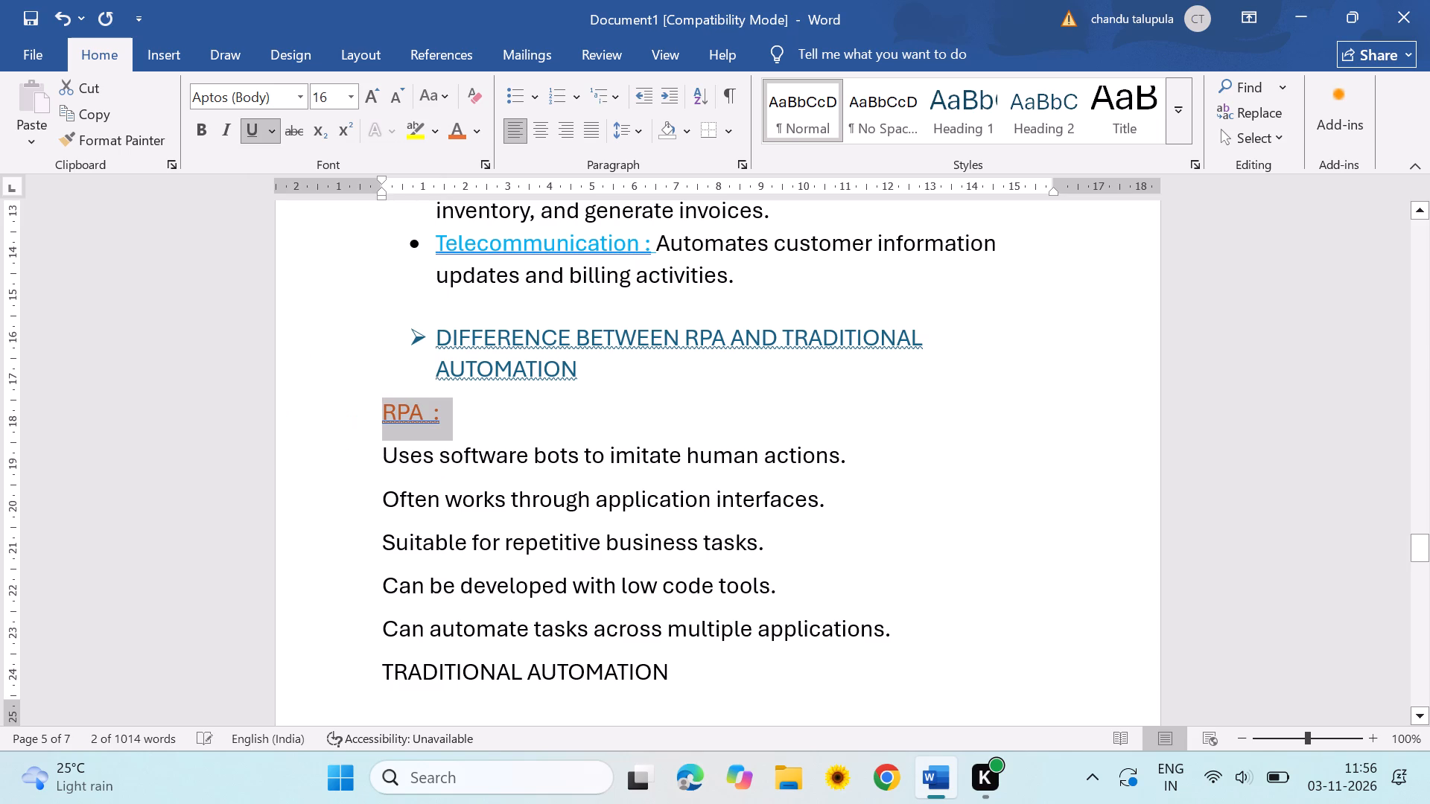
pyautogui.click(886, 421)
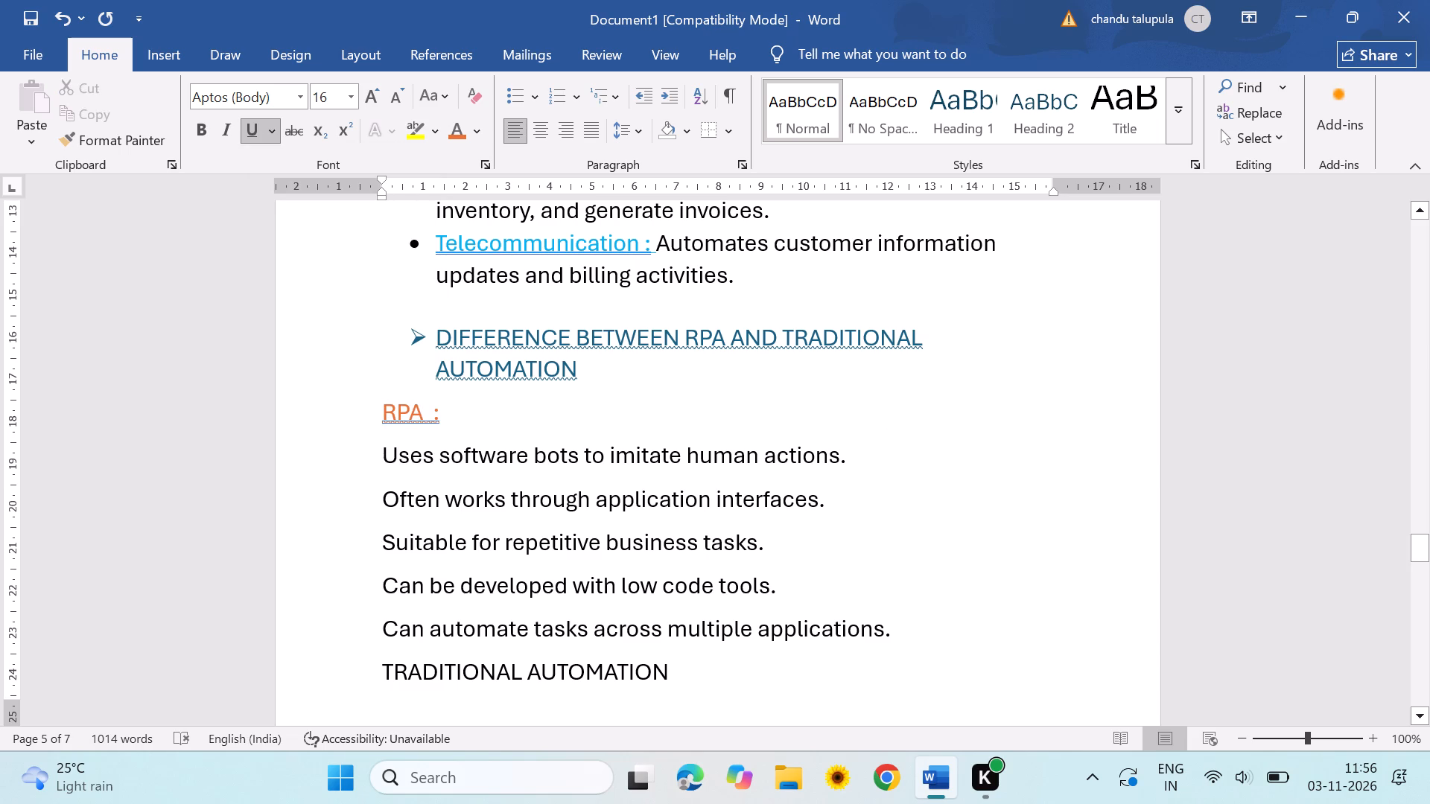
# Apply hollow round bullets to the five RPA lines from "Uses software bots" through "Can automate tasks across multiple applications.".
pyautogui.moveTo(1424, 542); pyautogui.dragTo(1424, 549)
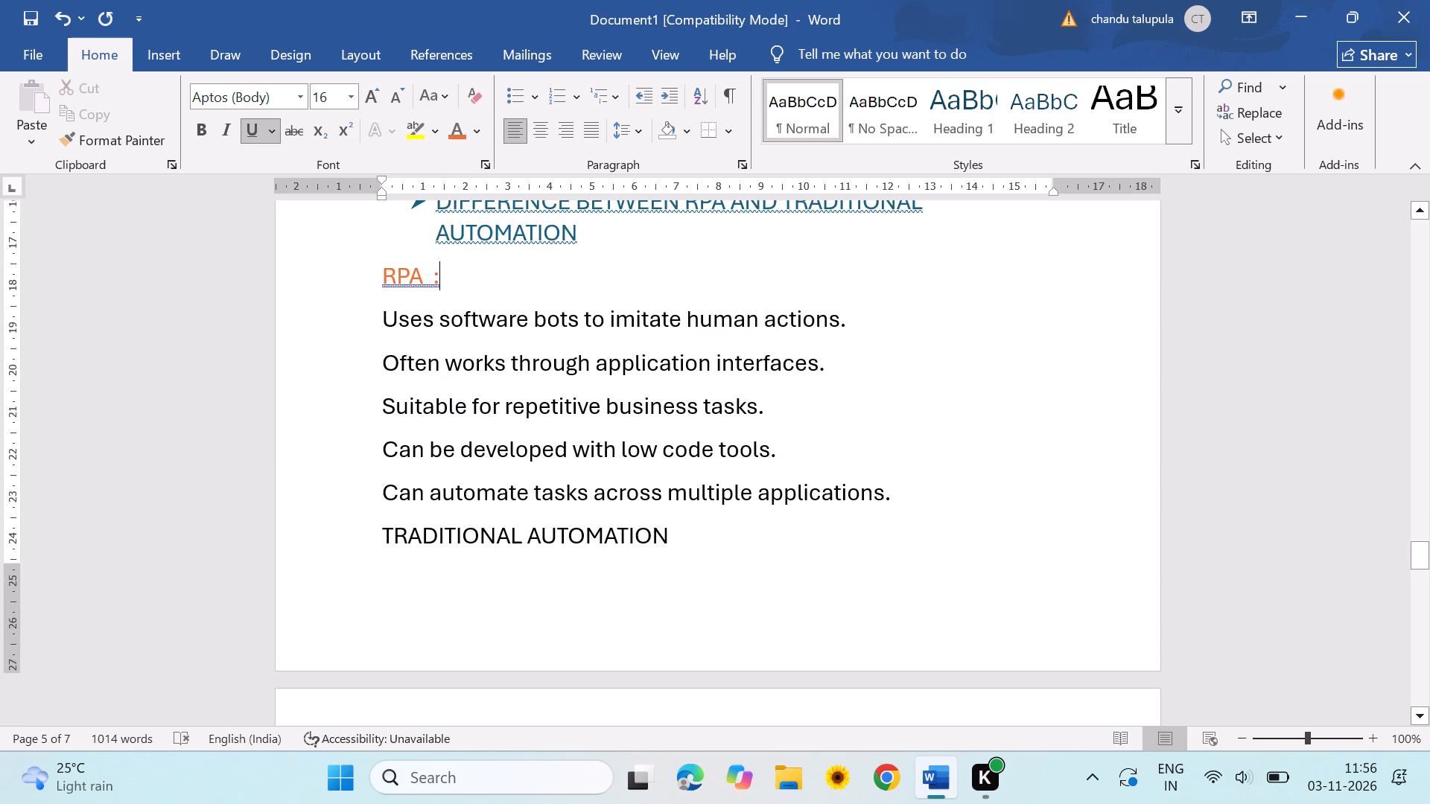
pyautogui.moveTo(380, 313); pyautogui.dragTo(808, 457)
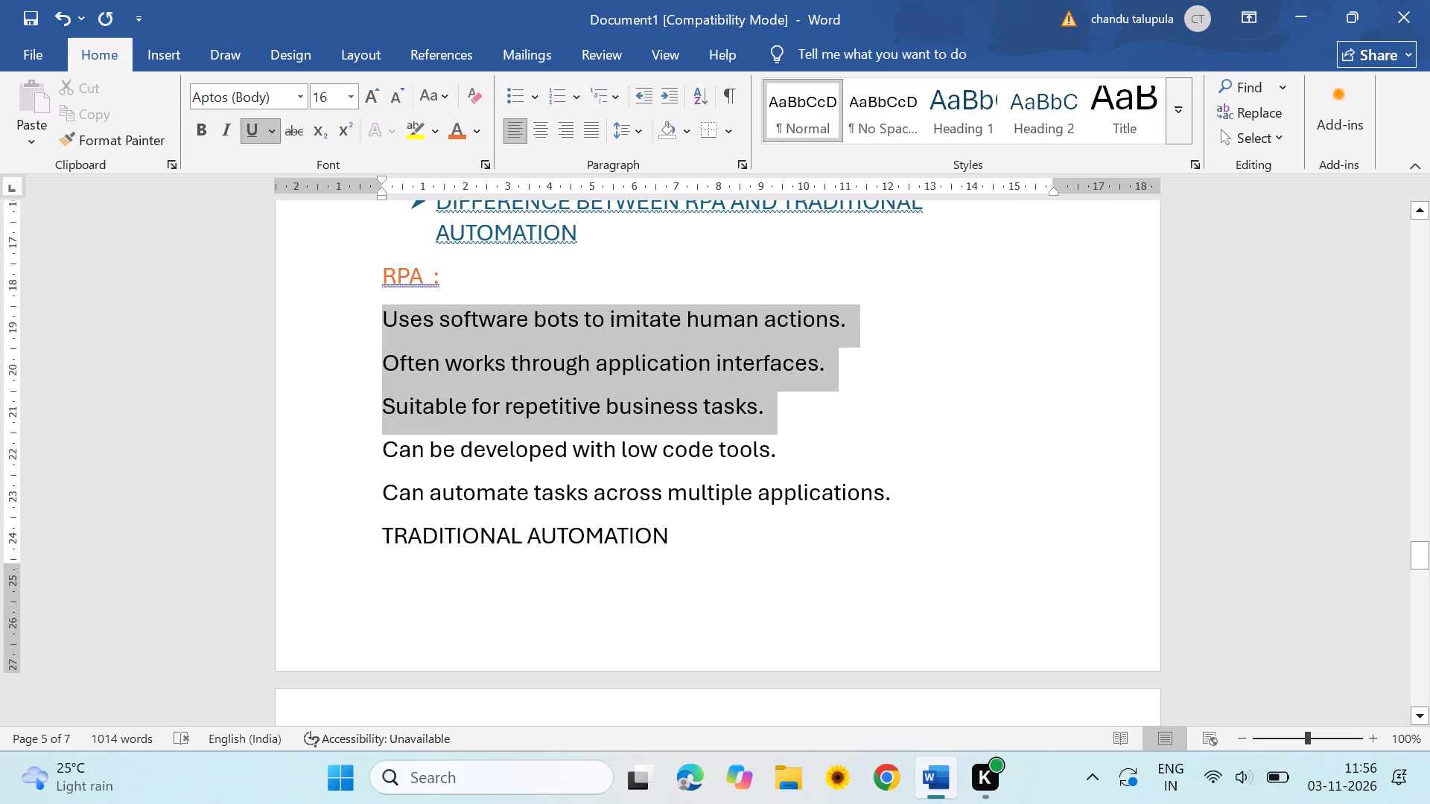
pyautogui.moveTo(808, 457); pyautogui.dragTo(980, 480)
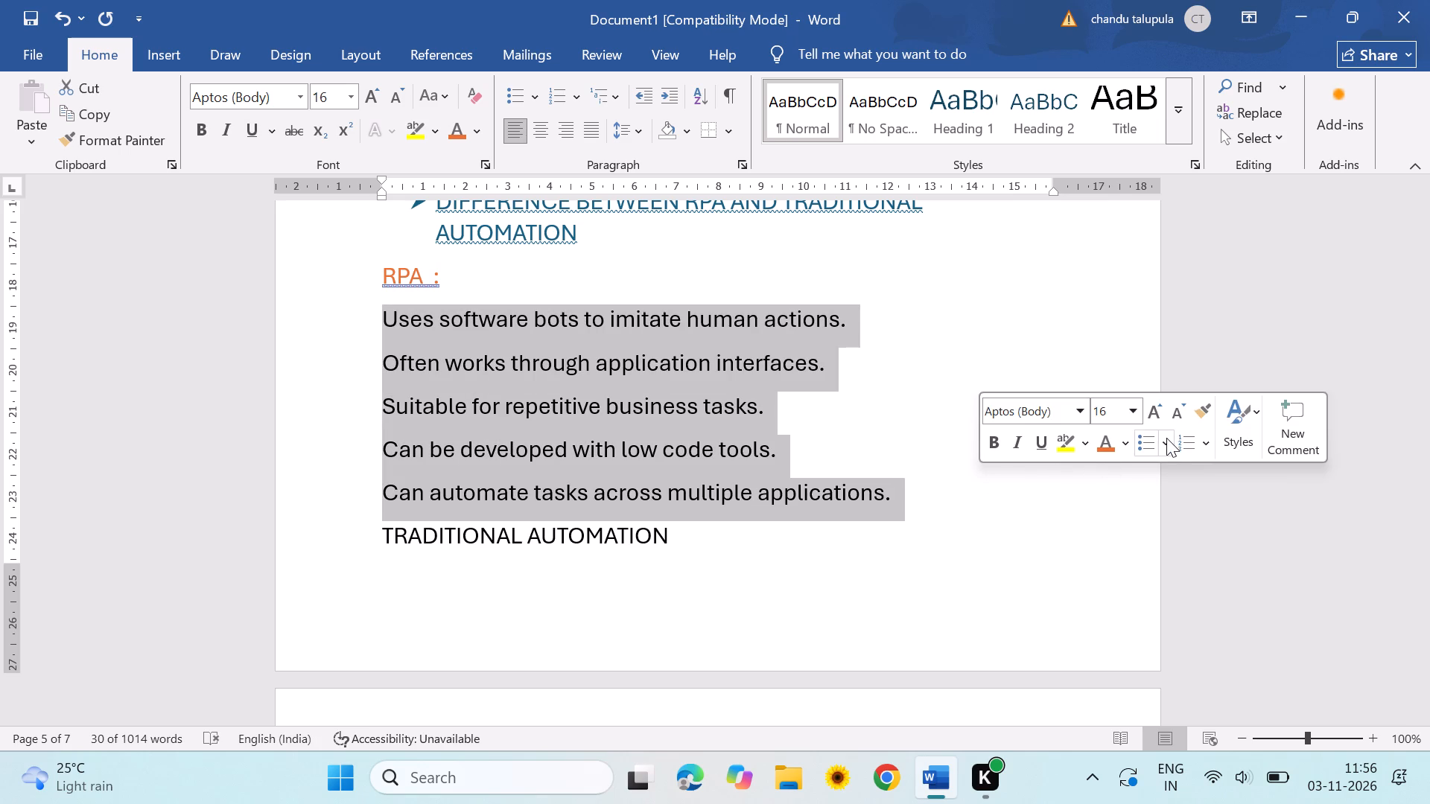
pyautogui.click(1166, 438)
pyautogui.moveTo(1166, 438); pyautogui.dragTo(1172, 430)
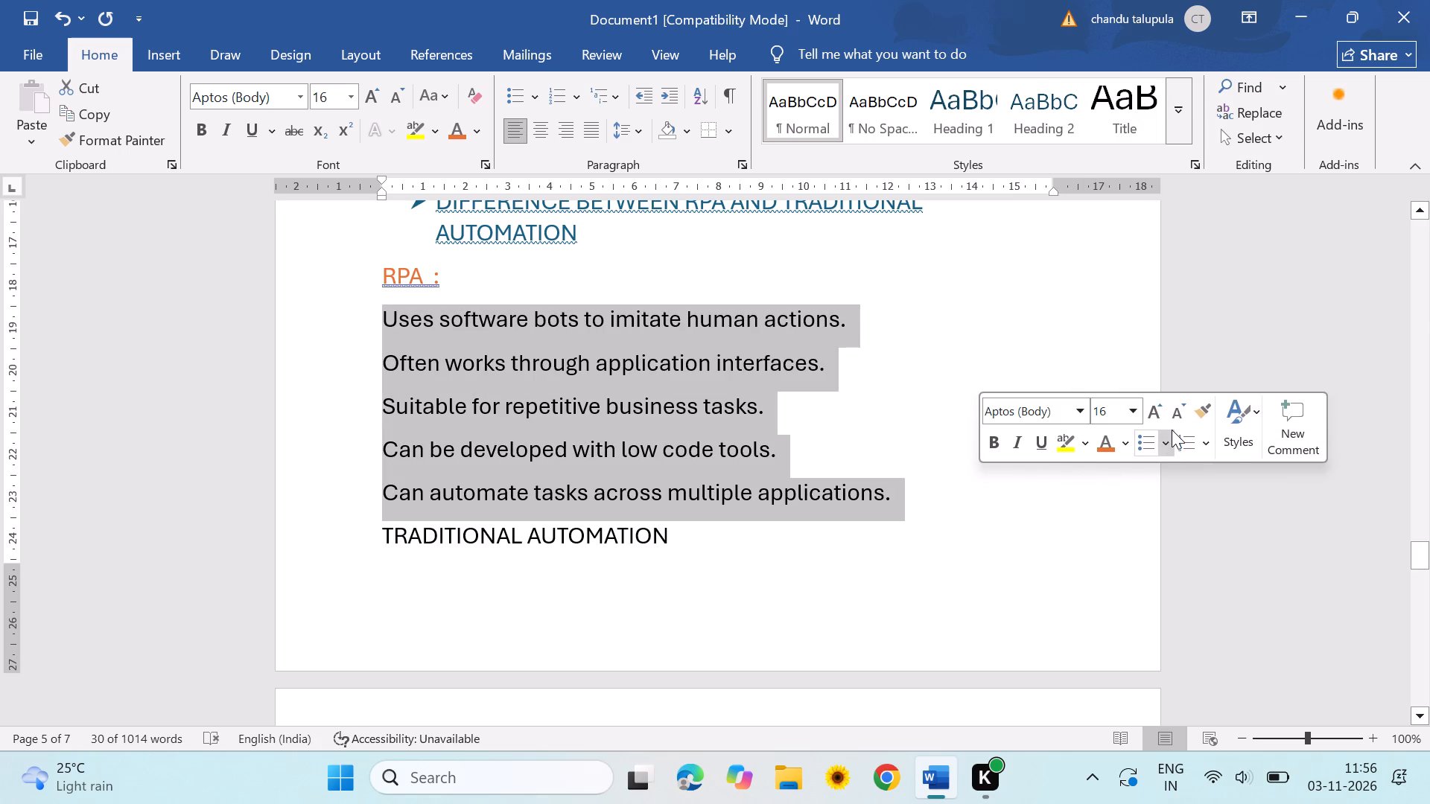
pyautogui.click(1172, 430)
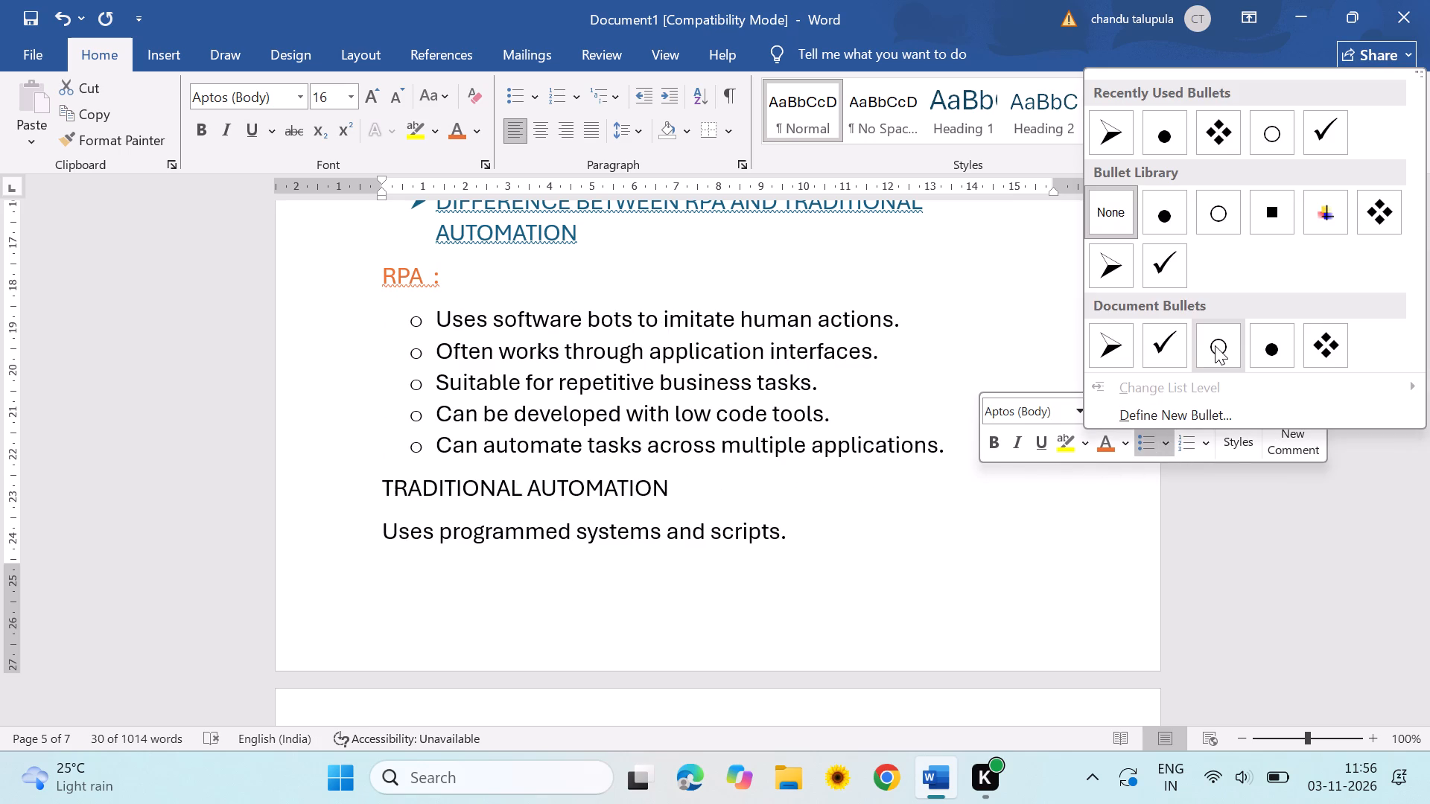
pyautogui.click(1215, 345)
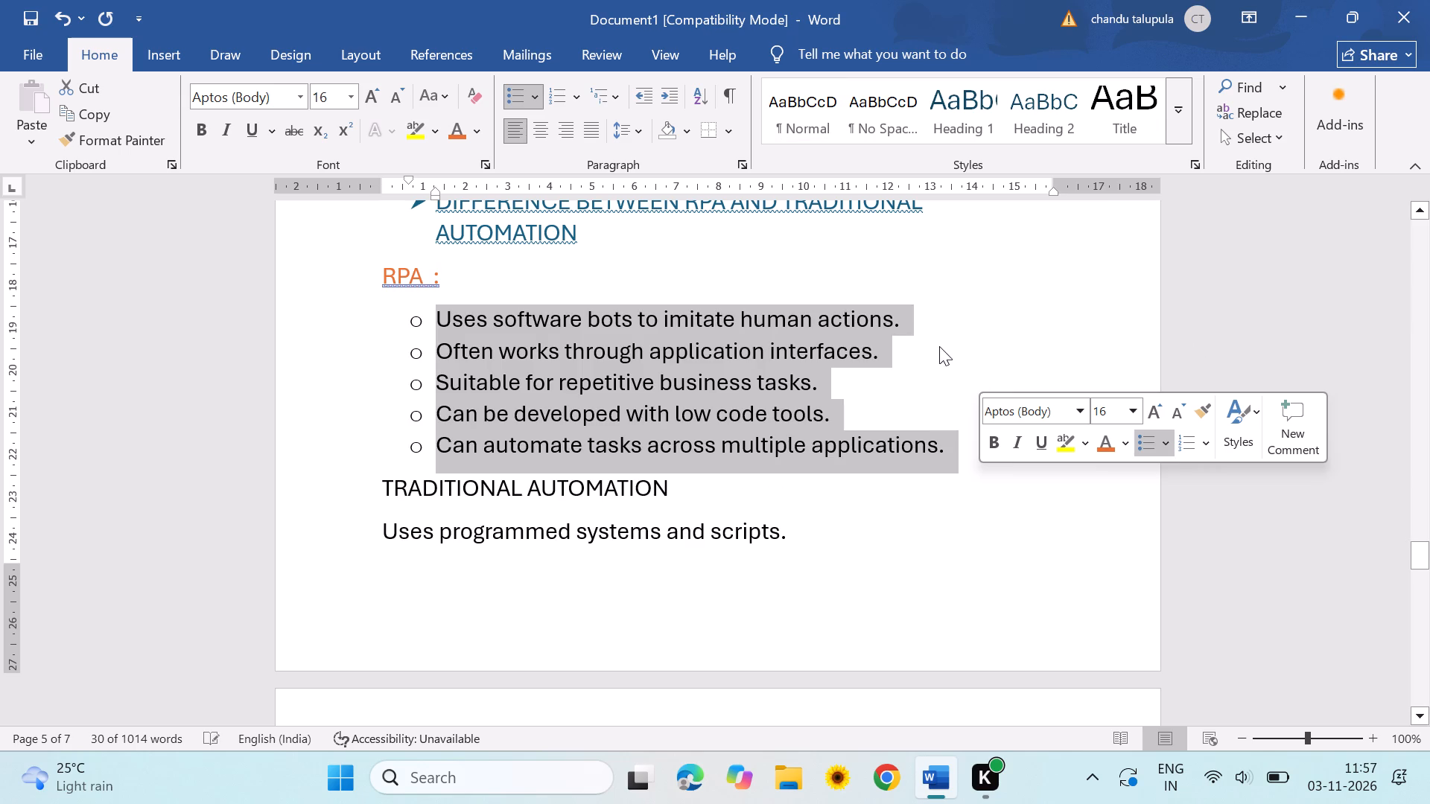
pyautogui.click(929, 342)
# Insert two unbulleted blank lines after "Can automate tasks across multiple applications.", before the "TRADITIONAL AUTOMATION" subheading.
pyautogui.click(982, 442)
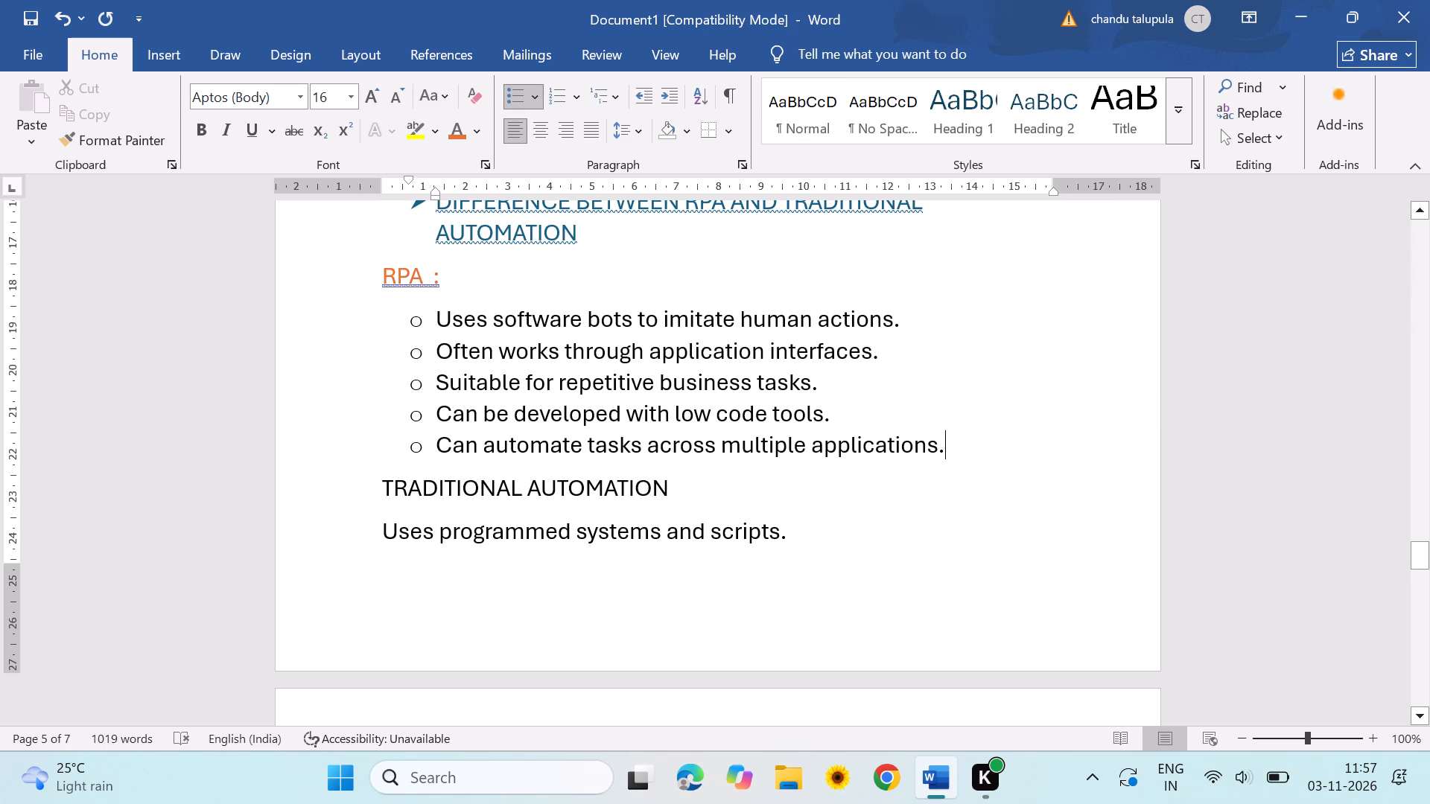
pyautogui.press('BackSpace')
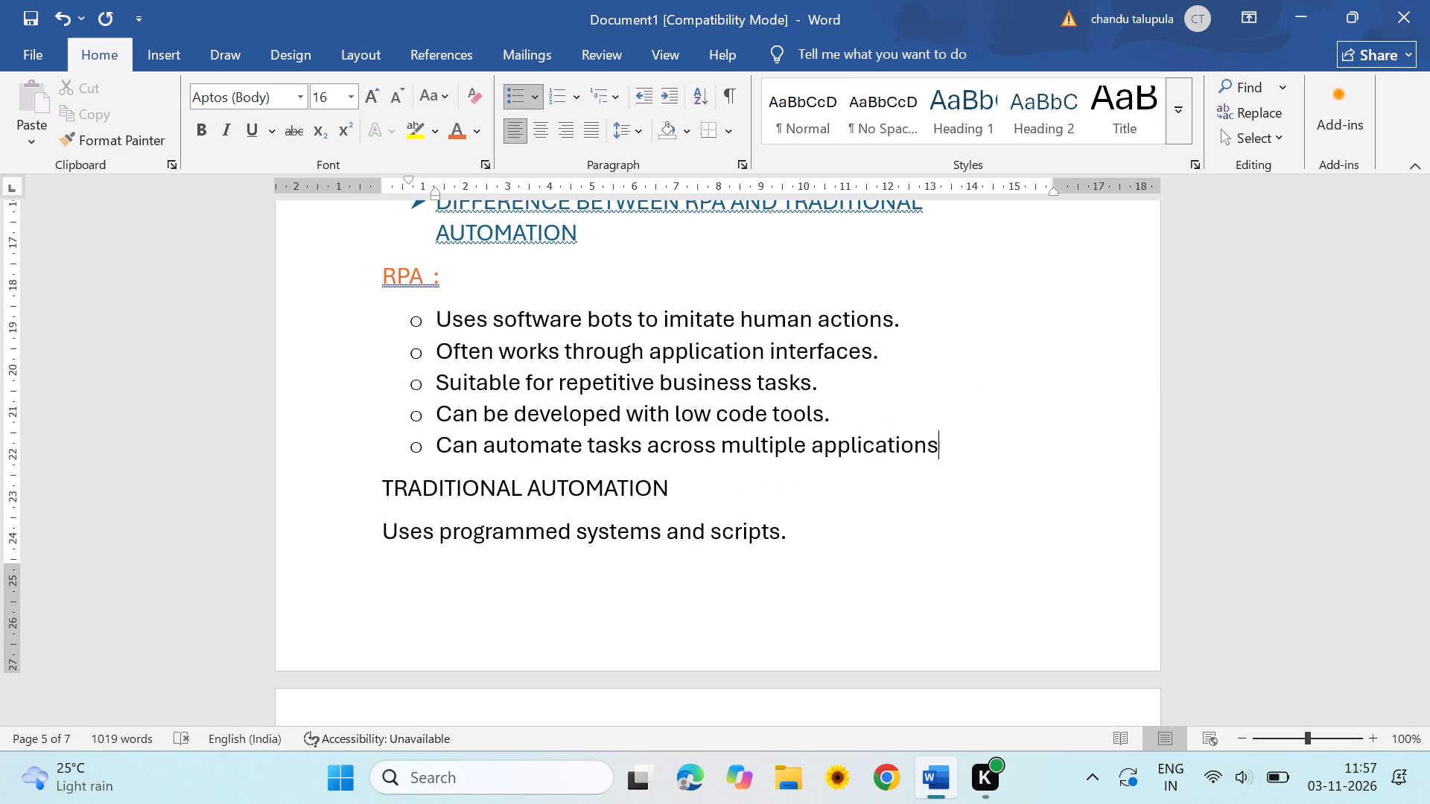
pyautogui.press('.')
pyautogui.press('Return')
pyautogui.press('BackSpace')
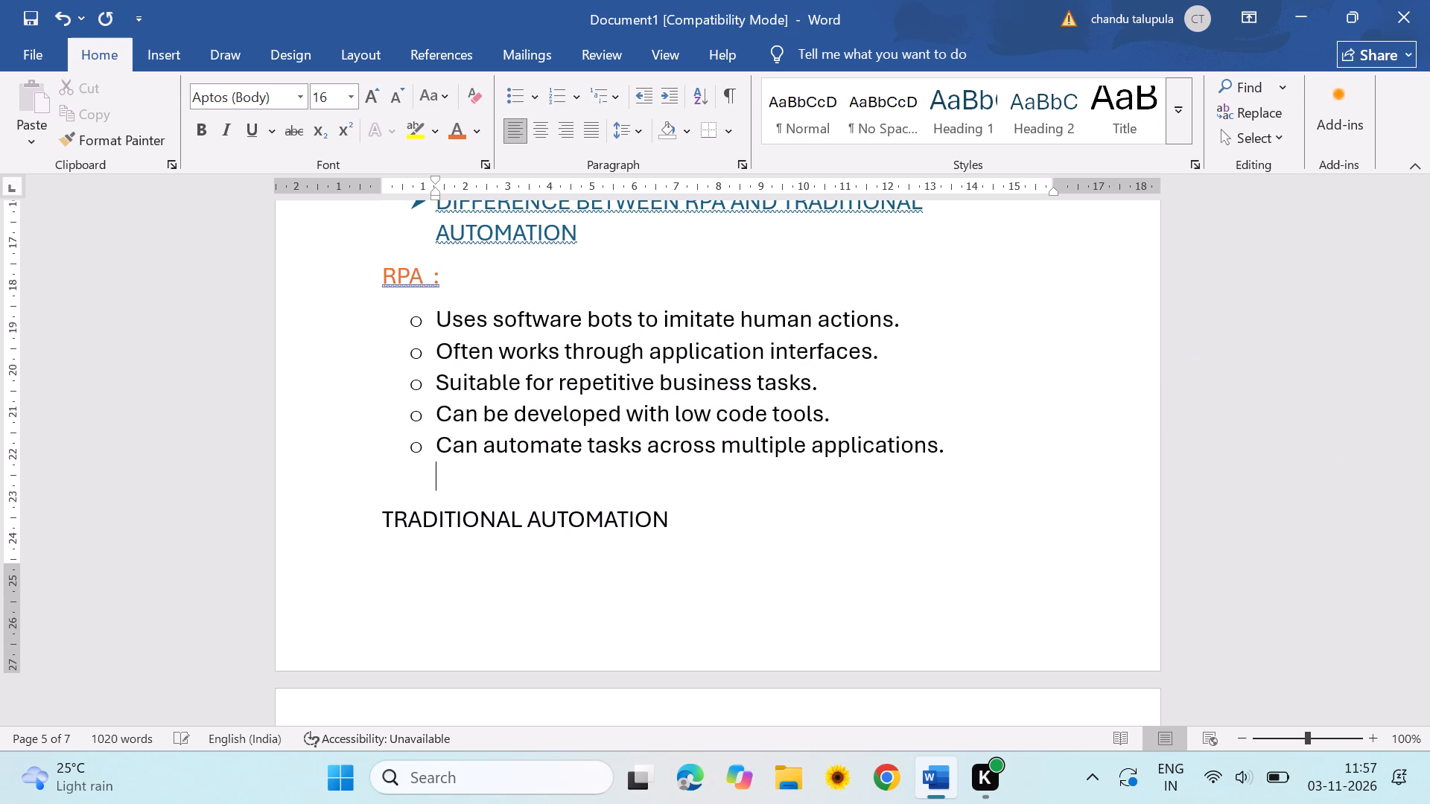
pyautogui.press('Return')
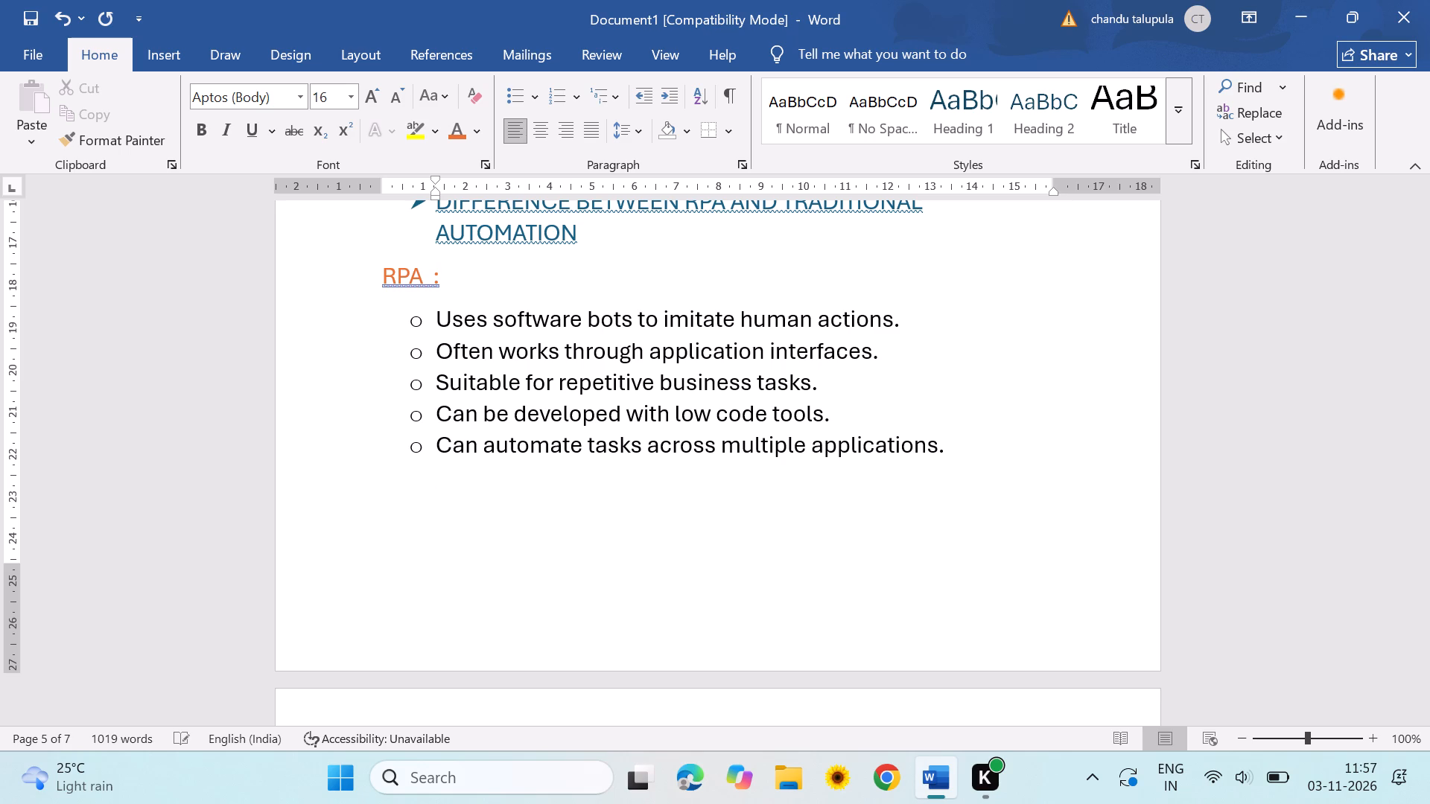
# Format the "TRADITIONAL AUTOMATION" subheading with the dark purple theme colour, a solid round bullet and a thick underline.
pyautogui.click(1417, 558)
pyautogui.moveTo(1417, 558); pyautogui.dragTo(1417, 580)
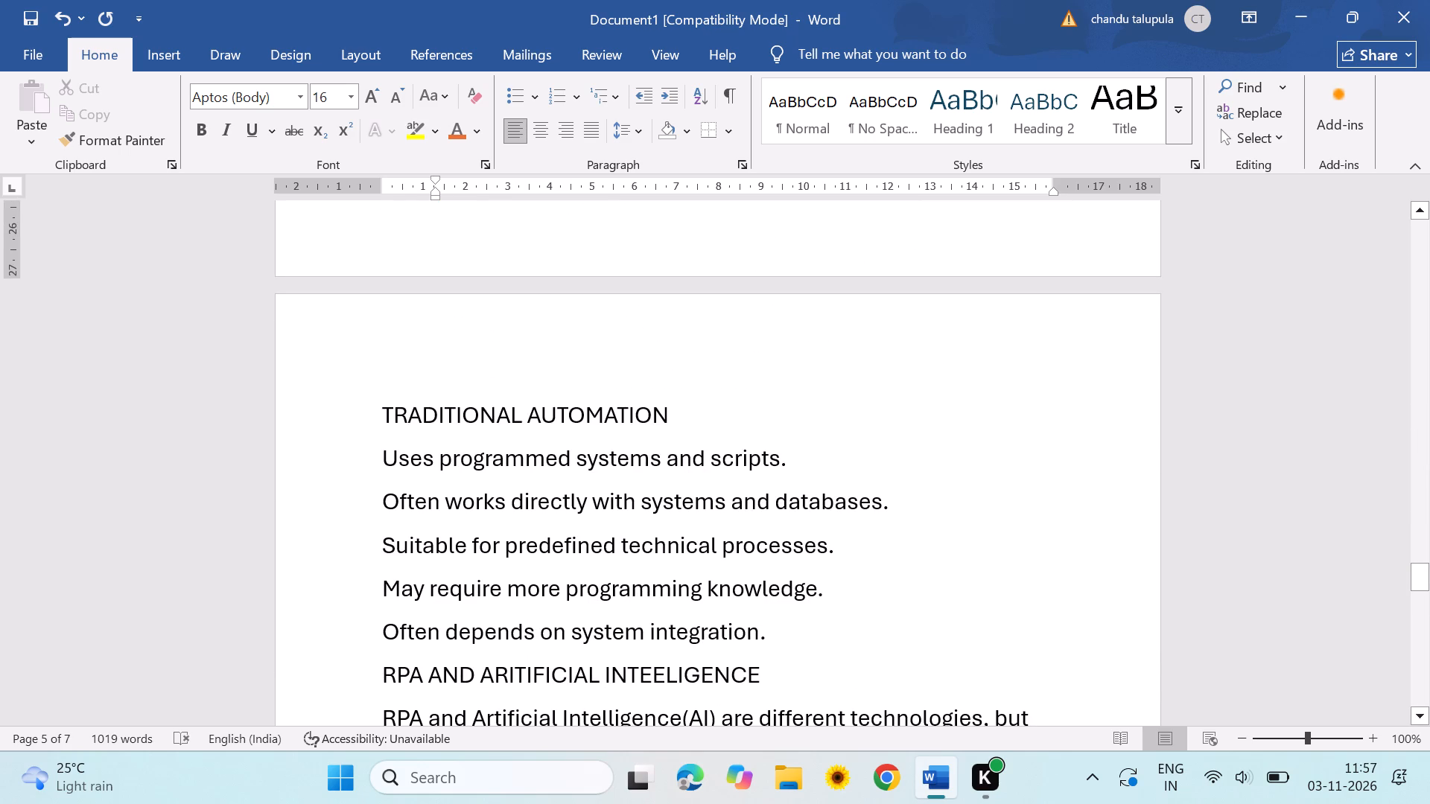
pyautogui.moveTo(379, 423); pyautogui.dragTo(753, 421)
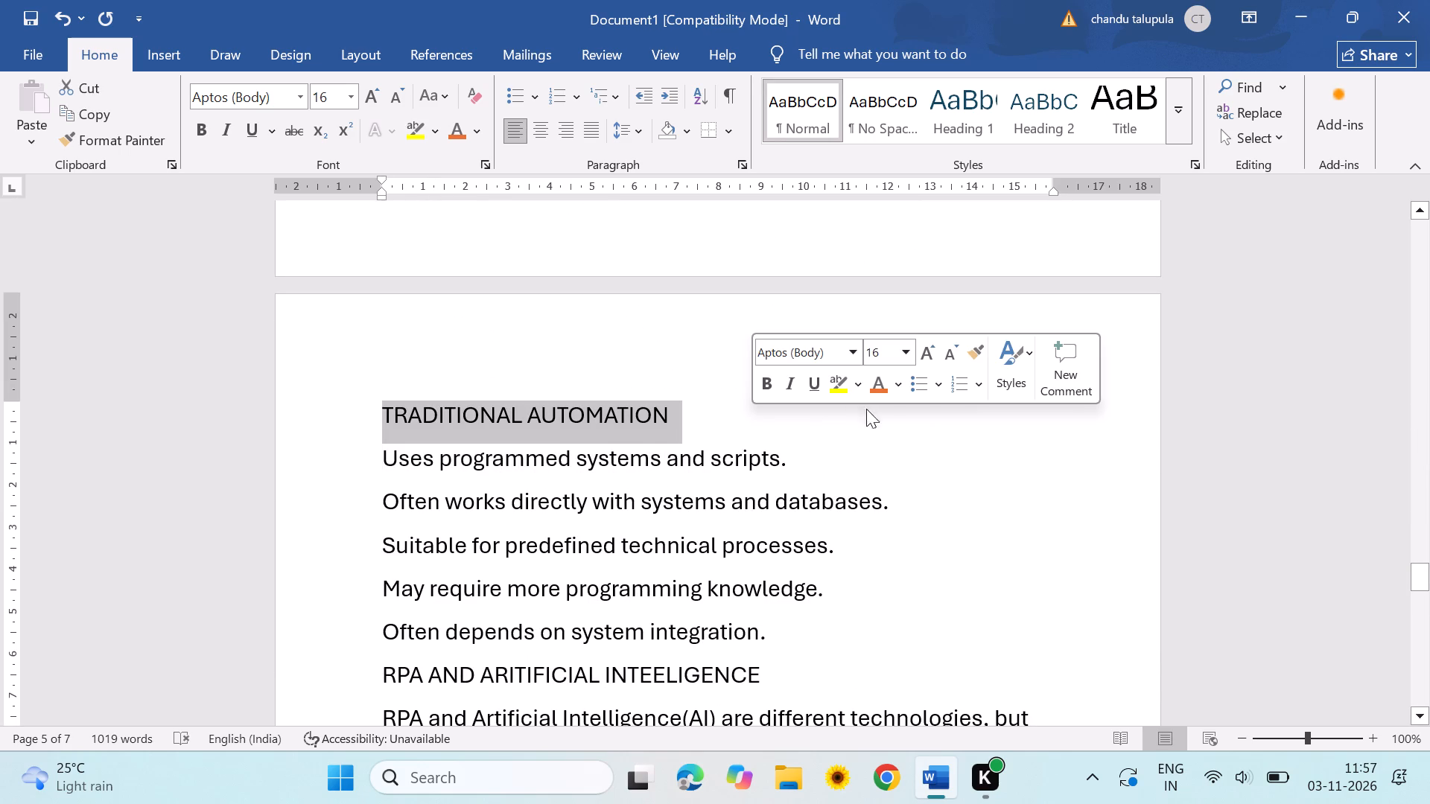
pyautogui.click(900, 387)
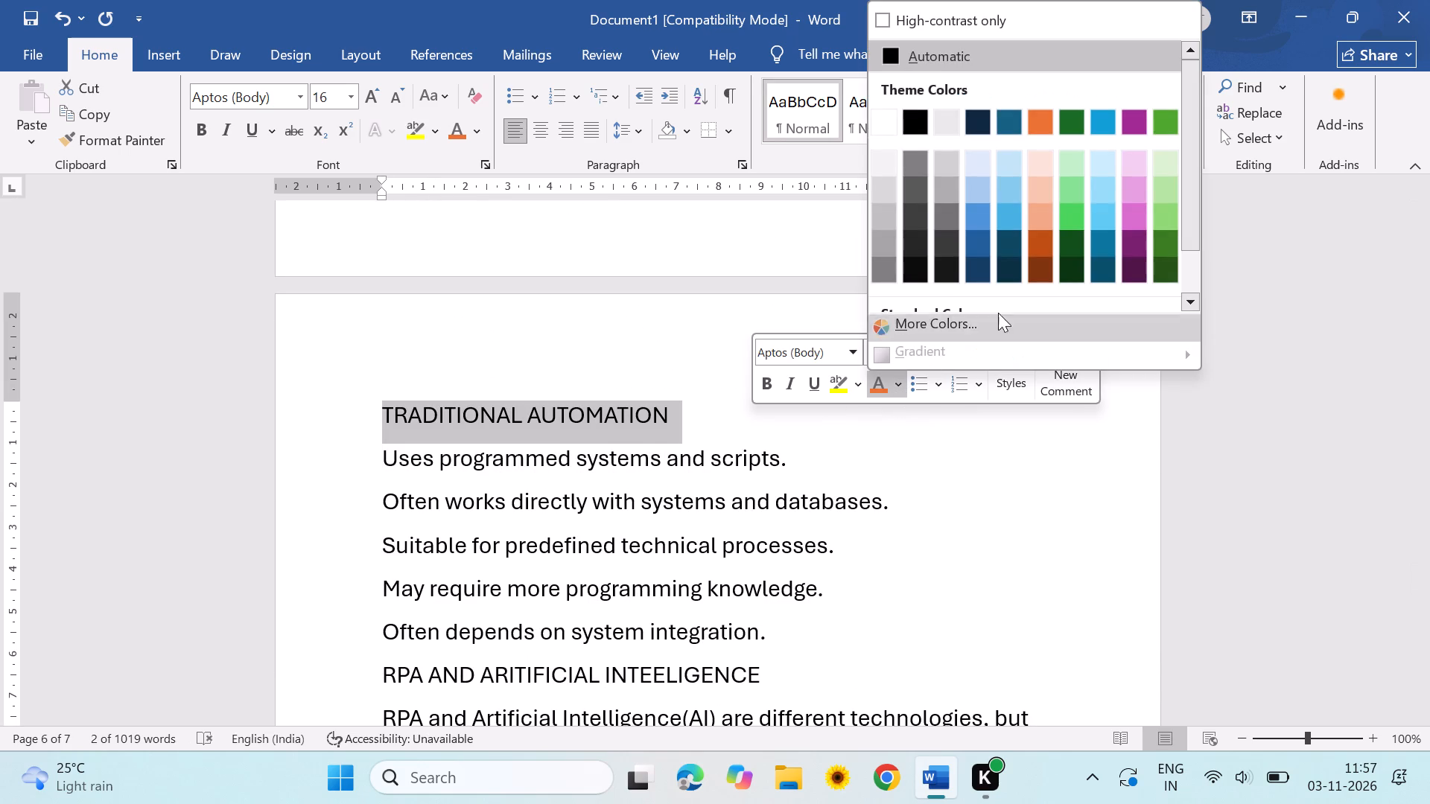
pyautogui.click(1134, 247)
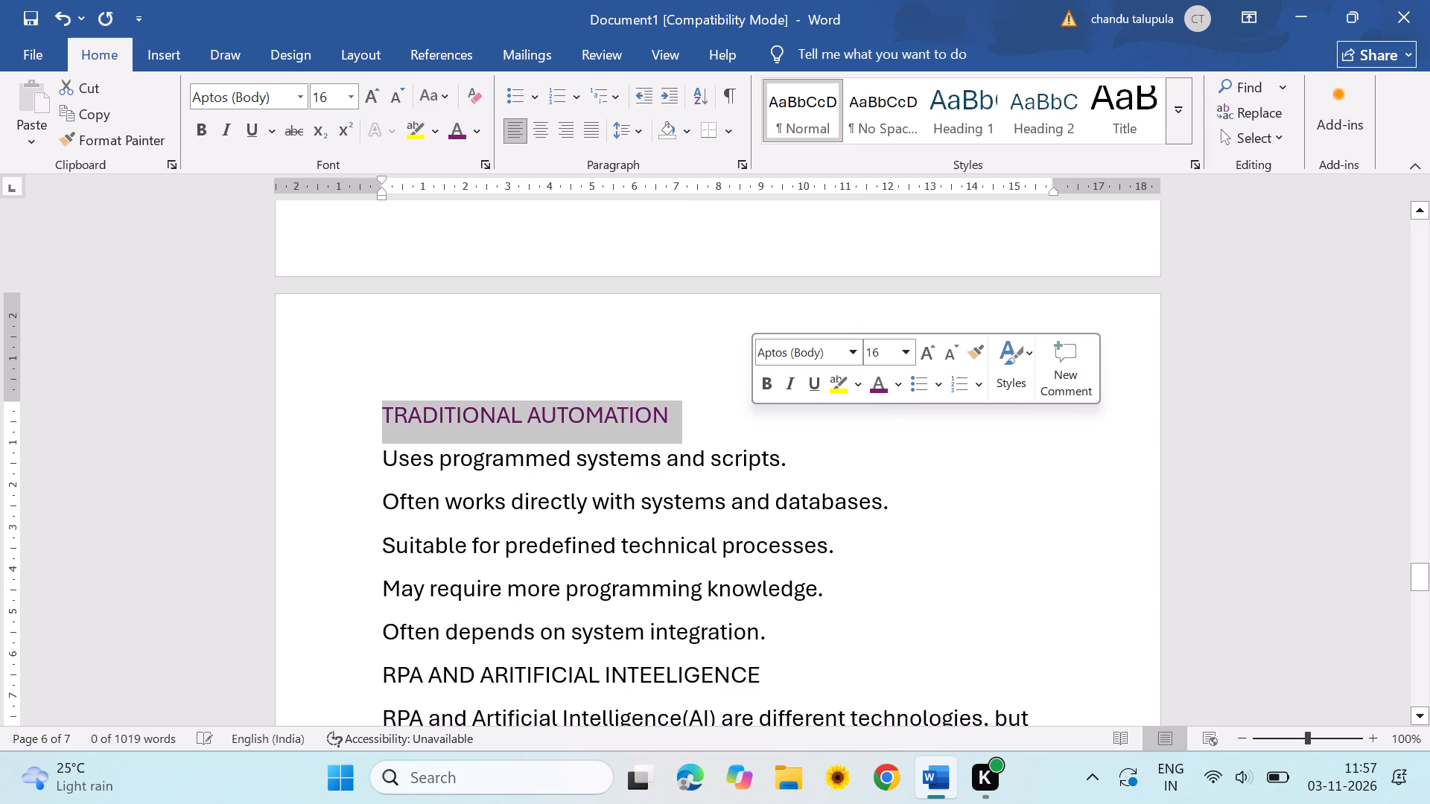
pyautogui.click(934, 391)
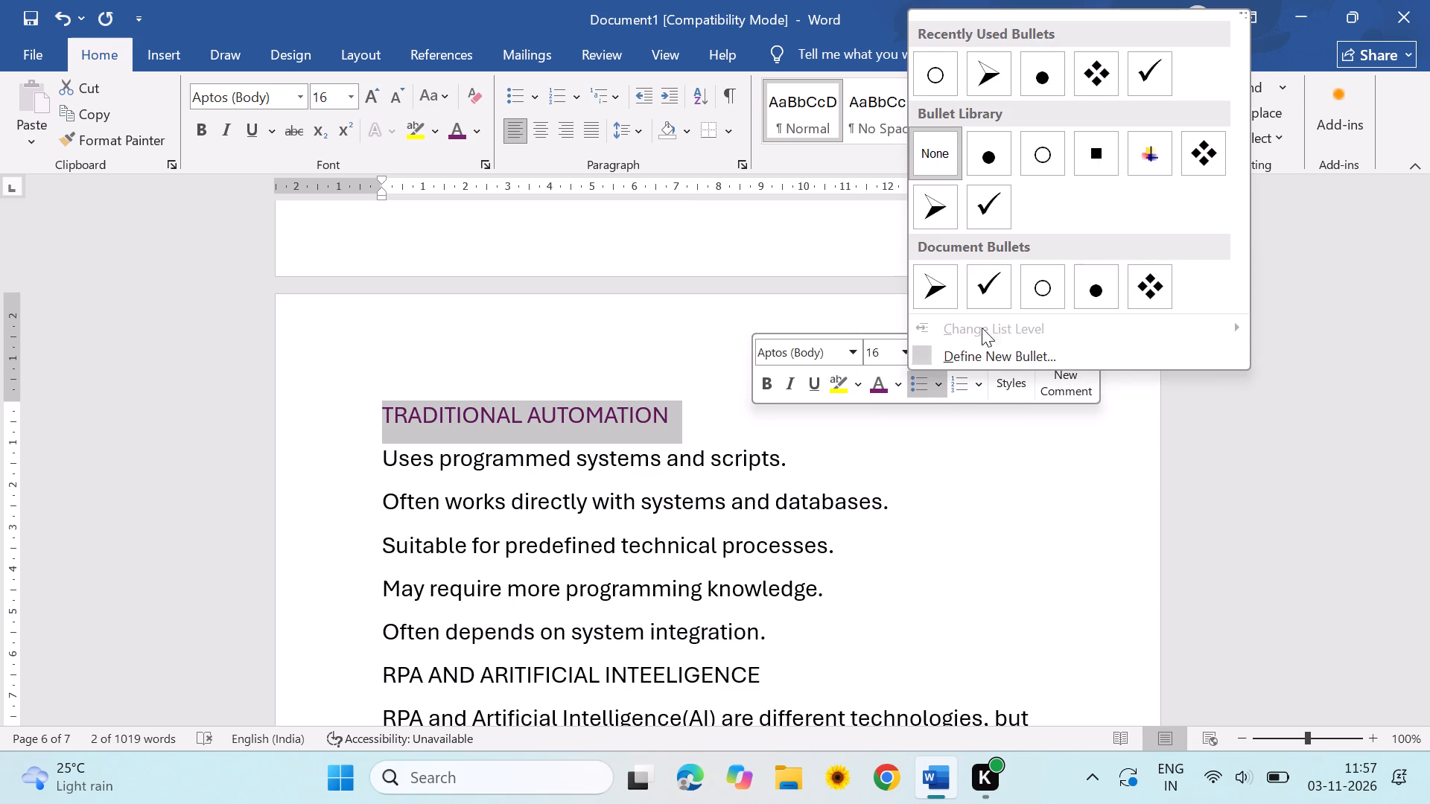
pyautogui.click(1091, 289)
pyautogui.click(1023, 503)
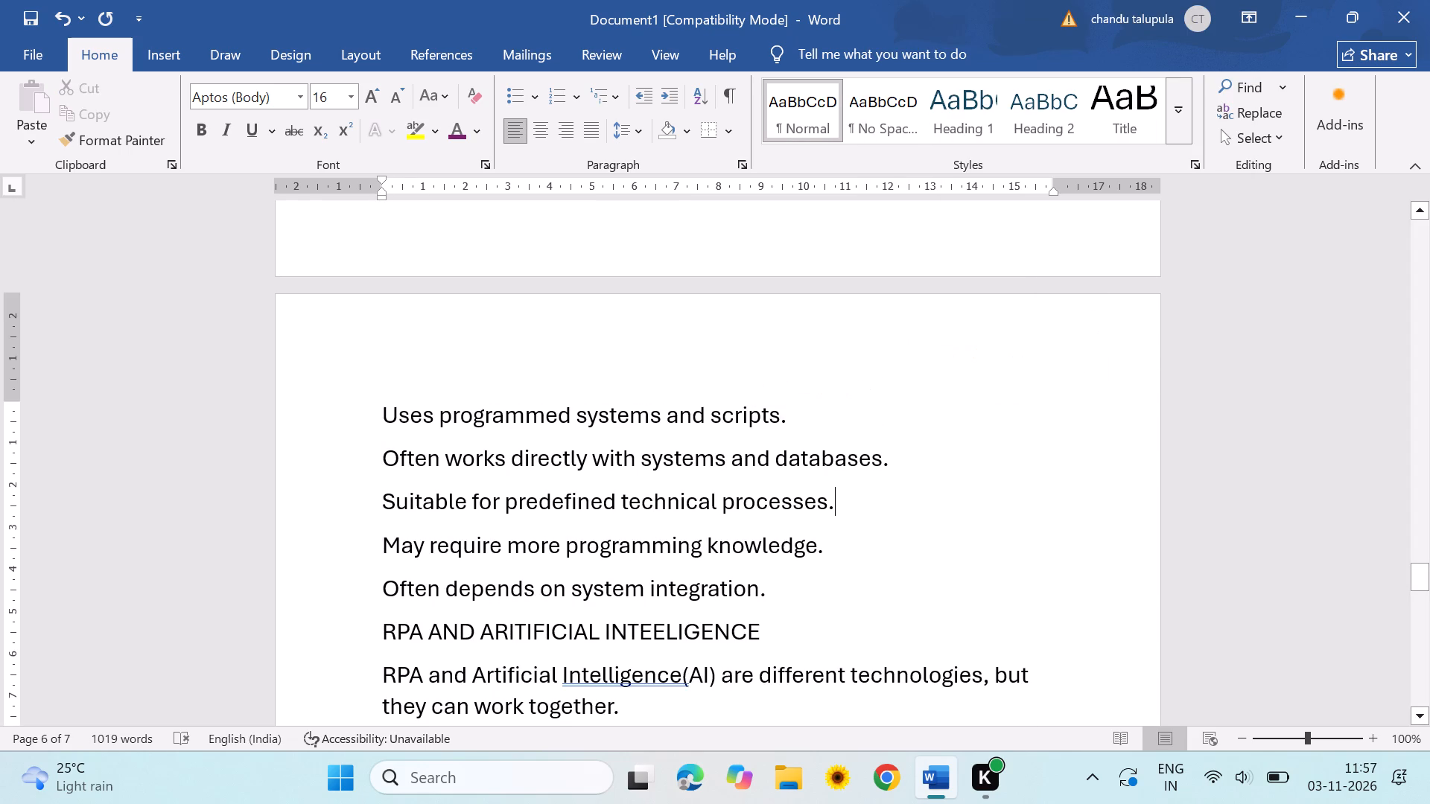
pyautogui.moveTo(1413, 578); pyautogui.dragTo(1413, 578)
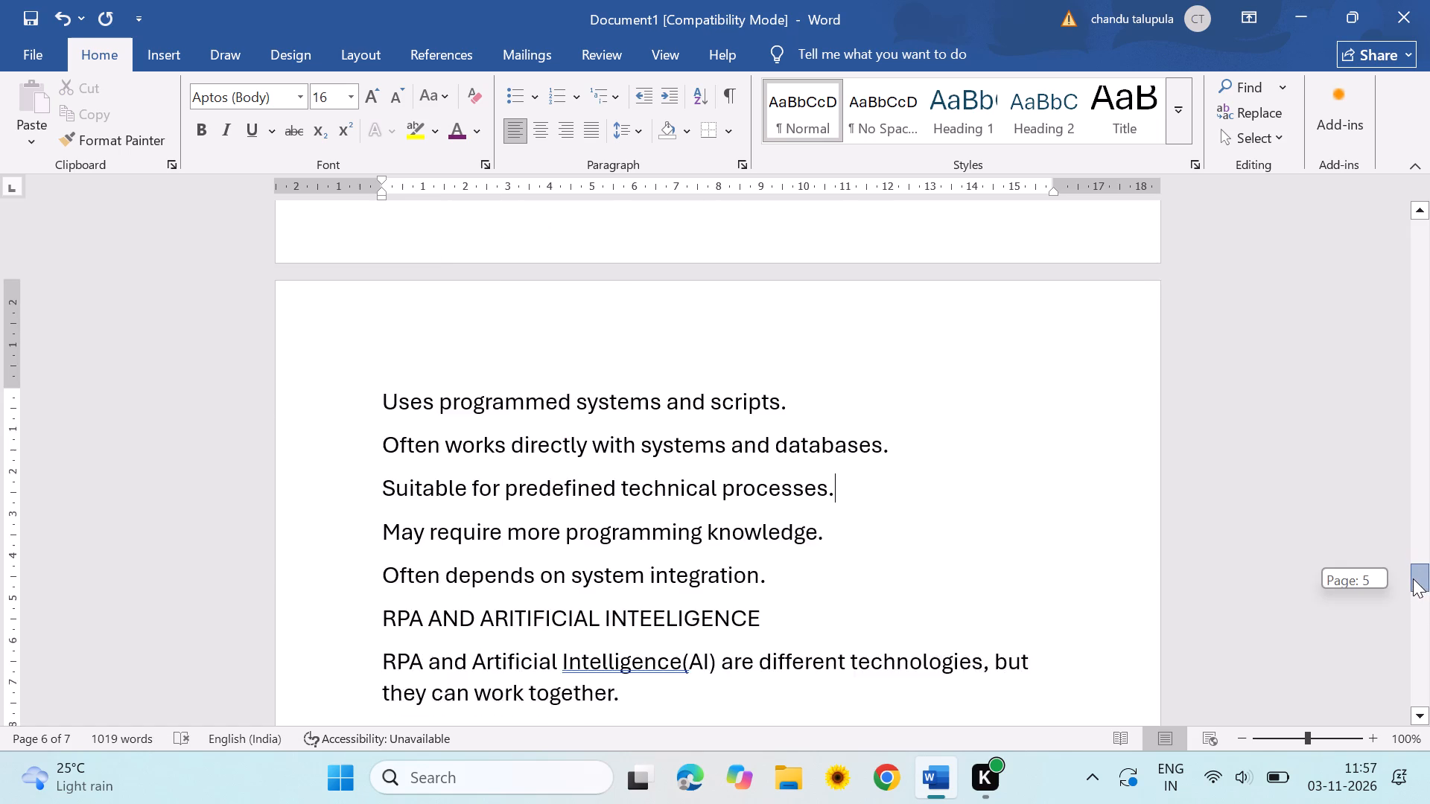
pyautogui.moveTo(1413, 578); pyautogui.dragTo(1414, 552)
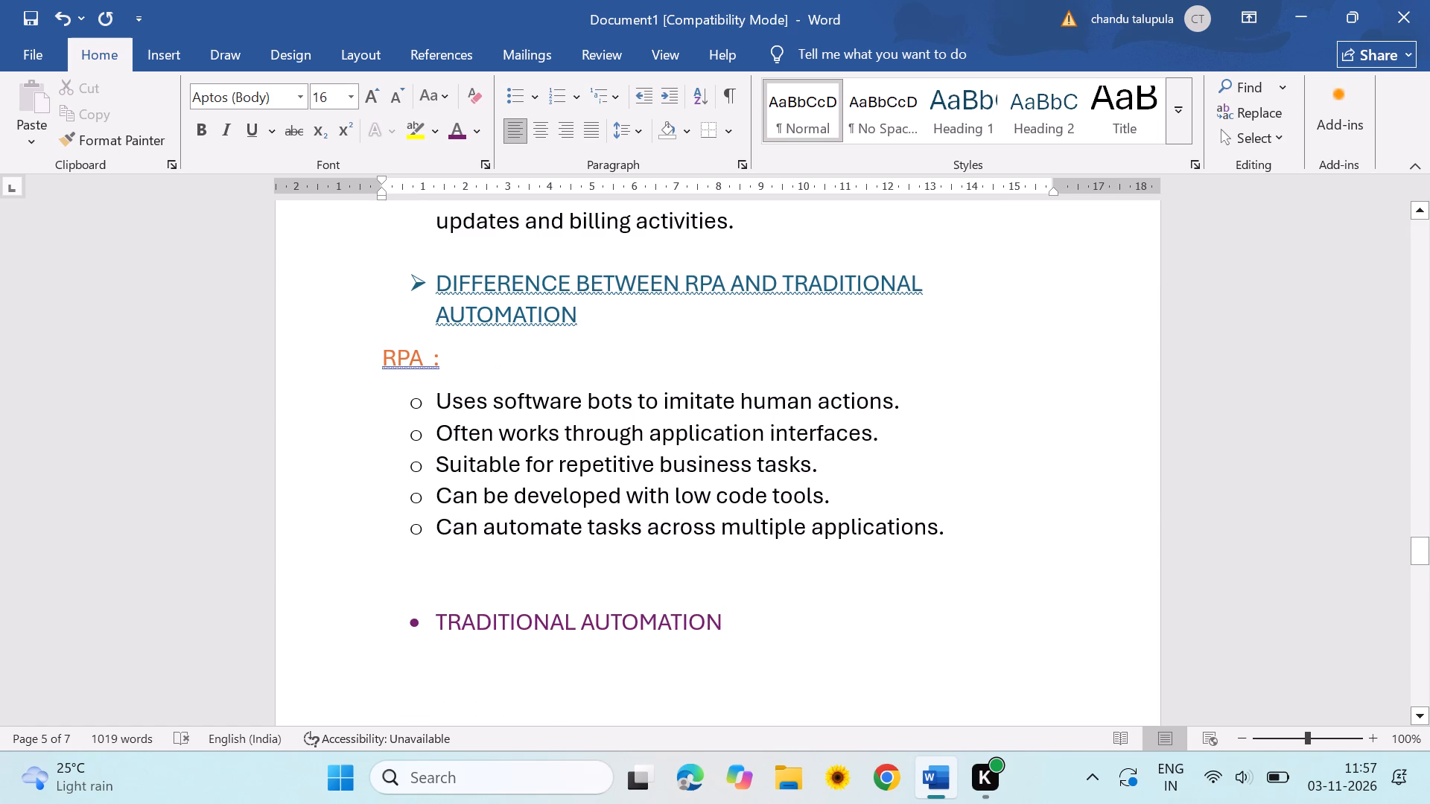
pyautogui.moveTo(430, 616); pyautogui.dragTo(775, 635)
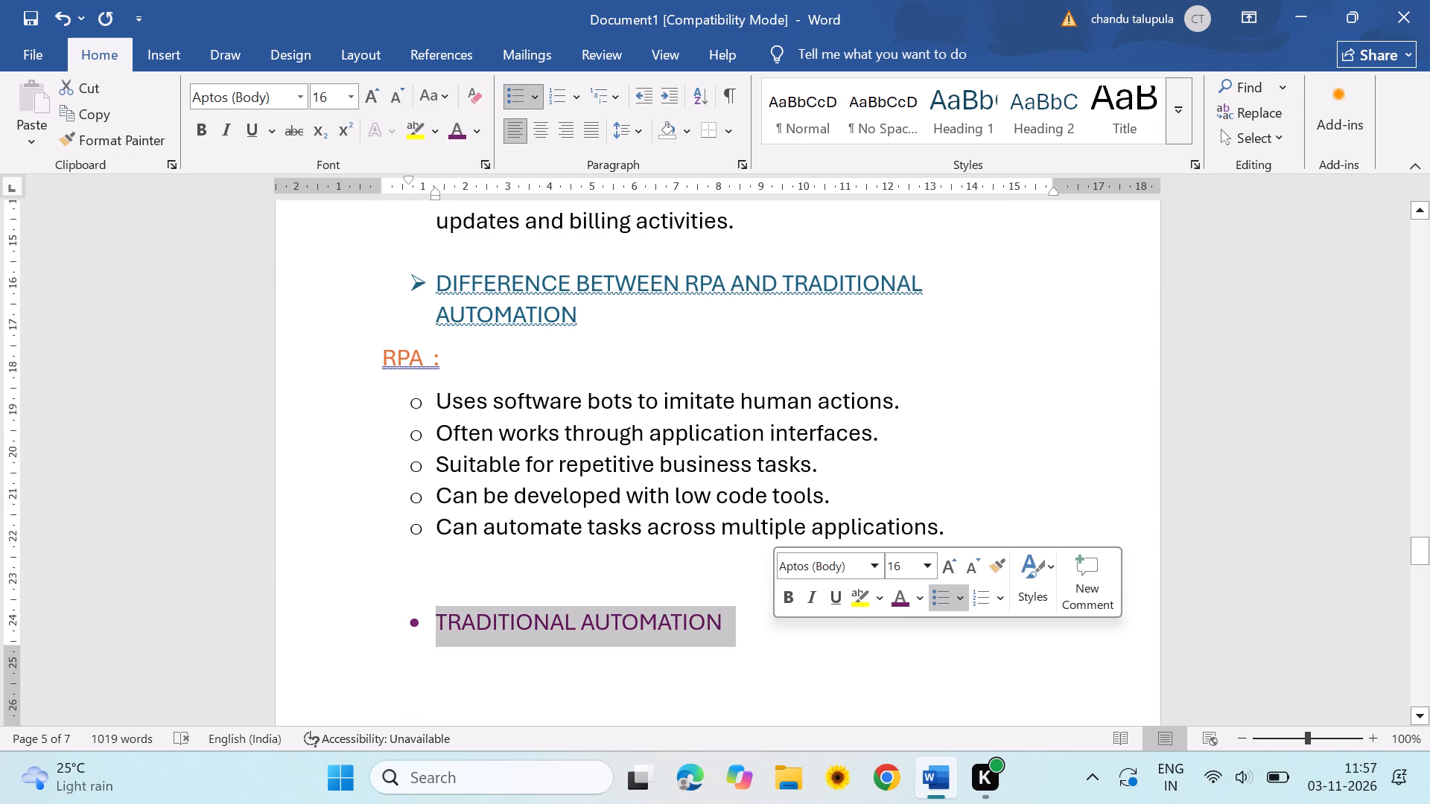
pyautogui.click(271, 125)
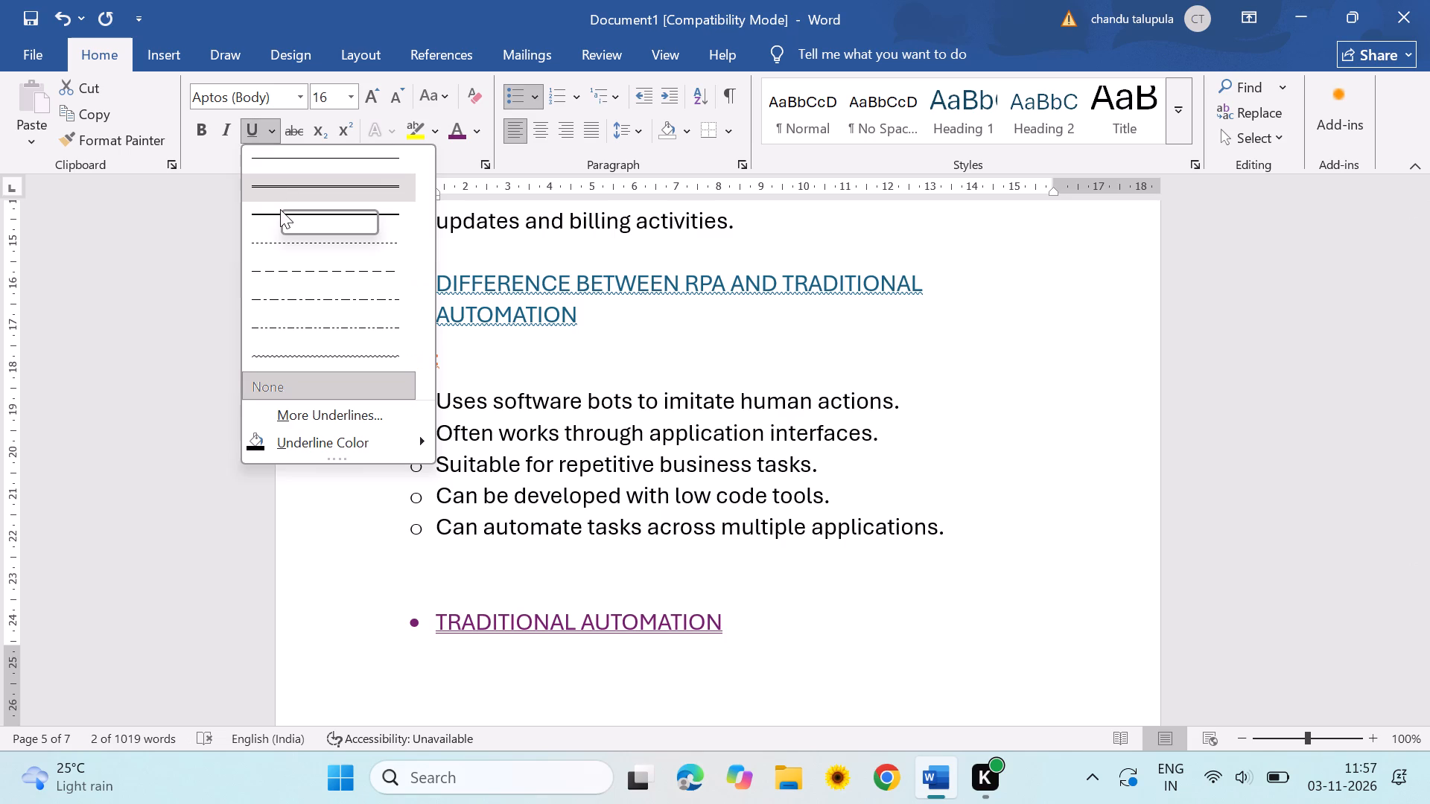
pyautogui.click(271, 214)
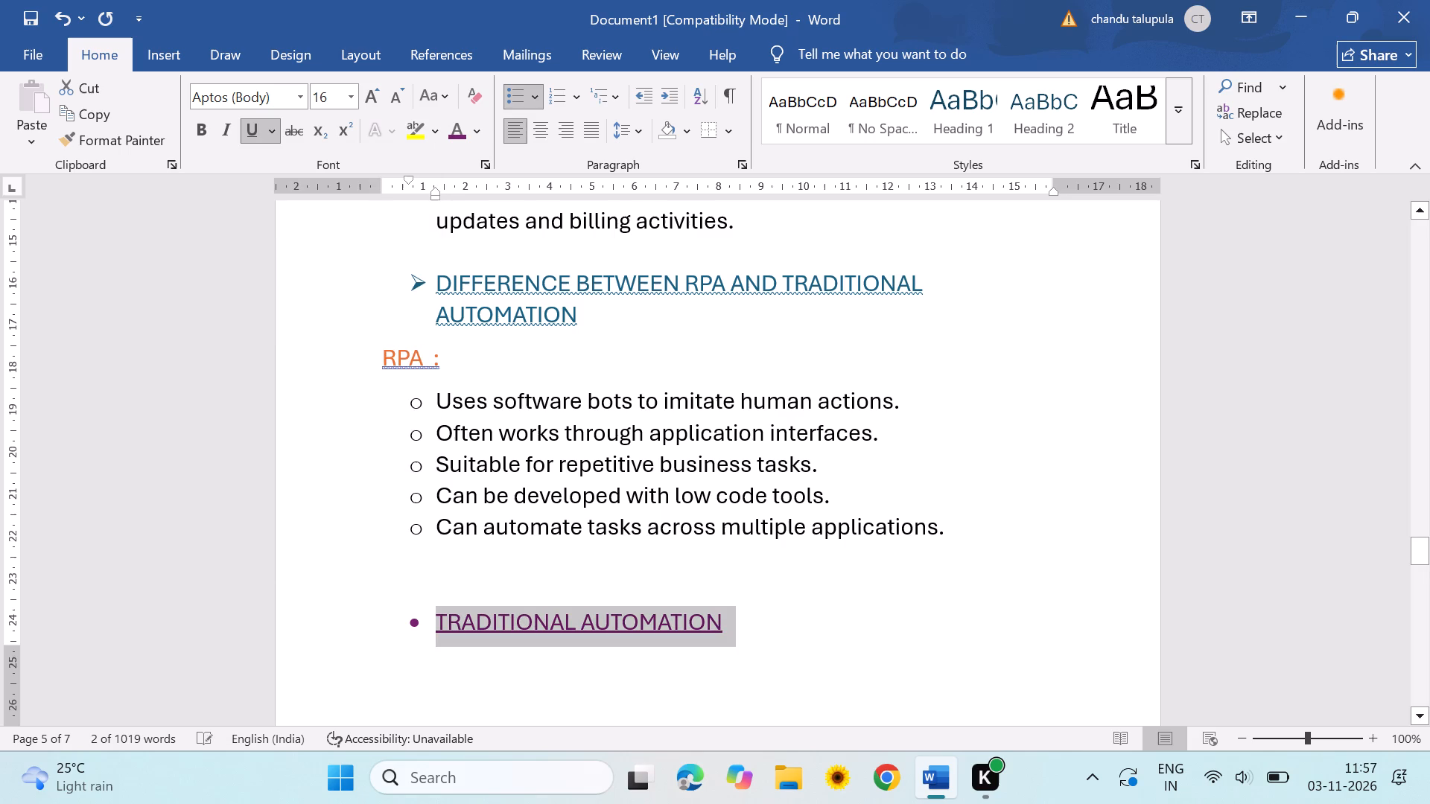
pyautogui.click(1102, 383)
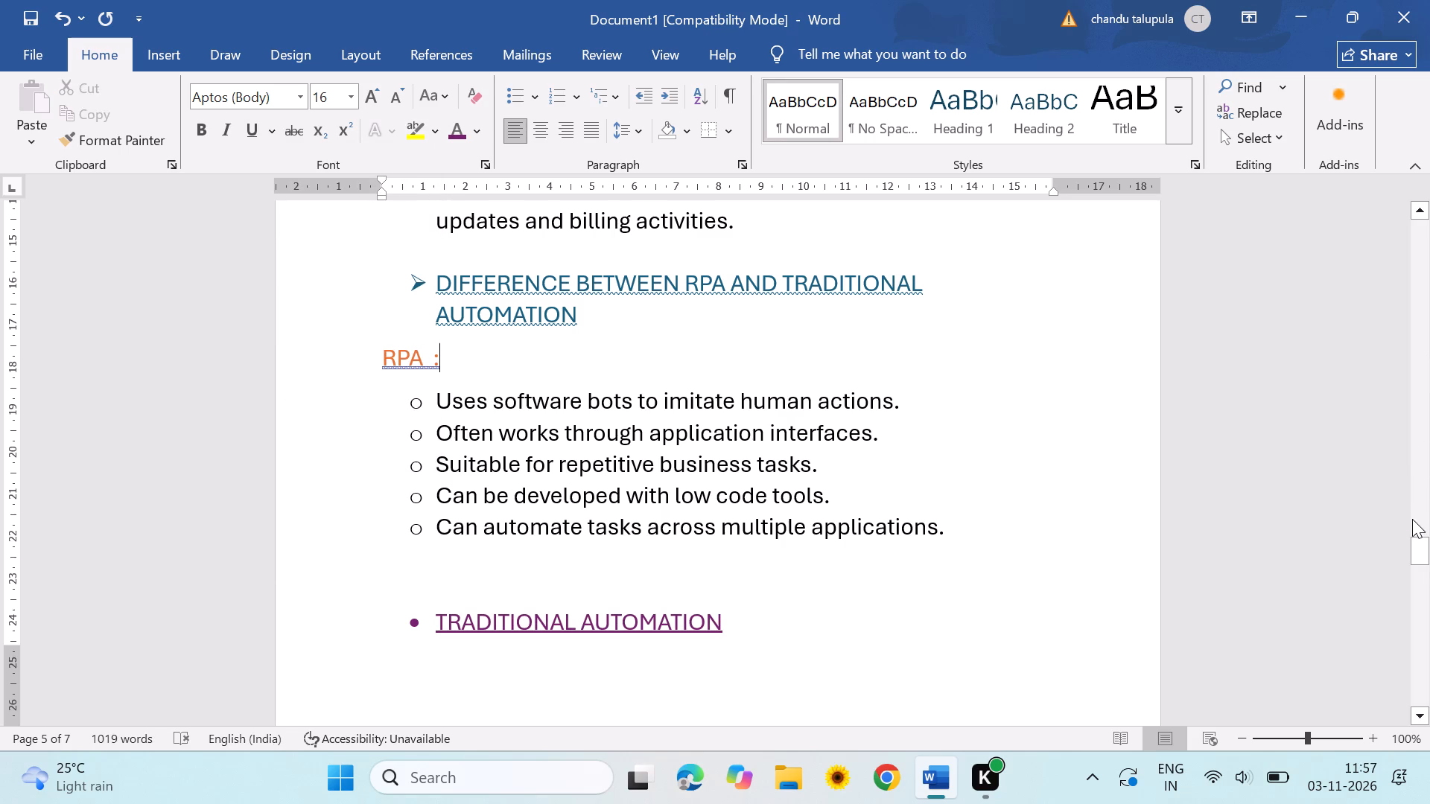
# Number the five traditional automation lines from "Uses programmed systems and scripts." through "Often depends on system integration." with lowercase Roman numerals.
pyautogui.moveTo(1423, 538); pyautogui.dragTo(1418, 567)
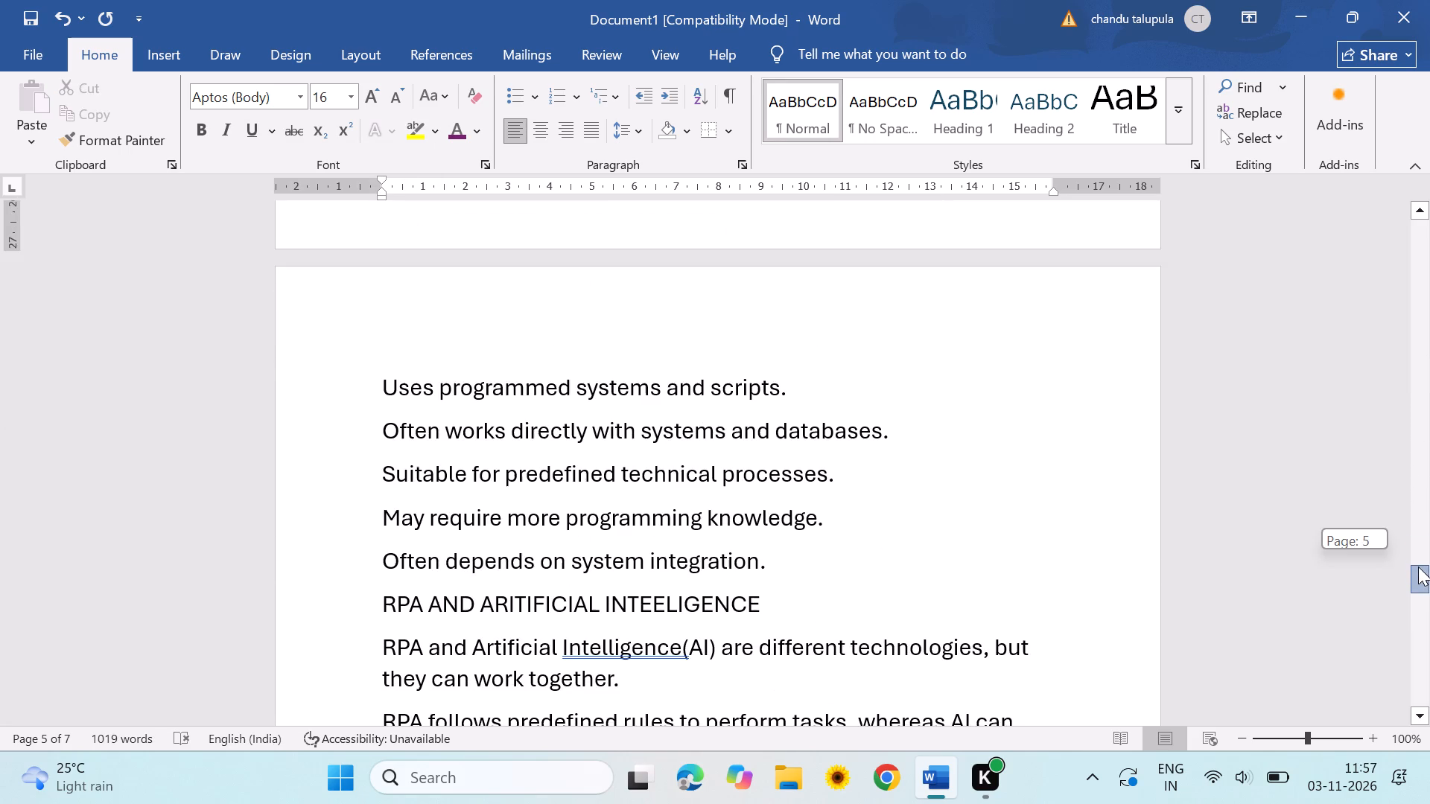
pyautogui.moveTo(1418, 567); pyautogui.dragTo(1418, 566)
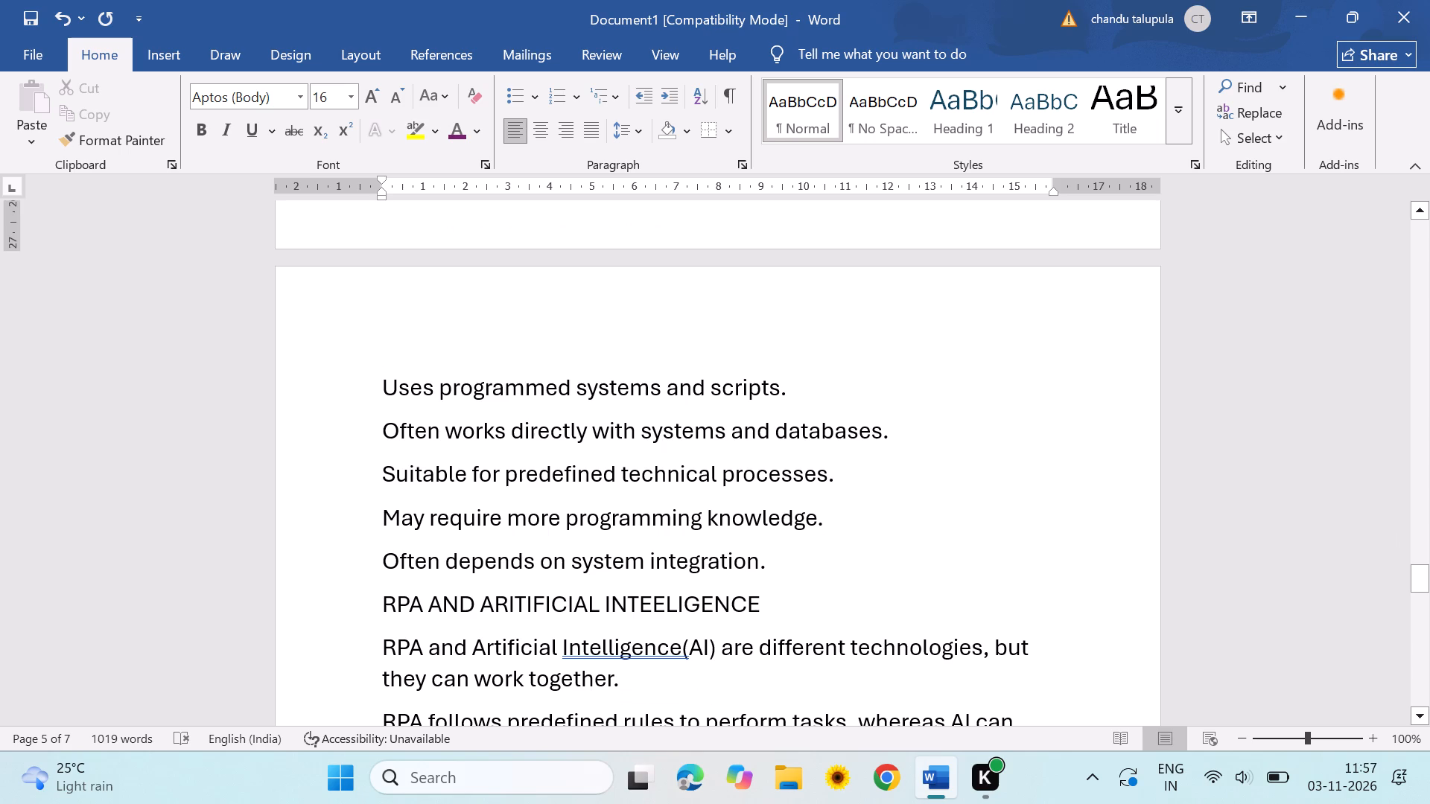
pyautogui.moveTo(378, 380); pyautogui.dragTo(820, 558)
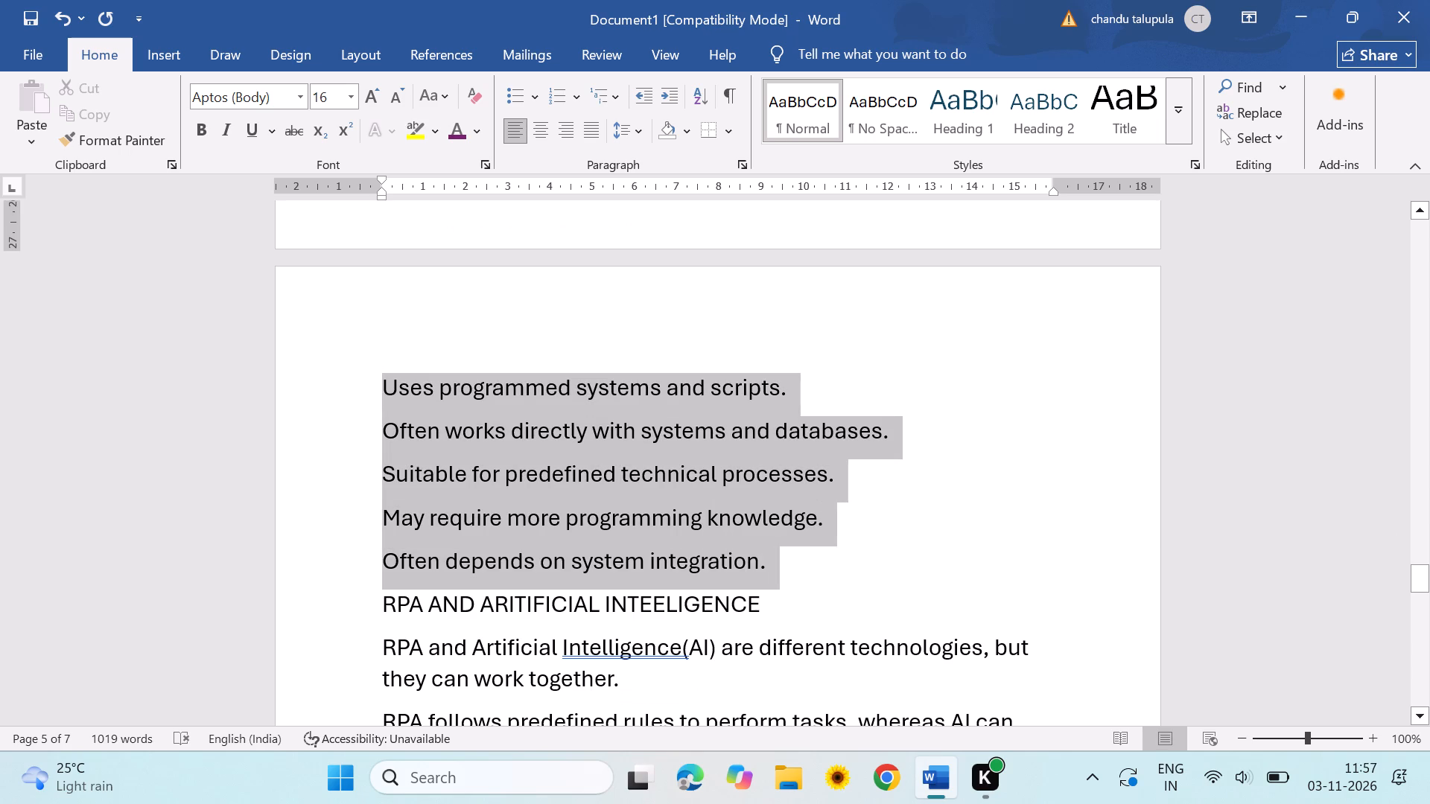
pyautogui.moveTo(820, 558); pyautogui.dragTo(834, 556)
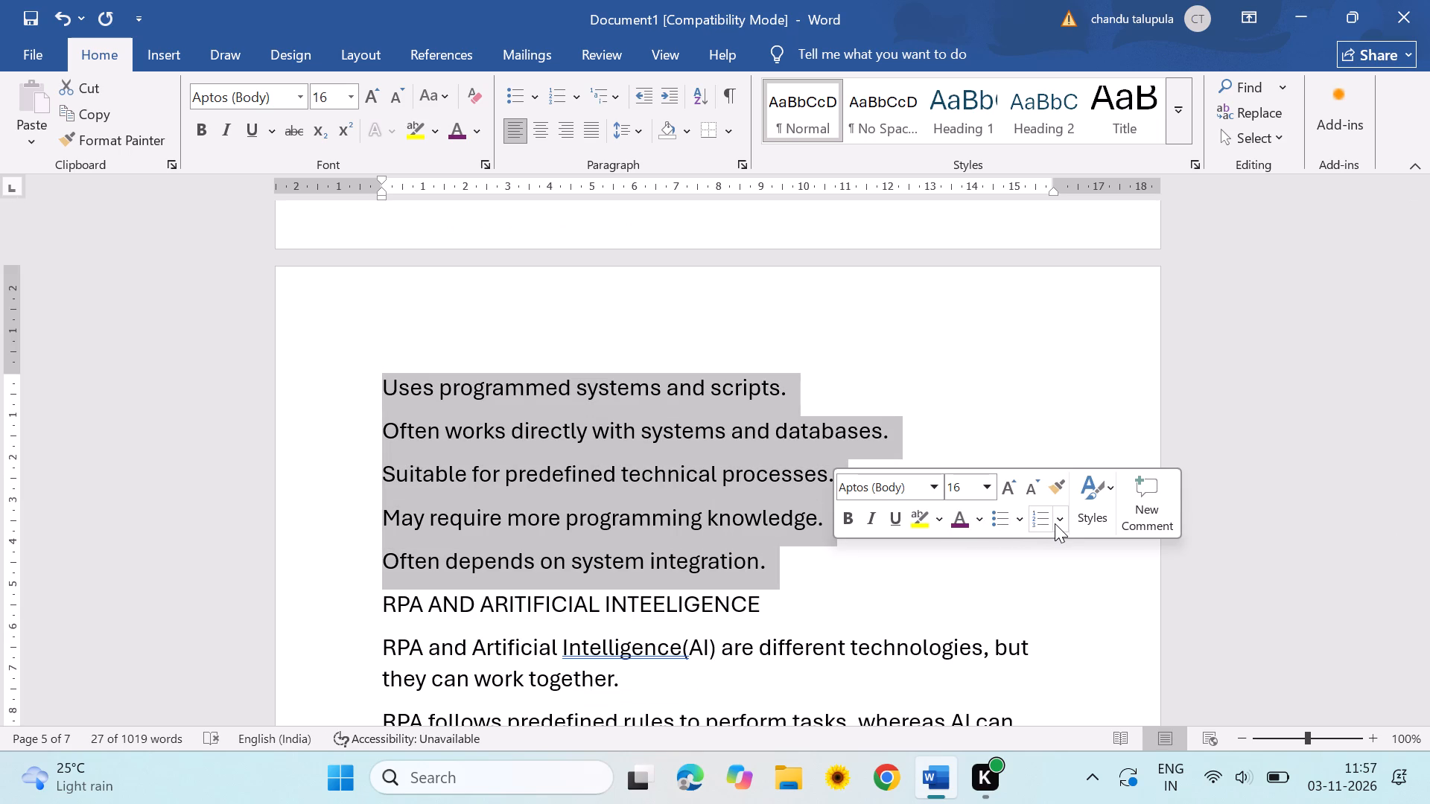
pyautogui.click(1055, 523)
pyautogui.click(1143, 392)
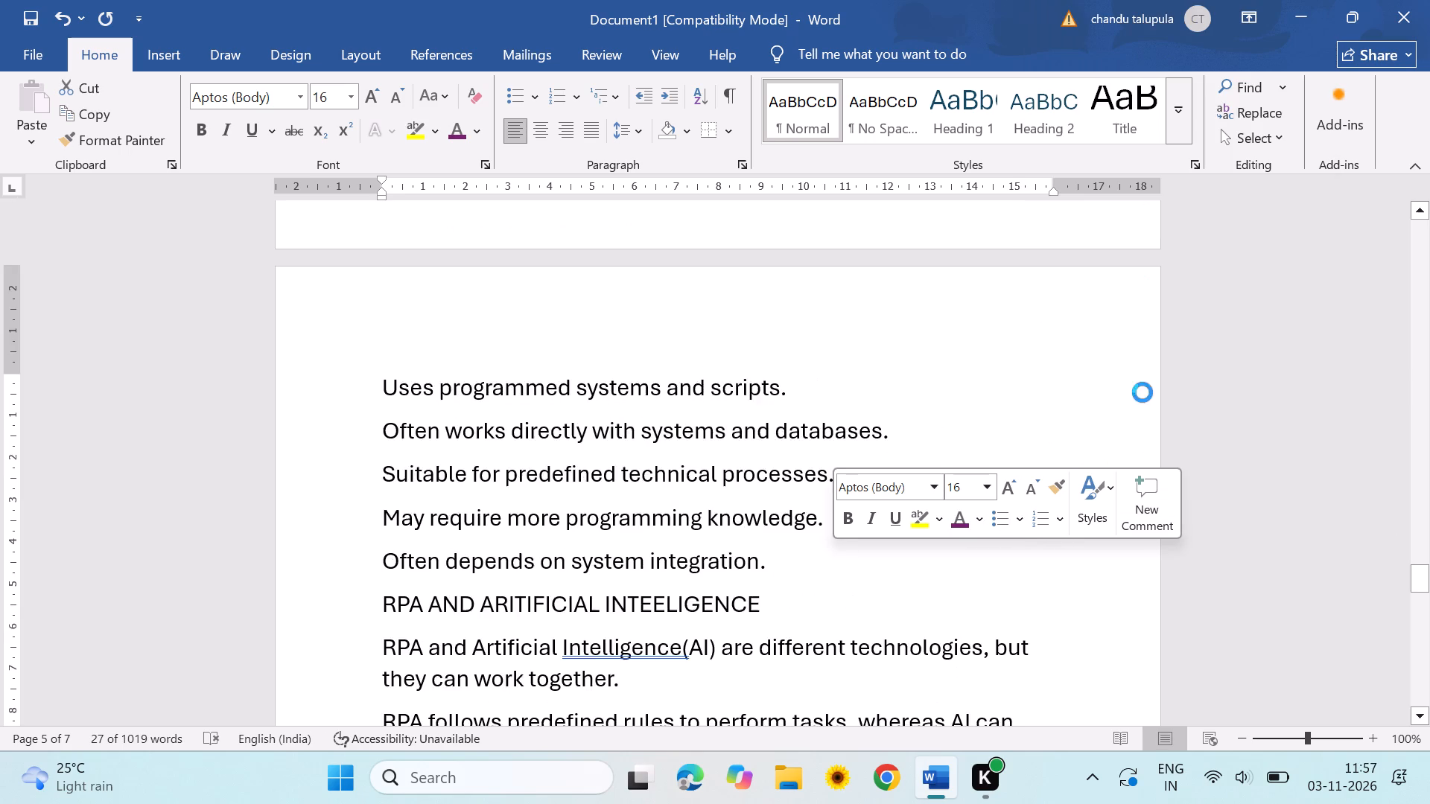
pyautogui.click(972, 354)
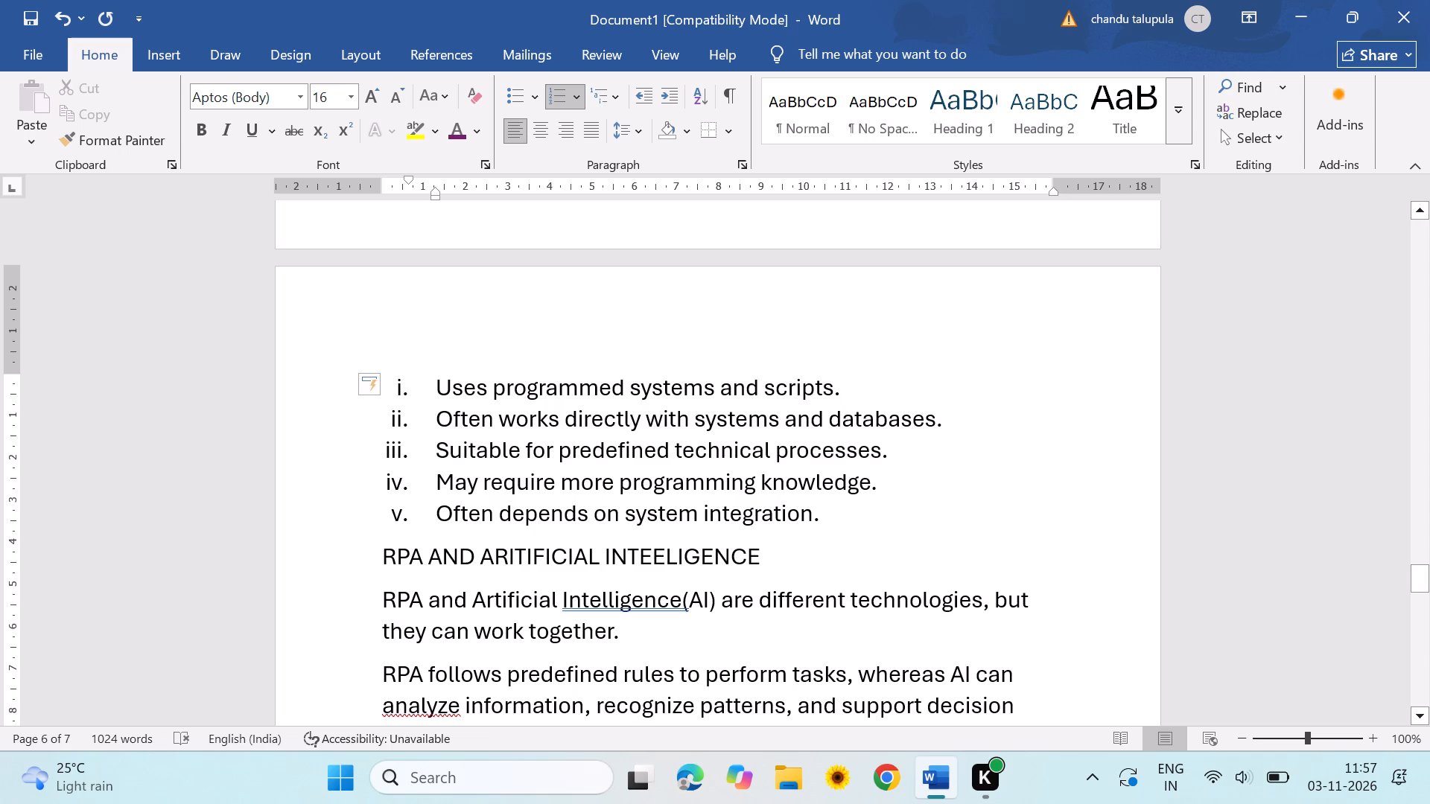
# Insert an unnumbered blank line after "Often depends on system integration.".
pyautogui.click(864, 516)
pyautogui.press('Return')
pyautogui.press('BackSpace')
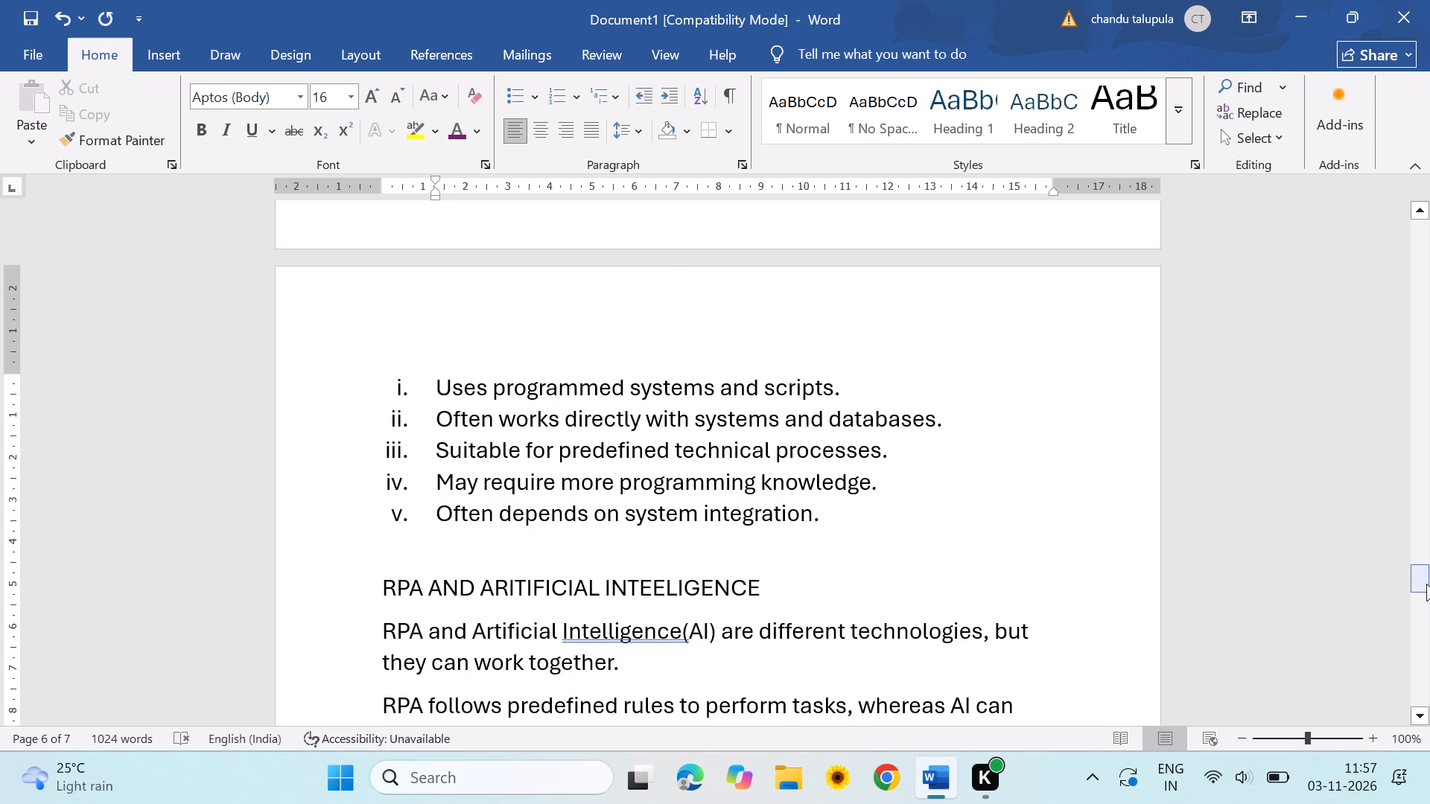
# Format the heading "RPA AND ARITIFICIAL INTEELIGENCE" with the standard dark red colour, a wavy underline and an arrow bullet.
pyautogui.moveTo(1426, 584); pyautogui.dragTo(1426, 600)
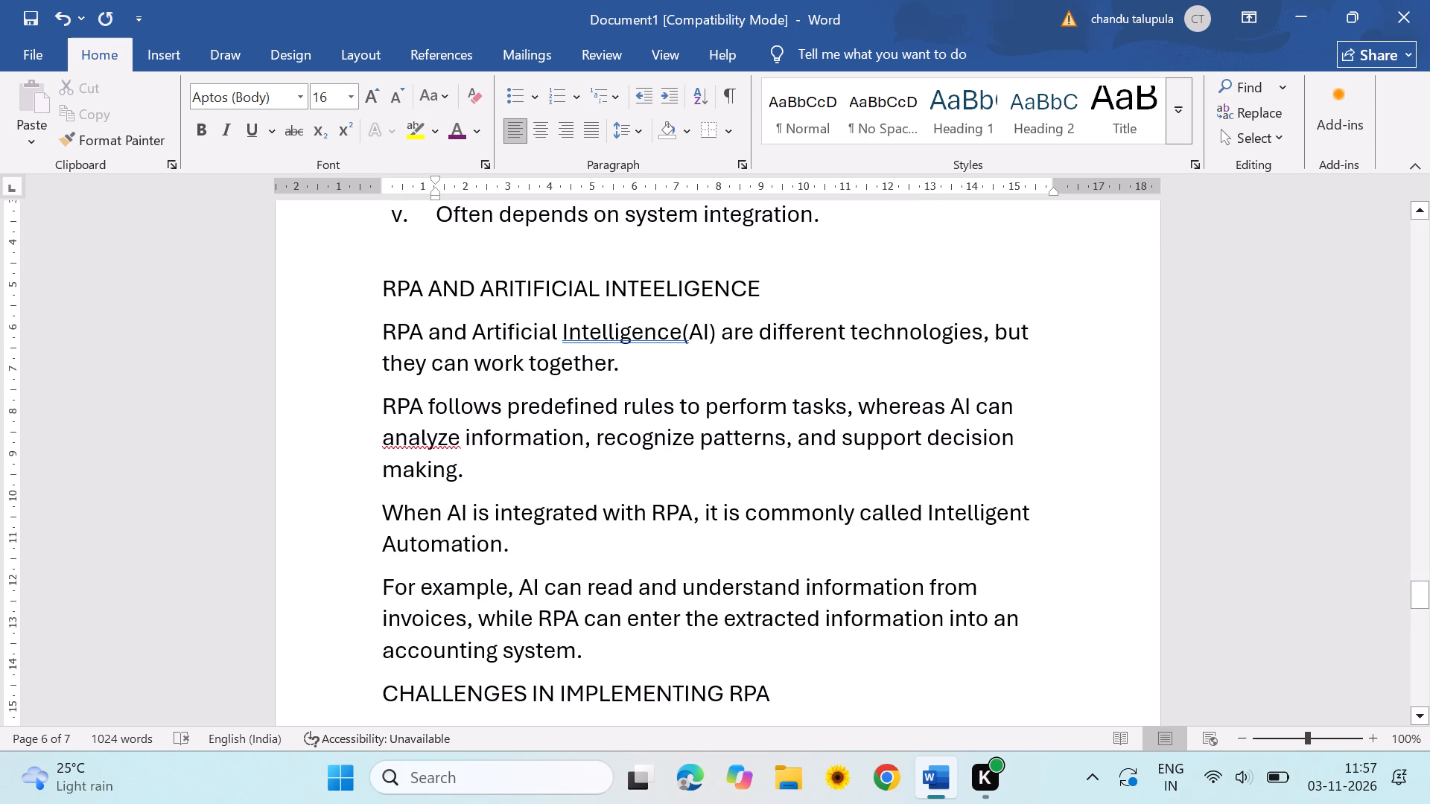
pyautogui.moveTo(382, 288); pyautogui.dragTo(756, 286)
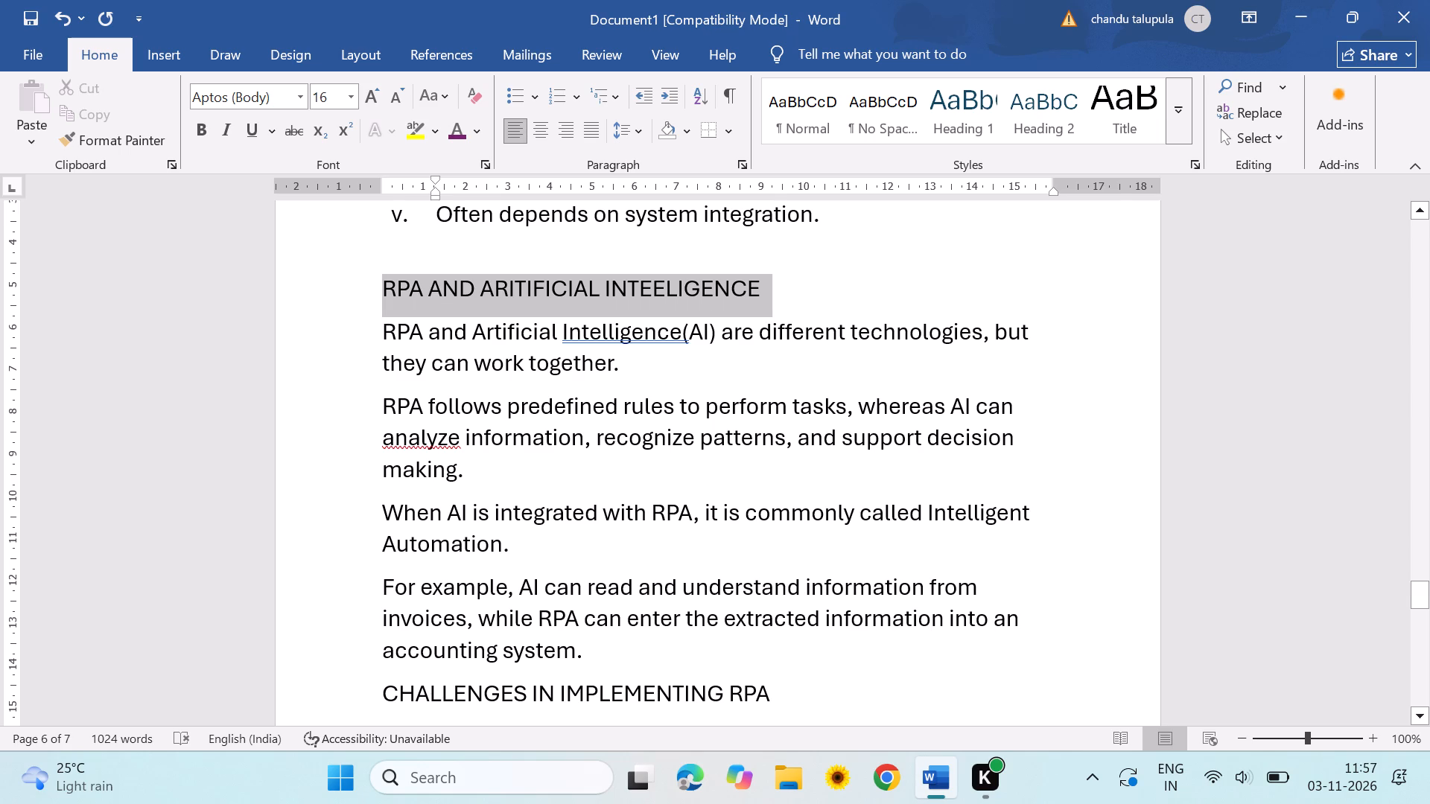
pyautogui.moveTo(756, 286); pyautogui.dragTo(771, 289)
pyautogui.click(913, 253)
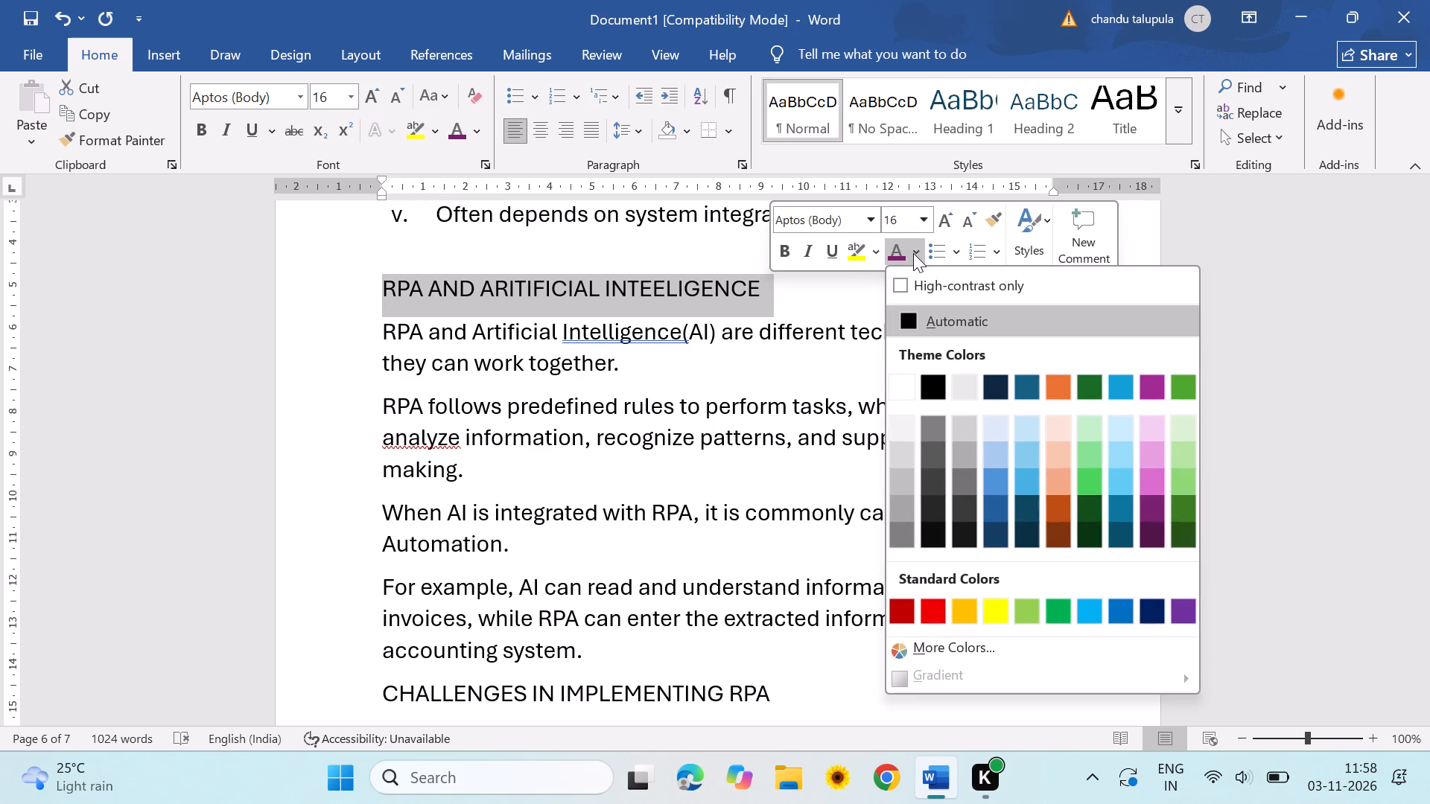
pyautogui.click(898, 605)
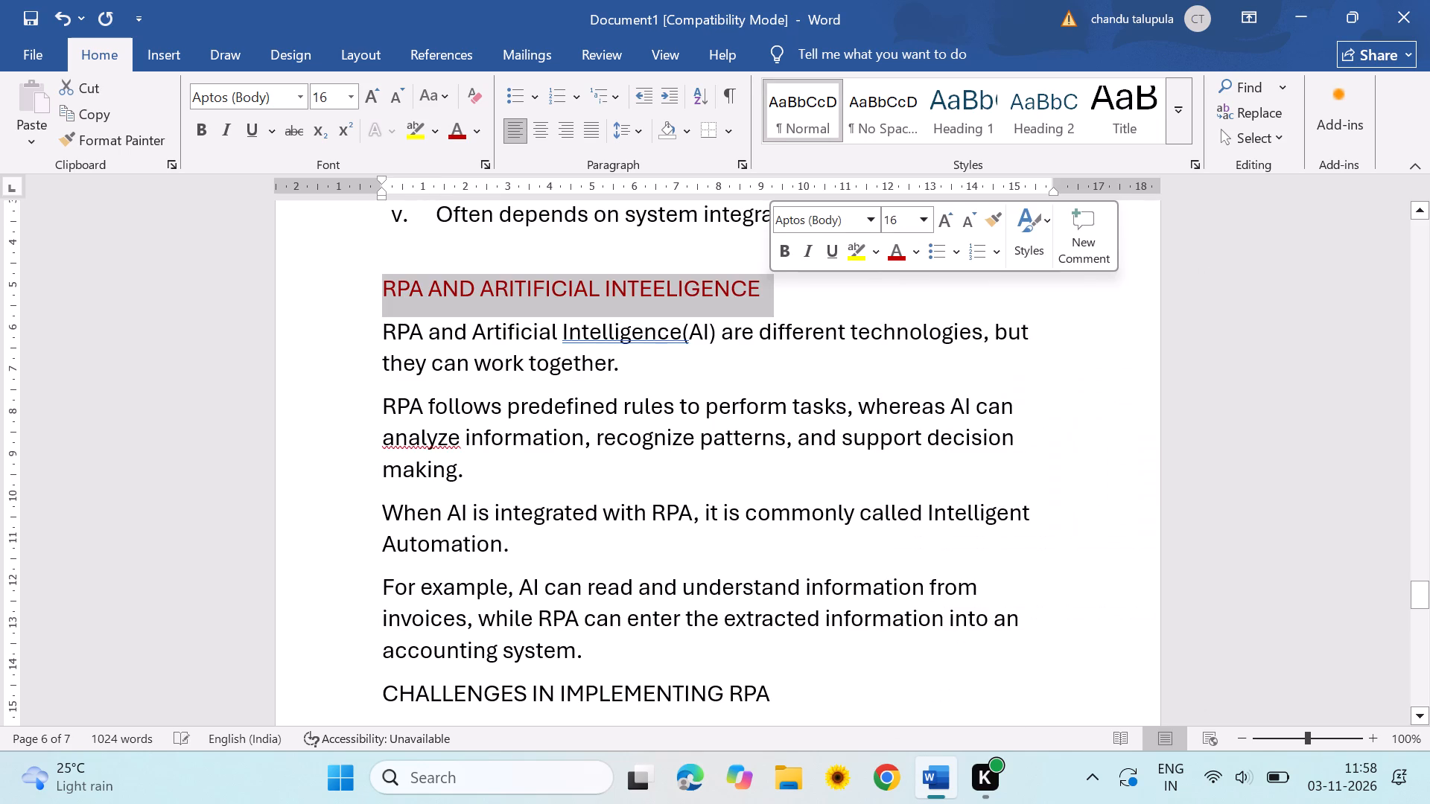
pyautogui.click(268, 132)
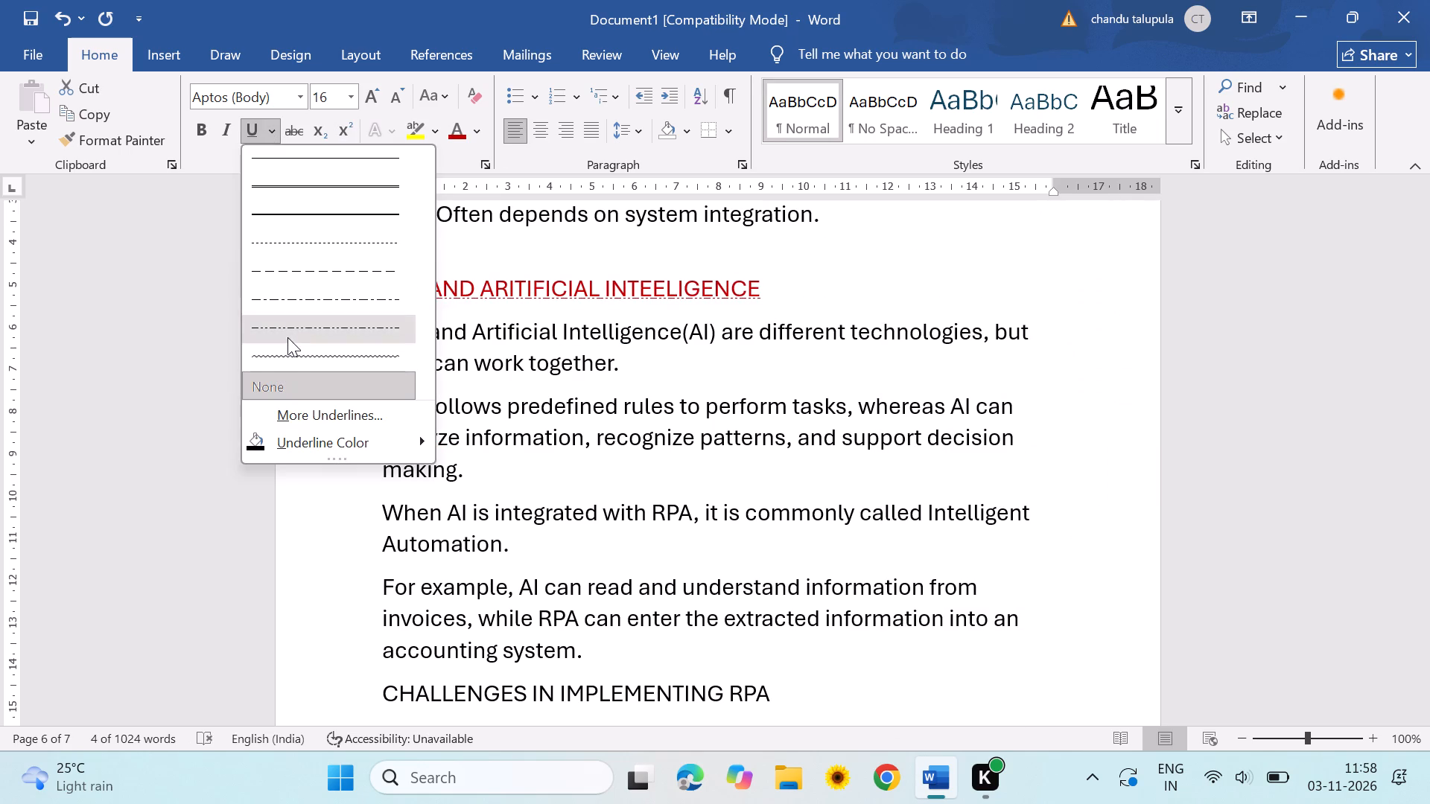
pyautogui.click(293, 352)
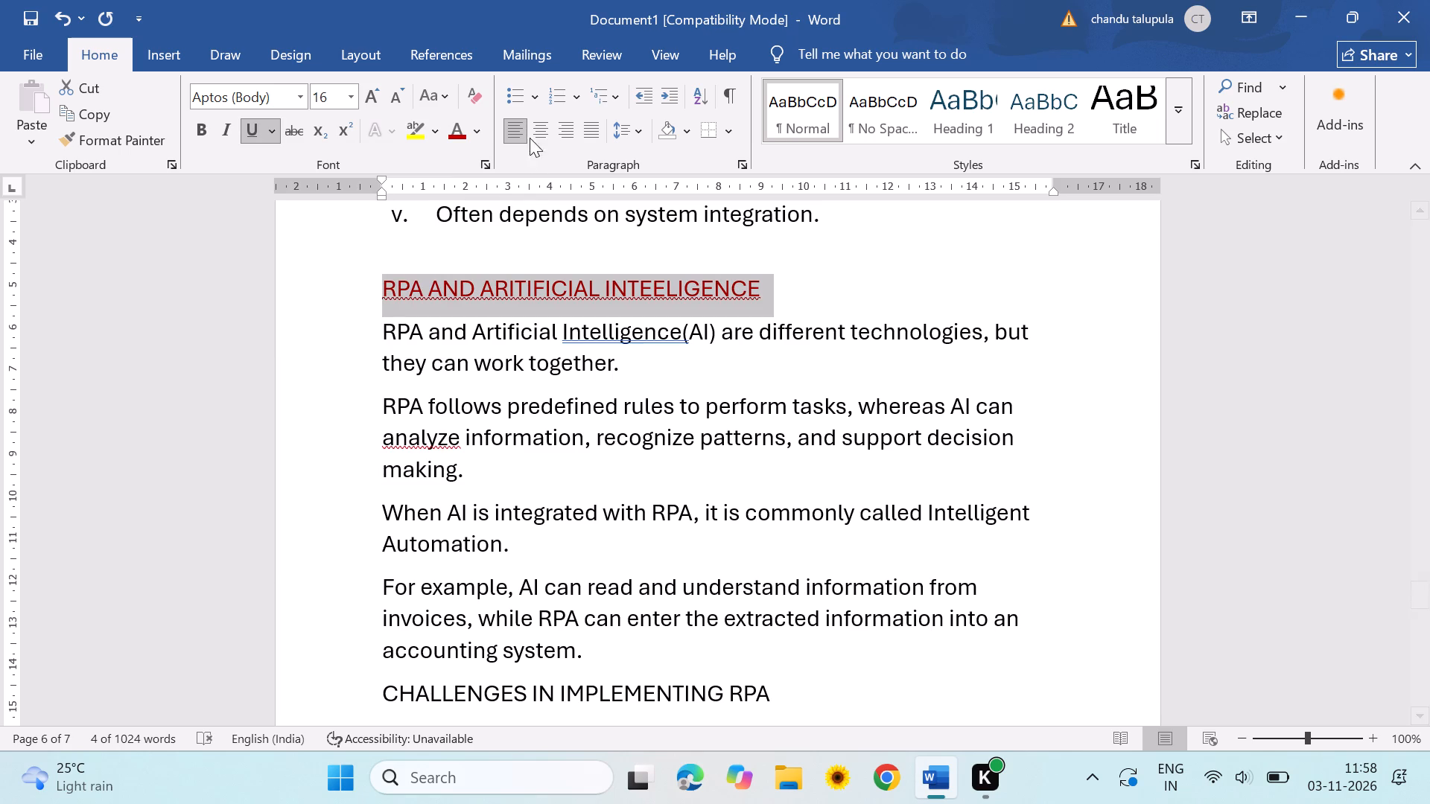
pyautogui.click(530, 99)
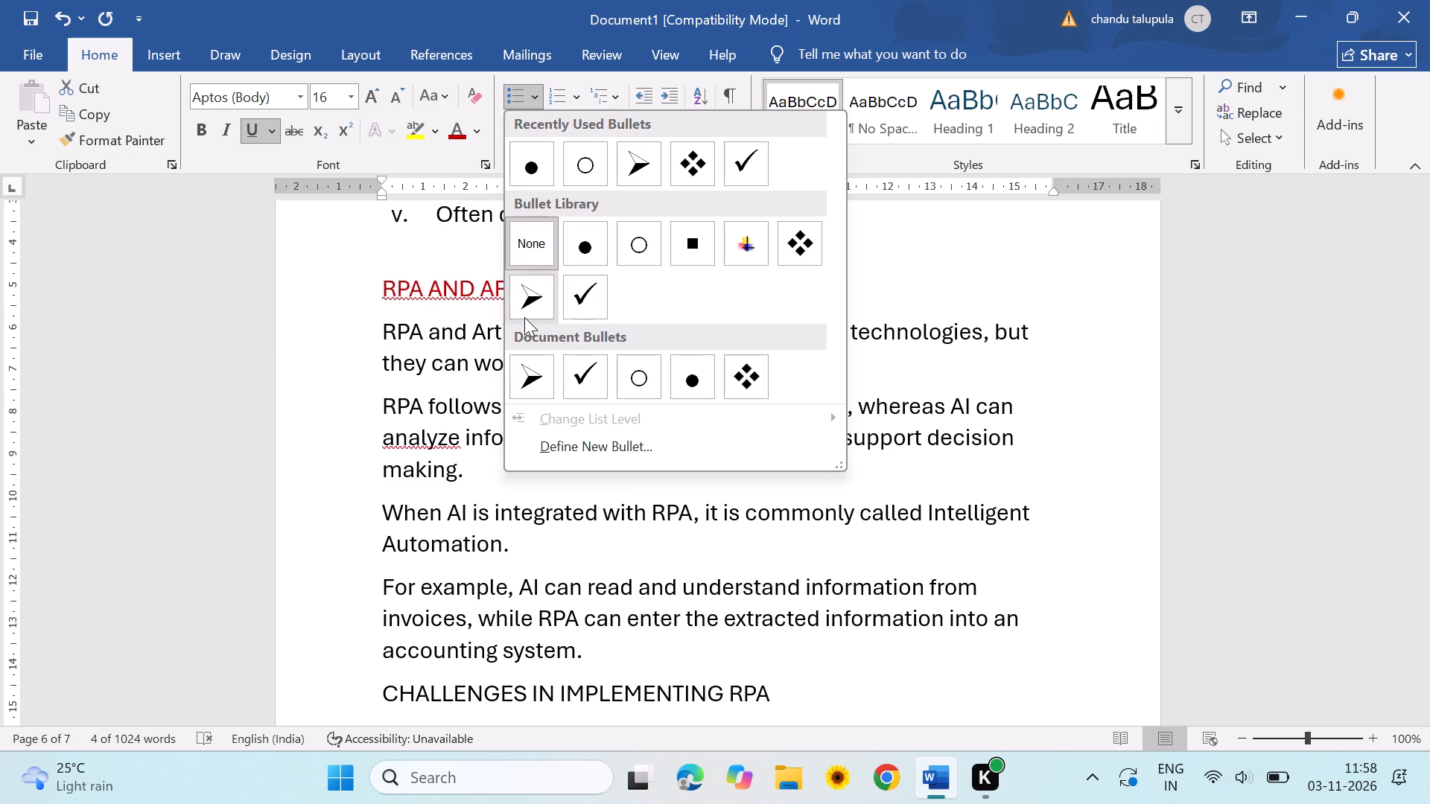
pyautogui.click(524, 317)
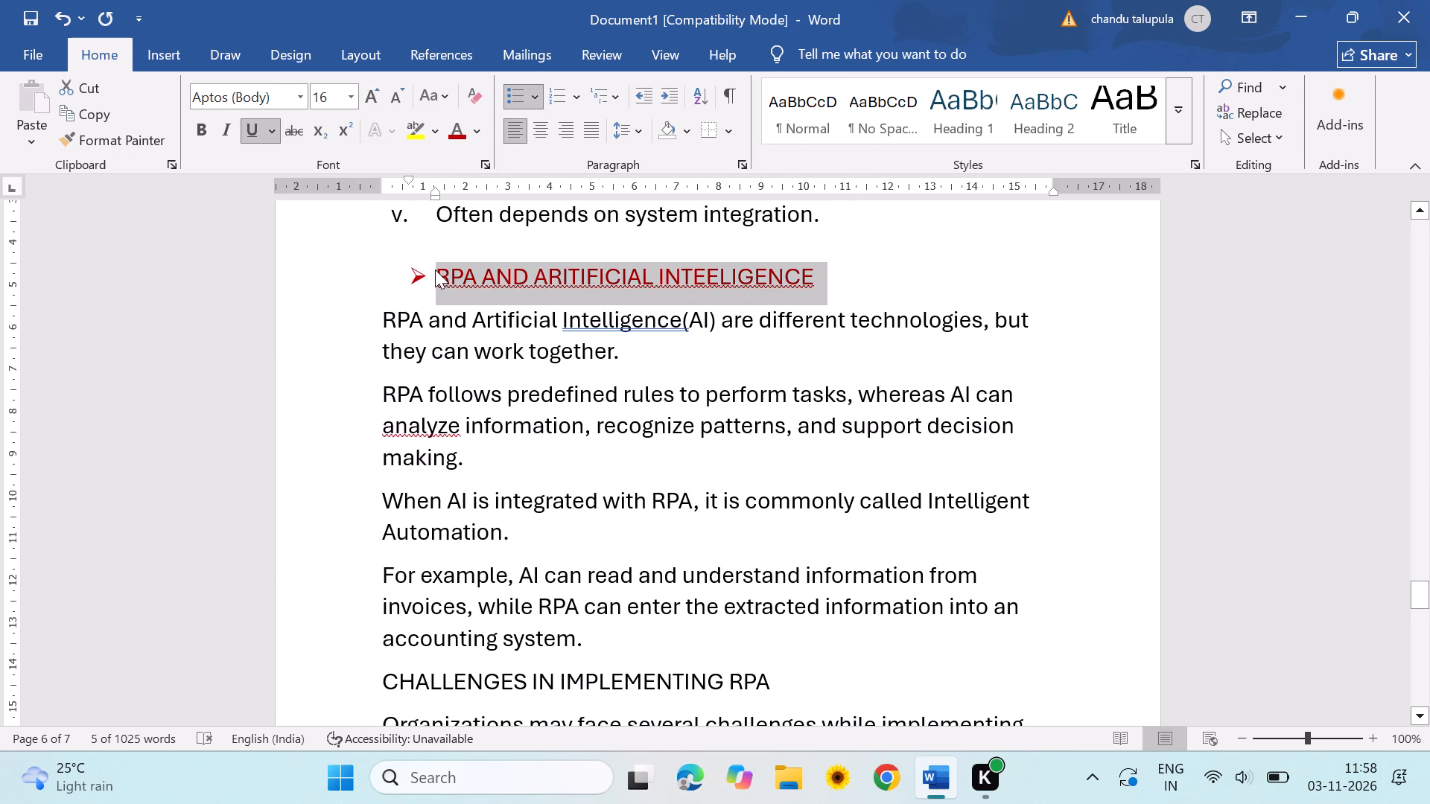
# Italicise the "RPA AND ARITIFICIAL INTEELIGENCE" heading and its four paragraphs, ending at "into an accounting system.".
pyautogui.moveTo(477, 345); pyautogui.dragTo(437, 274)
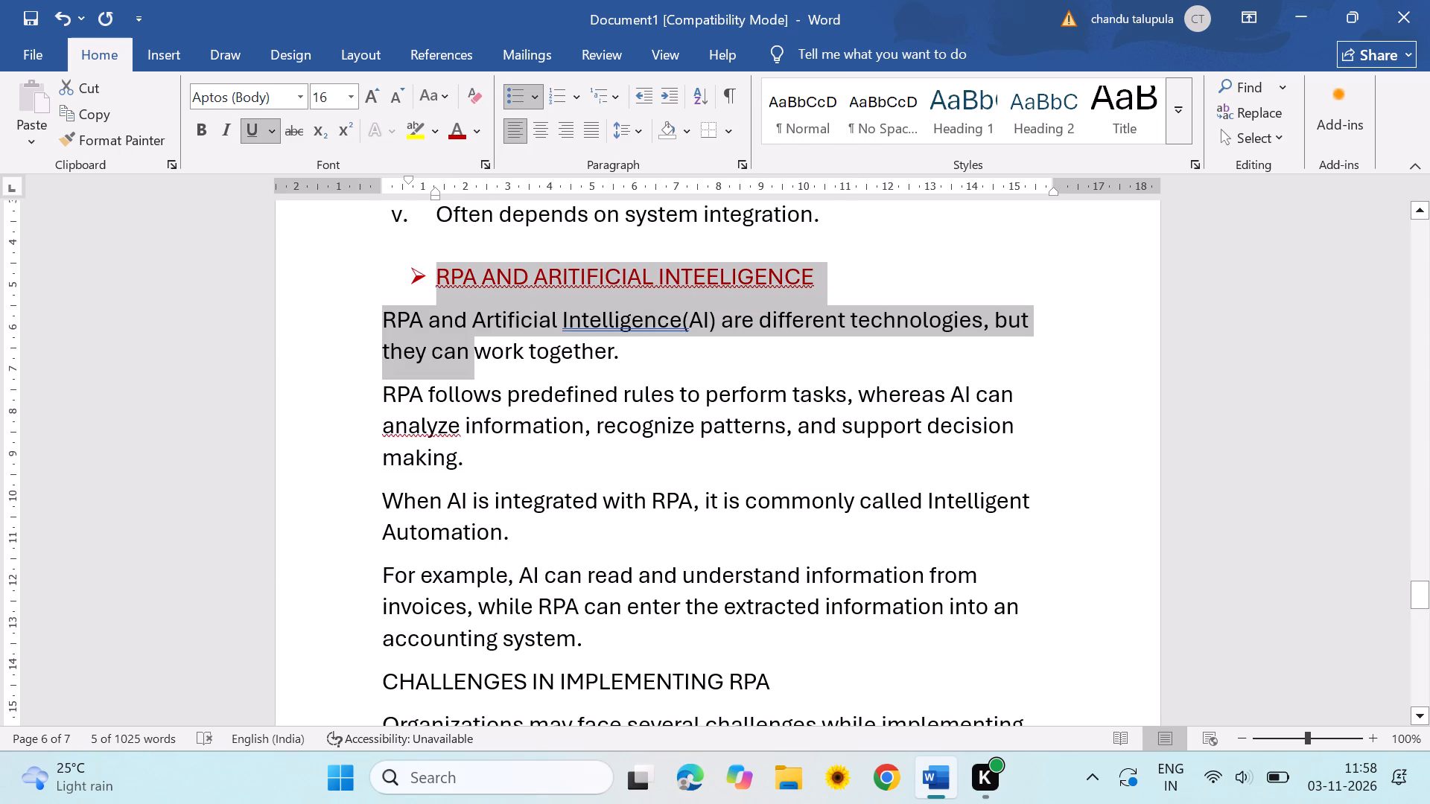
pyautogui.moveTo(437, 274); pyautogui.dragTo(521, 374)
pyautogui.click(521, 374)
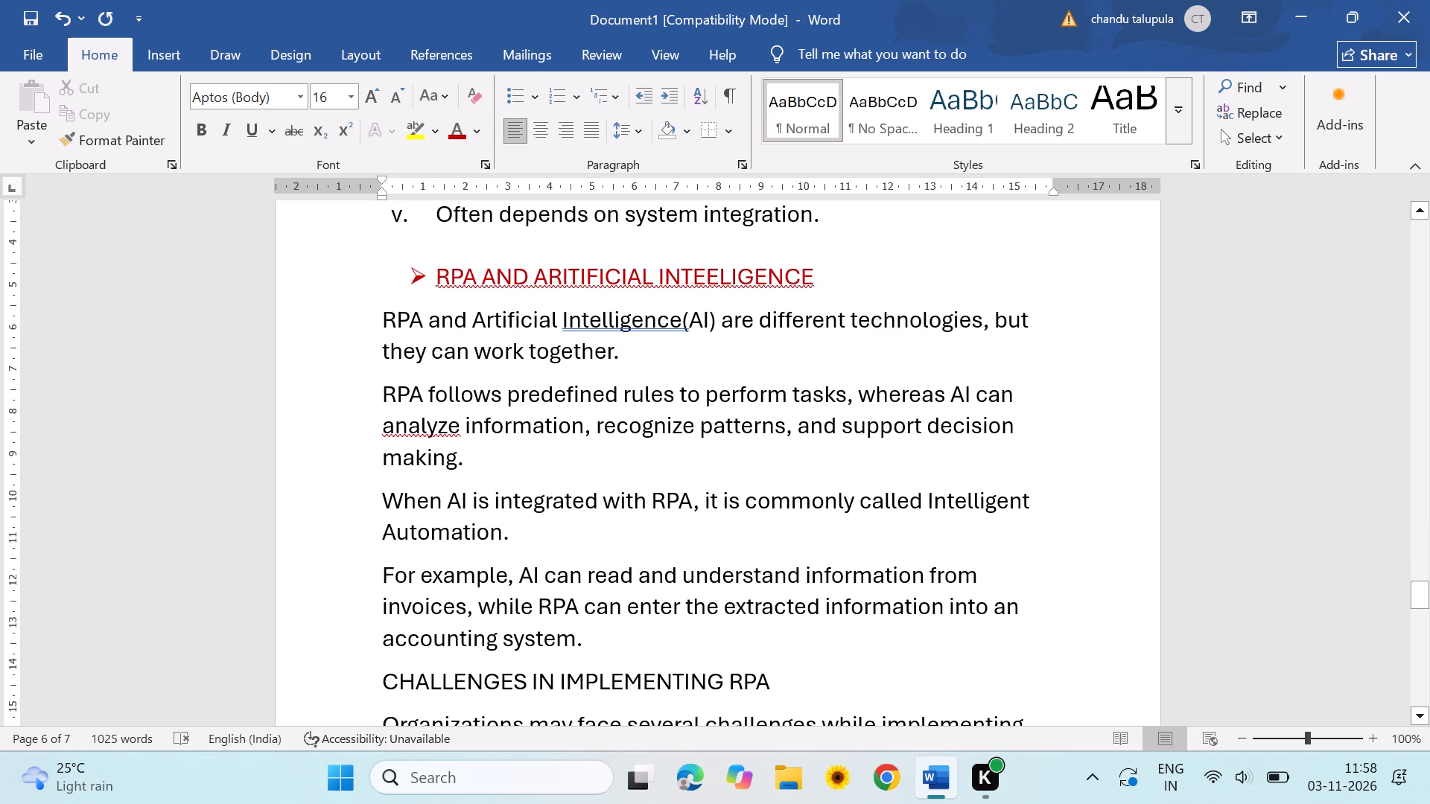
pyautogui.moveTo(434, 265); pyautogui.dragTo(539, 607)
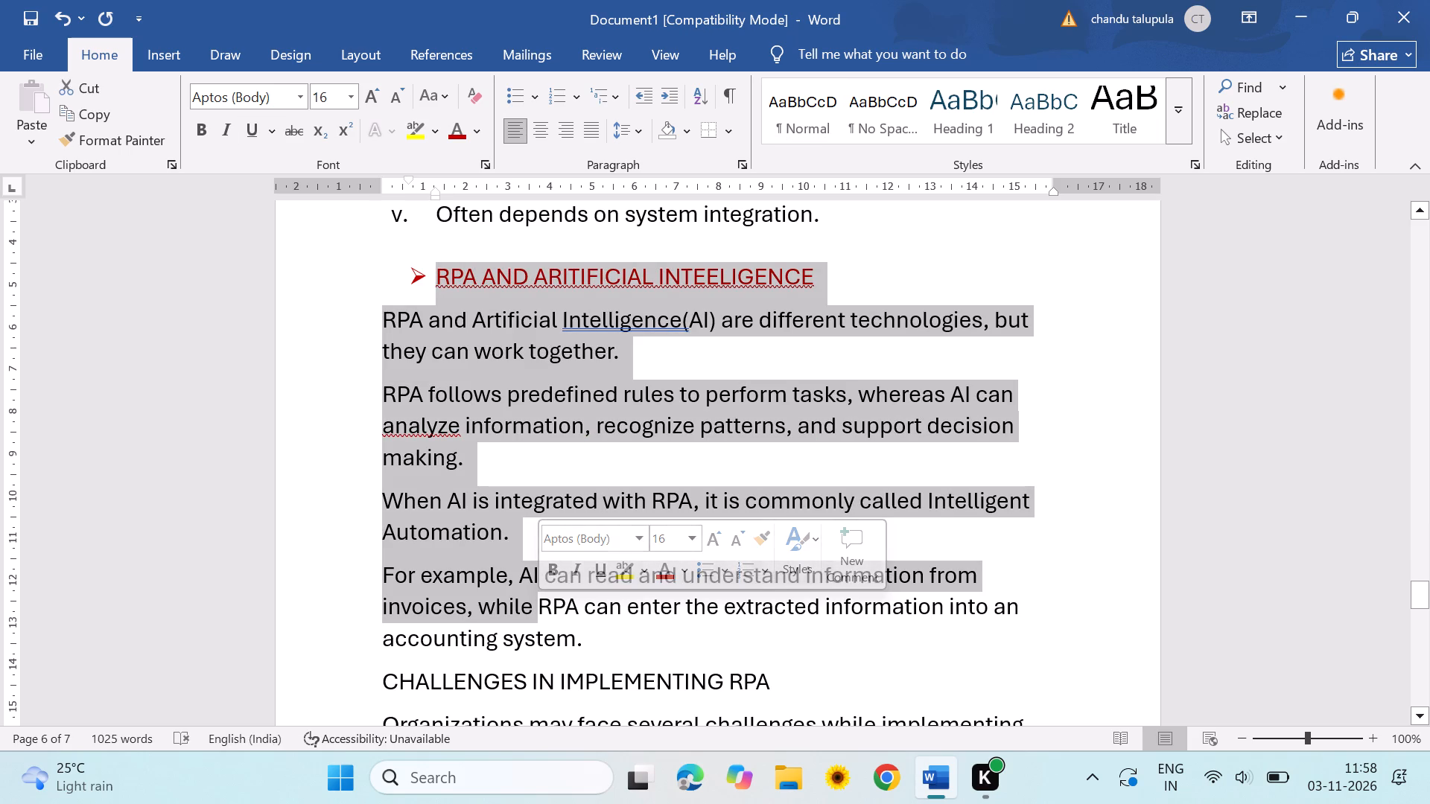
pyautogui.click(650, 636)
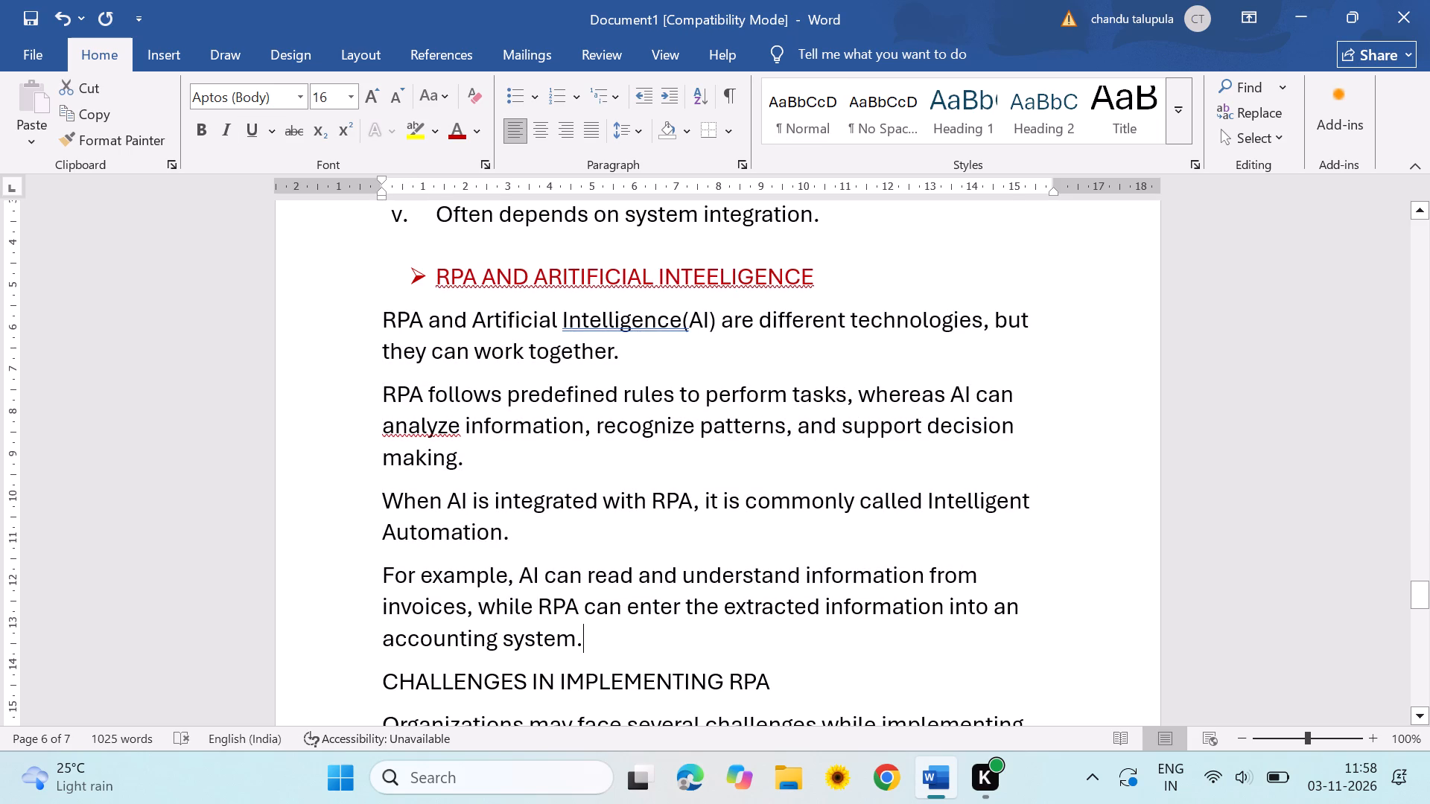
pyautogui.moveTo(433, 275); pyautogui.dragTo(478, 500)
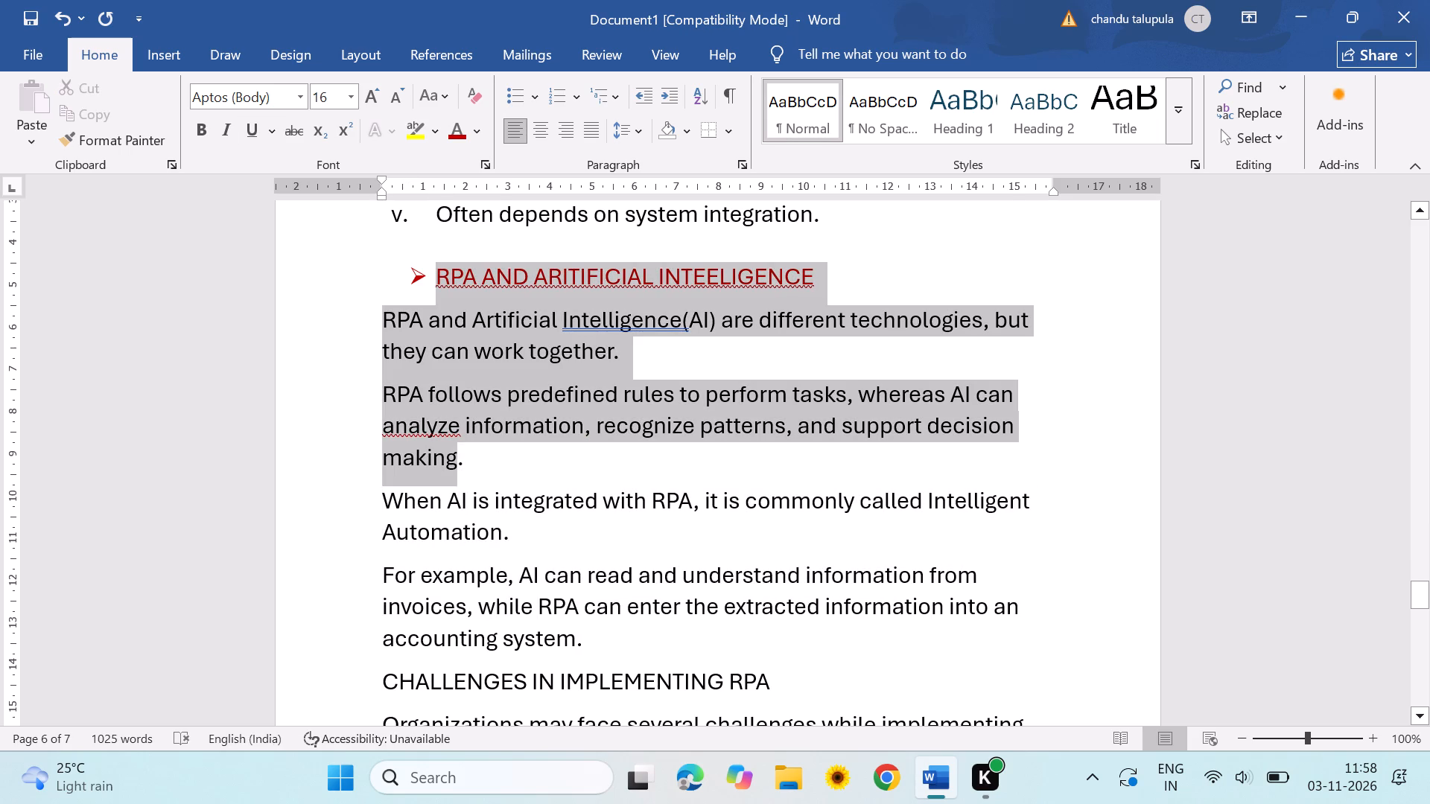
pyautogui.moveTo(478, 500); pyautogui.dragTo(615, 648)
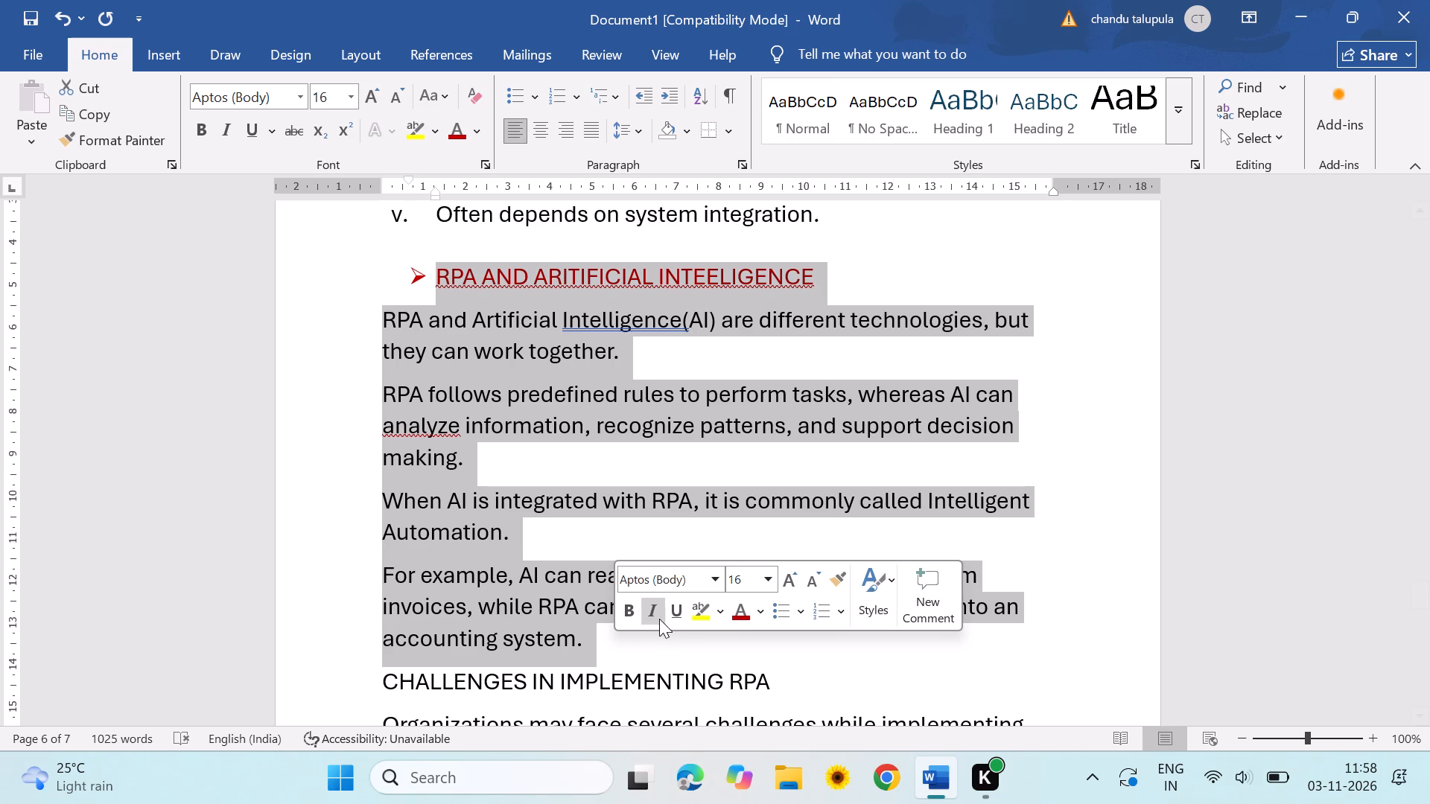
pyautogui.click(651, 607)
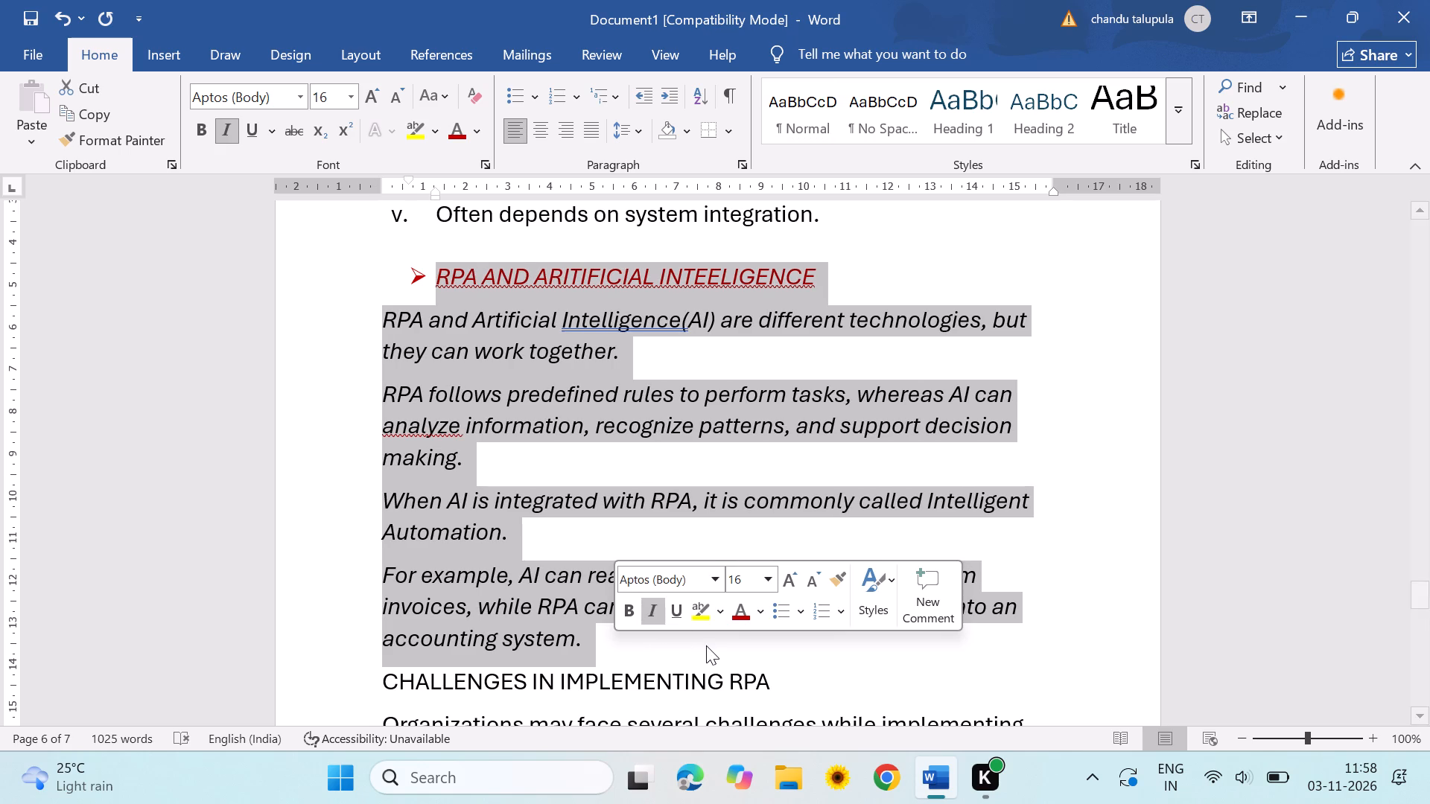
pyautogui.click(706, 645)
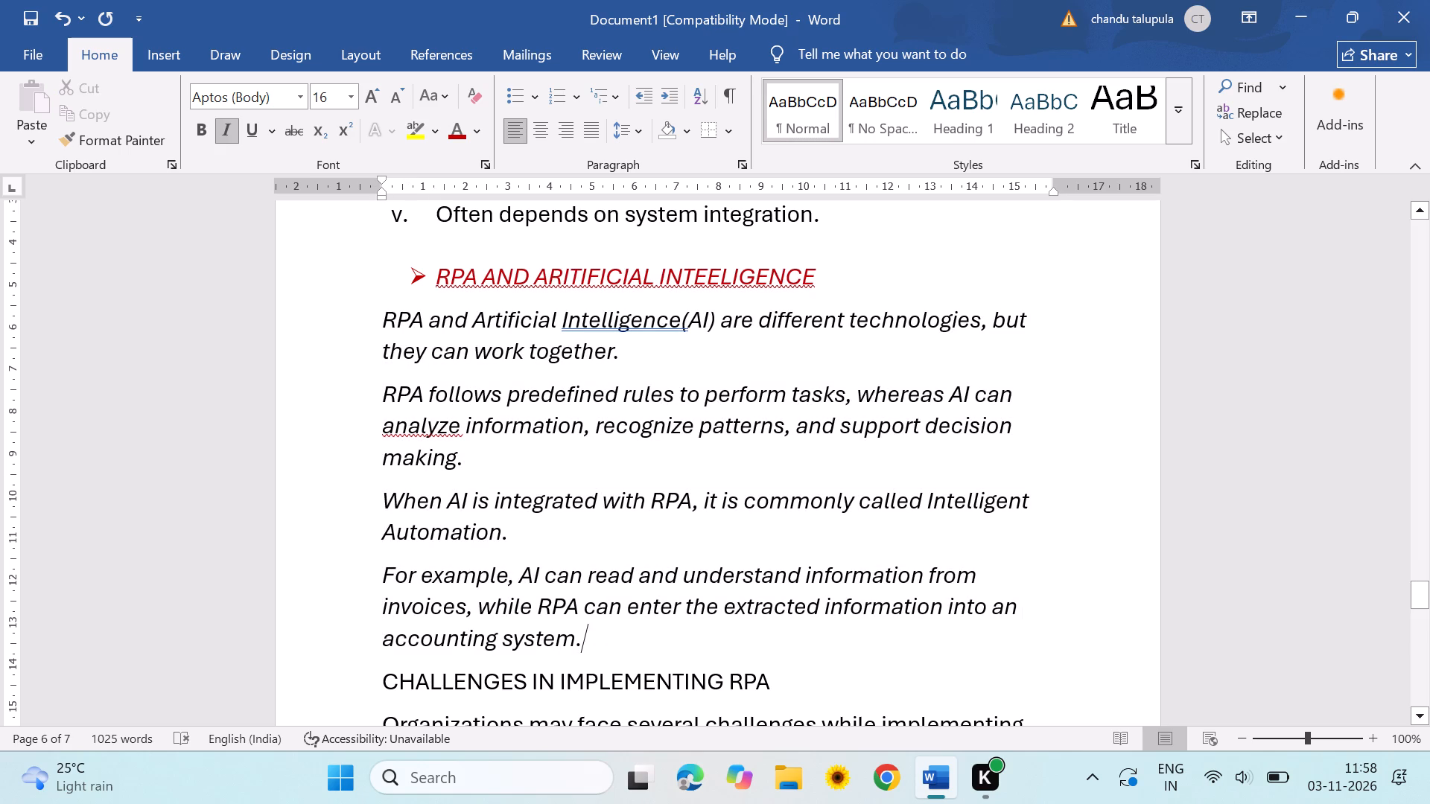
# Format the heading "CHALLENGES IN IMPLEMENTING RPA" with the standard dark red colour, a wavy underline and an arrow bullet.
pyautogui.moveTo(1426, 592); pyautogui.dragTo(1426, 606)
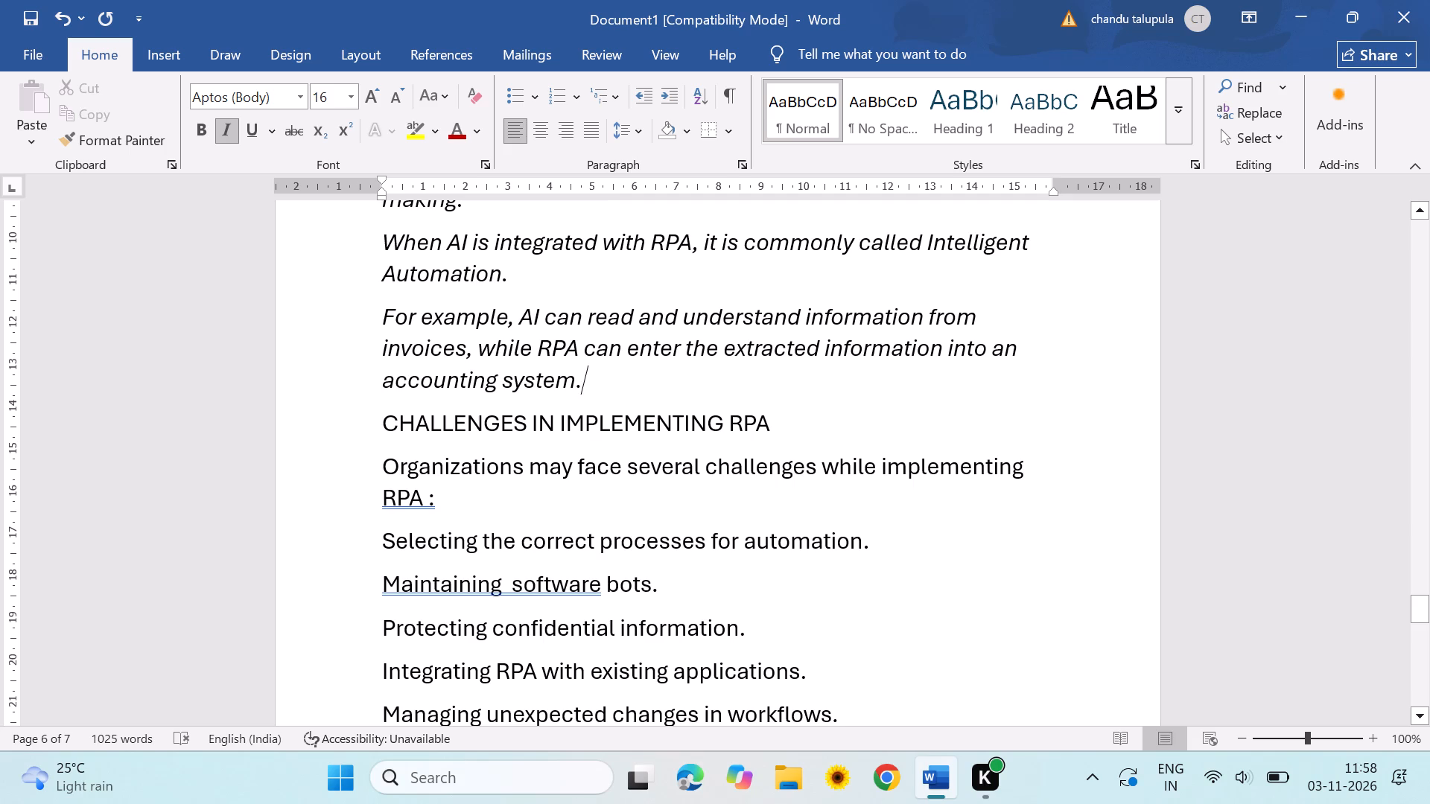
pyautogui.moveTo(379, 424); pyautogui.dragTo(792, 435)
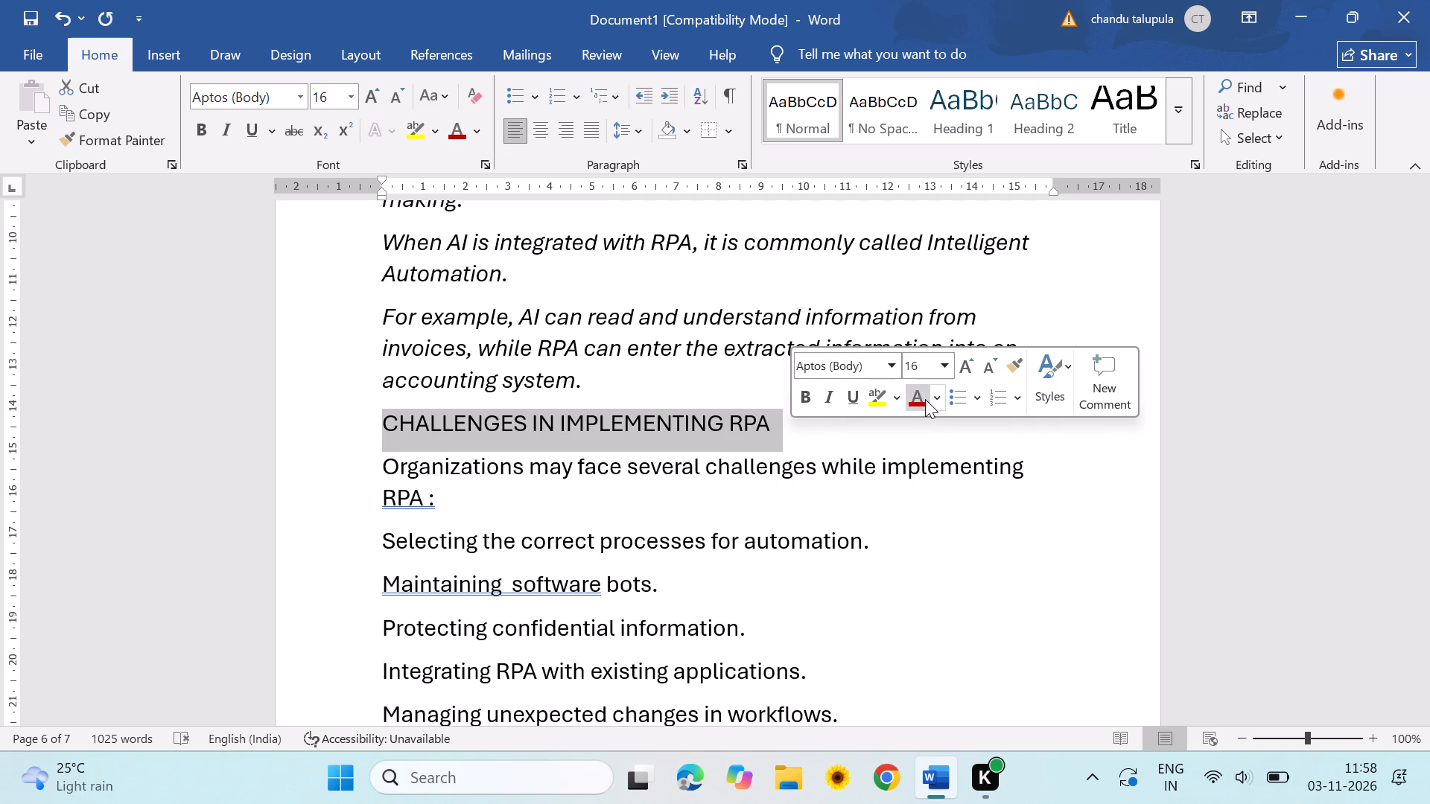
pyautogui.click(924, 398)
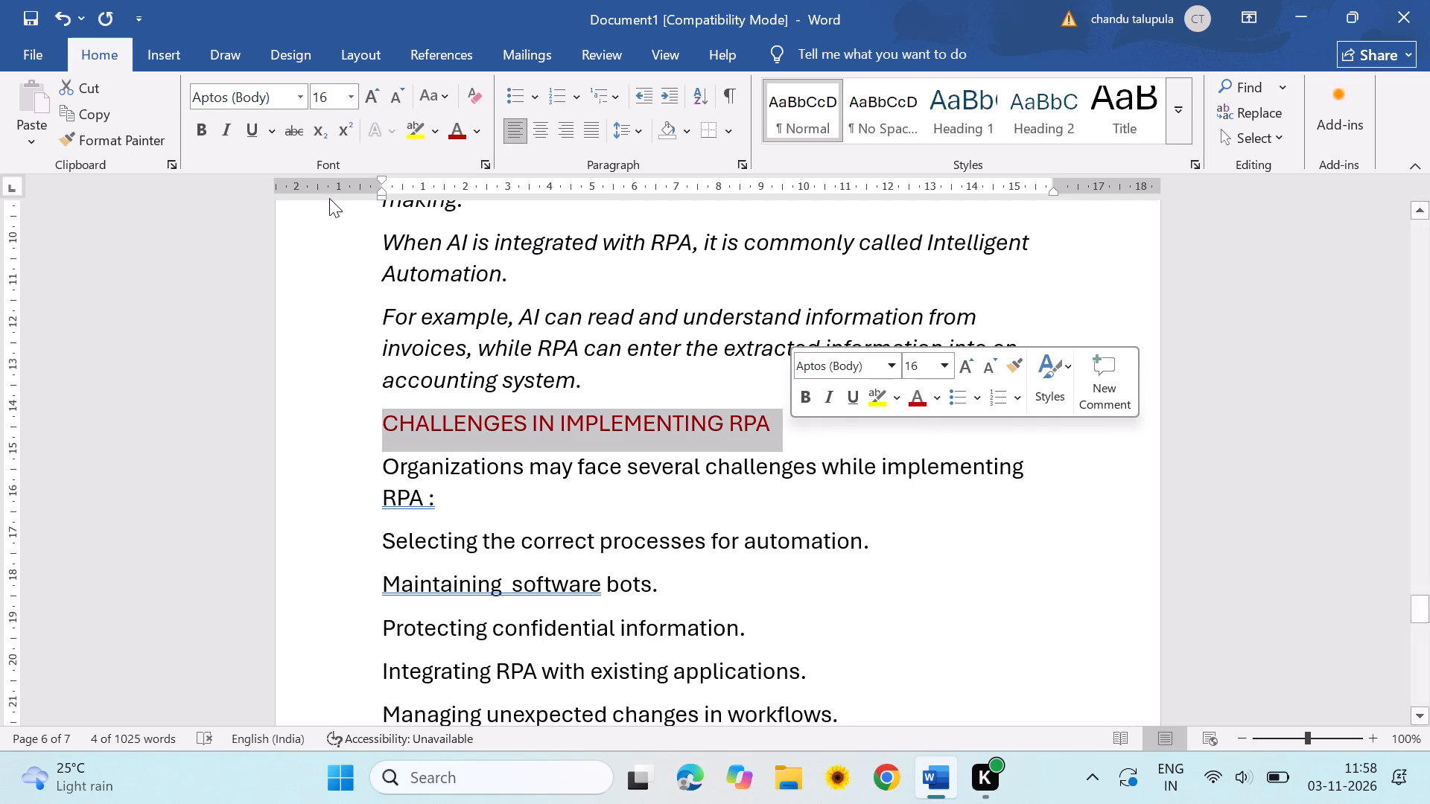
pyautogui.click(278, 135)
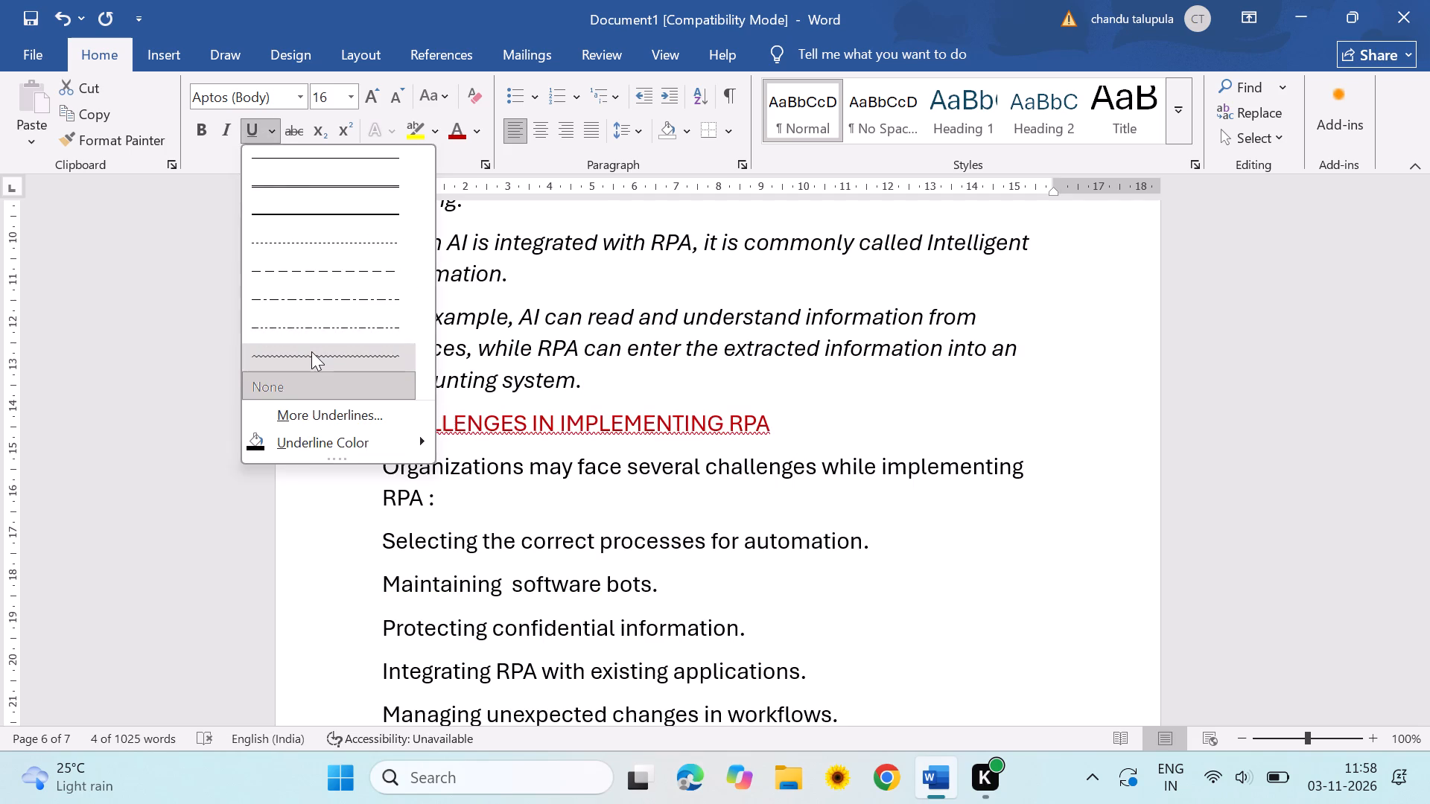
pyautogui.click(311, 351)
pyautogui.click(537, 100)
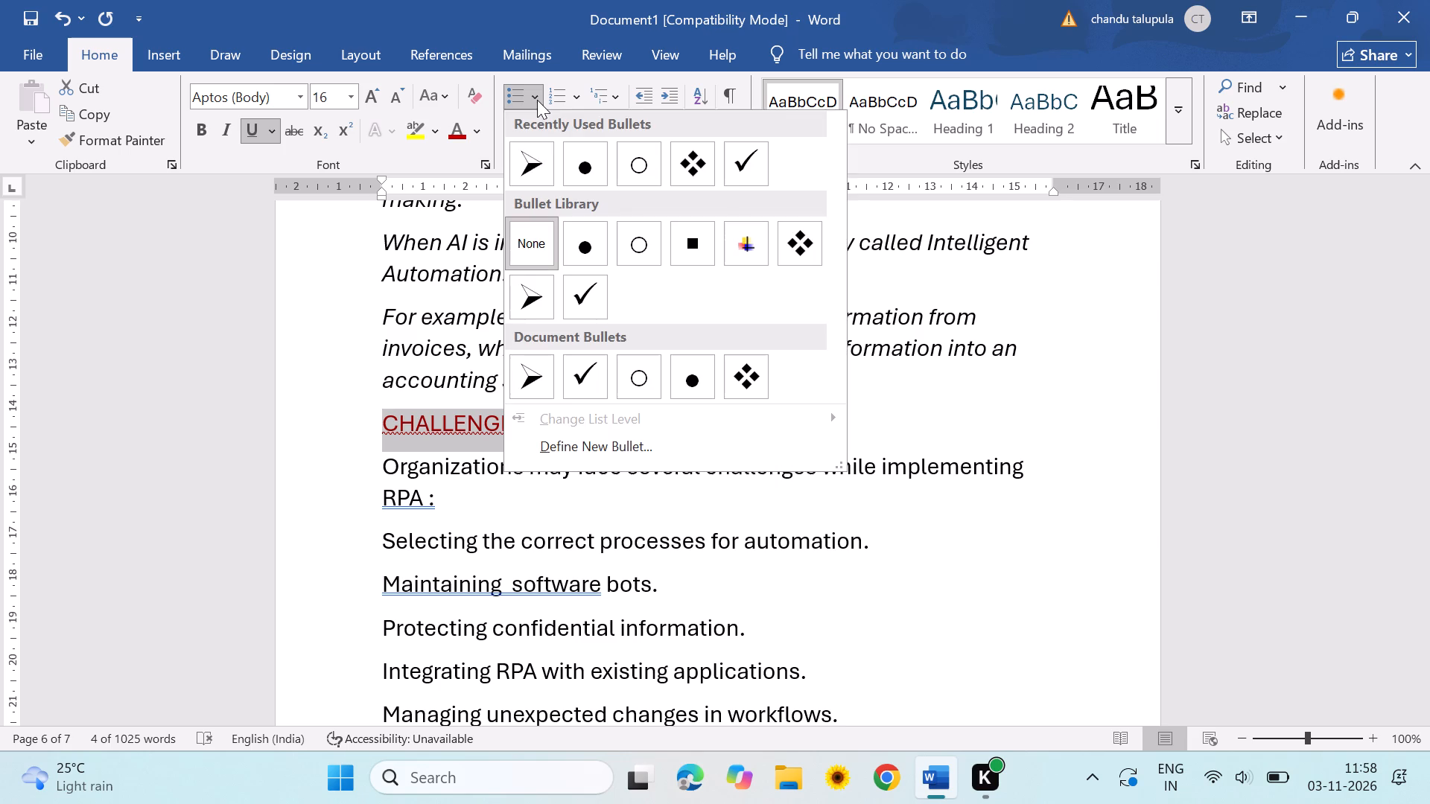
pyautogui.click(532, 166)
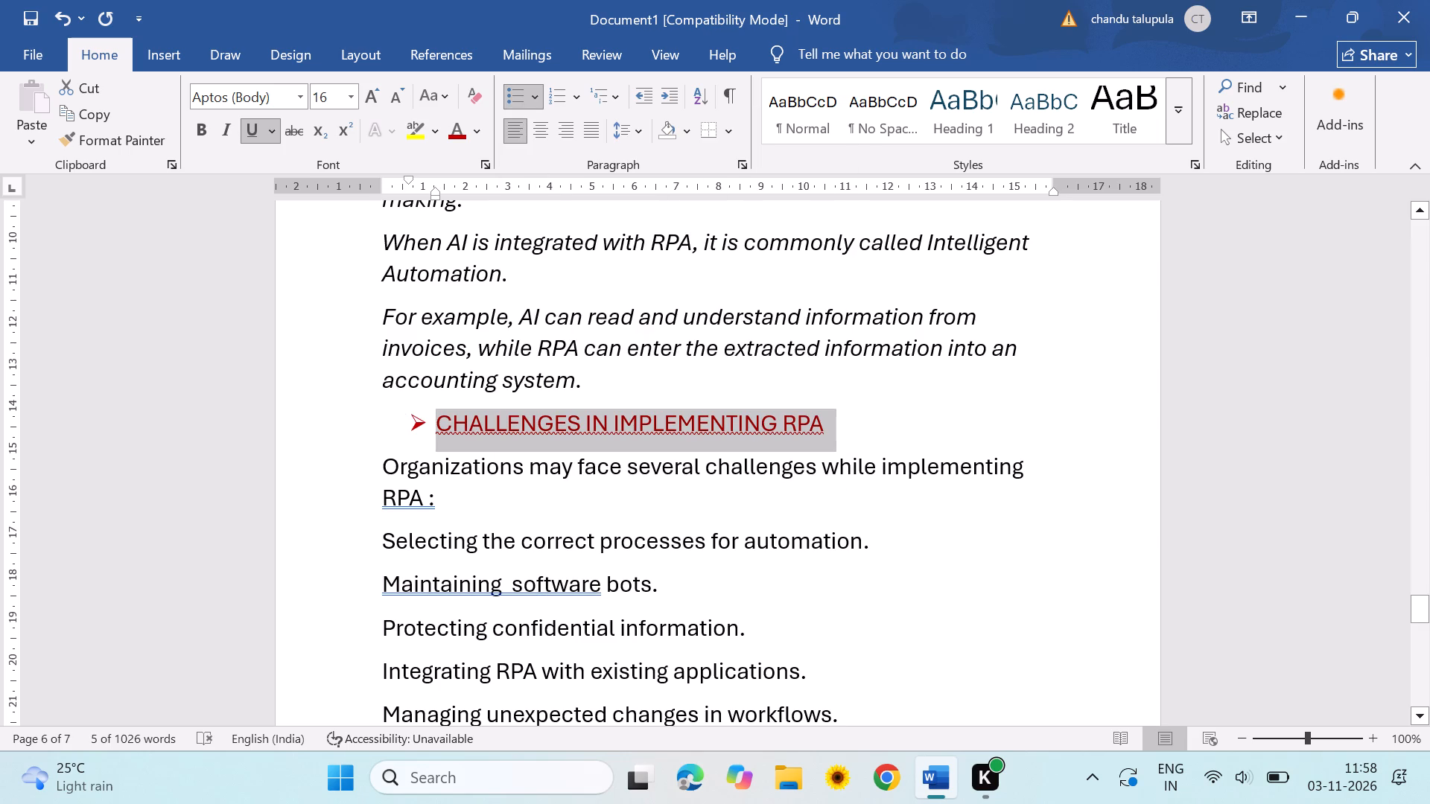
# Remove the arrow bullet from the "CHALLENGES IN IMPLEMENTING RPA" heading and insert a blank line above it.
pyautogui.click(669, 356)
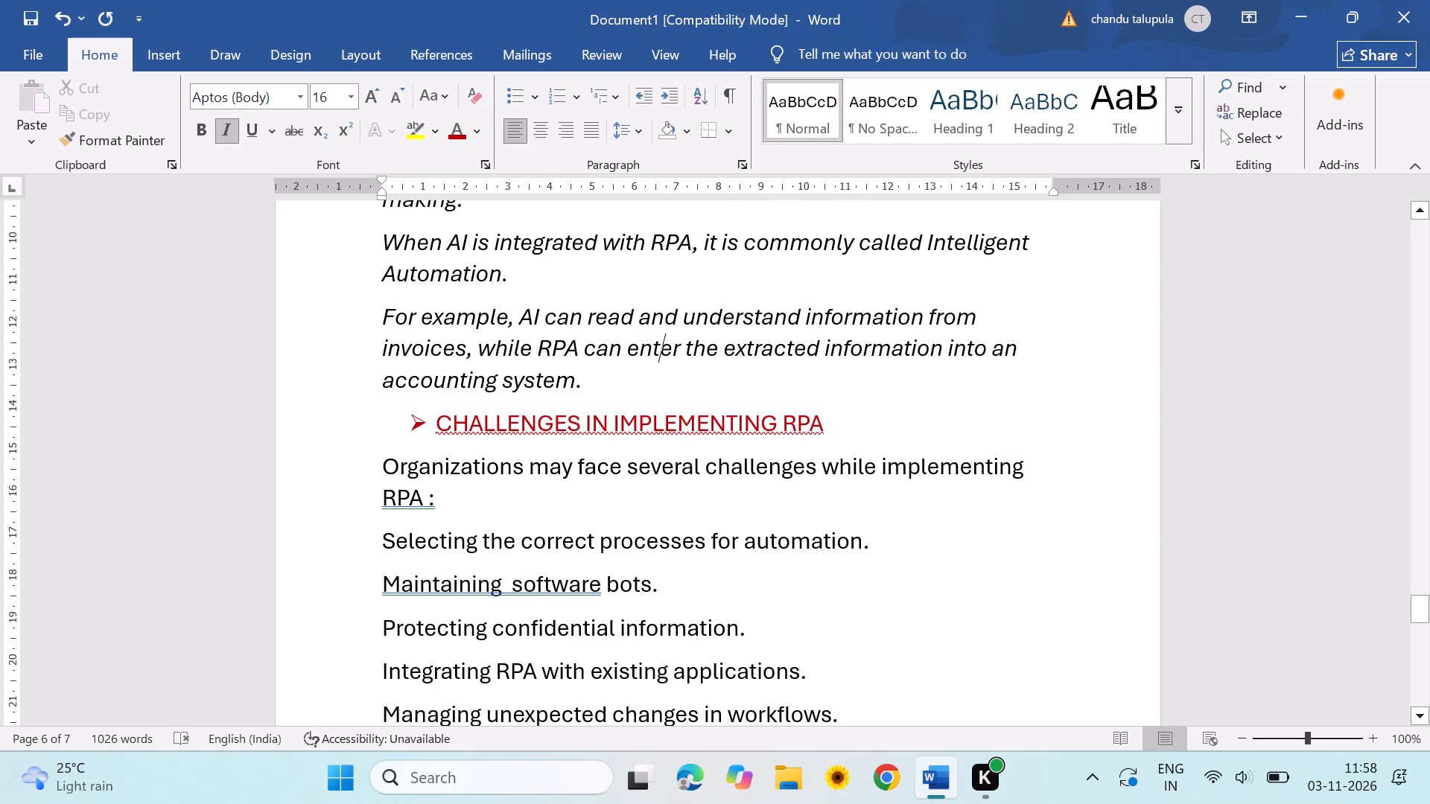
pyautogui.doubleClick(623, 403)
pyautogui.press('Return')
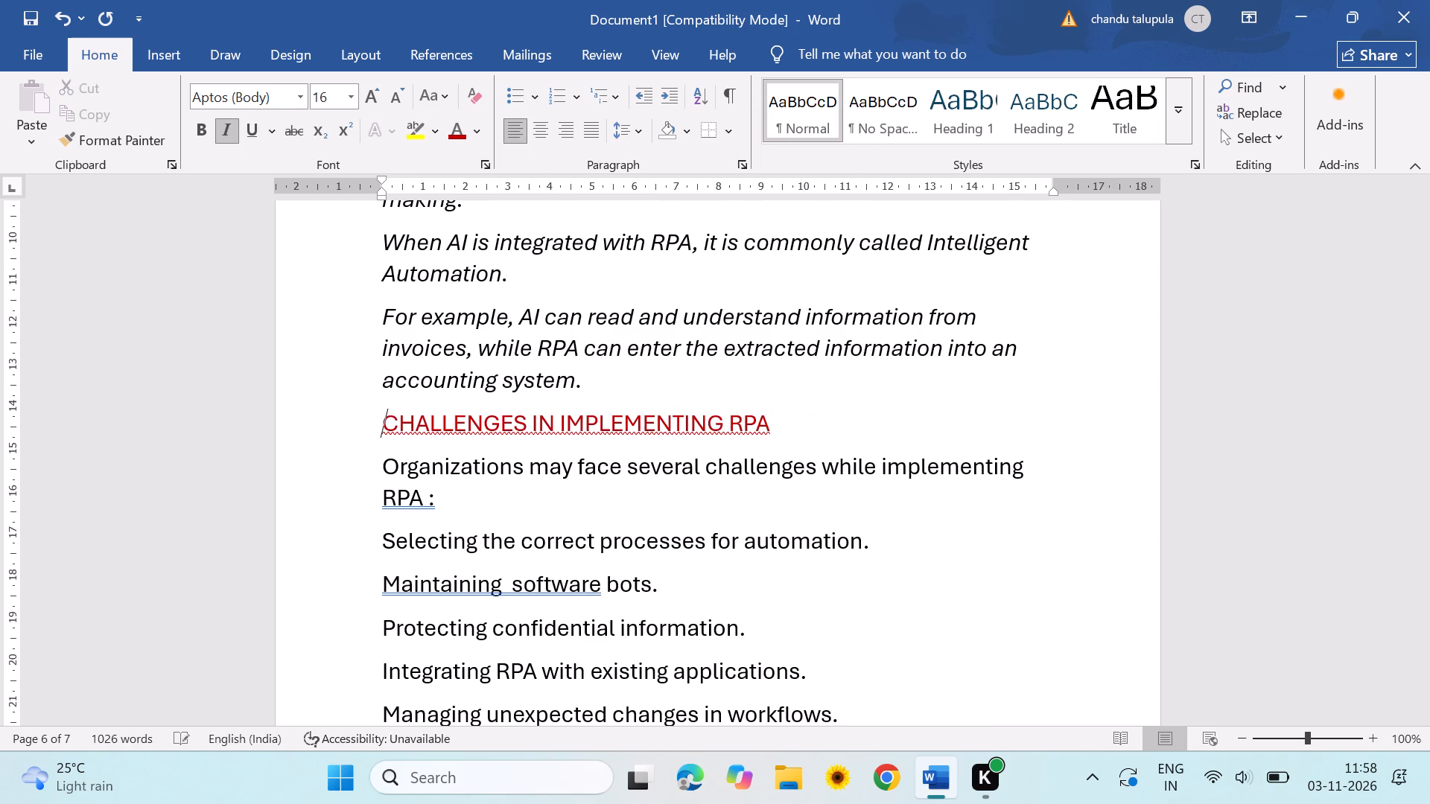
pyautogui.press('Return')
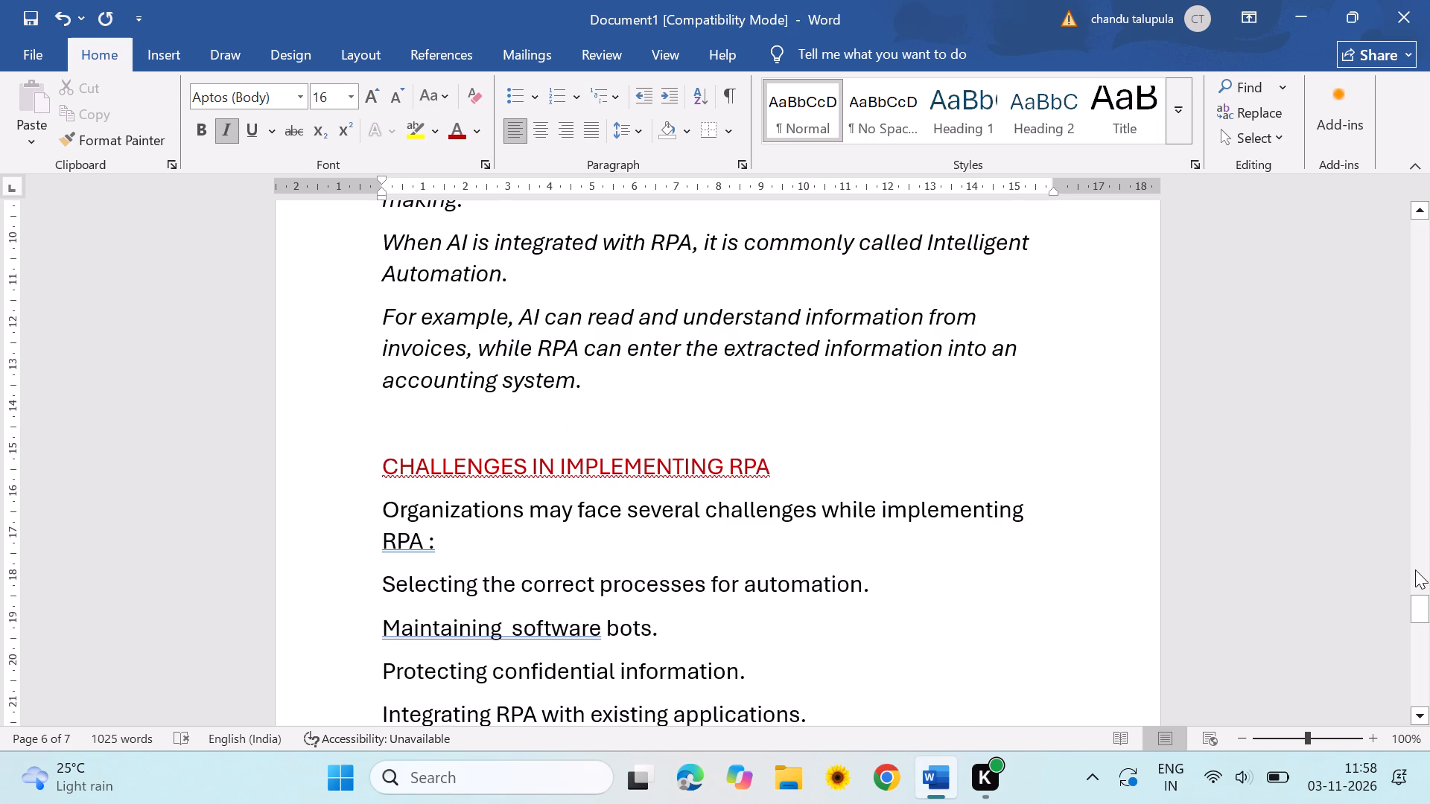
# Number the seven challenge paragraphs from "Selecting the correct processes for automation." through "help overcome these challenges." with uppercase Roman numerals.
pyautogui.click(1429, 623)
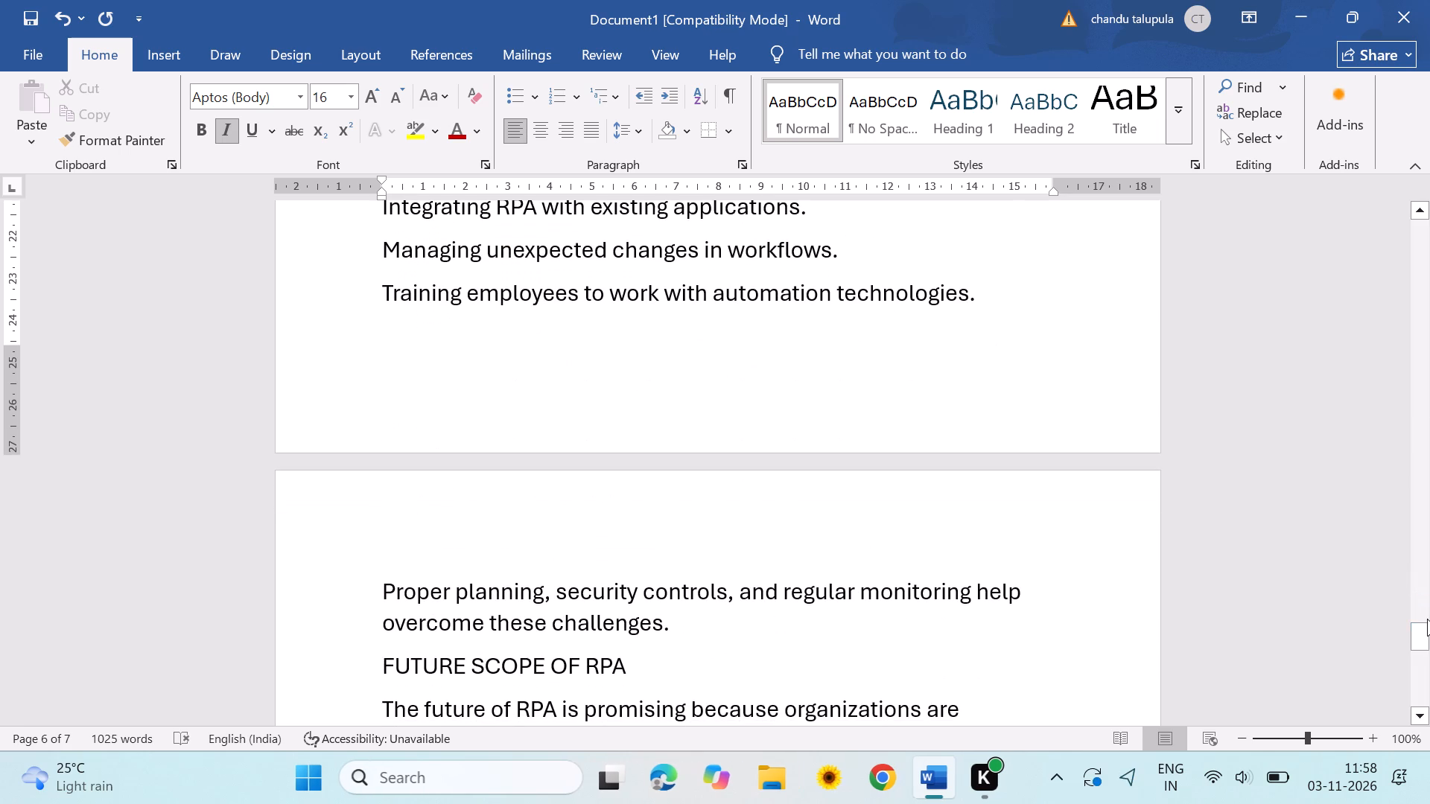
pyautogui.click(1427, 619)
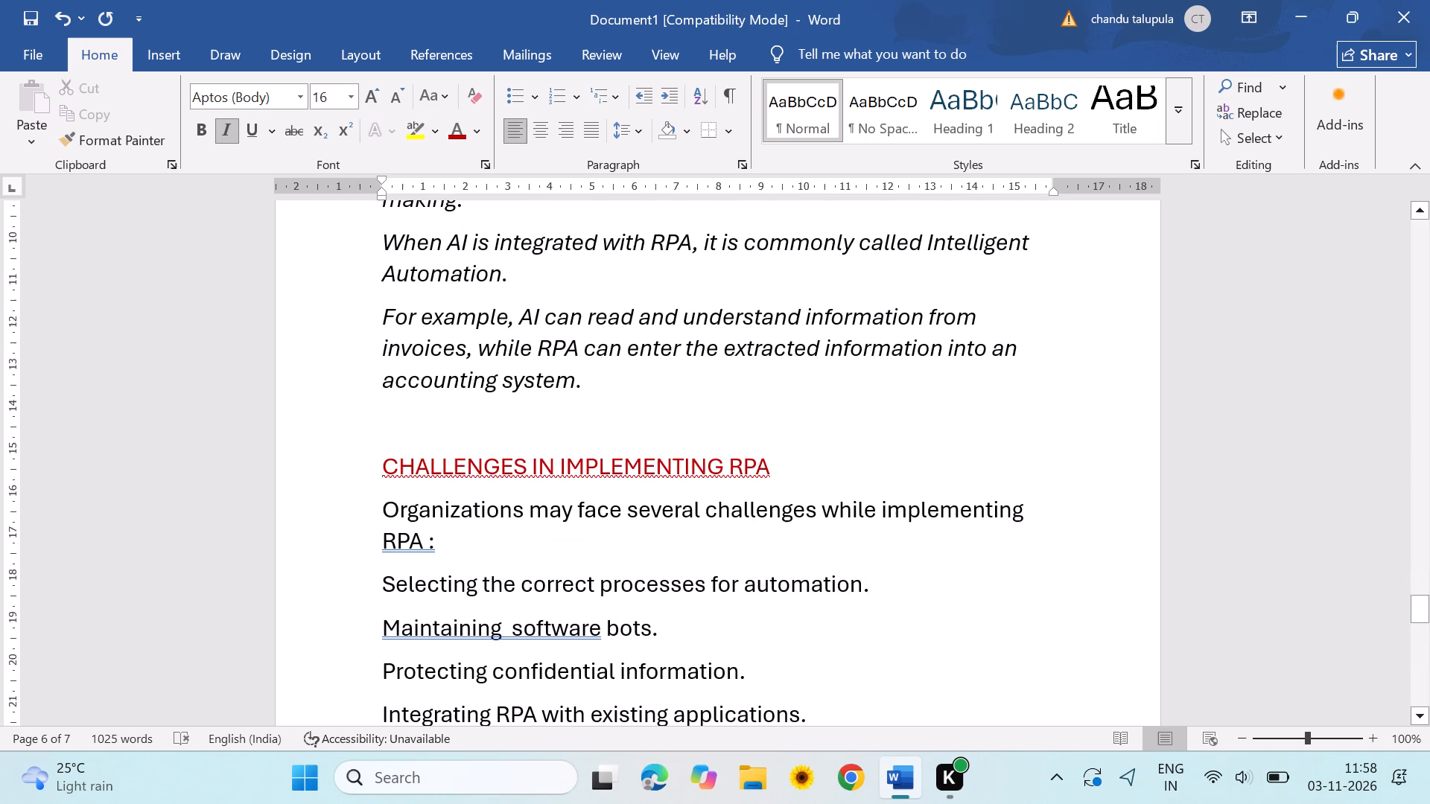
pyautogui.moveTo(382, 585); pyautogui.dragTo(522, 651)
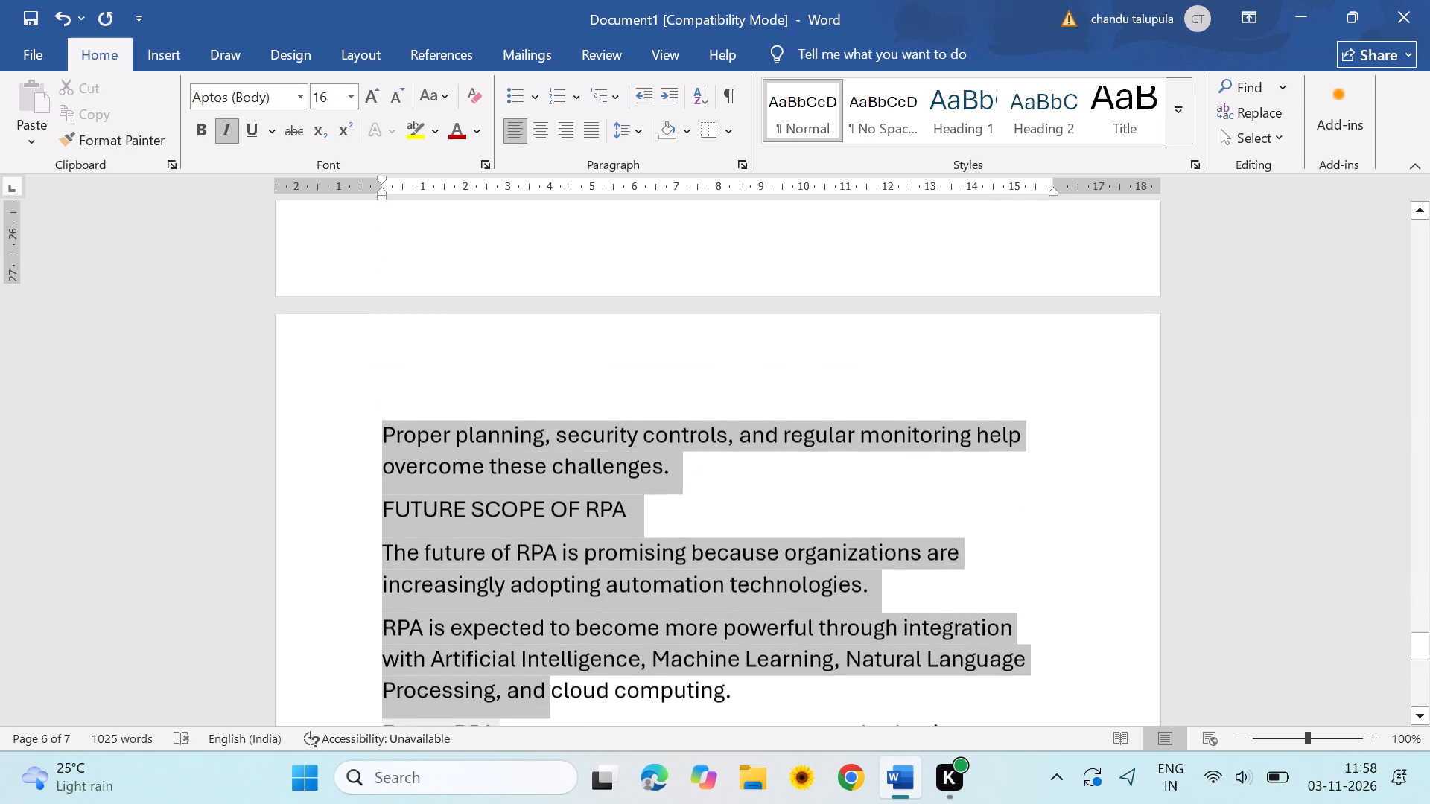
pyautogui.moveTo(522, 651); pyautogui.dragTo(725, 468)
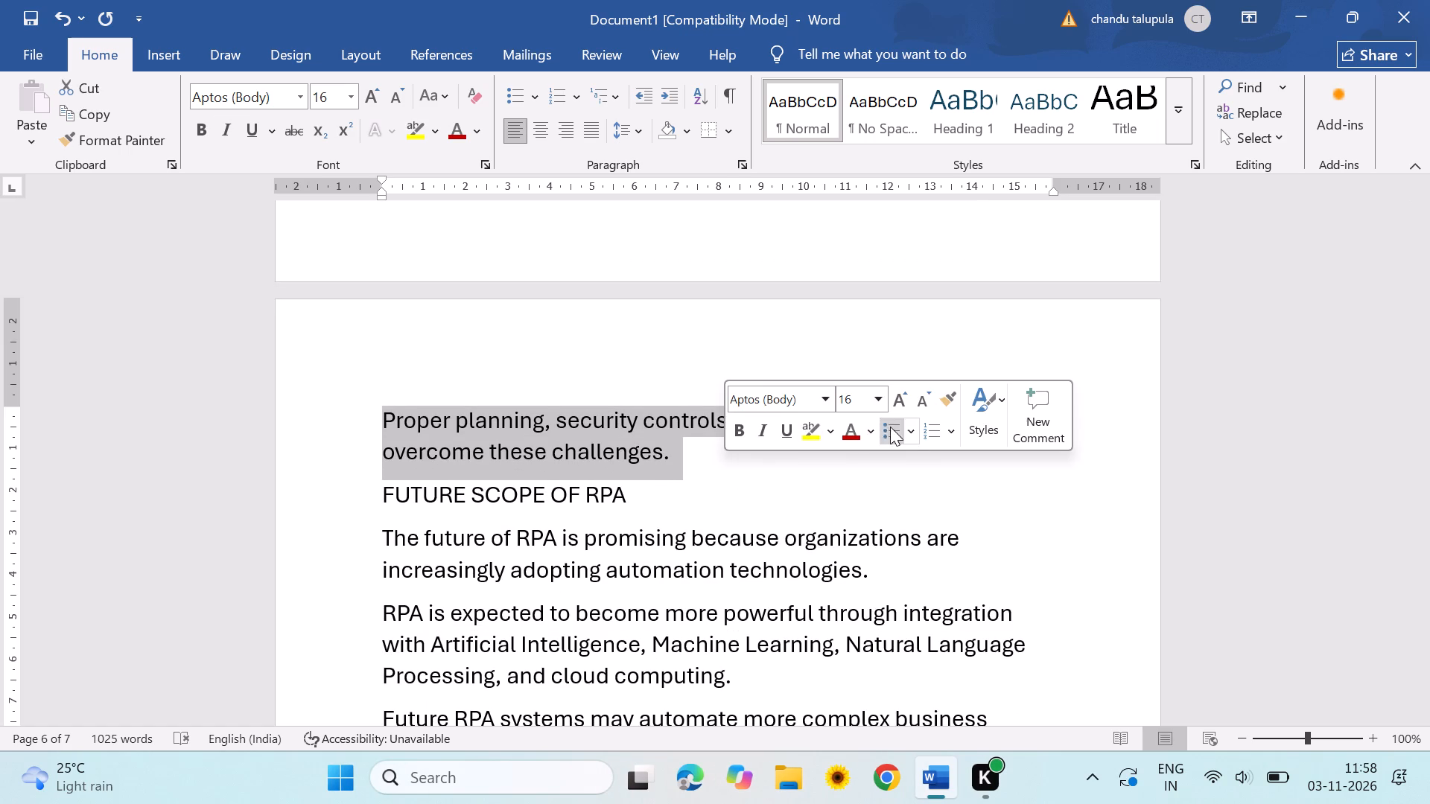
pyautogui.click(960, 433)
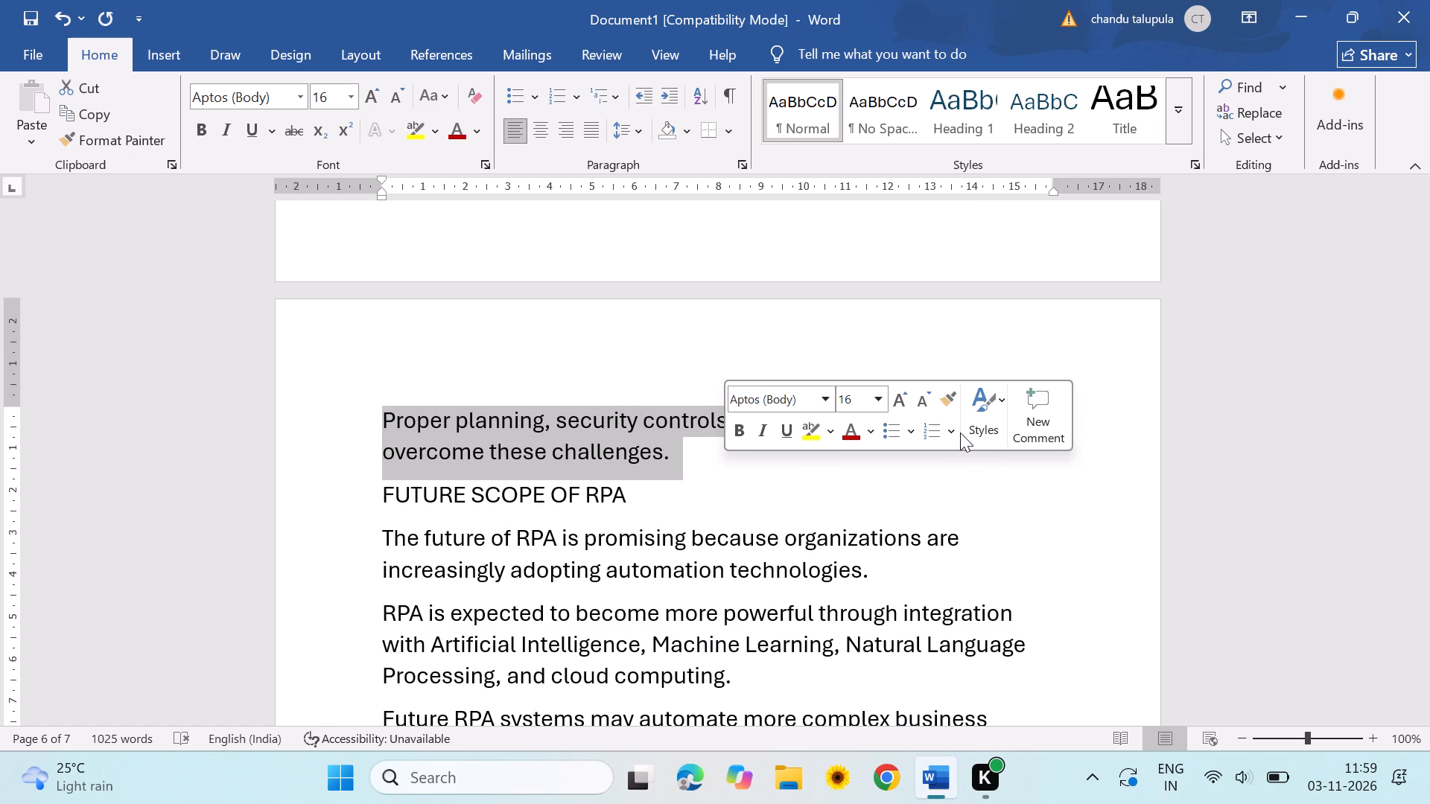
pyautogui.click(955, 433)
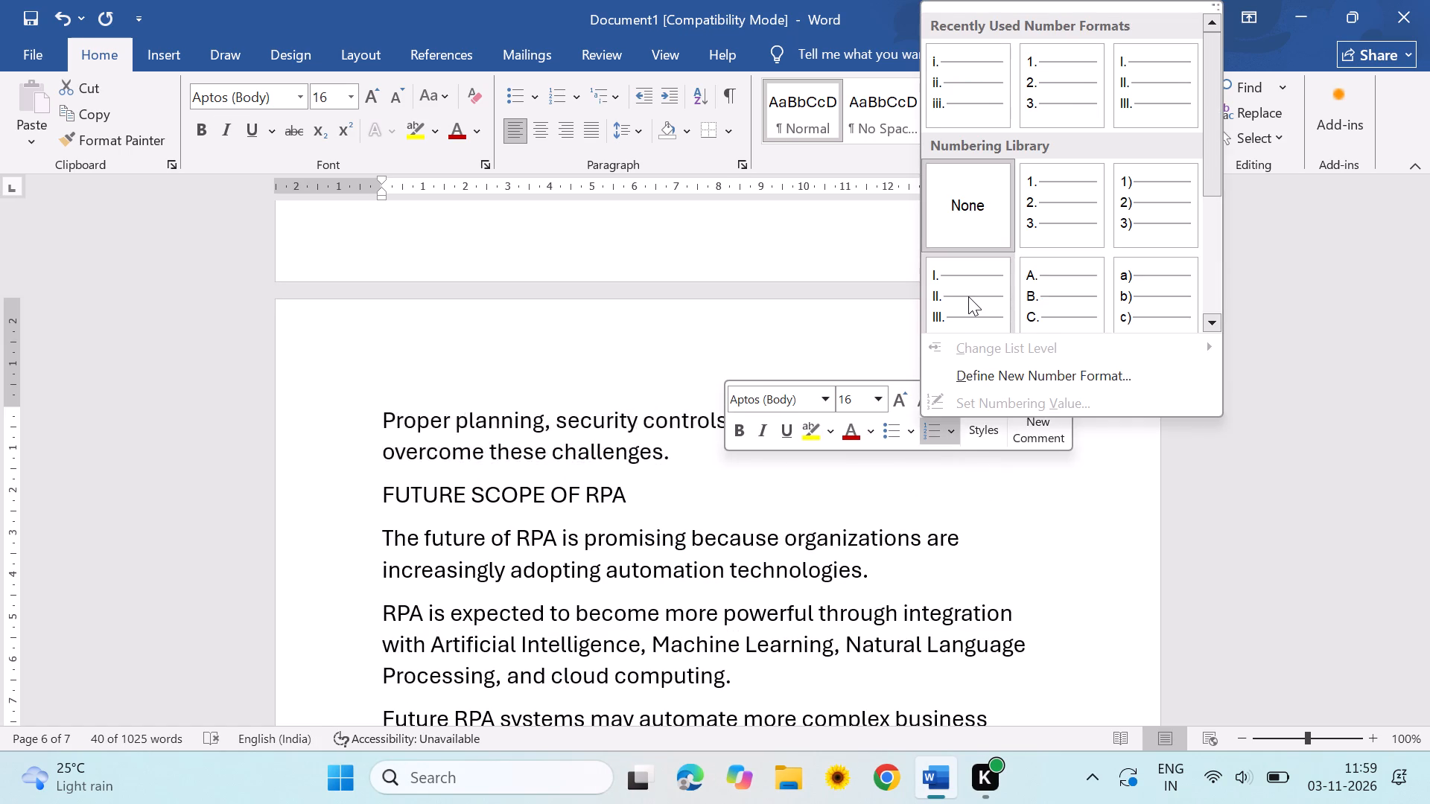
pyautogui.click(968, 296)
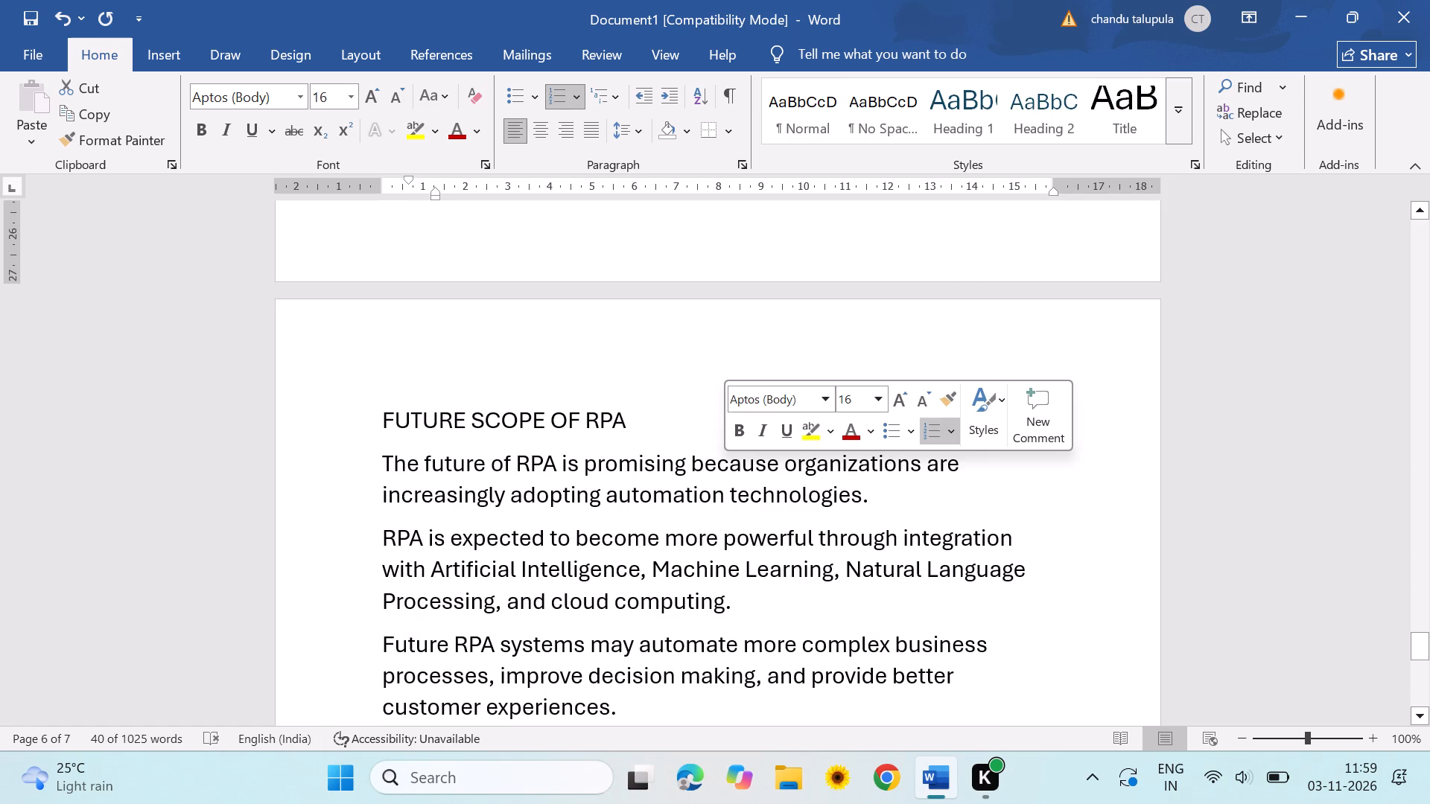
pyautogui.click(897, 301)
# Format the heading "FUTURE SCOPE OF RPA" with the standard dark red colour, a wavy underline and an arrow bullet.
pyautogui.moveTo(1417, 634); pyautogui.dragTo(1400, 639)
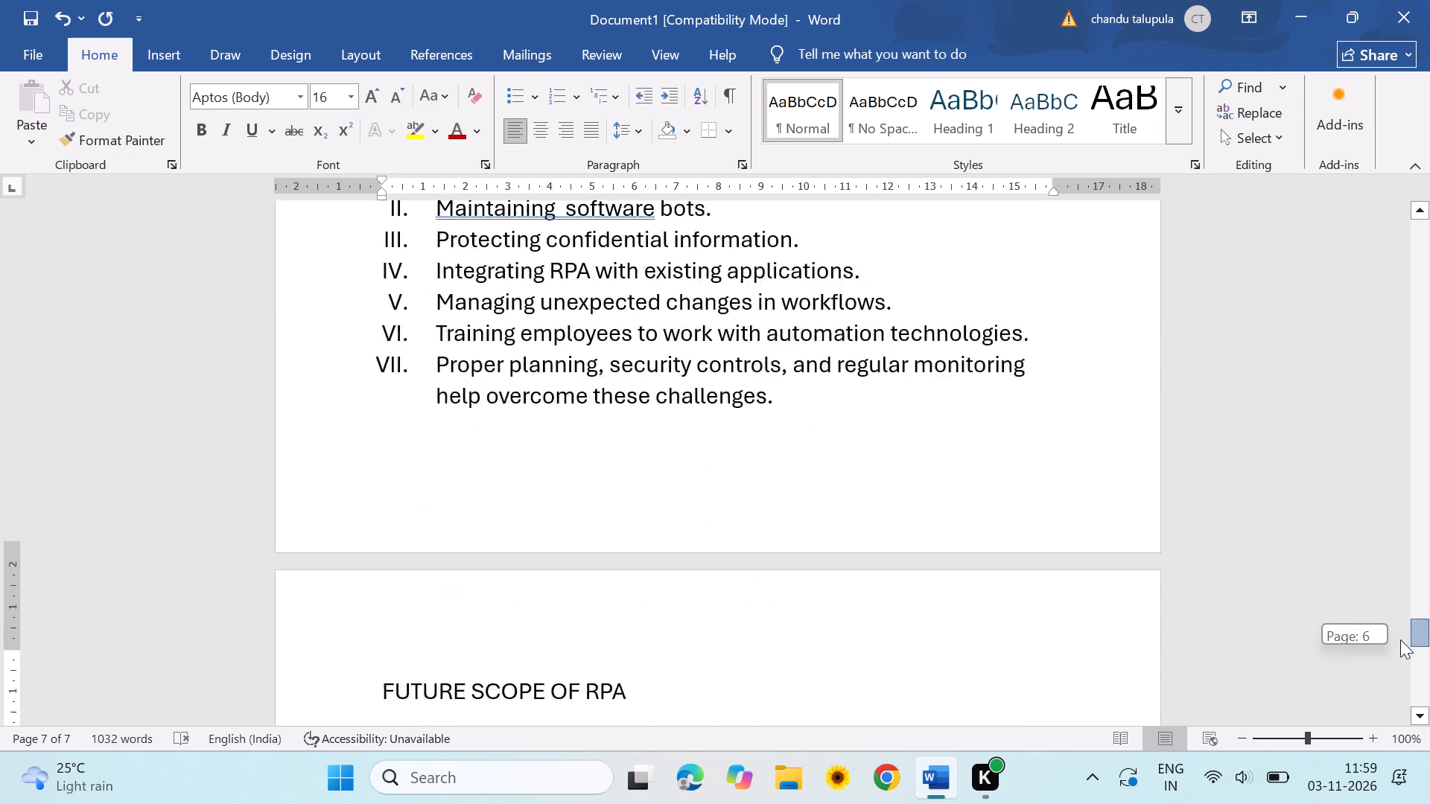
pyautogui.moveTo(1400, 639); pyautogui.dragTo(1399, 641)
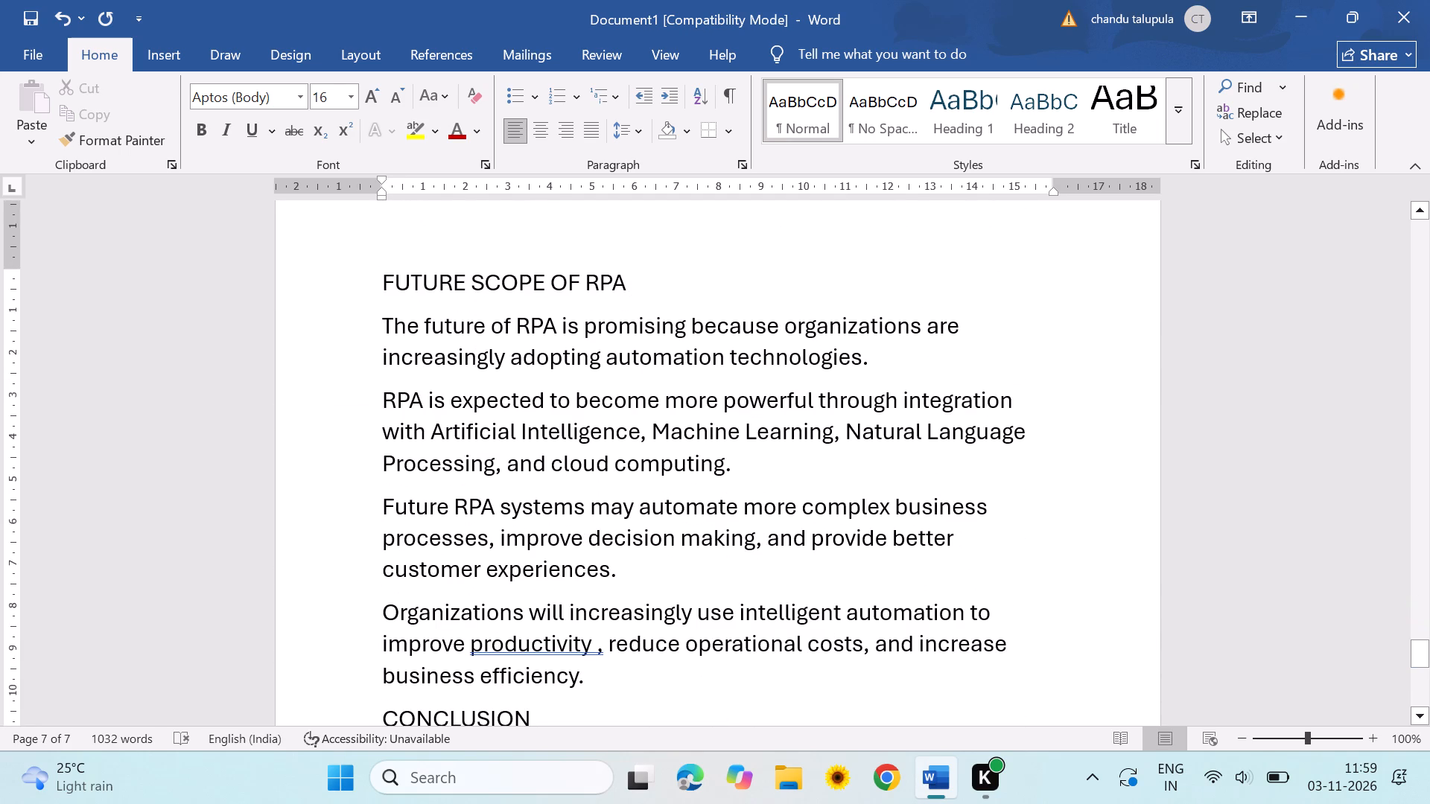
pyautogui.moveTo(384, 278); pyautogui.dragTo(682, 293)
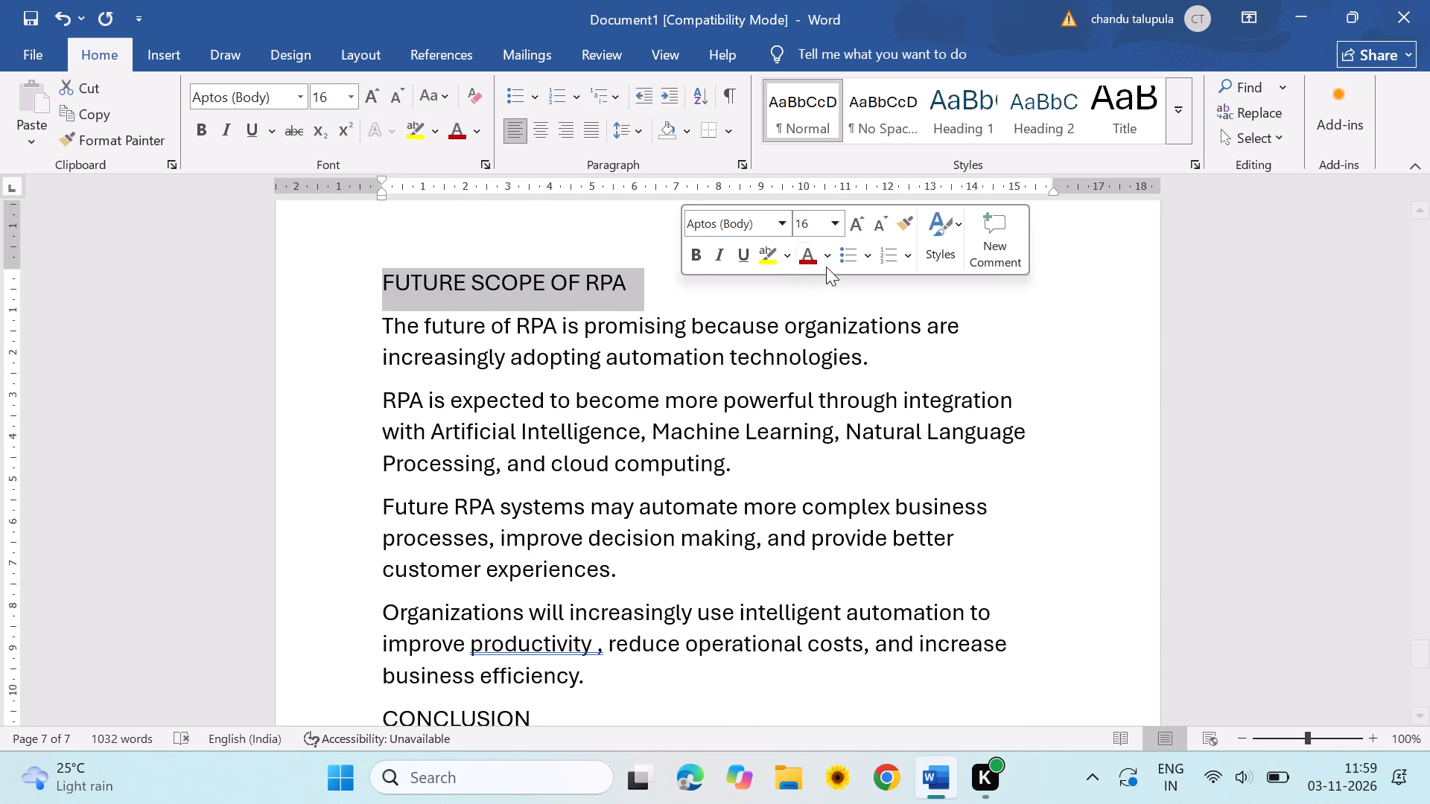
pyautogui.click(809, 252)
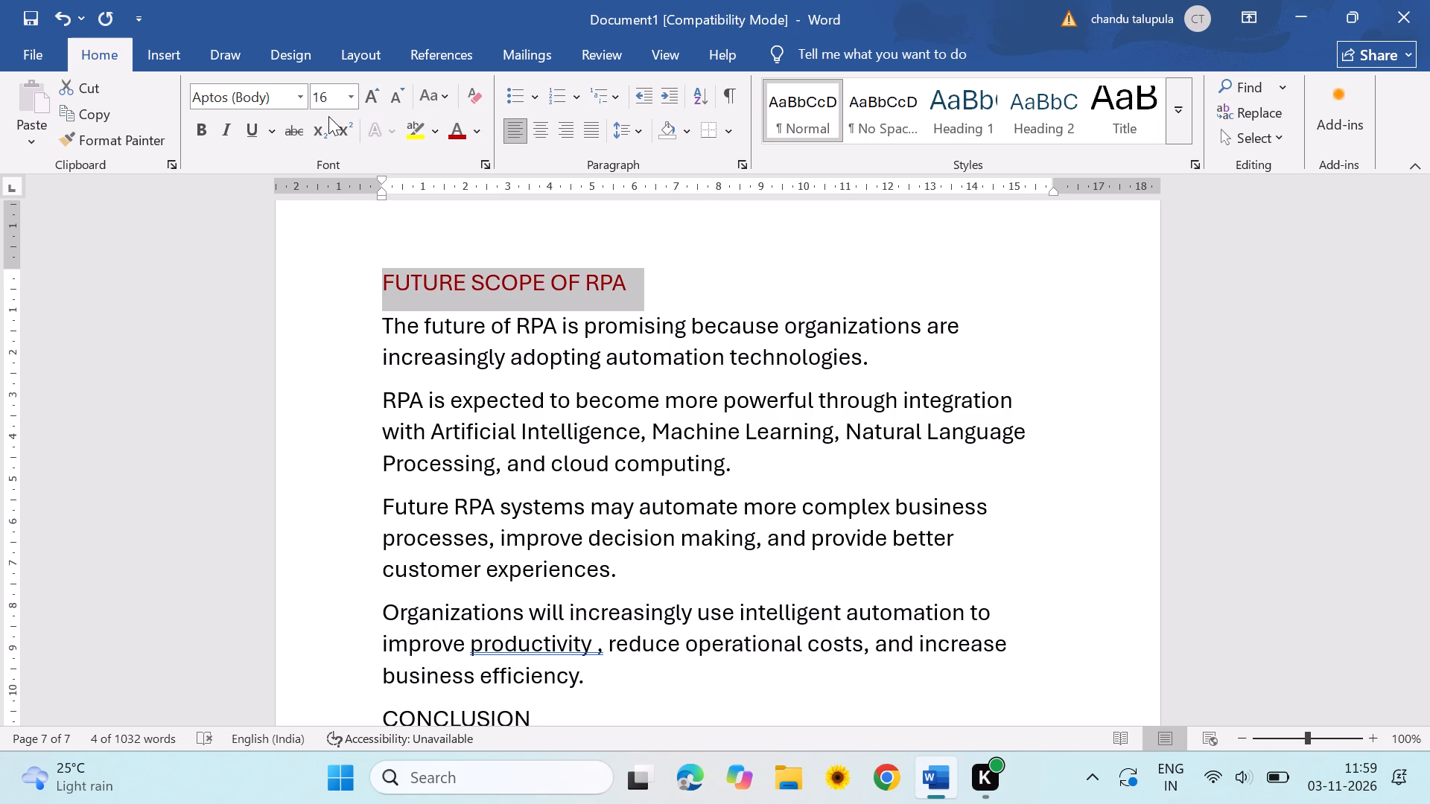
pyautogui.click(275, 127)
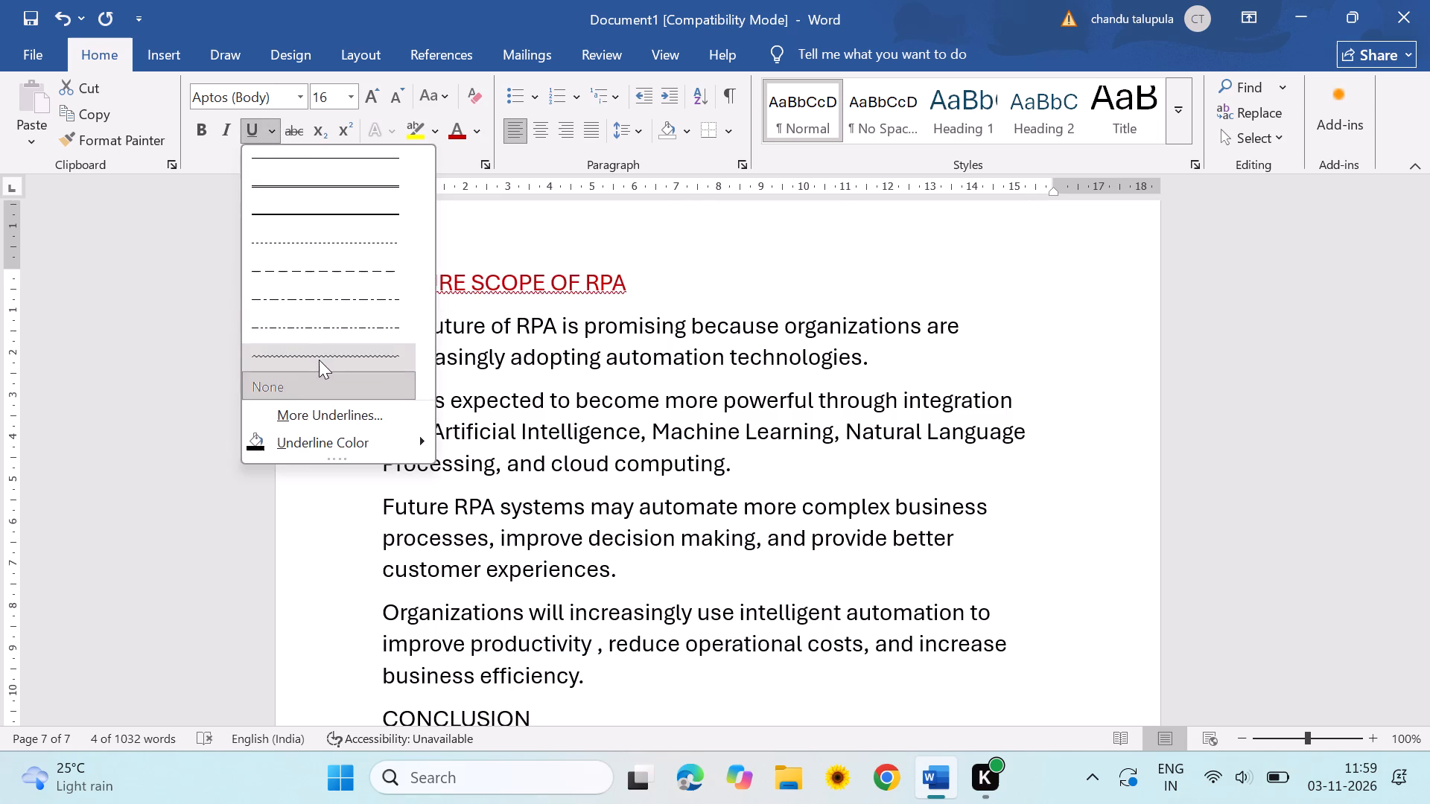
pyautogui.click(319, 360)
pyautogui.click(535, 103)
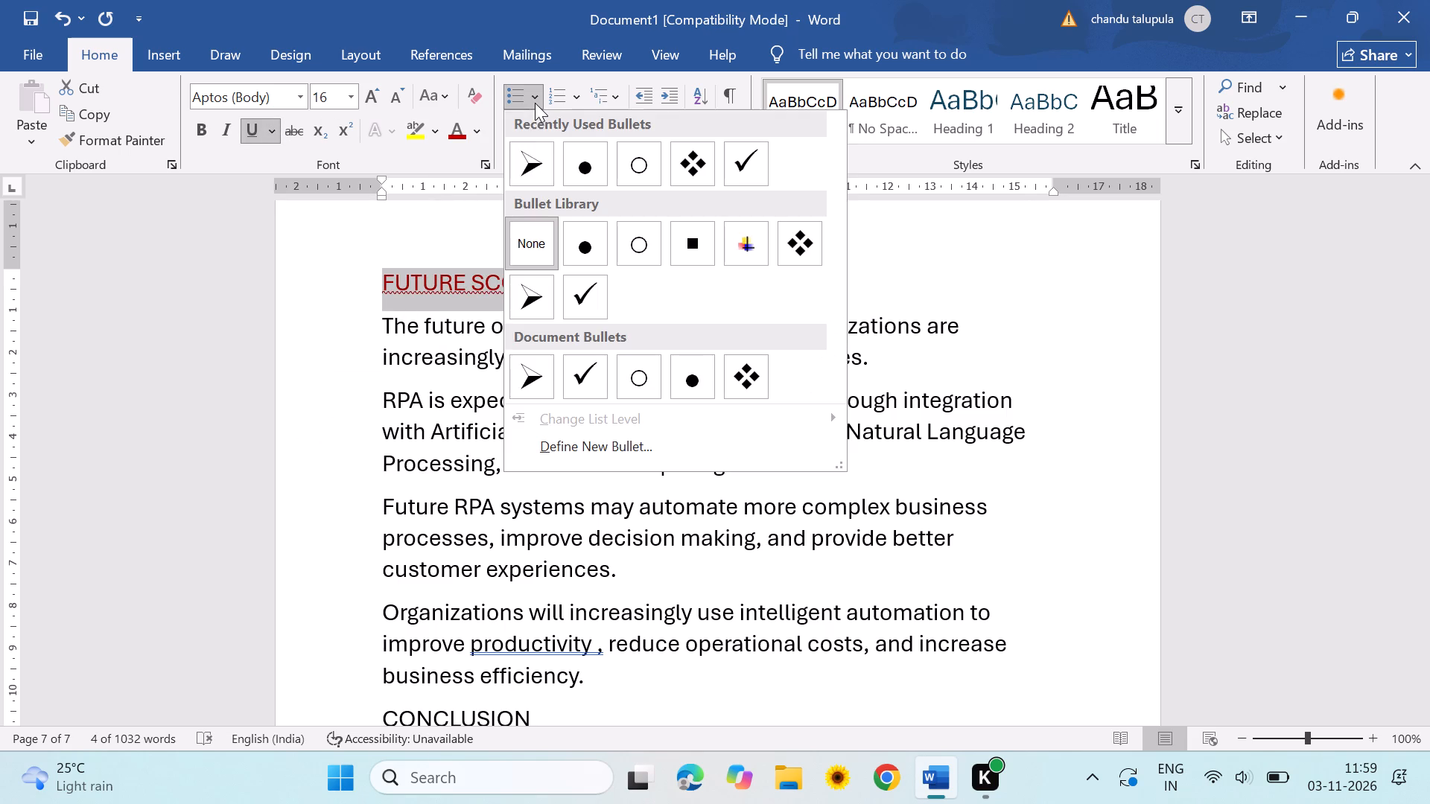
pyautogui.click(543, 159)
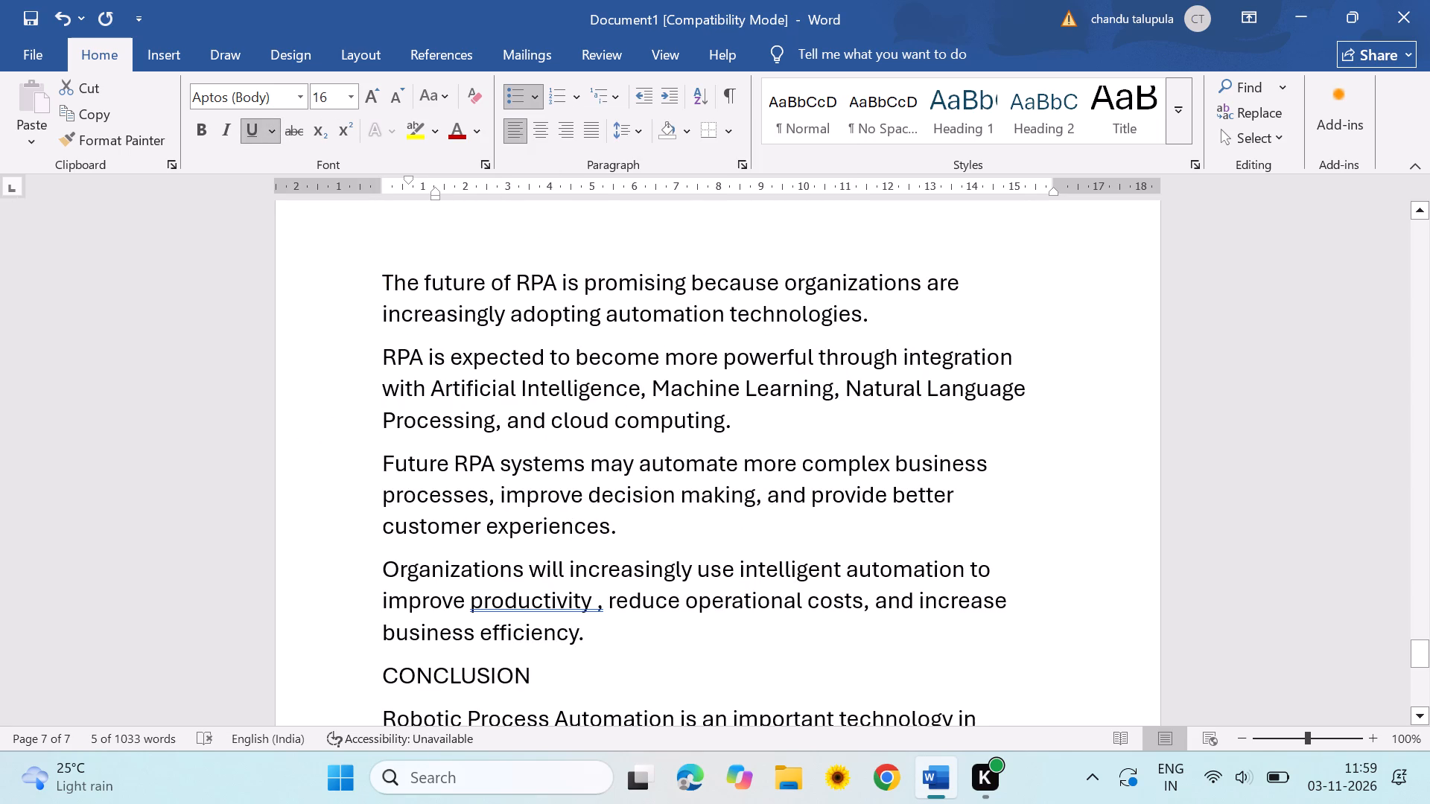
# Italicise the four future scope paragraphs from "The future of RPA is promising" through "increase business efficiency.".
pyautogui.moveTo(379, 275); pyautogui.dragTo(498, 549)
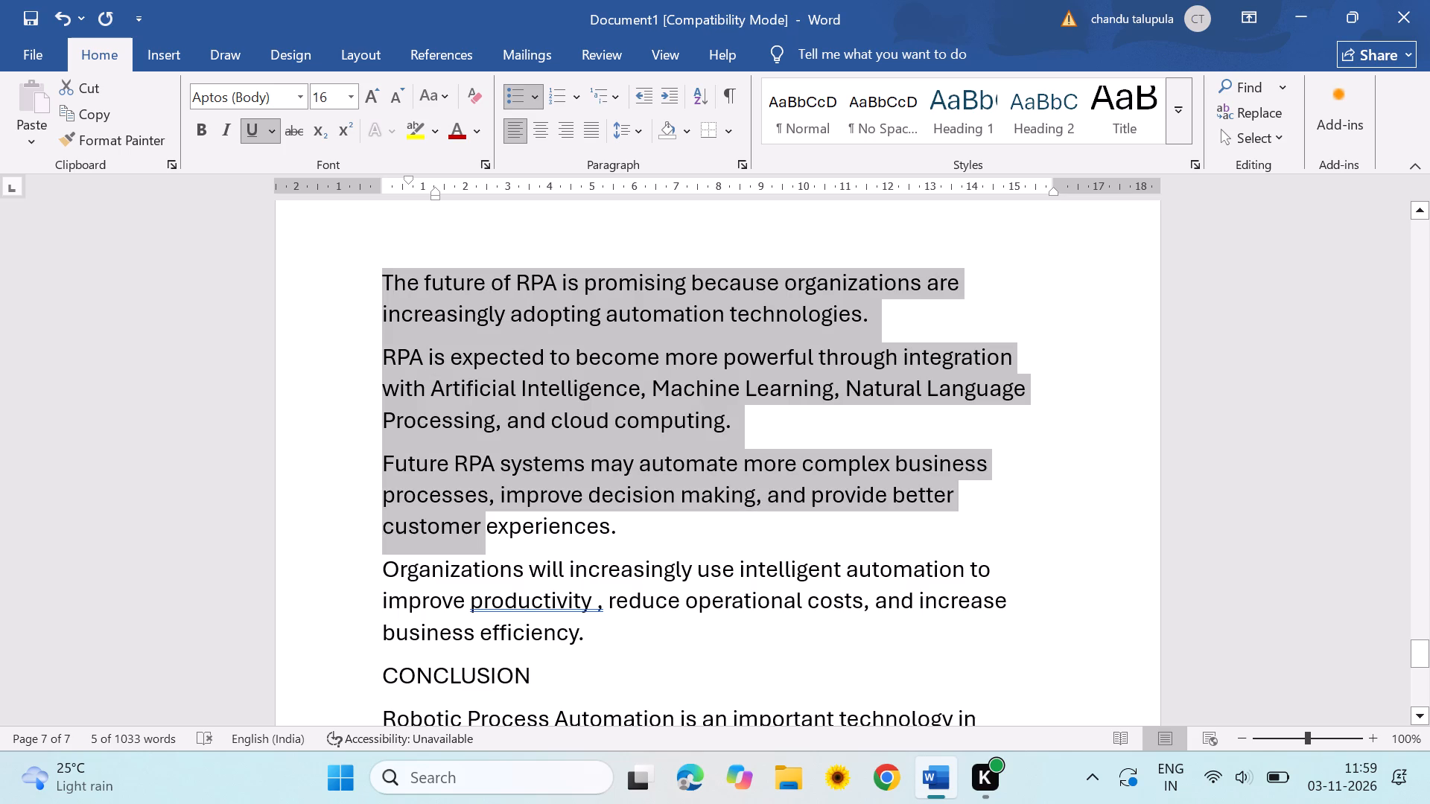
pyautogui.moveTo(498, 549); pyautogui.dragTo(629, 634)
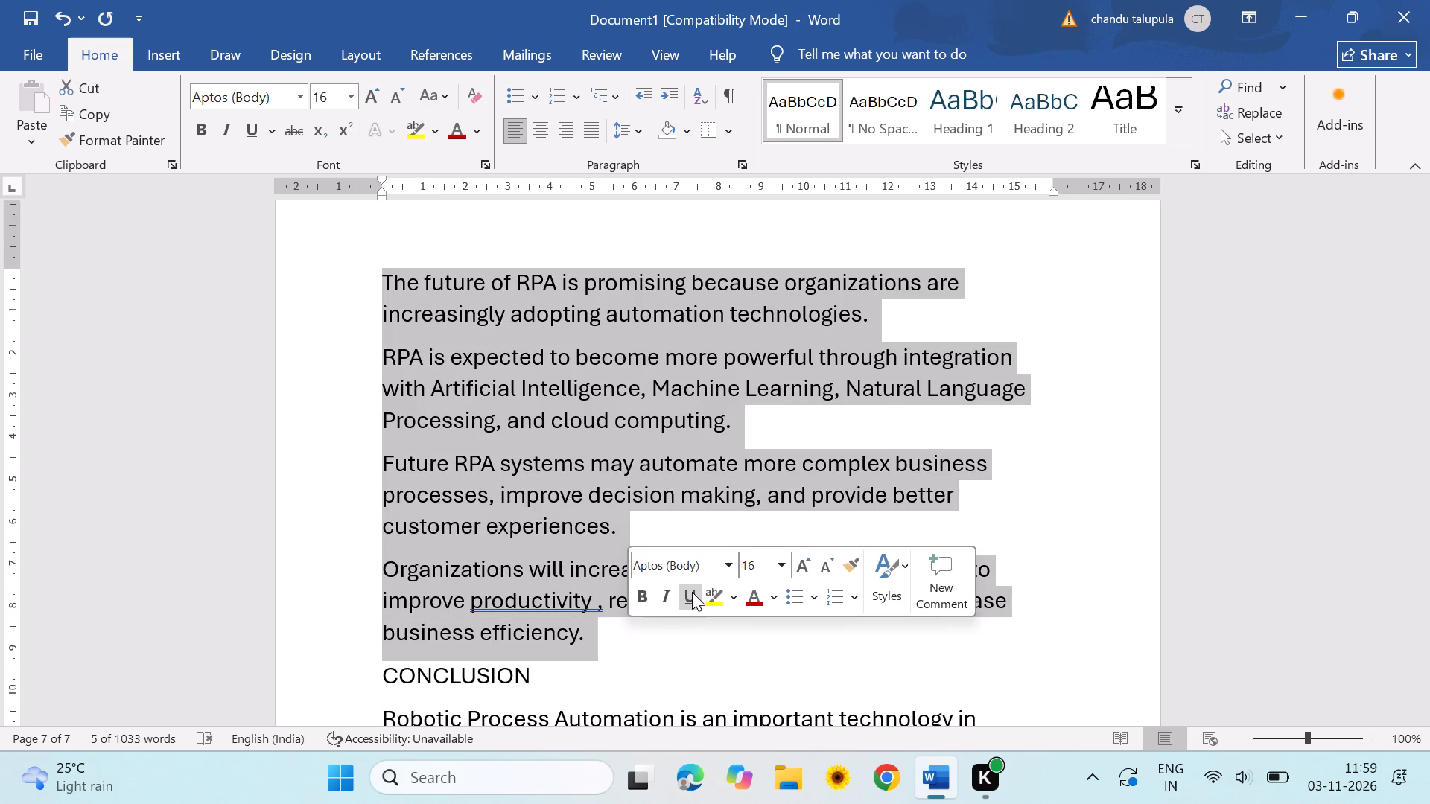
pyautogui.click(670, 590)
# Insert a blank line after "increase business efficiency.", above the "CONCLUSION" heading.
pyautogui.click(662, 646)
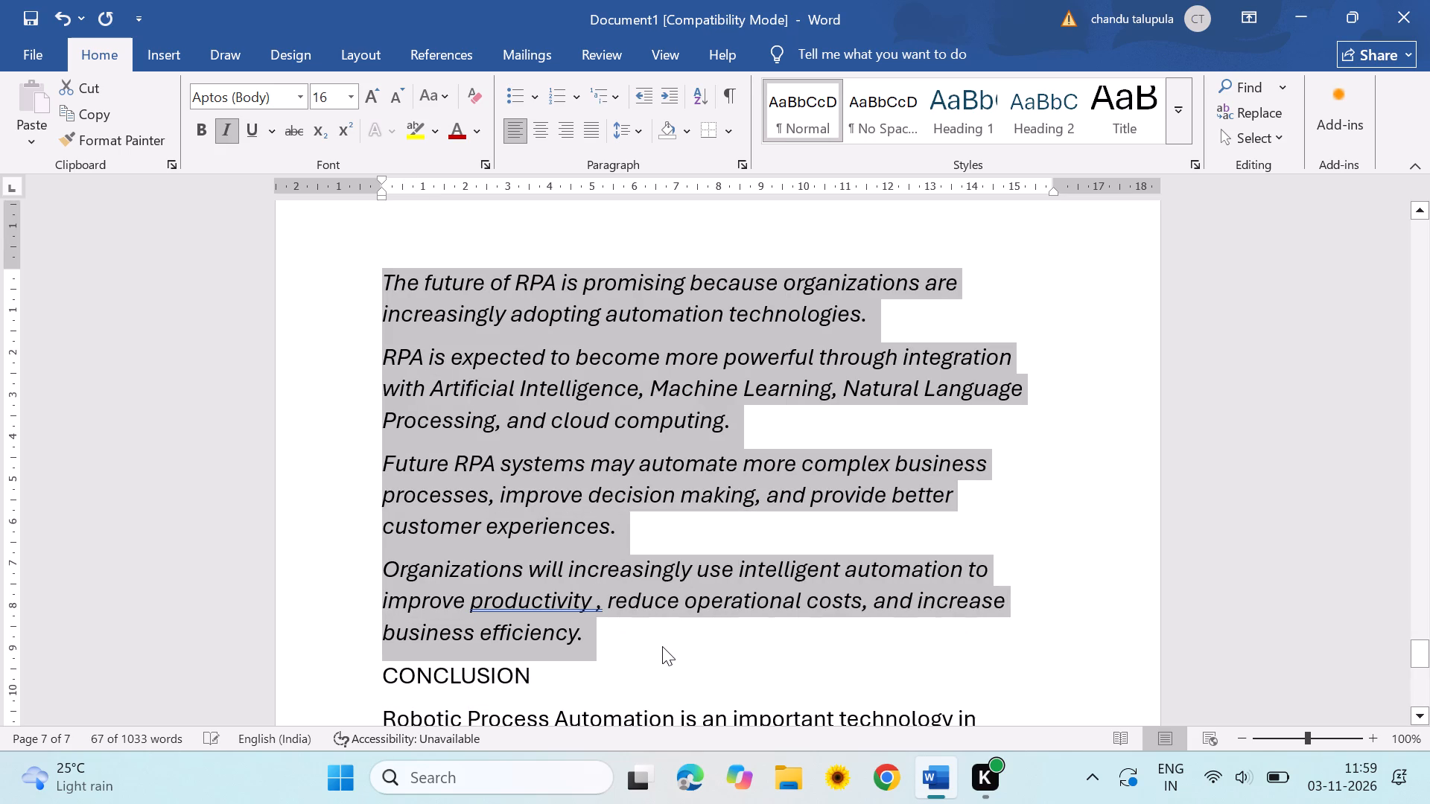
pyautogui.press('Return')
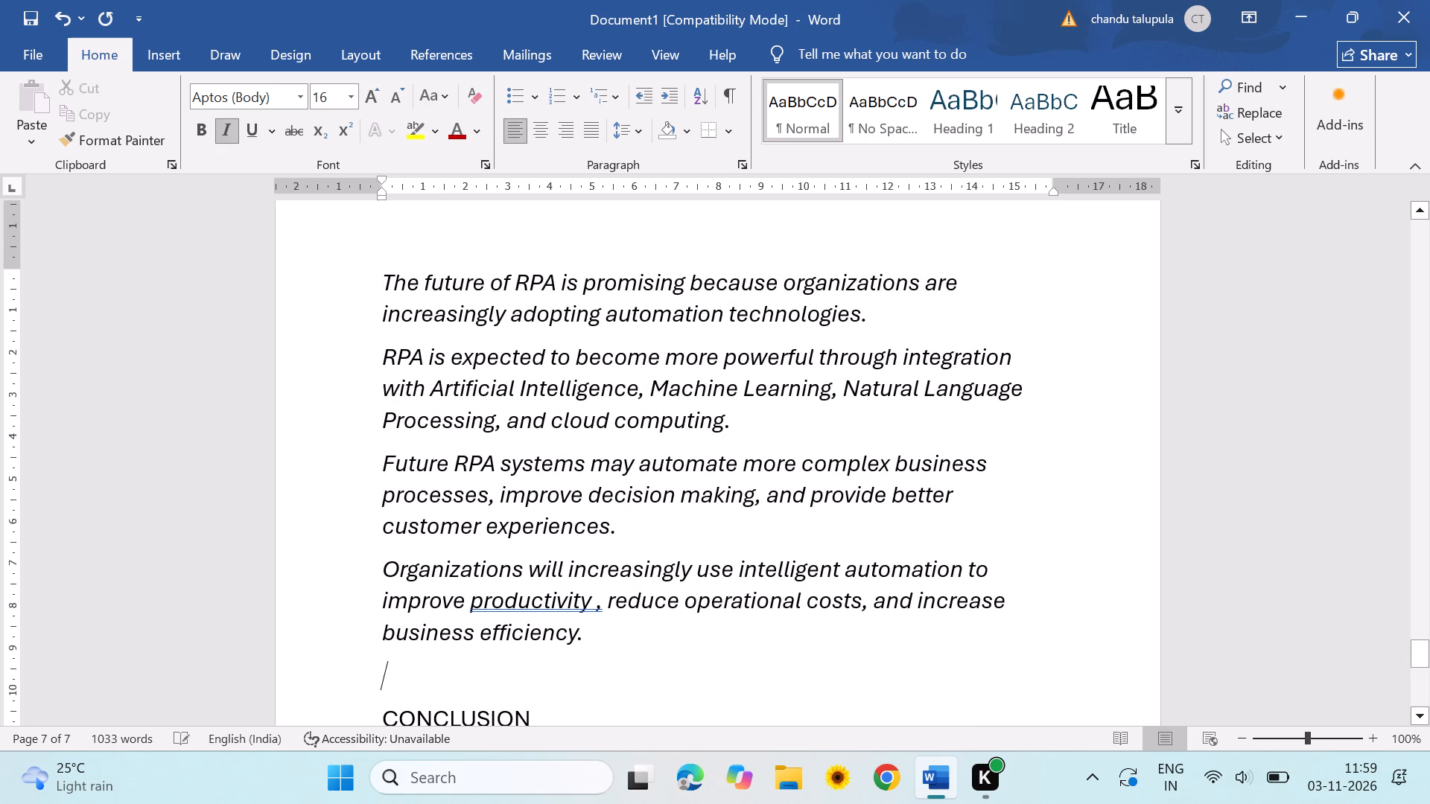
# Format the heading "CONCLUSION" in italics with the standard dark red colour, a wavy underline and an arrow bullet.
pyautogui.click(1404, 652)
pyautogui.moveTo(1429, 653); pyautogui.dragTo(1429, 673)
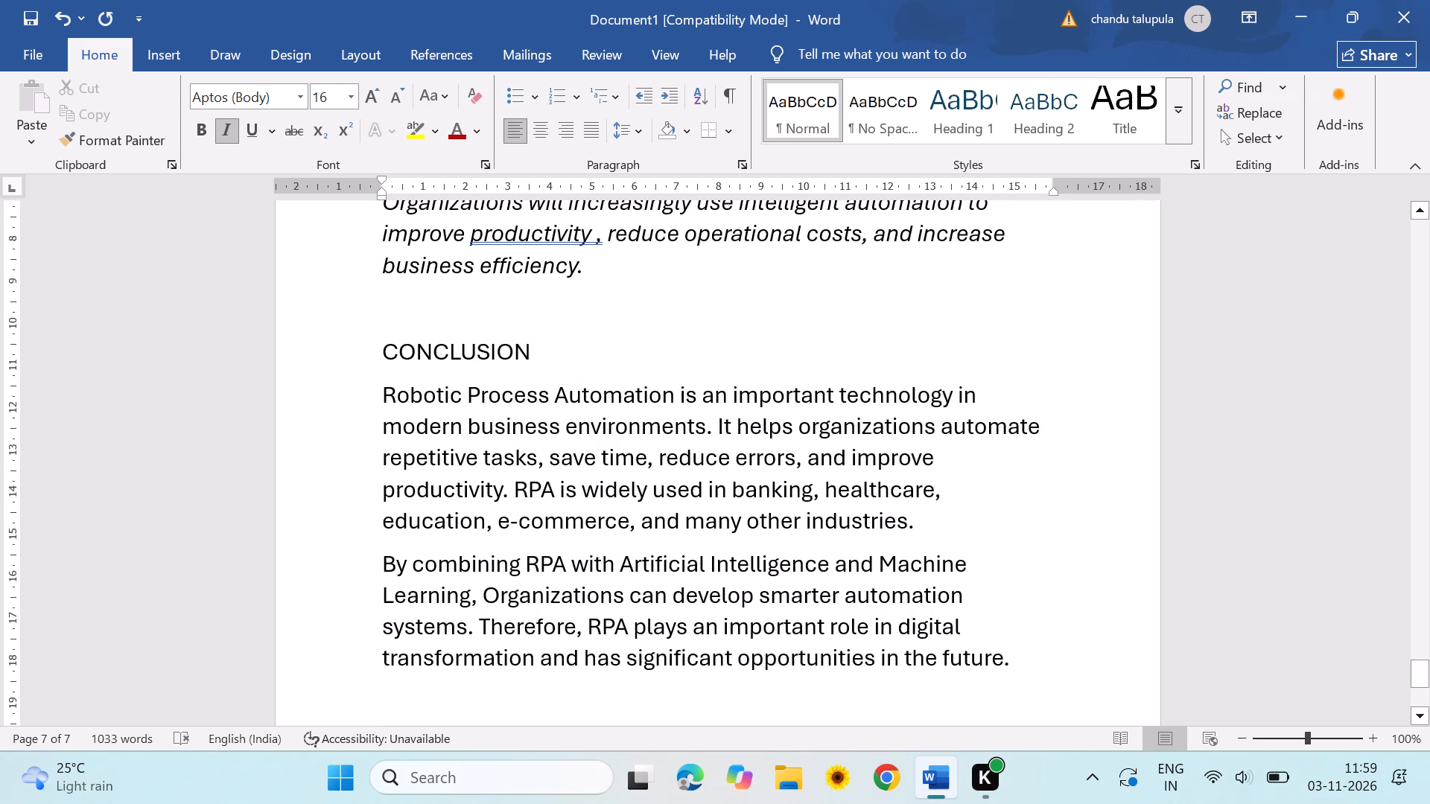
pyautogui.moveTo(377, 353); pyautogui.dragTo(608, 345)
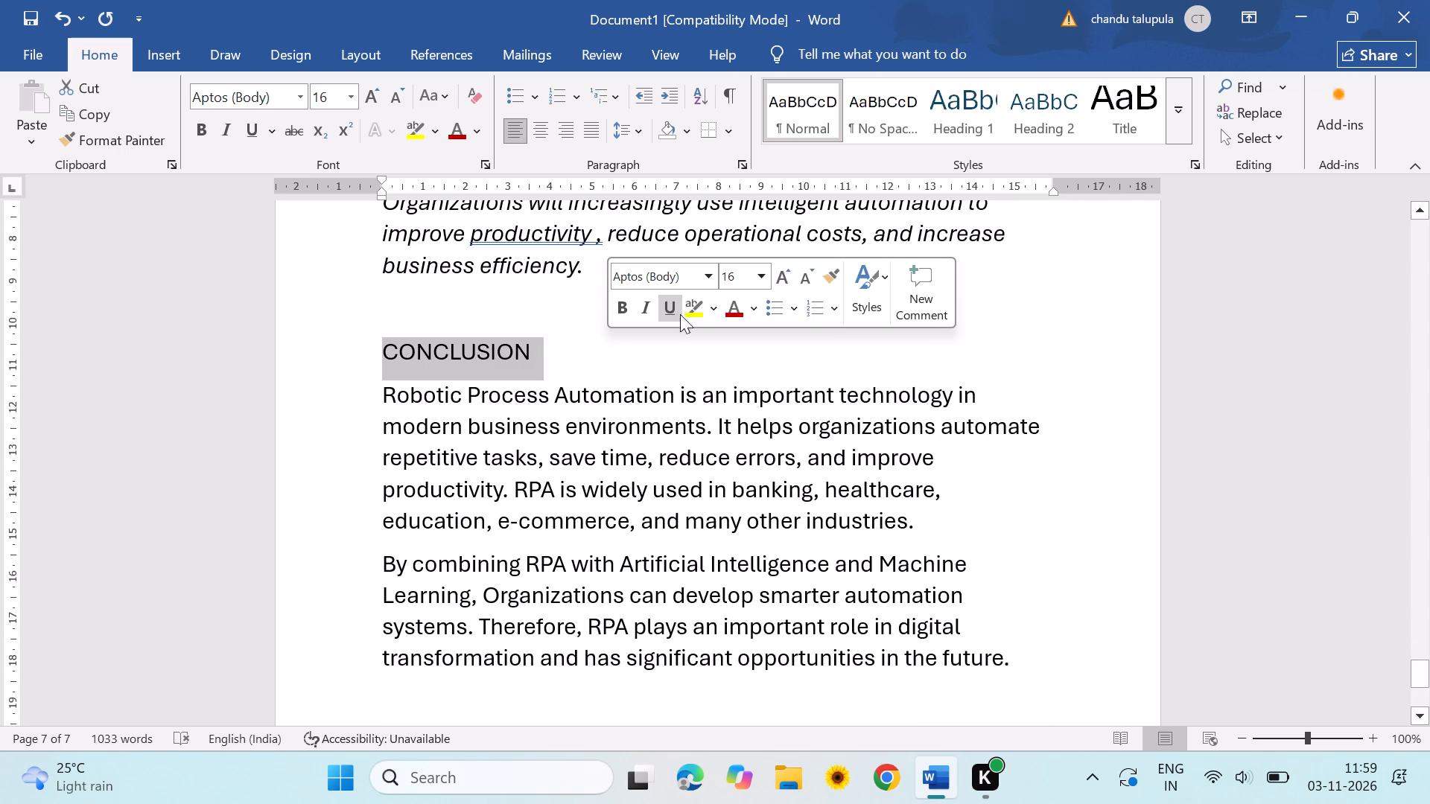
pyautogui.click(652, 303)
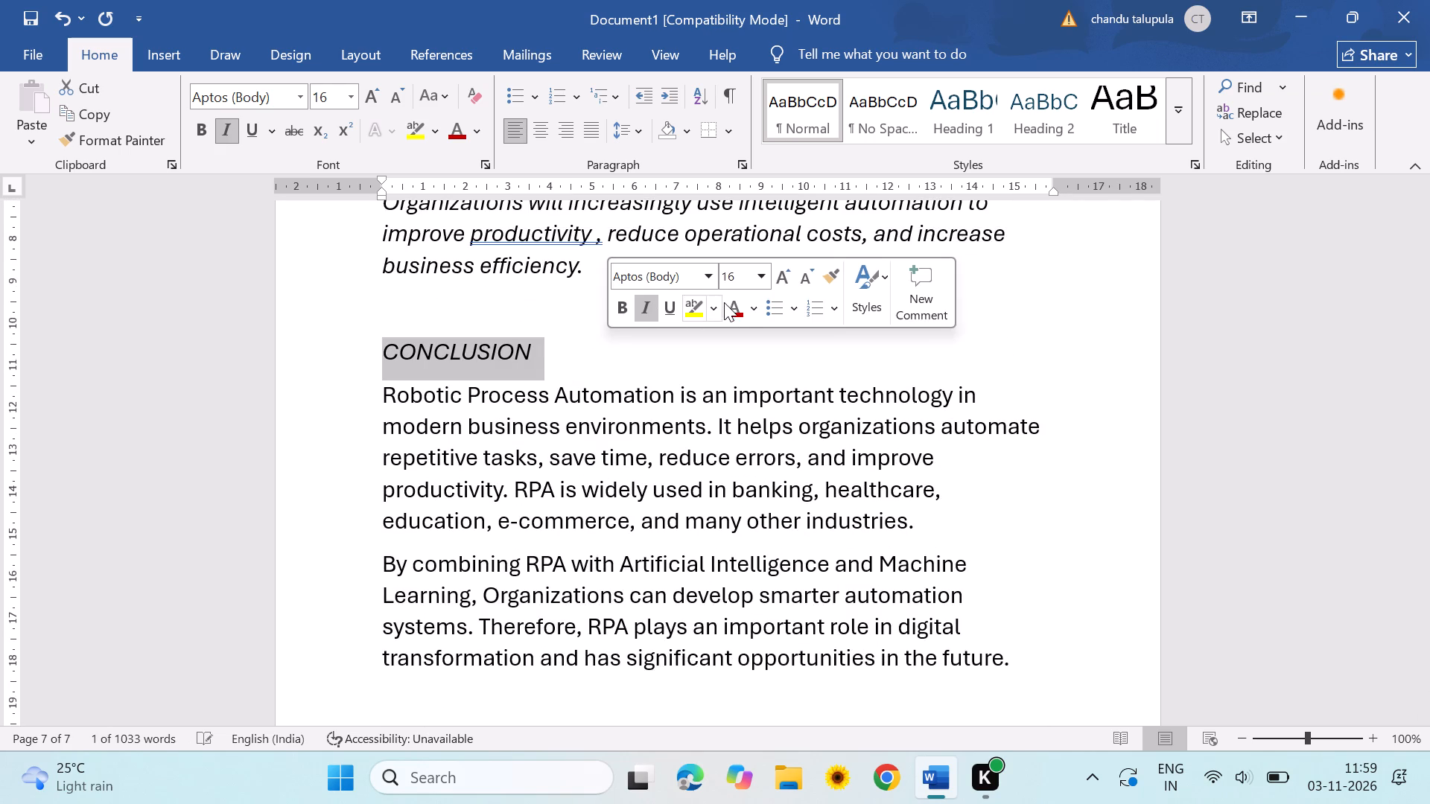
pyautogui.click(742, 302)
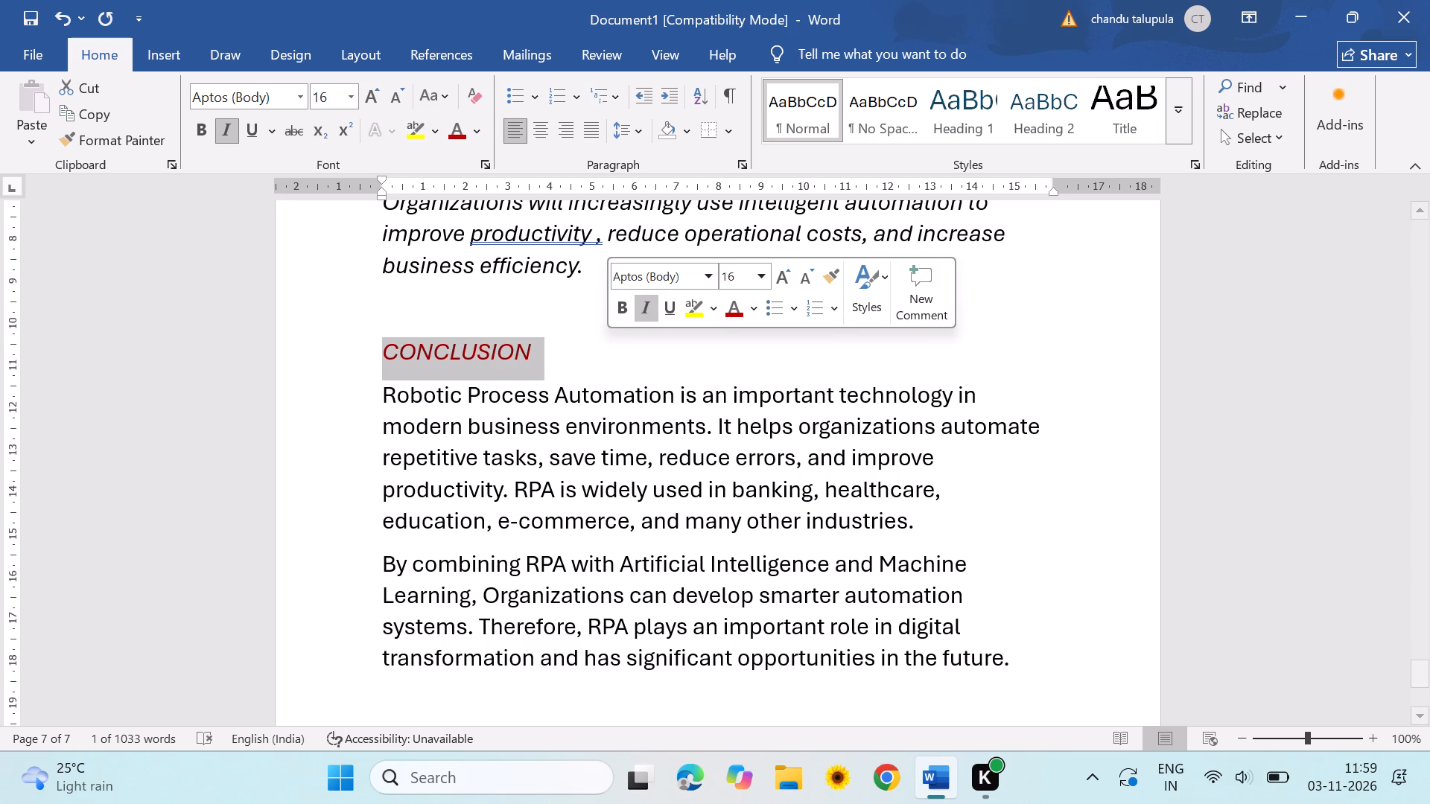
pyautogui.click(278, 134)
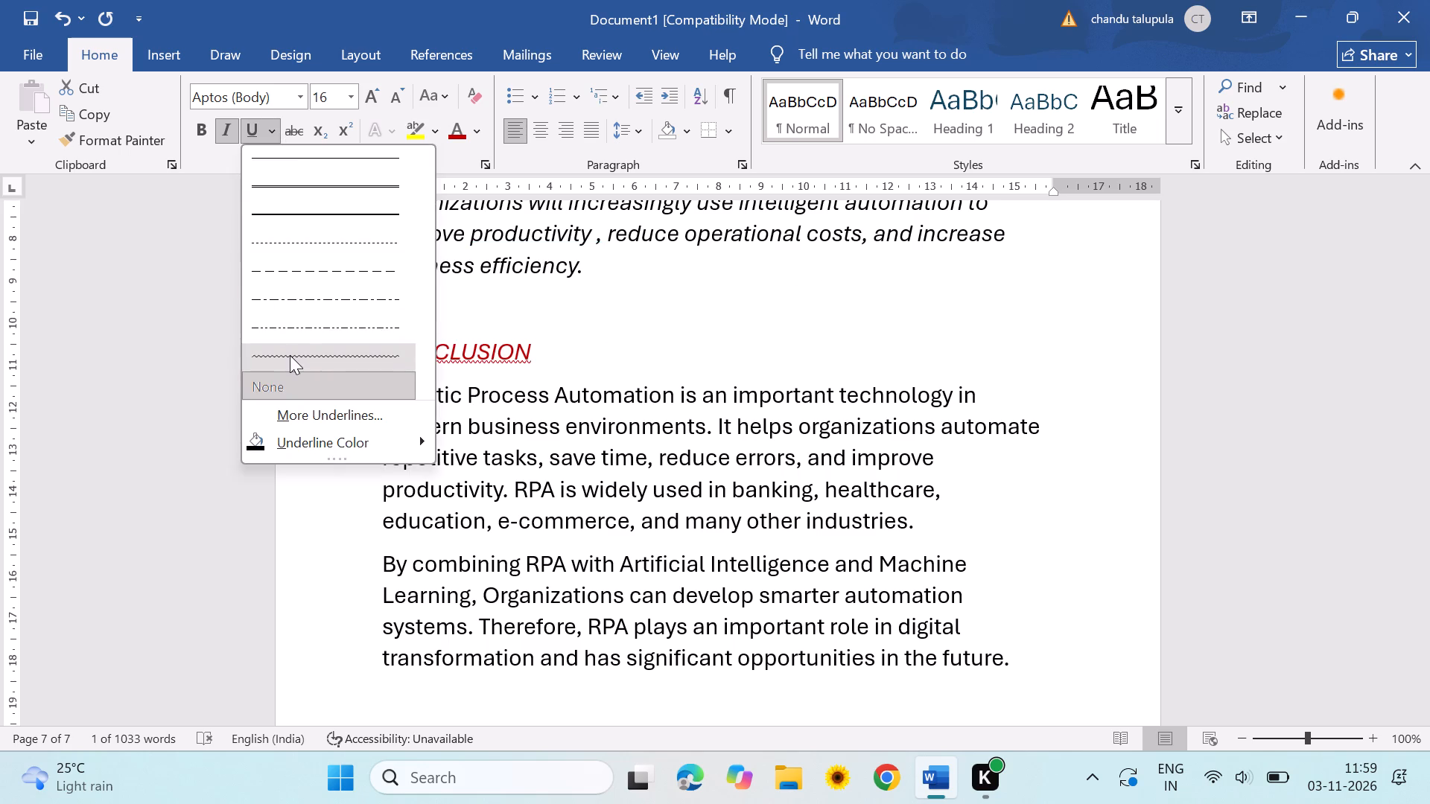
pyautogui.click(290, 355)
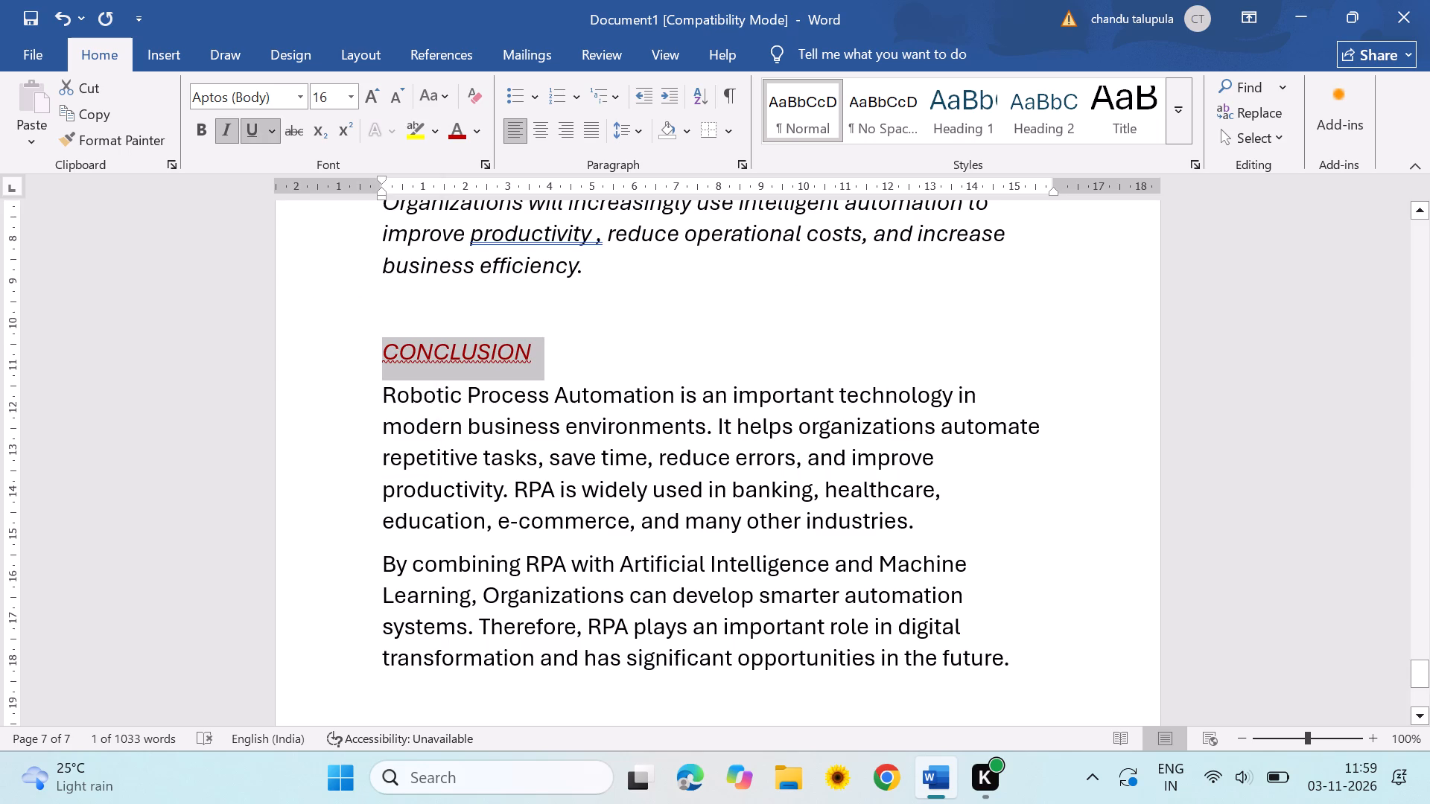
pyautogui.click(535, 109)
pyautogui.click(530, 162)
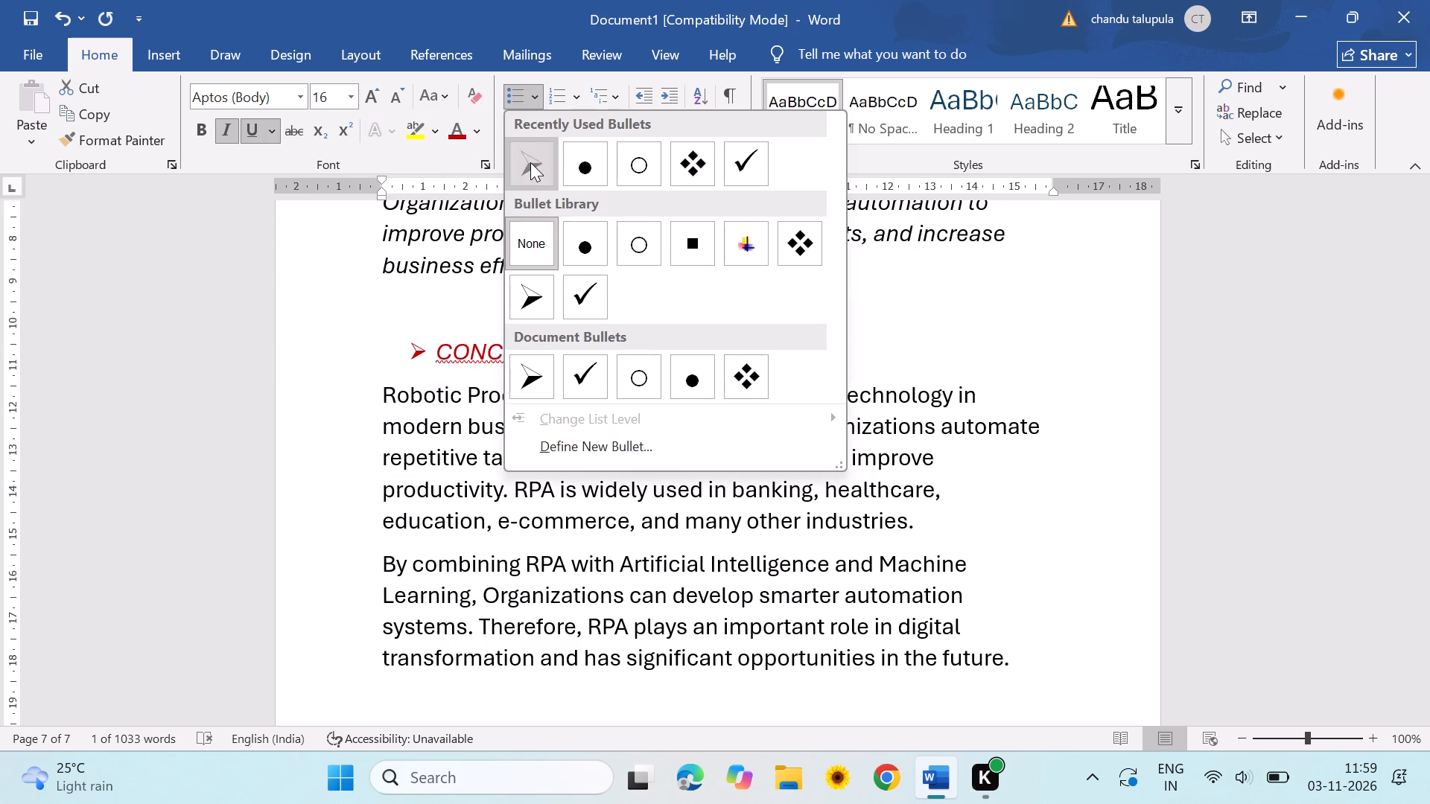
# Italicise the two conclusion paragraphs from "Robotic Process Automation is an important technology" through "opportunities in the future.".
pyautogui.moveTo(379, 388); pyautogui.dragTo(717, 659)
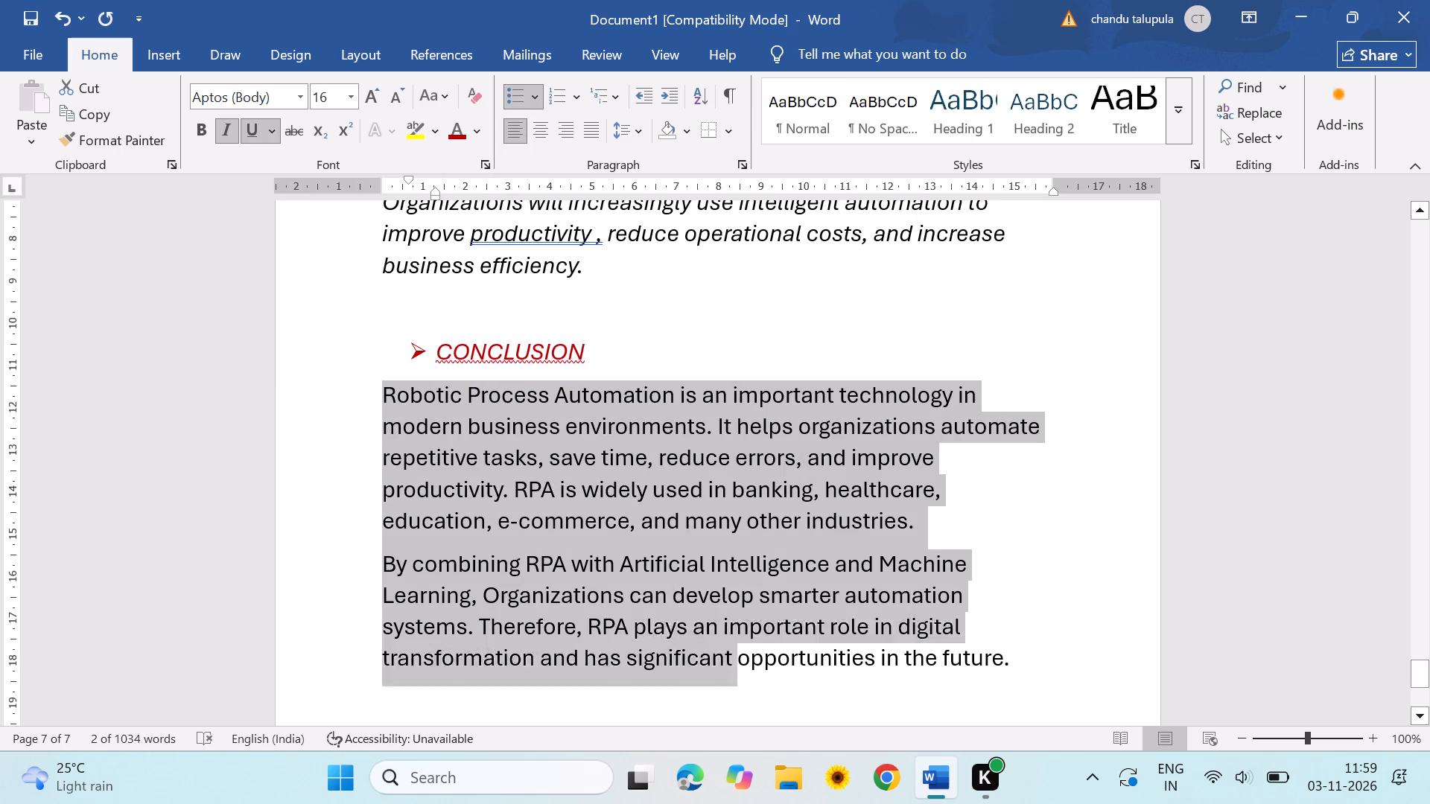
pyautogui.moveTo(717, 659); pyautogui.dragTo(1040, 422)
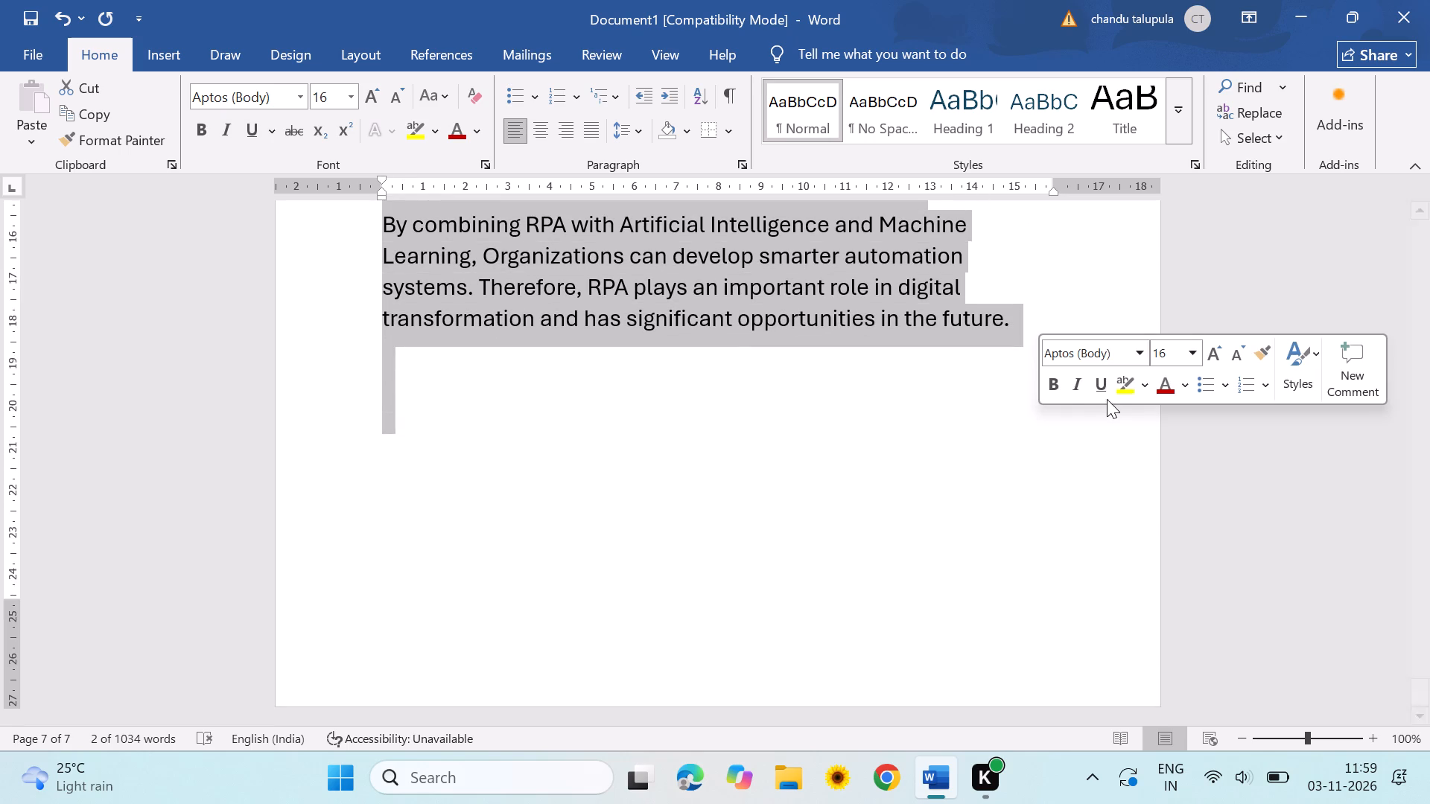
pyautogui.click(1078, 377)
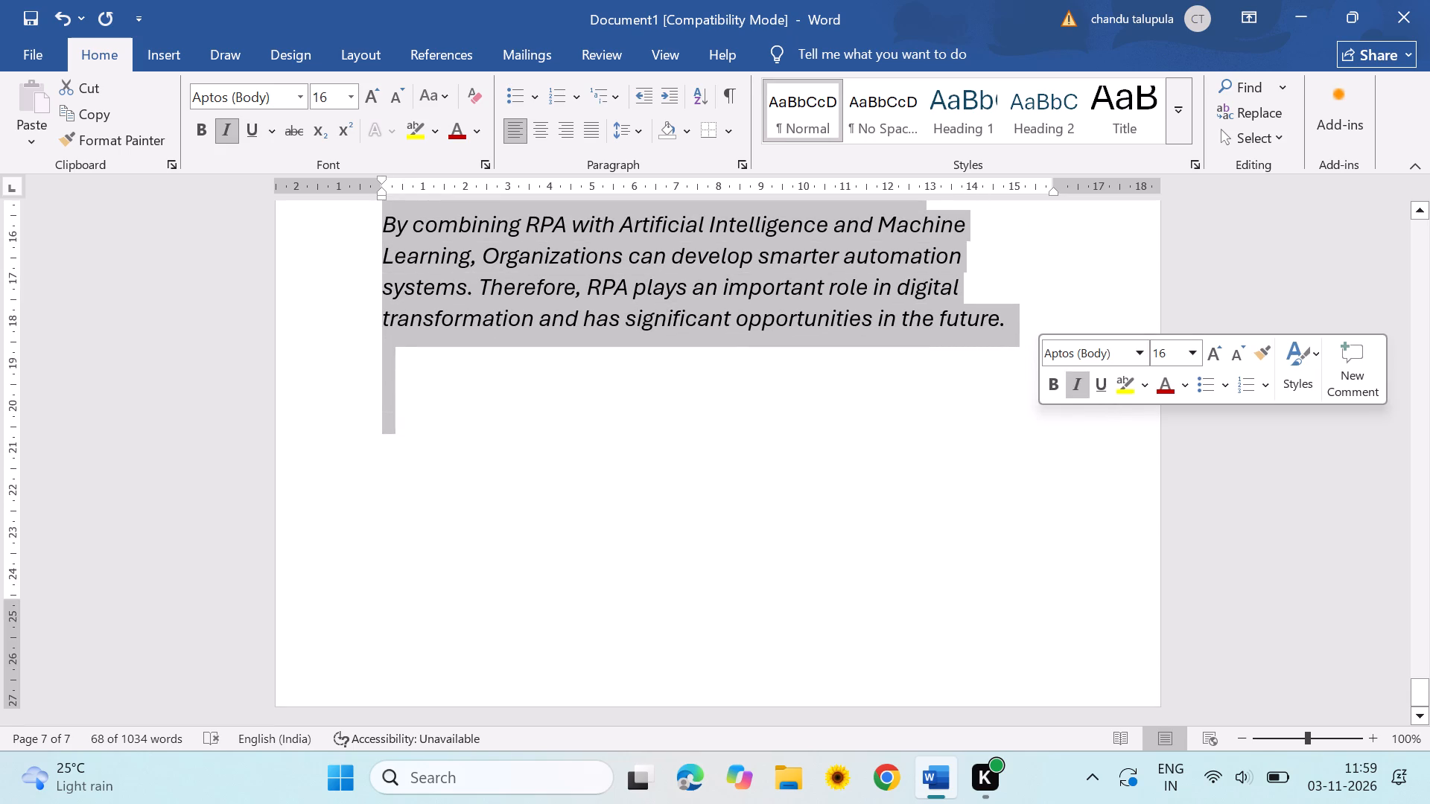
pyautogui.click(1081, 555)
# Italicise the section from the heading "CHALLENGES IN IMPLEMENTING RPA" through the heading "FUTURE SCOPE OF RPA", including the numbered list.
pyautogui.moveTo(1420, 682); pyautogui.dragTo(1421, 672)
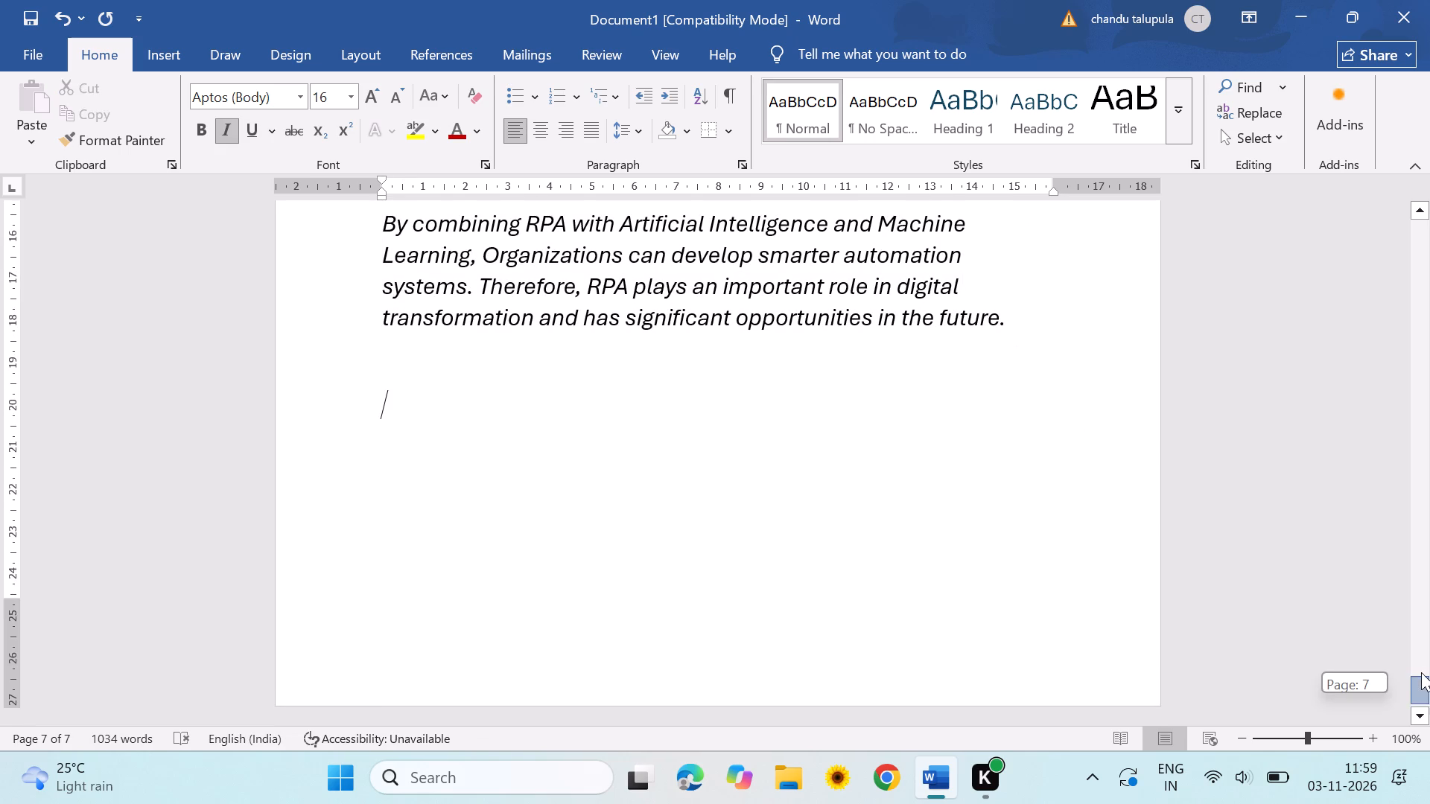
pyautogui.moveTo(1421, 672); pyautogui.dragTo(1421, 628)
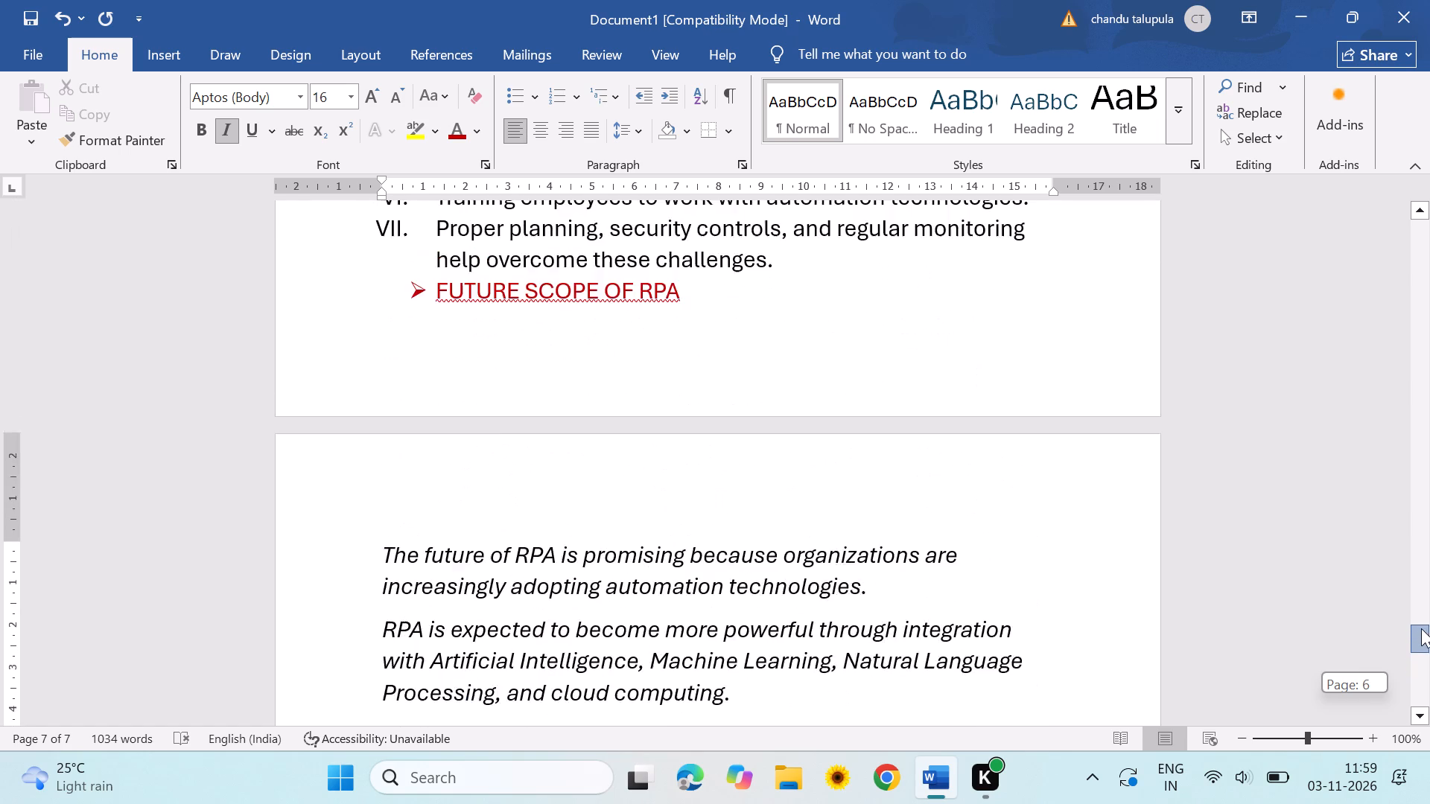
pyautogui.moveTo(1421, 628); pyautogui.dragTo(1420, 604)
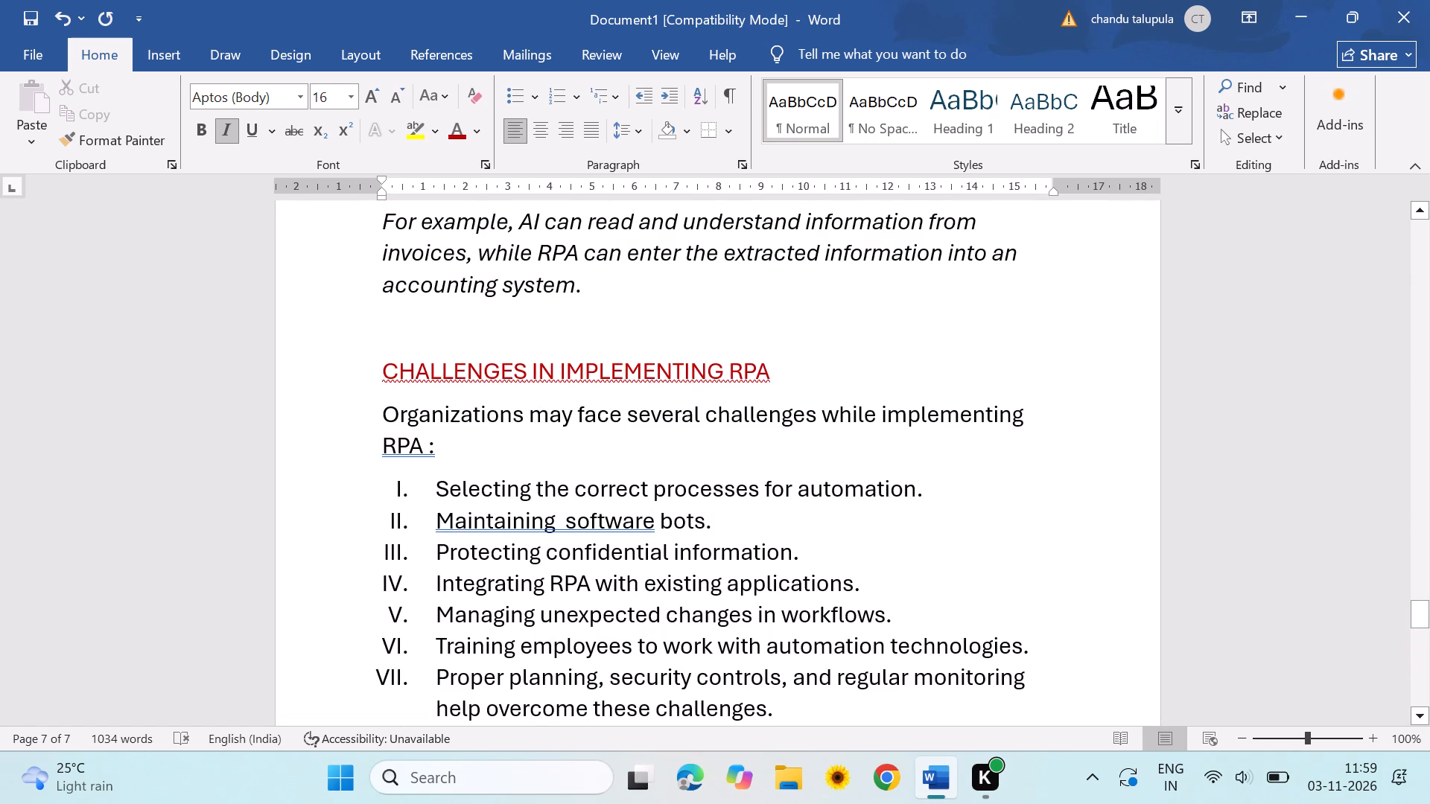
pyautogui.moveTo(381, 377); pyautogui.dragTo(687, 537)
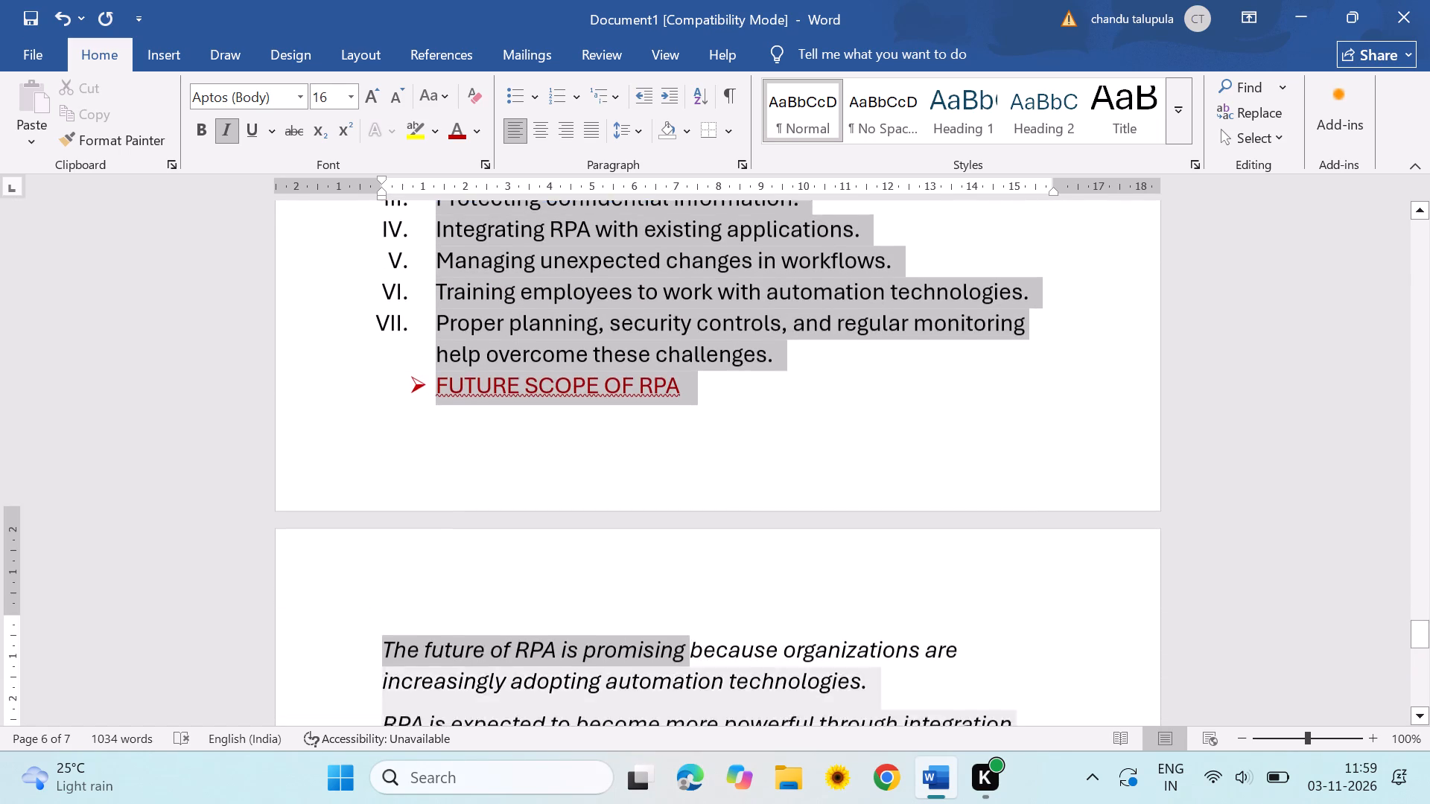
pyautogui.moveTo(687, 537); pyautogui.dragTo(857, 386)
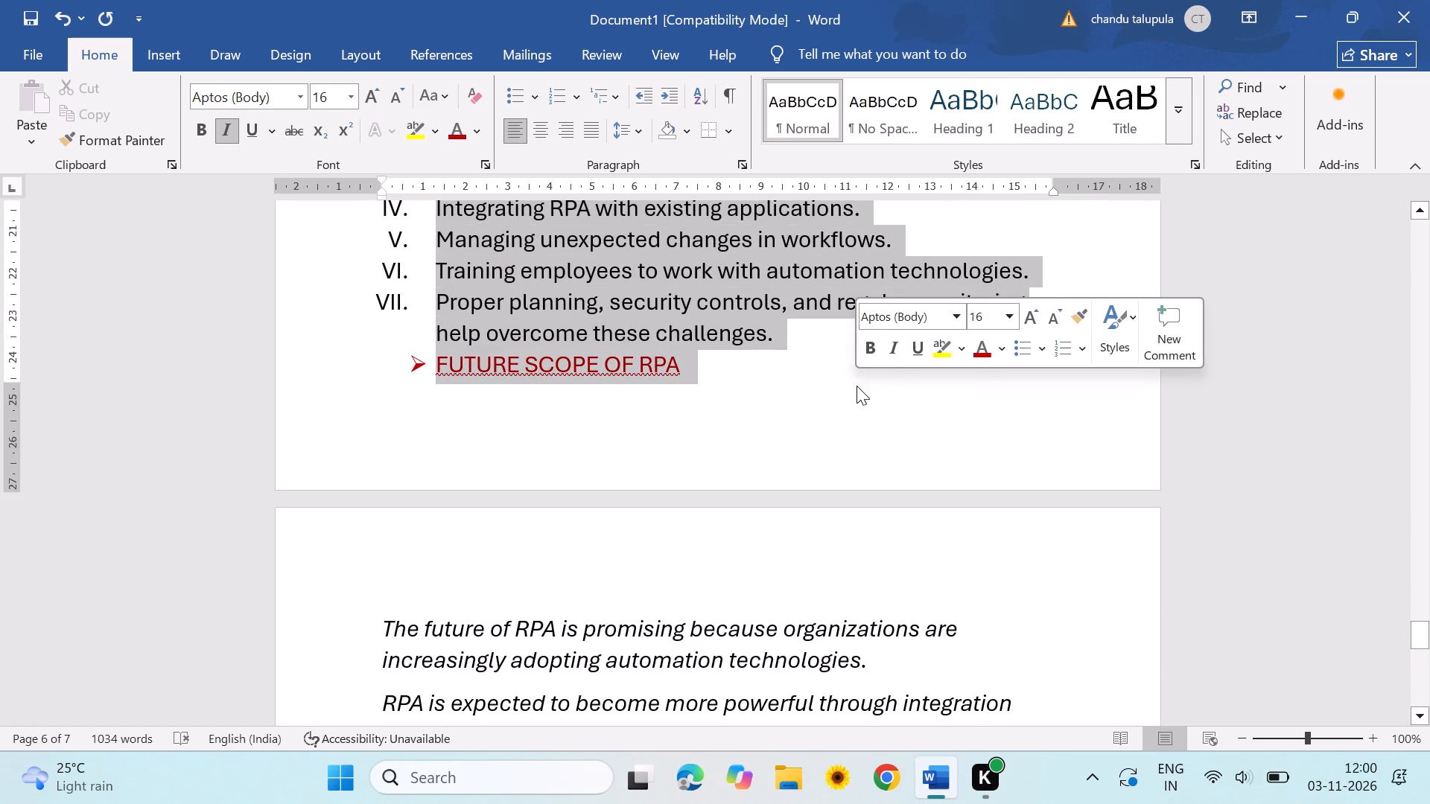
pyautogui.click(890, 359)
pyautogui.click(842, 438)
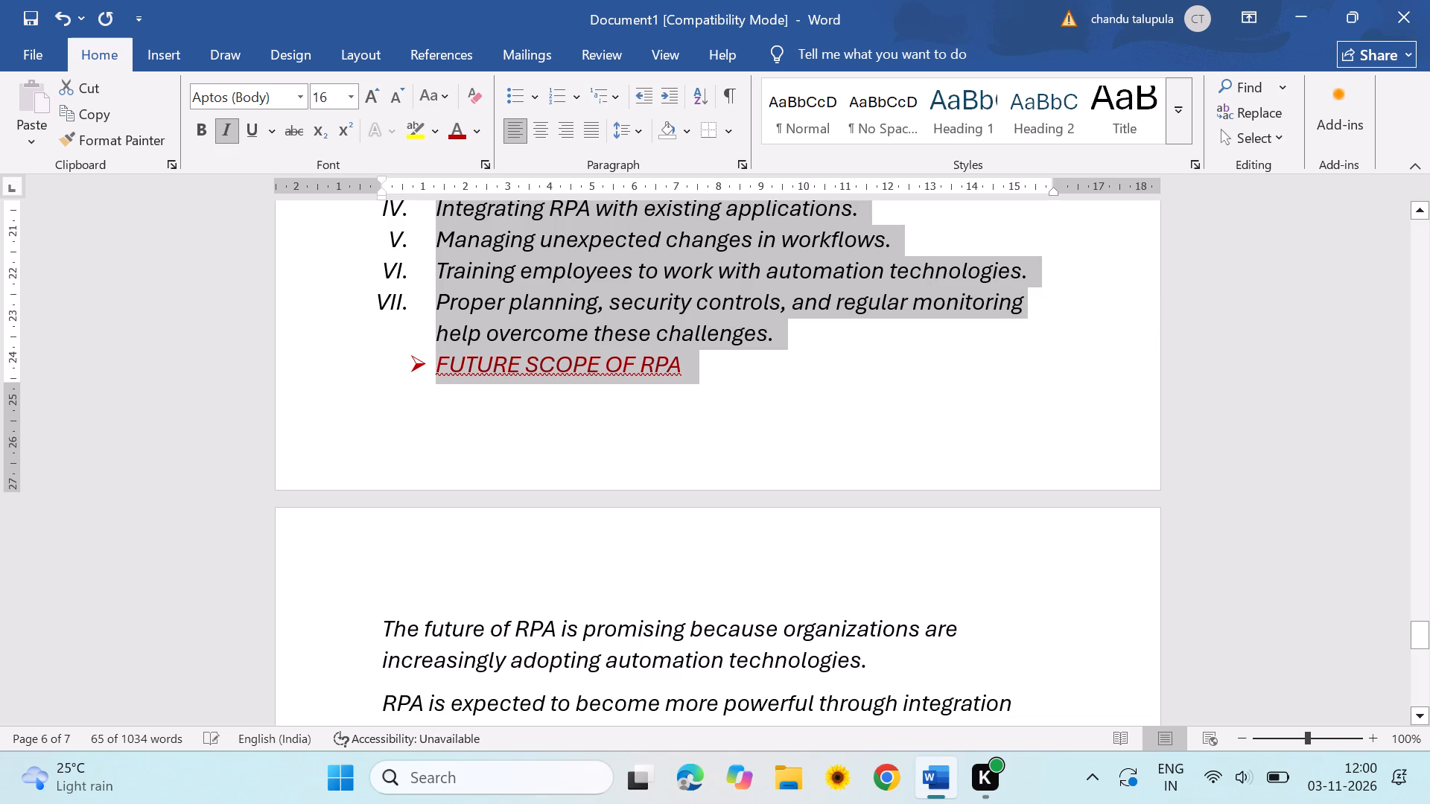
# Insert an unnumbered blank line after "help overcome these challenges.", above the "FUTURE SCOPE OF RPA" heading.
pyautogui.moveTo(1423, 639); pyautogui.dragTo(1423, 631)
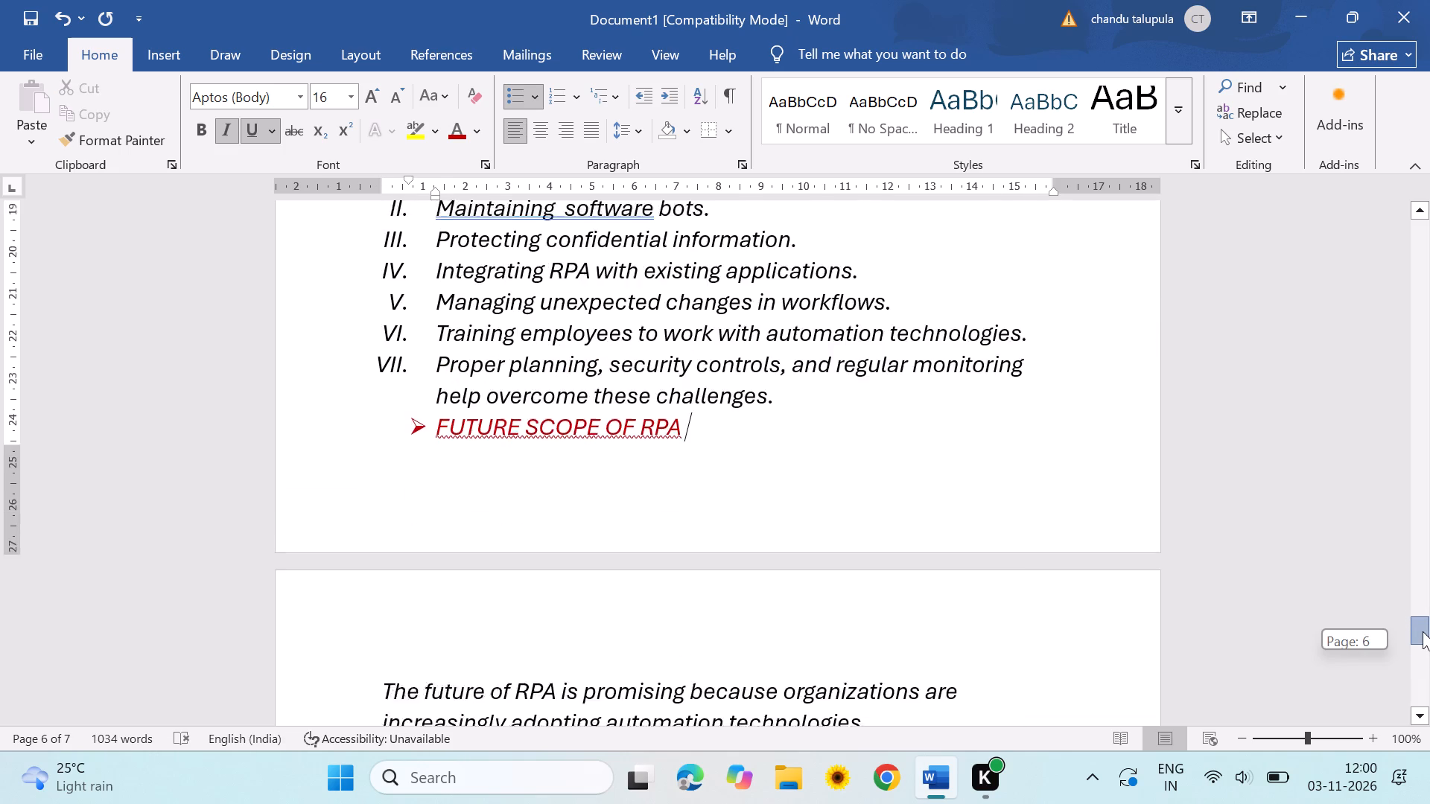
pyautogui.moveTo(1423, 631); pyautogui.dragTo(1423, 626)
pyautogui.click(811, 564)
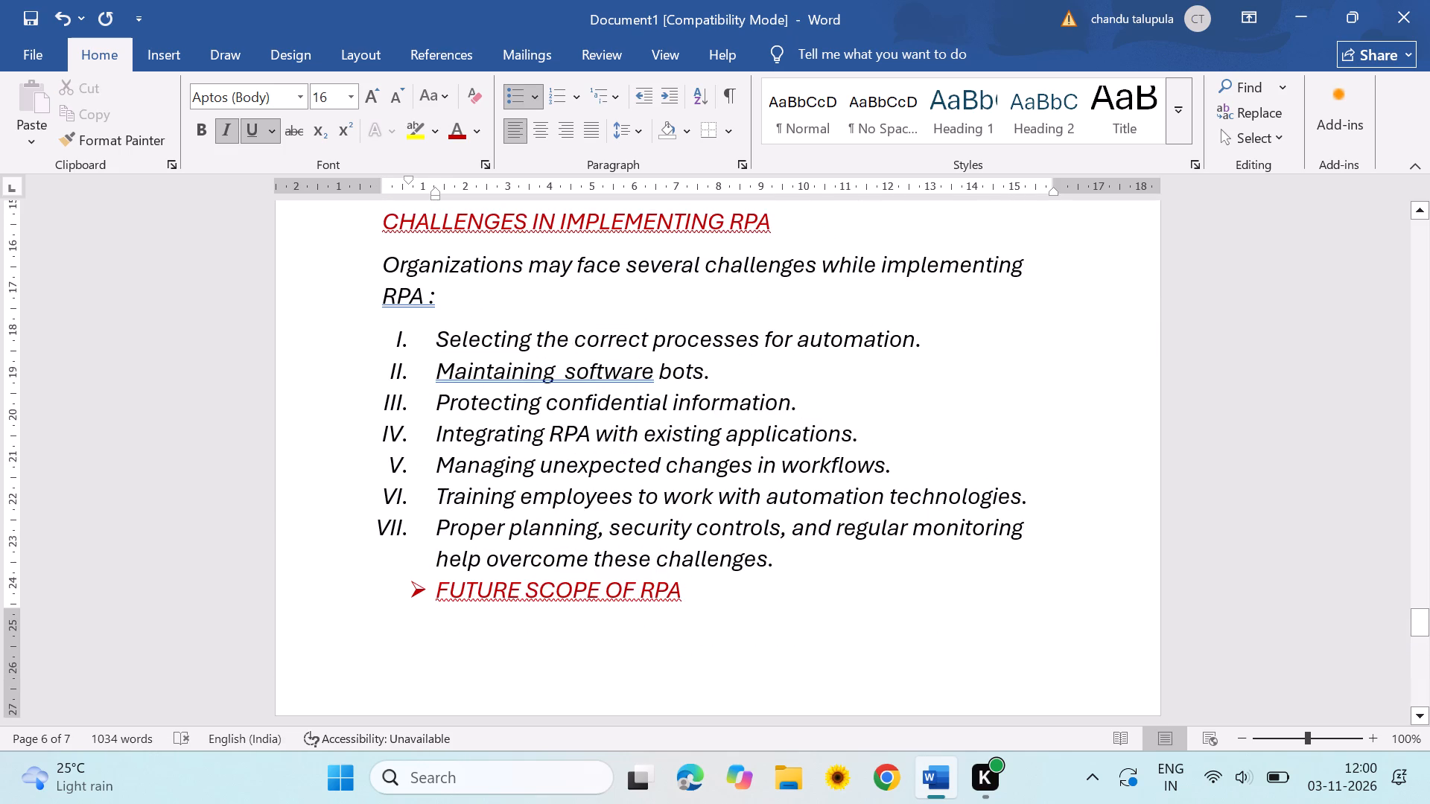
pyautogui.press('Return')
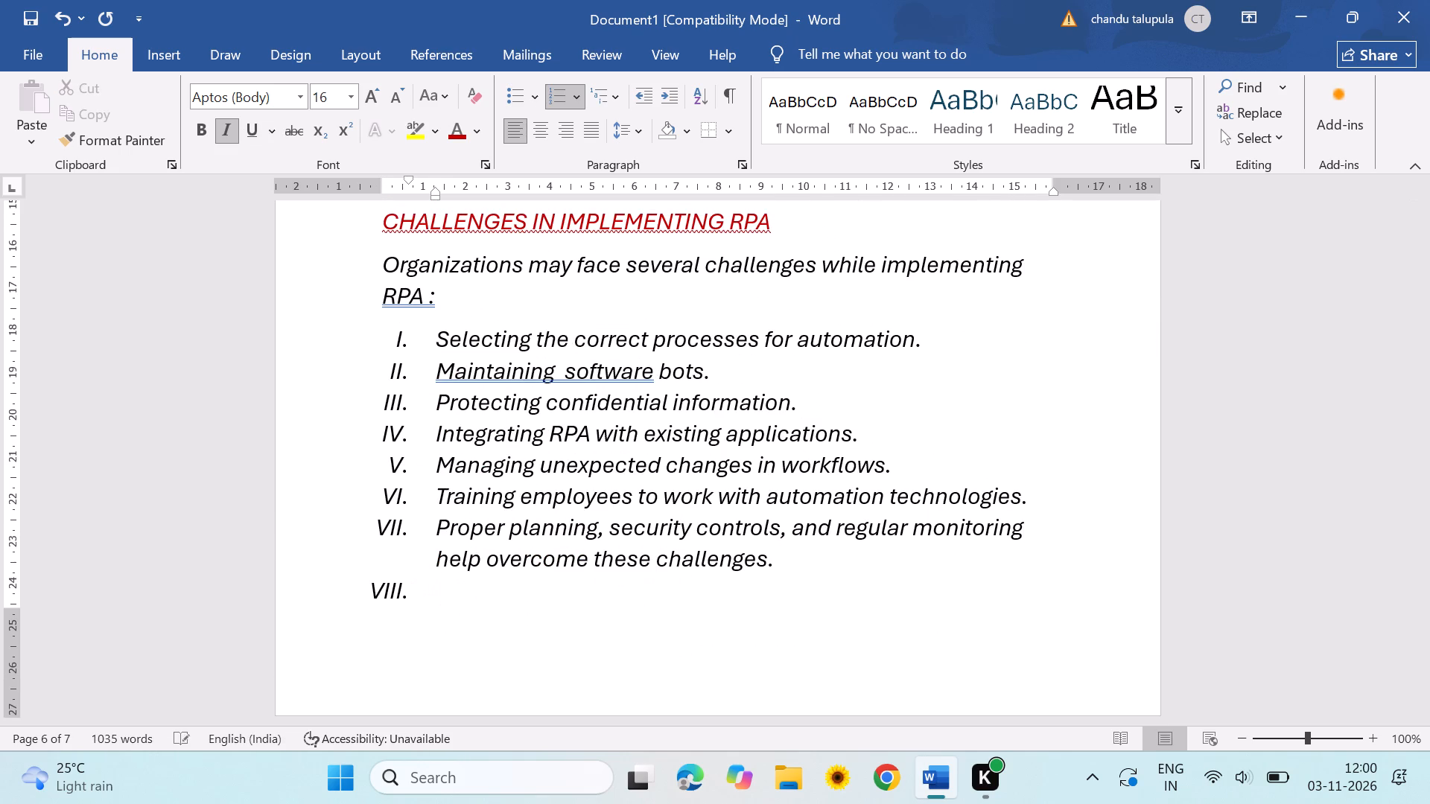
pyautogui.press('BackSpace')
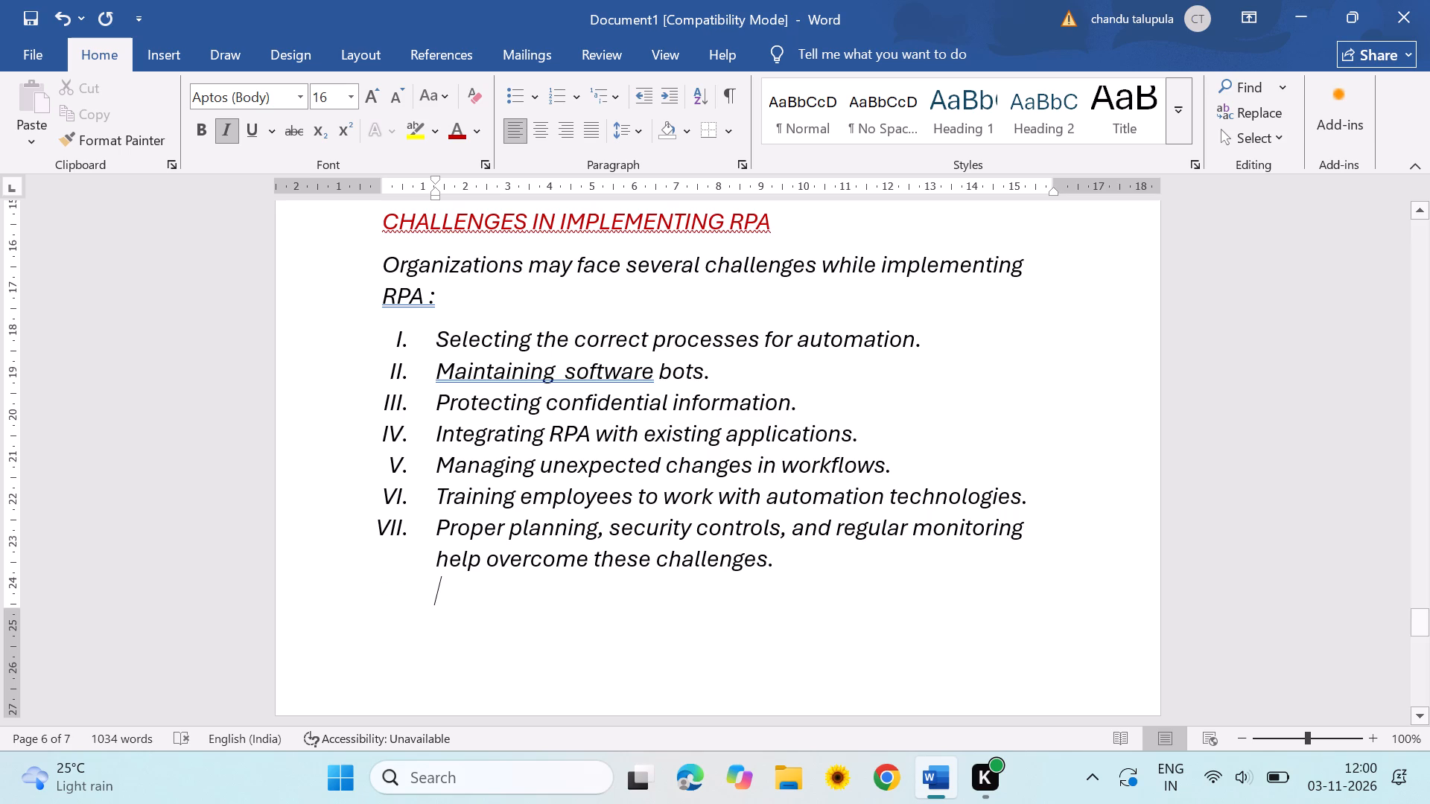
# Examine the earlier sections, back to the main components and popular RPA tools, for consistent italic formatting.
pyautogui.moveTo(1429, 625); pyautogui.dragTo(1429, 555)
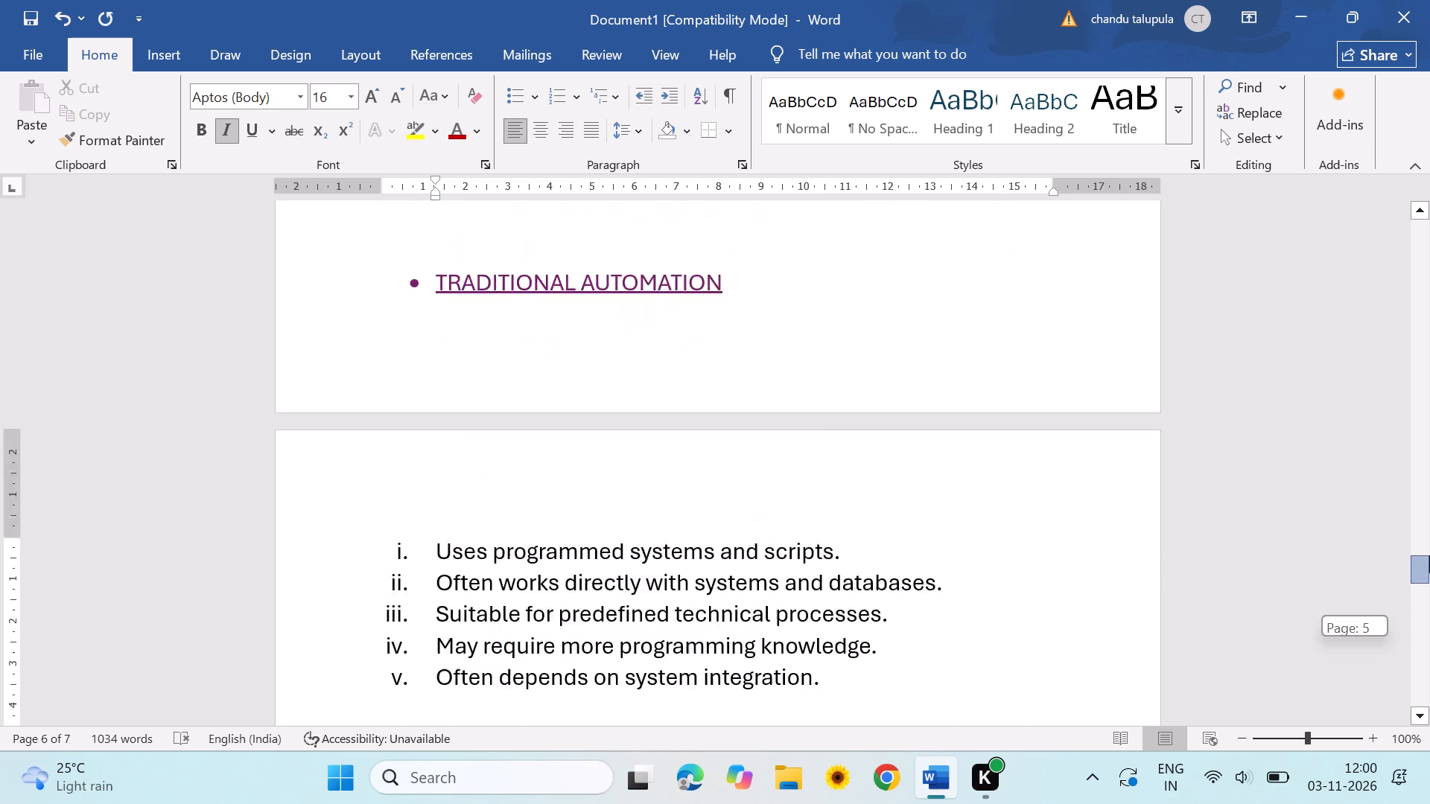
pyautogui.moveTo(1429, 555); pyautogui.dragTo(1429, 391)
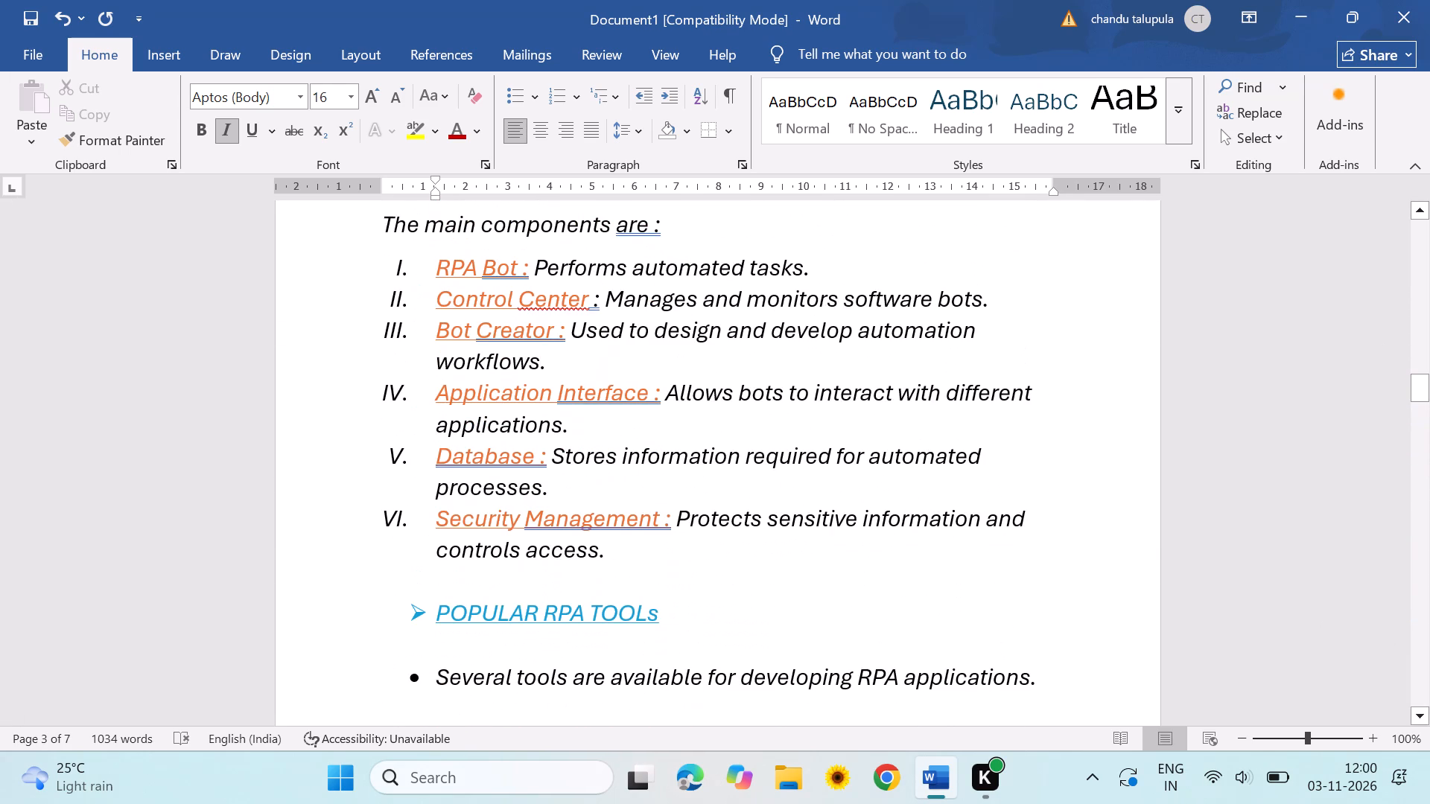
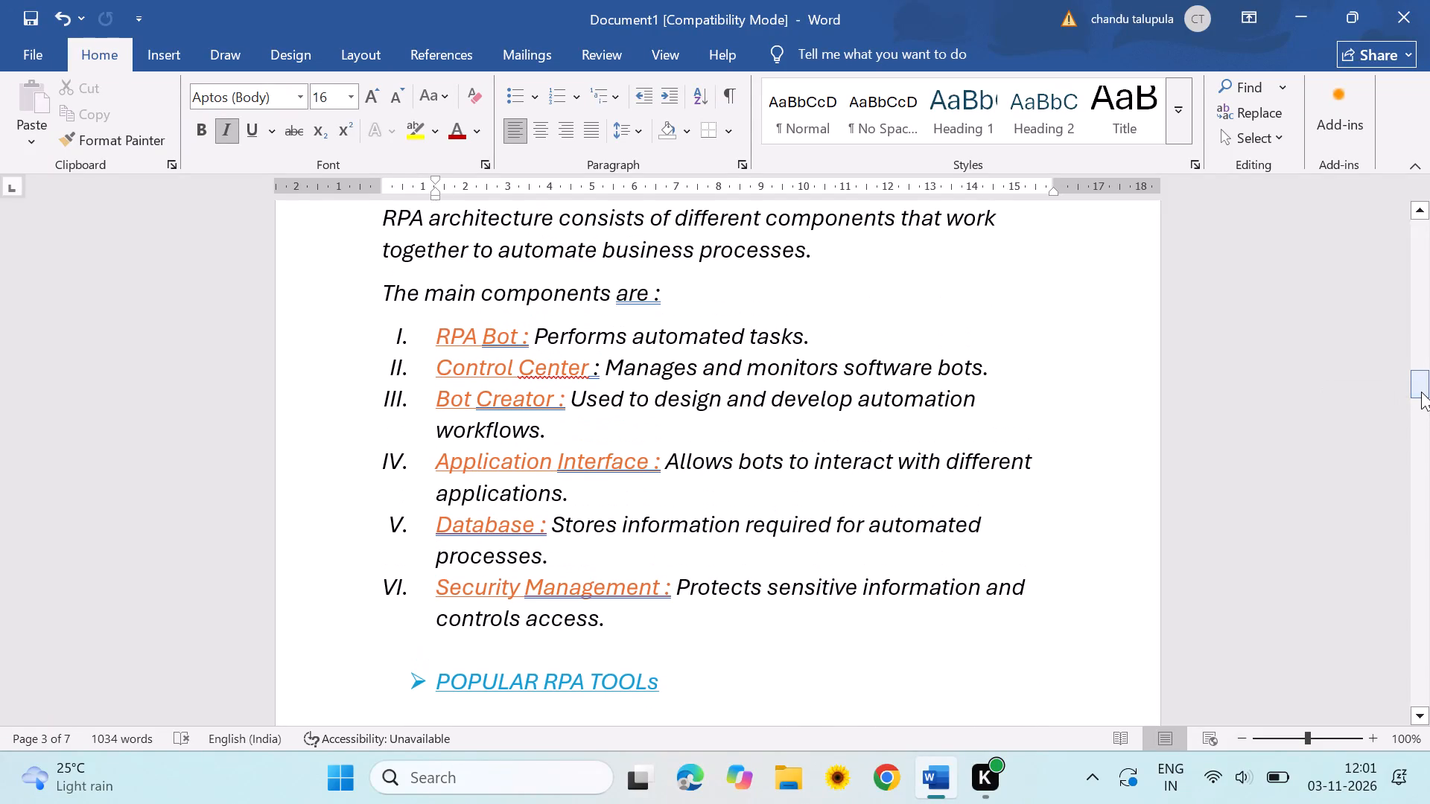
# Examine the document from the title through the "ADVANTAGES OF RPA" section for text that is not italic.
pyautogui.click(1421, 392)
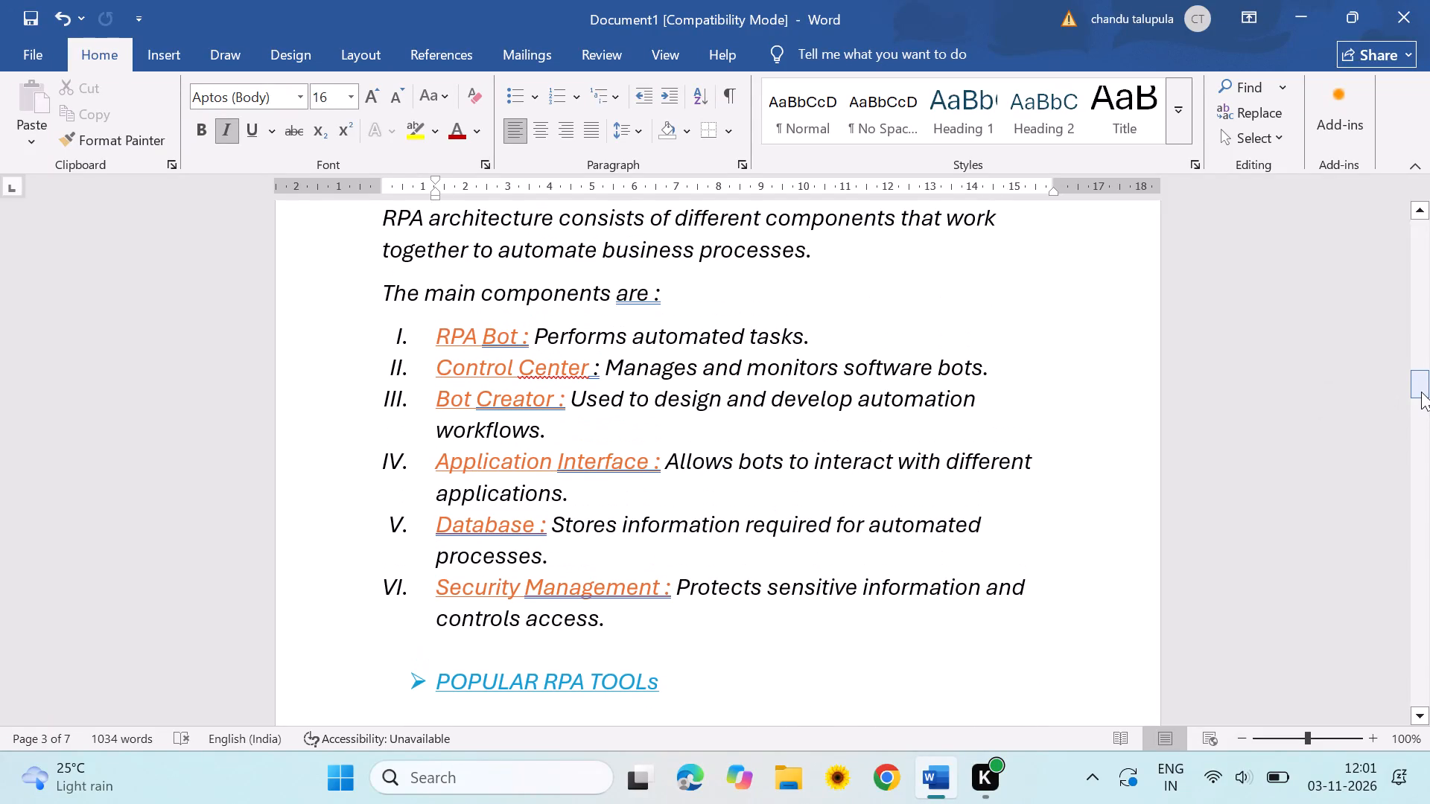
pyautogui.click(1421, 392)
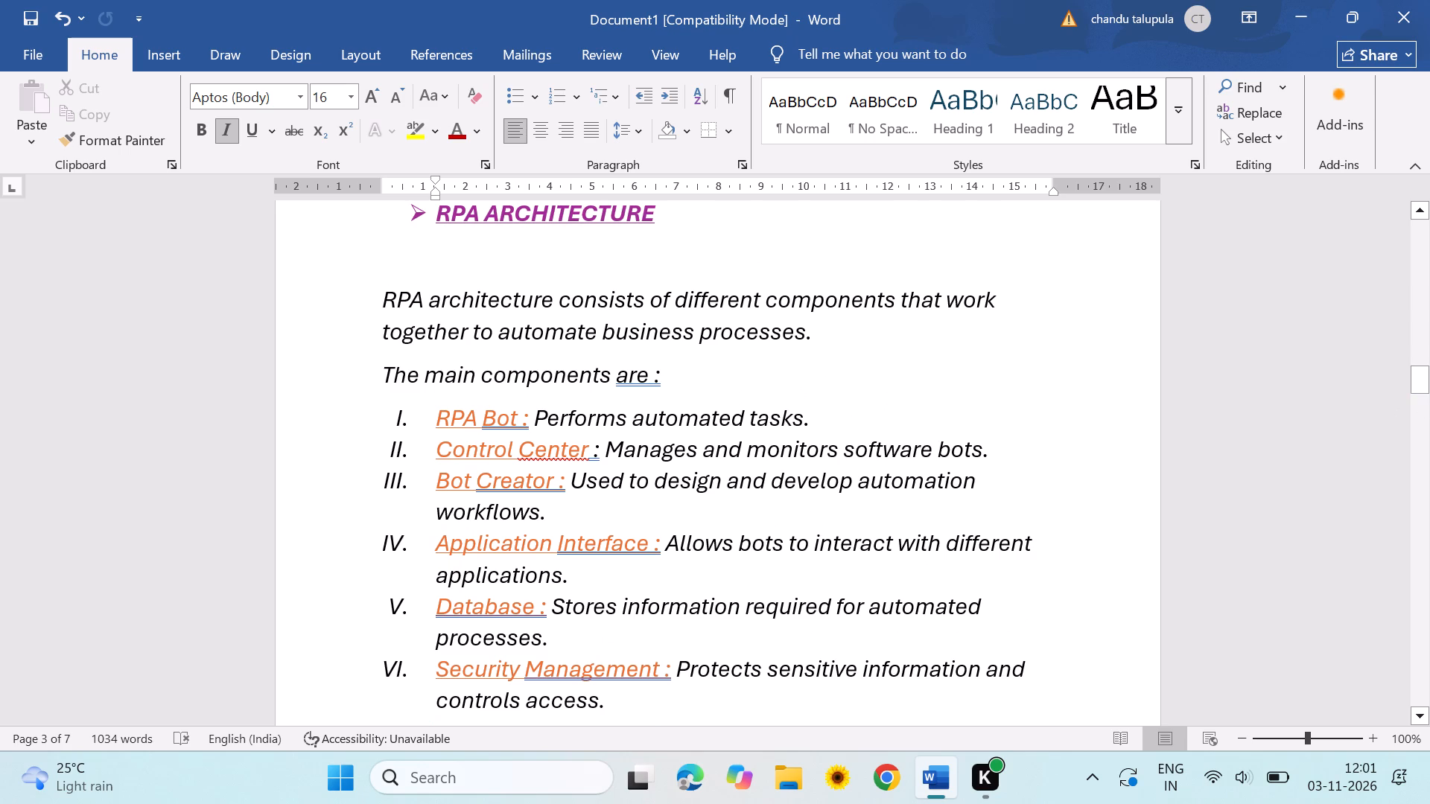
pyautogui.moveTo(1424, 376); pyautogui.dragTo(1412, 413)
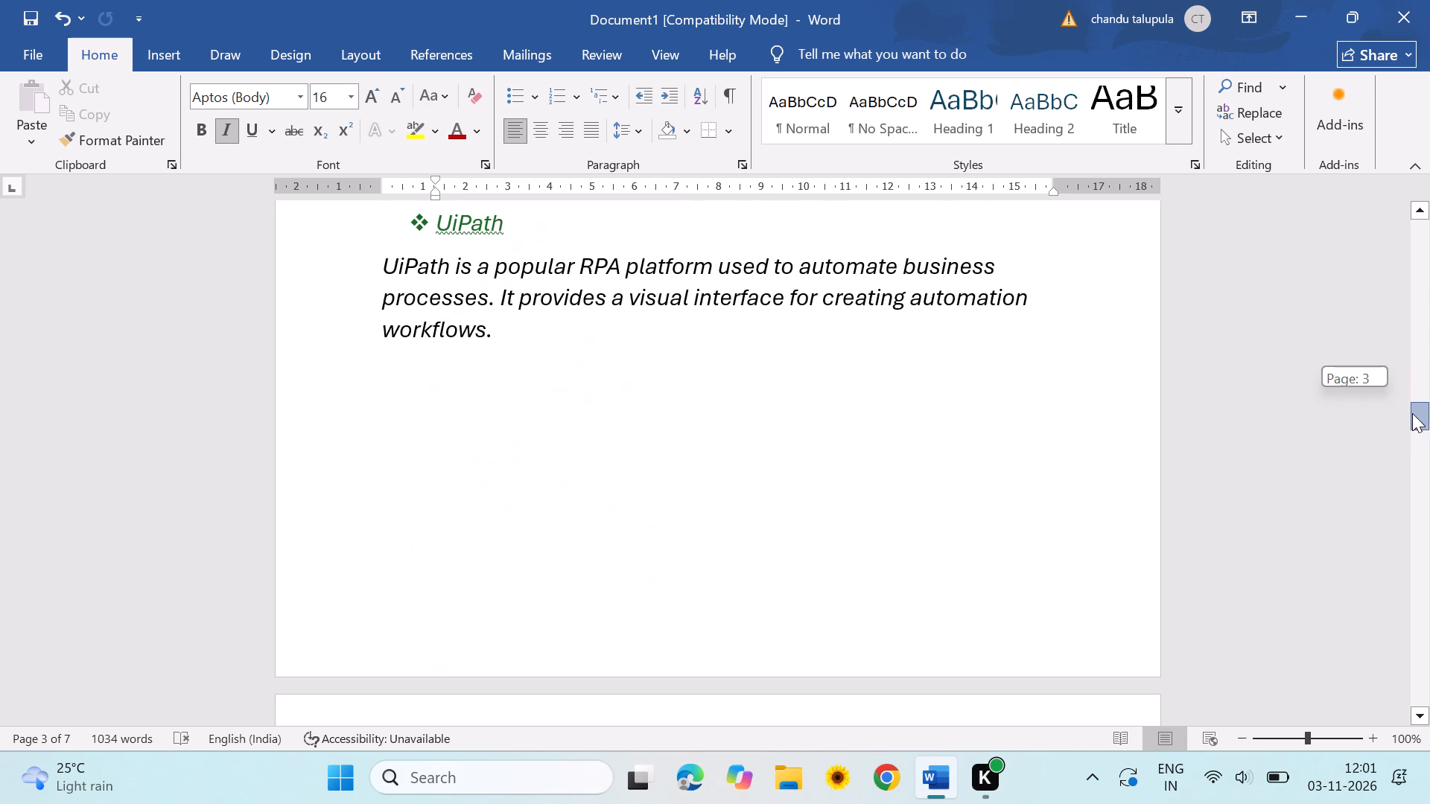
pyautogui.moveTo(1412, 413); pyautogui.dragTo(1411, 410)
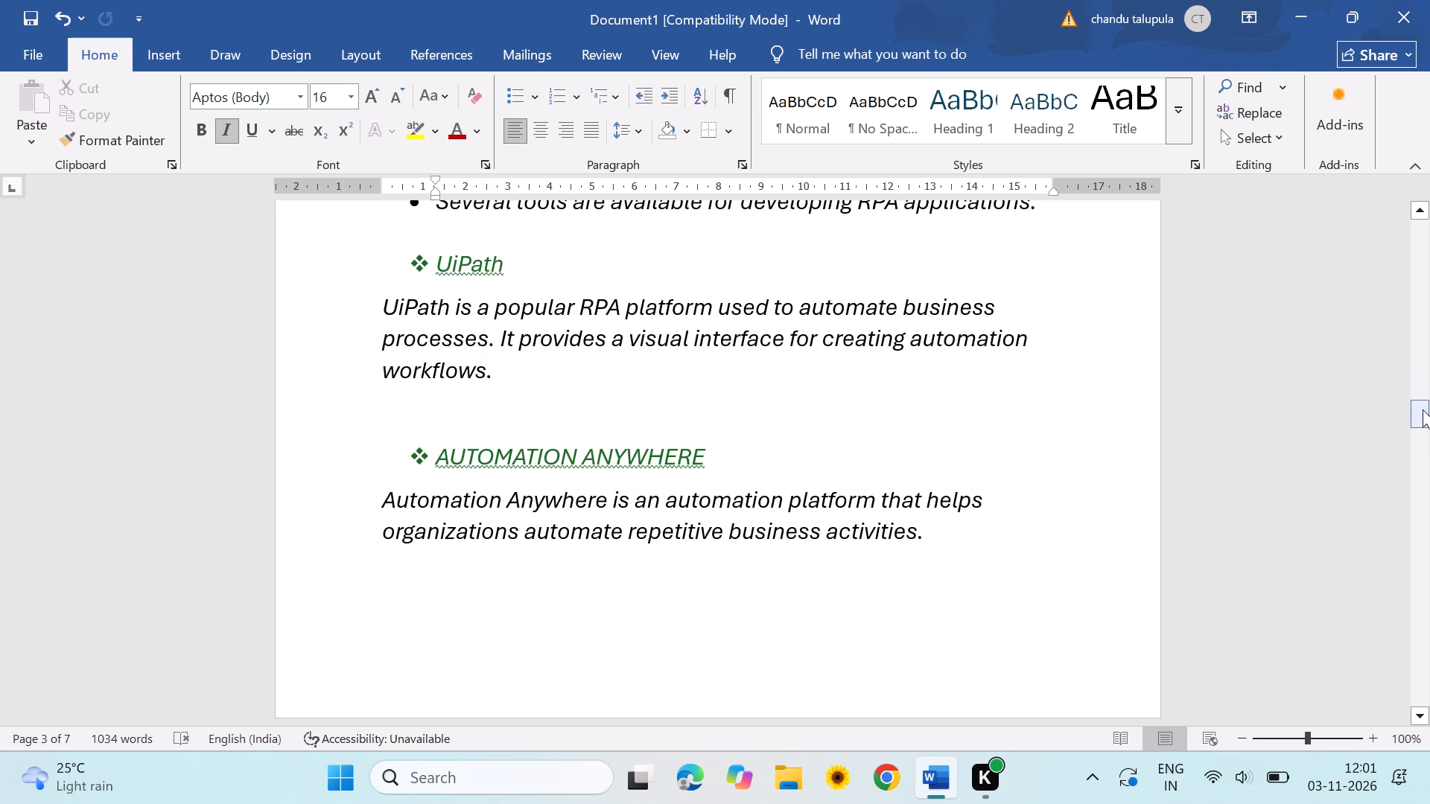
pyautogui.moveTo(1423, 409); pyautogui.dragTo(1423, 167)
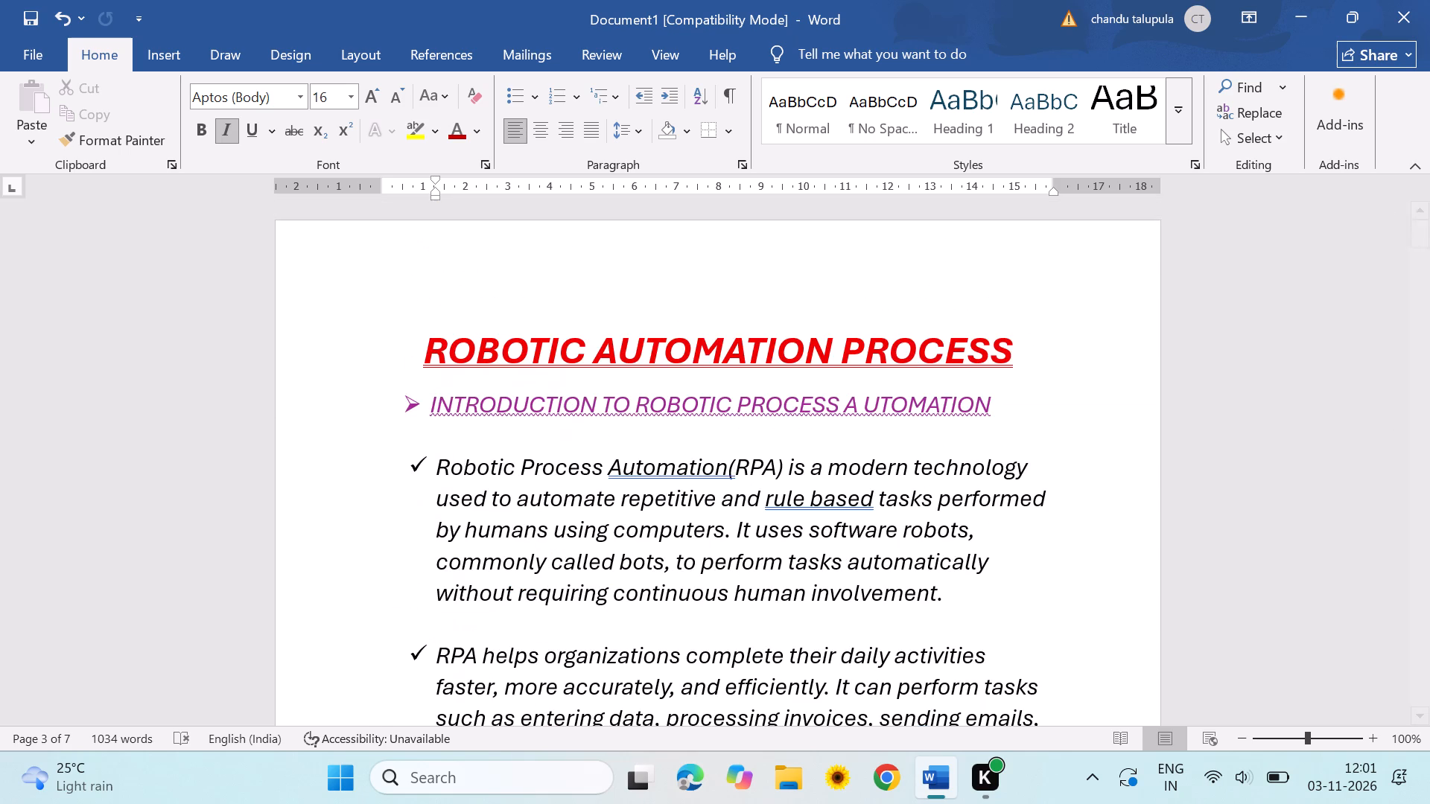
pyautogui.click(1424, 243)
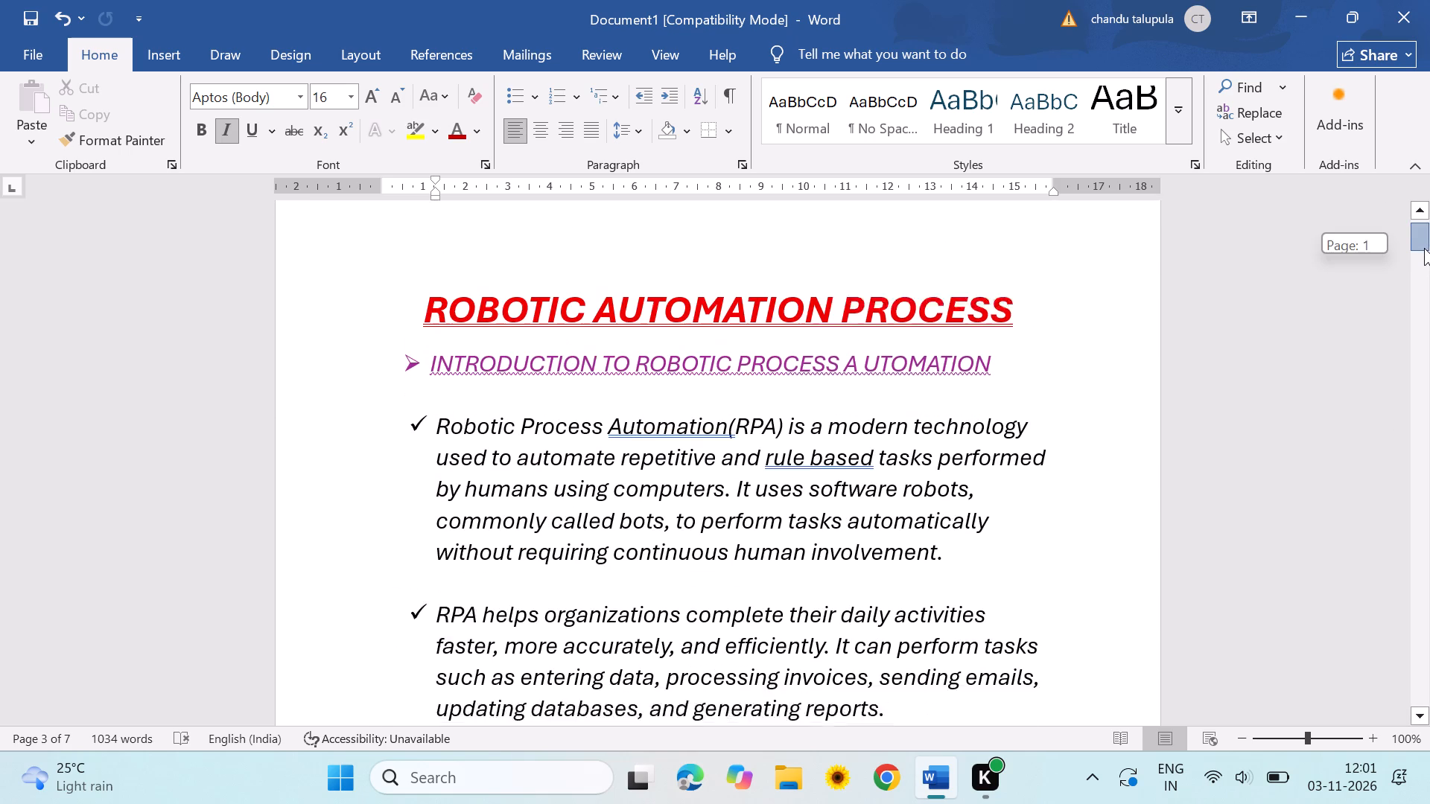
pyautogui.moveTo(1424, 248); pyautogui.dragTo(1424, 253)
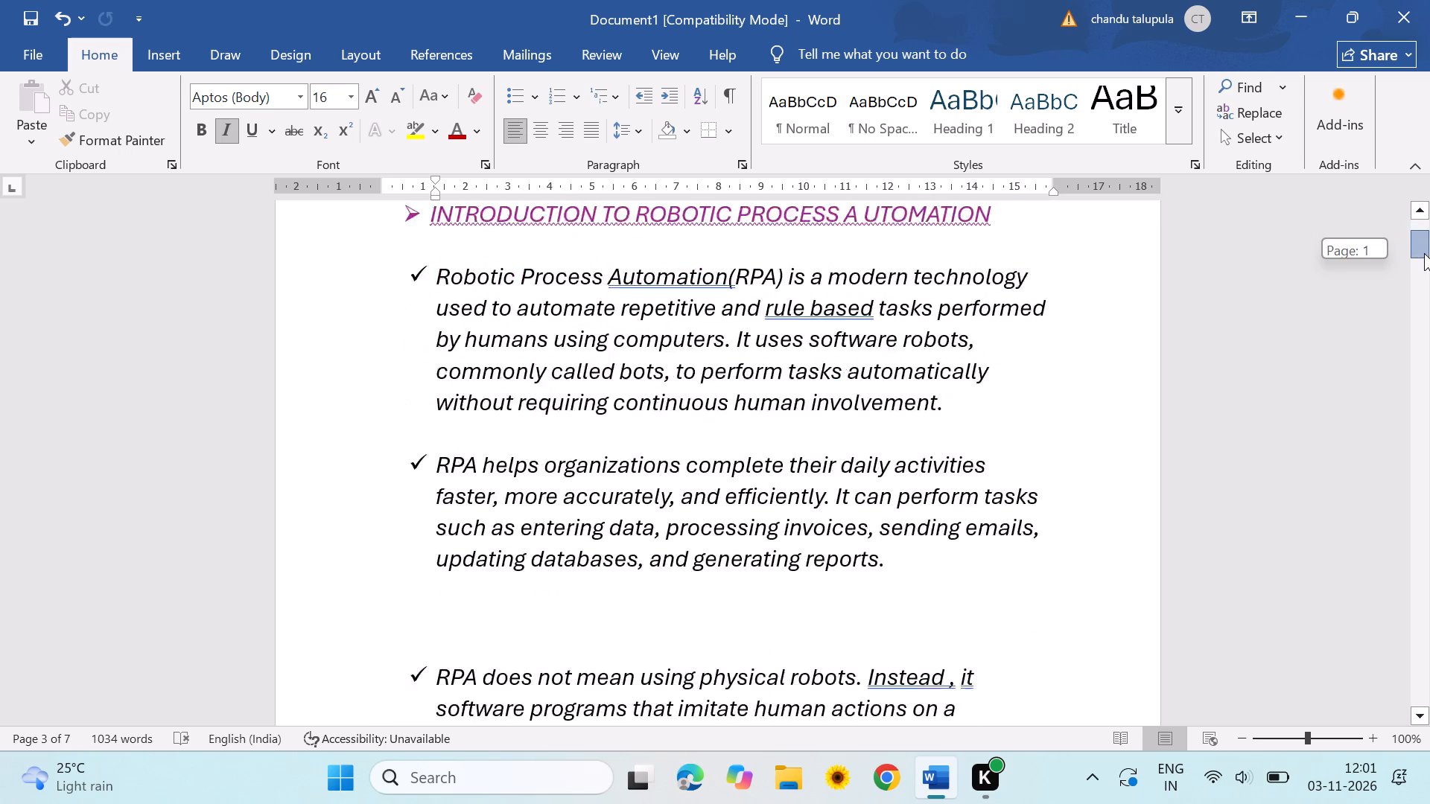
pyautogui.moveTo(1424, 253); pyautogui.dragTo(1425, 281)
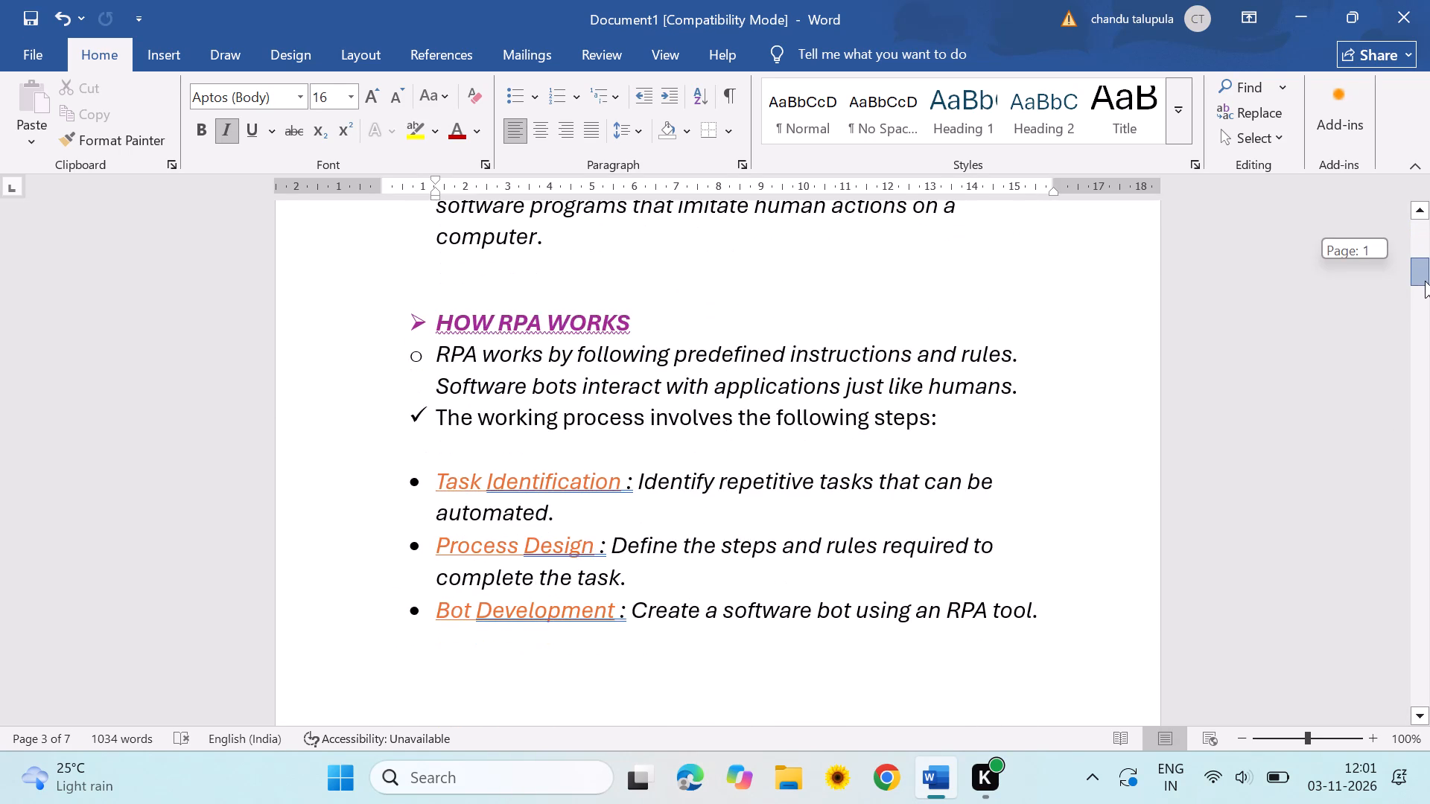
pyautogui.moveTo(1425, 281); pyautogui.dragTo(1427, 293)
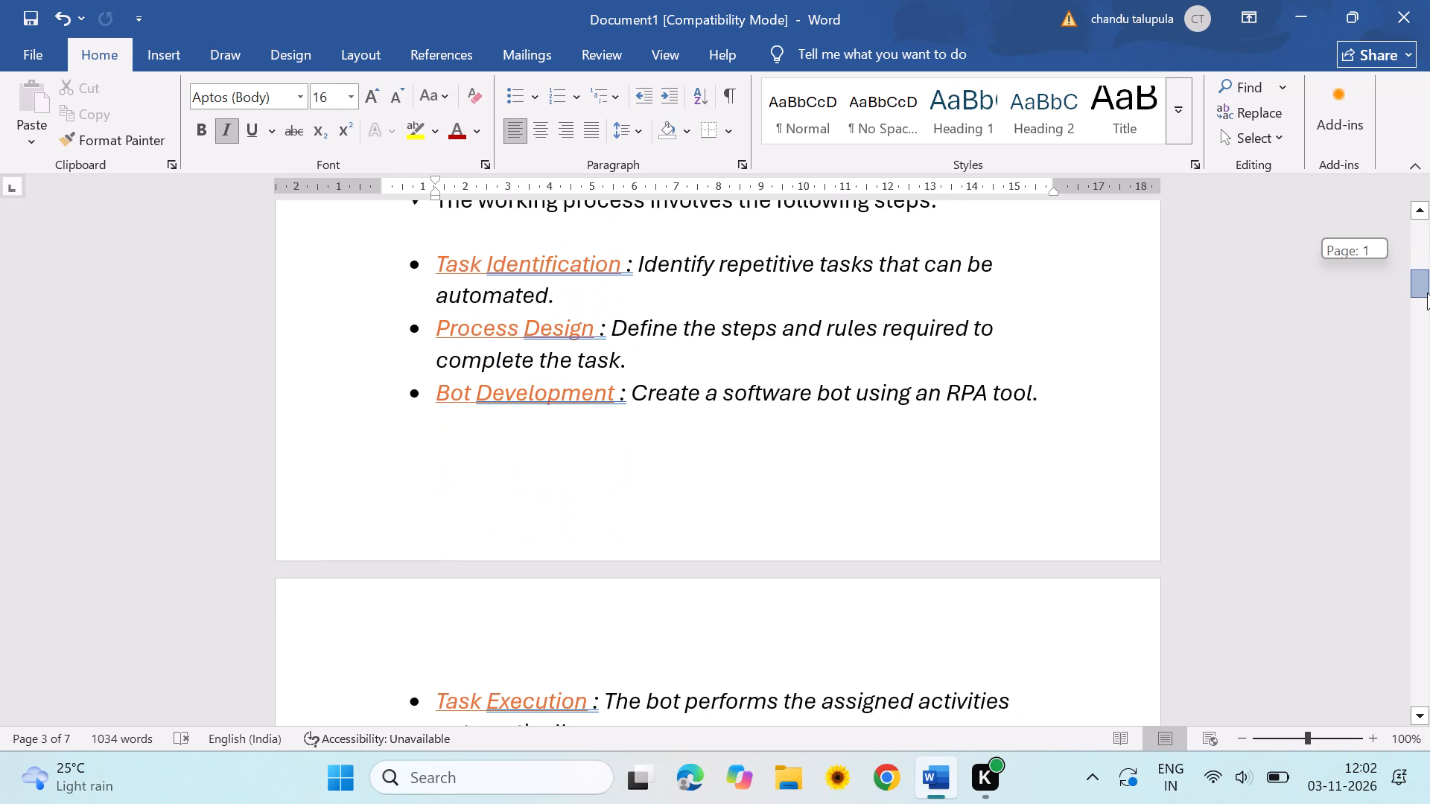
pyautogui.moveTo(1427, 293); pyautogui.dragTo(1429, 324)
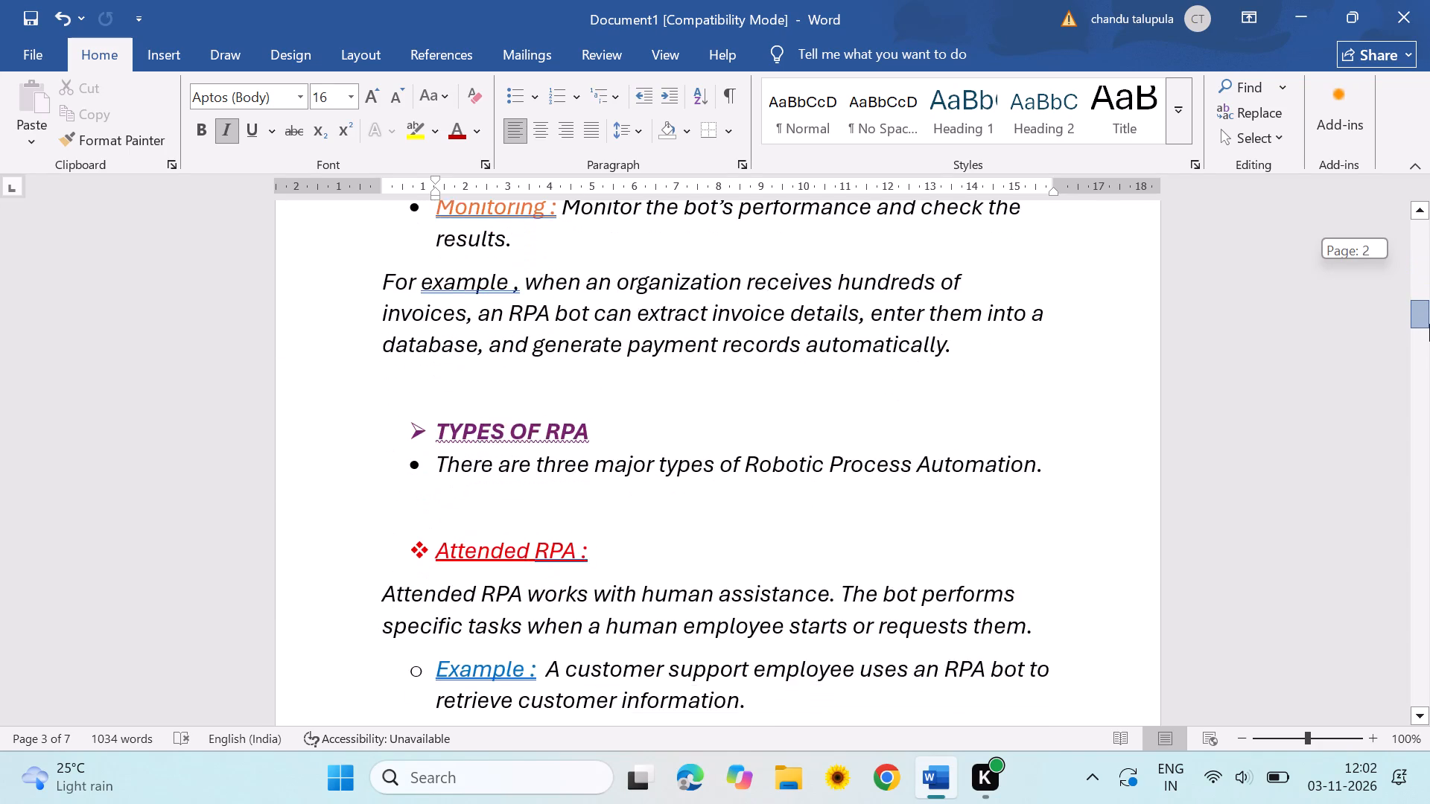
pyautogui.moveTo(1429, 324); pyautogui.dragTo(1424, 355)
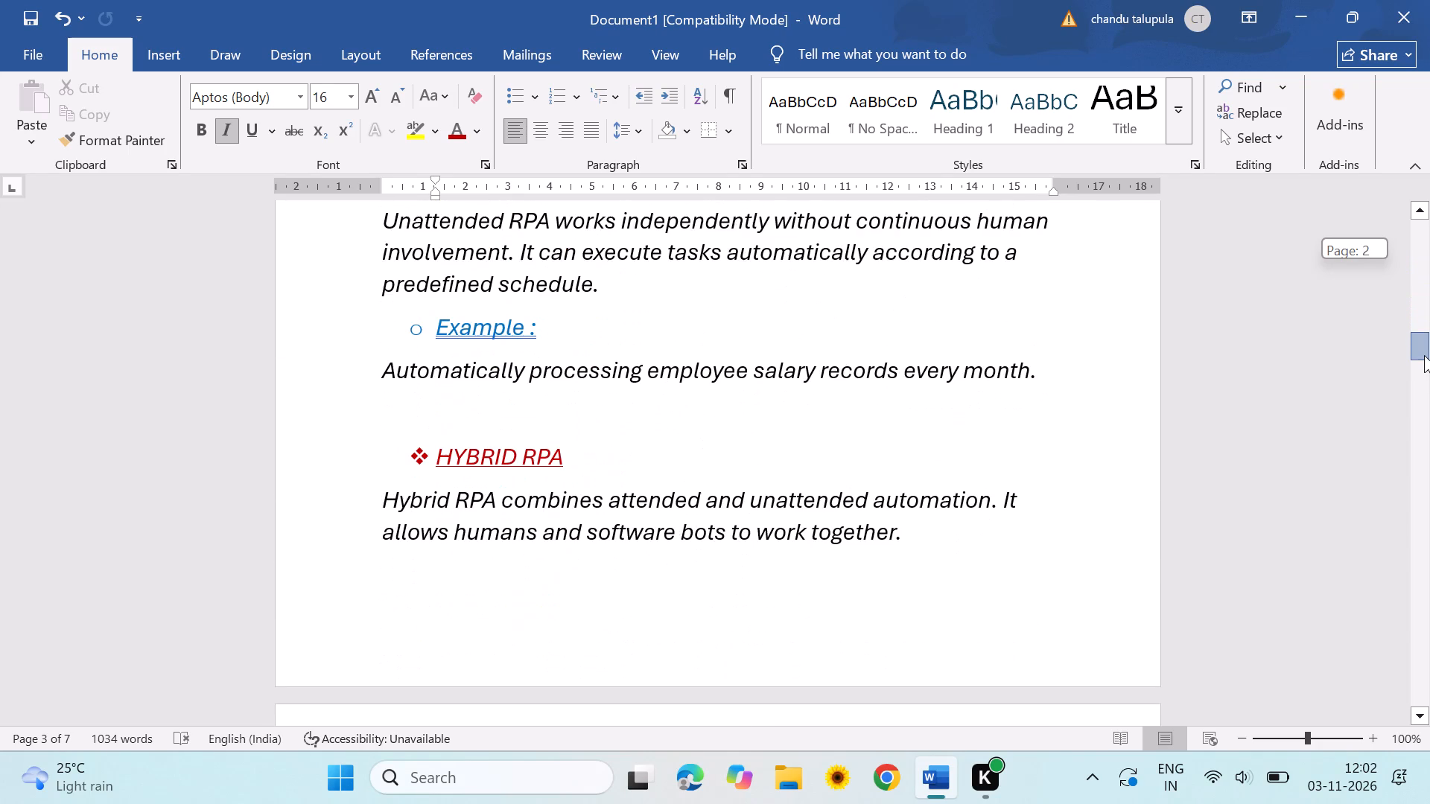
pyautogui.moveTo(1424, 355); pyautogui.dragTo(1423, 374)
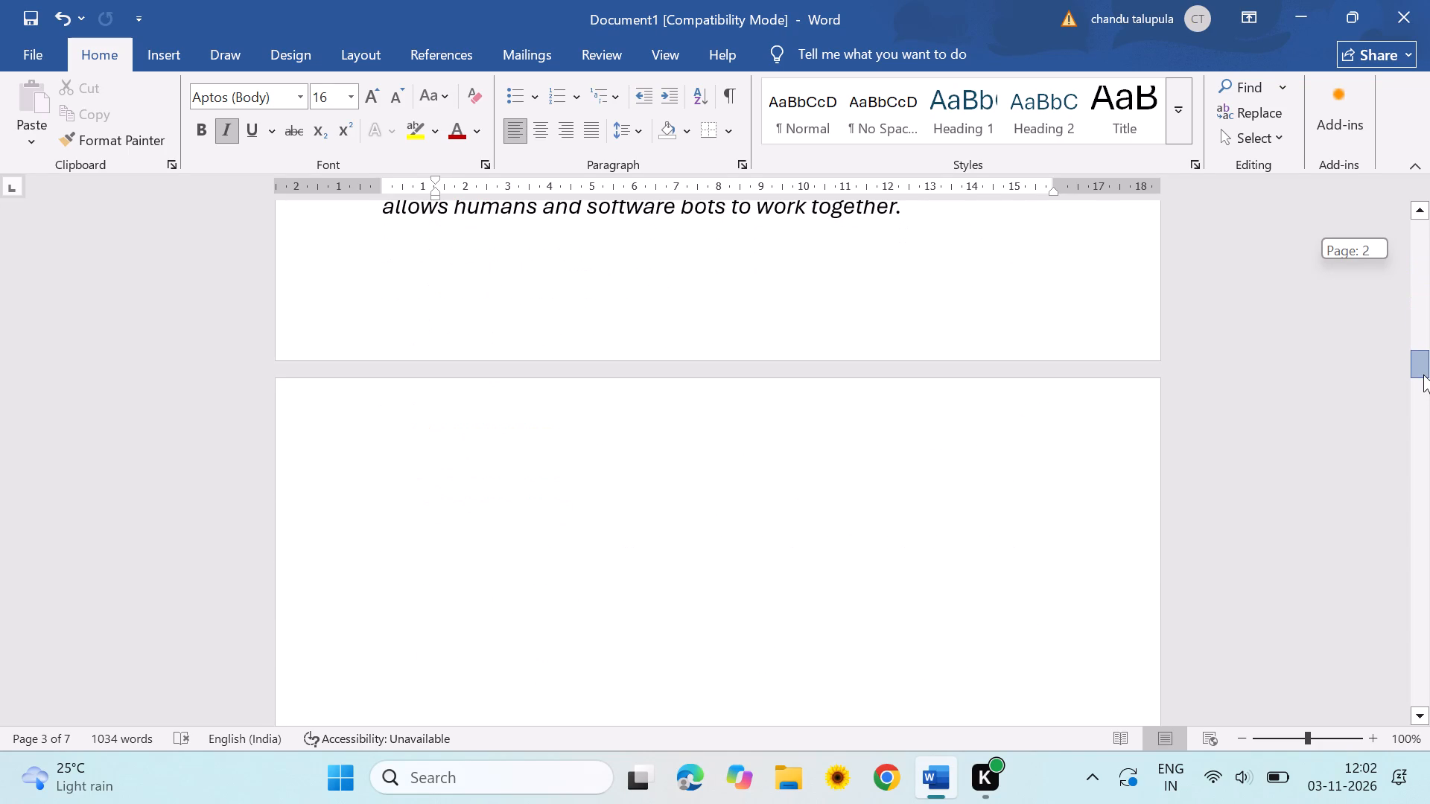
pyautogui.moveTo(1423, 374); pyautogui.dragTo(1423, 380)
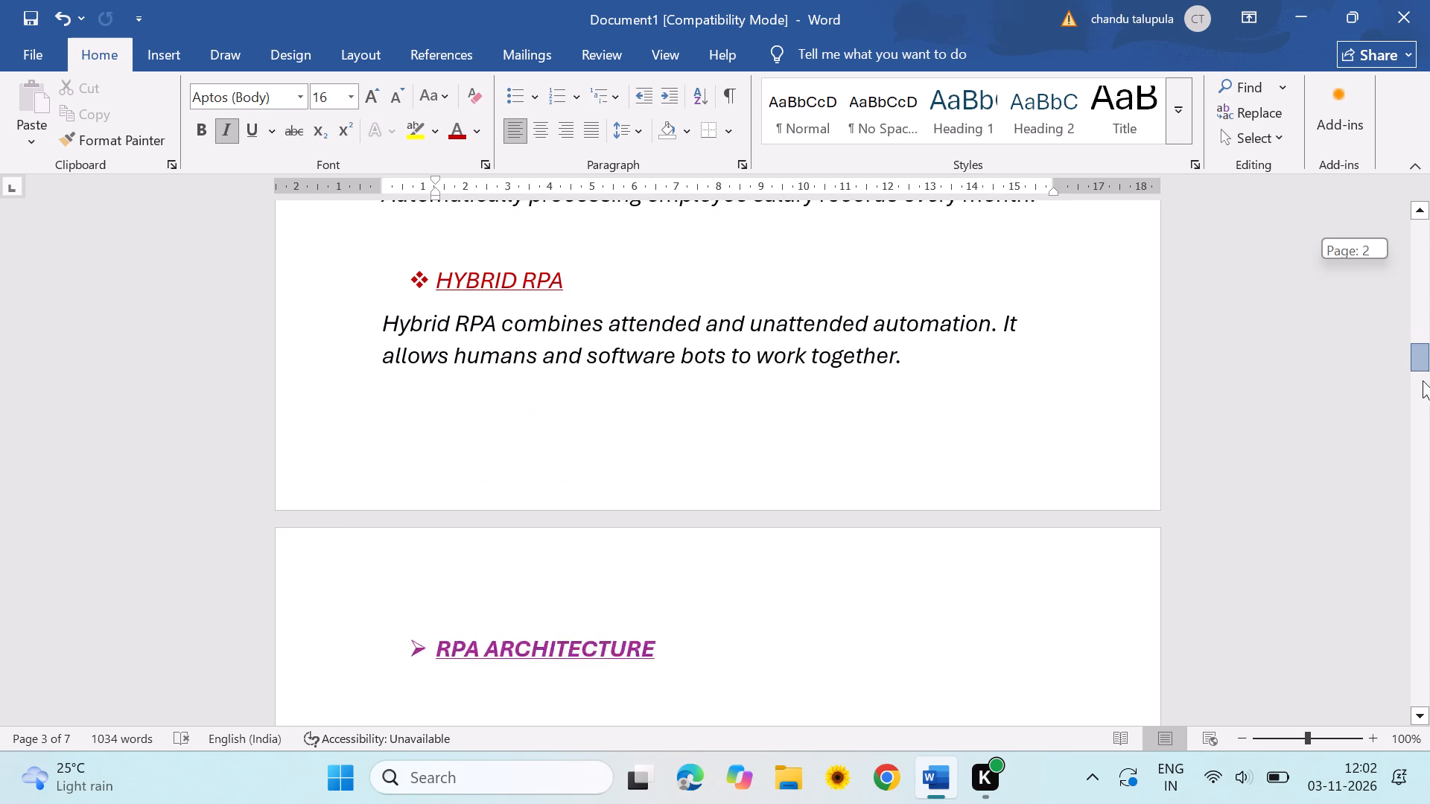
pyautogui.moveTo(1423, 380); pyautogui.dragTo(1423, 392)
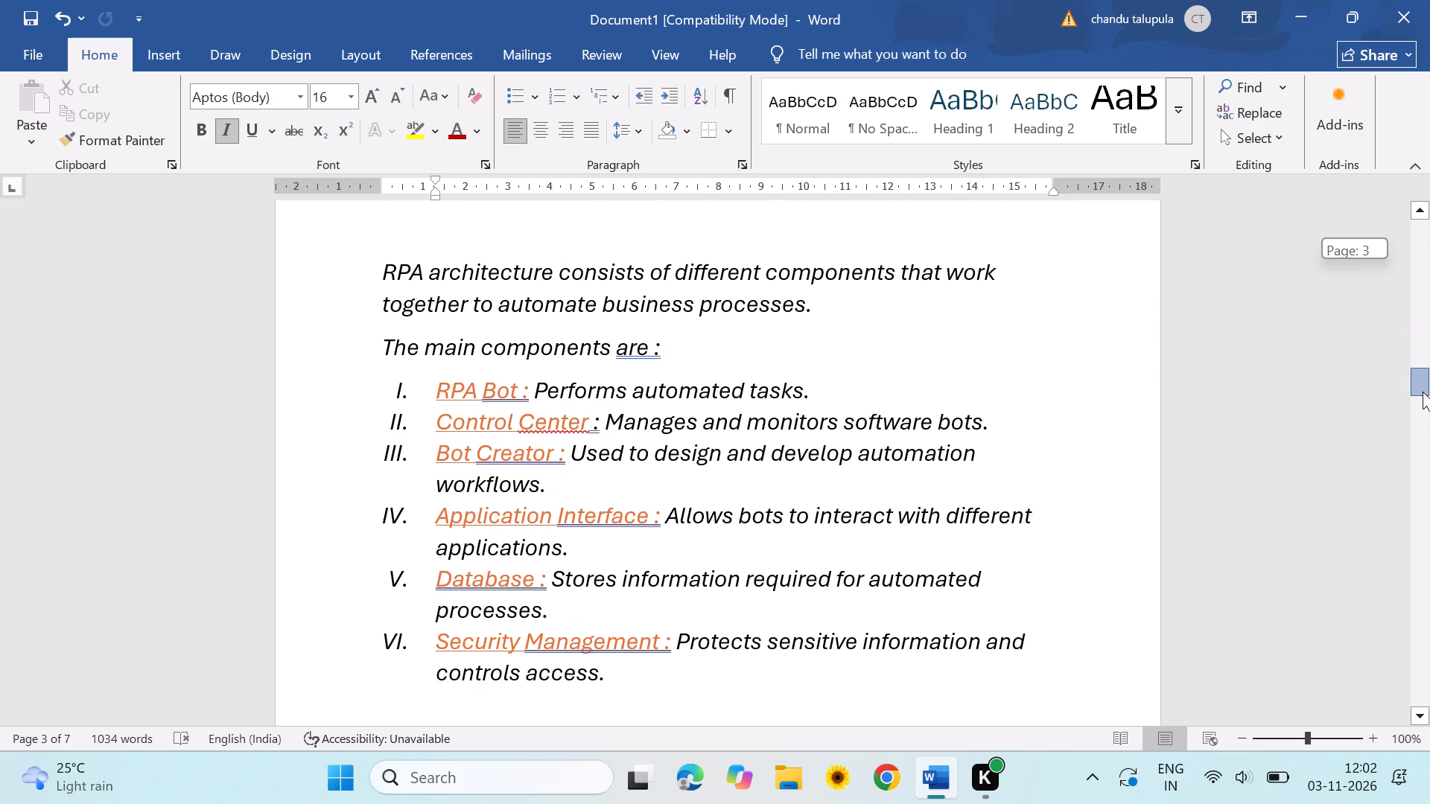
pyautogui.moveTo(1423, 392); pyautogui.dragTo(1426, 428)
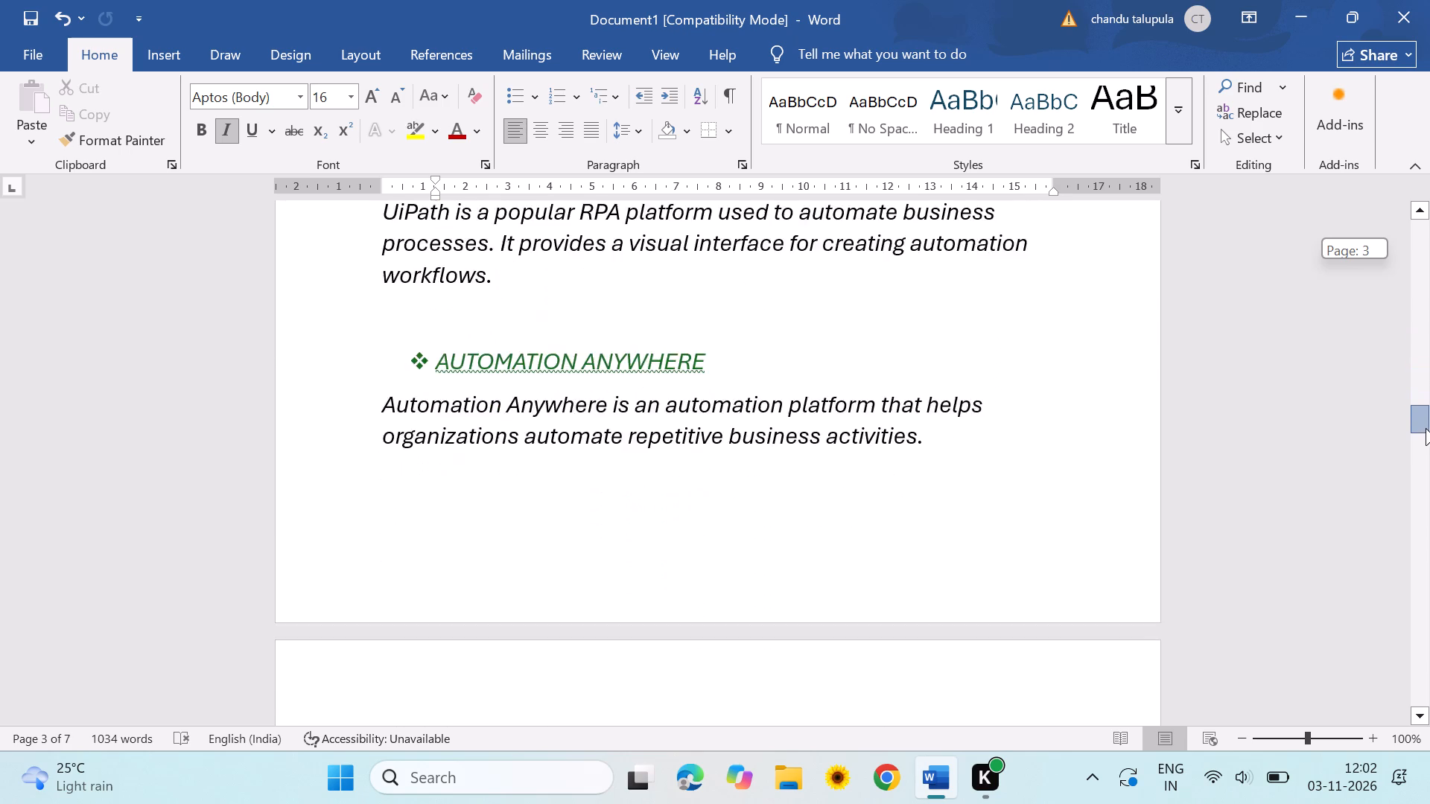
pyautogui.moveTo(1426, 428); pyautogui.dragTo(1428, 463)
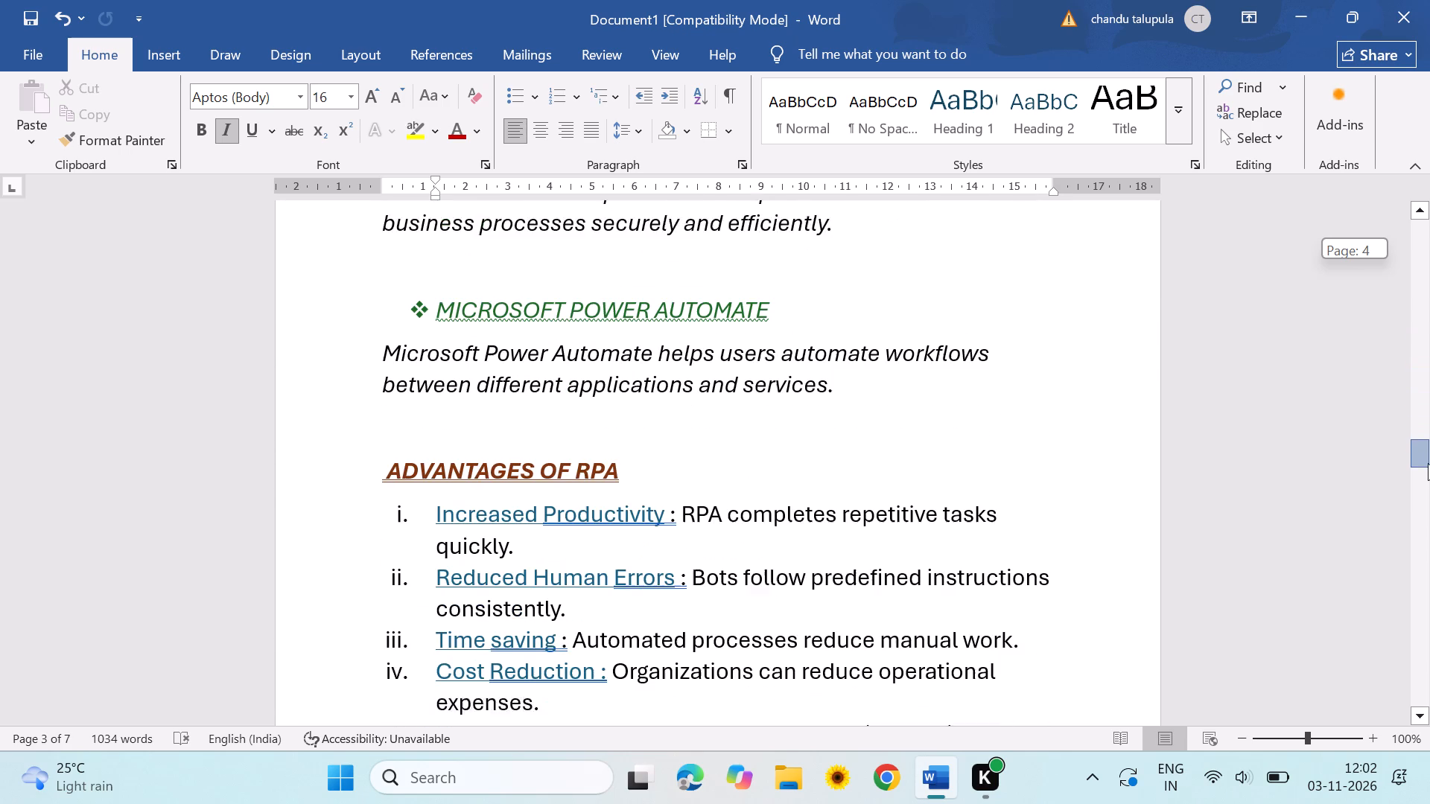
pyautogui.moveTo(1428, 463); pyautogui.dragTo(1429, 467)
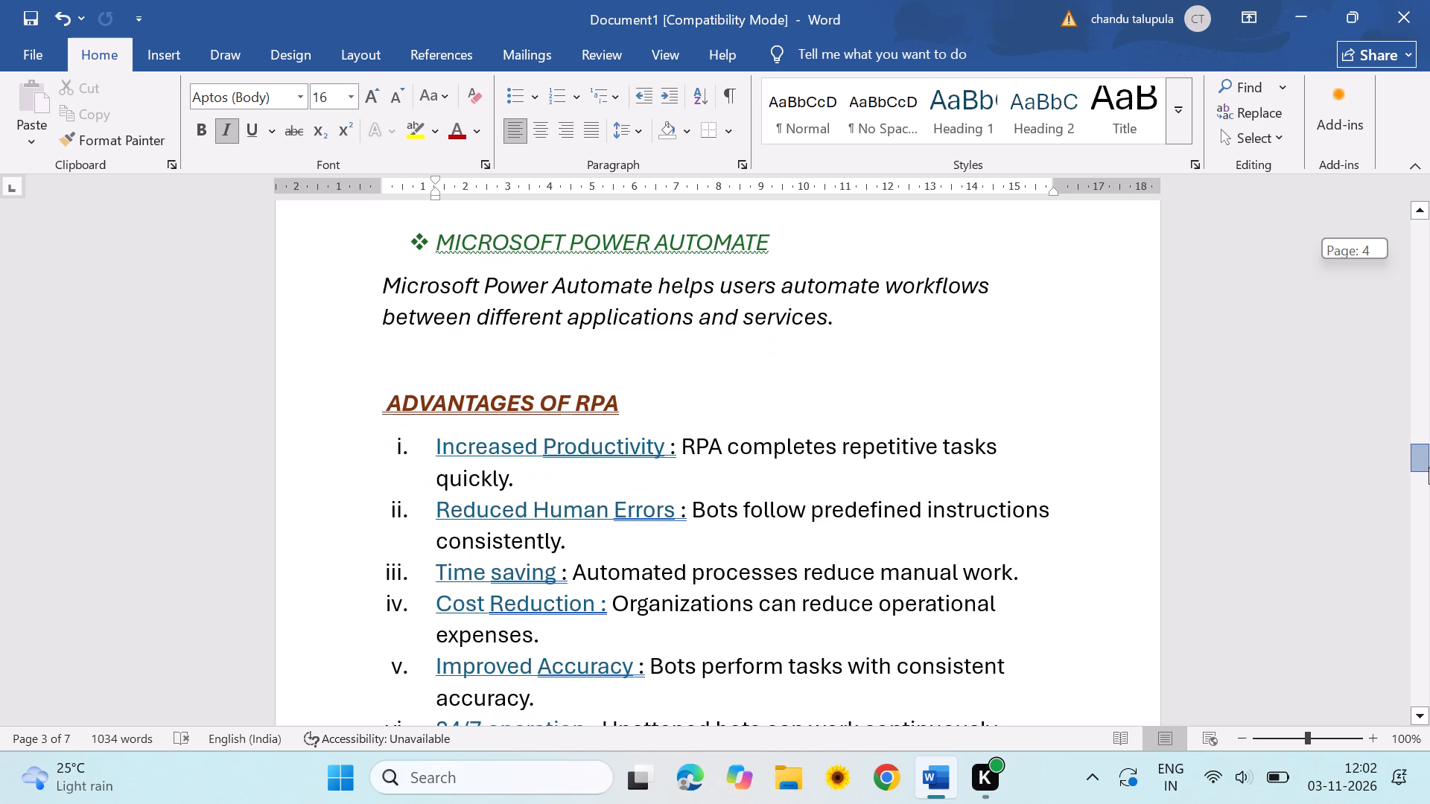
pyautogui.moveTo(1429, 467); pyautogui.dragTo(1429, 475)
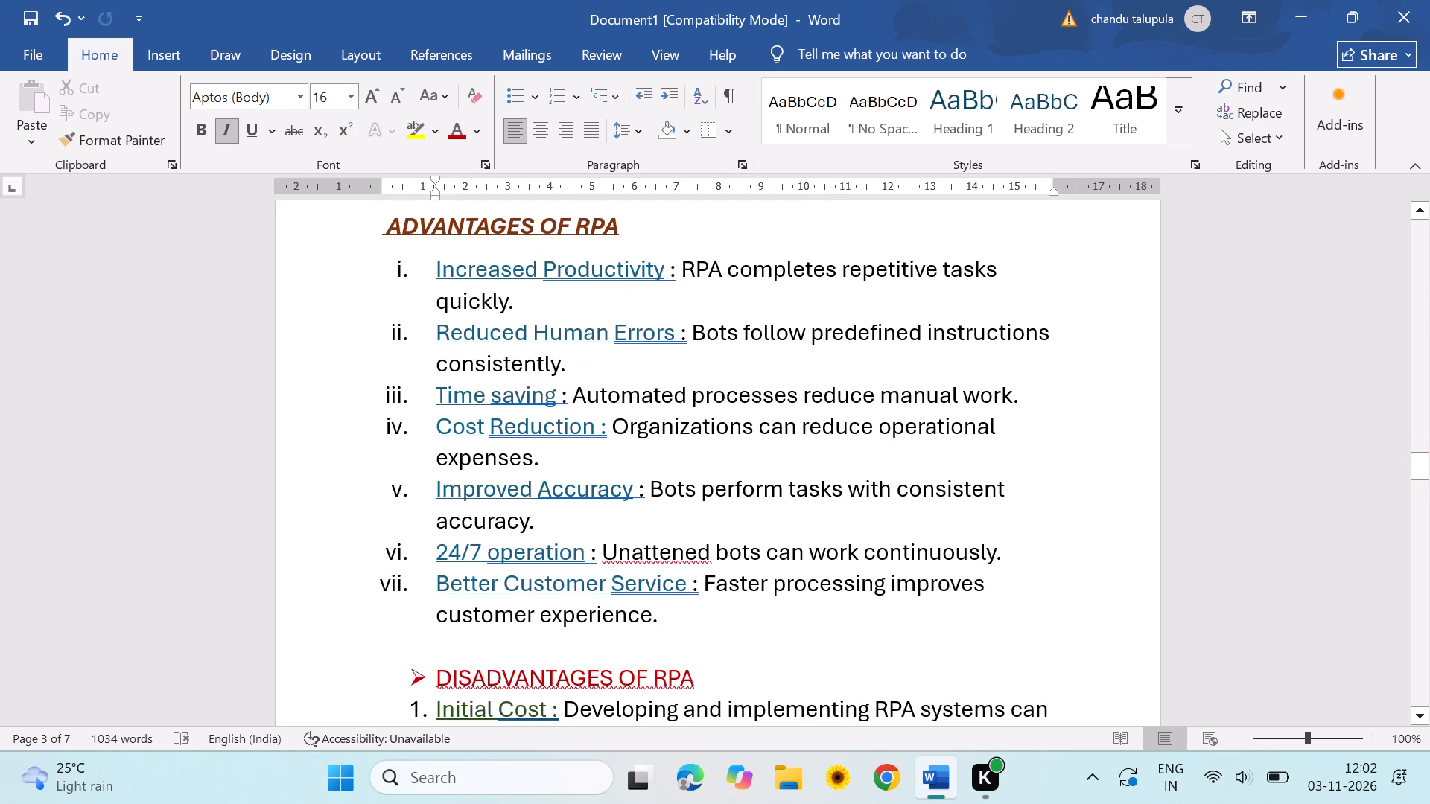
# Italicise the numbered list under "ADVANTAGES OF RPA", from "Increased Productivity" through "customer experience.".
pyautogui.click(677, 272)
pyautogui.moveTo(437, 259); pyautogui.dragTo(636, 503)
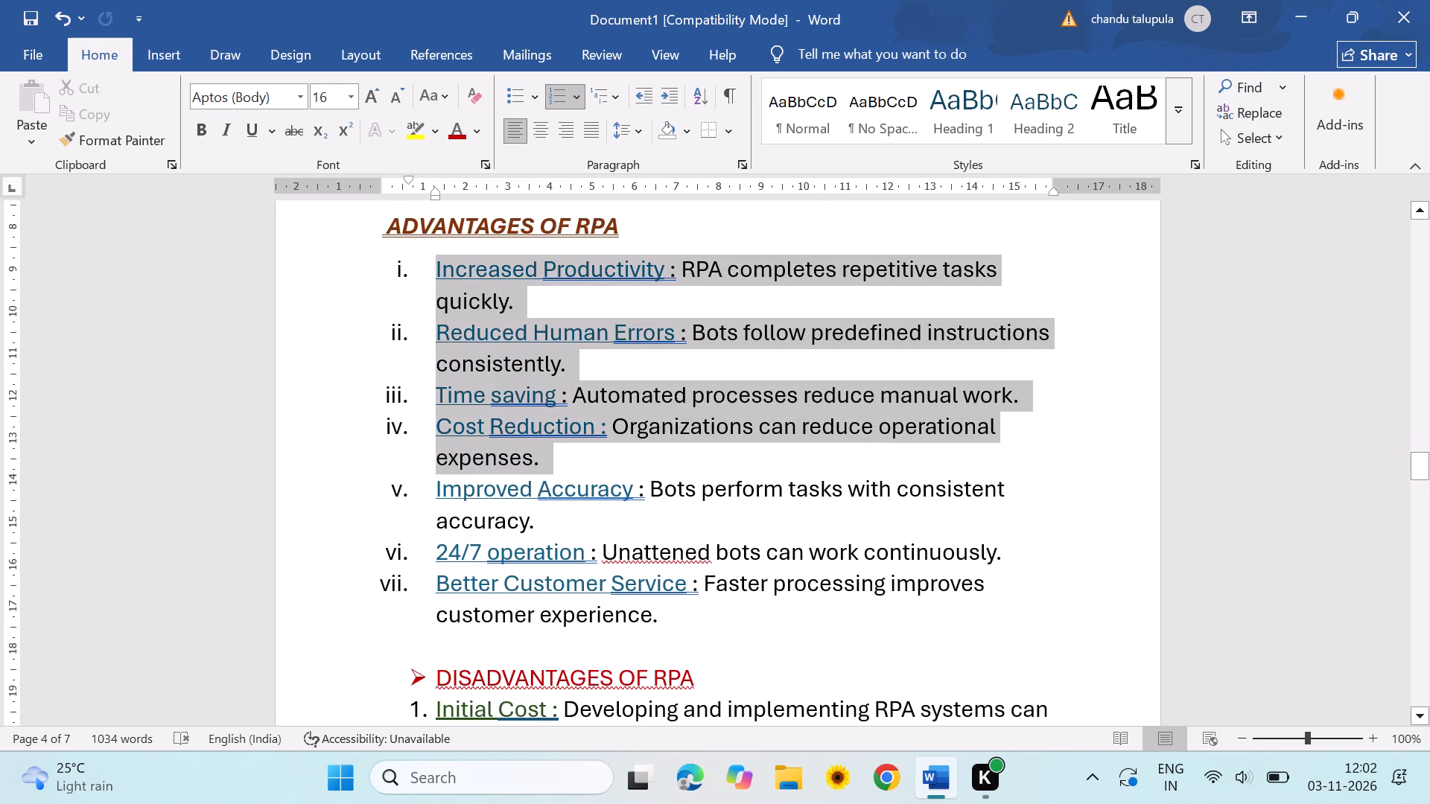
pyautogui.moveTo(636, 503); pyautogui.dragTo(734, 613)
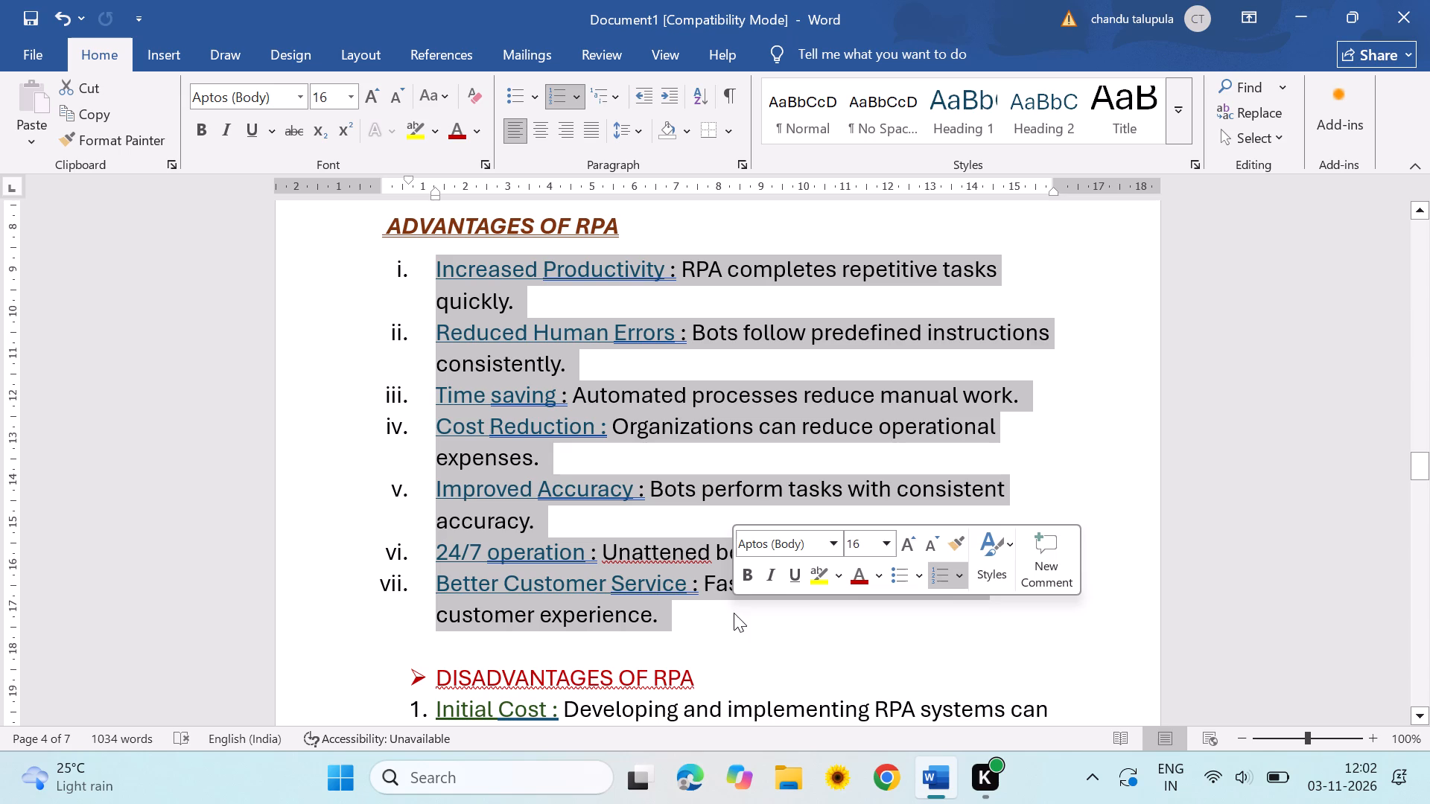
pyautogui.click(775, 569)
pyautogui.click(779, 589)
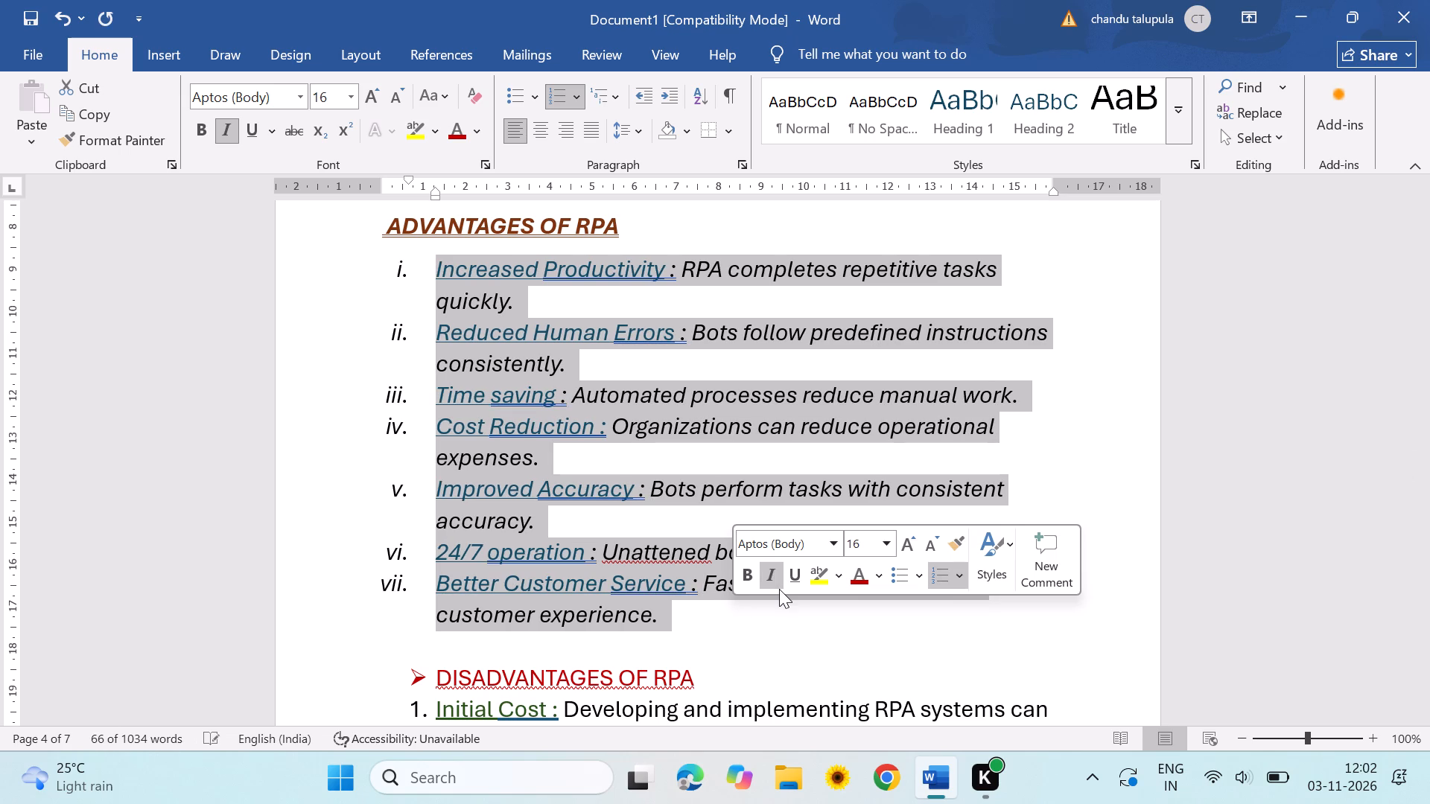
pyautogui.click(781, 604)
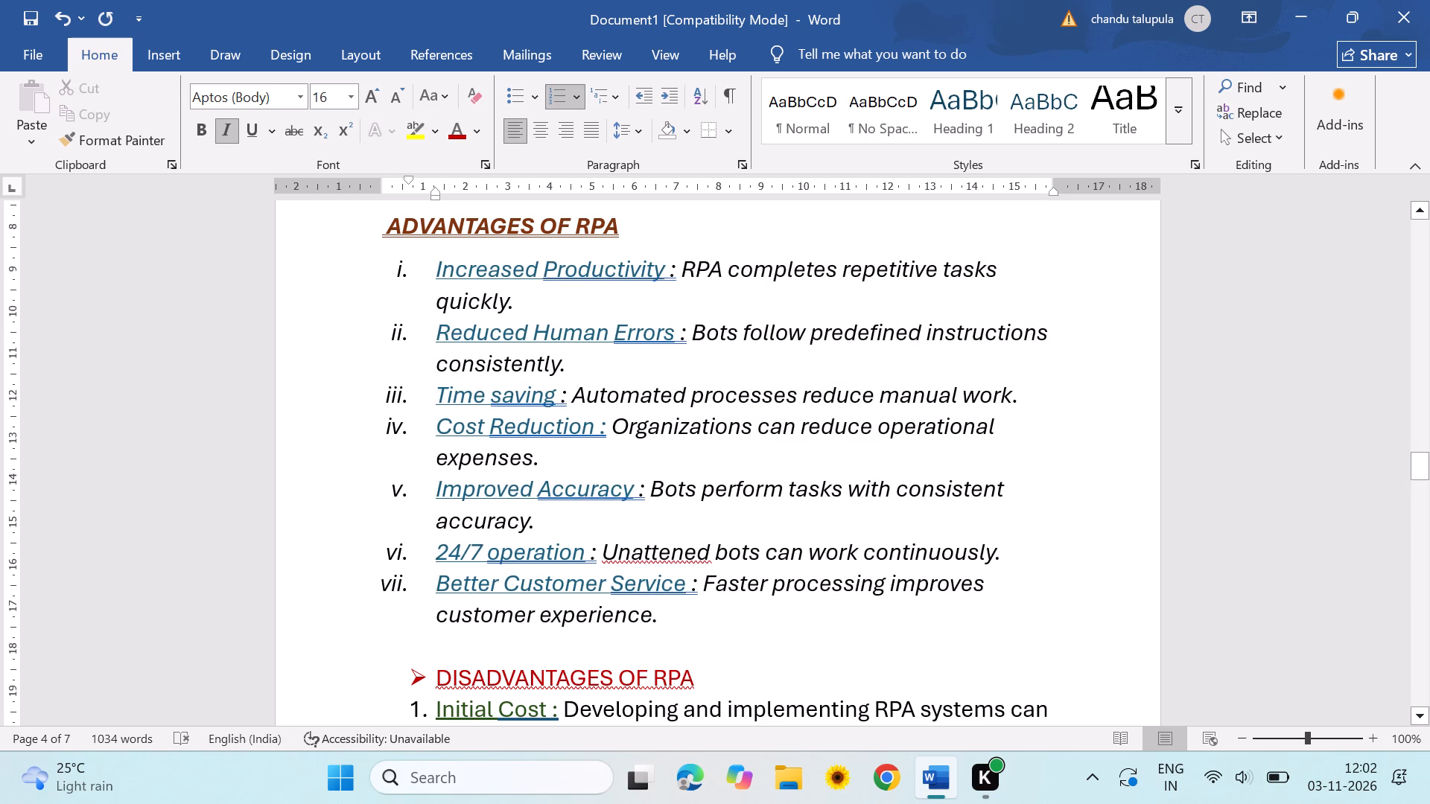
# Italicise the "DISADVANTAGES OF RPA" heading and its list items from "Initial Cost" through "Security Risks : Improper configuration".
pyautogui.moveTo(1418, 453); pyautogui.dragTo(1417, 465)
pyautogui.moveTo(429, 474); pyautogui.dragTo(821, 678)
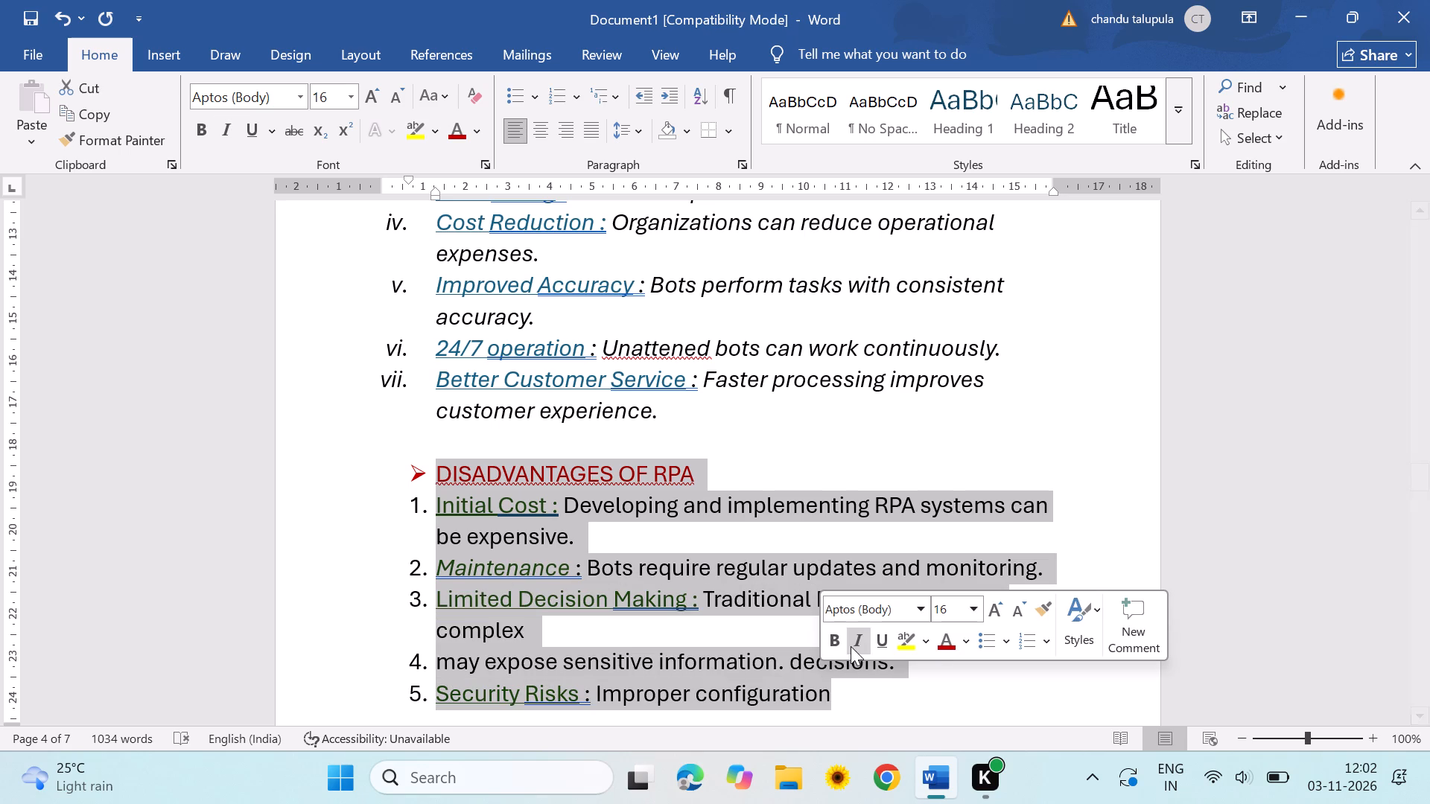
pyautogui.click(851, 646)
pyautogui.click(944, 445)
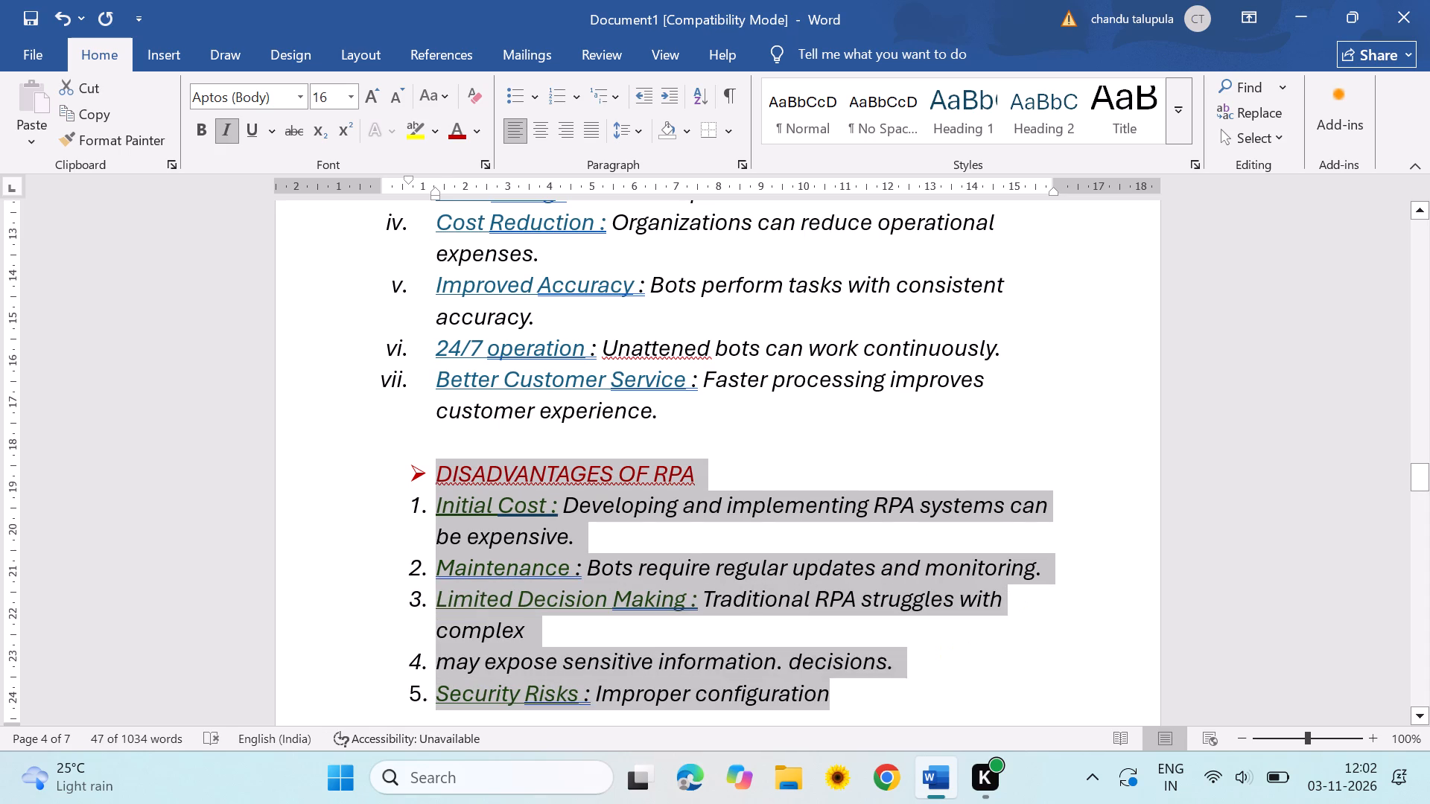
# Italicise the remaining disadvantages list items, "Job Transformation" and "Process Dependency".
pyautogui.moveTo(1428, 473); pyautogui.dragTo(1426, 495)
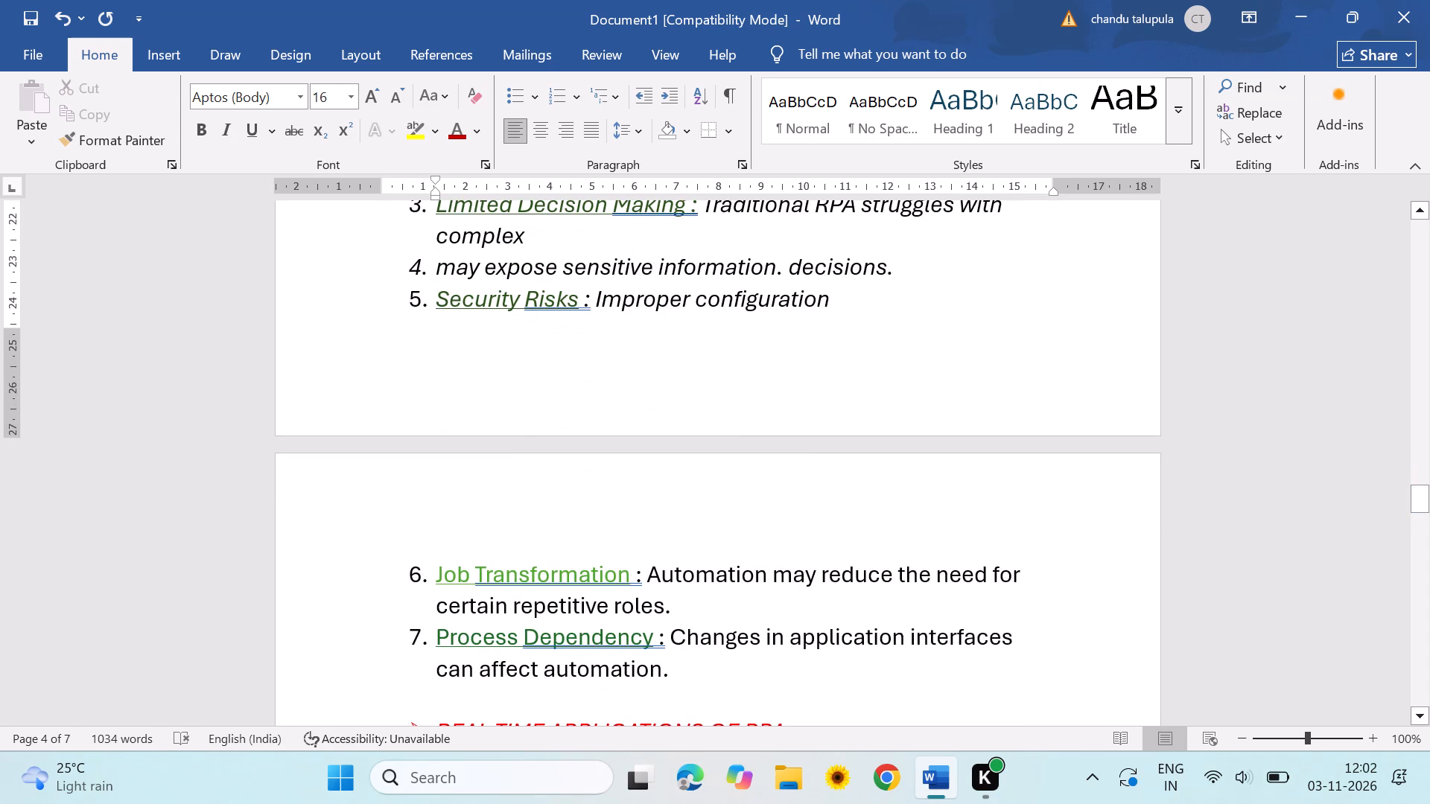
pyautogui.moveTo(439, 575); pyautogui.dragTo(640, 680)
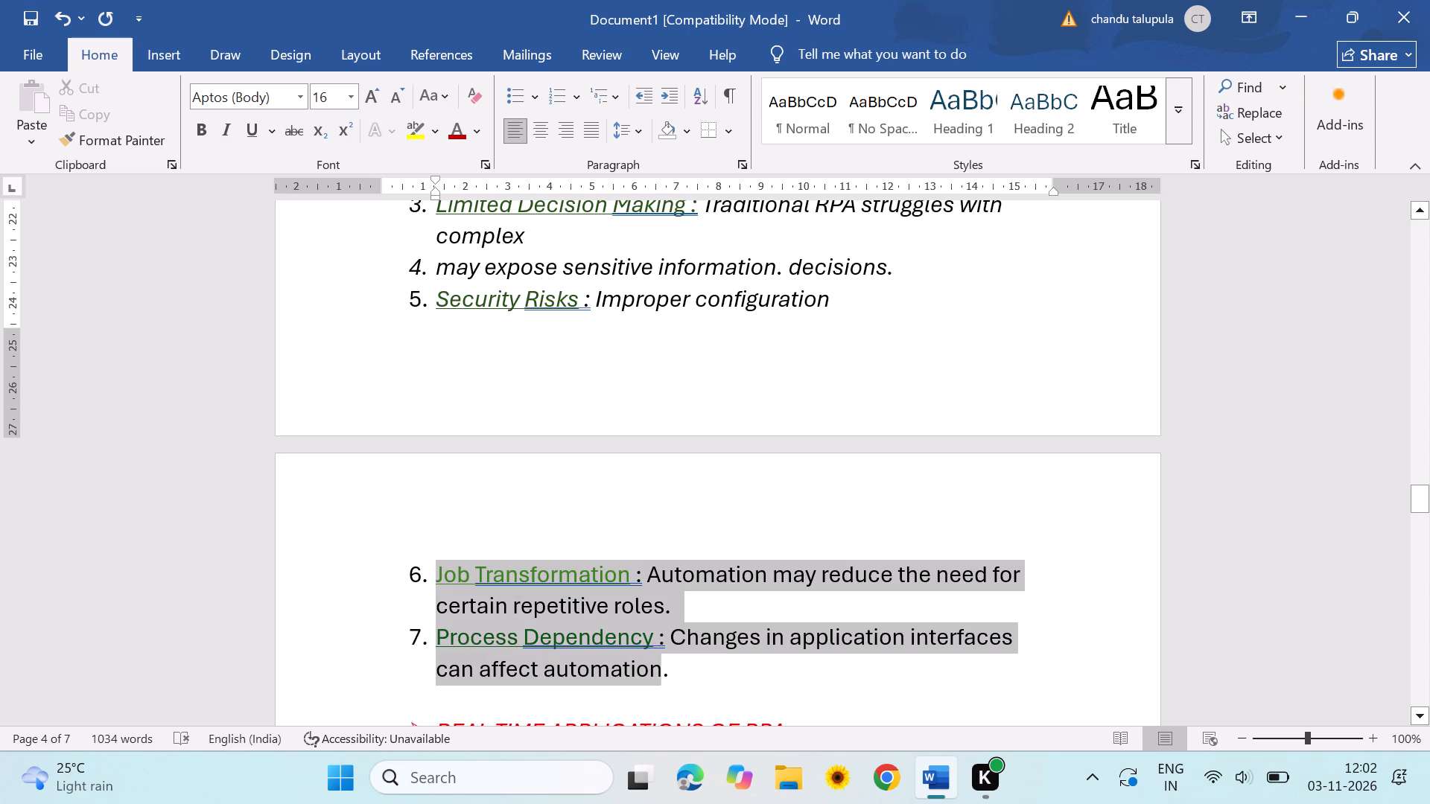
pyautogui.moveTo(640, 680); pyautogui.dragTo(679, 658)
pyautogui.click(713, 616)
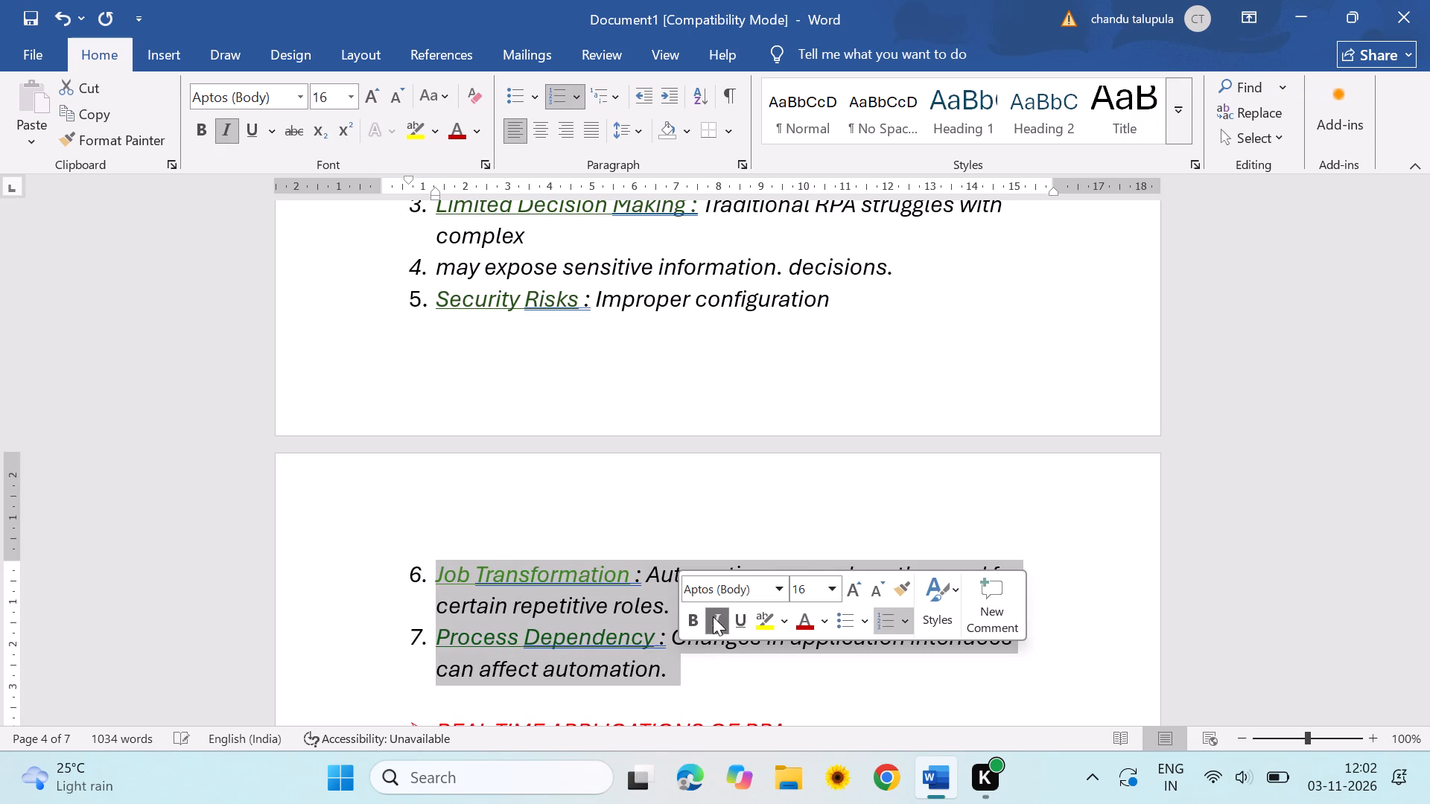
pyautogui.click(745, 675)
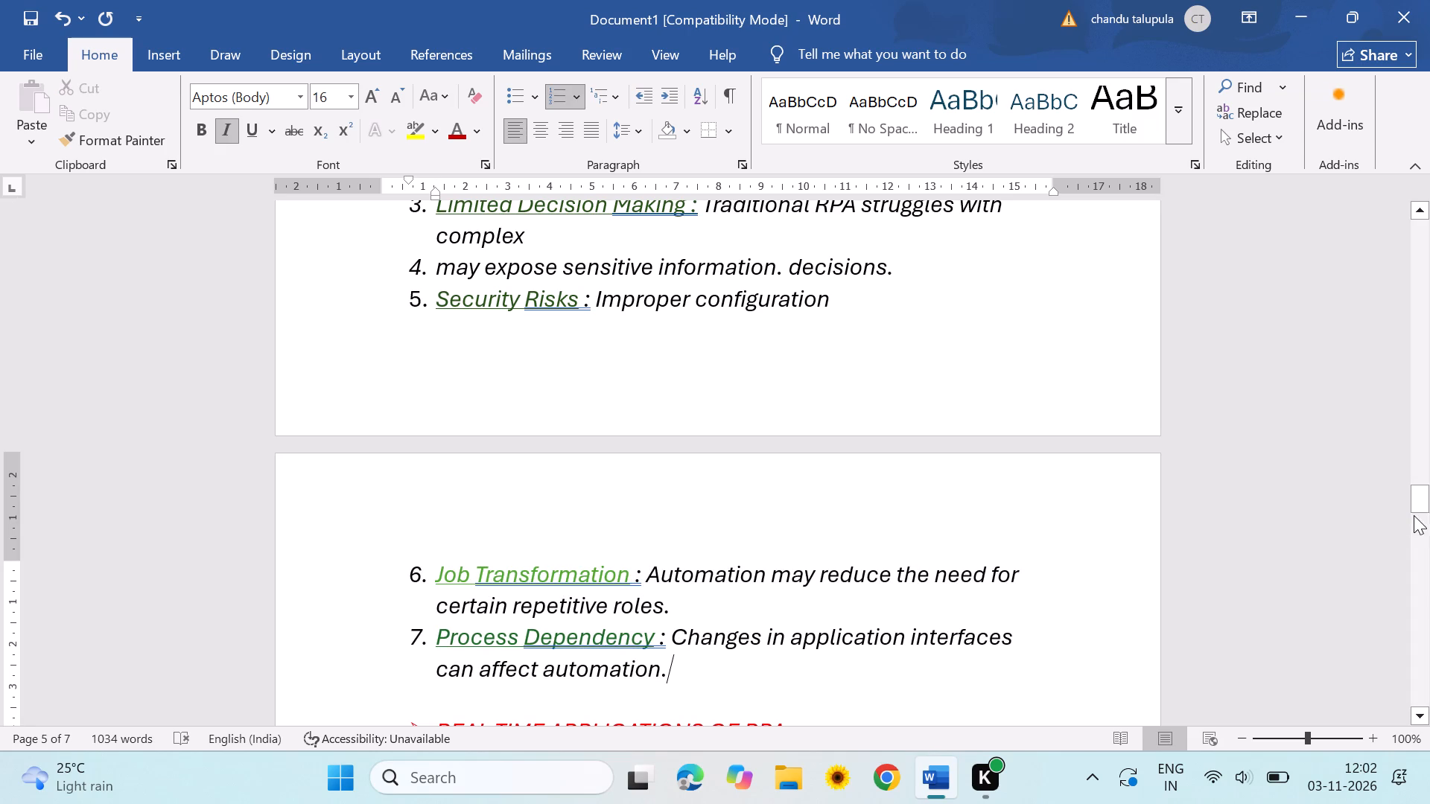
# Try to italicise the section from the heading "REAL TIME APPLICATIONS OF RPA" through the Telecommunication bullet ending "billing activities.".
pyautogui.moveTo(1423, 495); pyautogui.dragTo(1423, 517)
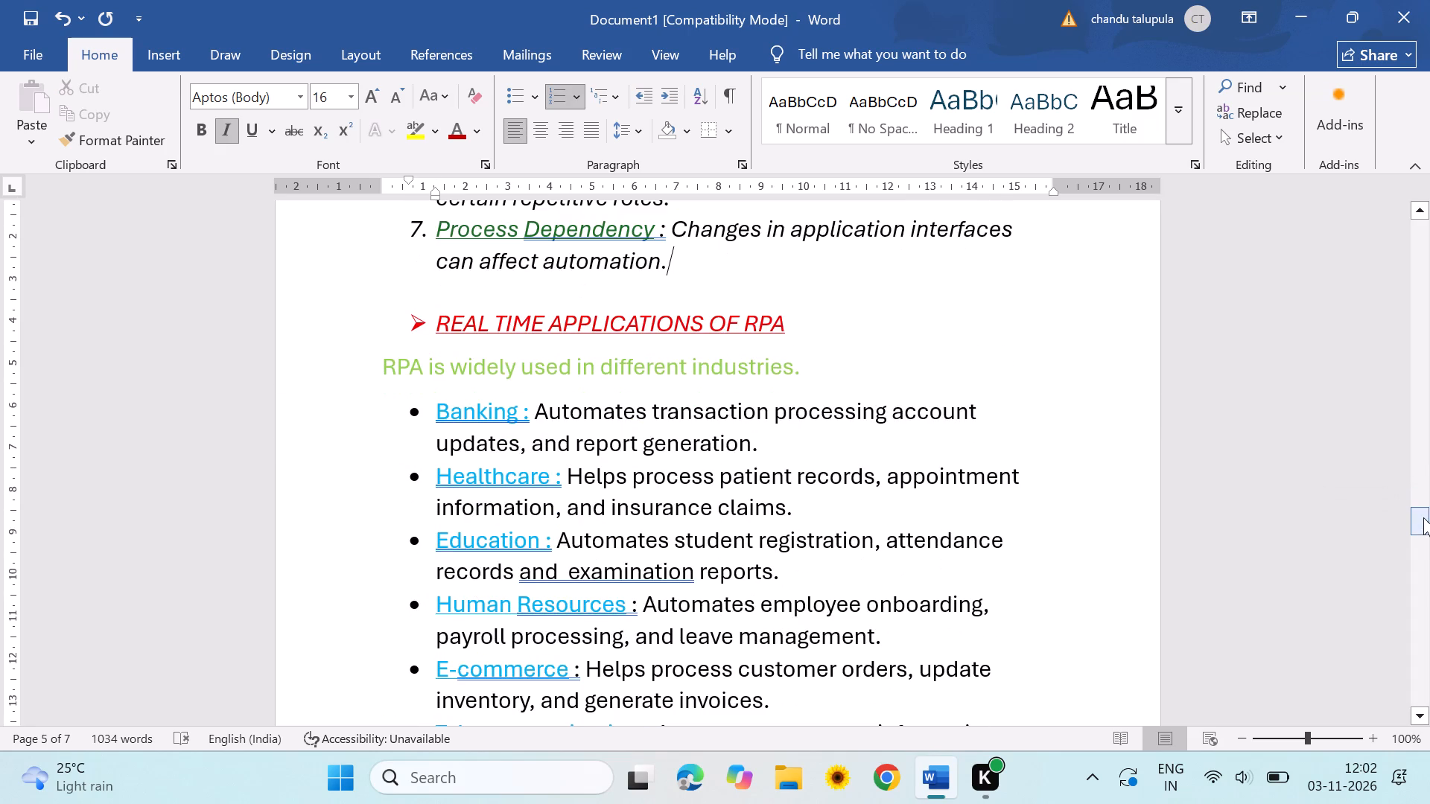
pyautogui.moveTo(431, 317); pyautogui.dragTo(417, 459)
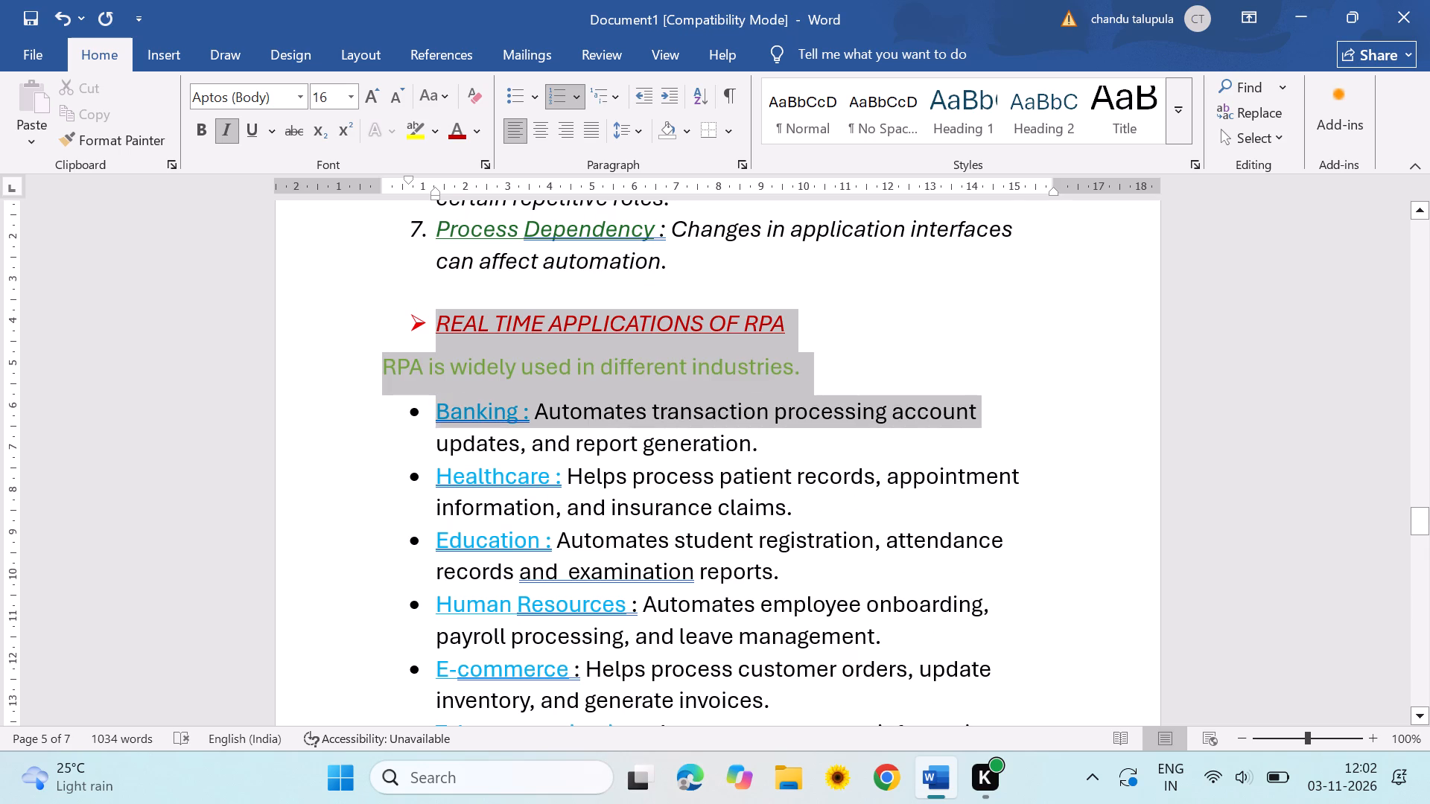
pyautogui.moveTo(417, 459); pyautogui.dragTo(716, 666)
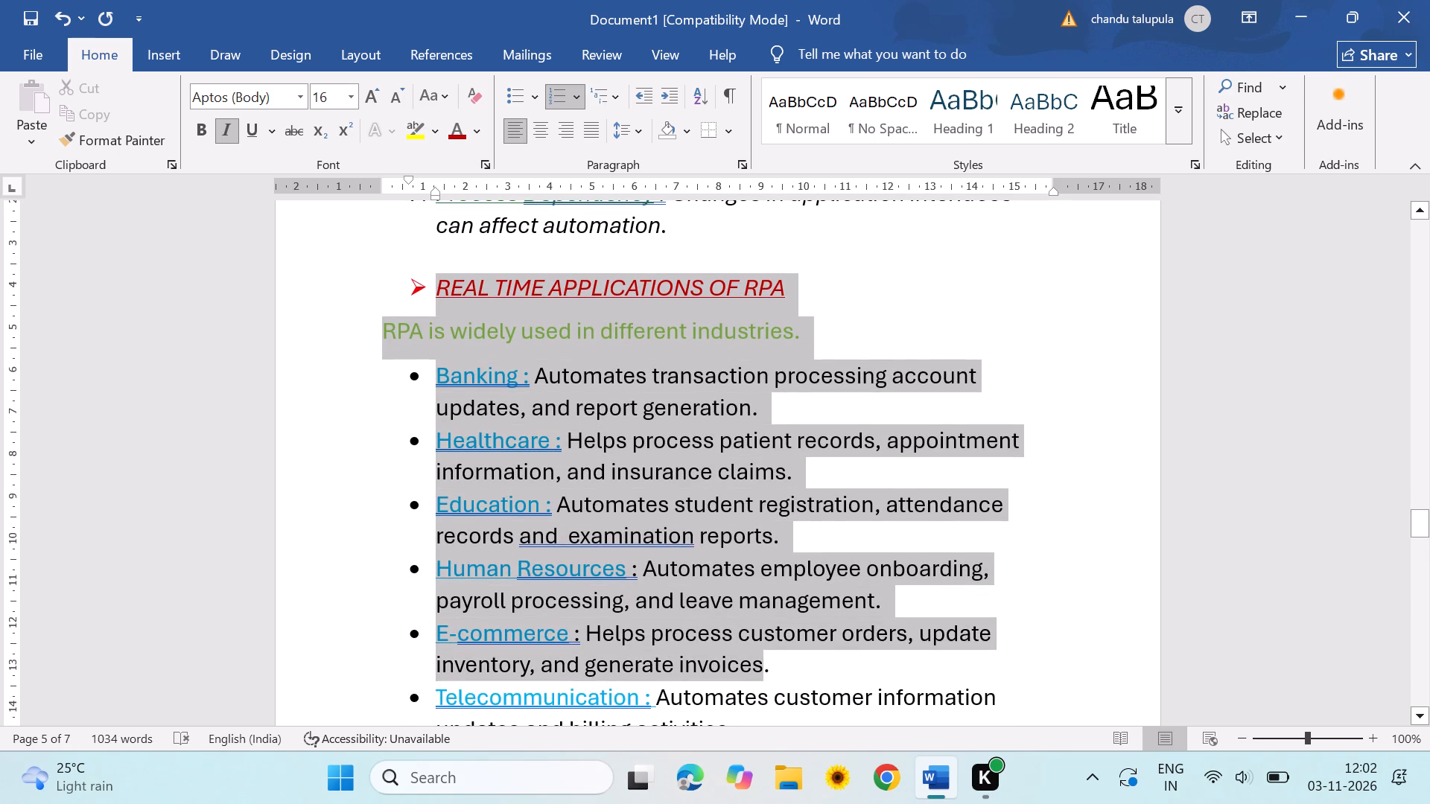
pyautogui.moveTo(716, 666); pyautogui.dragTo(716, 299)
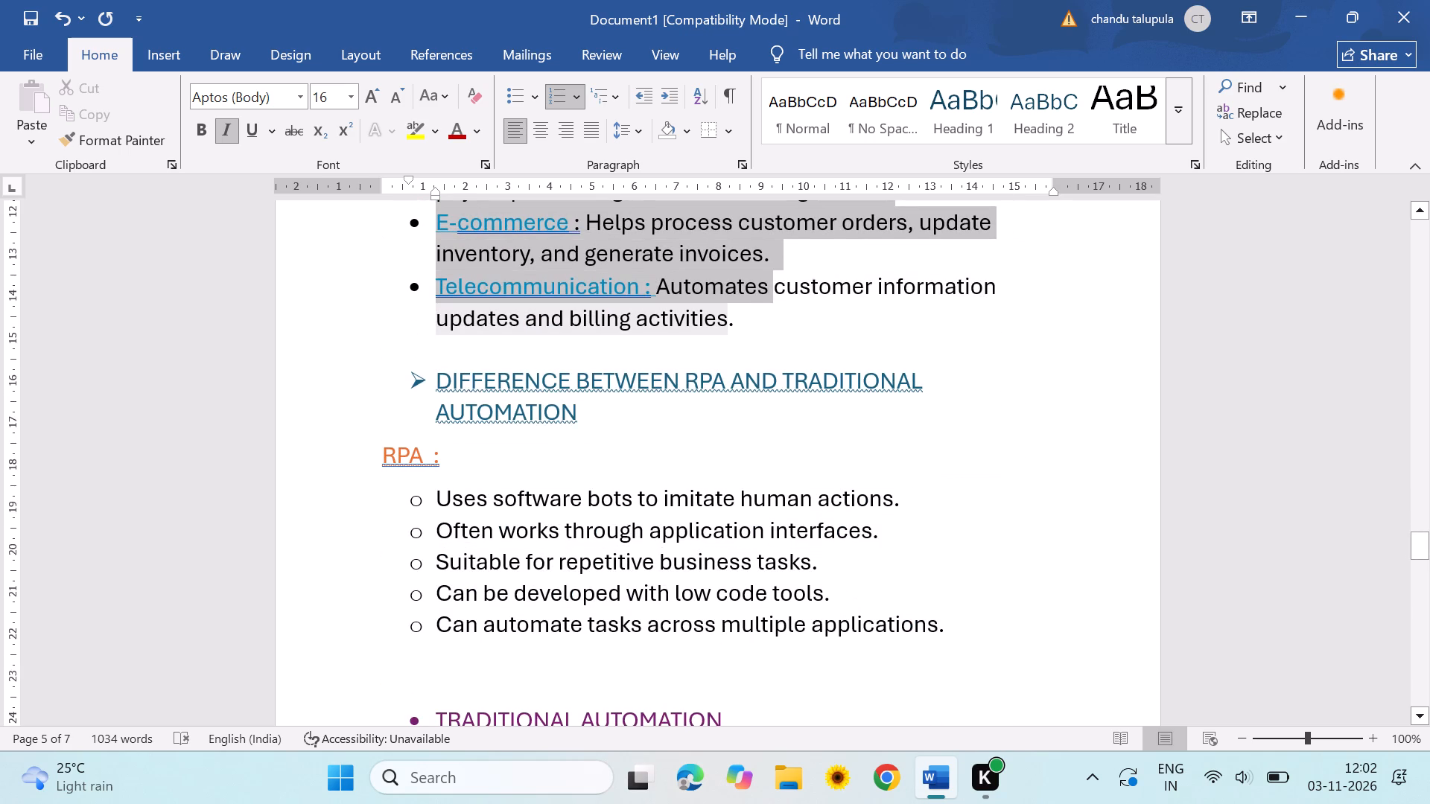
pyautogui.moveTo(716, 299); pyautogui.dragTo(737, 316)
pyautogui.click(781, 274)
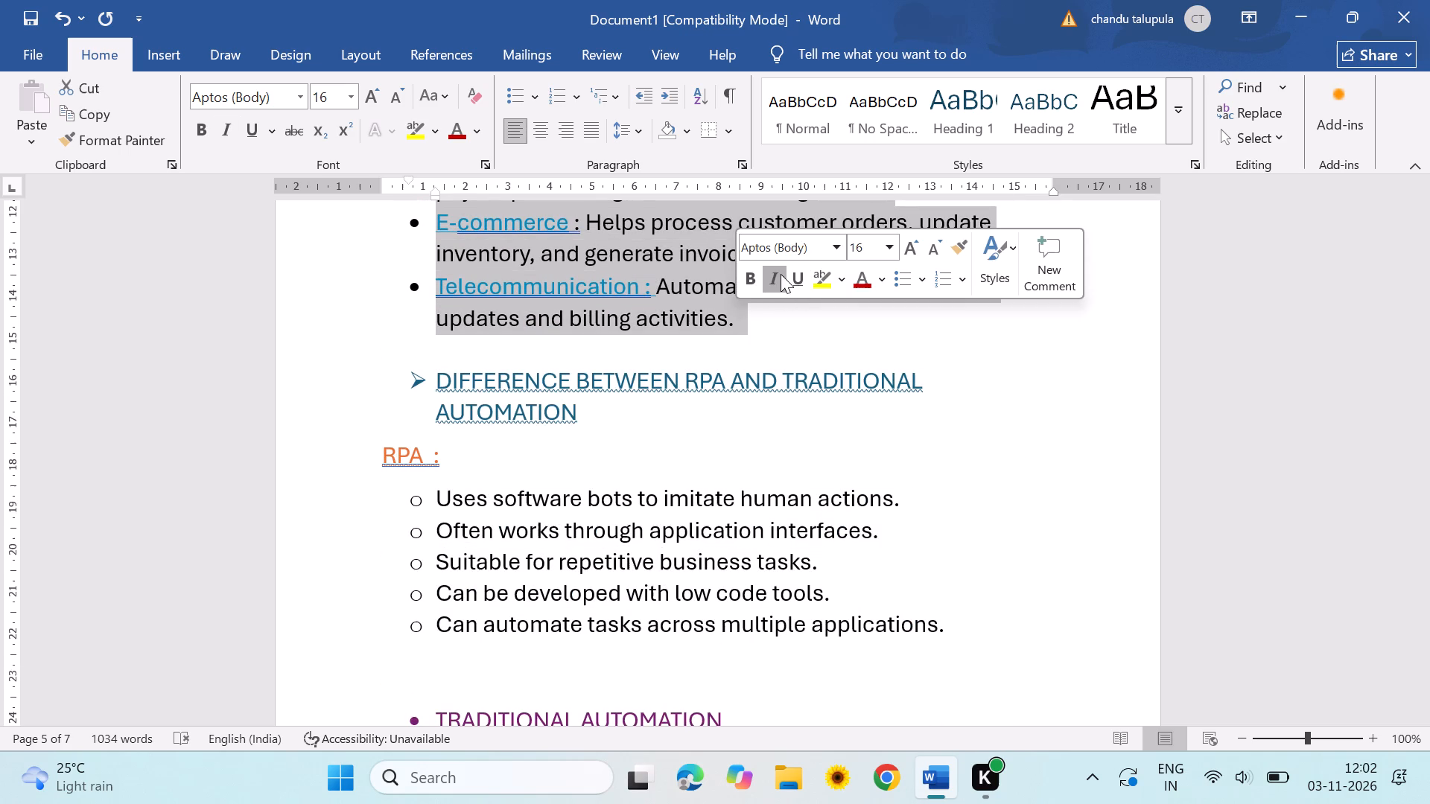
pyautogui.click(769, 413)
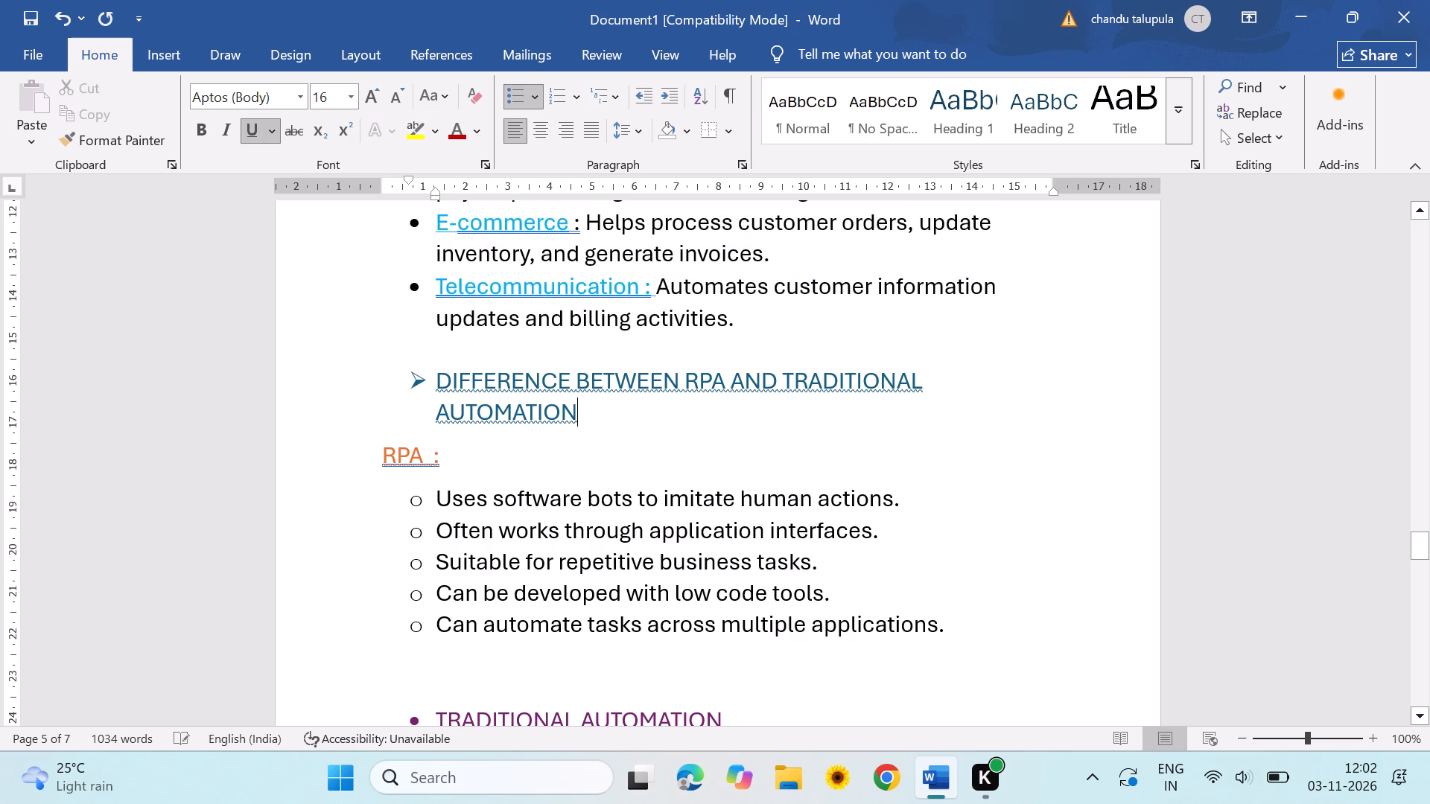
# Italicise everything from the "REAL TIME APPLICATIONS OF RPA" heading through the RPA bullet "Can automate tasks across multiple applications.".
pyautogui.moveTo(1421, 535); pyautogui.dragTo(1419, 515)
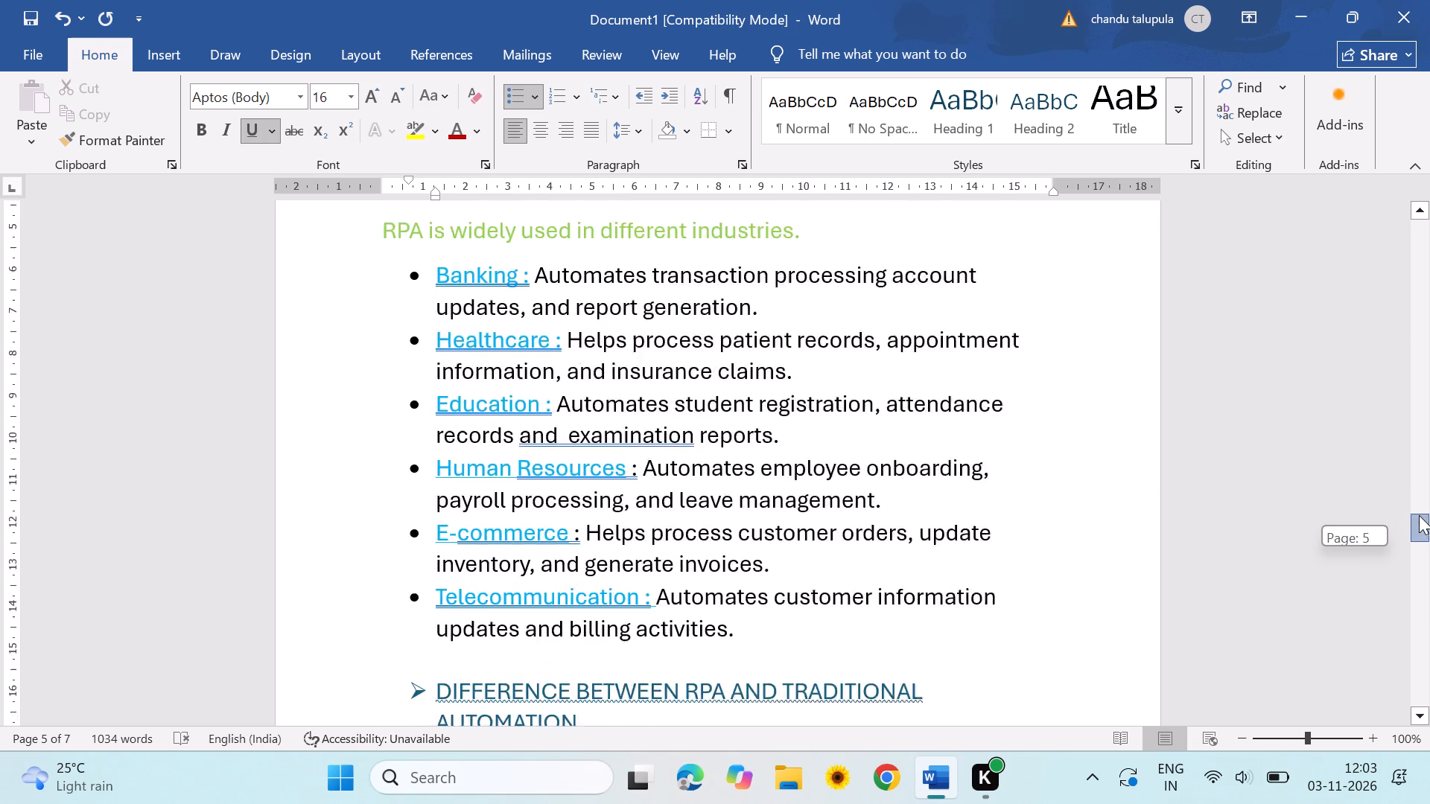
pyautogui.moveTo(1419, 515); pyautogui.dragTo(1417, 508)
pyautogui.moveTo(435, 360); pyautogui.dragTo(655, 448)
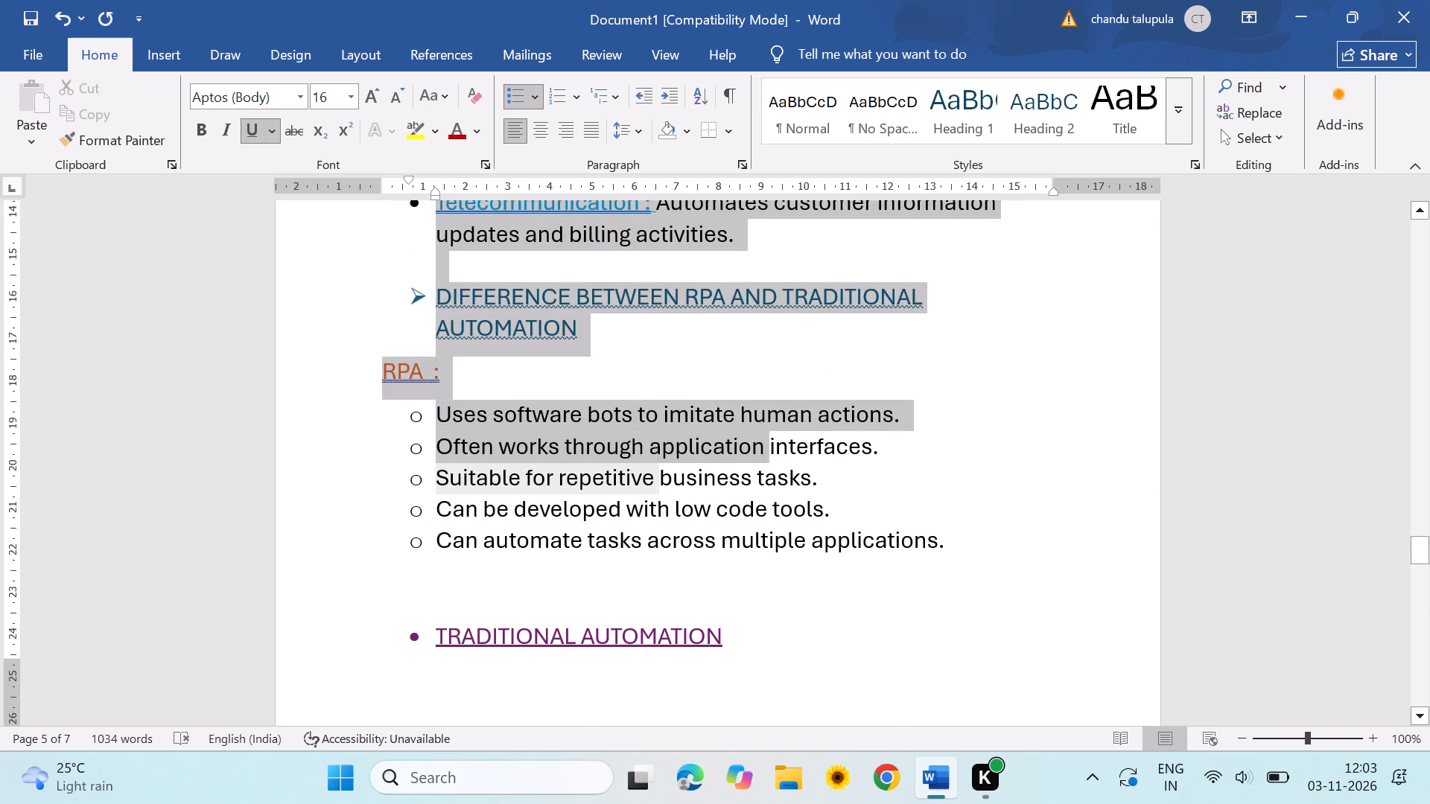
pyautogui.moveTo(655, 448); pyautogui.dragTo(951, 558)
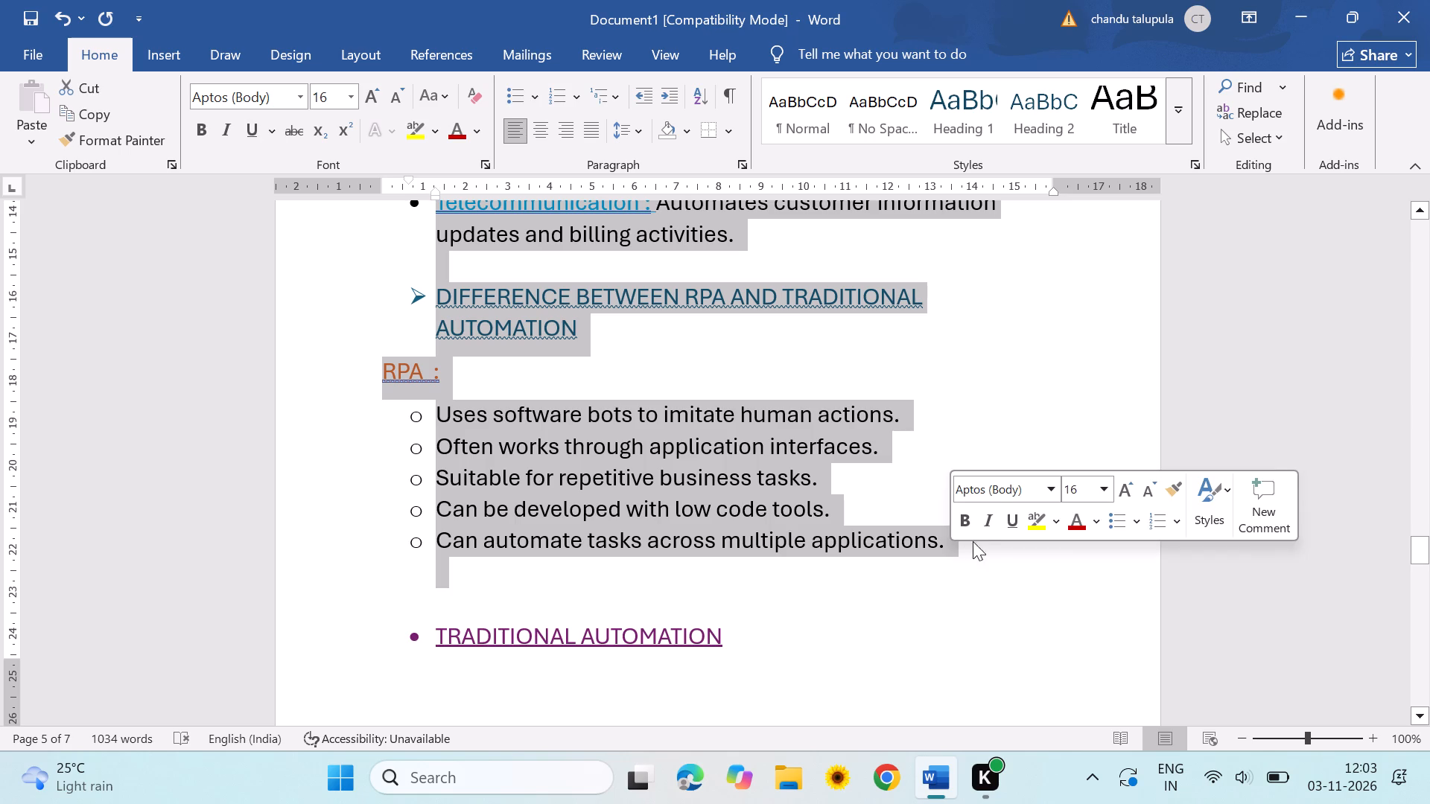
pyautogui.click(986, 523)
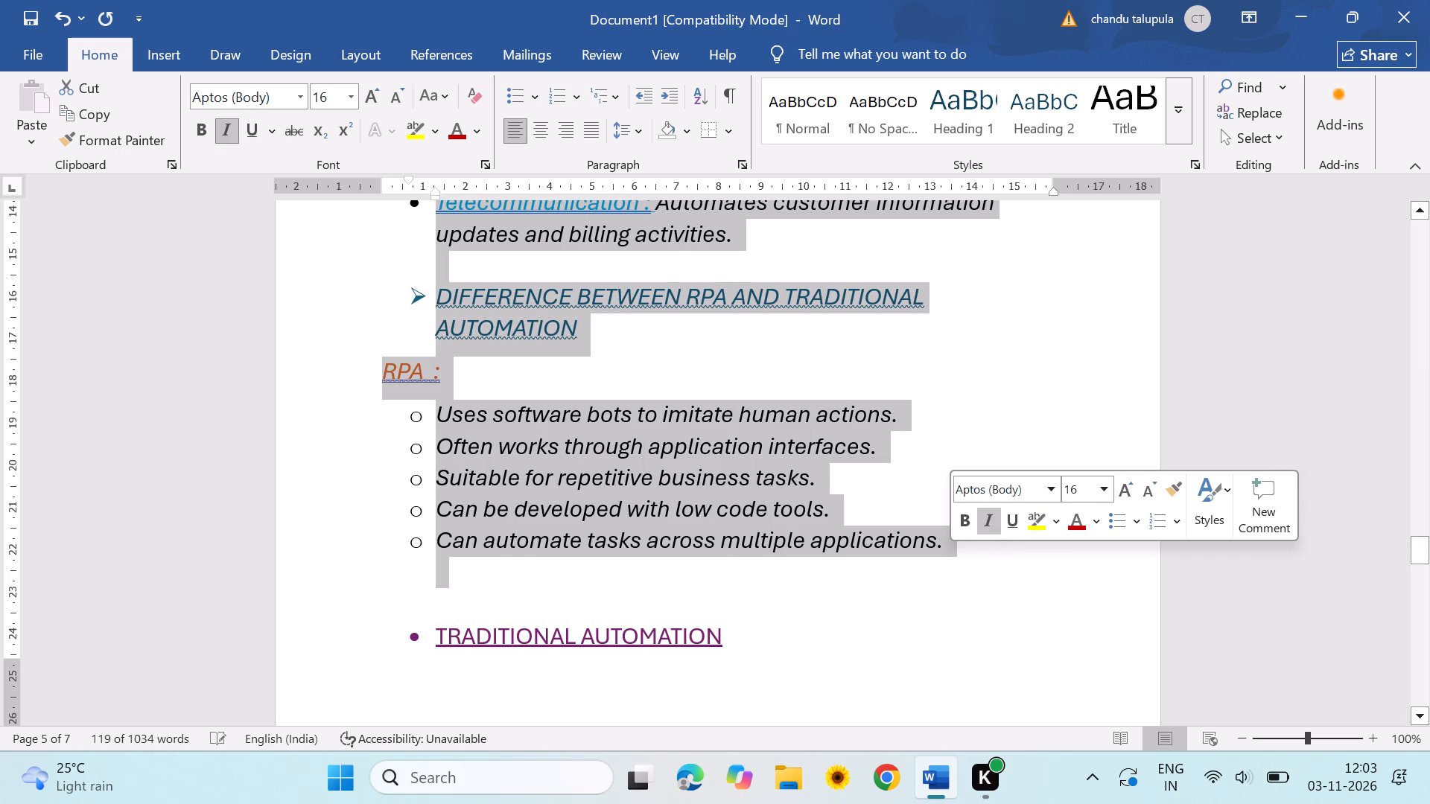
pyautogui.click(906, 631)
# Italicise the "TRADITIONAL AUTOMATION" heading and its numbered list from "Uses programmed systems and scripts" through "Often depends on system integration.".
pyautogui.moveTo(1421, 549); pyautogui.dragTo(1418, 576)
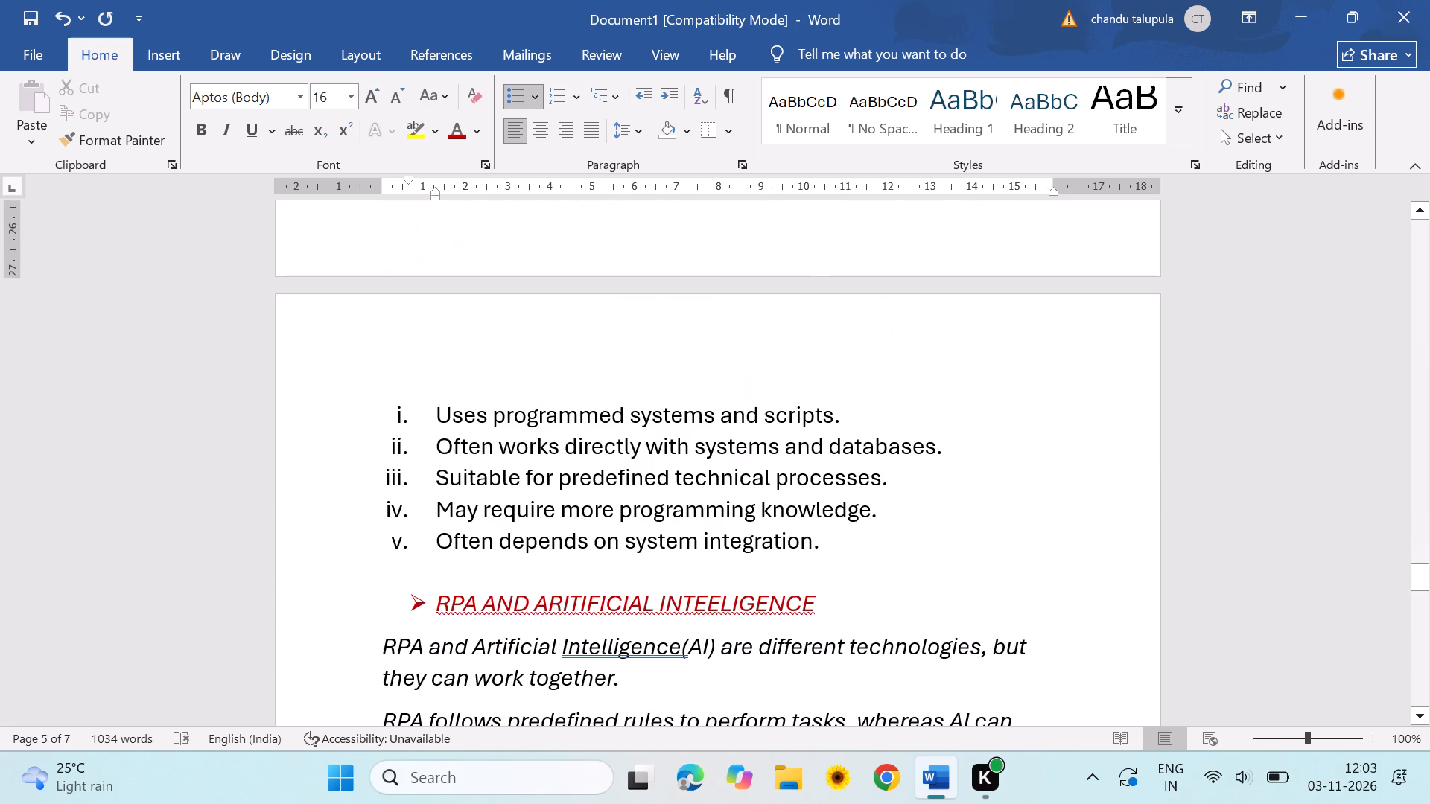
pyautogui.moveTo(1429, 569); pyautogui.dragTo(1429, 562)
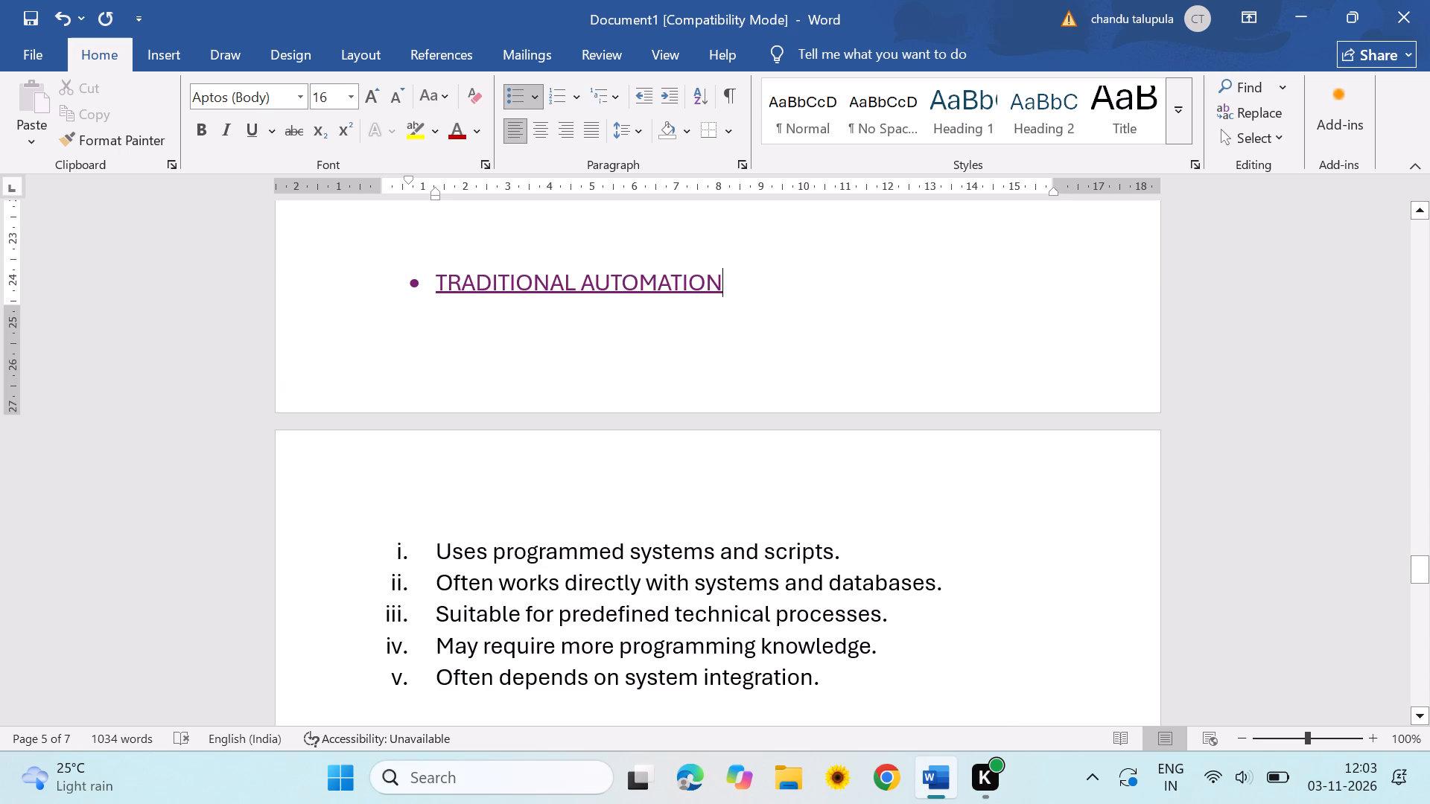
pyautogui.moveTo(432, 271); pyautogui.dragTo(671, 718)
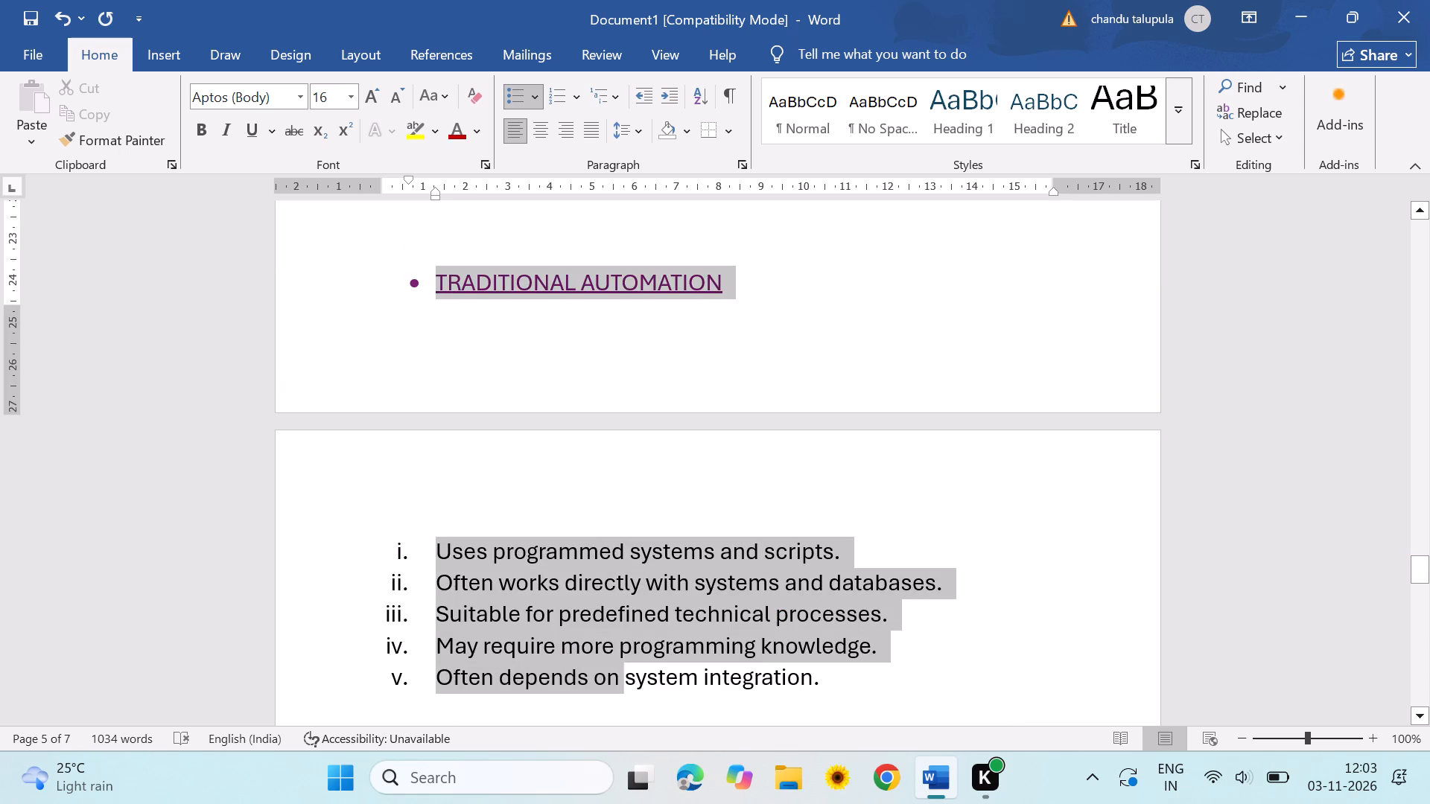
pyautogui.moveTo(671, 718); pyautogui.dragTo(847, 269)
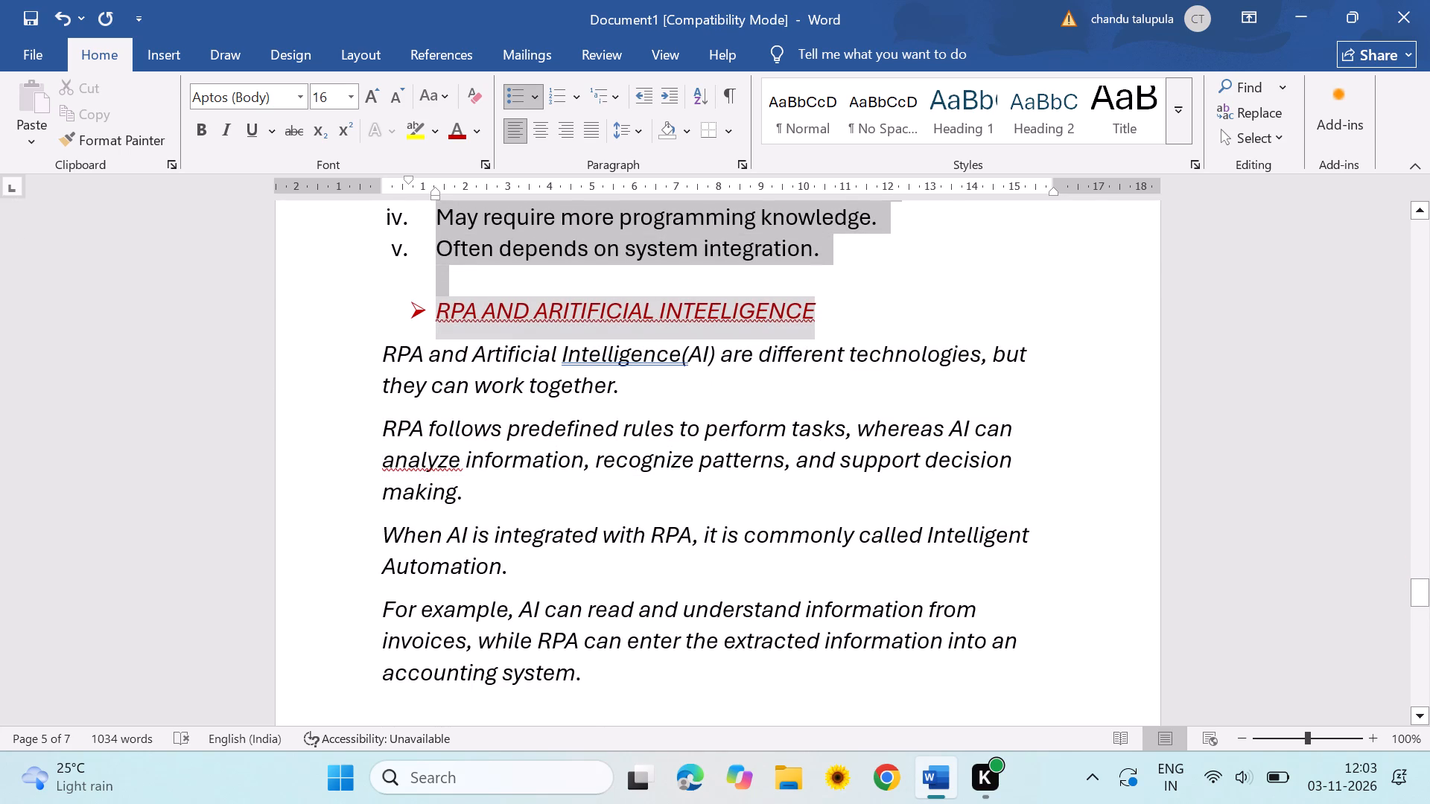
pyautogui.click(877, 233)
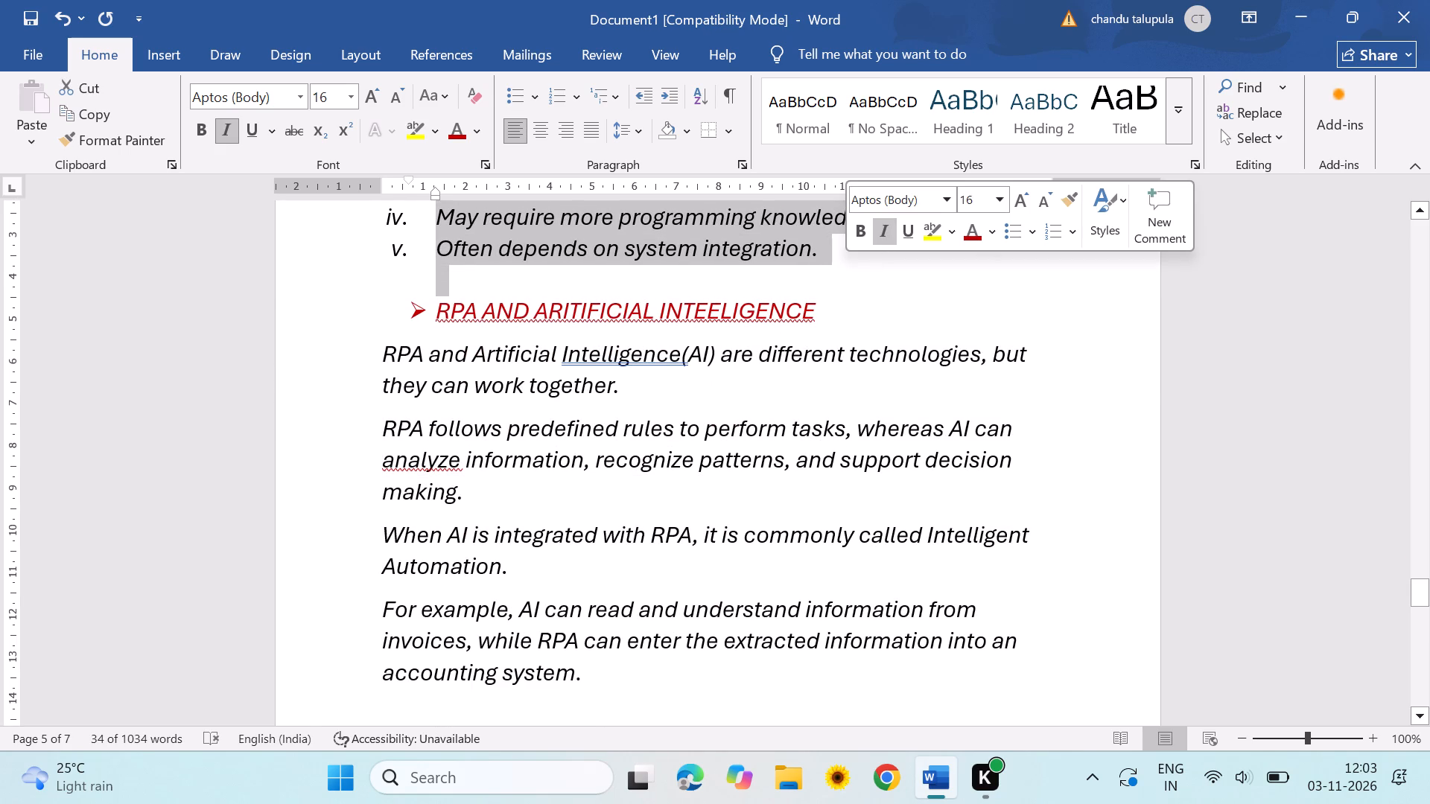
pyautogui.click(903, 305)
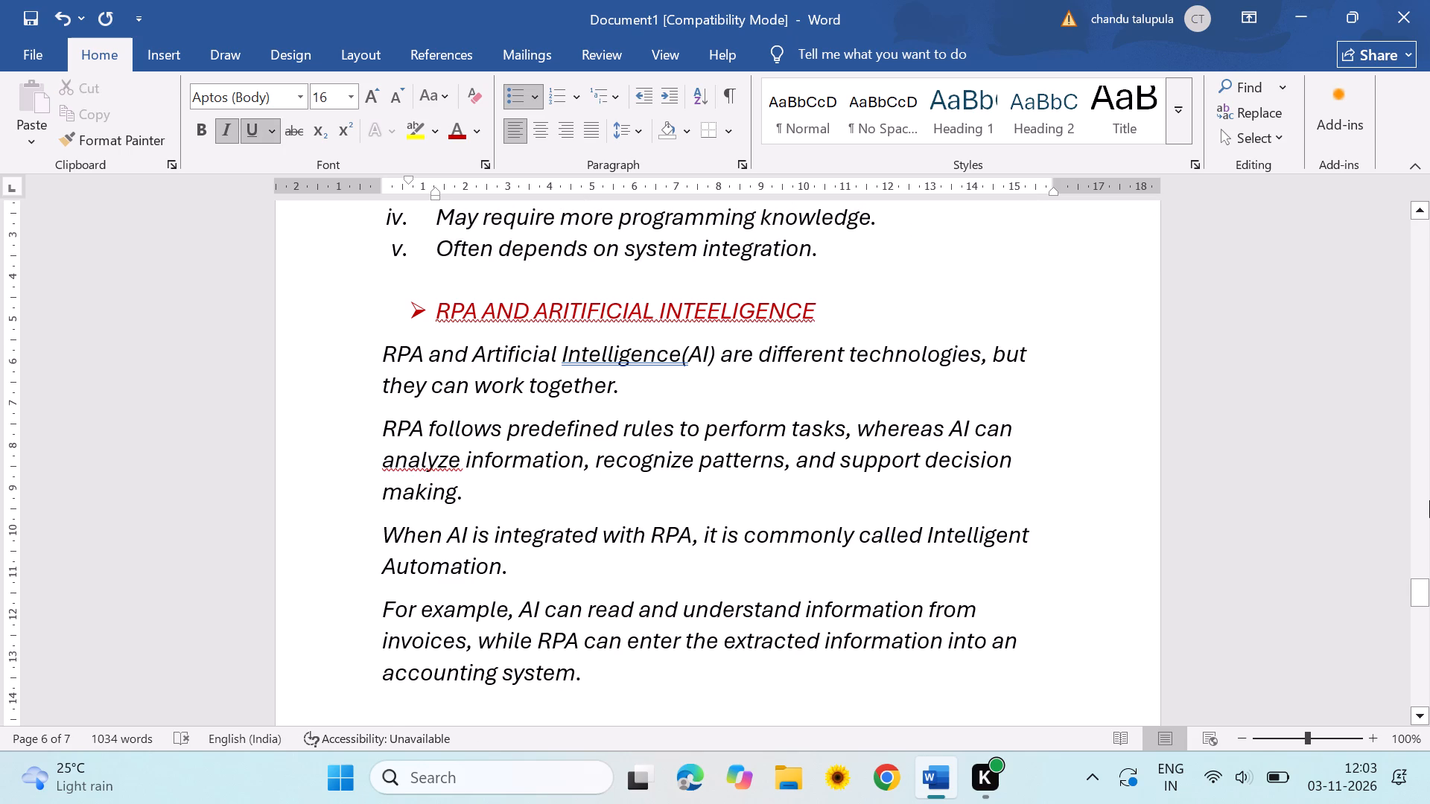
# Bold the heading "DIFFERENCE BETWEEN RPA AND TRADITIONAL AUTOMATION".
pyautogui.moveTo(1420, 593); pyautogui.dragTo(1420, 604)
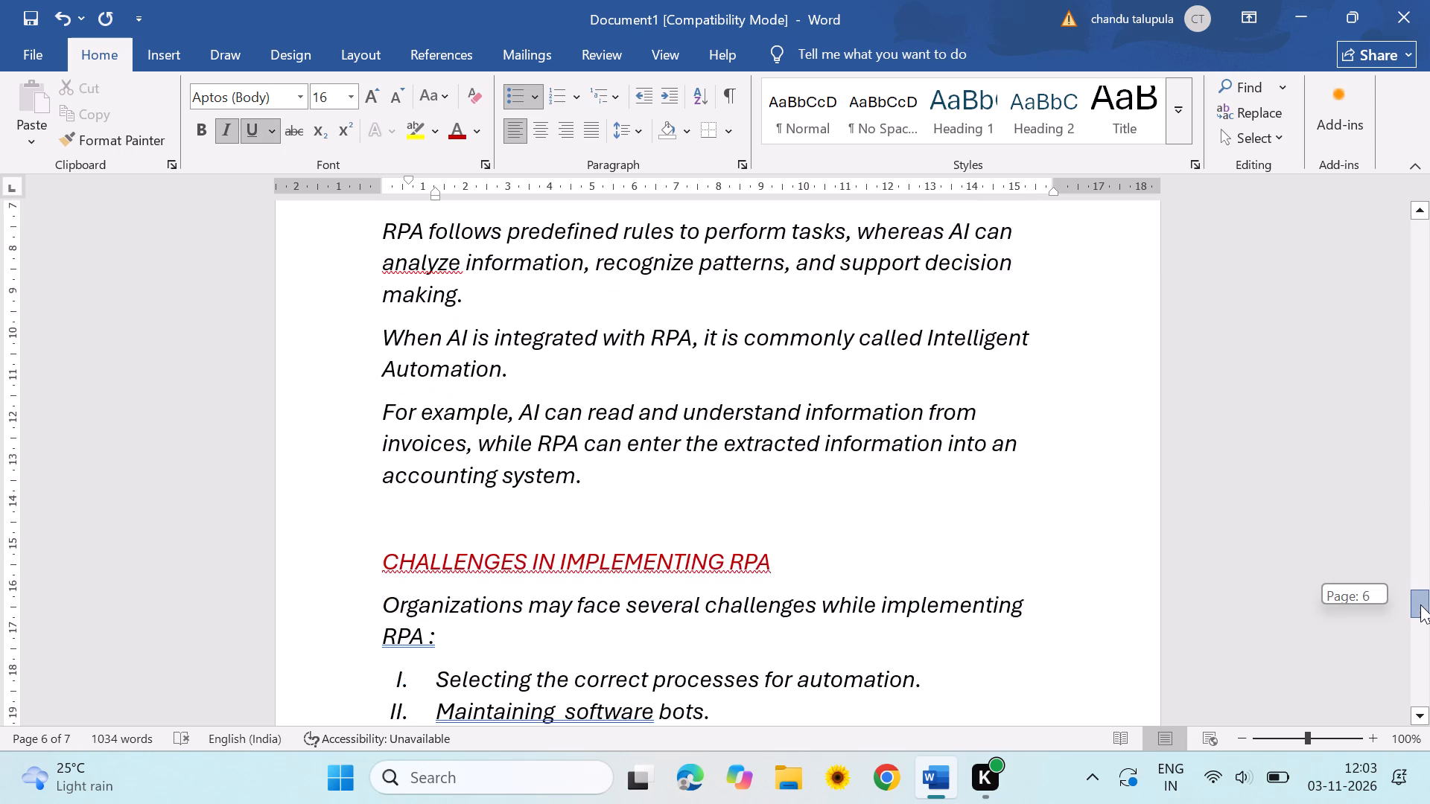
pyautogui.moveTo(1420, 604); pyautogui.dragTo(1422, 674)
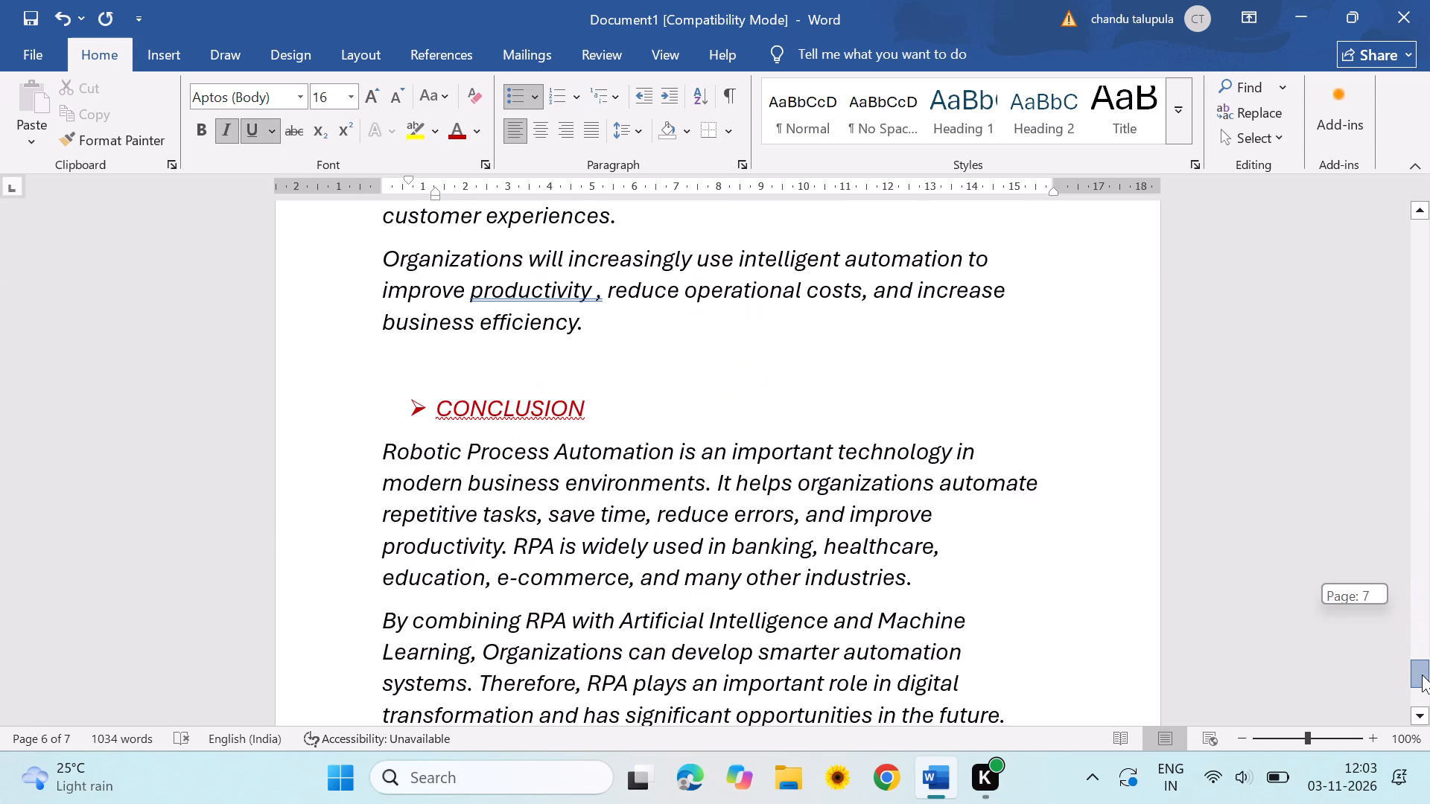
pyautogui.moveTo(1422, 674); pyautogui.dragTo(1426, 537)
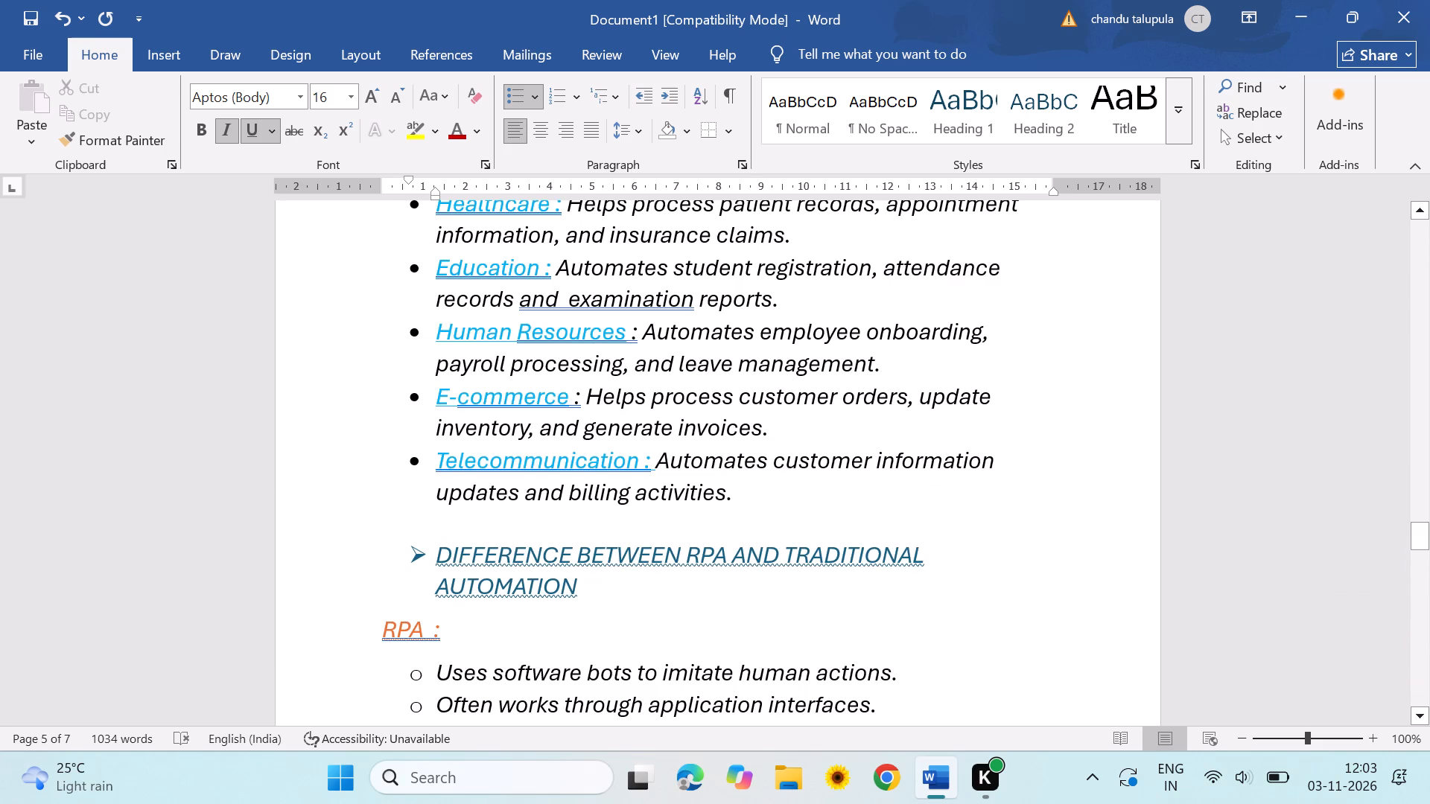
pyautogui.moveTo(438, 549); pyautogui.dragTo(597, 595)
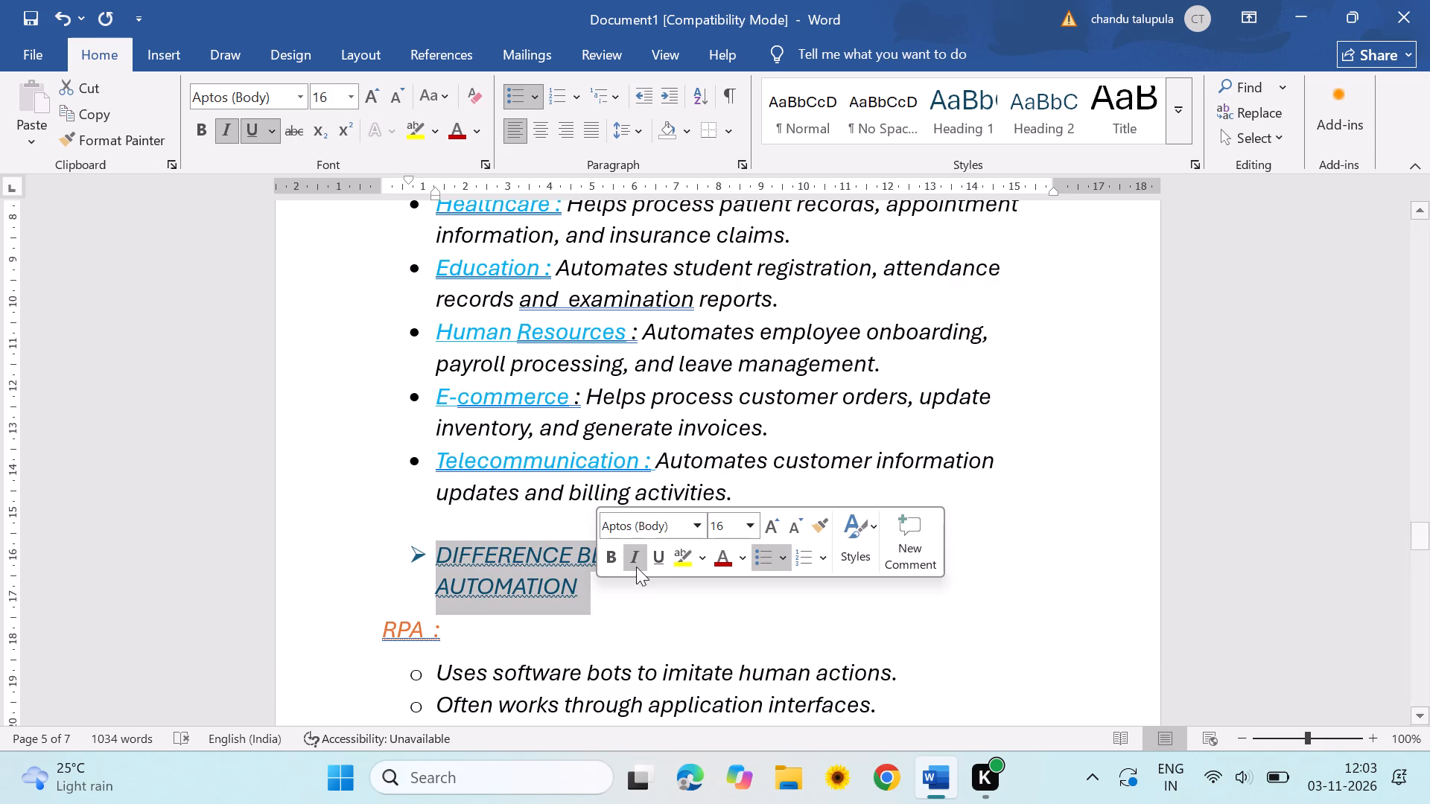
pyautogui.click(616, 561)
pyautogui.click(713, 620)
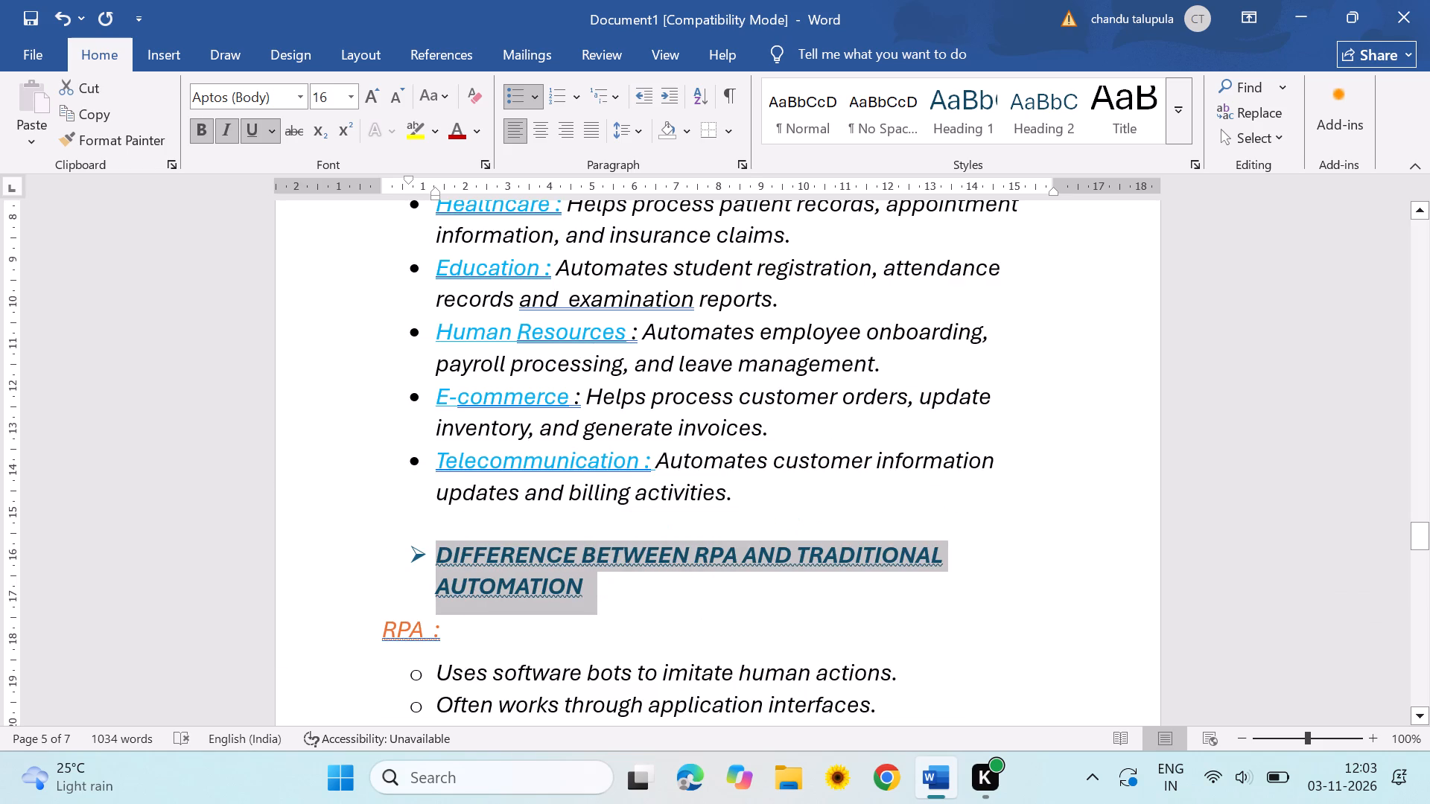
# Bold the labels "Banking", "Healthcare" and "Education" in the bullets under "REAL TIME APPLICATIONS OF RPA".
pyautogui.moveTo(1419, 540); pyautogui.dragTo(1419, 538)
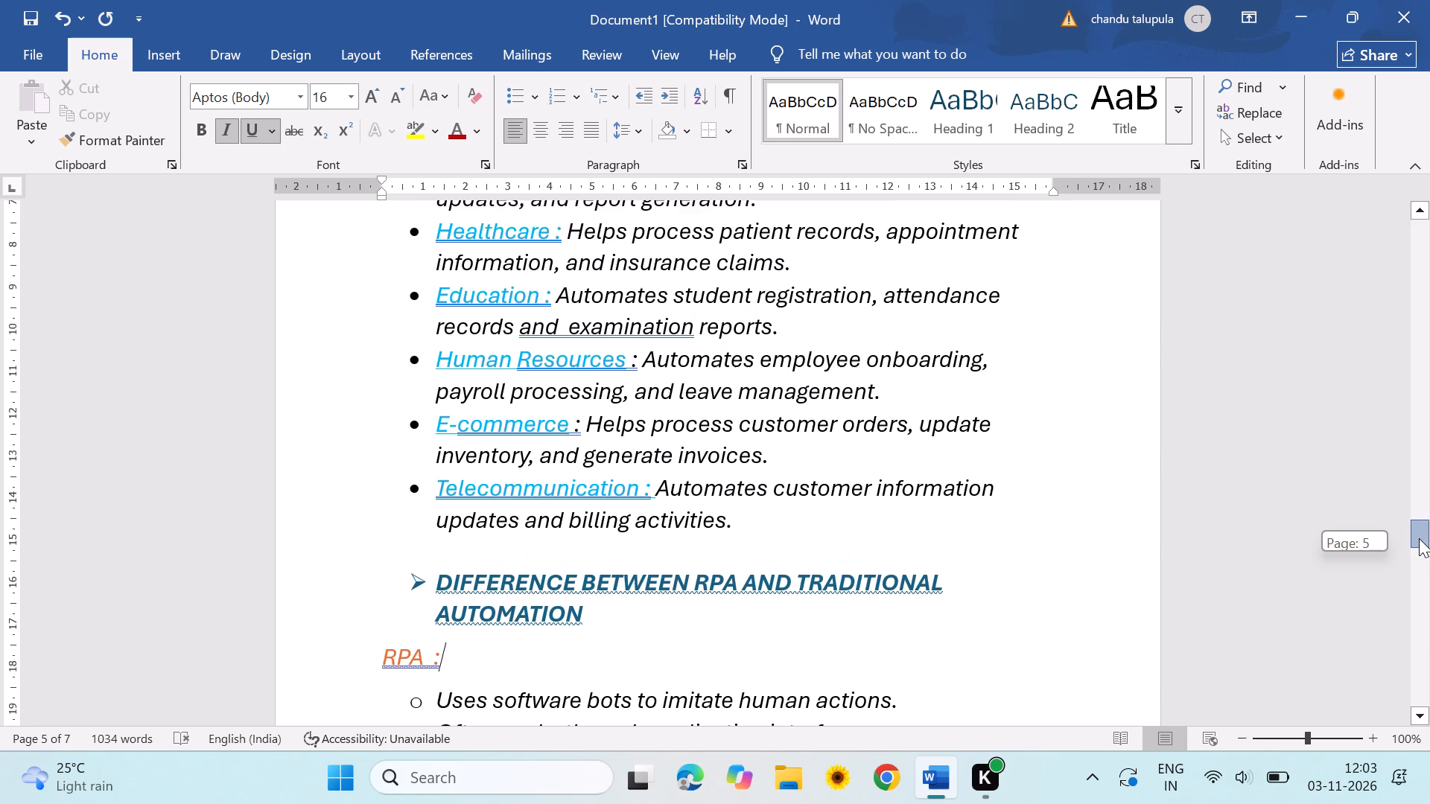
pyautogui.moveTo(1419, 538); pyautogui.dragTo(1415, 531)
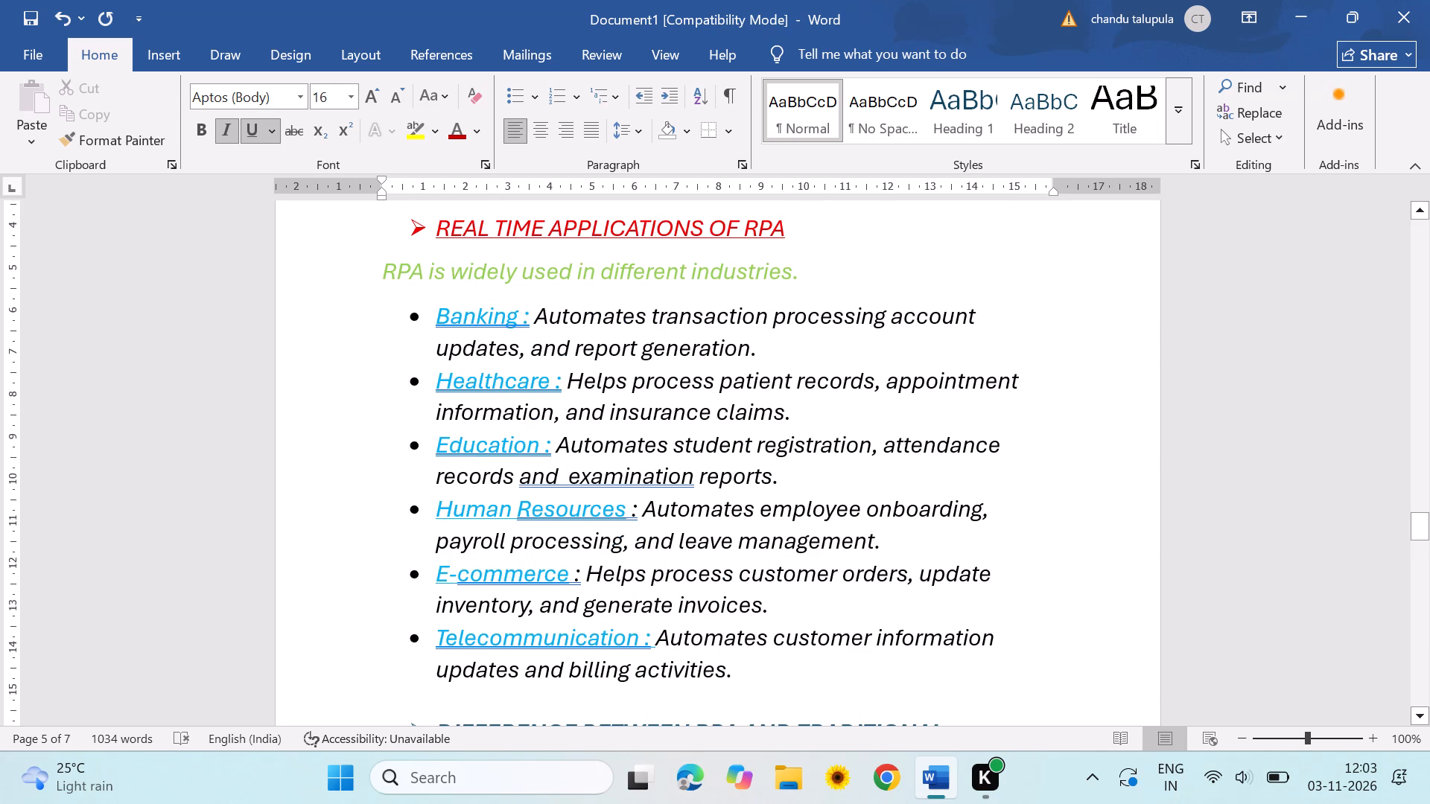
pyautogui.moveTo(427, 325); pyautogui.dragTo(524, 327)
pyautogui.click(534, 299)
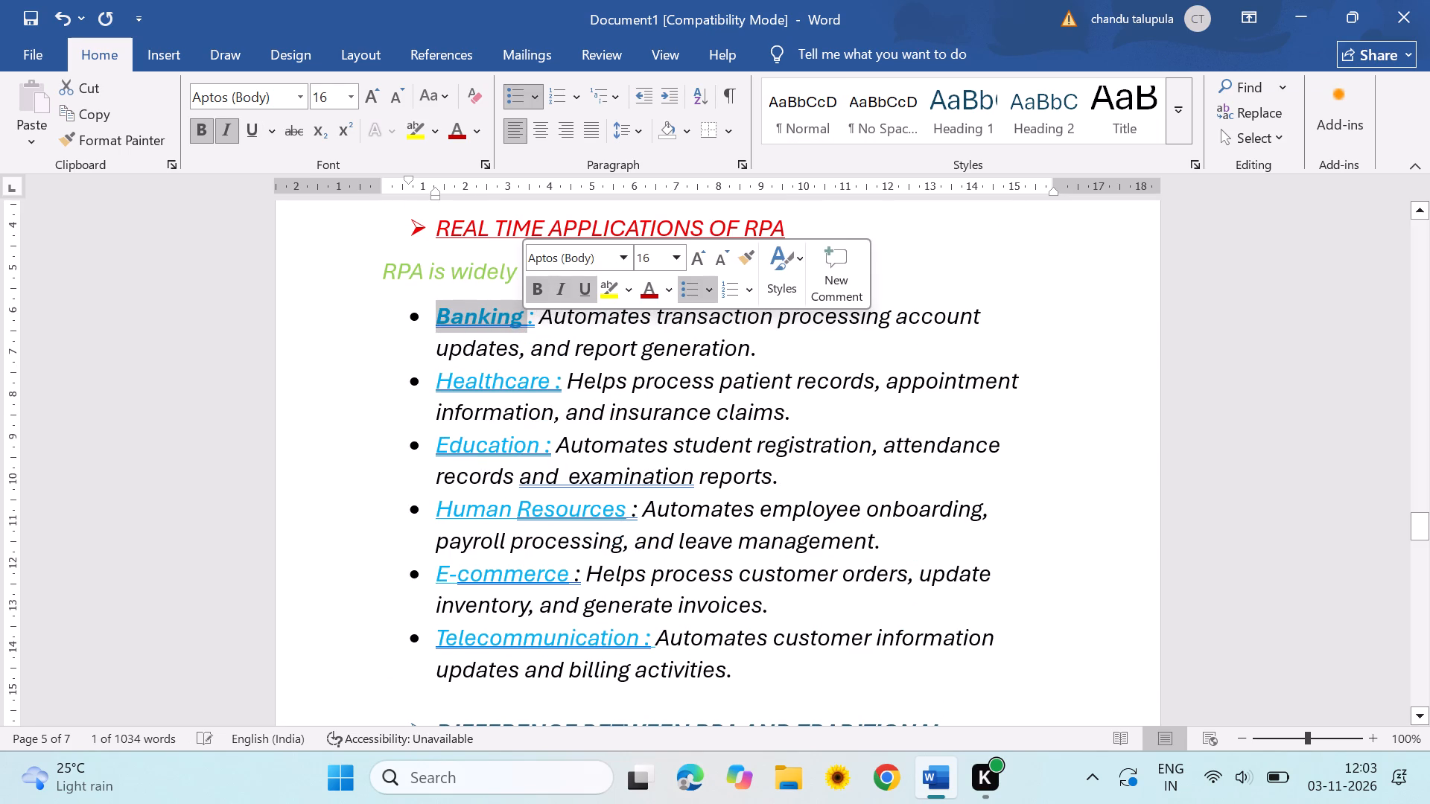
pyautogui.moveTo(436, 387); pyautogui.dragTo(556, 379)
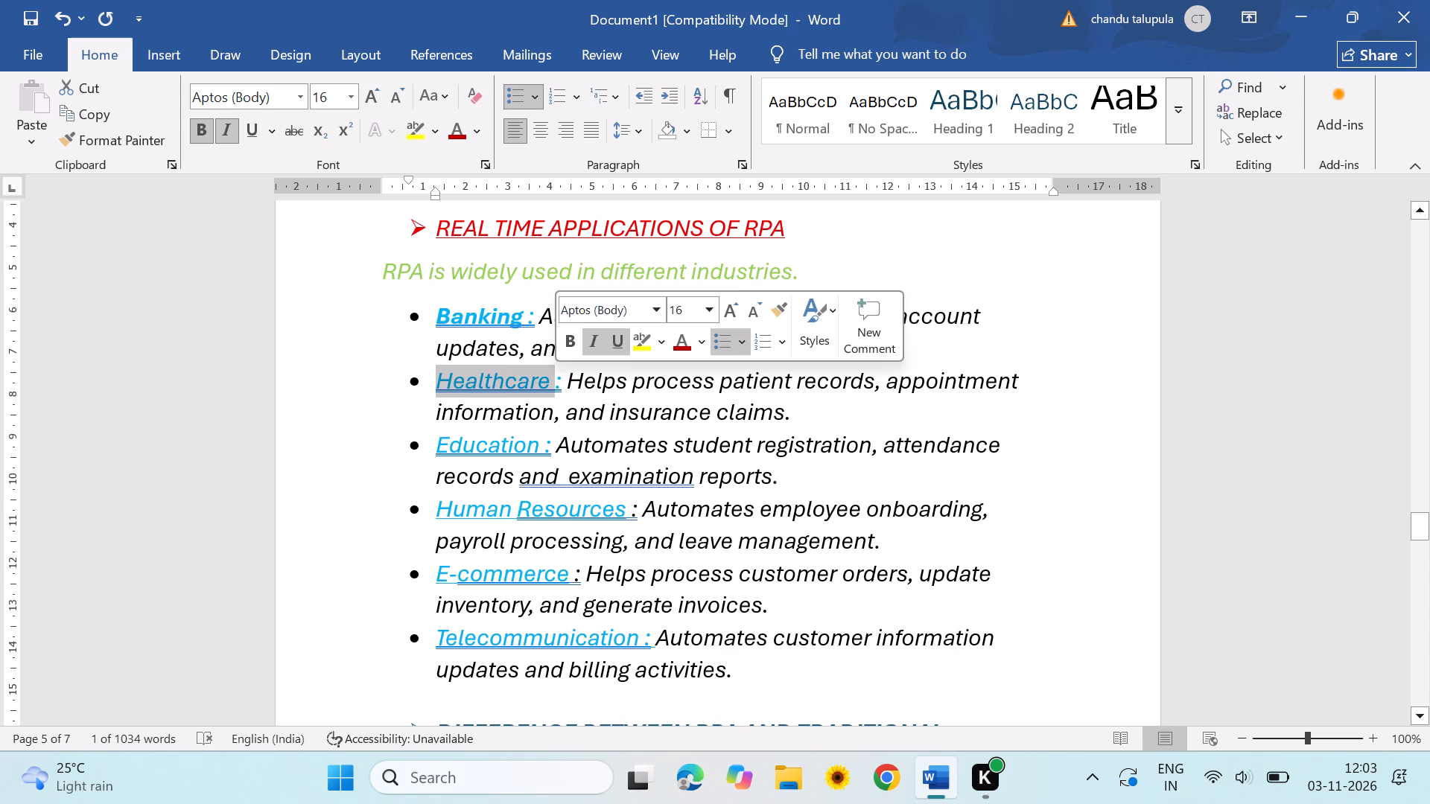
pyautogui.click(565, 343)
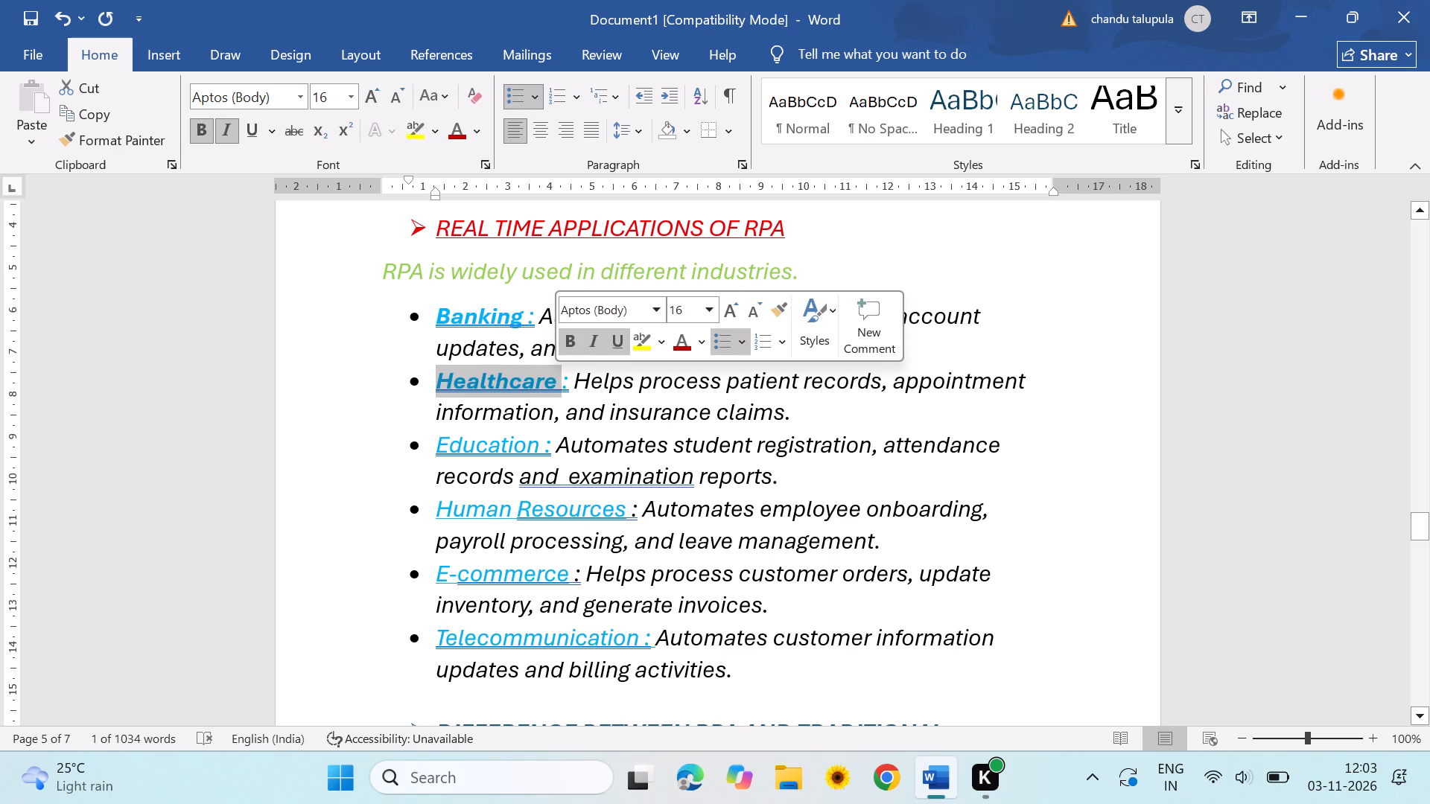
pyautogui.moveTo(435, 445); pyautogui.dragTo(544, 444)
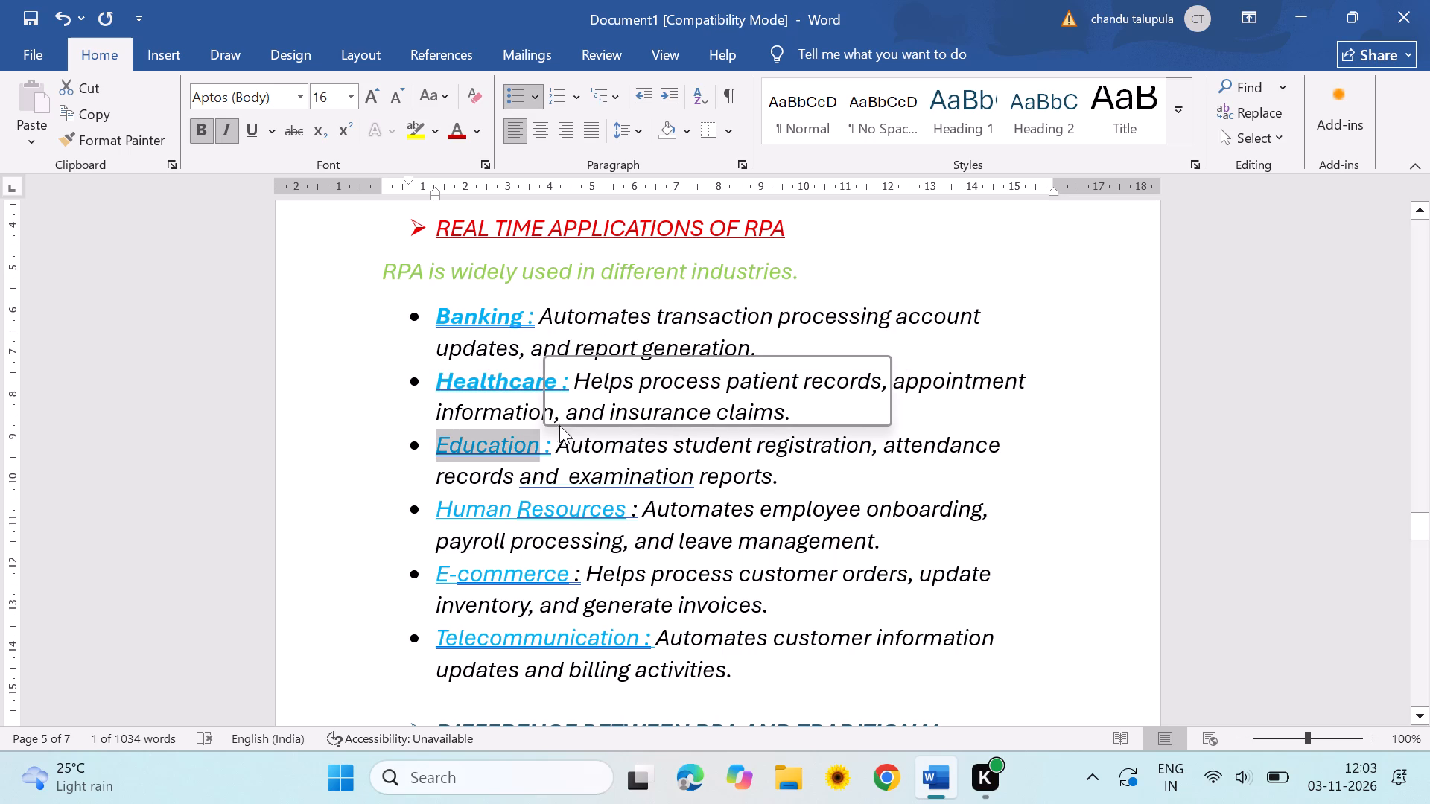
pyautogui.click(557, 413)
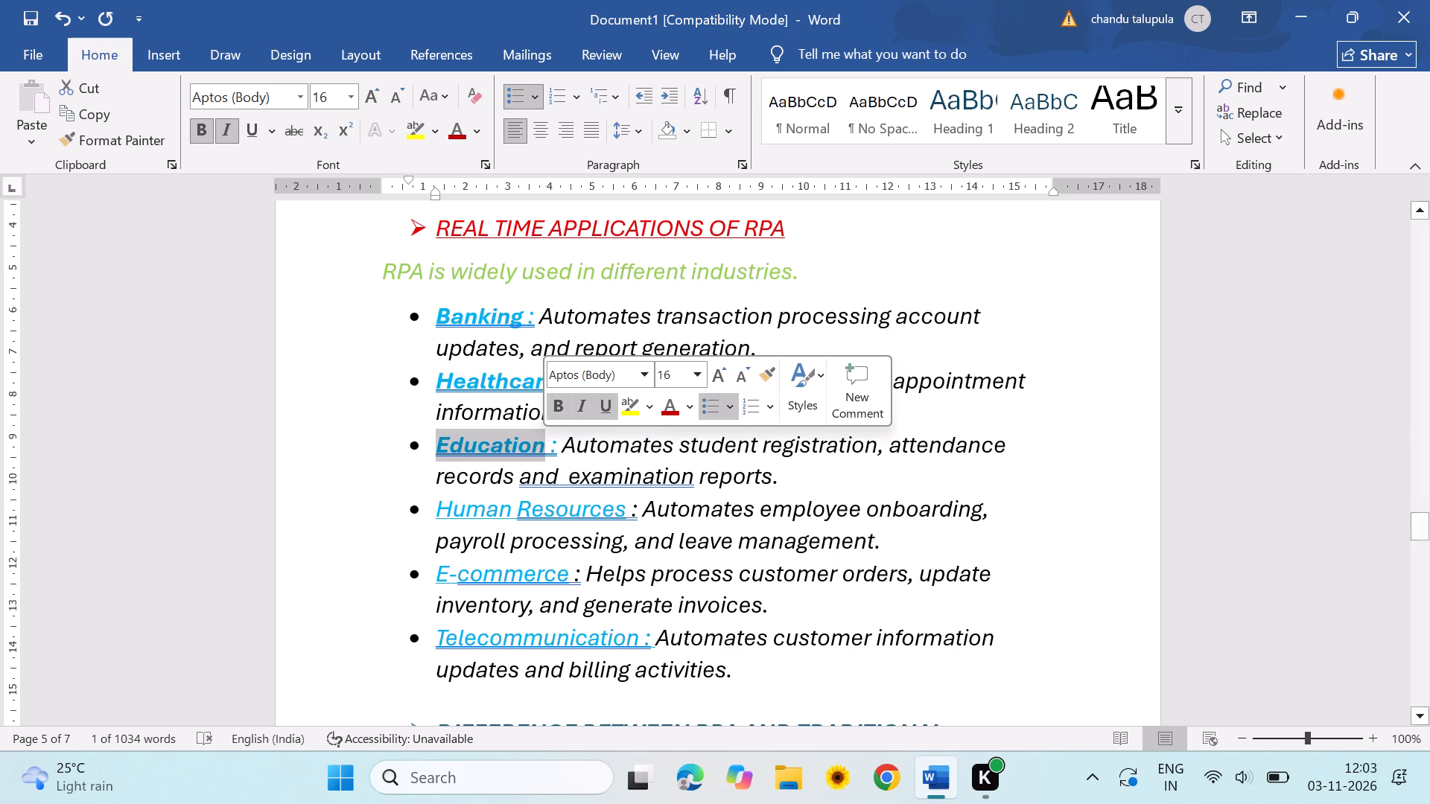
# Bold the labels "Human Resources", "E-commerce" and "Telecommunication" in the real-time applications bullets.
pyautogui.moveTo(438, 507); pyautogui.dragTo(608, 505)
pyautogui.click(621, 470)
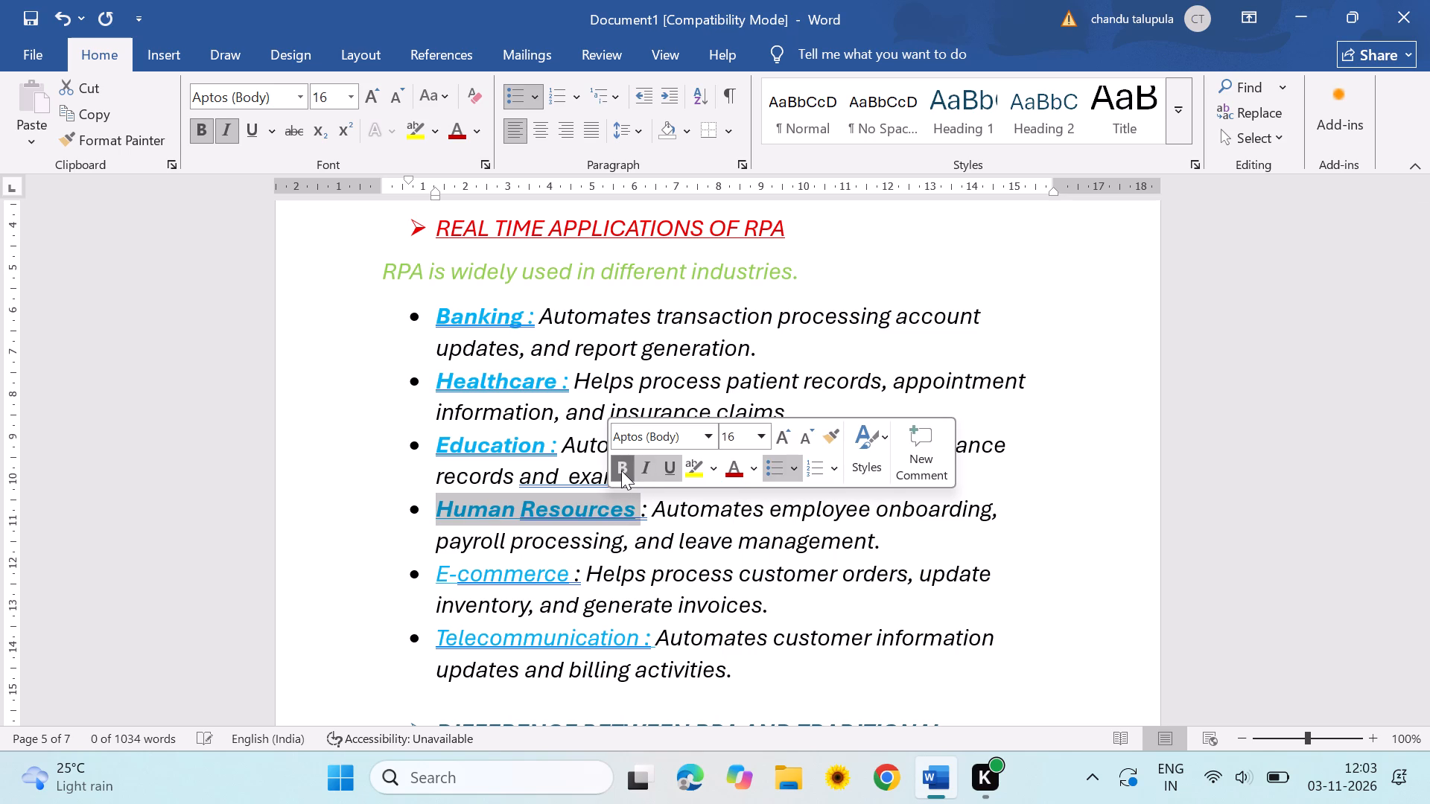
pyautogui.moveTo(430, 563); pyautogui.dragTo(545, 563)
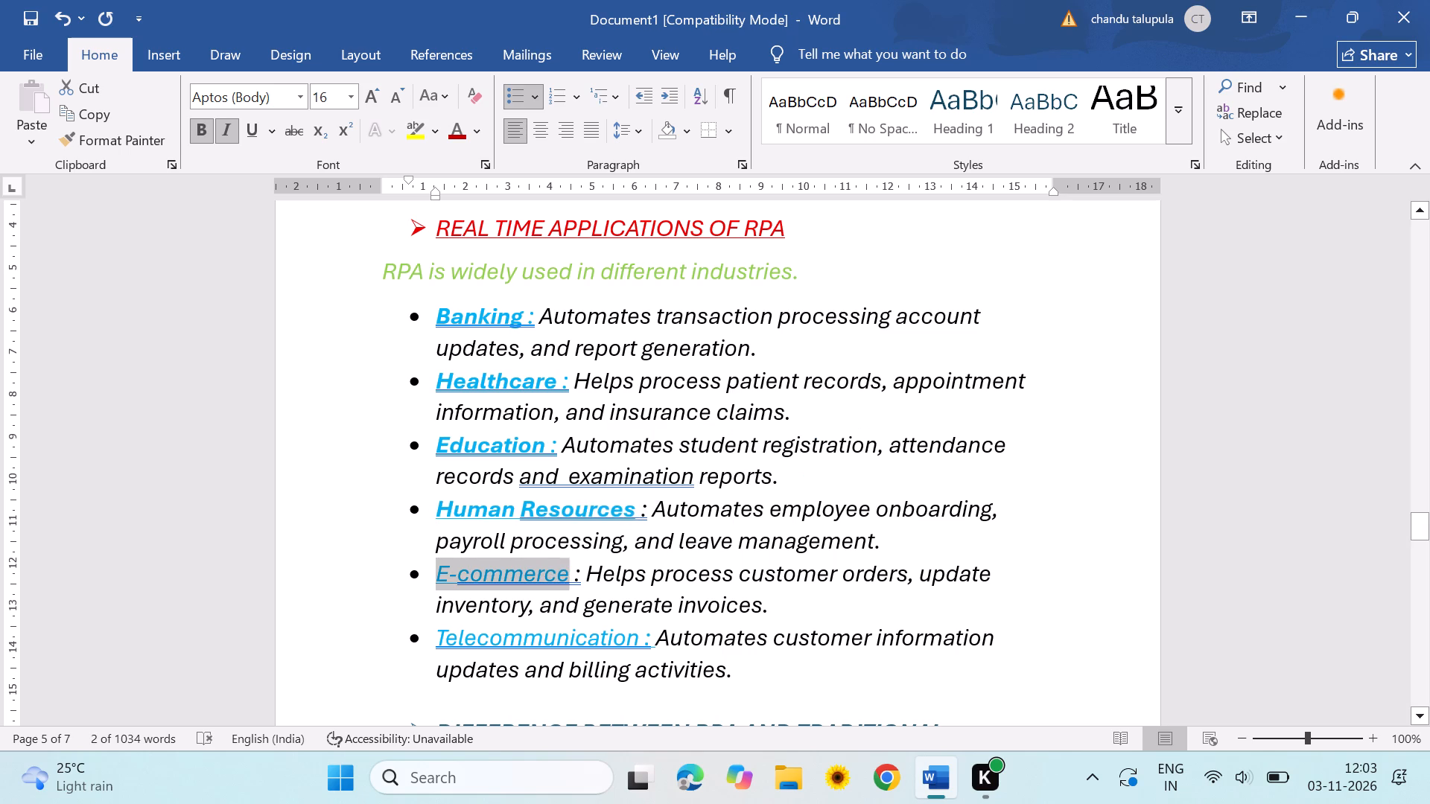
pyautogui.moveTo(545, 563); pyautogui.dragTo(565, 564)
pyautogui.click(574, 527)
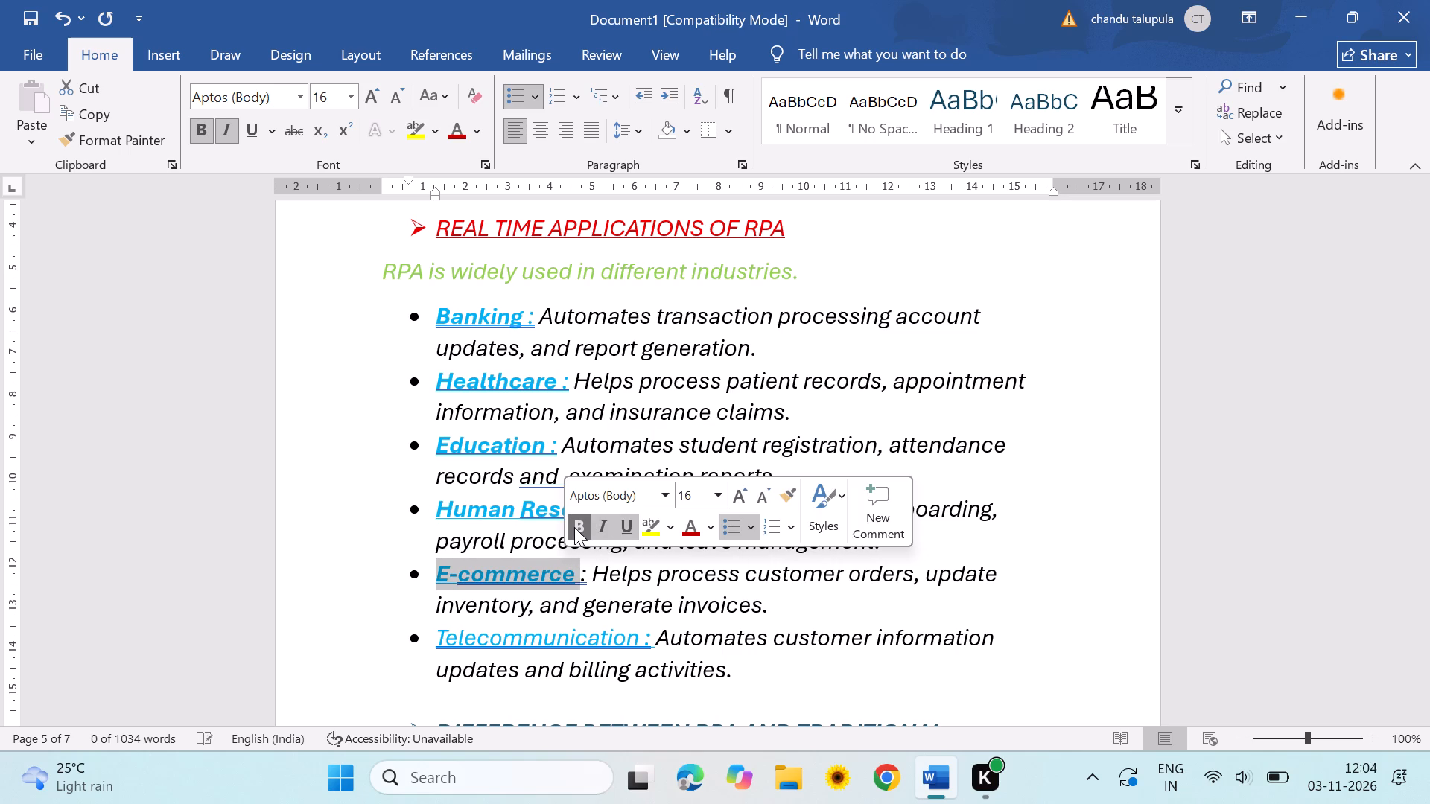
pyautogui.moveTo(429, 642); pyautogui.dragTo(625, 644)
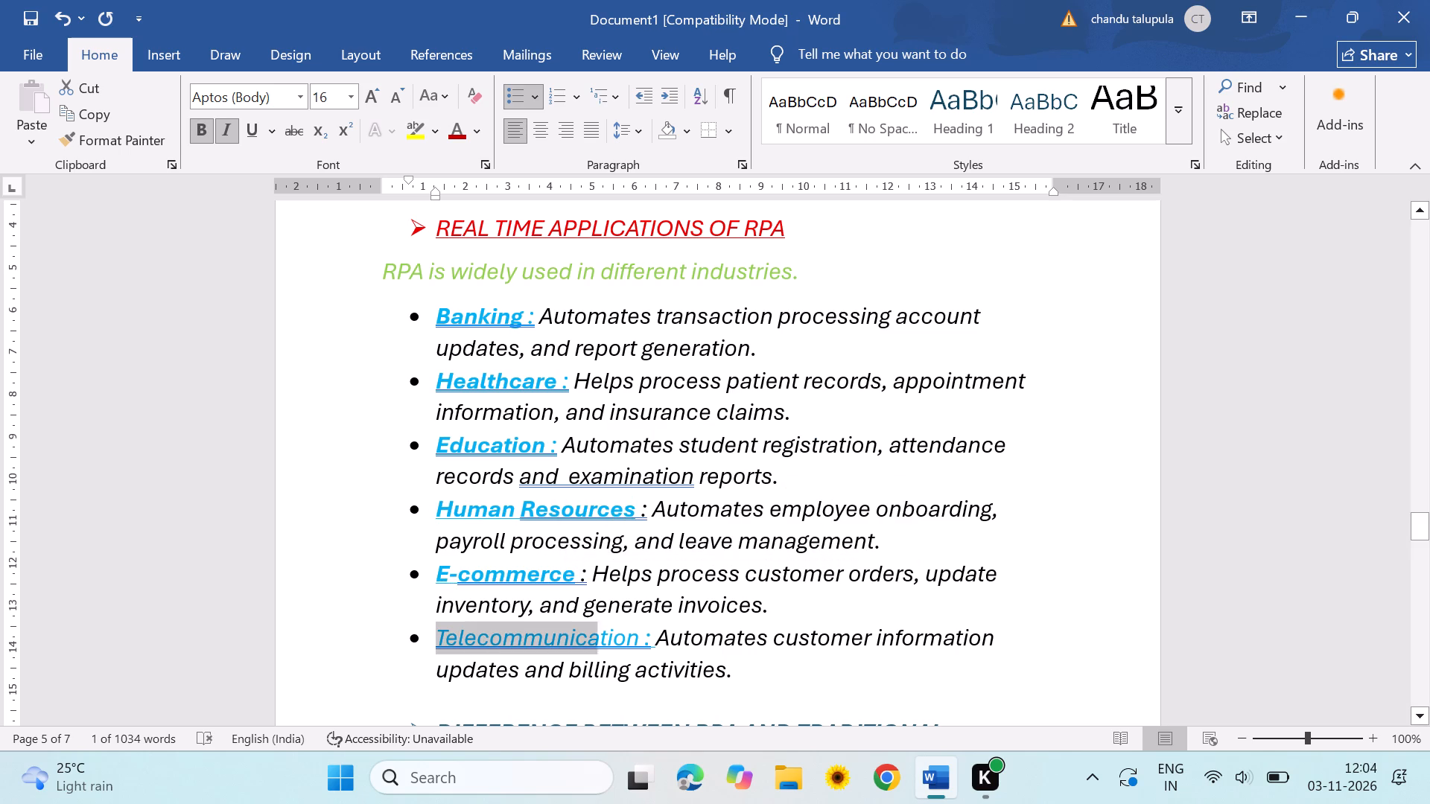
pyautogui.moveTo(625, 644); pyautogui.dragTo(652, 642)
pyautogui.click(664, 611)
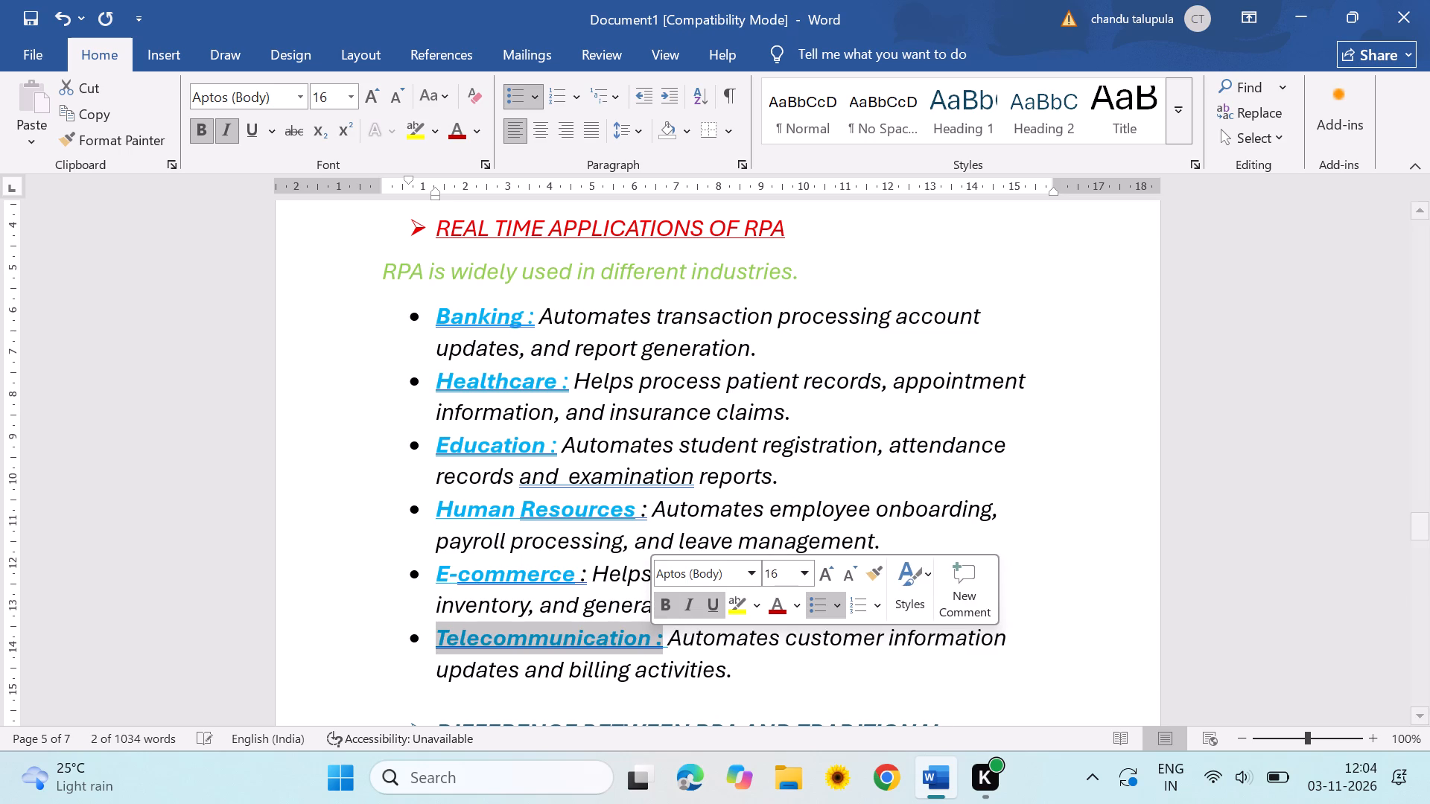
pyautogui.click(831, 684)
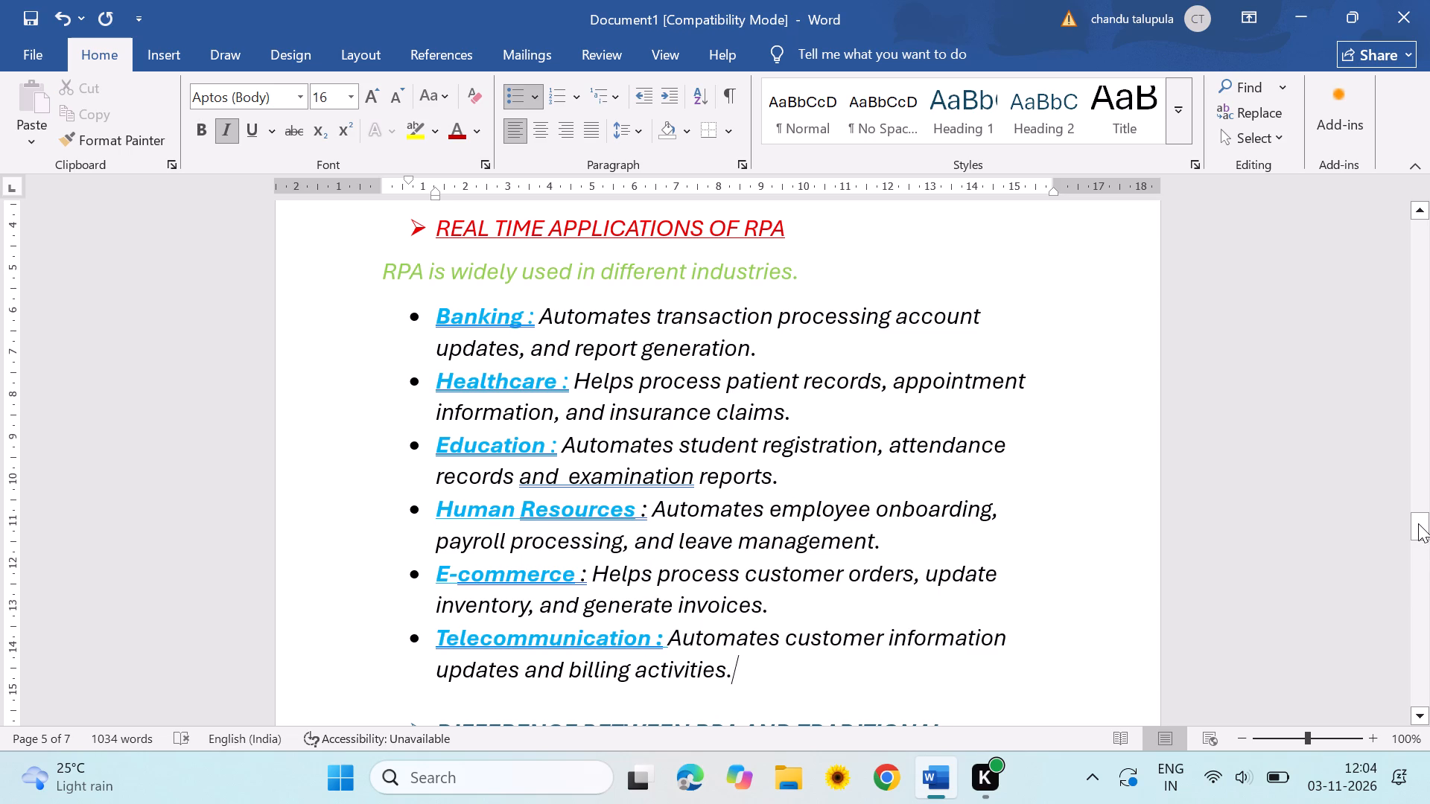
# Bold the labels "Process Dependency" and "Job Transformation" in disadvantages list items 7 and 6.
pyautogui.moveTo(1418, 522); pyautogui.dragTo(1416, 505)
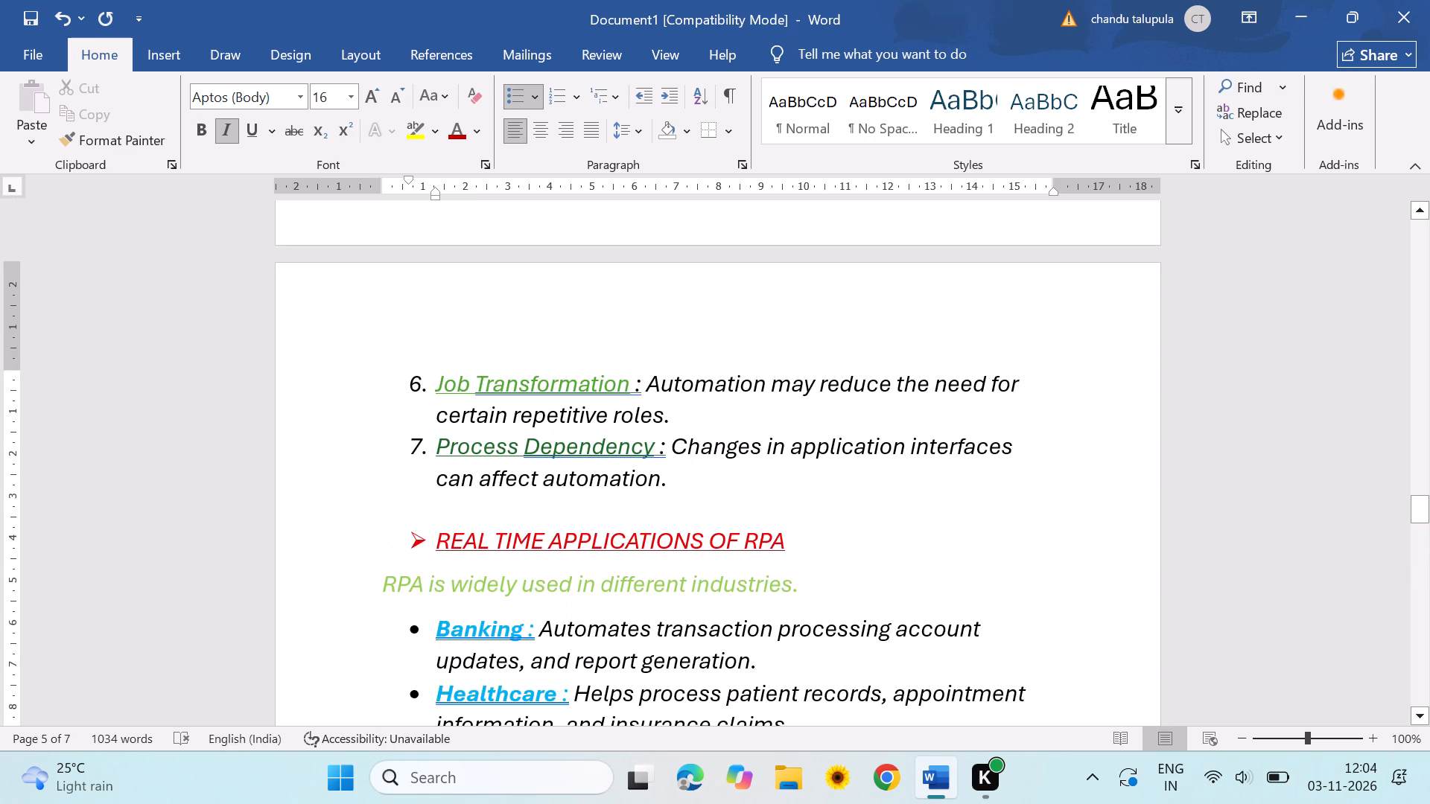
pyautogui.moveTo(436, 437); pyautogui.dragTo(637, 441)
pyautogui.click(648, 411)
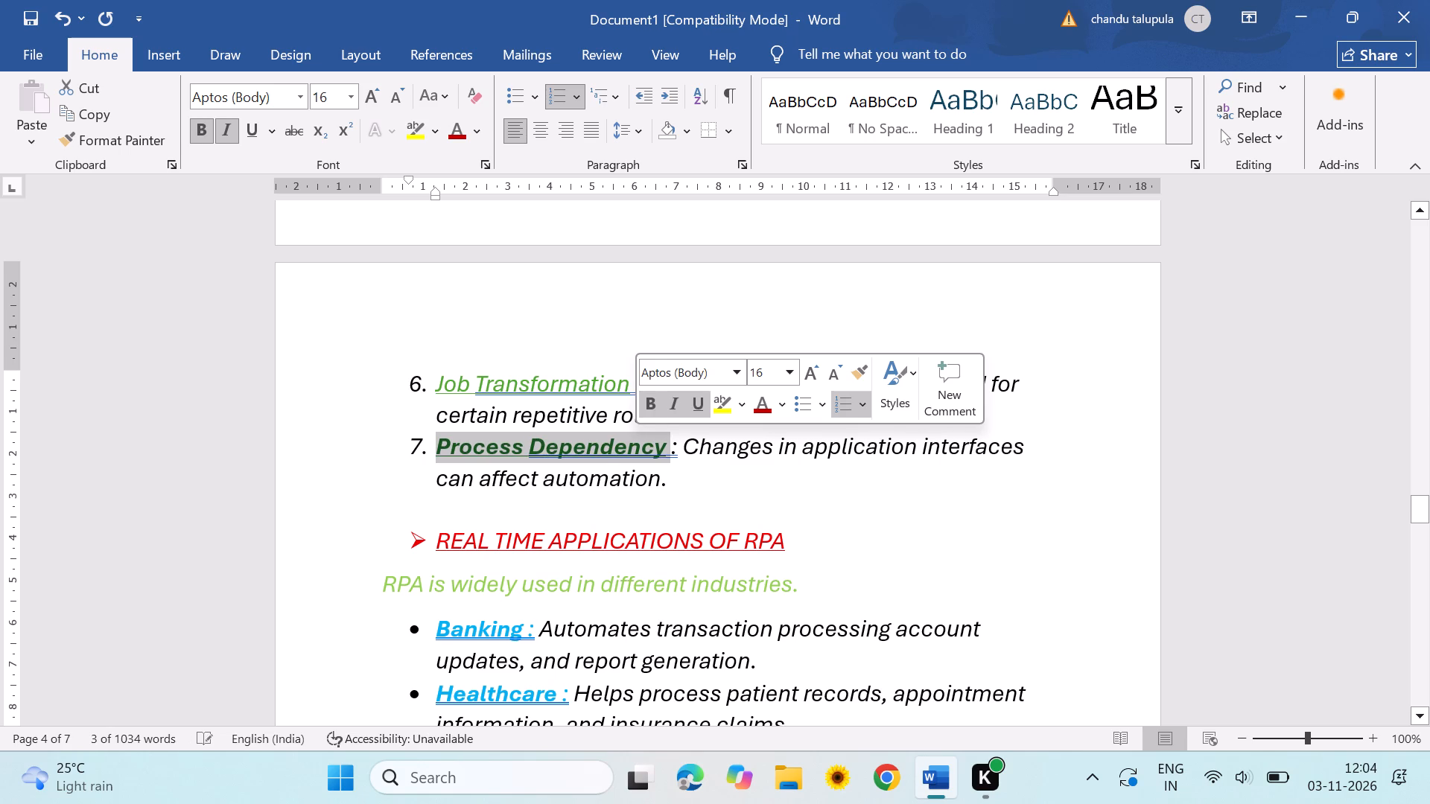
pyautogui.moveTo(433, 385); pyautogui.dragTo(603, 391)
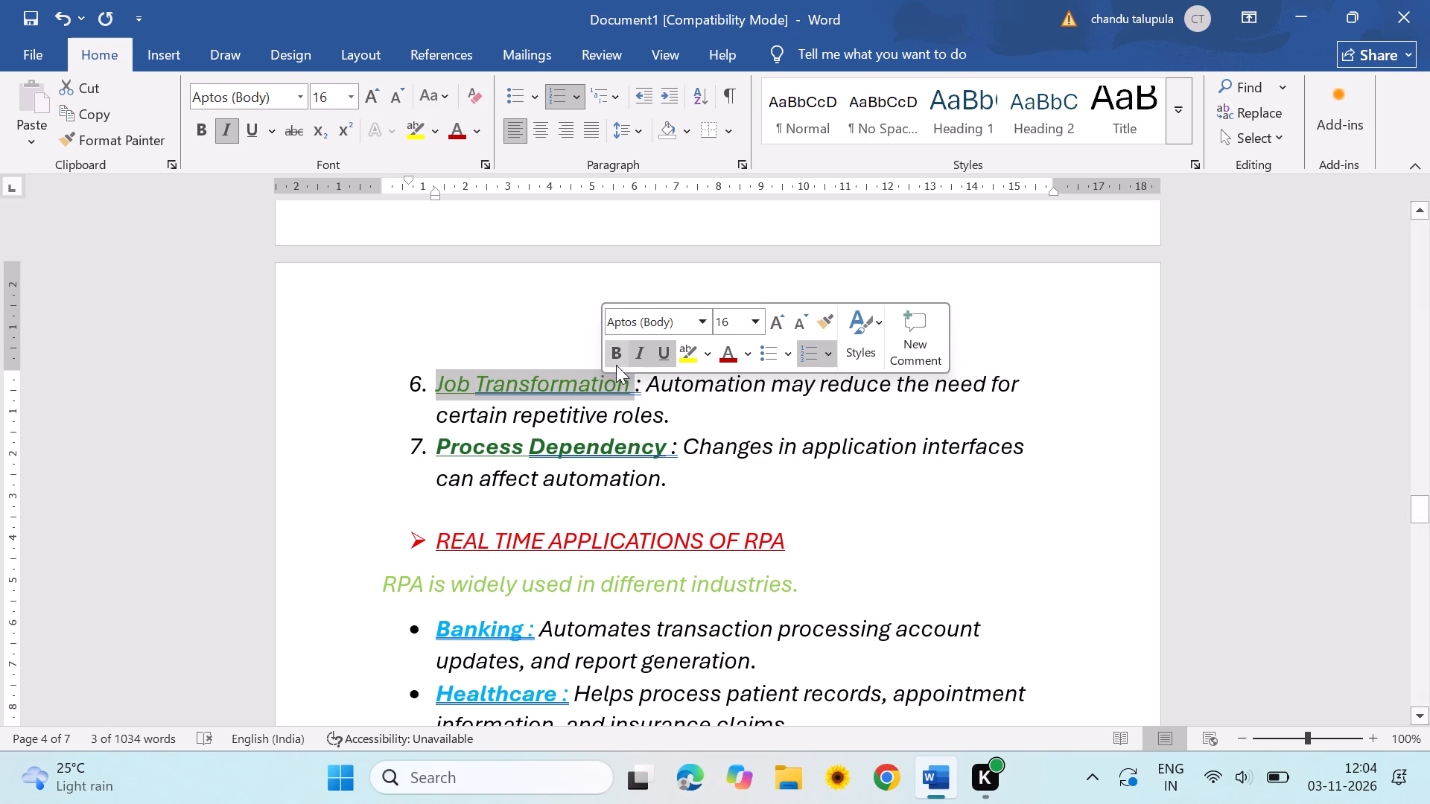
pyautogui.click(615, 357)
pyautogui.click(788, 441)
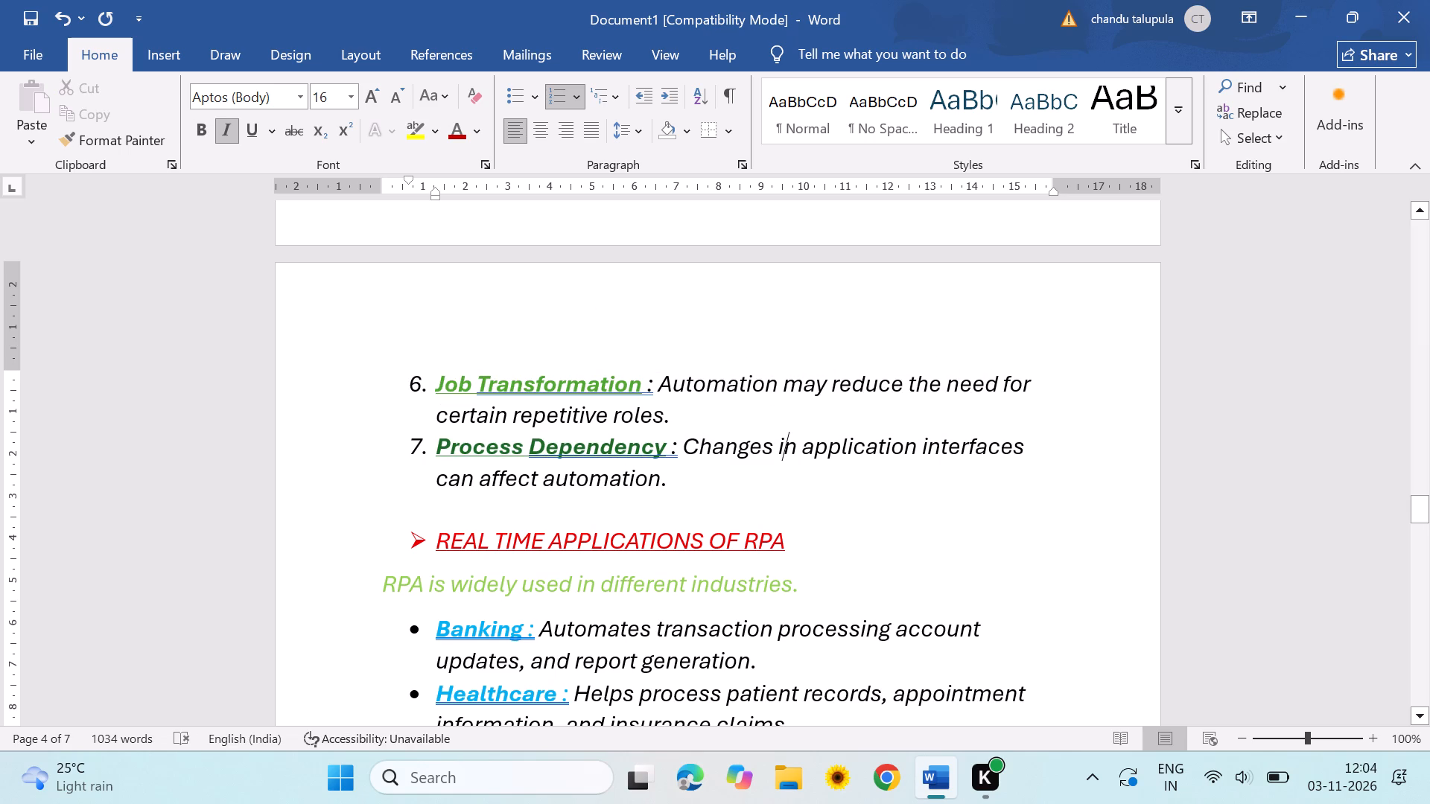
# Bold the labels "Security Risks", "Limited Decision Making", "Maintenance" and "Initial Cost" in the list under "DISADVANTAGES OF RPA".
pyautogui.moveTo(1416, 503); pyautogui.dragTo(1411, 478)
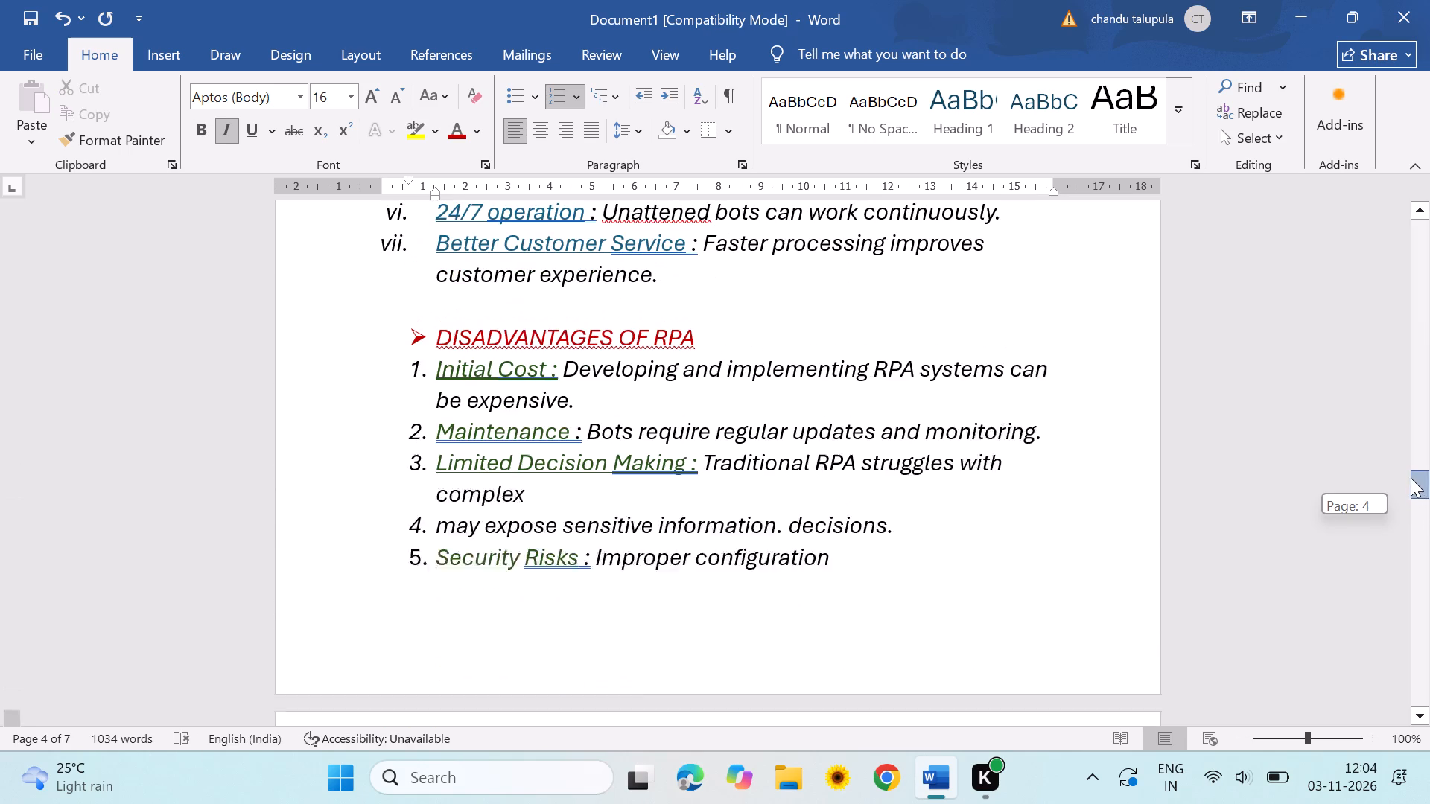
pyautogui.moveTo(1411, 478); pyautogui.dragTo(1410, 478)
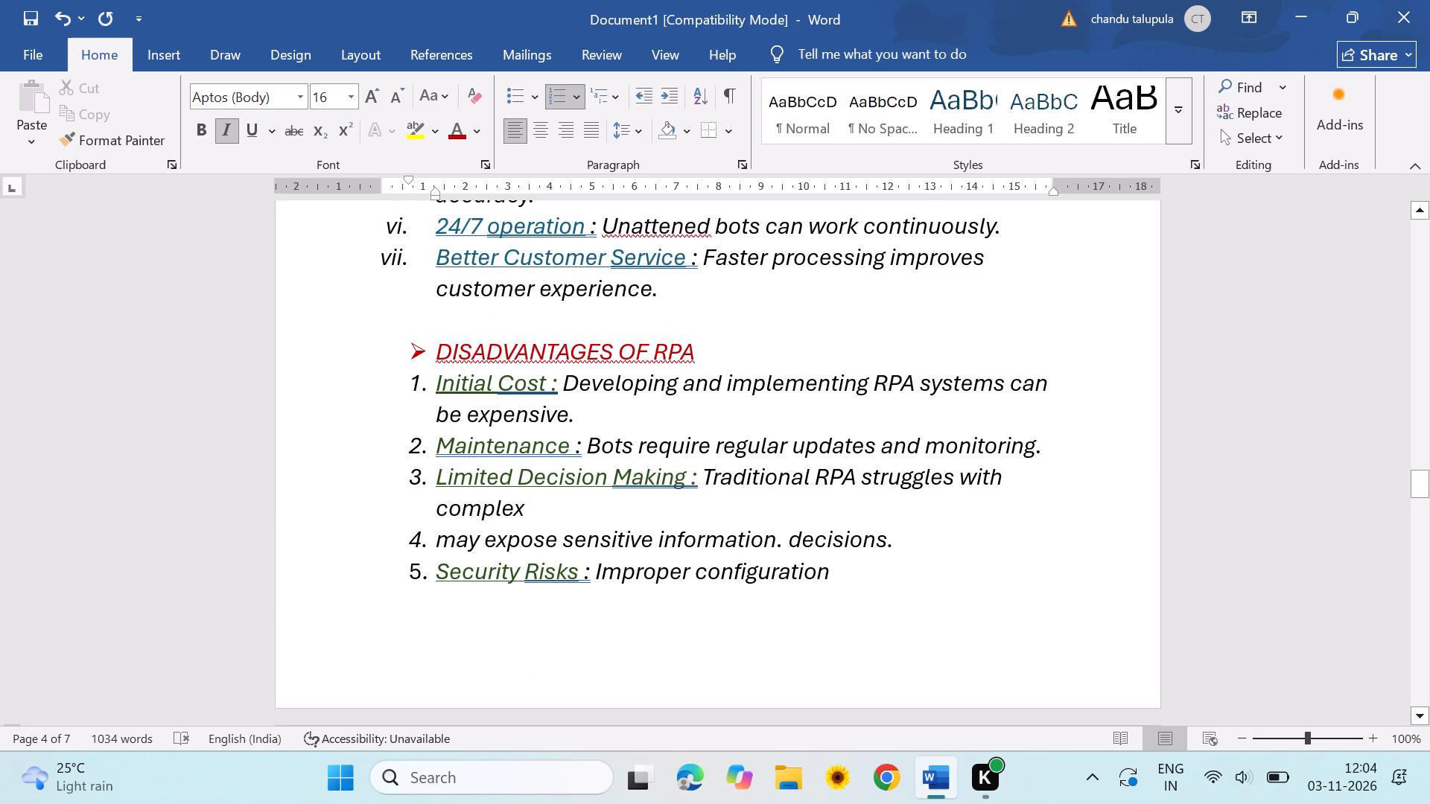
pyautogui.moveTo(436, 569); pyautogui.dragTo(591, 584)
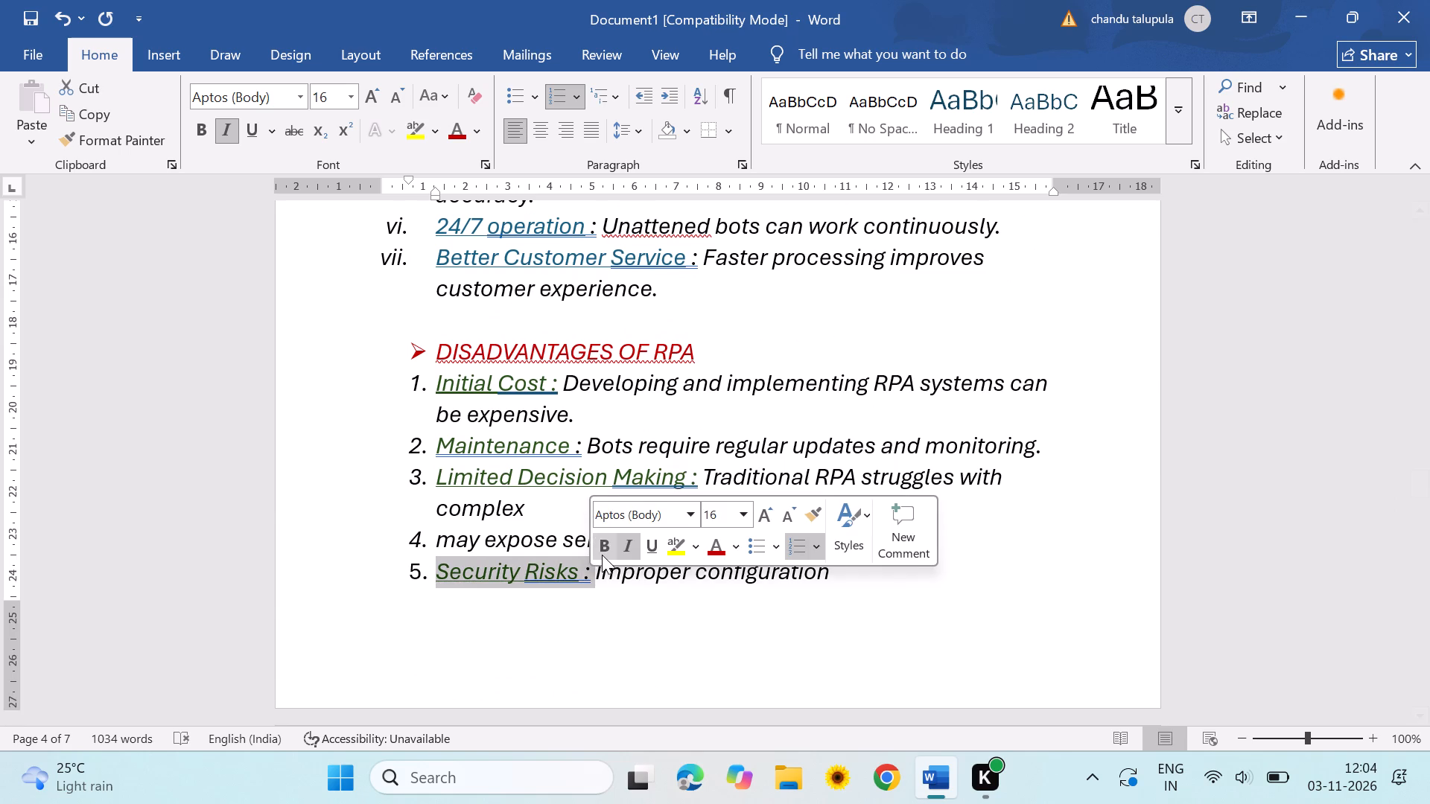
pyautogui.click(602, 555)
pyautogui.moveTo(431, 478); pyautogui.dragTo(690, 479)
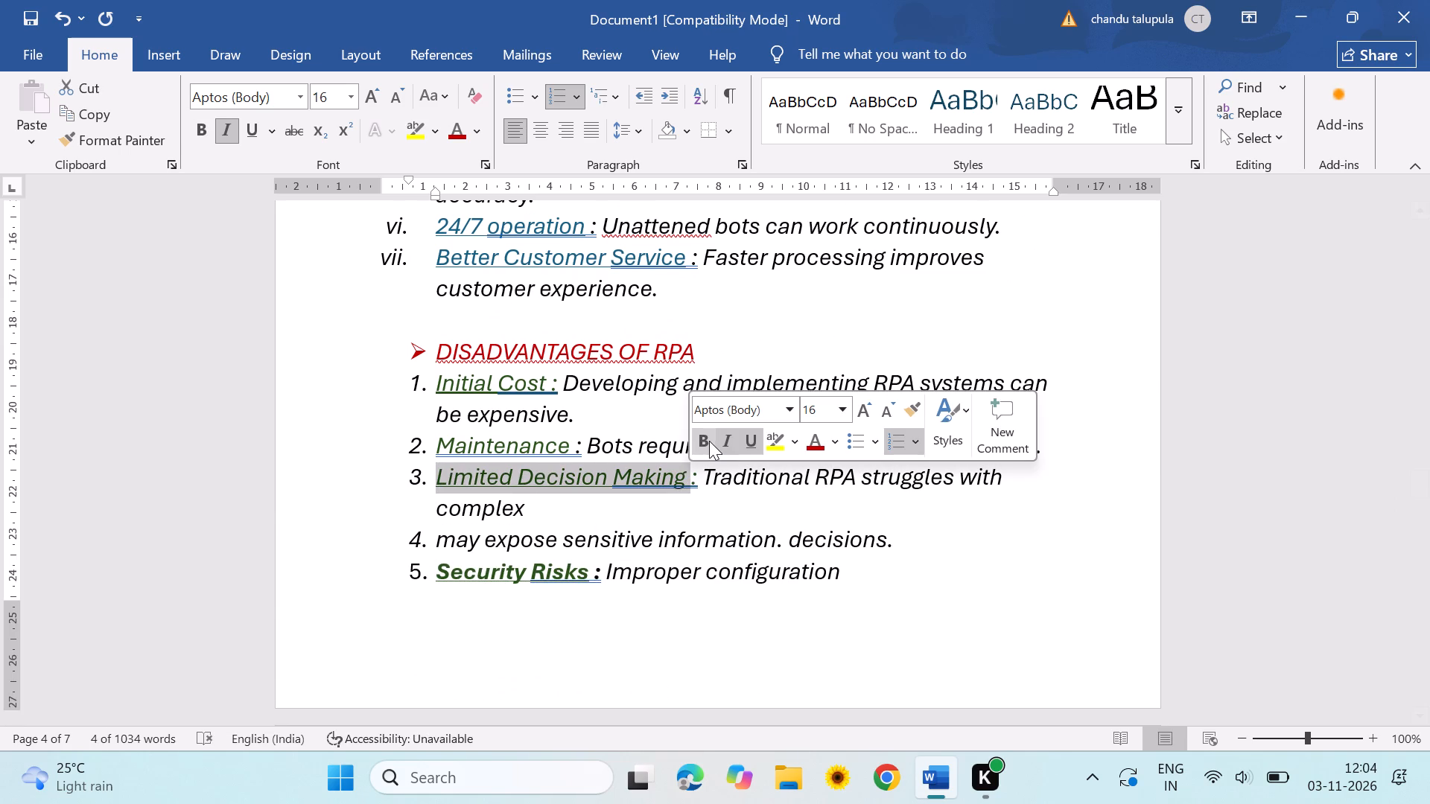
pyautogui.click(709, 441)
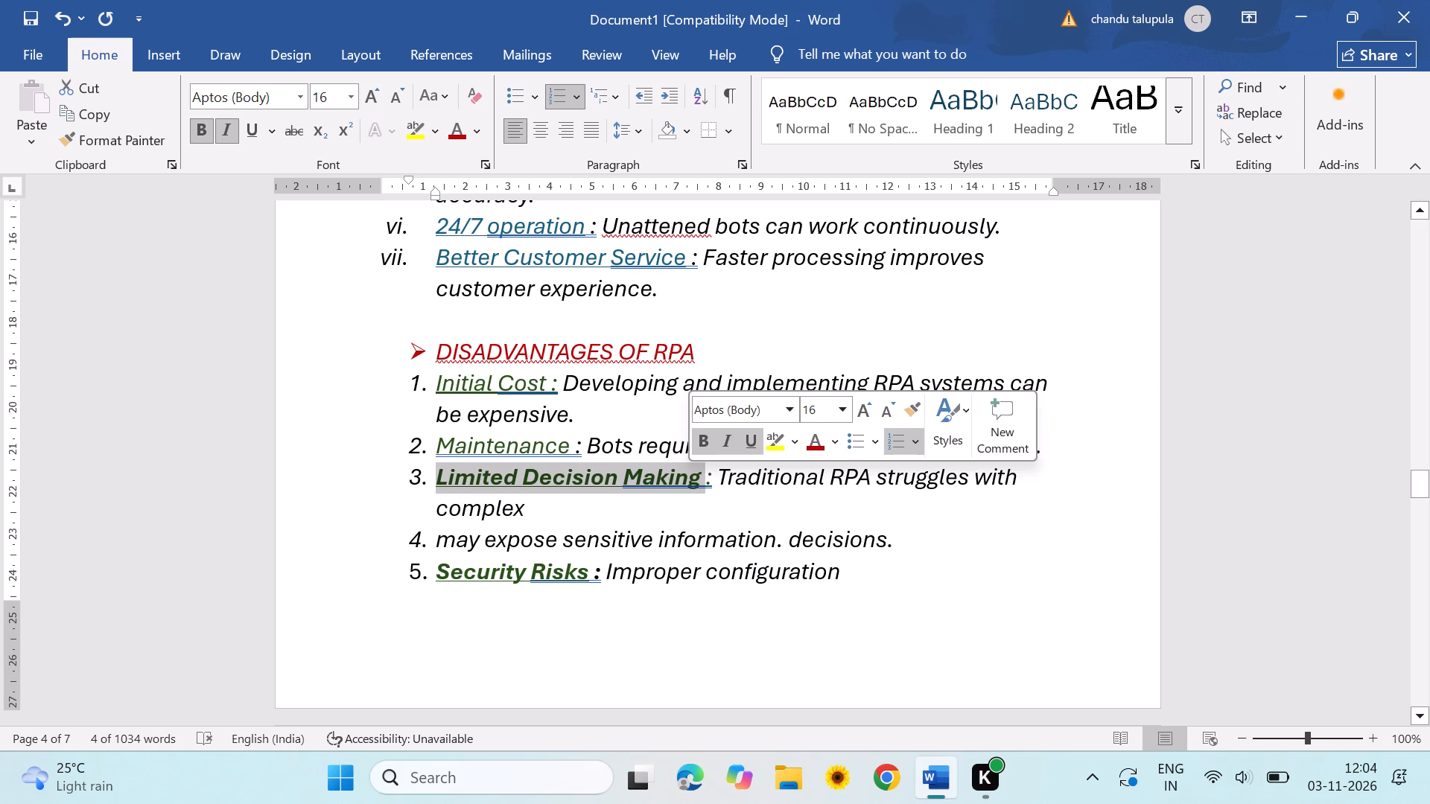
pyautogui.moveTo(439, 441); pyautogui.dragTo(578, 446)
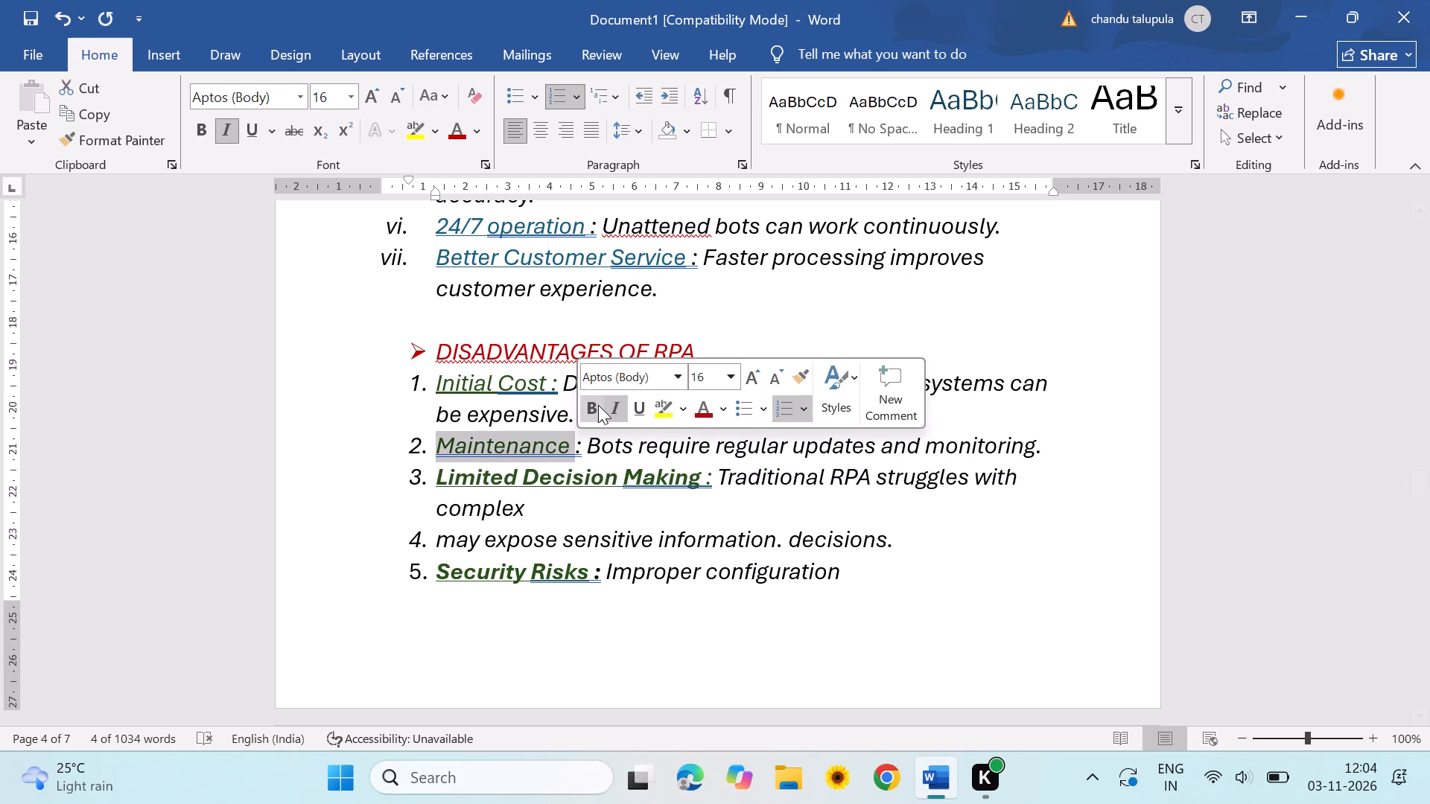
pyautogui.click(597, 405)
pyautogui.click(670, 525)
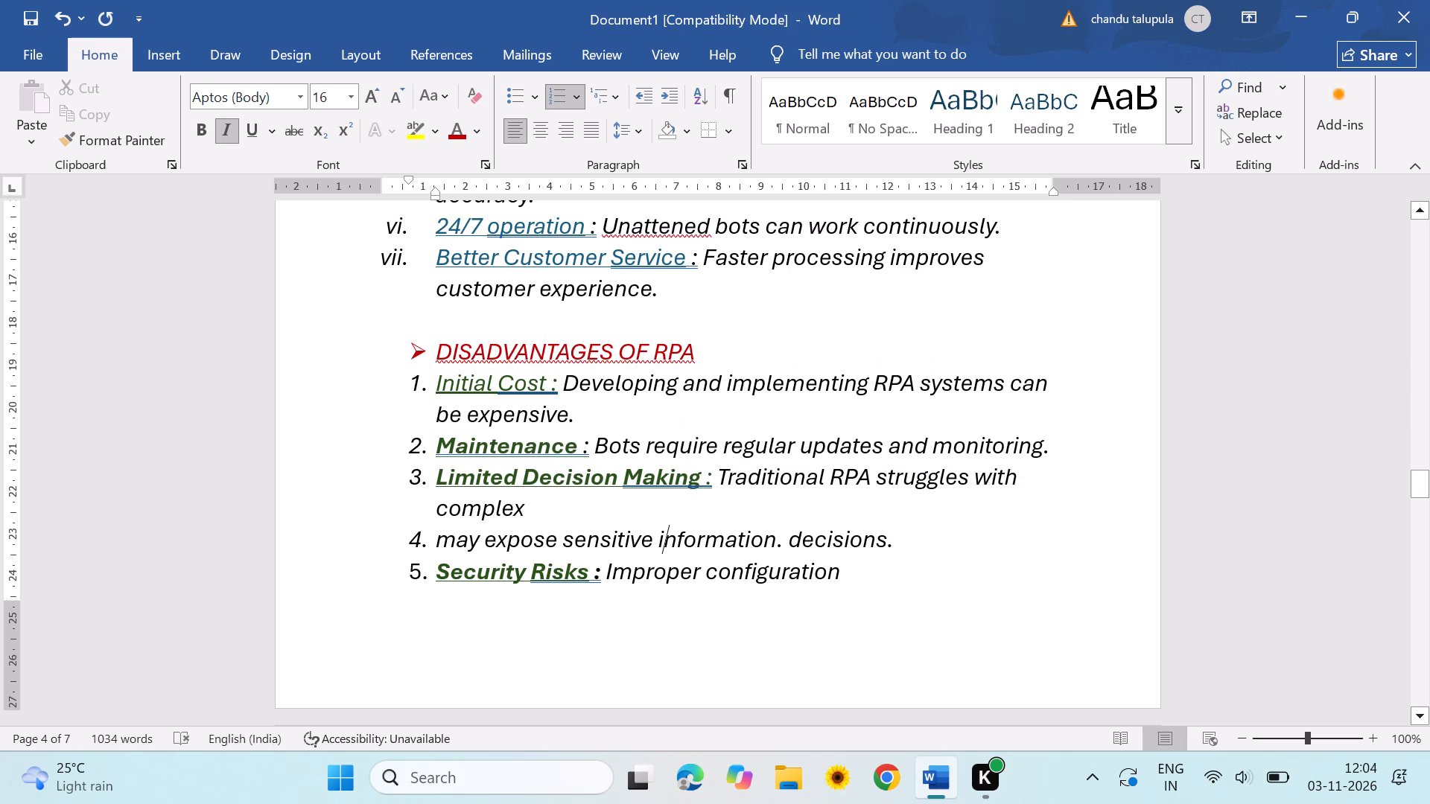
pyautogui.moveTo(433, 391); pyautogui.dragTo(562, 384)
pyautogui.click(574, 349)
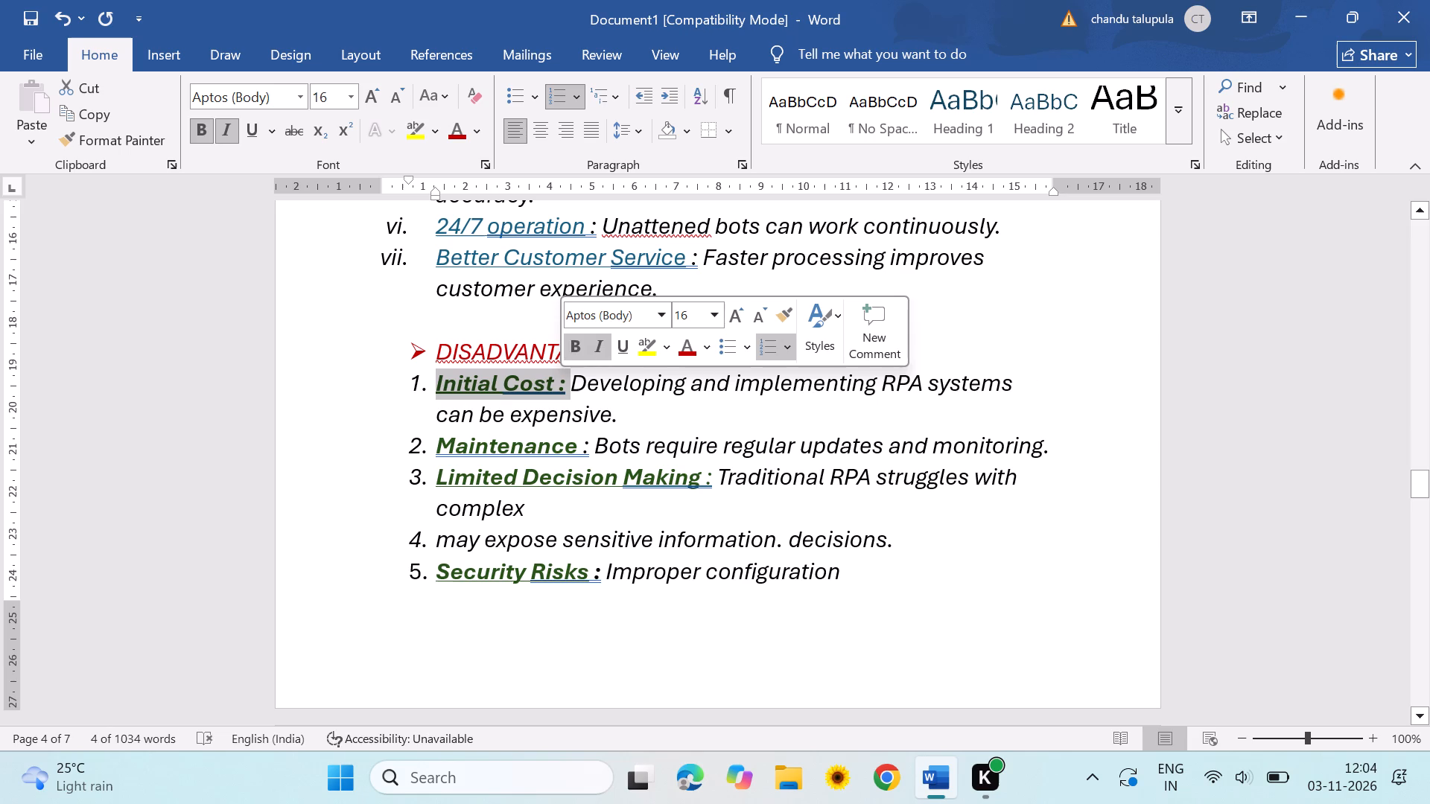
pyautogui.click(740, 442)
# Bold the labels "Better Customer Service", "24/7 operation", "Improved Accuracy" and "Cost Reduction" in the list under "ADVANTAGES OF RPA".
pyautogui.moveTo(1415, 484); pyautogui.dragTo(1411, 468)
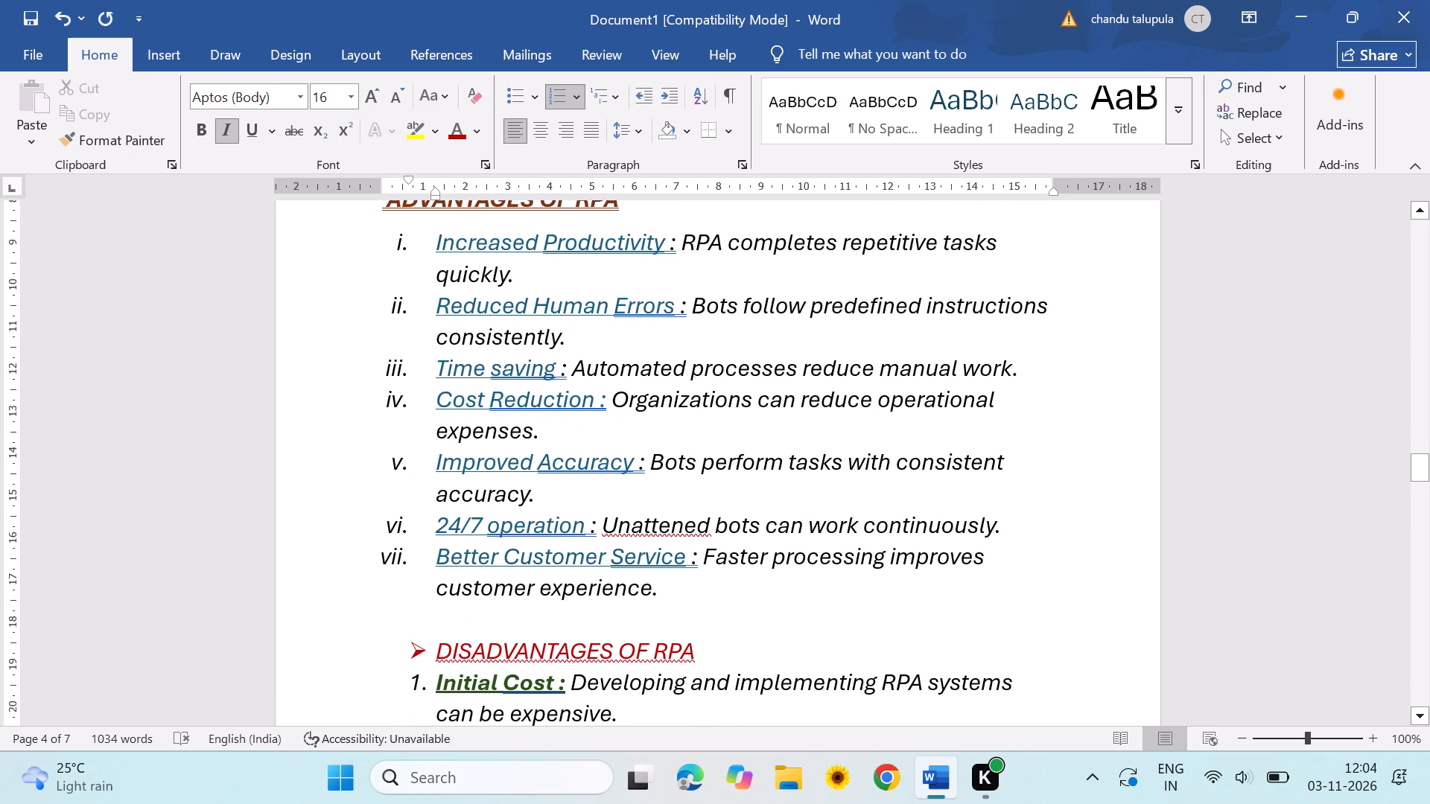
pyautogui.moveTo(430, 550); pyautogui.dragTo(666, 564)
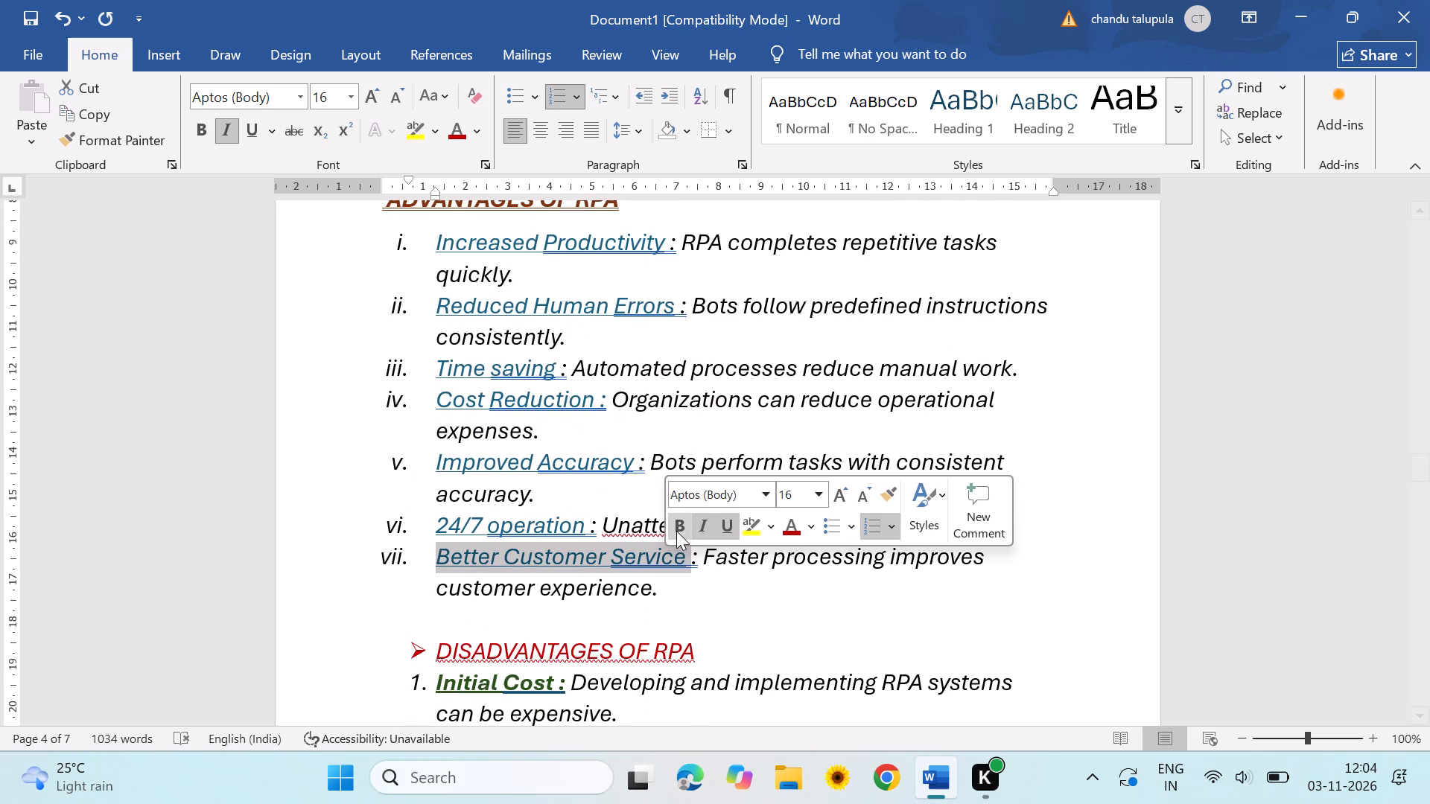
pyautogui.click(676, 531)
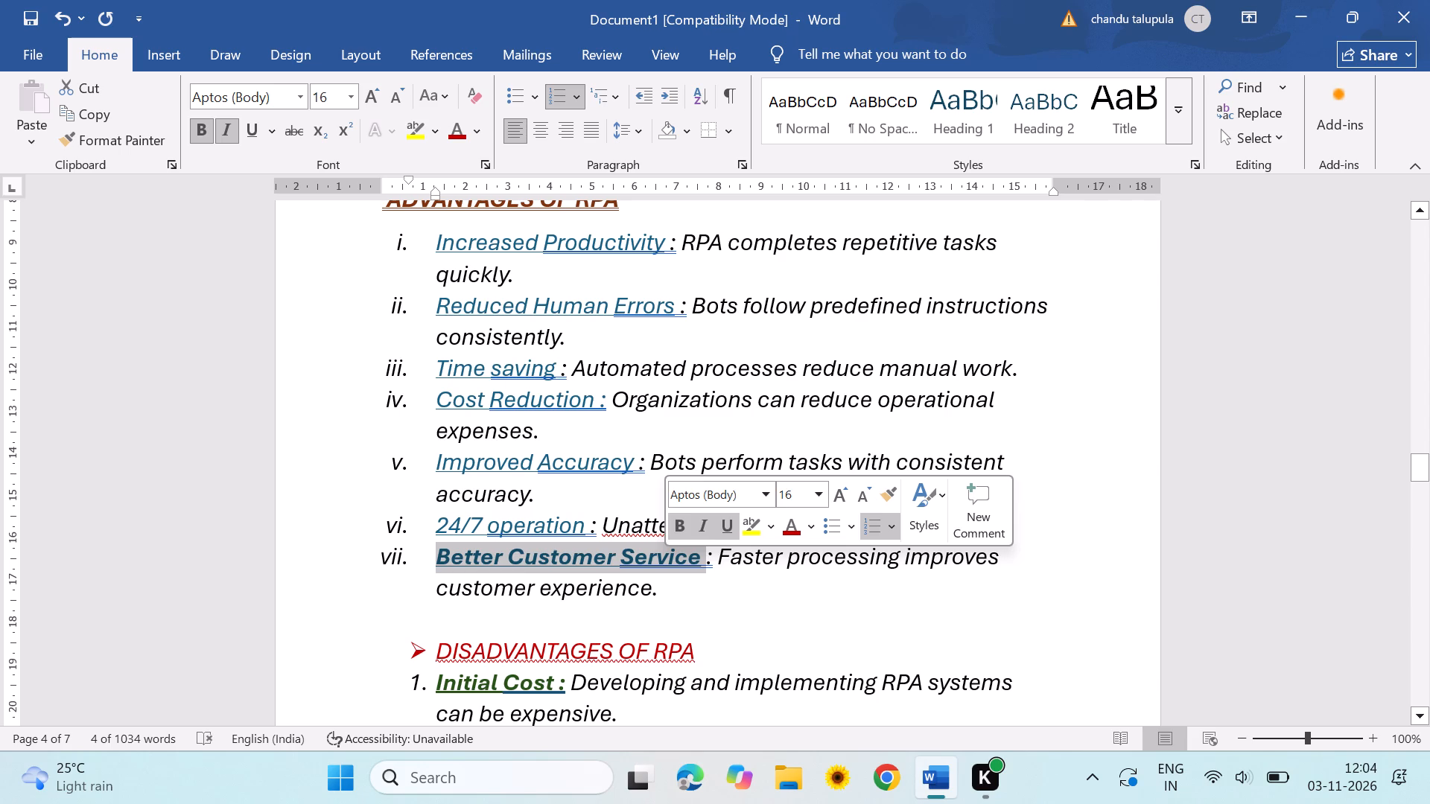
pyautogui.moveTo(436, 523); pyautogui.dragTo(584, 539)
pyautogui.click(593, 508)
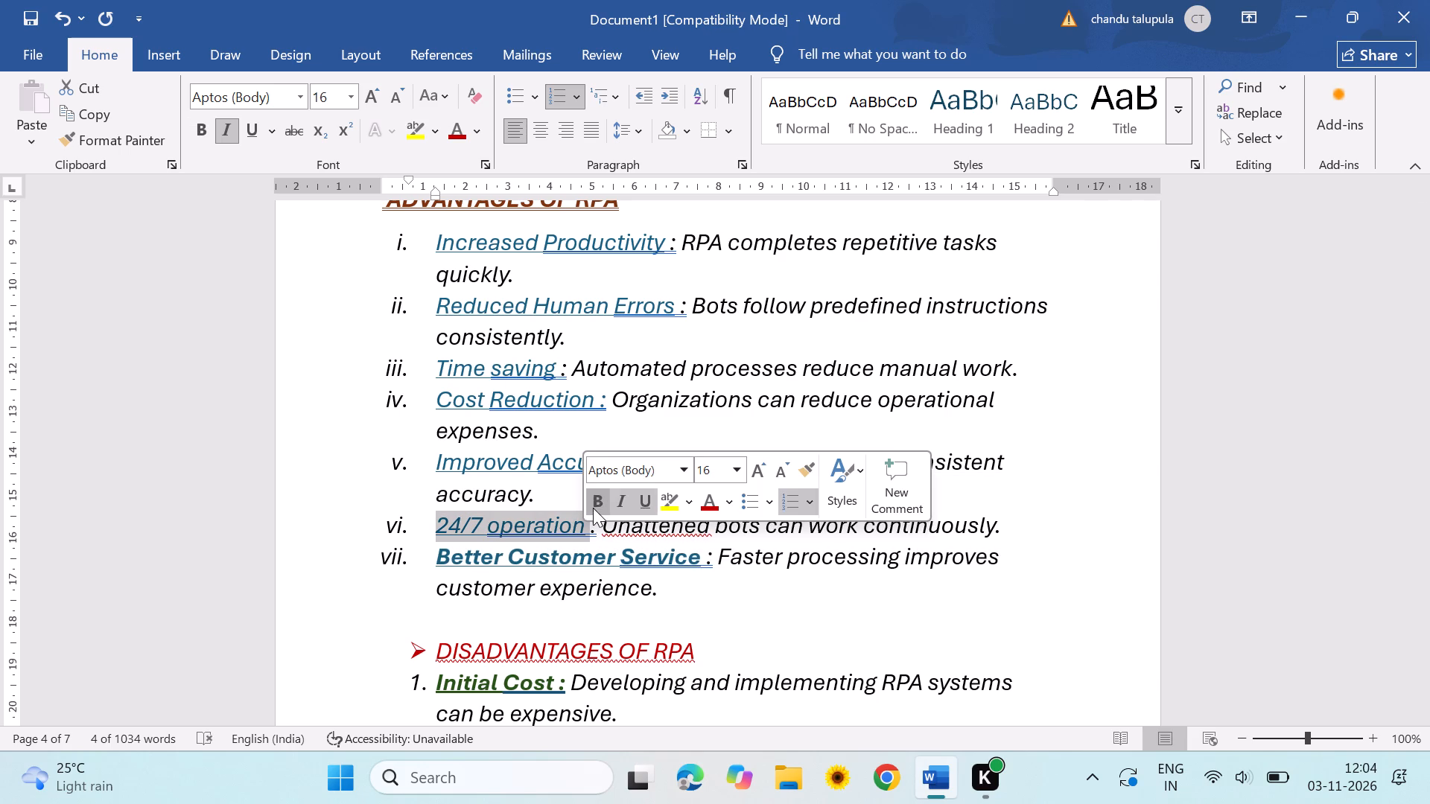
pyautogui.moveTo(436, 458); pyautogui.dragTo(554, 470)
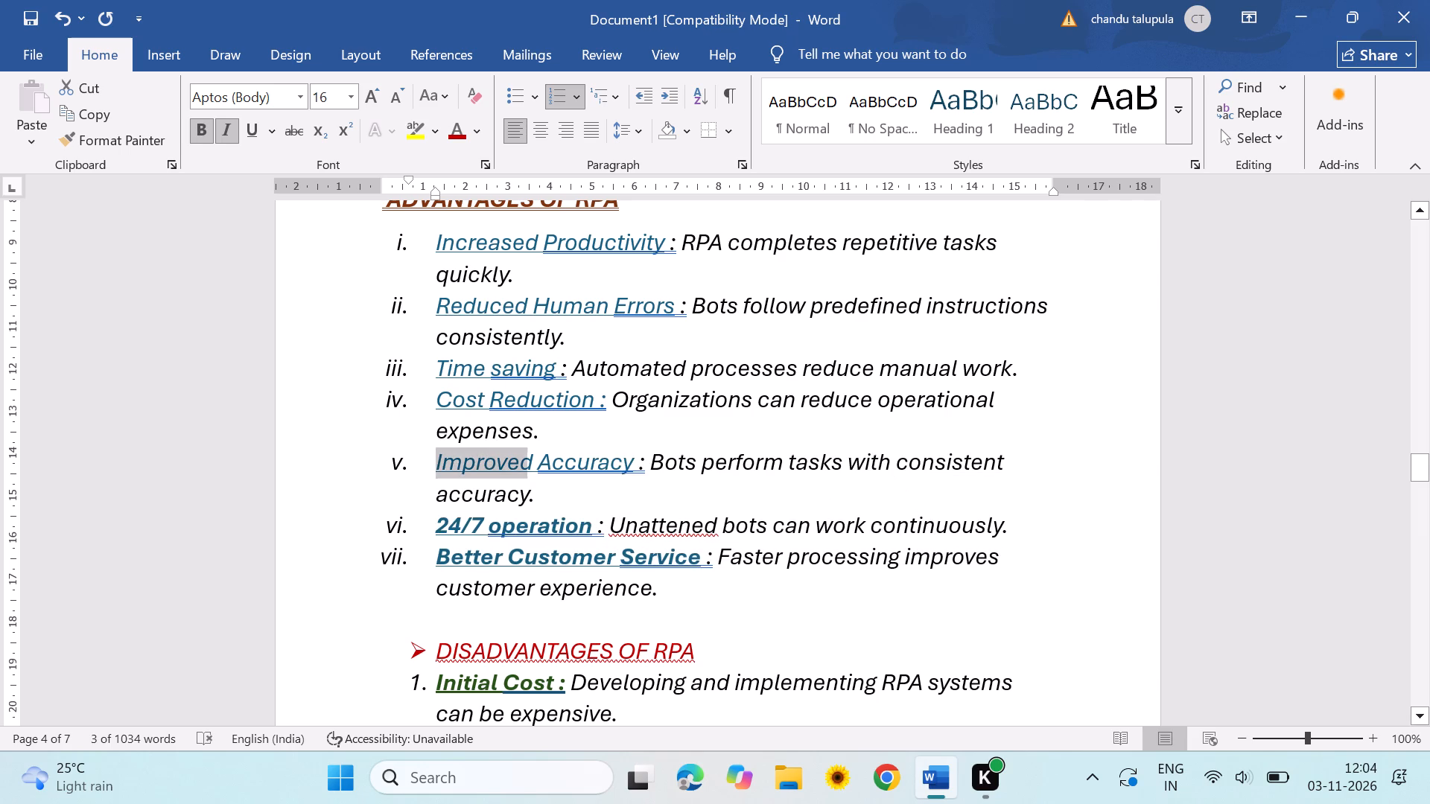
pyautogui.moveTo(554, 470); pyautogui.dragTo(635, 465)
pyautogui.click(647, 429)
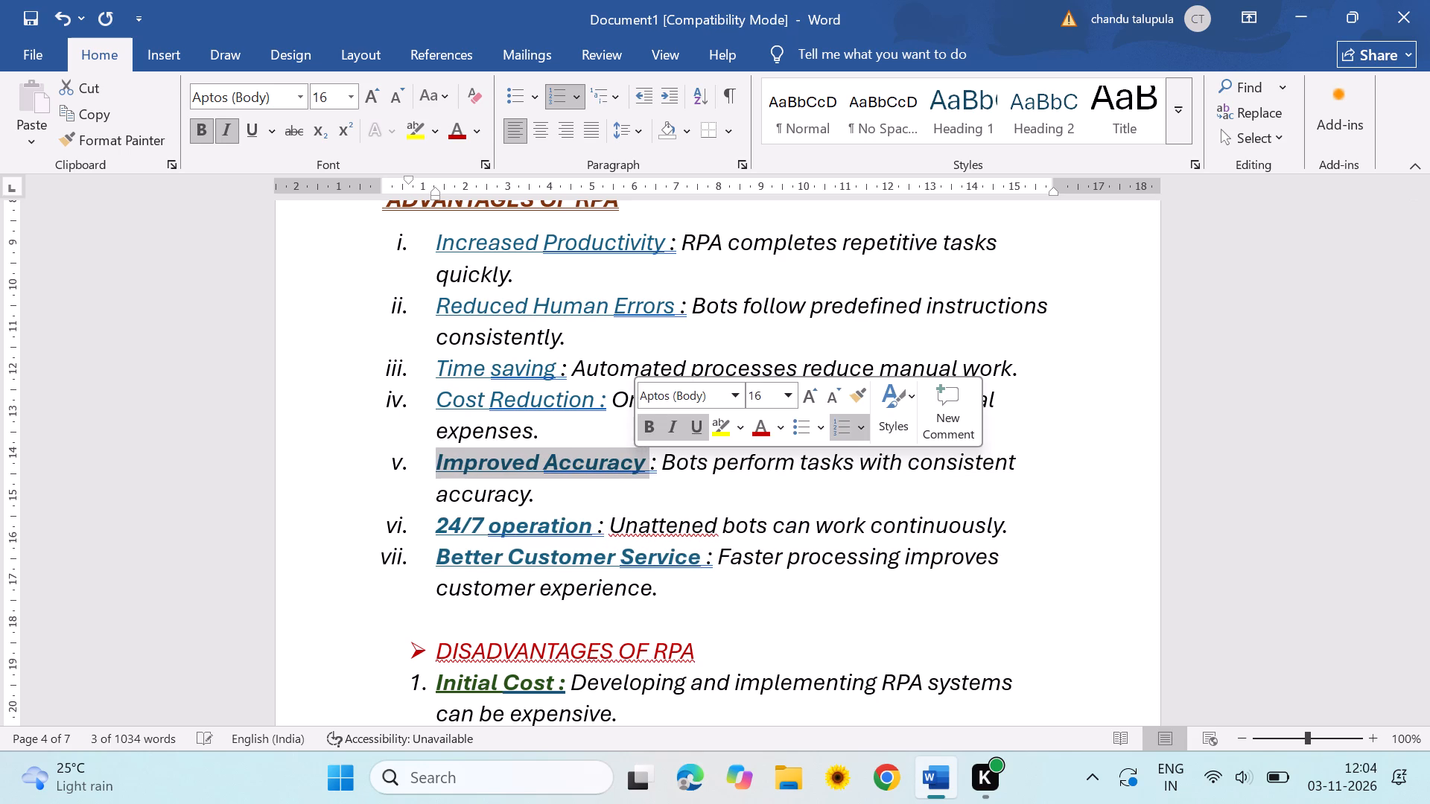
pyautogui.moveTo(439, 390); pyautogui.dragTo(582, 407)
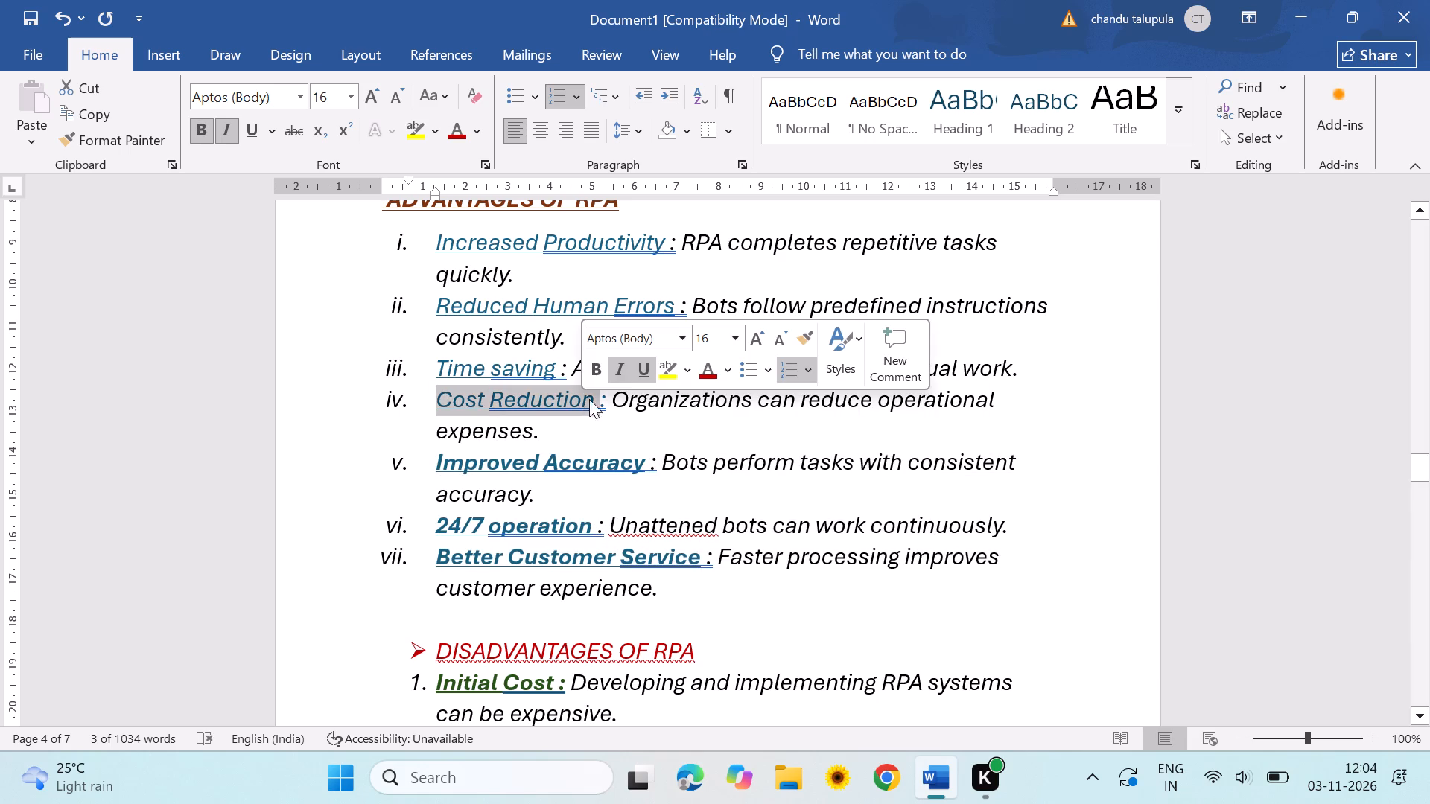
pyautogui.click(594, 371)
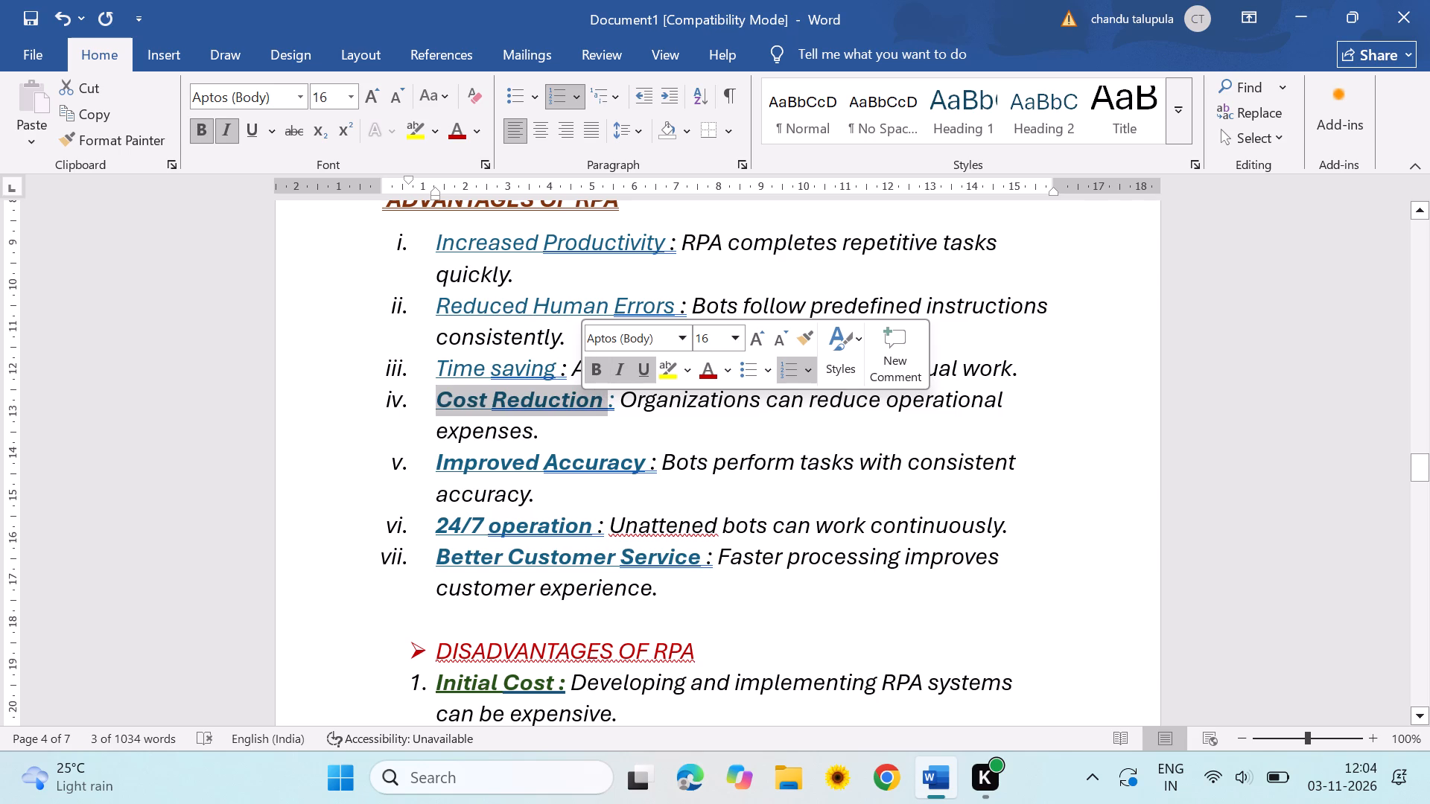
# Bold the labels "Time saving", "Reduced Human Errors" and "Increased Productivity" in advantages list items iii, ii and i.
pyautogui.moveTo(442, 358); pyautogui.dragTo(566, 368)
pyautogui.click(573, 335)
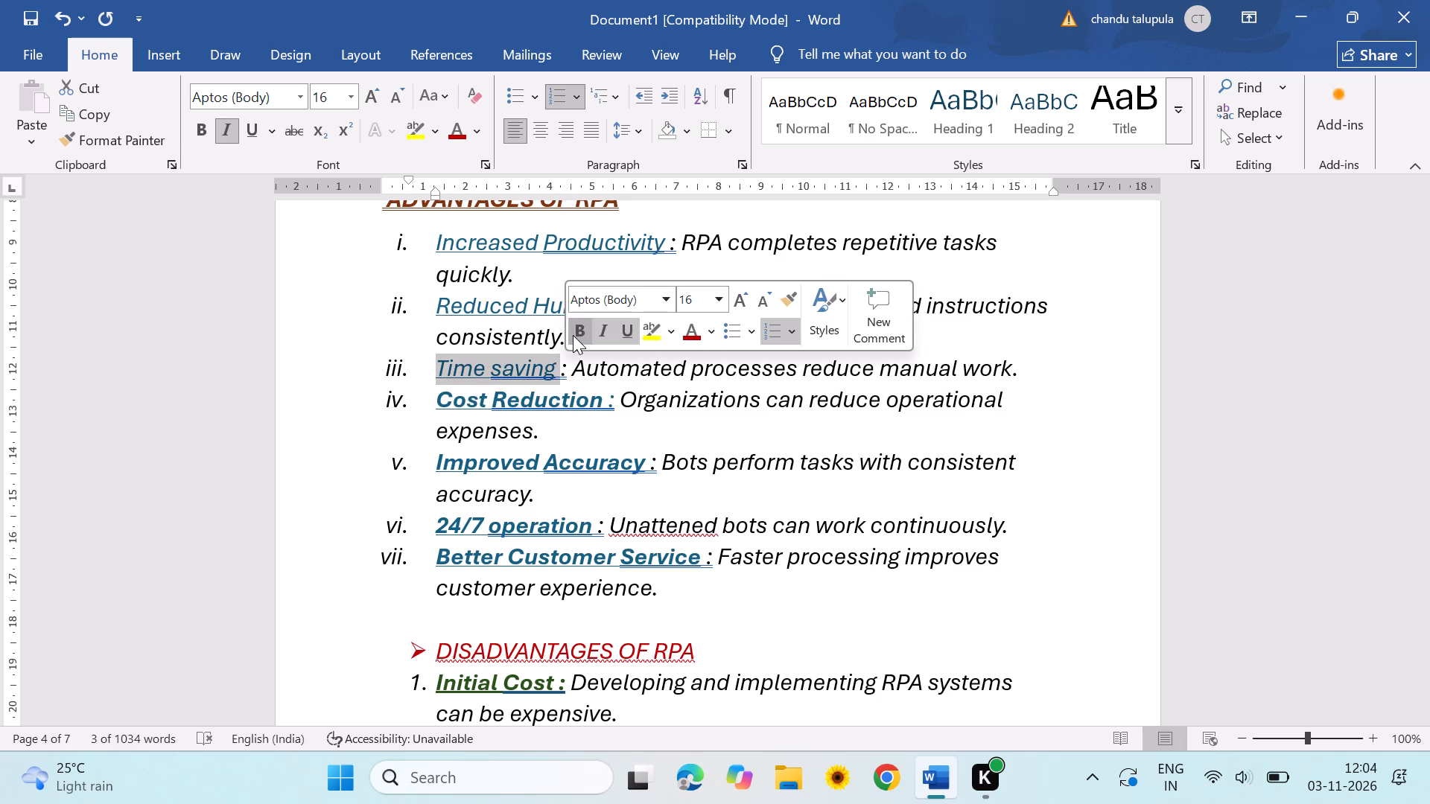
pyautogui.moveTo(440, 300); pyautogui.dragTo(649, 303)
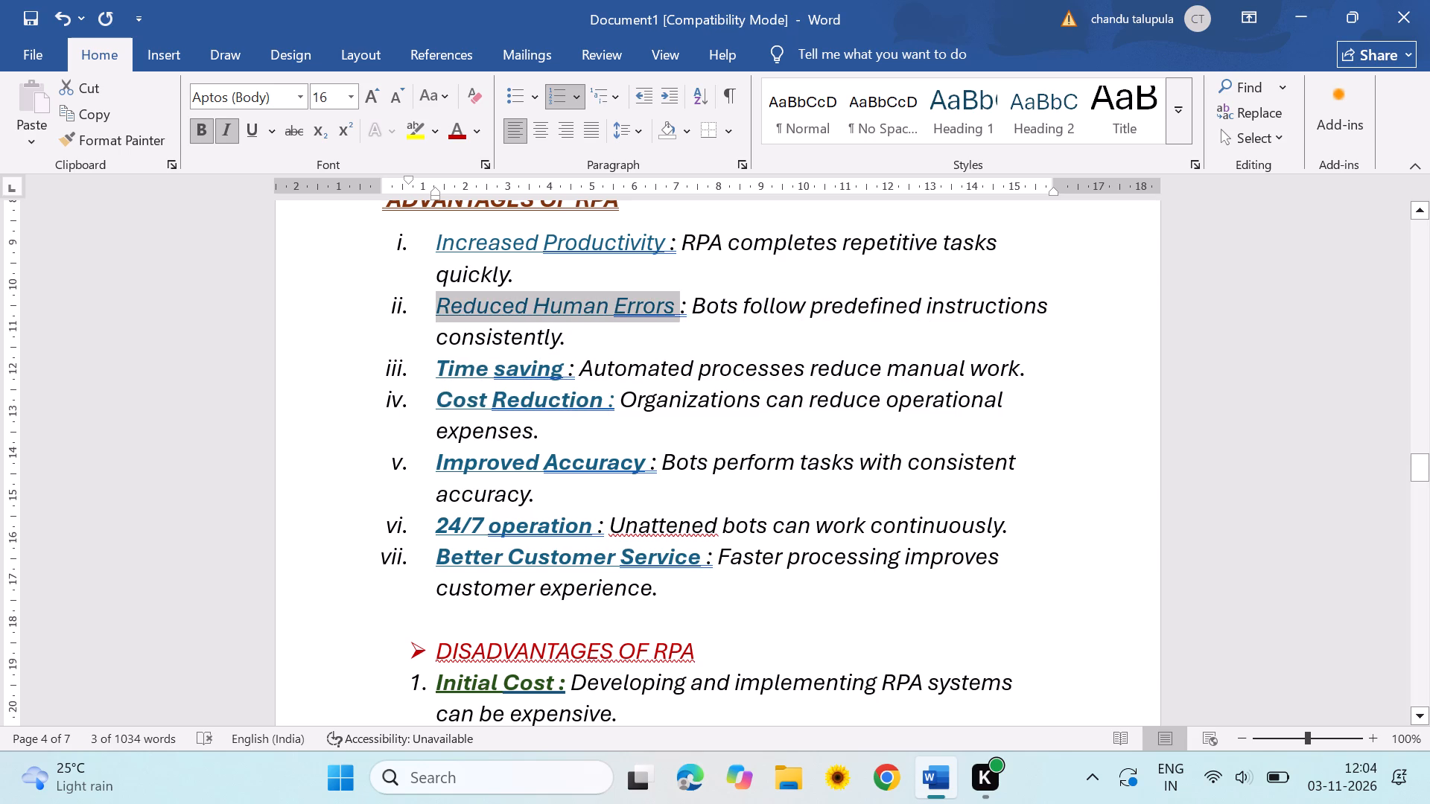
pyautogui.moveTo(649, 303); pyautogui.dragTo(667, 304)
pyautogui.click(678, 267)
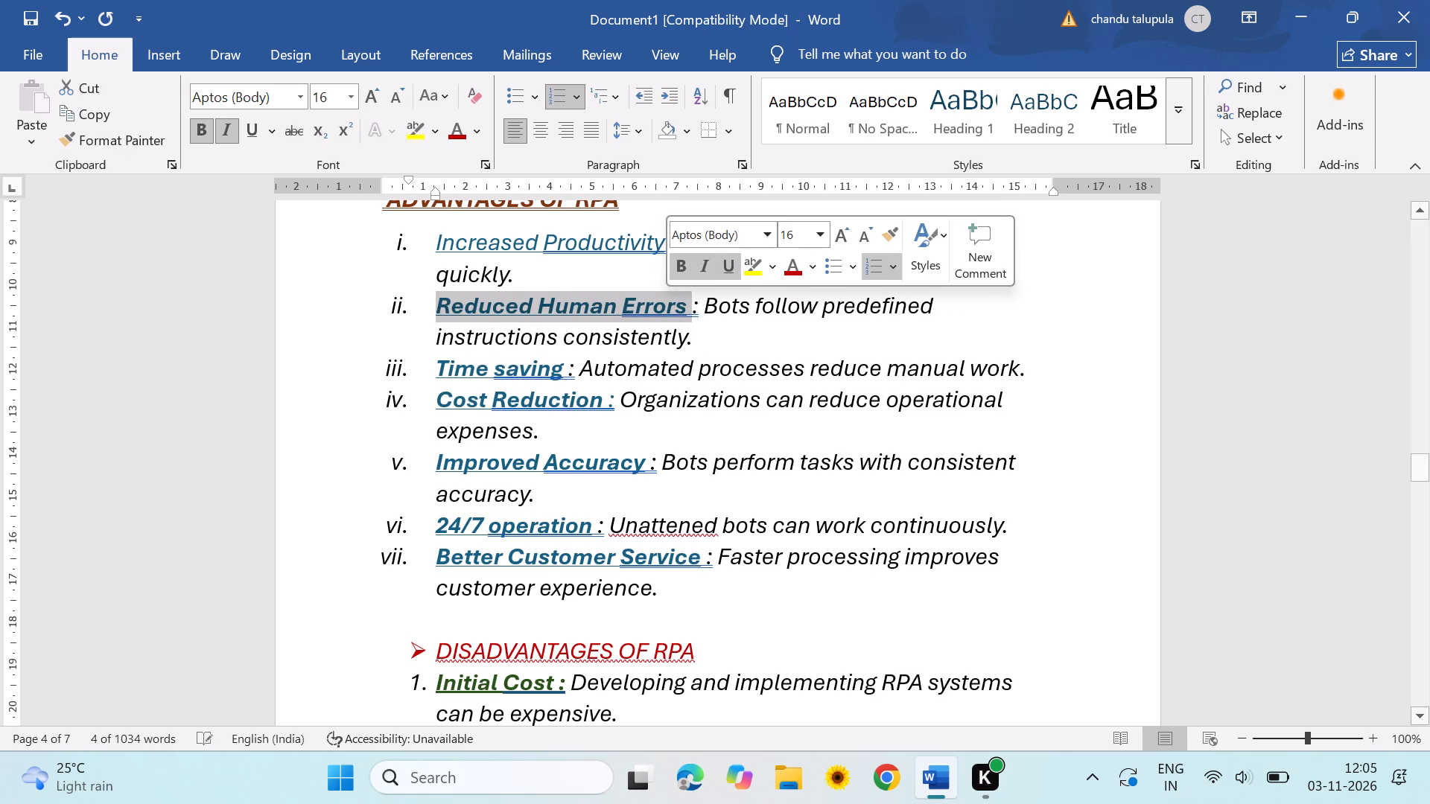
pyautogui.moveTo(429, 241); pyautogui.dragTo(646, 252)
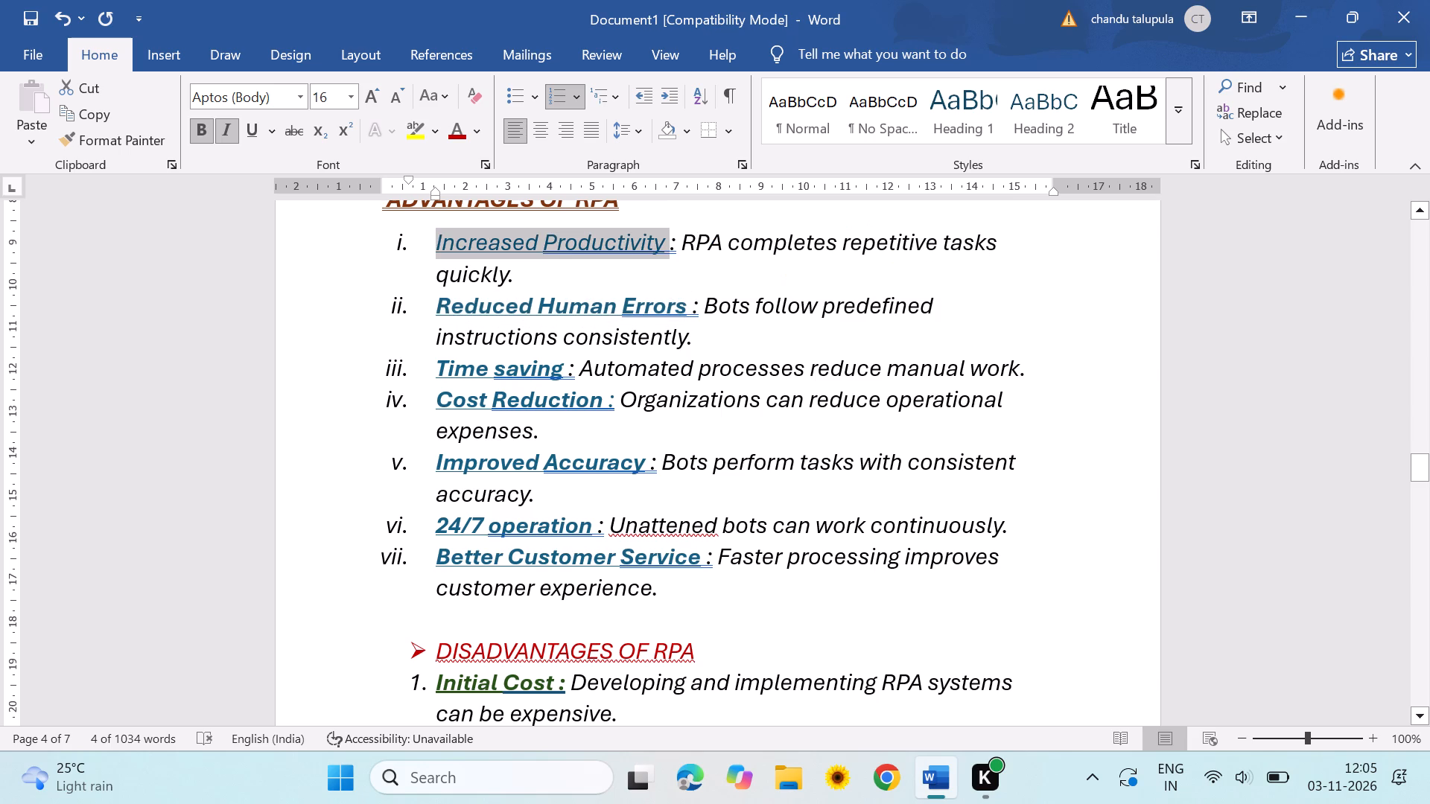
pyautogui.moveTo(646, 252); pyautogui.dragTo(679, 248)
pyautogui.click(694, 214)
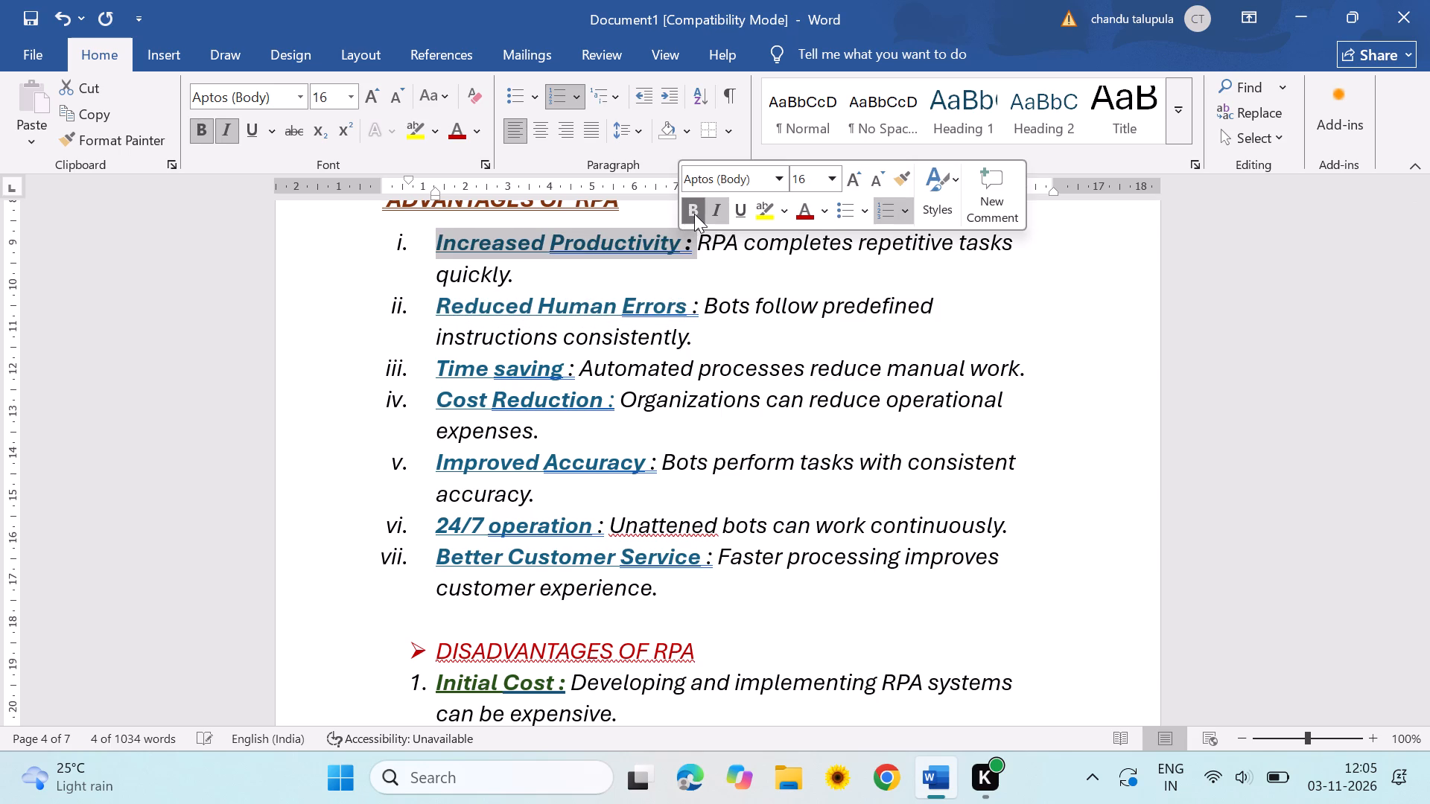
pyautogui.click(1109, 398)
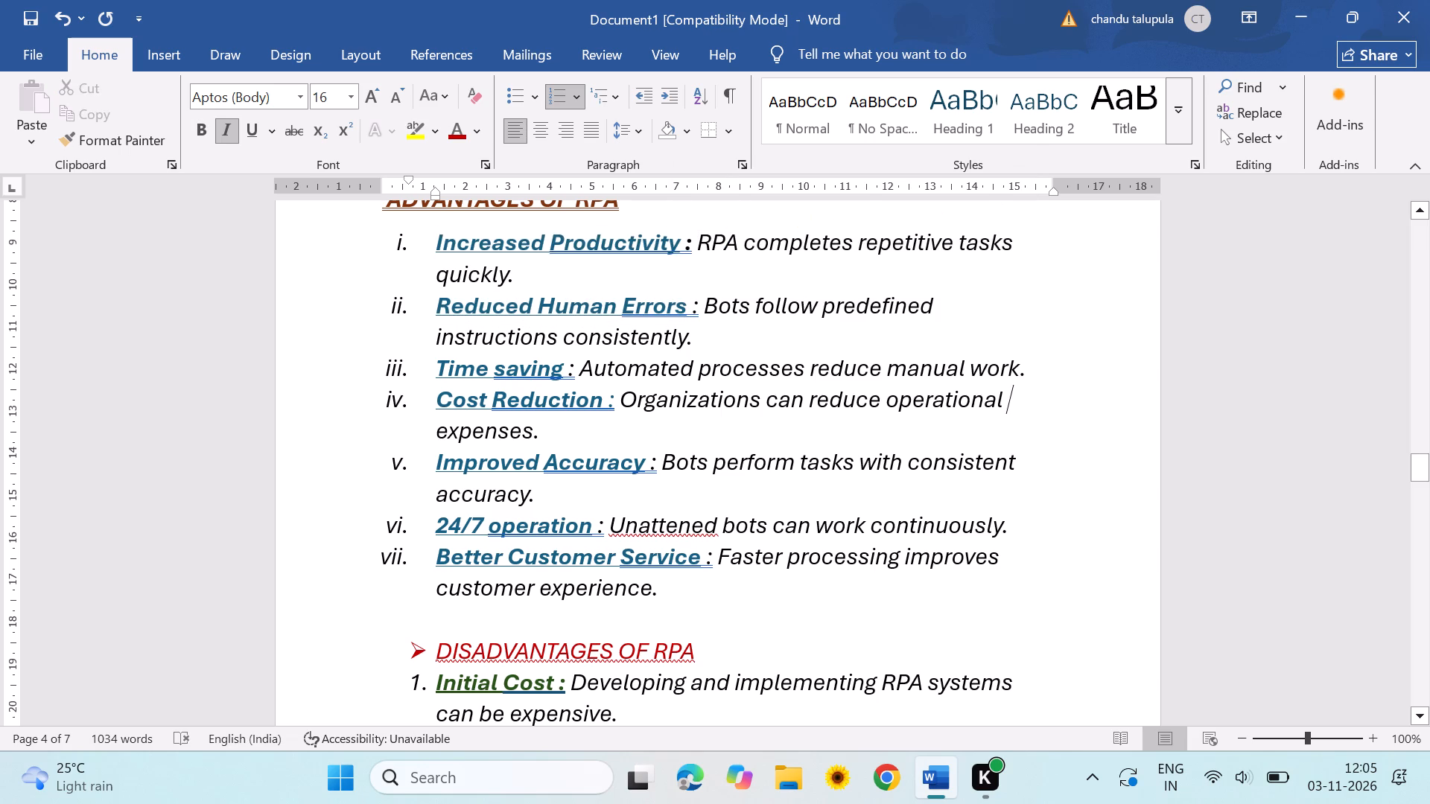
# Bold the tool subheadings "MICROSOFT POWER AUTOMATE" and "BLUE PRISM" above the advantages section.
pyautogui.moveTo(1429, 461); pyautogui.dragTo(1425, 444)
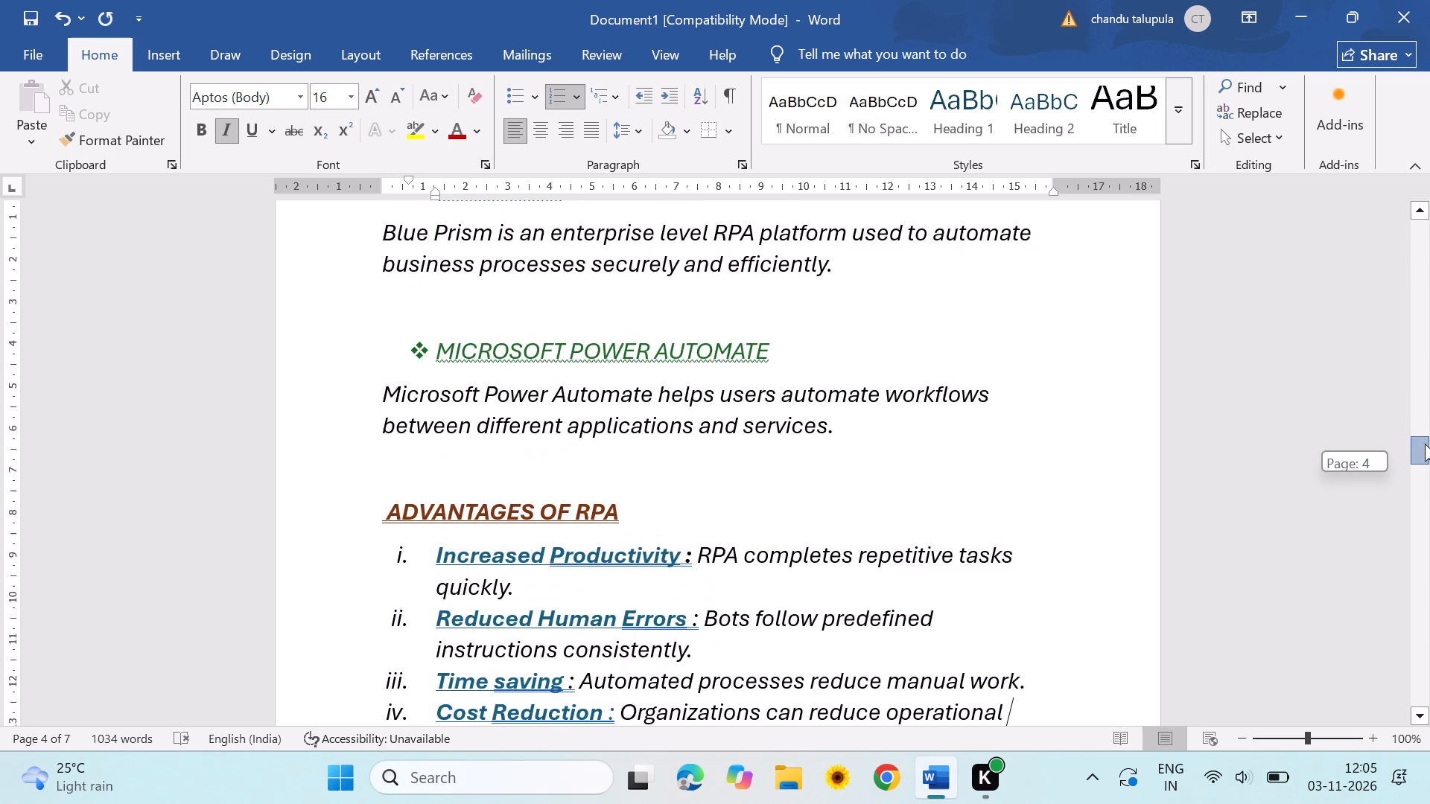
pyautogui.moveTo(1425, 444); pyautogui.dragTo(1423, 436)
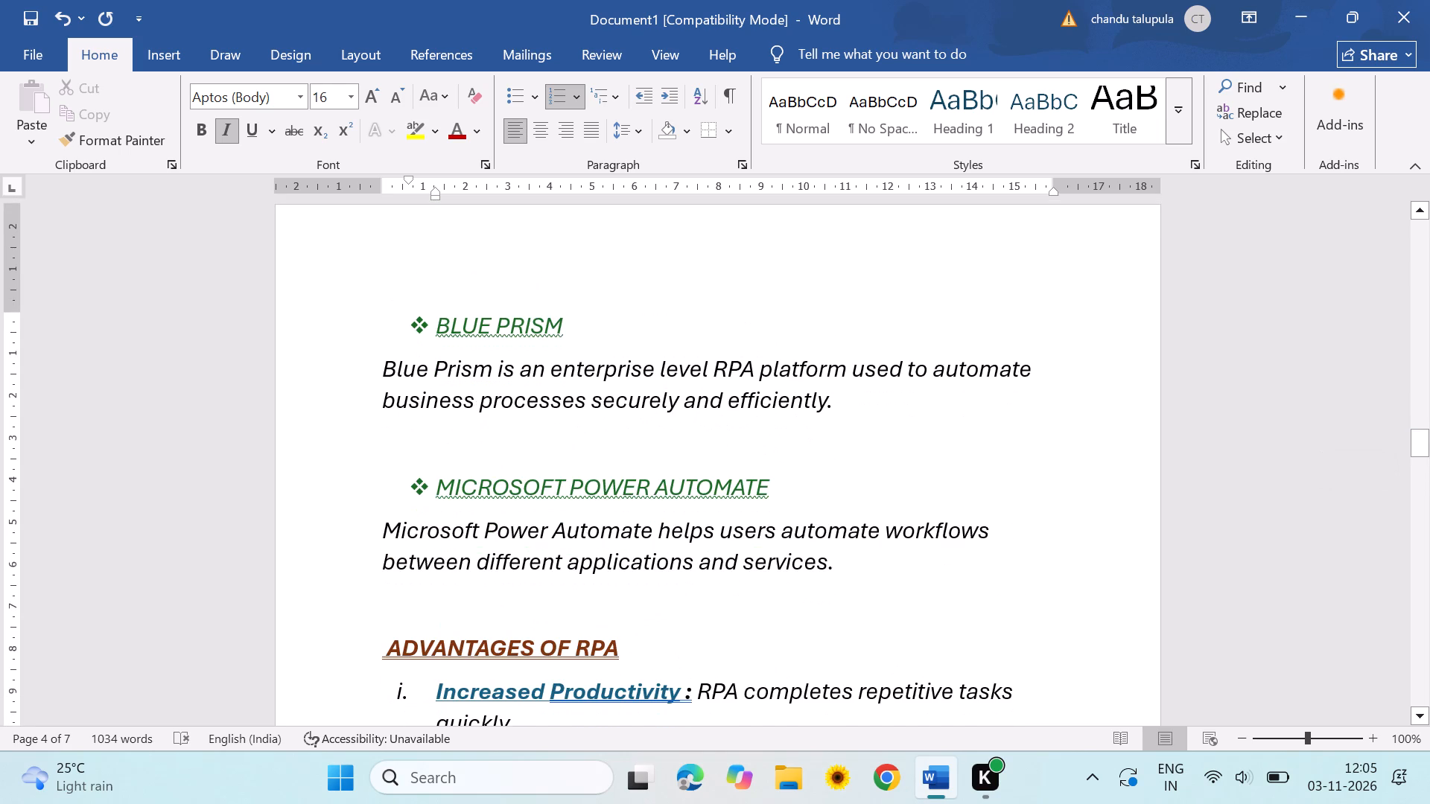
pyautogui.moveTo(435, 477); pyautogui.dragTo(825, 473)
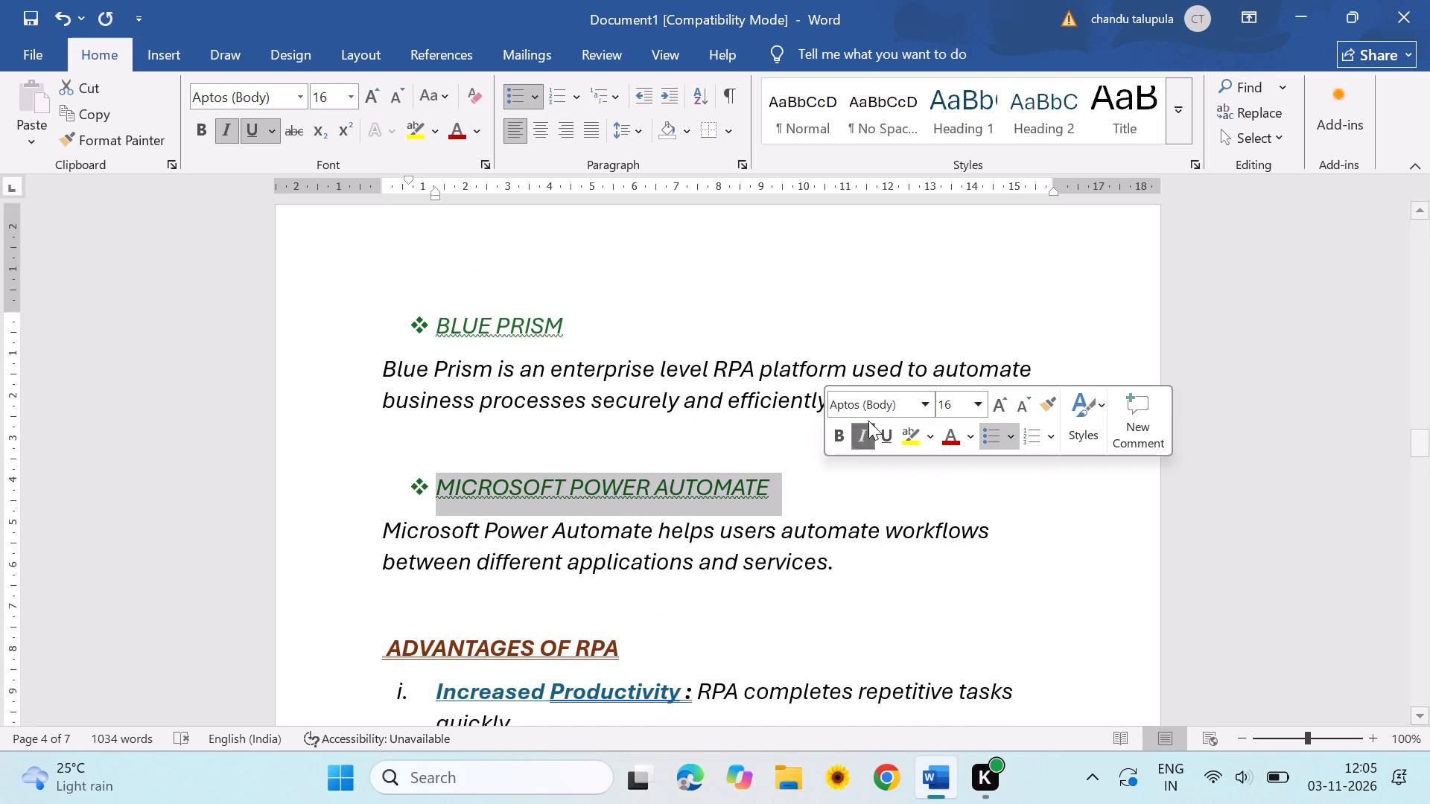
pyautogui.click(835, 430)
pyautogui.click(914, 504)
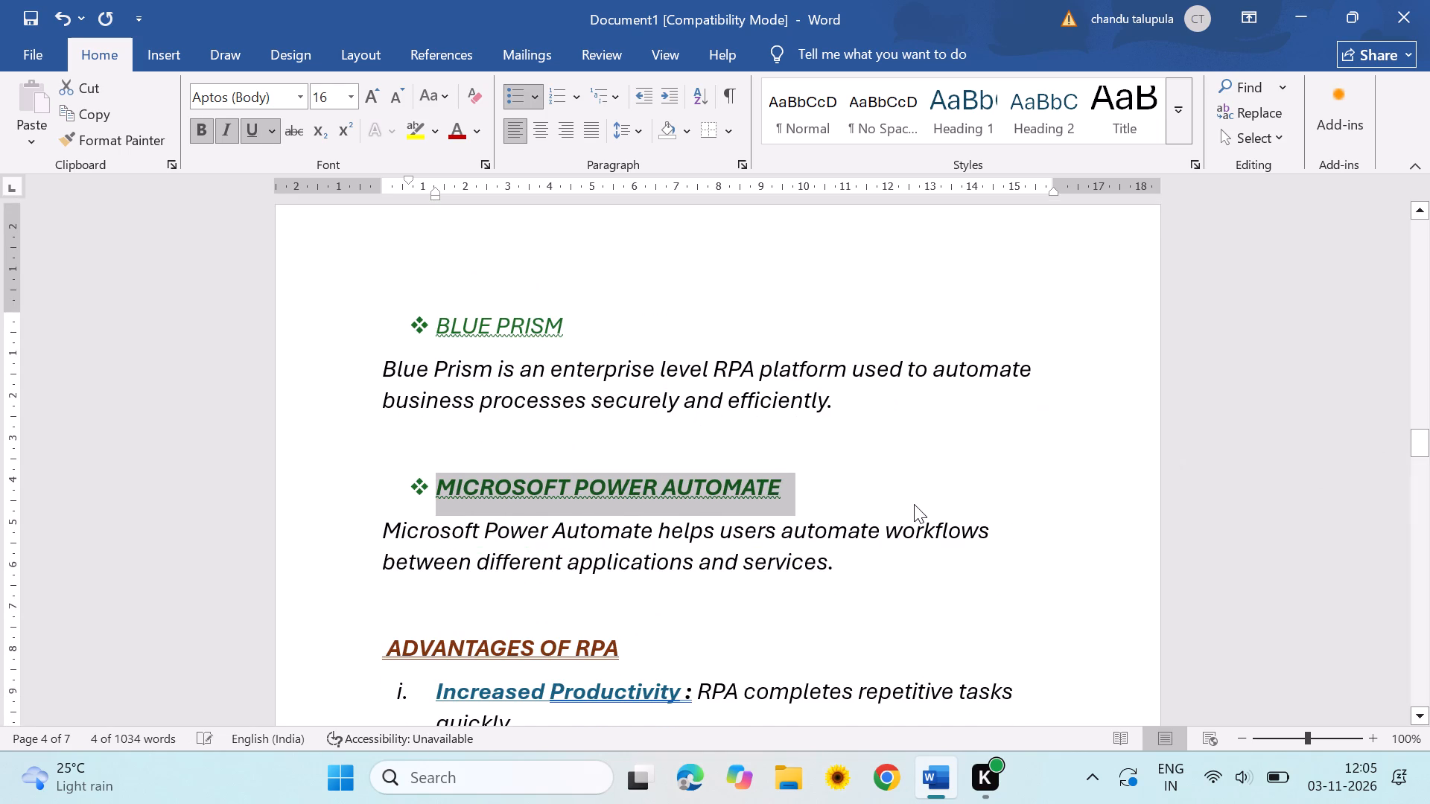
pyautogui.moveTo(1429, 444); pyautogui.dragTo(1429, 433)
pyautogui.moveTo(435, 517); pyautogui.dragTo(607, 512)
pyautogui.click(617, 480)
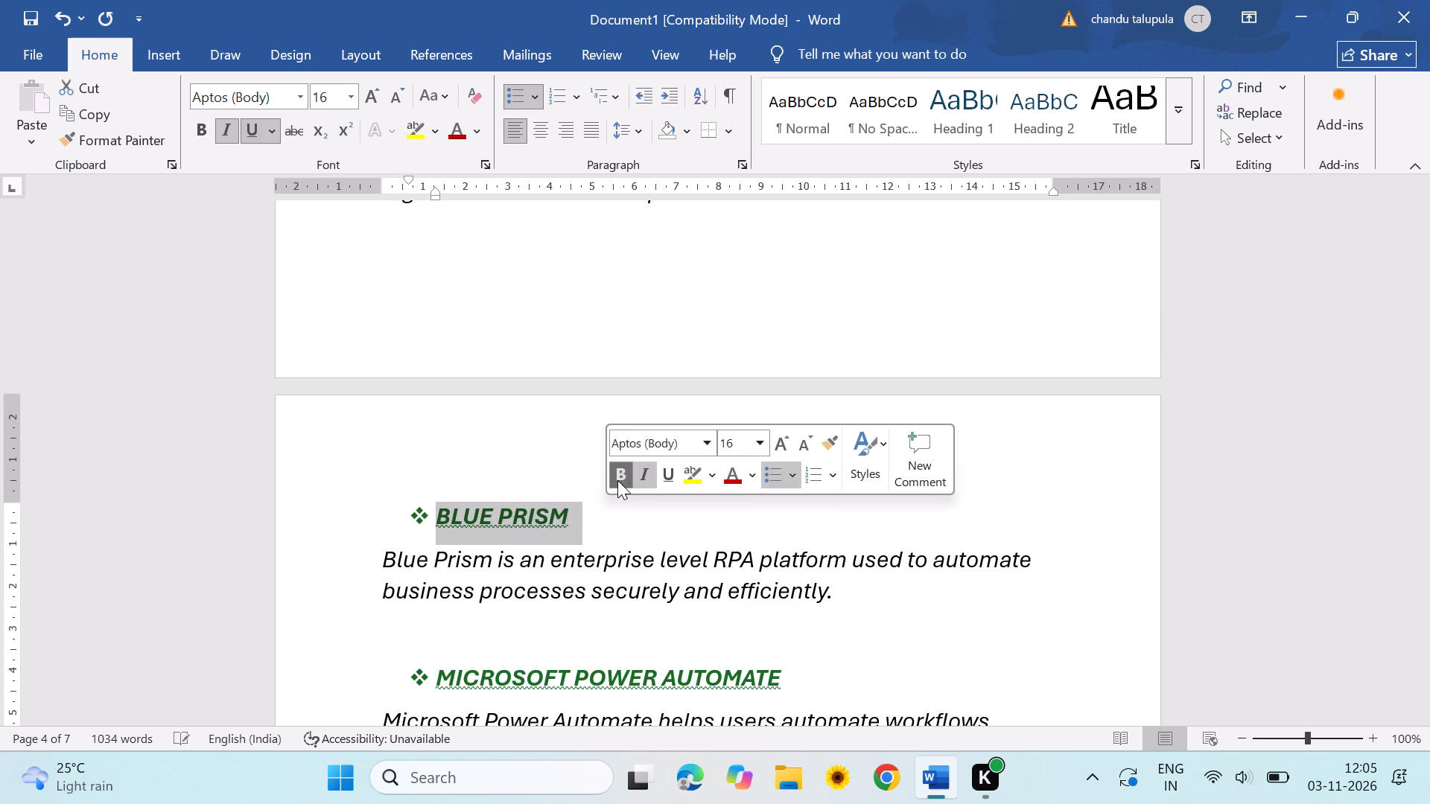
pyautogui.click(655, 514)
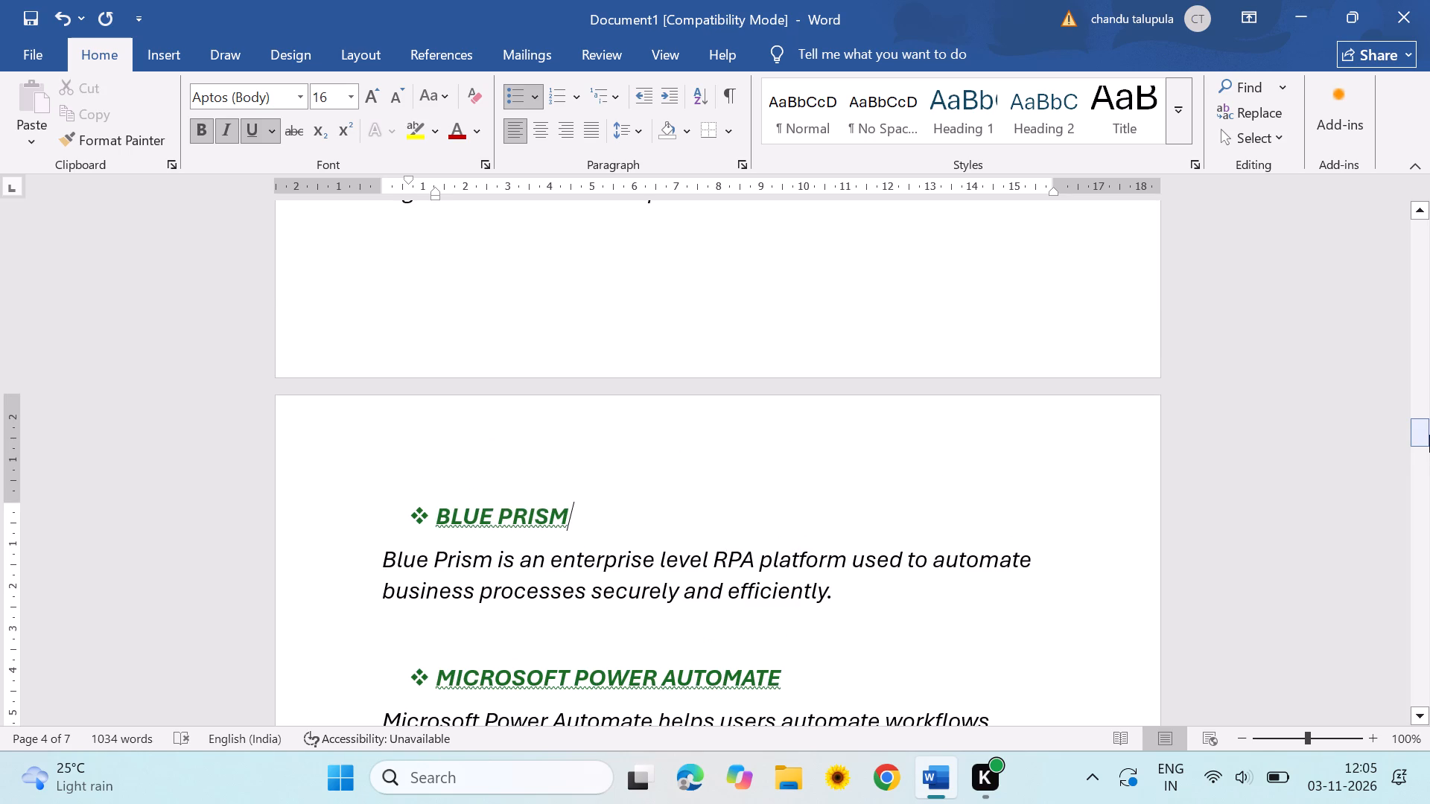
# Bold the tool subheadings "AUTOMATION ANYWHERE" and "UiPath" in the popular RPA tools section.
pyautogui.moveTo(1429, 435); pyautogui.dragTo(1426, 417)
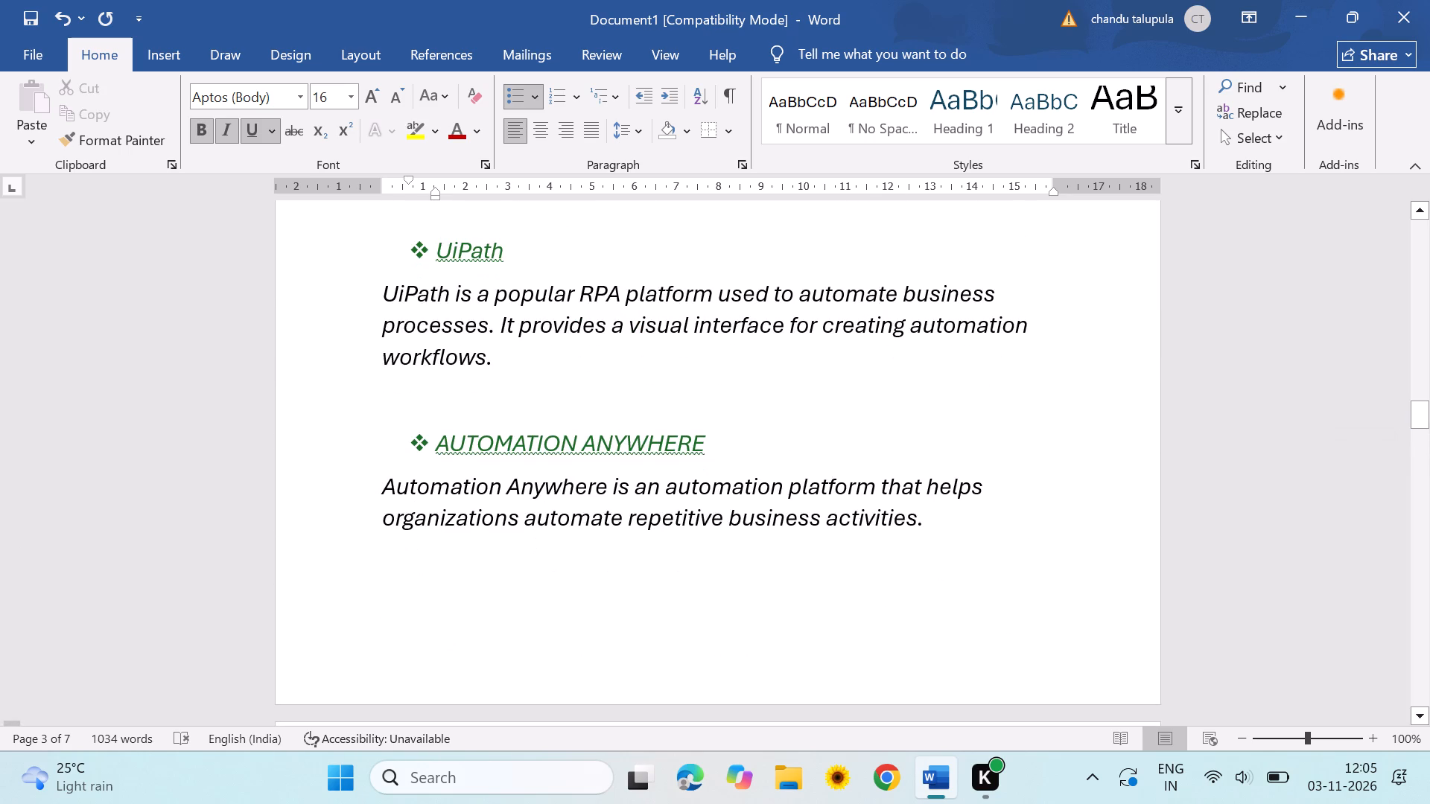
pyautogui.moveTo(441, 444); pyautogui.dragTo(725, 441)
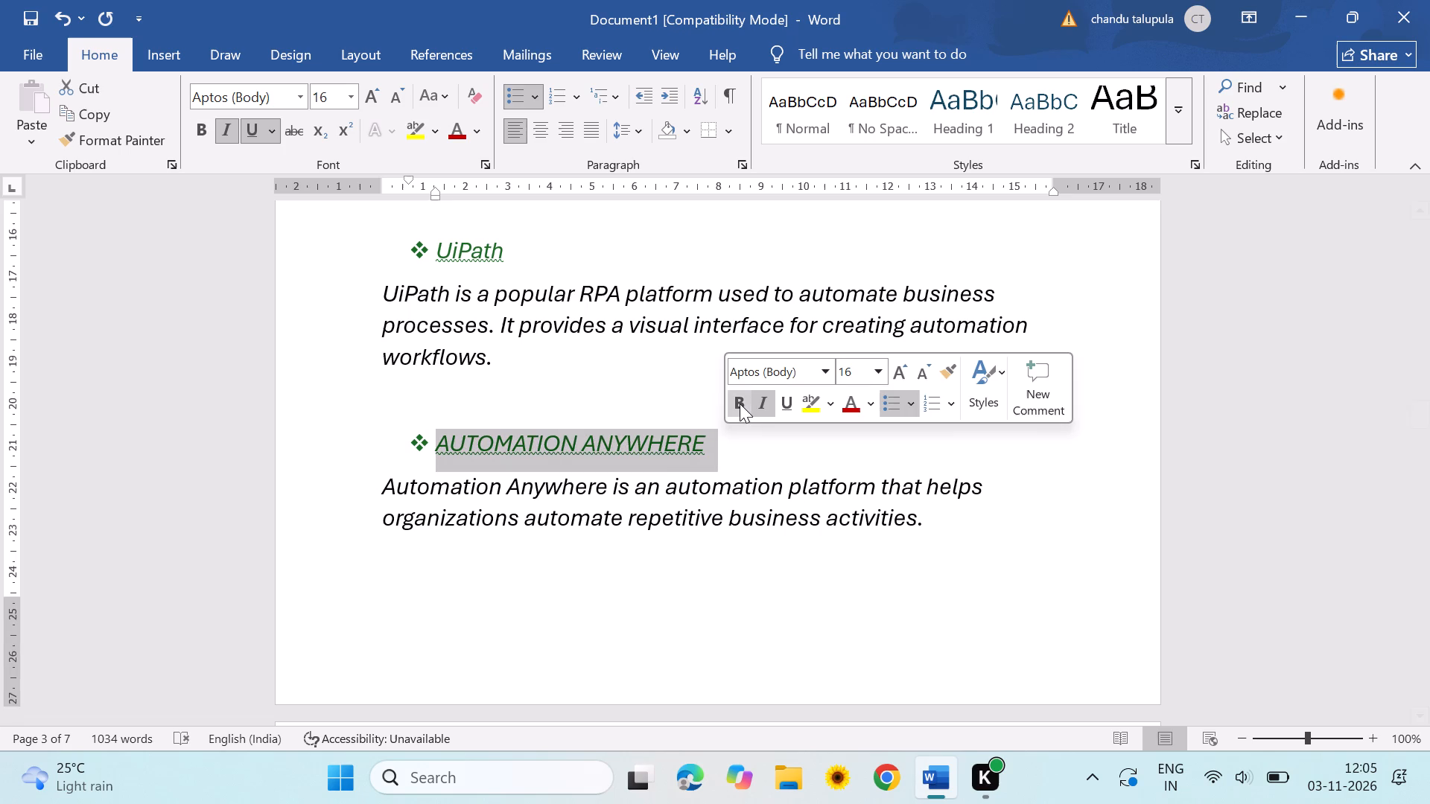
pyautogui.click(740, 403)
pyautogui.click(1013, 505)
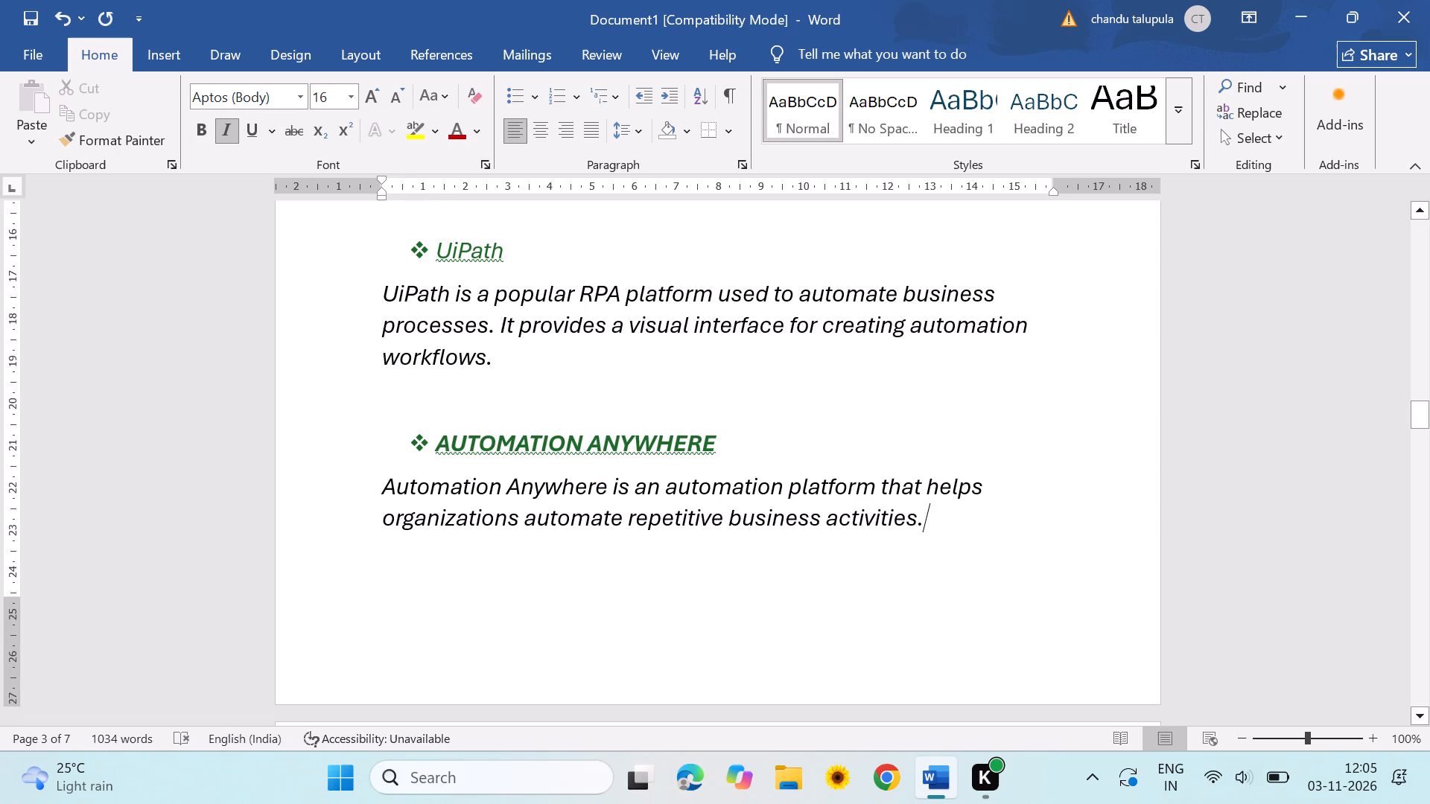
pyautogui.moveTo(1428, 425); pyautogui.dragTo(1426, 413)
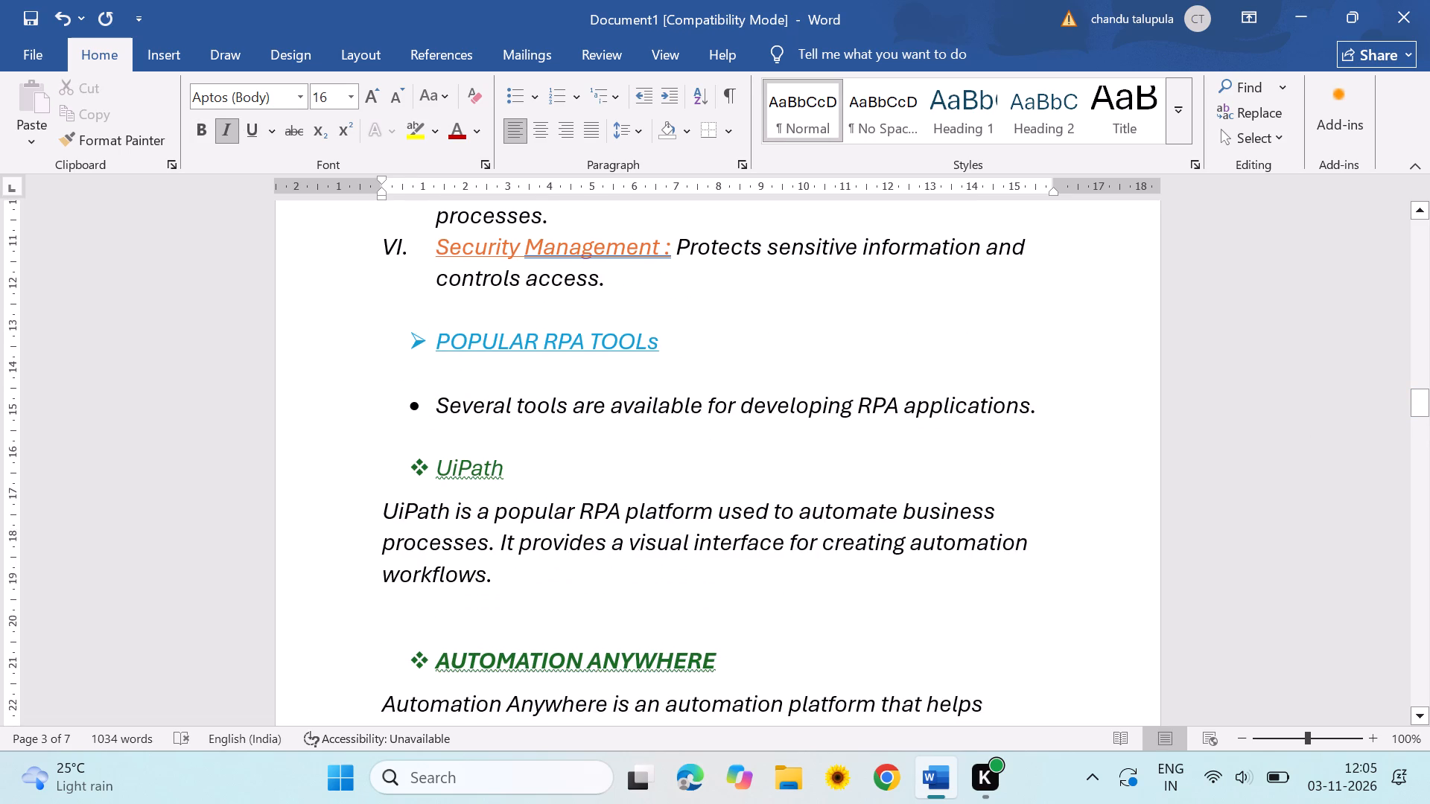
pyautogui.moveTo(439, 468); pyautogui.dragTo(535, 465)
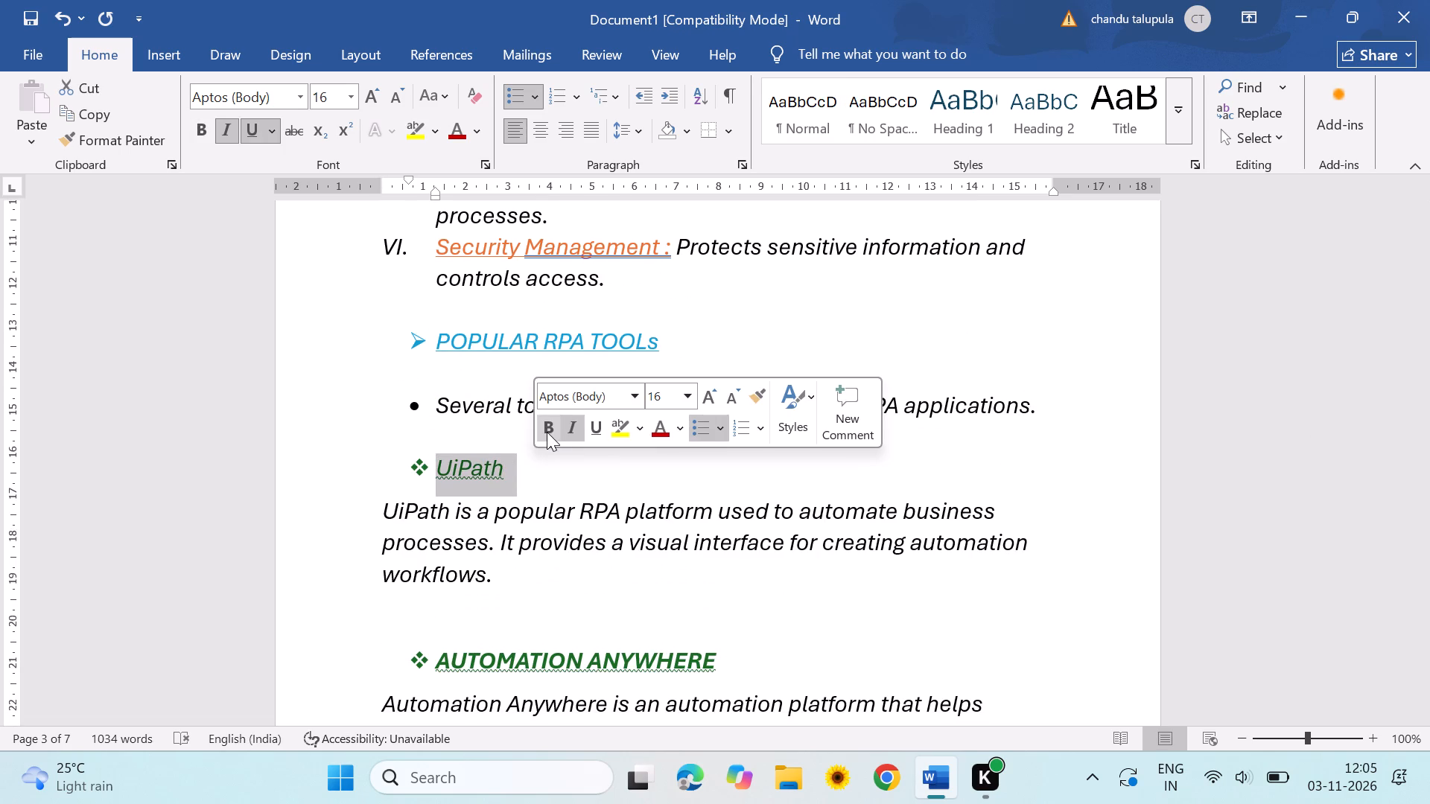
pyautogui.click(547, 432)
pyautogui.click(592, 503)
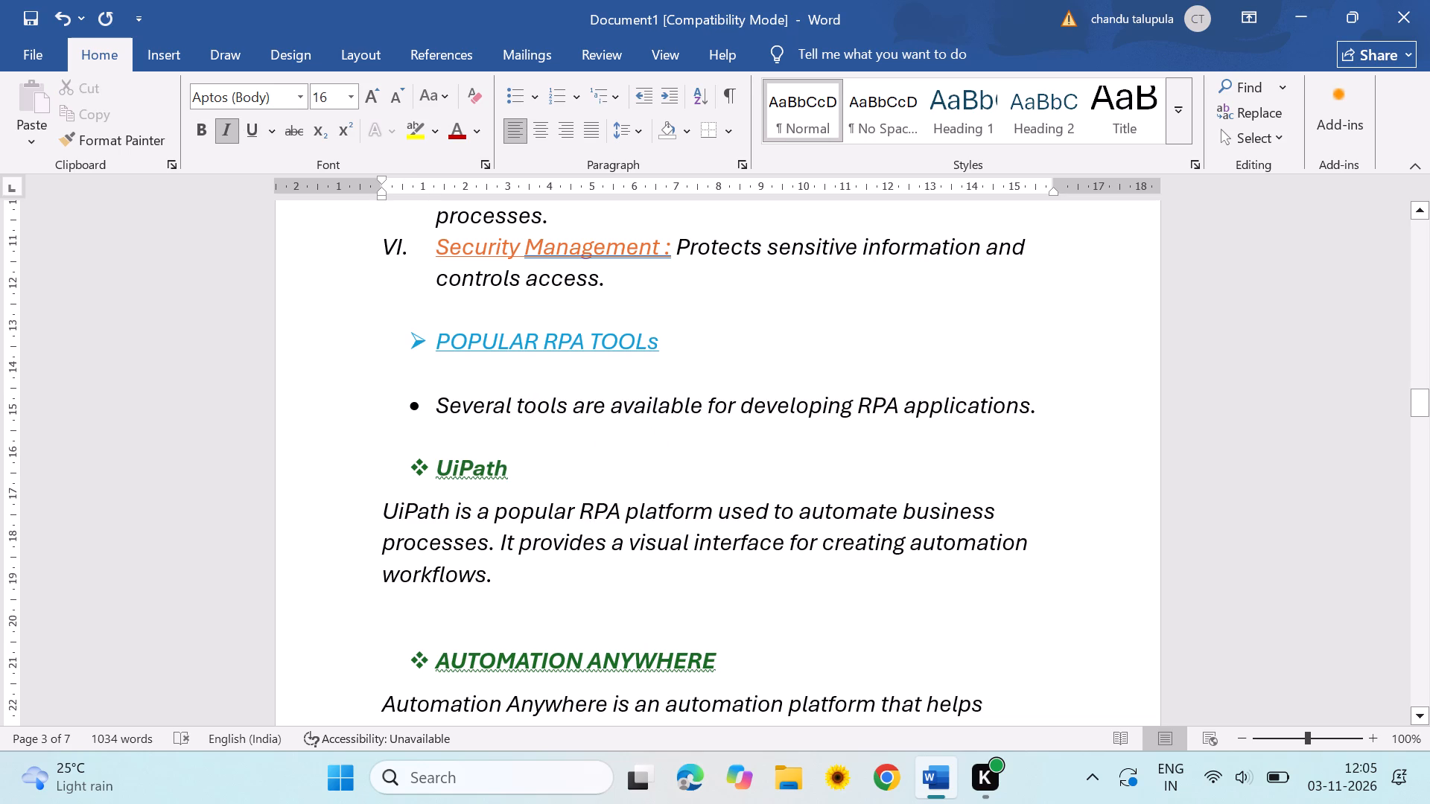
# Bold the section heading "POPULAR RPA TOOLs".
pyautogui.moveTo(440, 338); pyautogui.dragTo(689, 344)
pyautogui.click(703, 302)
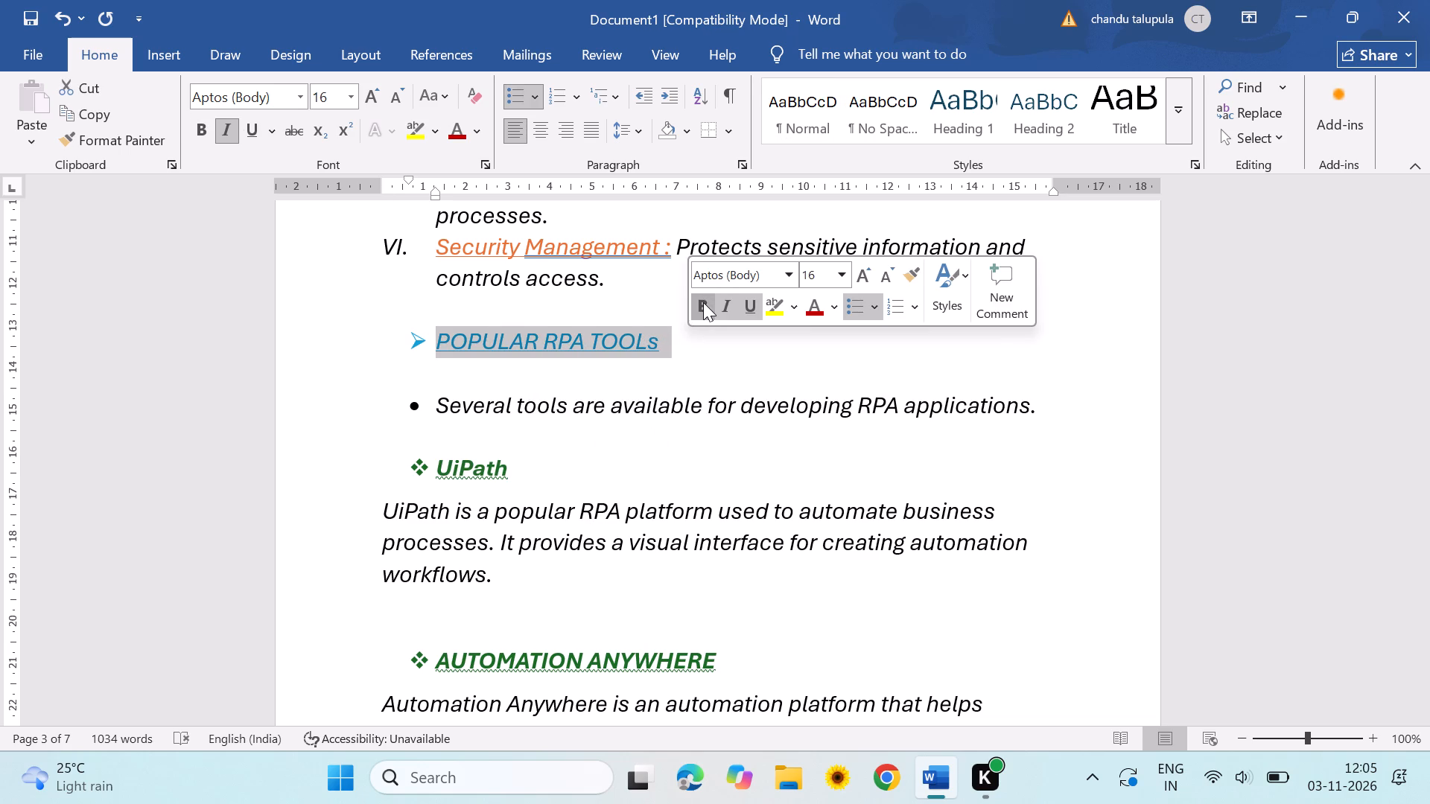
# Bold the labels "Security Management", "Database" and "Application Interface" in RPA architecture list items VI, V and IV.
pyautogui.click(816, 406)
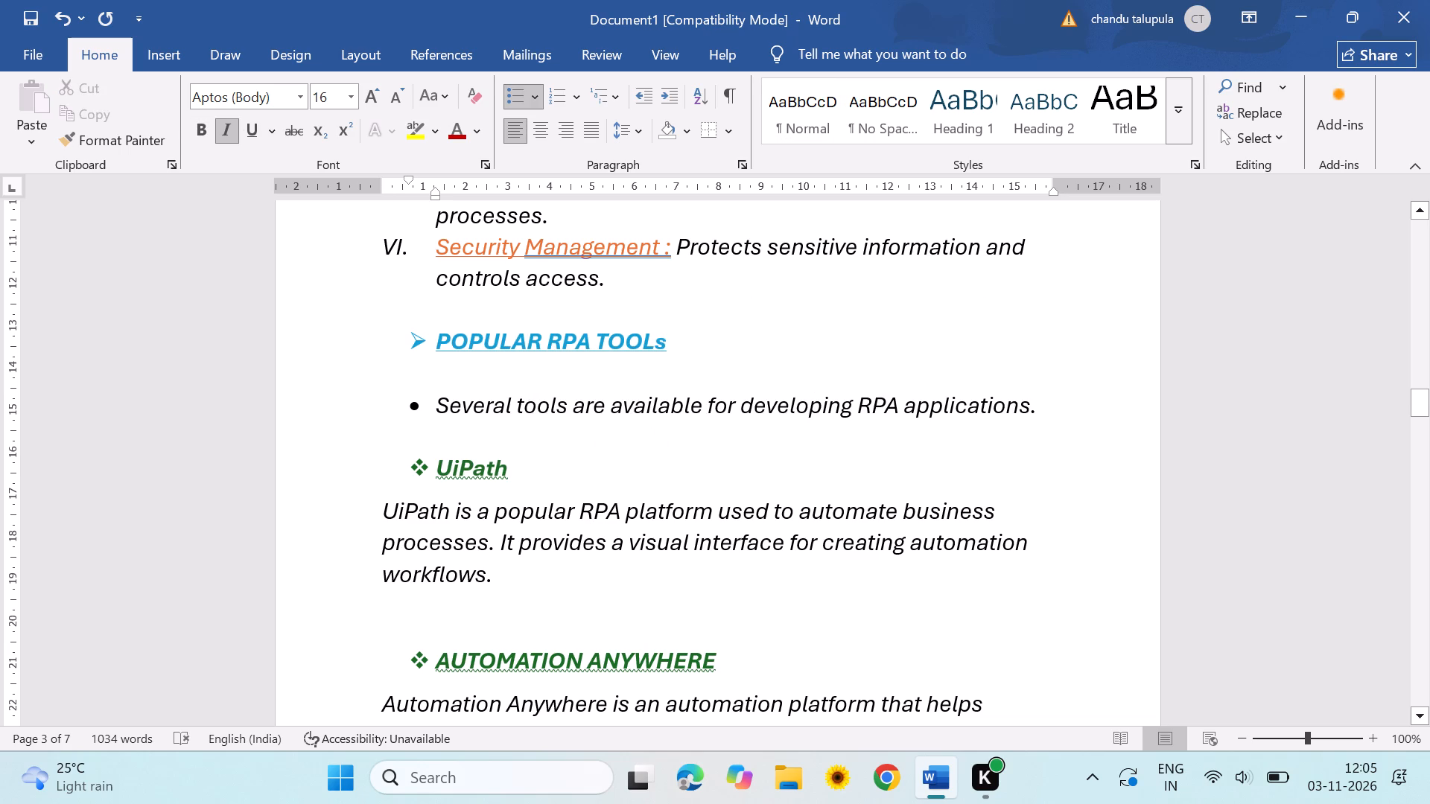
pyautogui.moveTo(1418, 403); pyautogui.dragTo(1418, 386)
pyautogui.moveTo(428, 564); pyautogui.dragTo(594, 561)
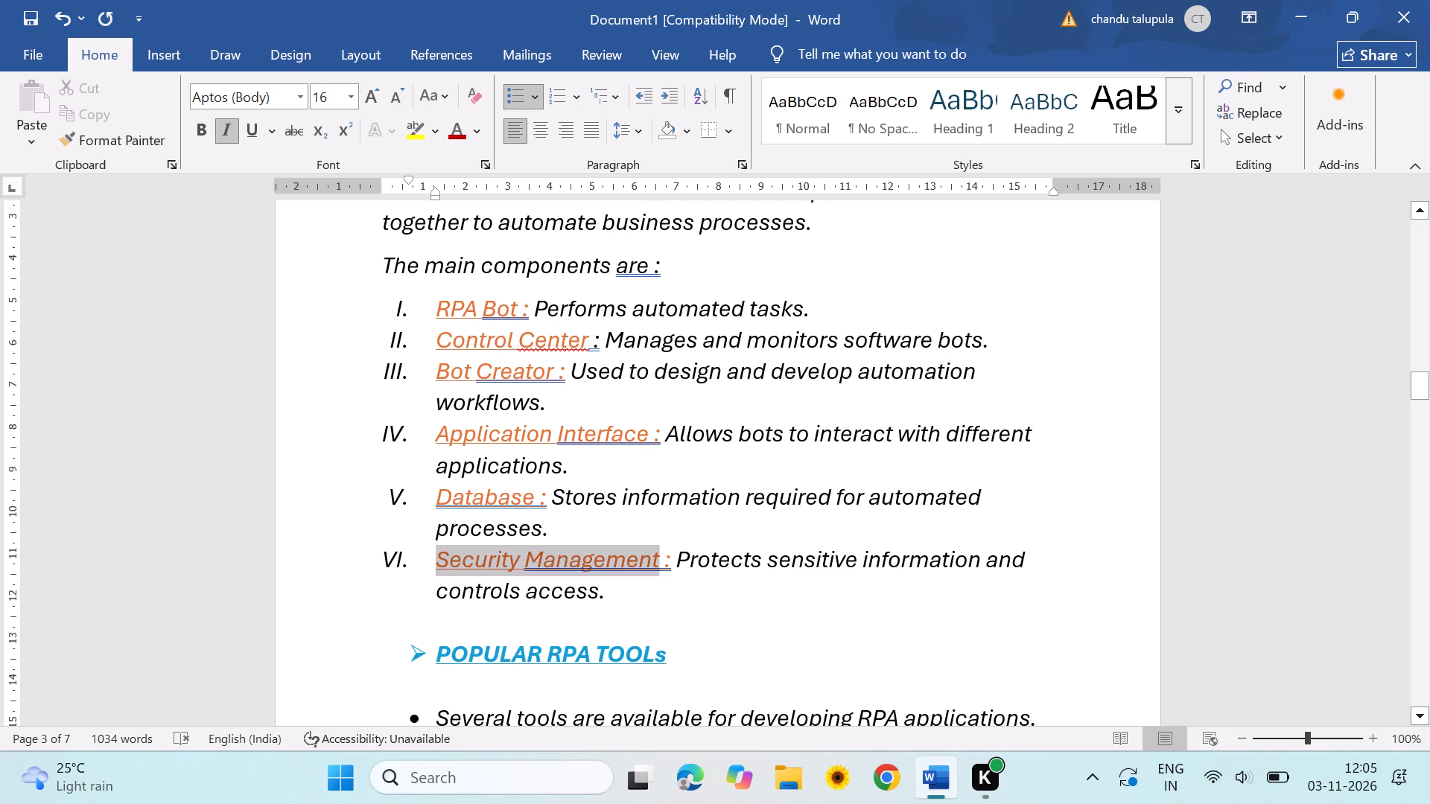
pyautogui.moveTo(594, 561); pyautogui.dragTo(644, 563)
pyautogui.click(661, 526)
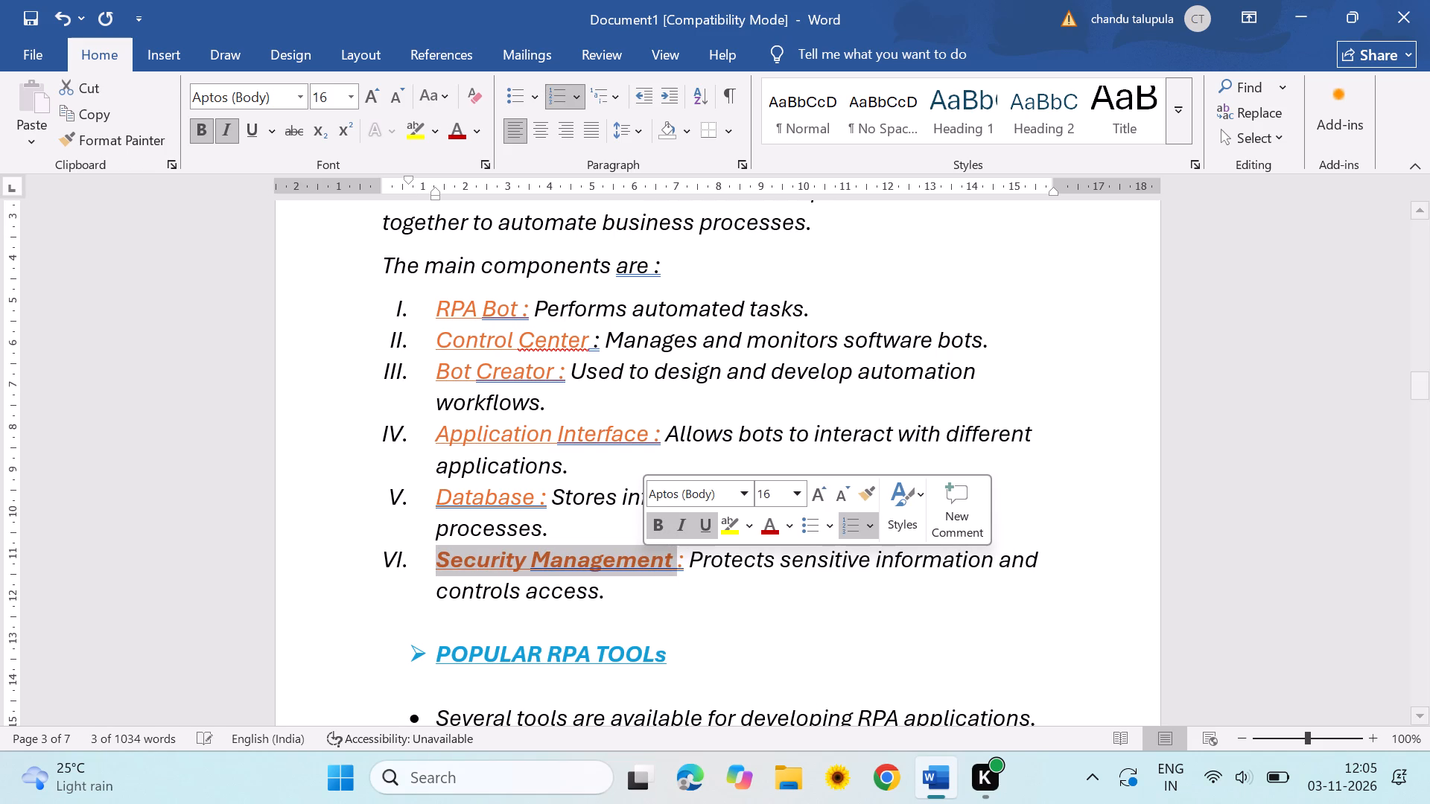
pyautogui.moveTo(428, 497); pyautogui.dragTo(550, 498)
pyautogui.click(565, 455)
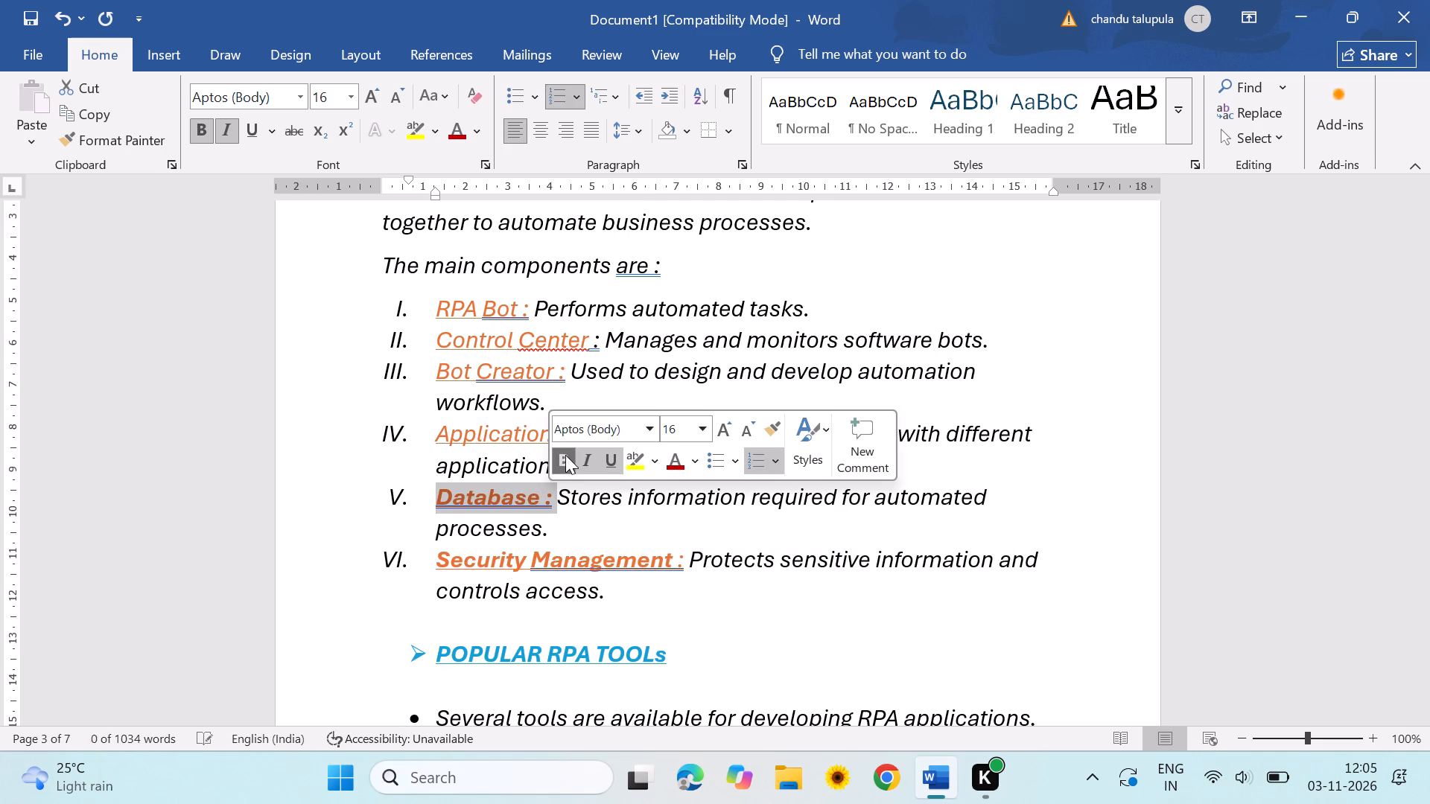
pyautogui.moveTo(433, 433); pyautogui.dragTo(641, 433)
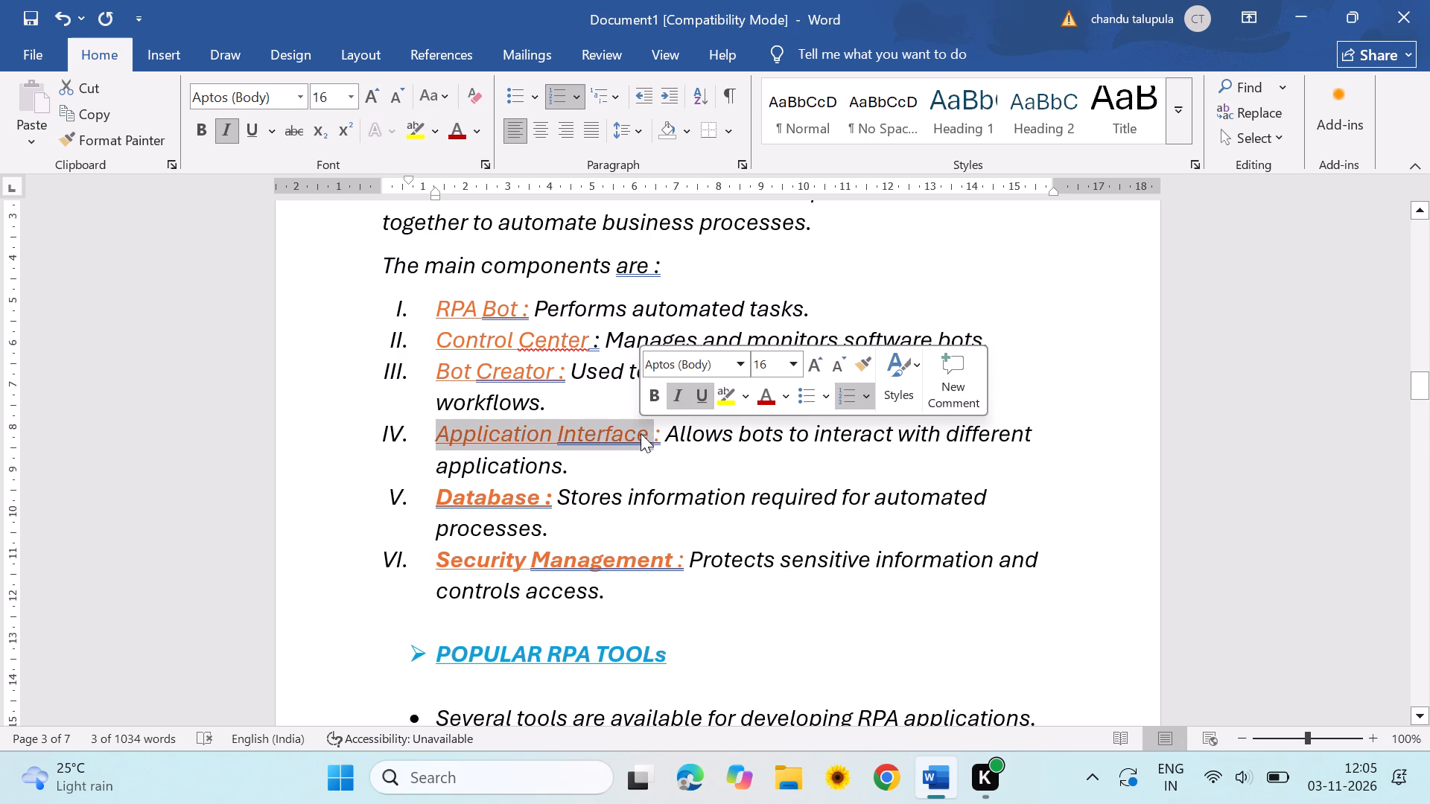
pyautogui.click(652, 395)
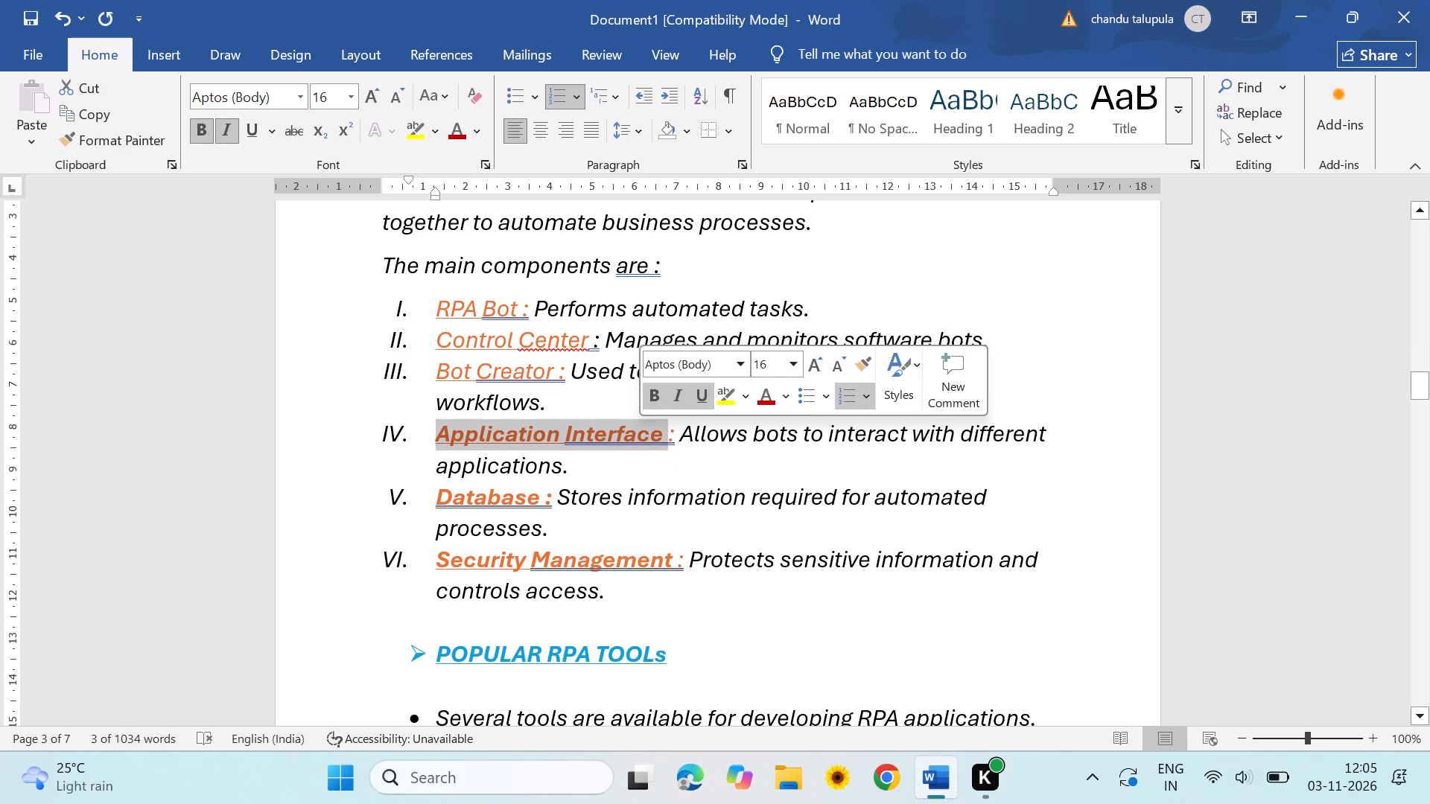
# Bold the labels "Bot Creator", "Control Center" and "RPA Bot" in RPA architecture list items III, II and I.
pyautogui.moveTo(426, 373); pyautogui.dragTo(559, 373)
pyautogui.click(566, 341)
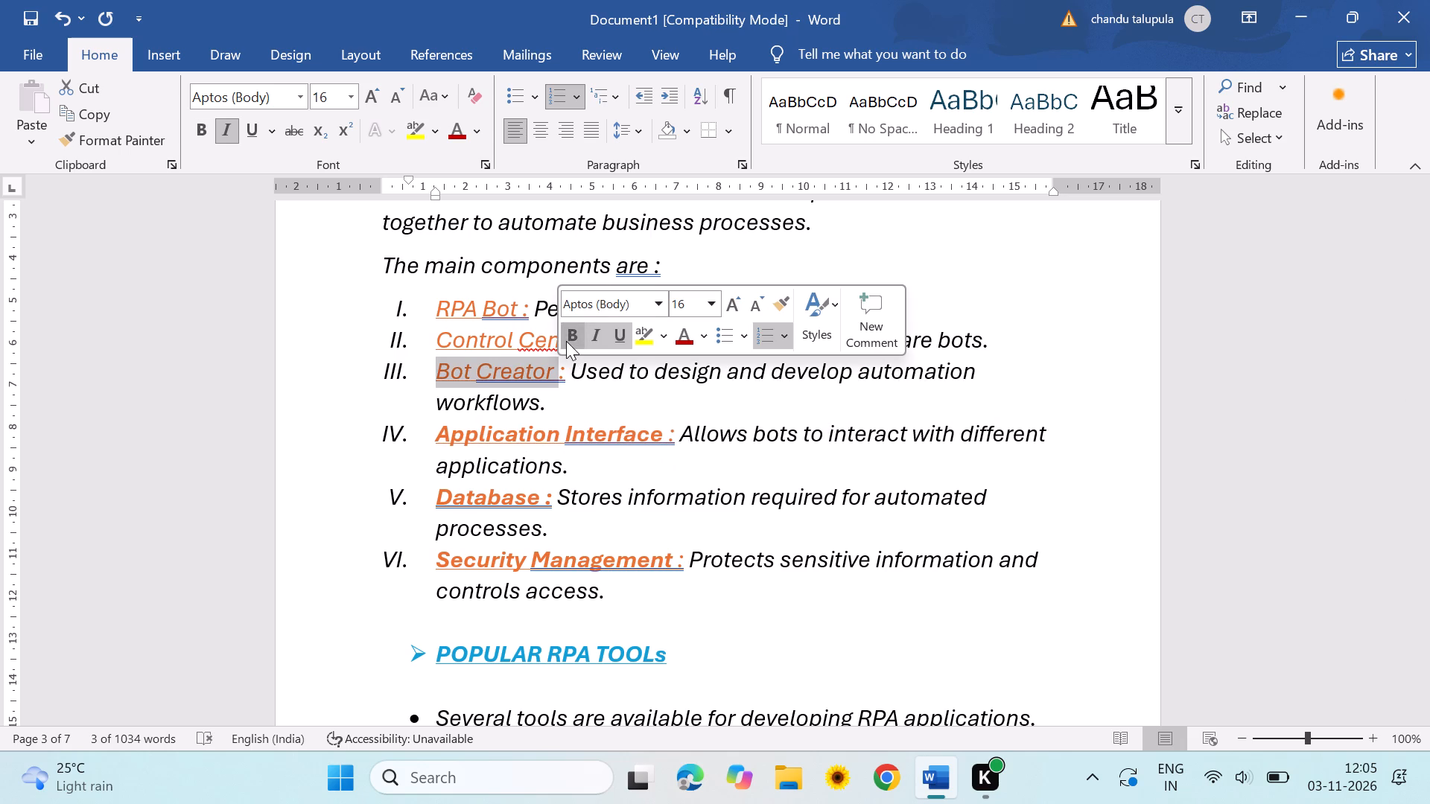
pyautogui.moveTo(432, 336); pyautogui.dragTo(595, 349)
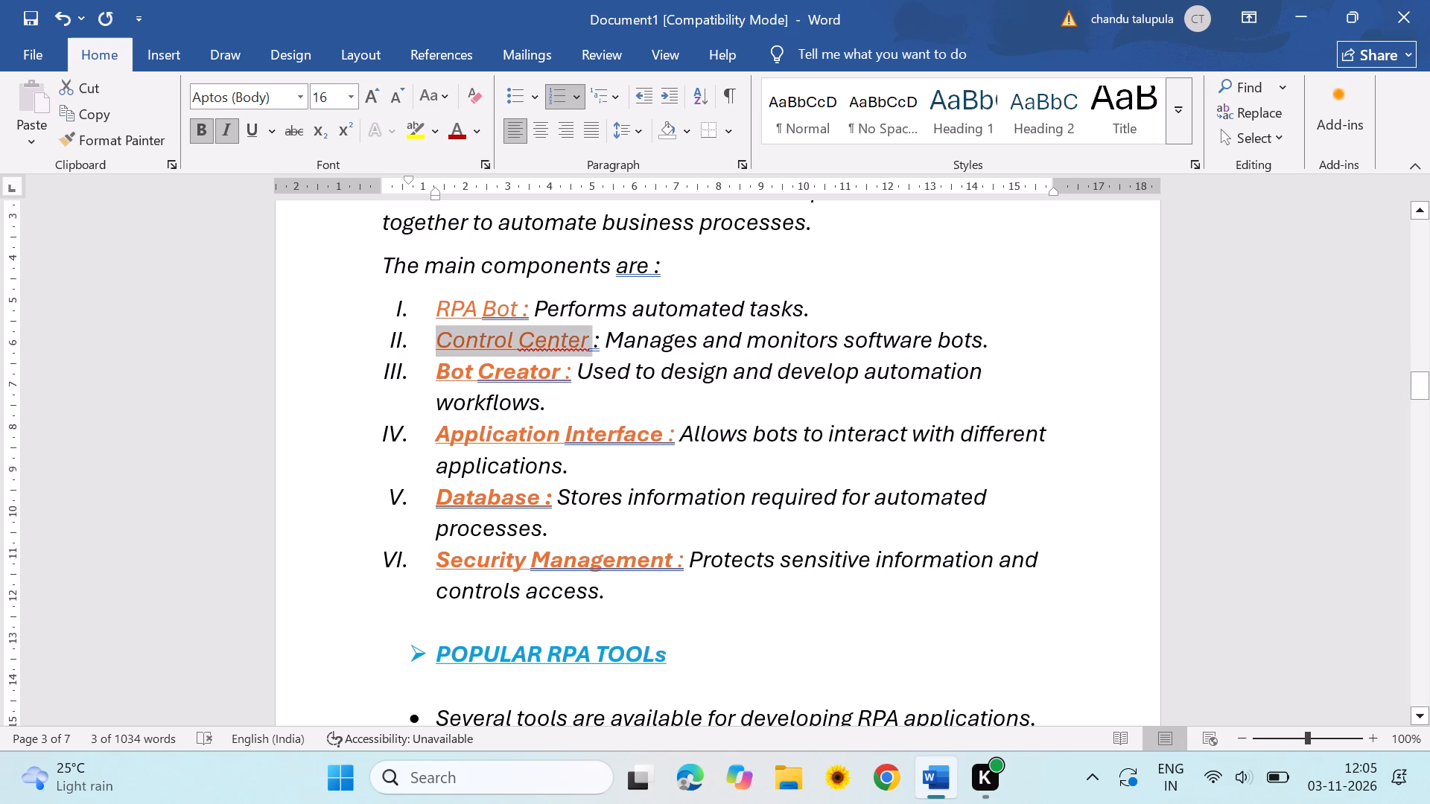
pyautogui.click(607, 321)
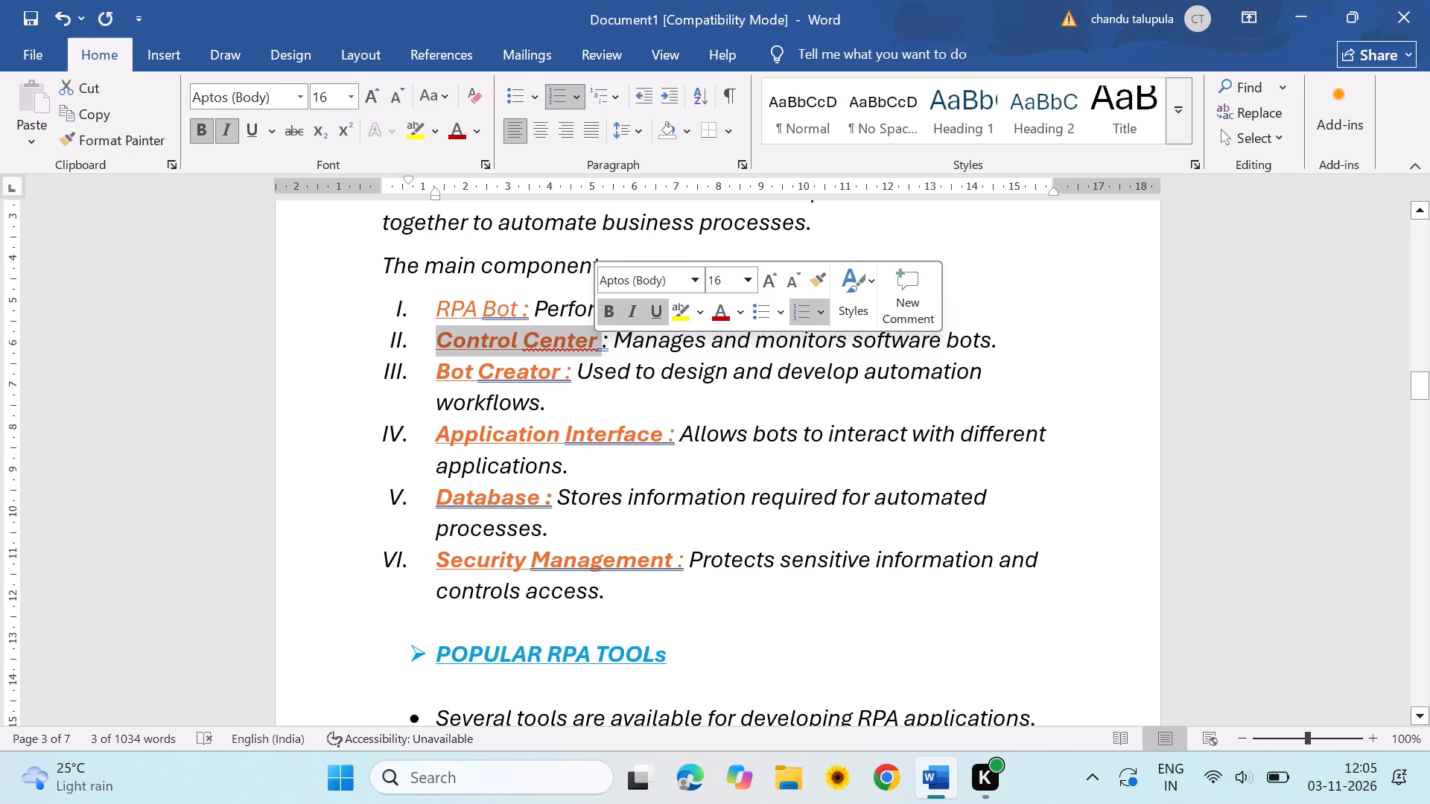
pyautogui.moveTo(430, 299); pyautogui.dragTo(526, 302)
pyautogui.click(544, 263)
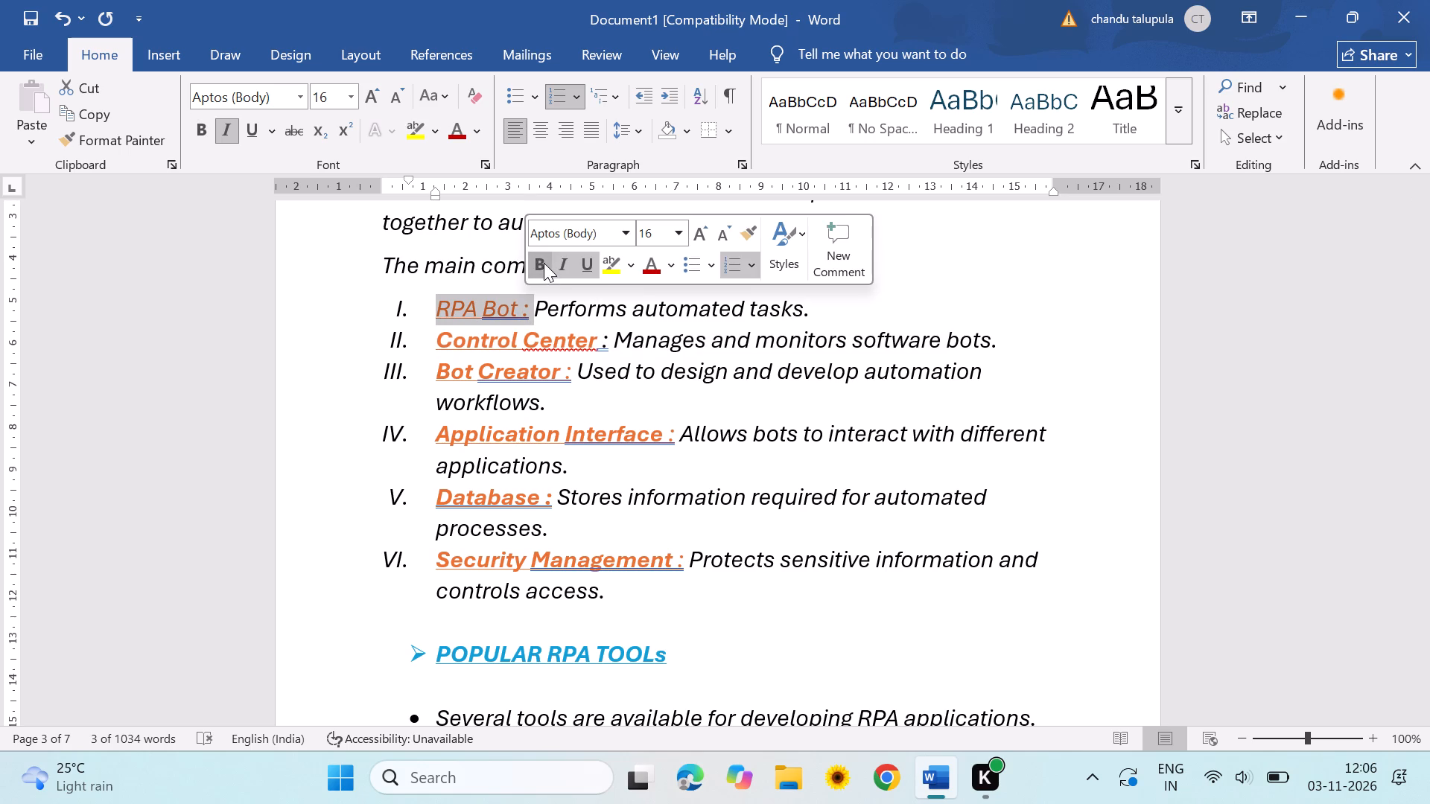
pyautogui.click(859, 367)
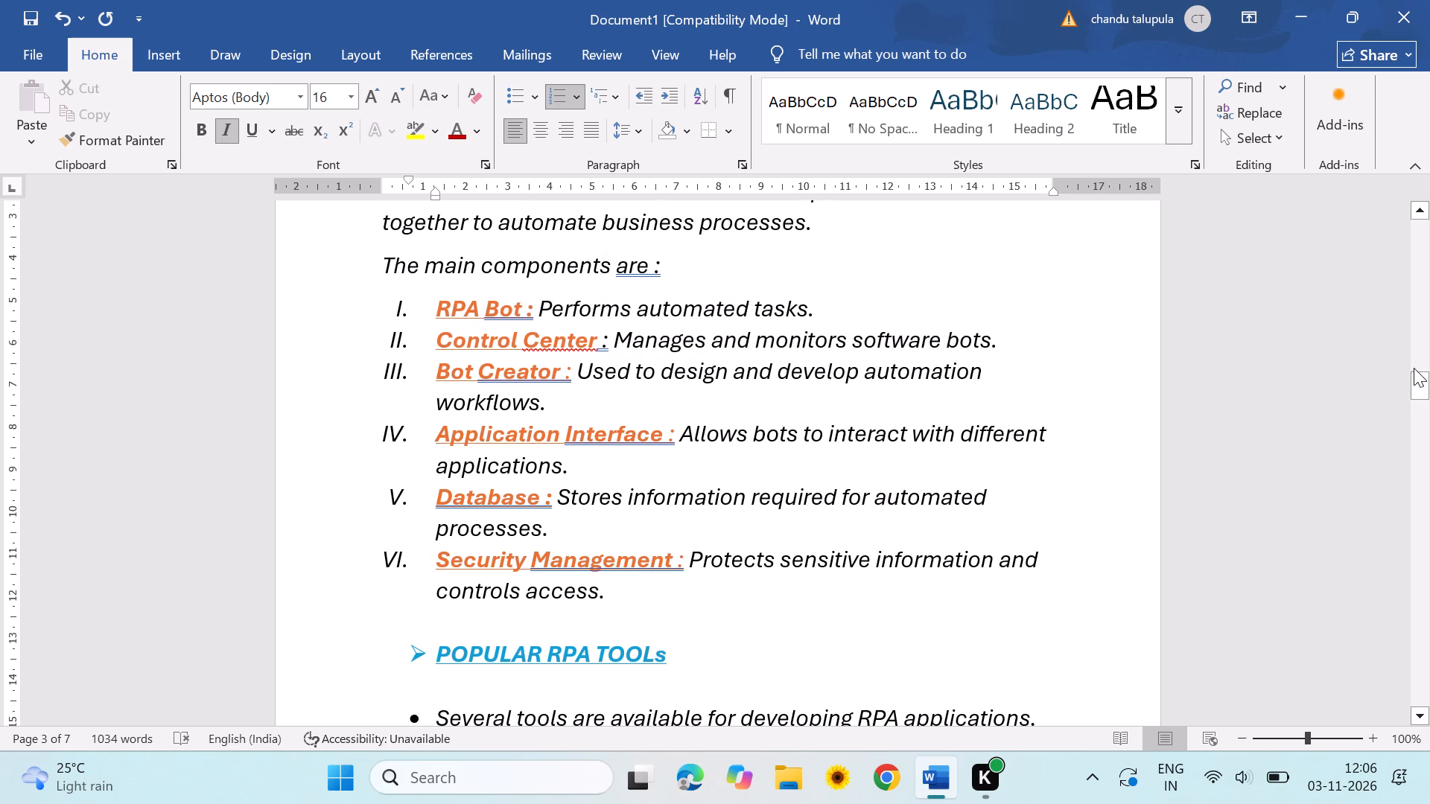
# Bold the subheadings "HYBRID RPA", "UNATTENDED RPA" and "Attended RPA" in the types of RPA section.
pyautogui.moveTo(1427, 386); pyautogui.dragTo(1423, 368)
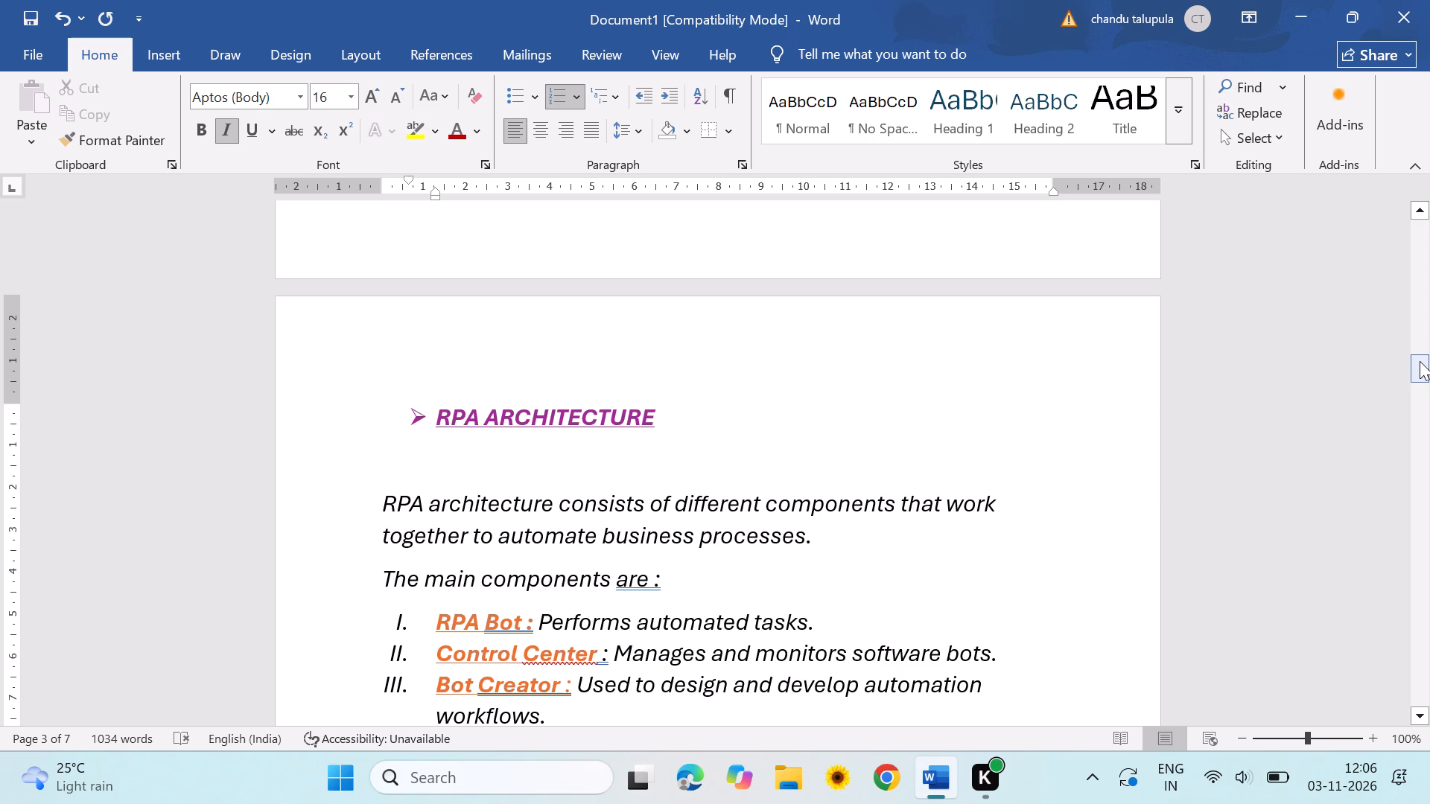
pyautogui.moveTo(1420, 361); pyautogui.dragTo(1417, 342)
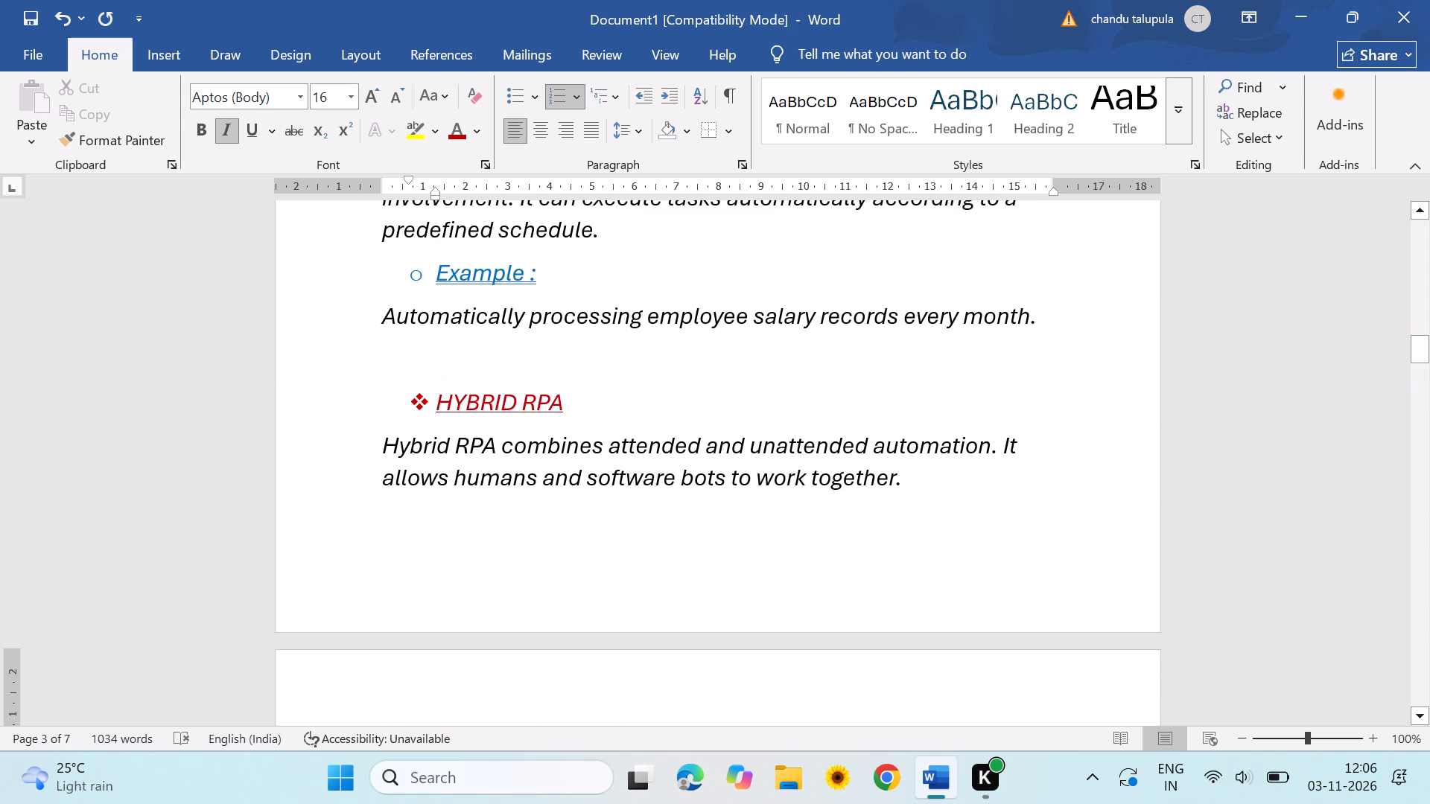
pyautogui.moveTo(436, 403); pyautogui.dragTo(609, 401)
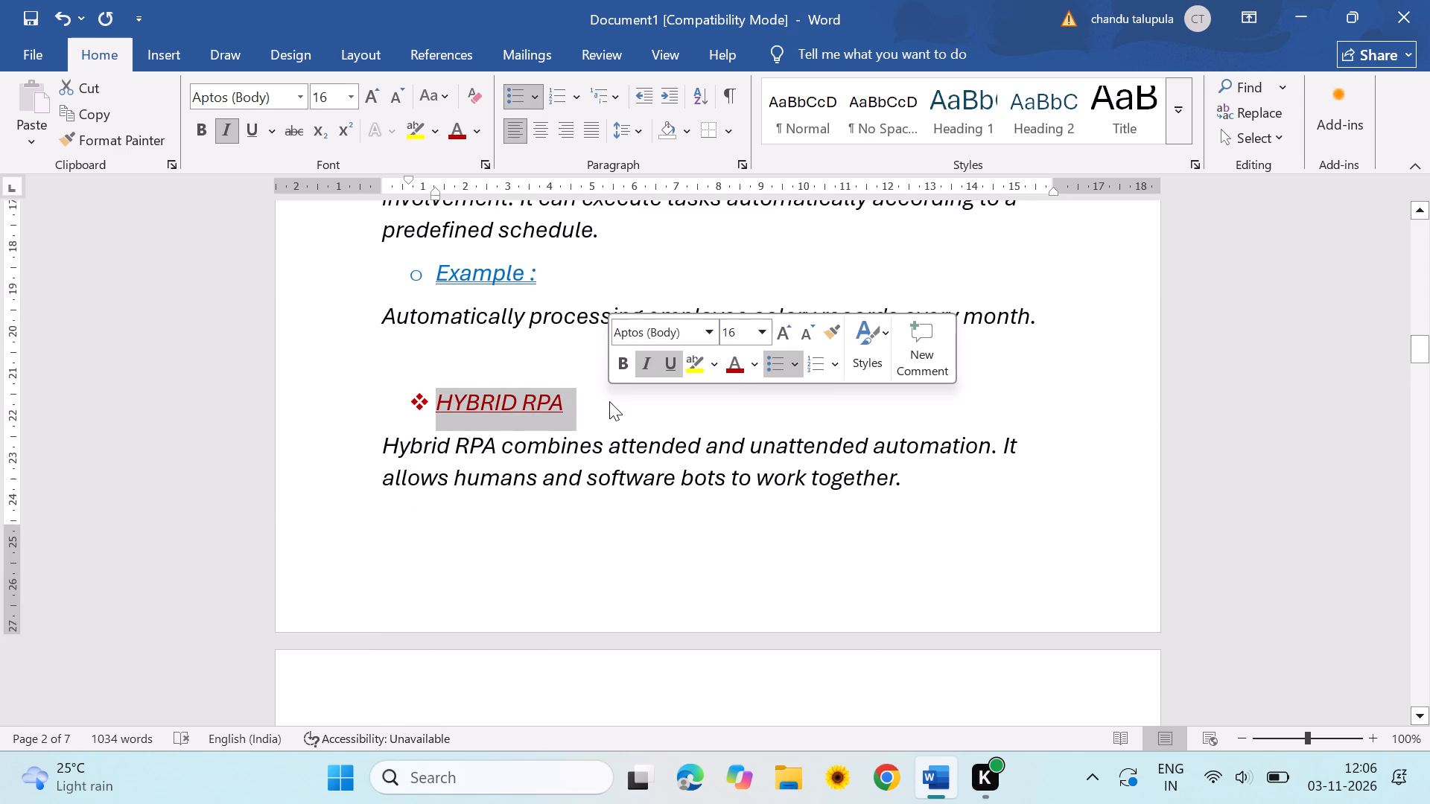
pyautogui.click(624, 360)
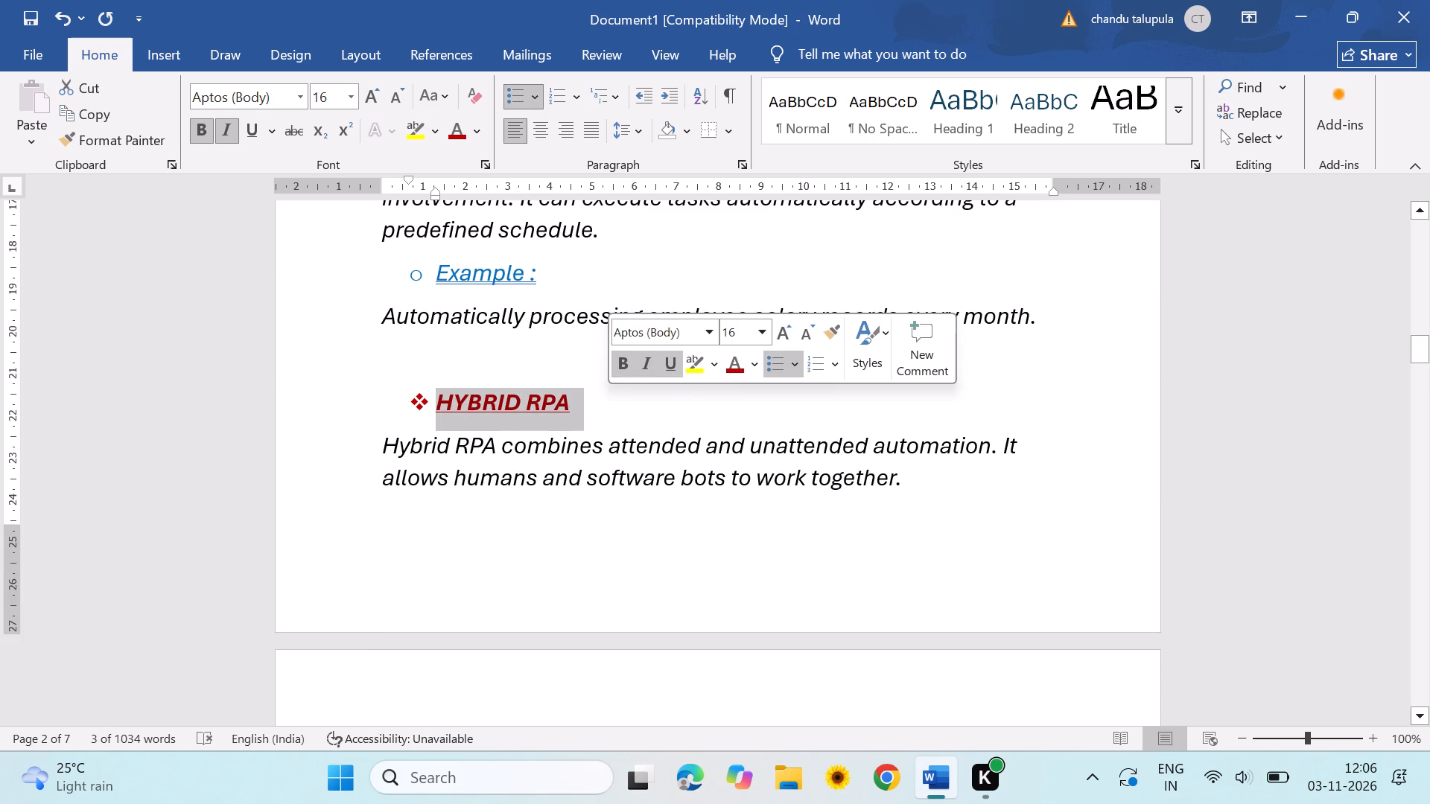
pyautogui.click(973, 463)
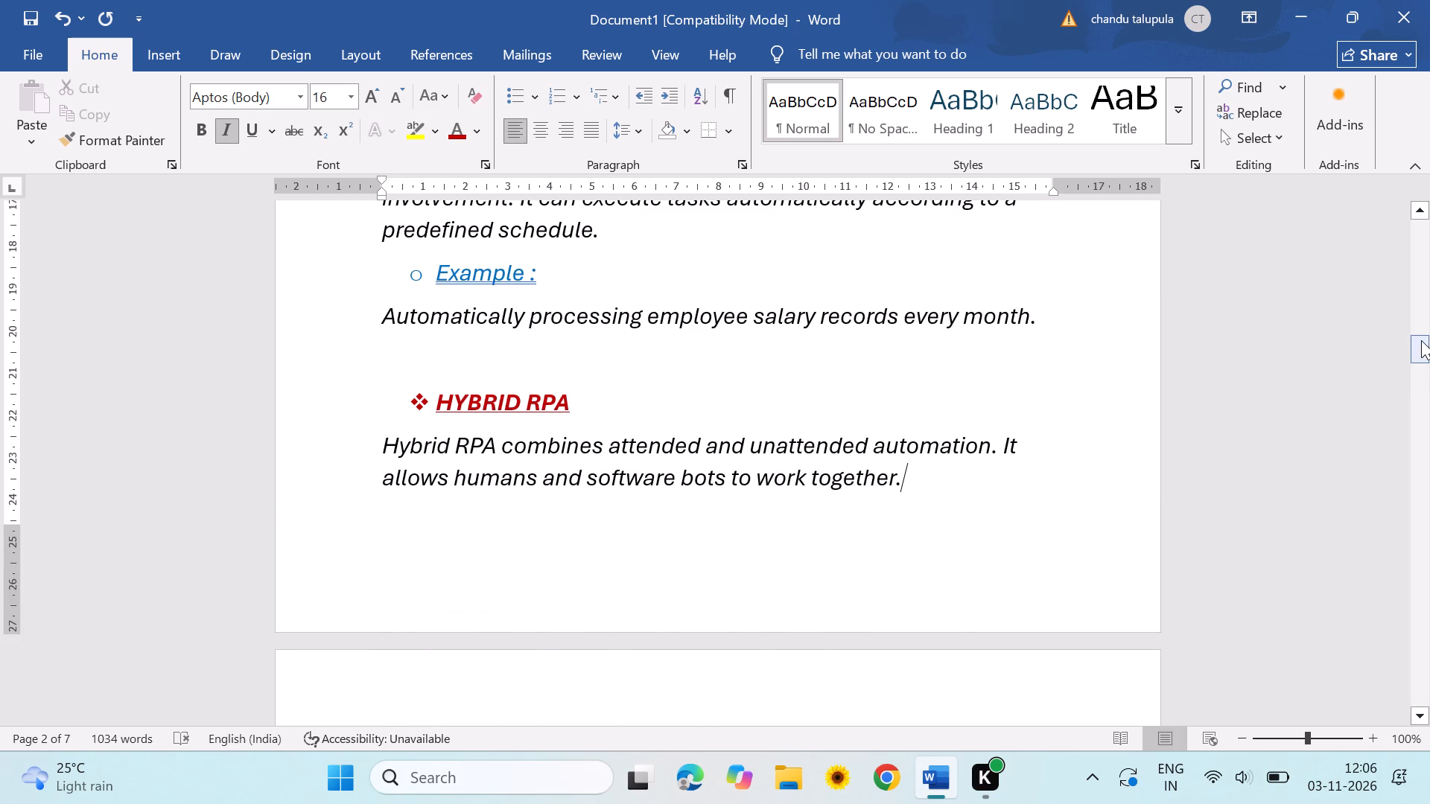
pyautogui.moveTo(1421, 340); pyautogui.dragTo(1422, 319)
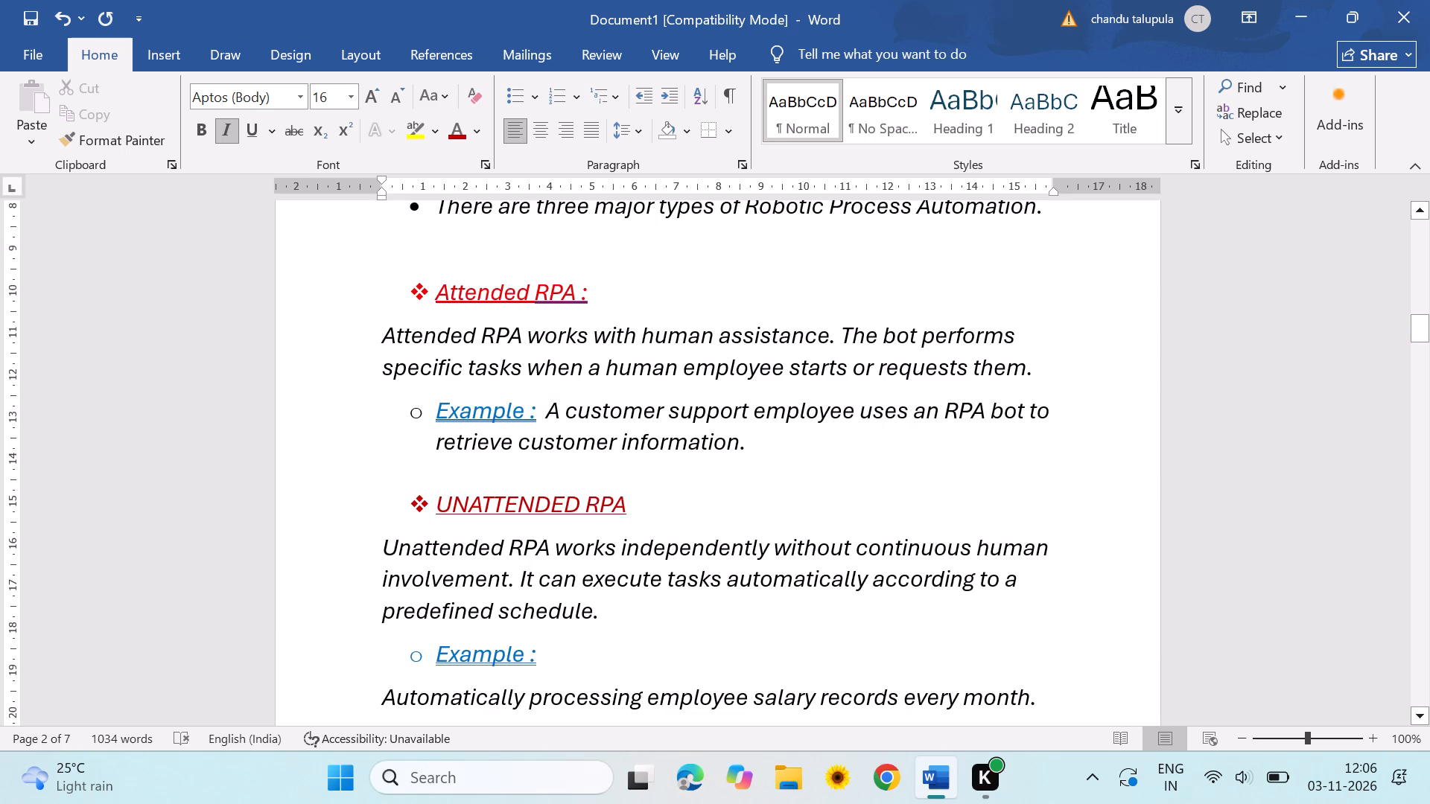
pyautogui.click(442, 505)
pyautogui.moveTo(442, 505); pyautogui.dragTo(626, 505)
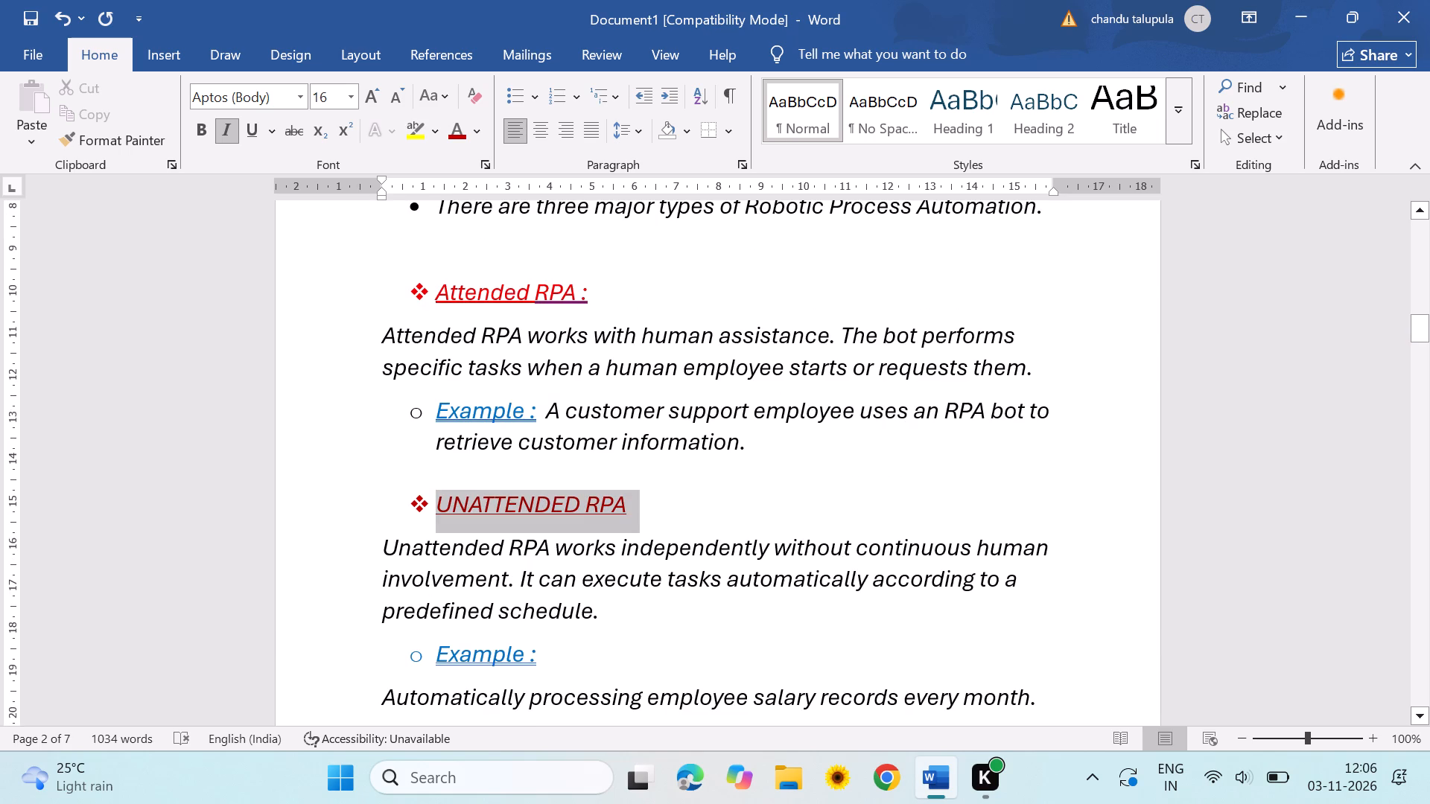
pyautogui.moveTo(626, 505); pyautogui.dragTo(625, 505)
pyautogui.click(643, 461)
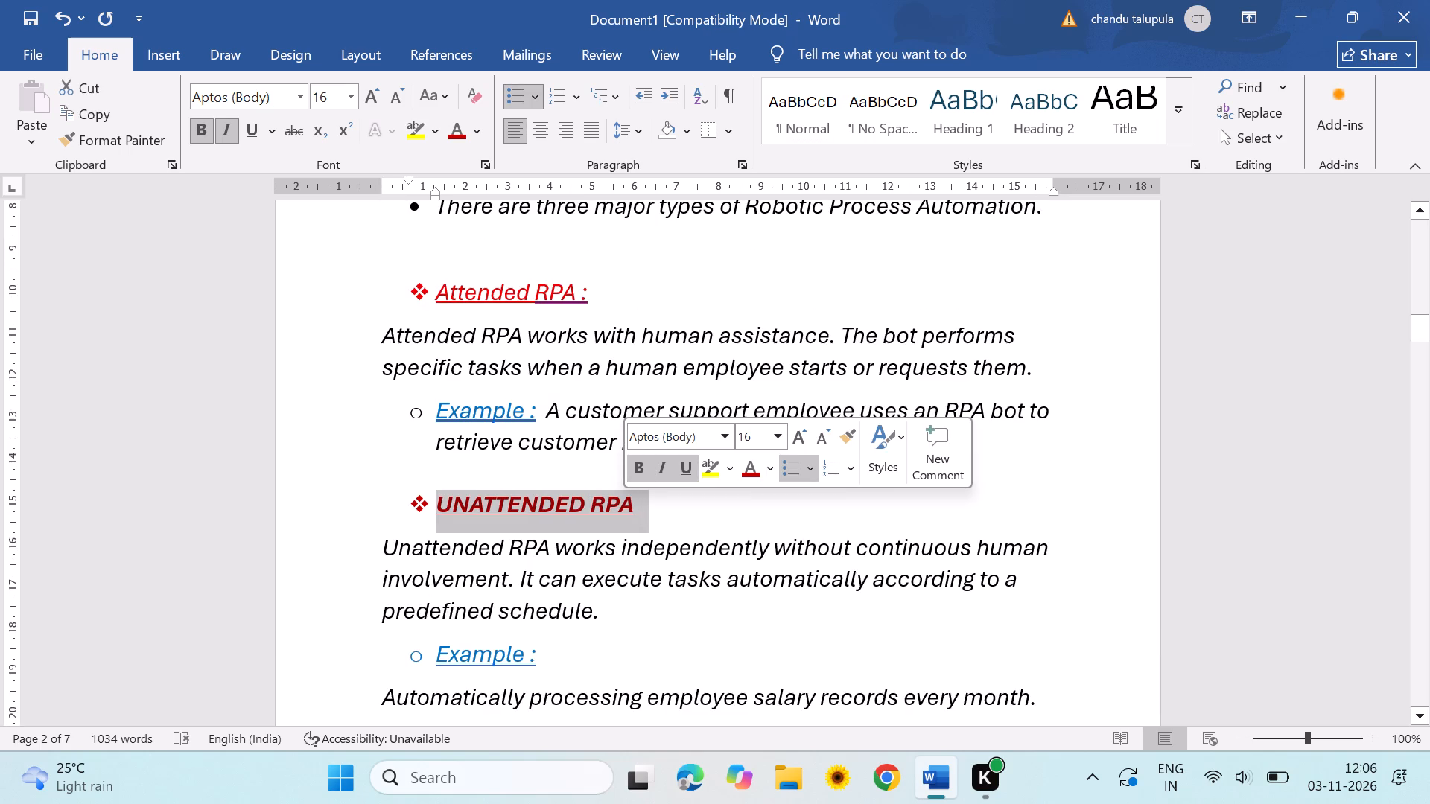
pyautogui.moveTo(432, 287); pyautogui.dragTo(599, 284)
pyautogui.click(616, 243)
pyautogui.click(743, 314)
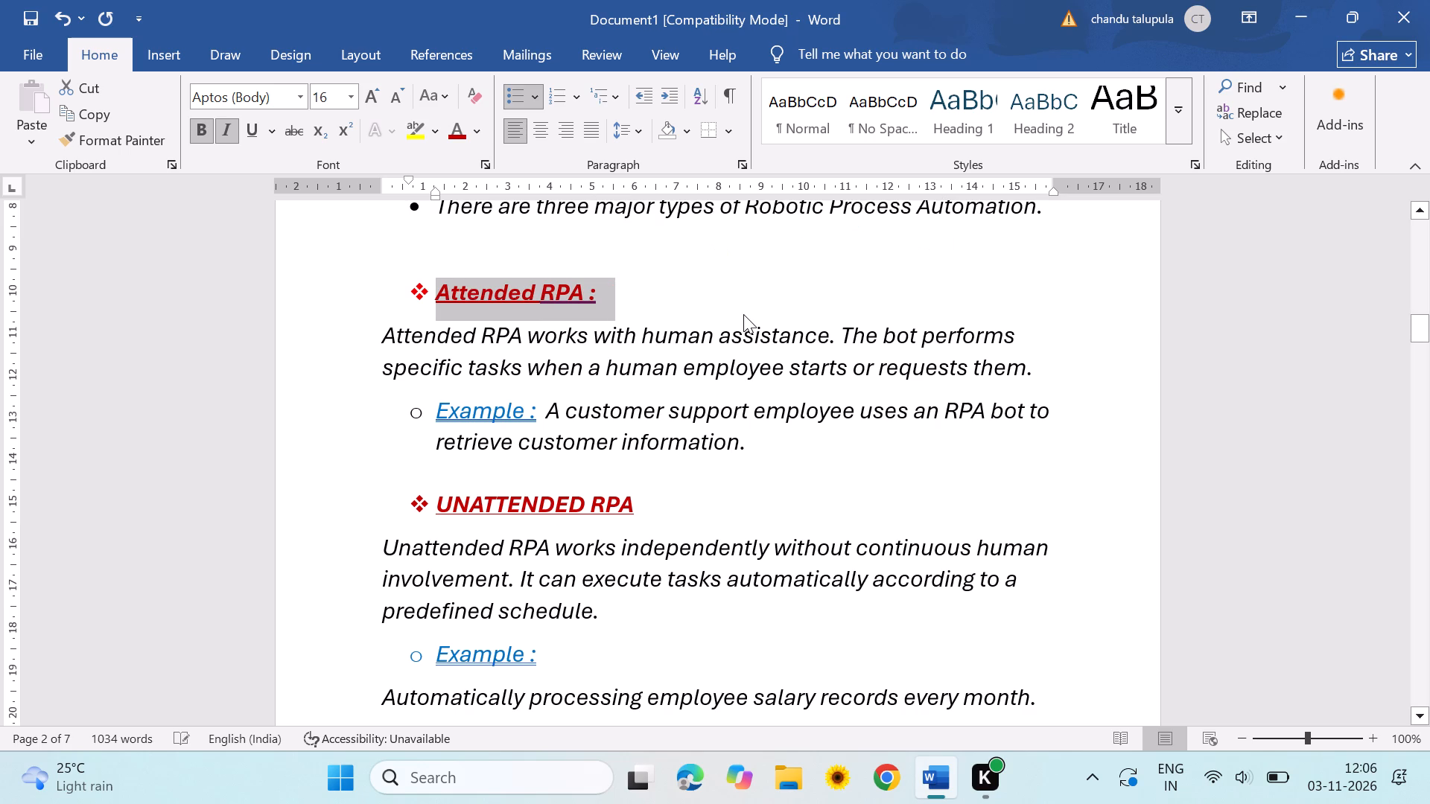
# Bold the bullet labels "Monitoring" and "Task Execution" in the working process list above the types of RPA section.
pyautogui.moveTo(1429, 331); pyautogui.dragTo(1428, 316)
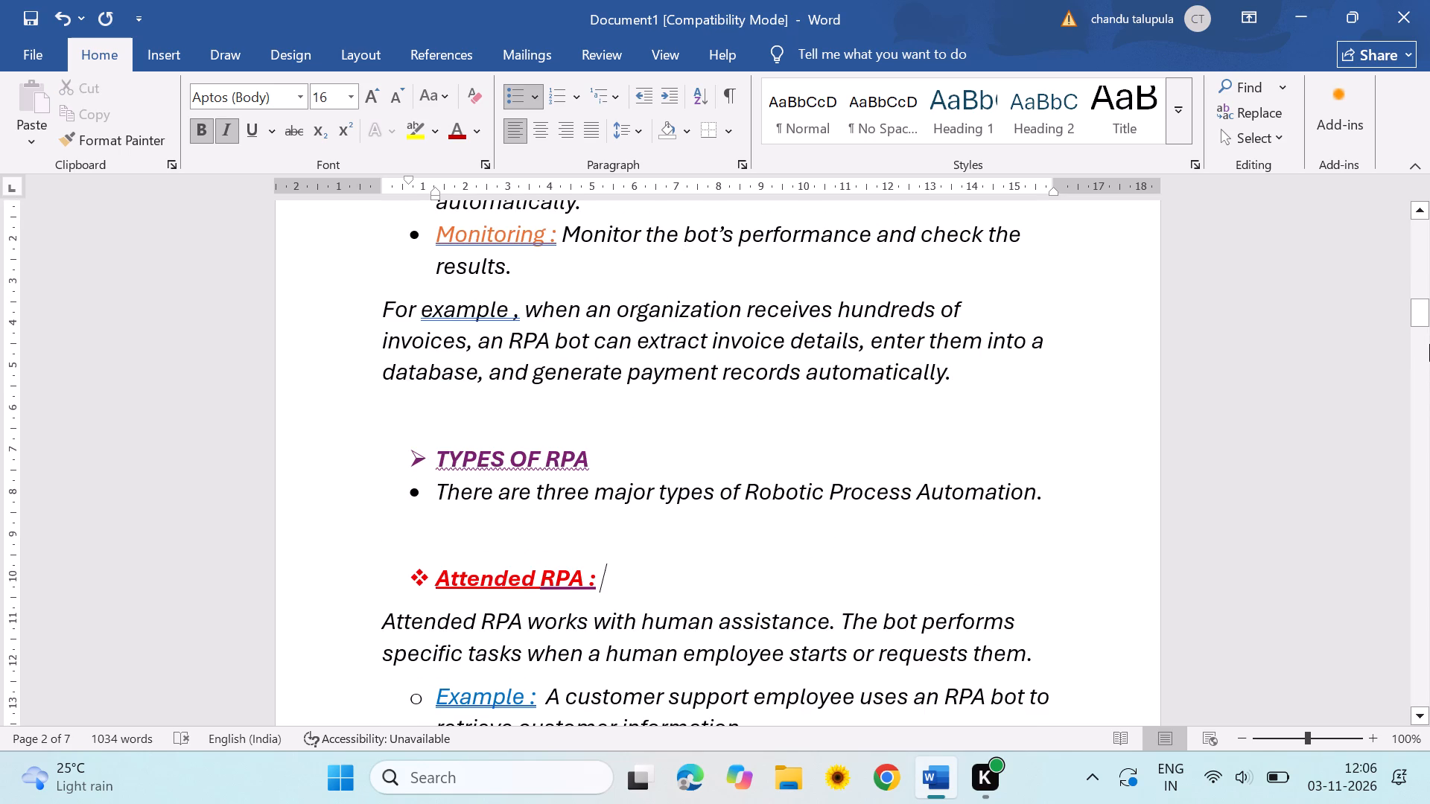
pyautogui.moveTo(1423, 310); pyautogui.dragTo(1423, 295)
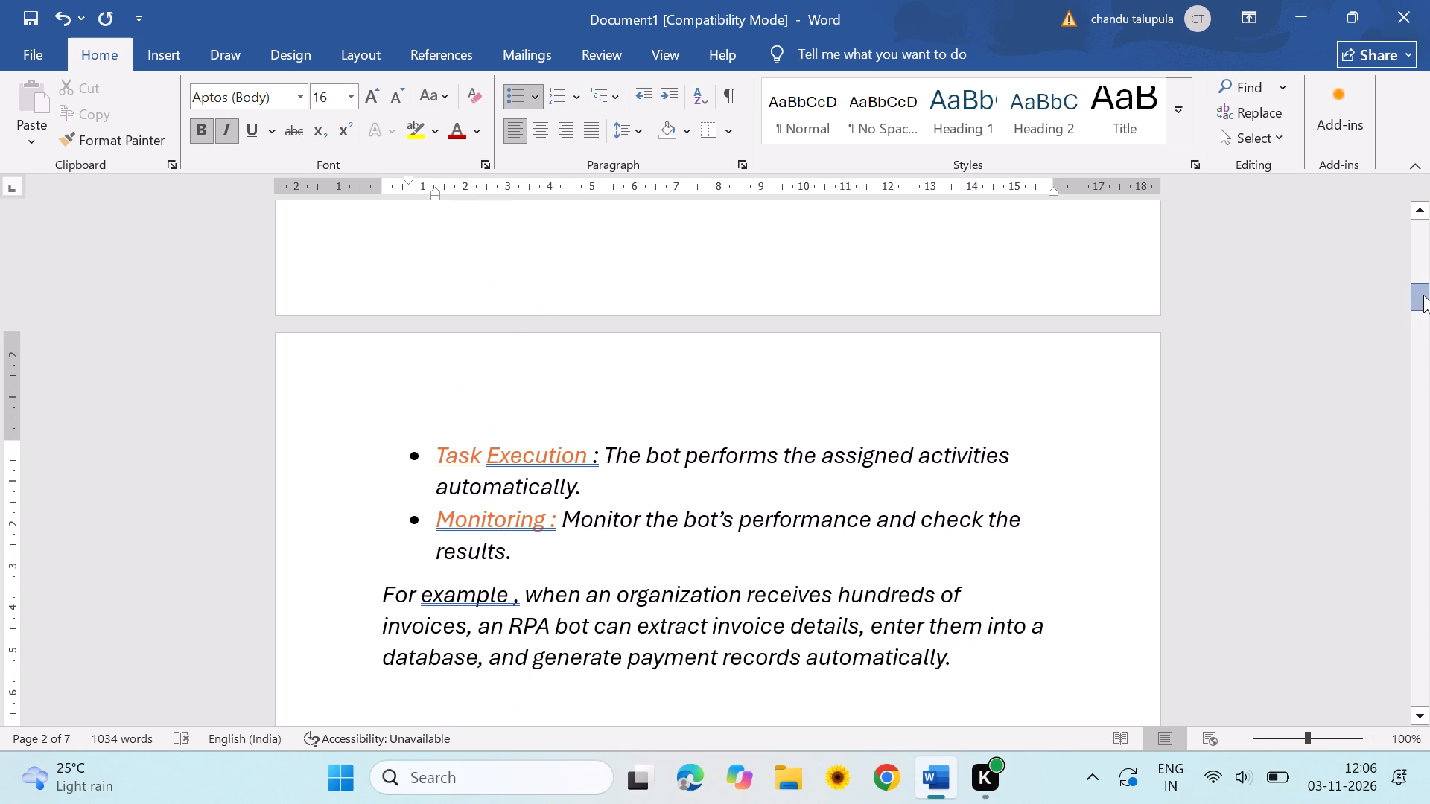
pyautogui.moveTo(428, 523); pyautogui.dragTo(551, 518)
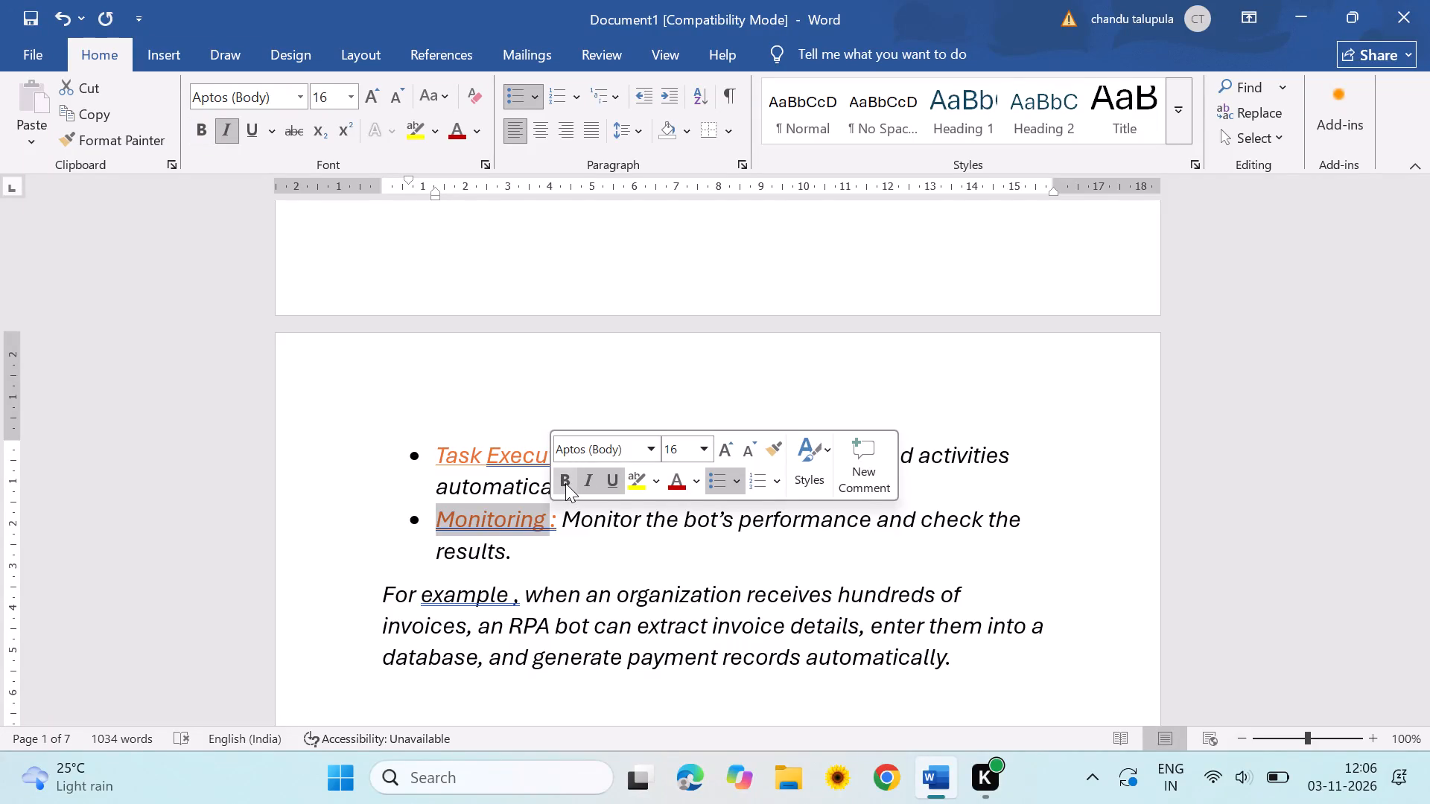
pyautogui.click(565, 483)
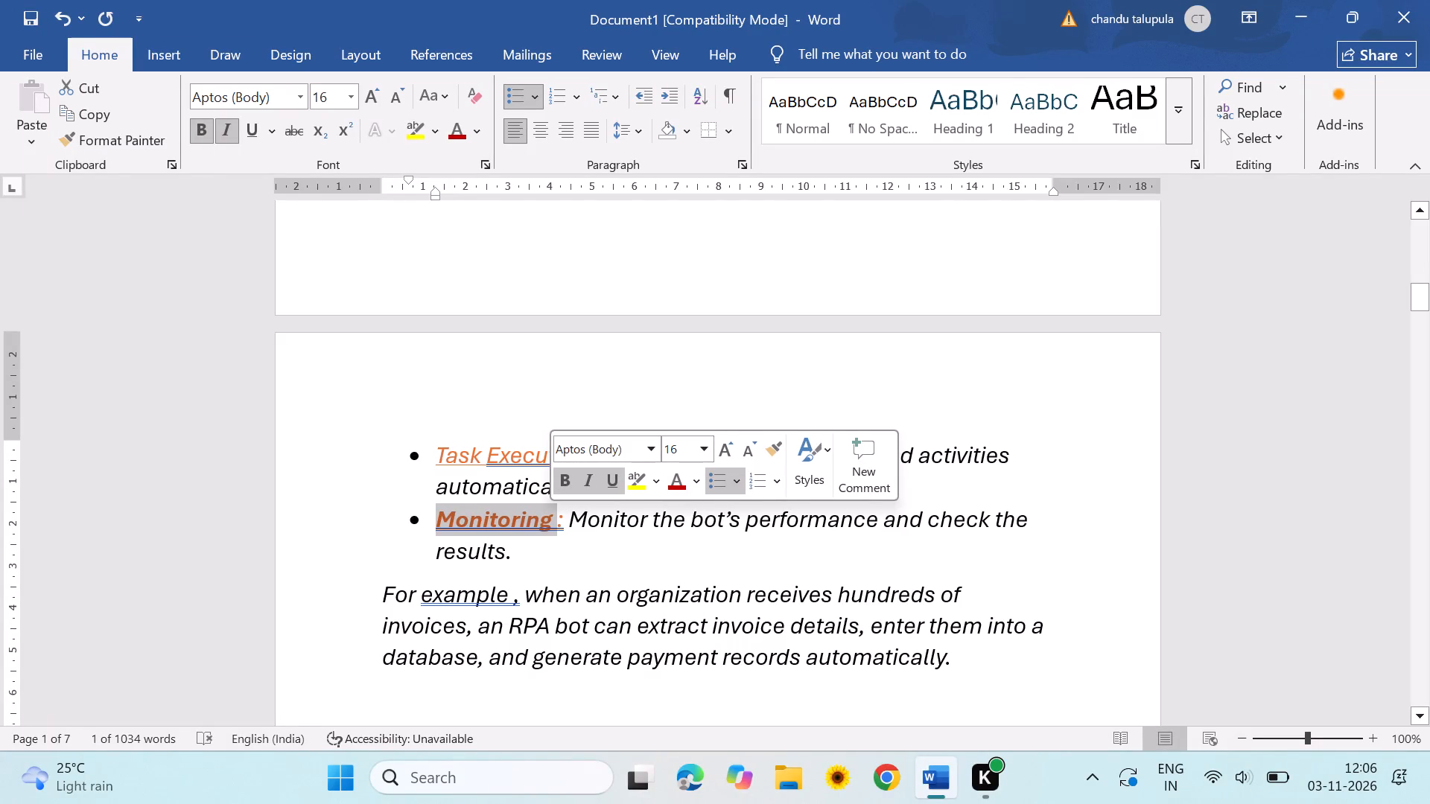
pyautogui.moveTo(433, 453); pyautogui.dragTo(608, 439)
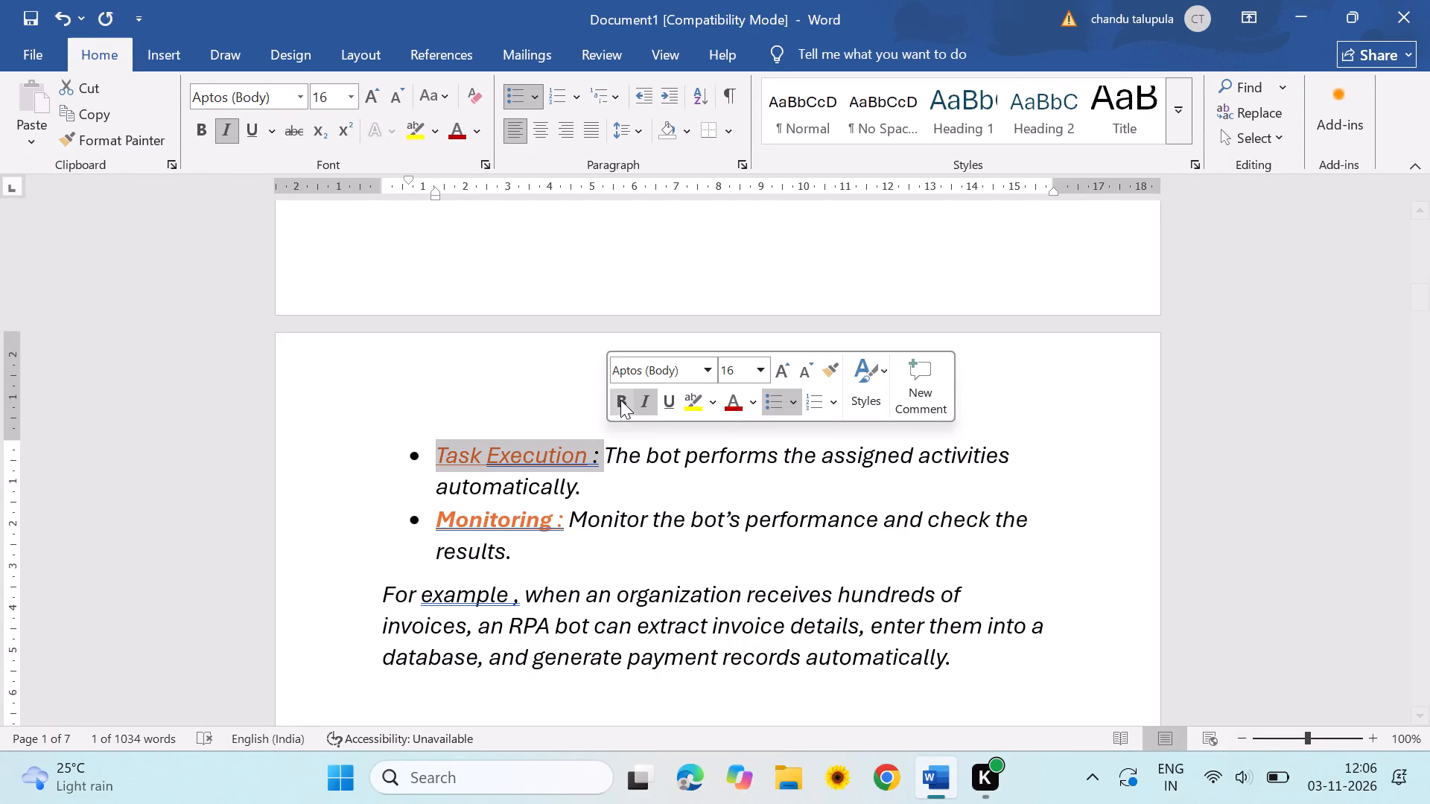
pyautogui.click(620, 399)
pyautogui.click(686, 465)
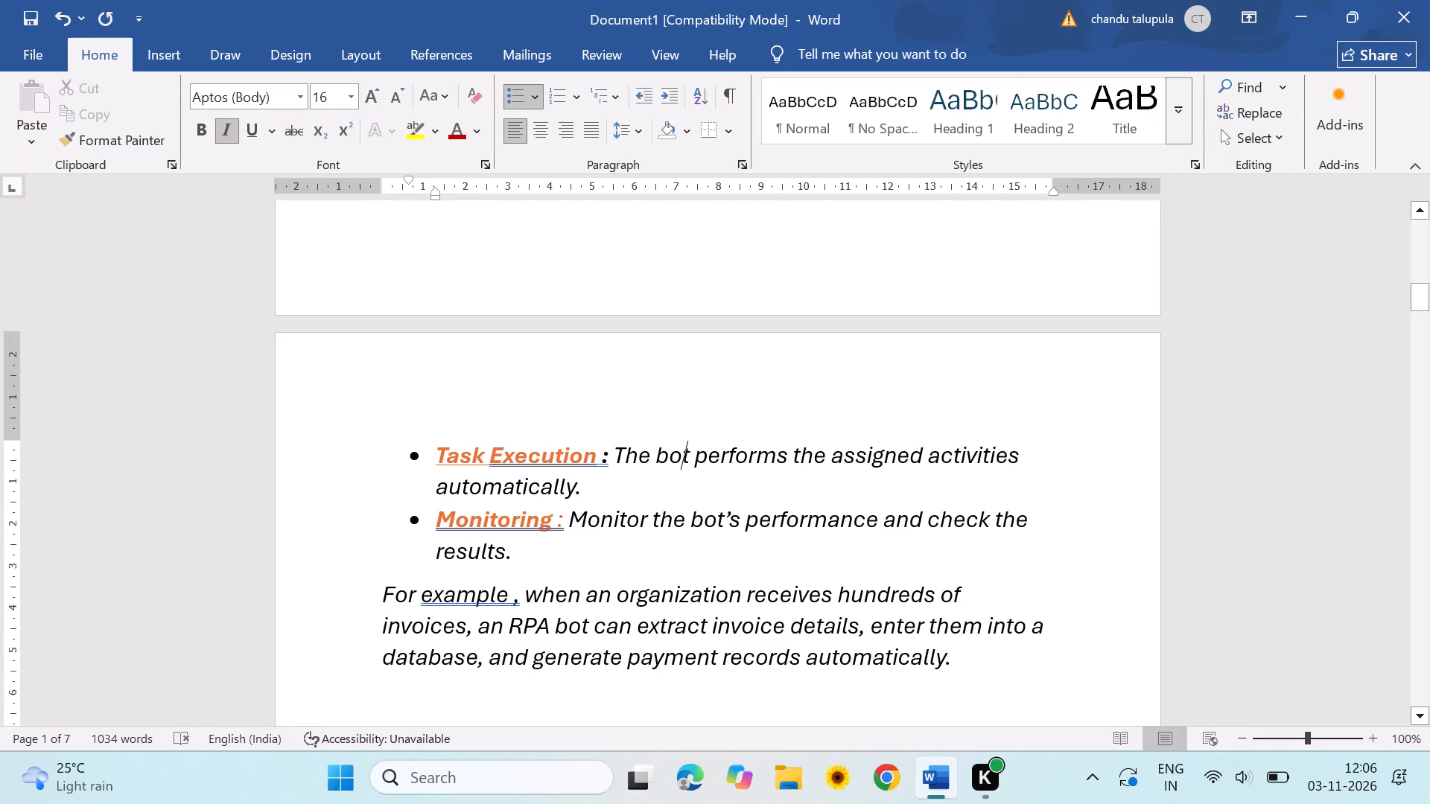
# Bold the bullet labels "Bot Development", "Process Design" and "Task Identification" in the working process list on page 1.
pyautogui.moveTo(1422, 297); pyautogui.dragTo(1422, 280)
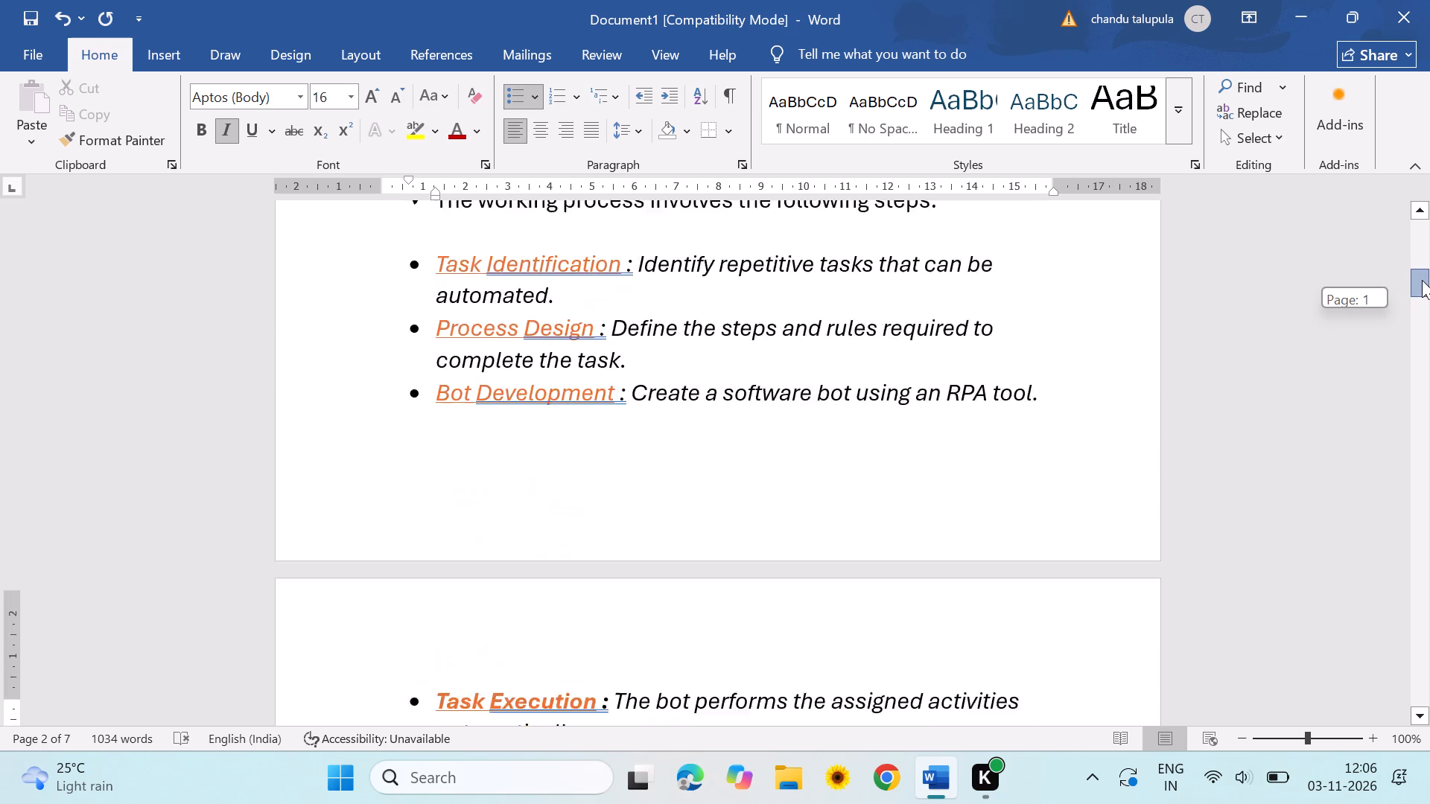
pyautogui.moveTo(1422, 280); pyautogui.dragTo(1422, 279)
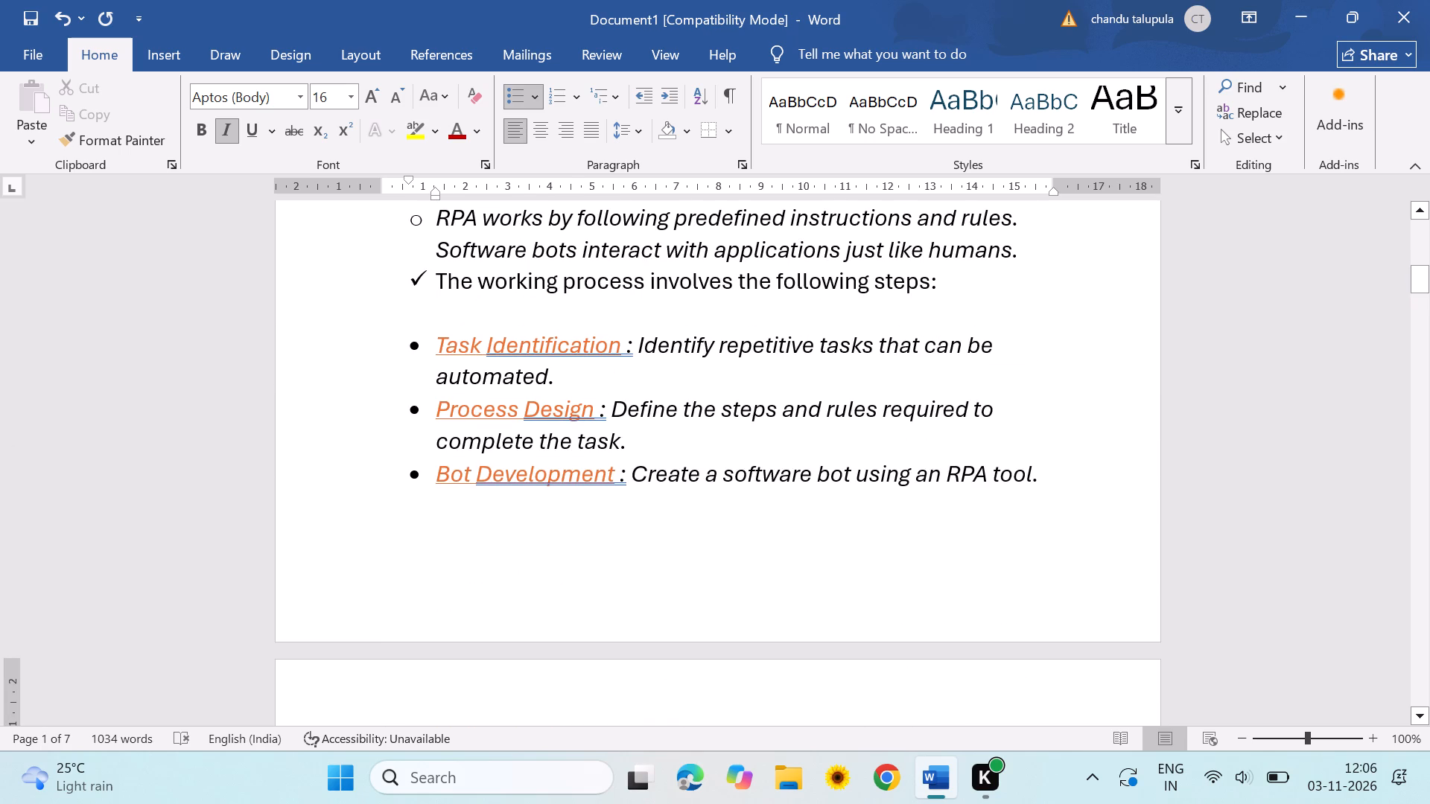
pyautogui.moveTo(438, 471); pyautogui.dragTo(581, 478)
pyautogui.click(595, 441)
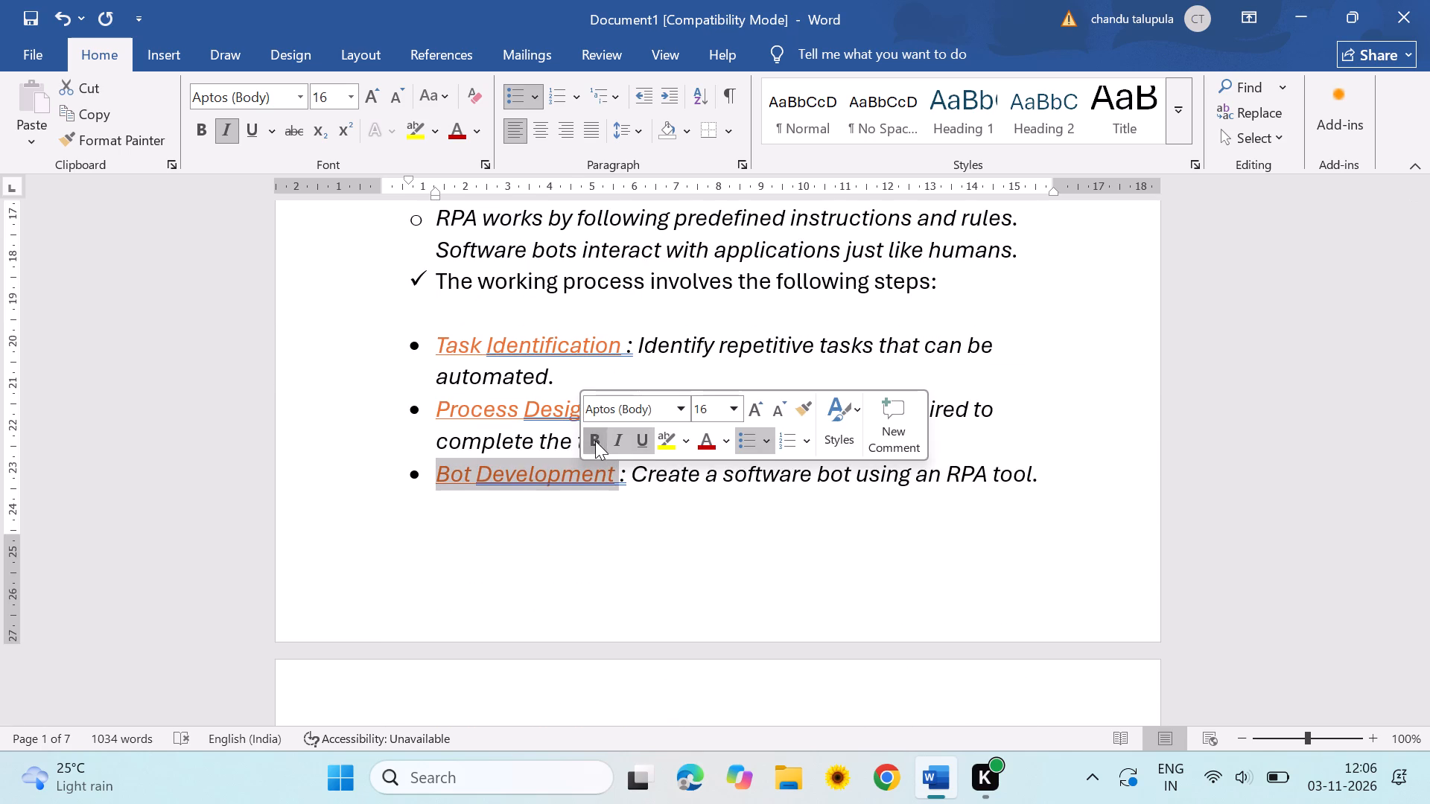
pyautogui.moveTo(431, 409); pyautogui.dragTo(584, 409)
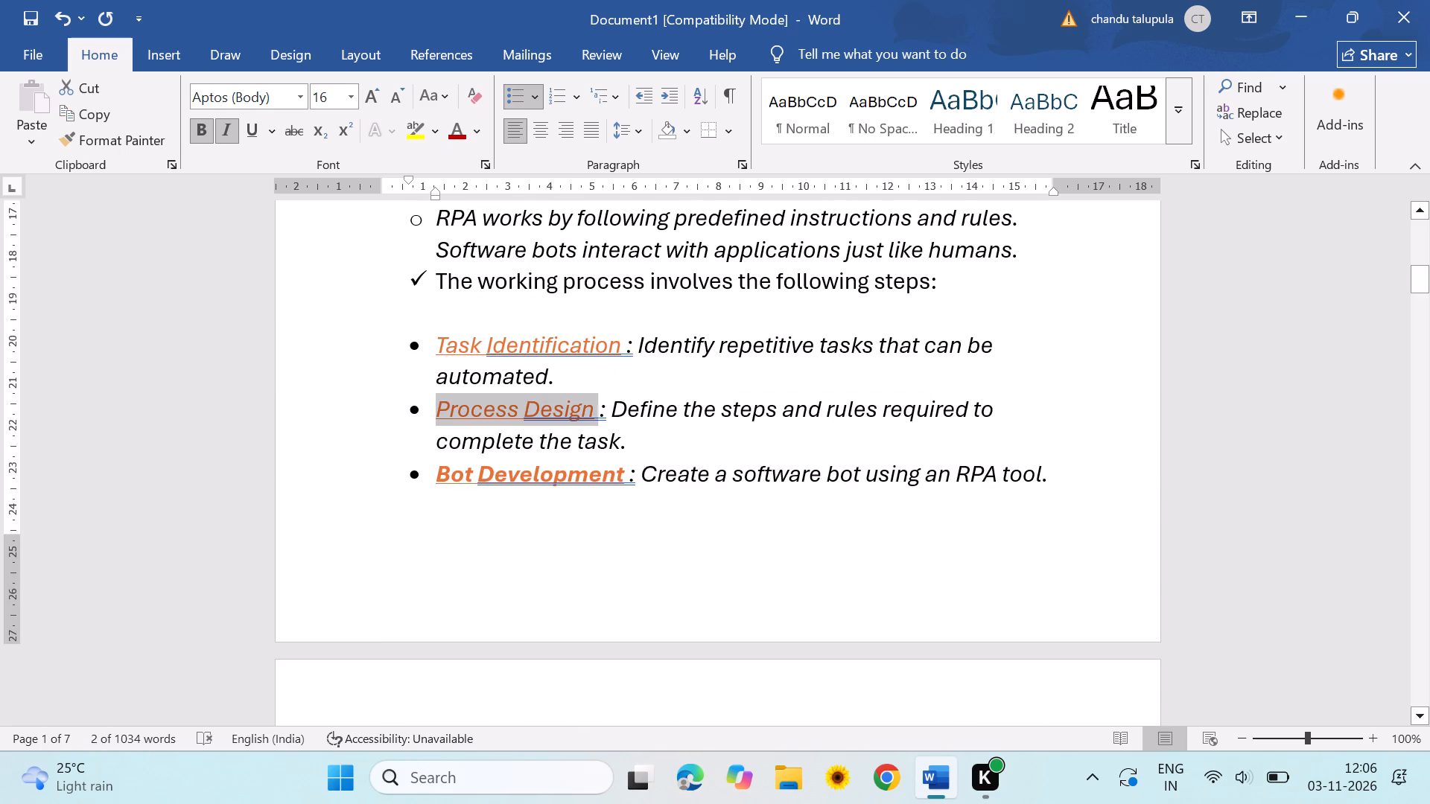
pyautogui.moveTo(584, 409); pyautogui.dragTo(611, 403)
pyautogui.click(620, 366)
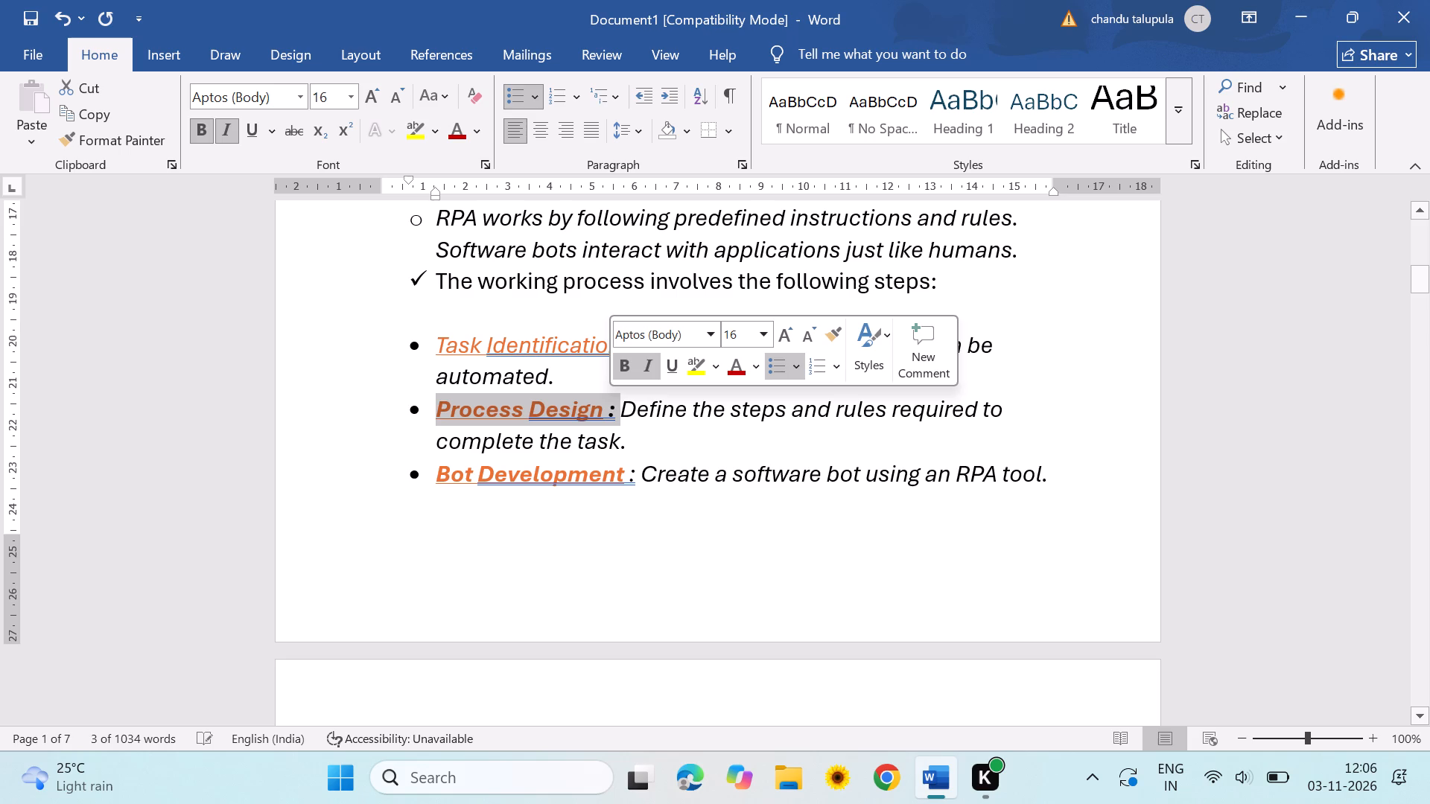
pyautogui.moveTo(422, 334); pyautogui.dragTo(597, 331)
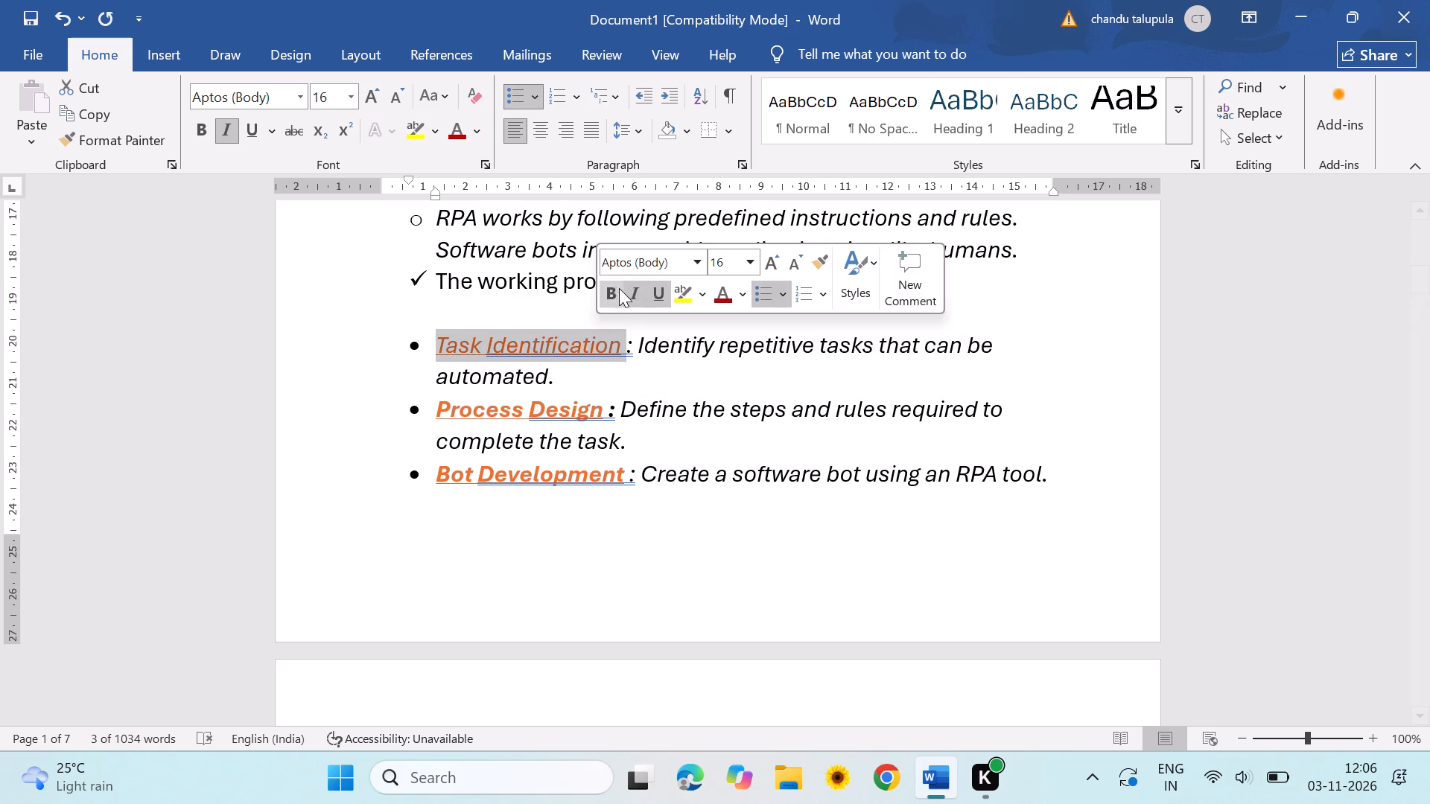
pyautogui.click(611, 289)
pyautogui.click(873, 366)
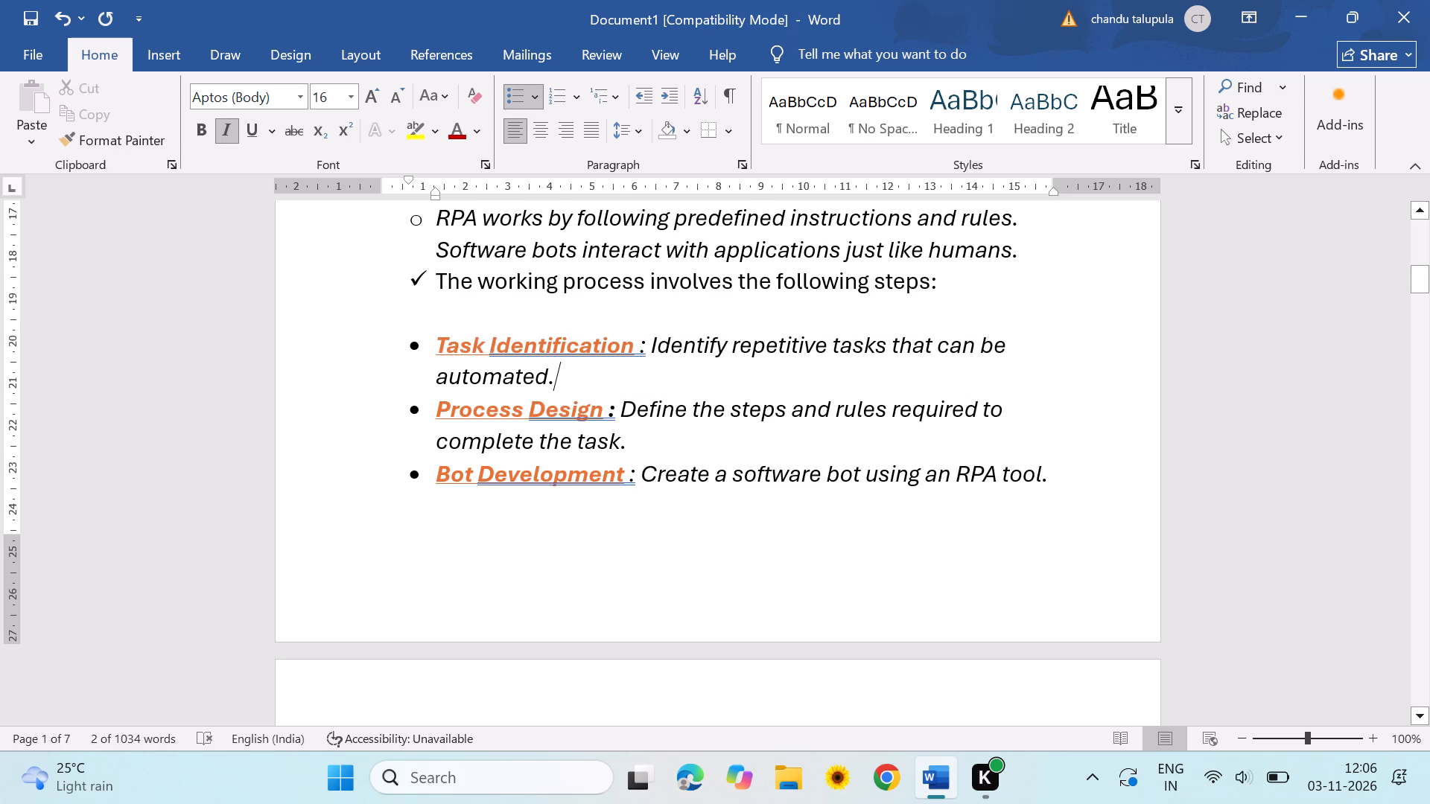
# Bold the heading "INTRODUCTION TO ROBOTIC PROCESS A UTOMATION" below the document title on page 1.
pyautogui.moveTo(1424, 281); pyautogui.dragTo(1423, 271)
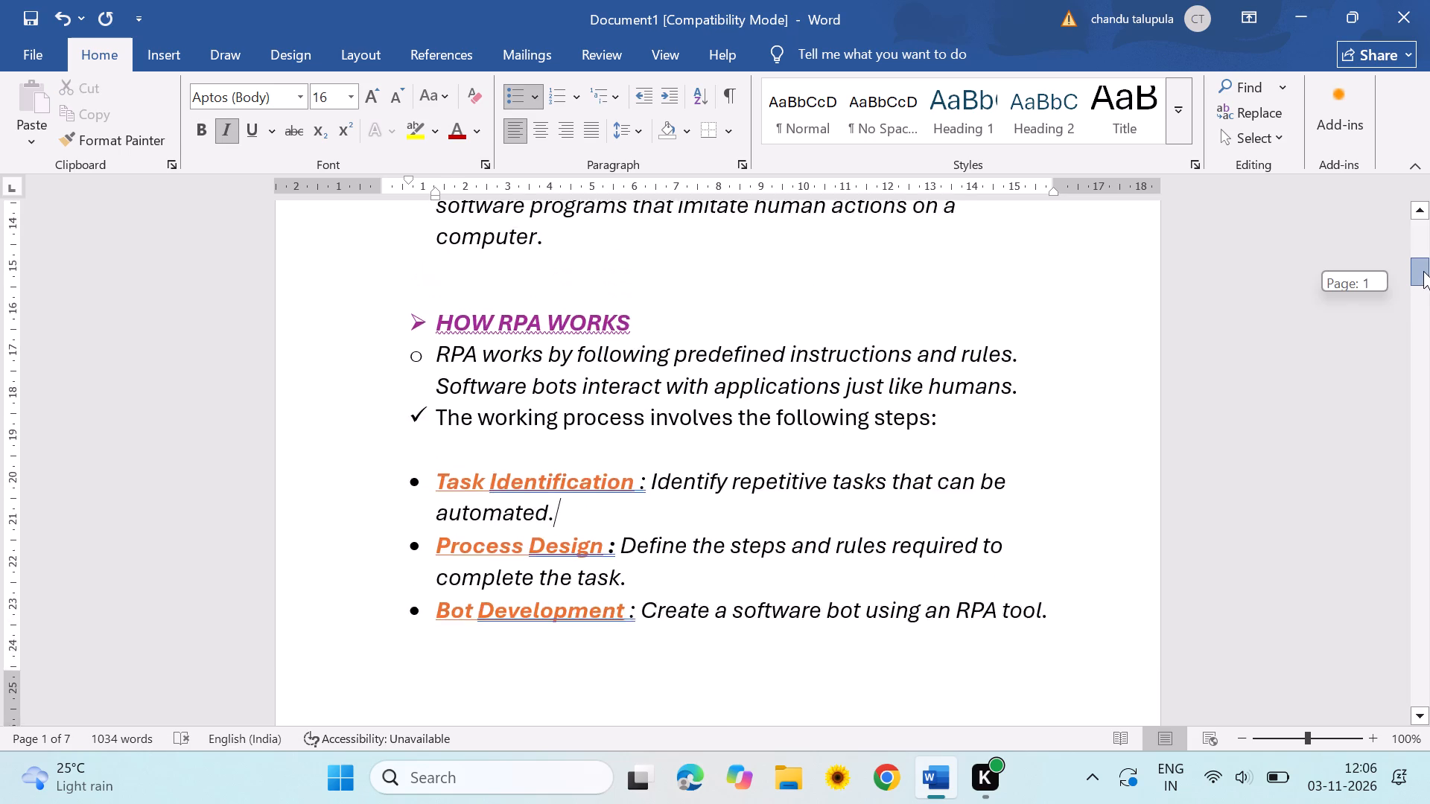
pyautogui.moveTo(1423, 271); pyautogui.dragTo(1423, 266)
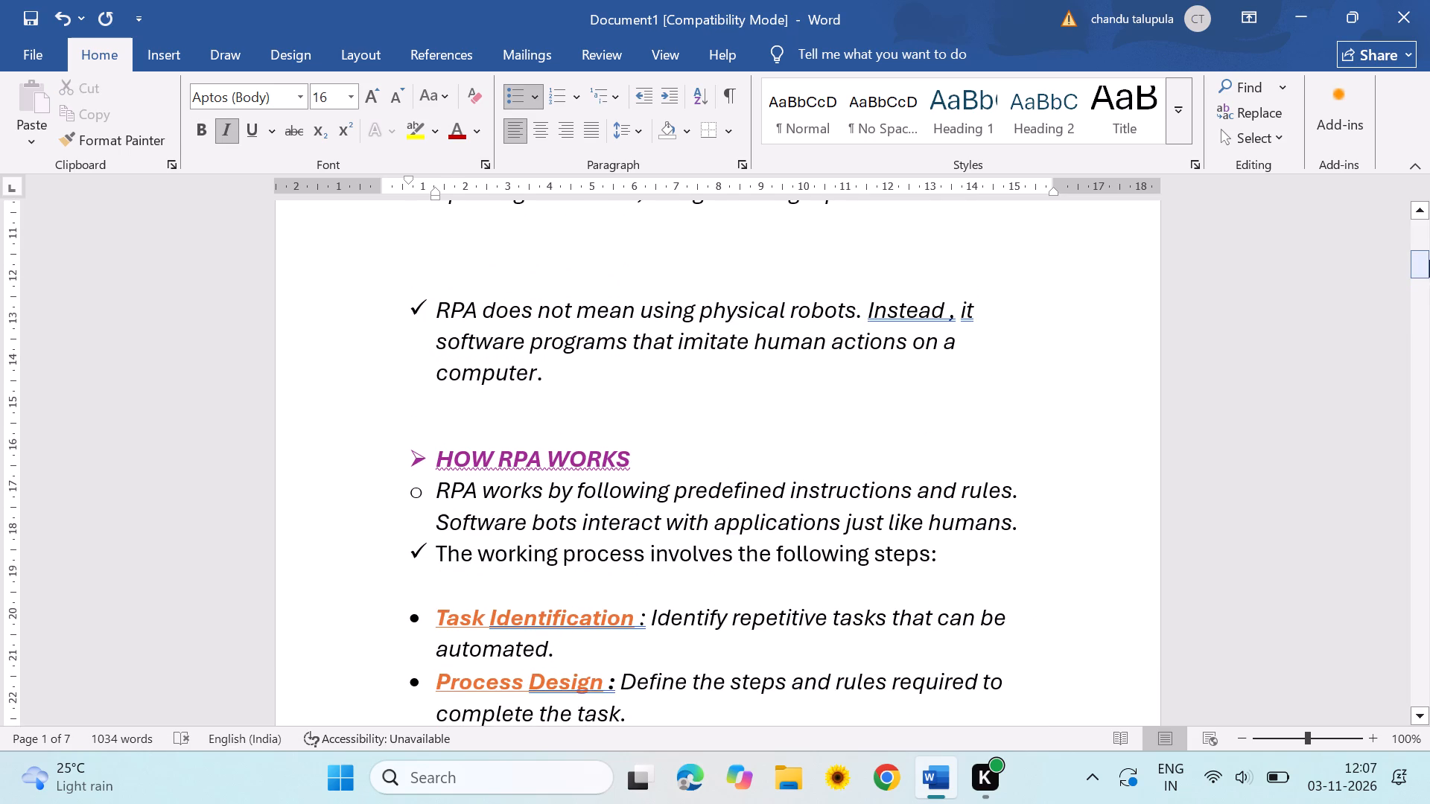
pyautogui.moveTo(1429, 259); pyautogui.dragTo(1429, 240)
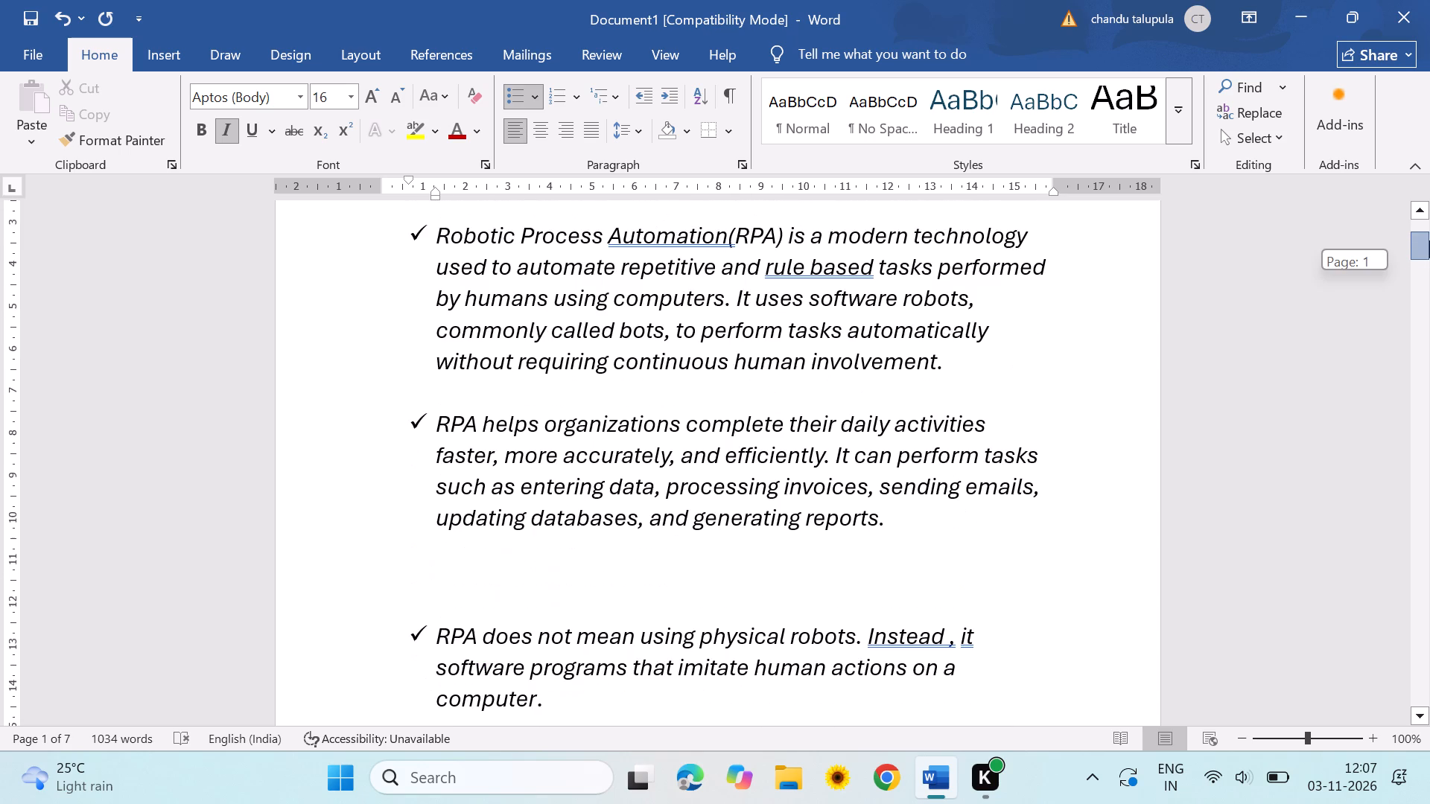
pyautogui.moveTo(1429, 240); pyautogui.dragTo(1429, 232)
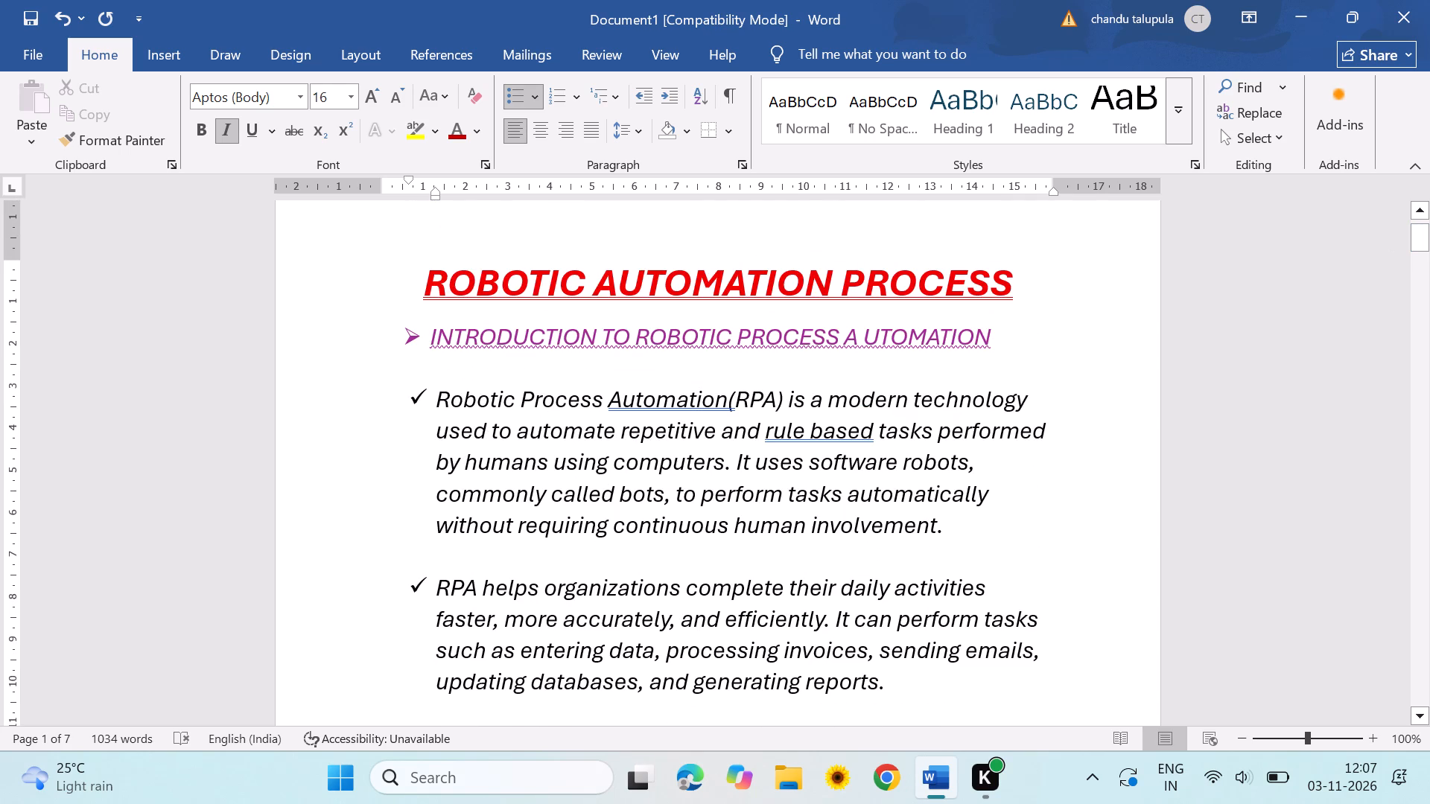
pyautogui.moveTo(432, 339); pyautogui.dragTo(749, 346)
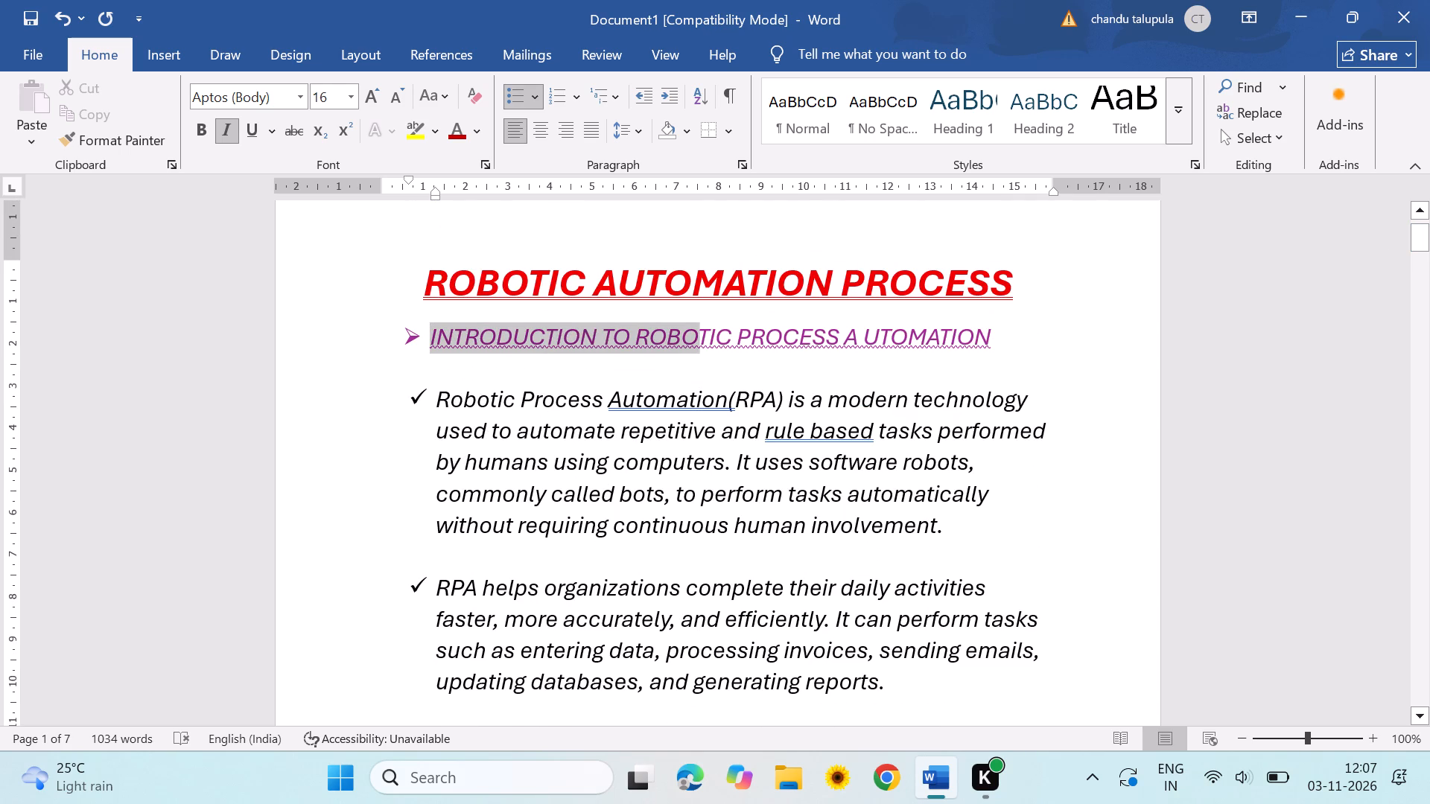
pyautogui.moveTo(749, 346); pyautogui.dragTo(971, 325)
pyautogui.click(985, 292)
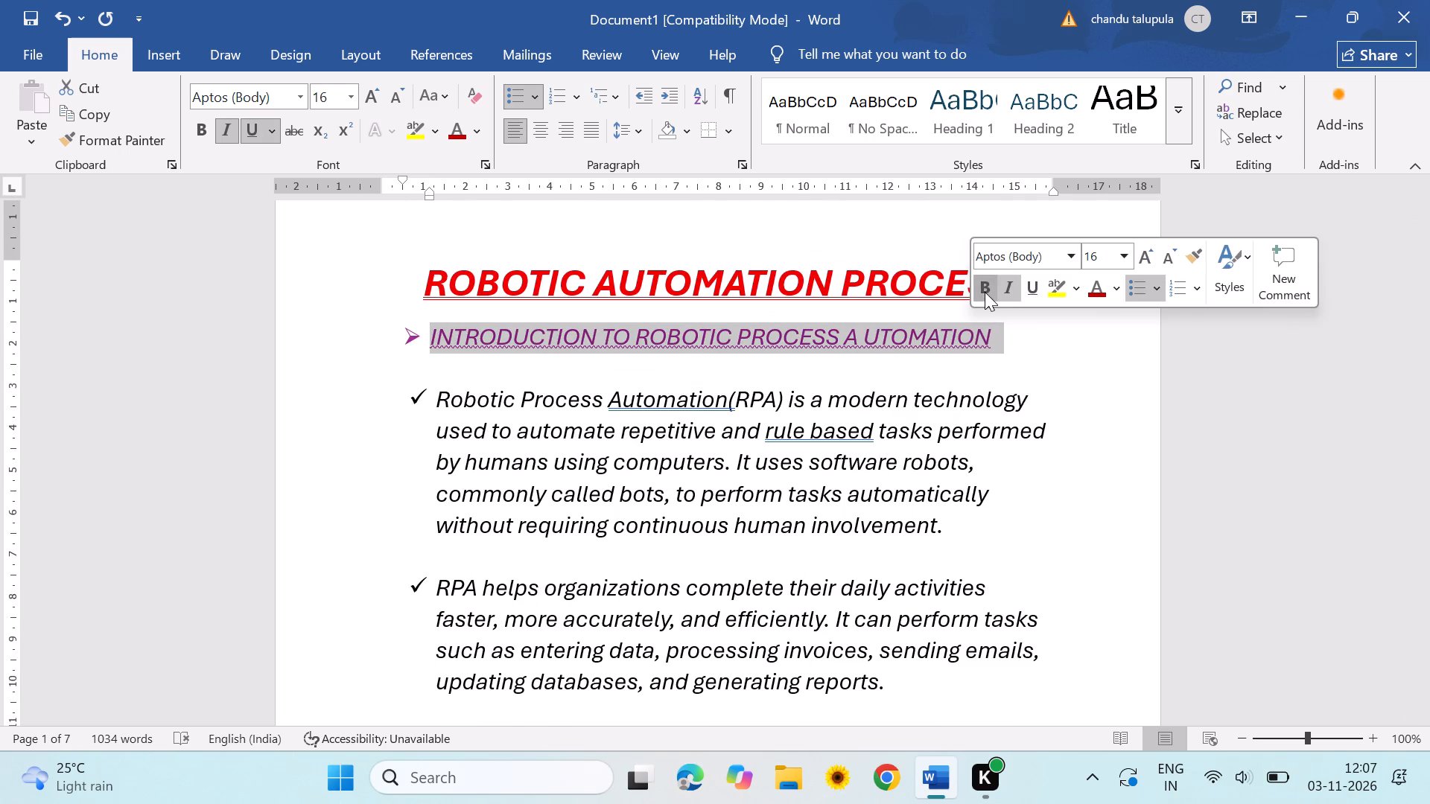
pyautogui.click(1096, 365)
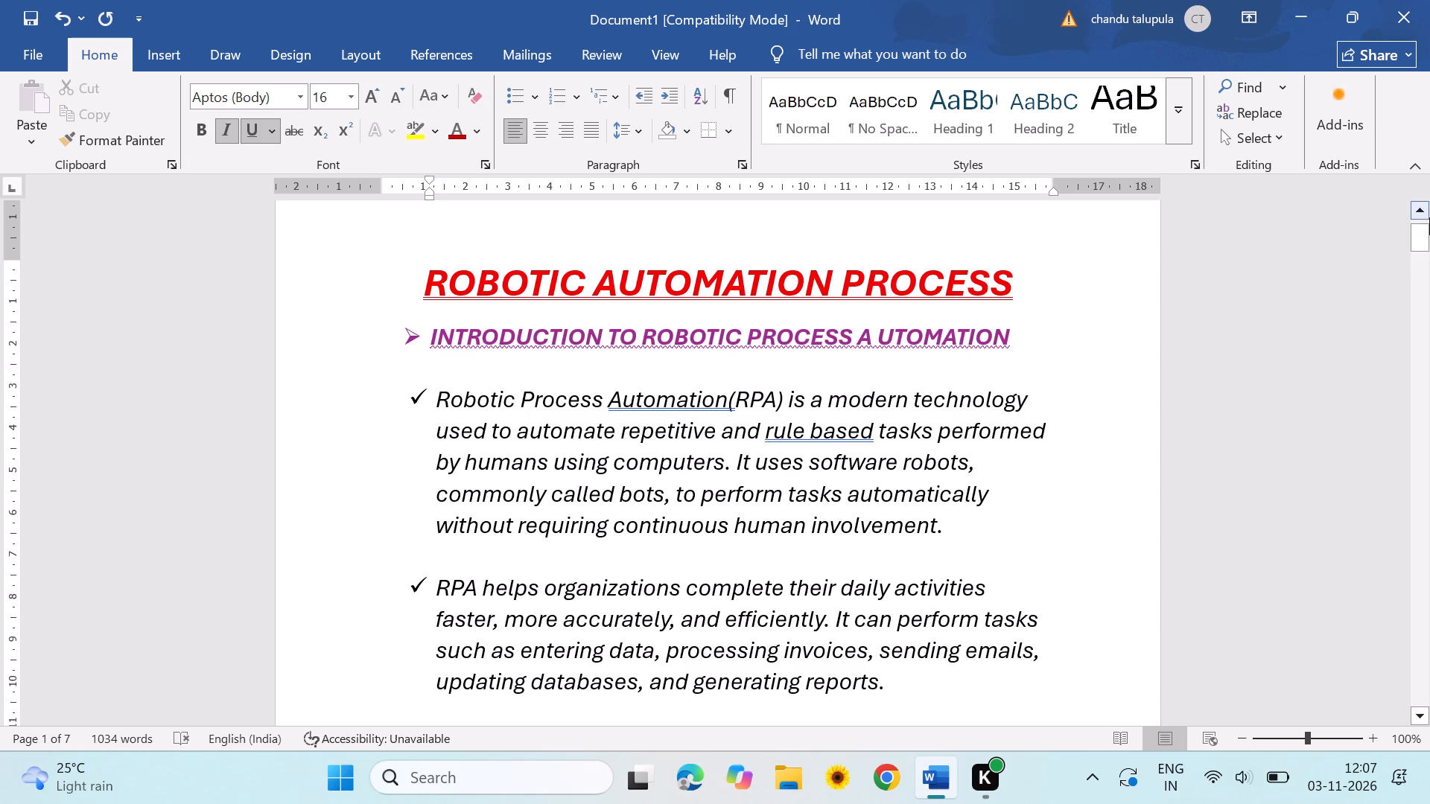
# Bold the subheadings "TRADITIONAL AUTOMATION" and "RPA :" in the section on the difference between RPA and traditional automation.
pyautogui.moveTo(1424, 229); pyautogui.dragTo(1423, 272)
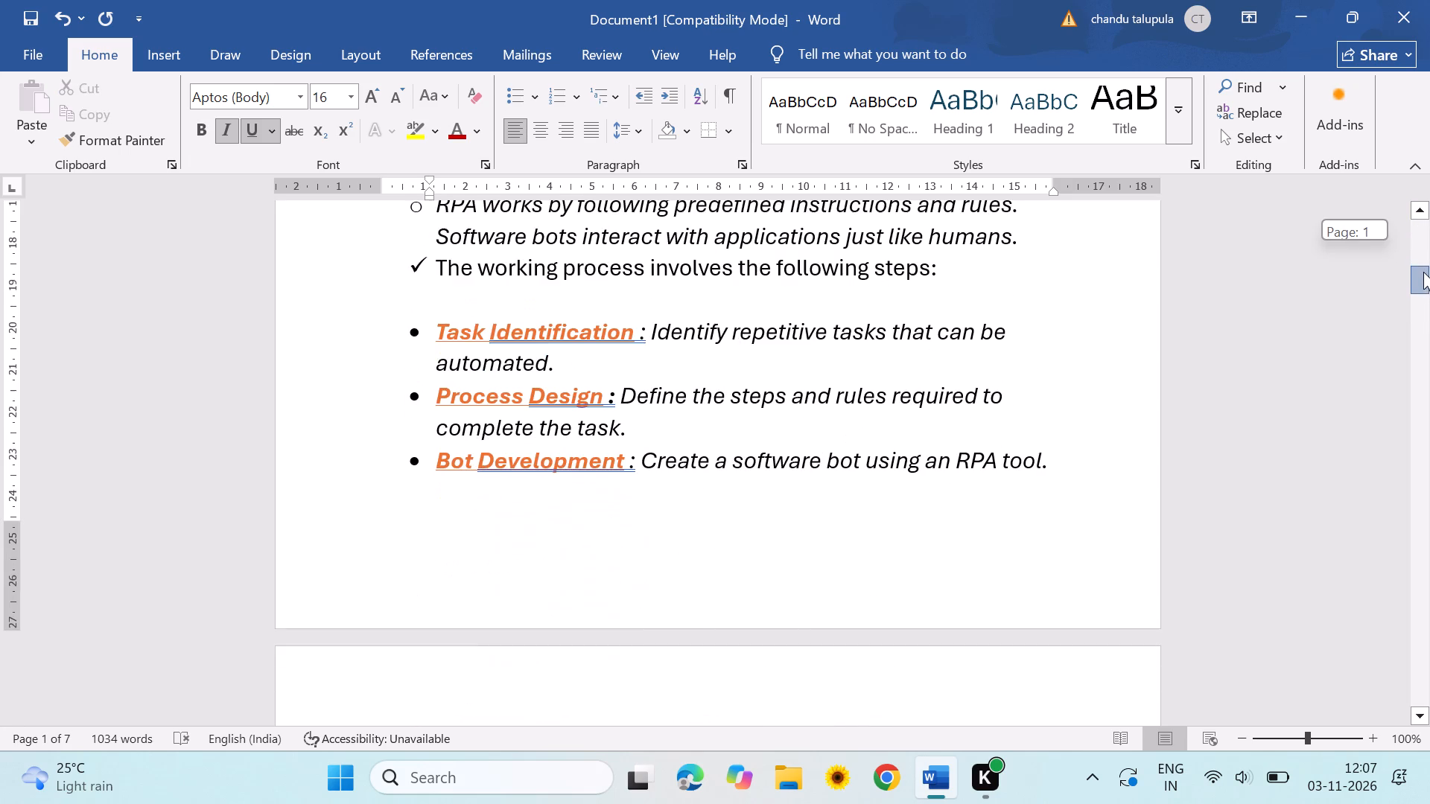
pyautogui.moveTo(1423, 272); pyautogui.dragTo(1417, 345)
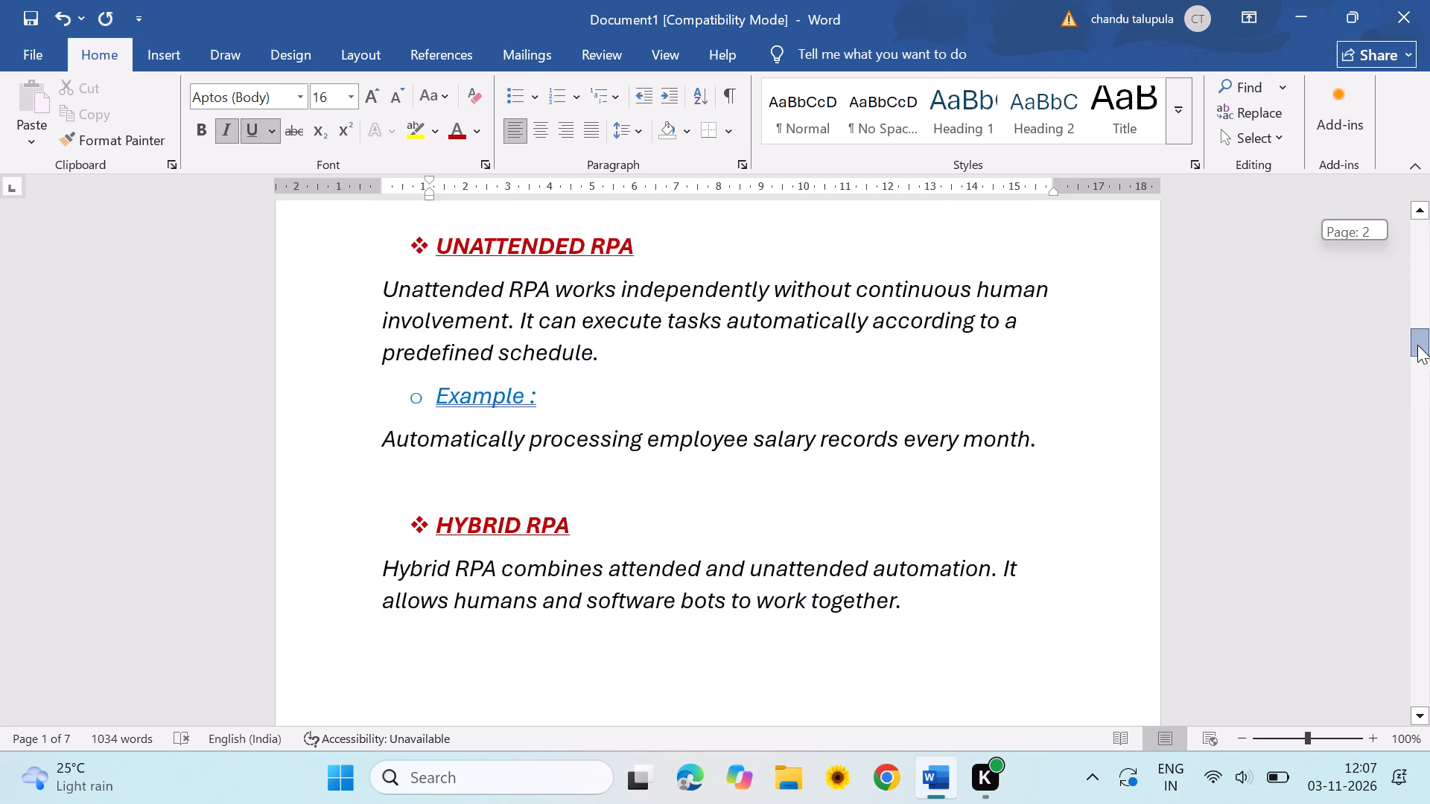
pyautogui.moveTo(1417, 345); pyautogui.dragTo(1409, 386)
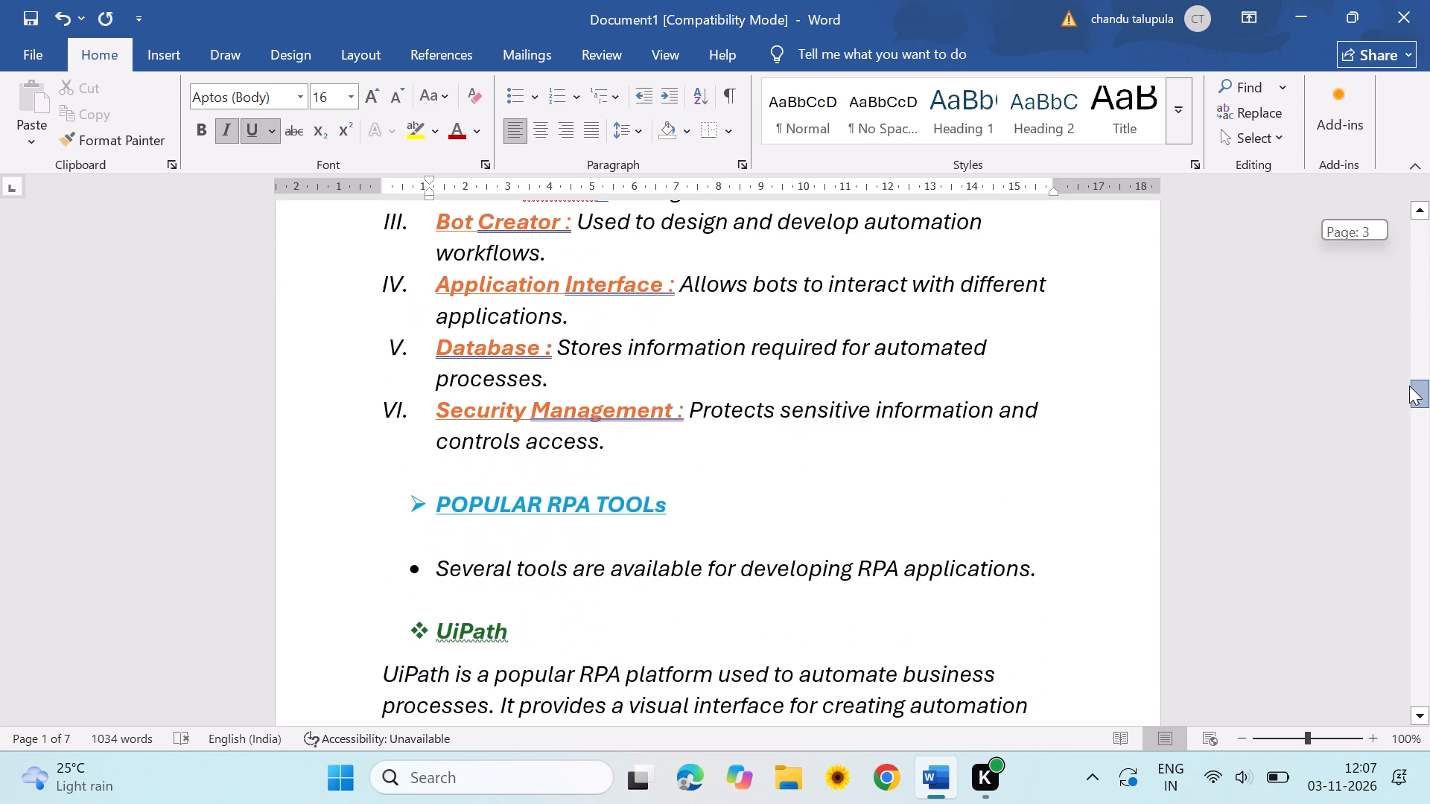
pyautogui.moveTo(1409, 386); pyautogui.dragTo(1395, 433)
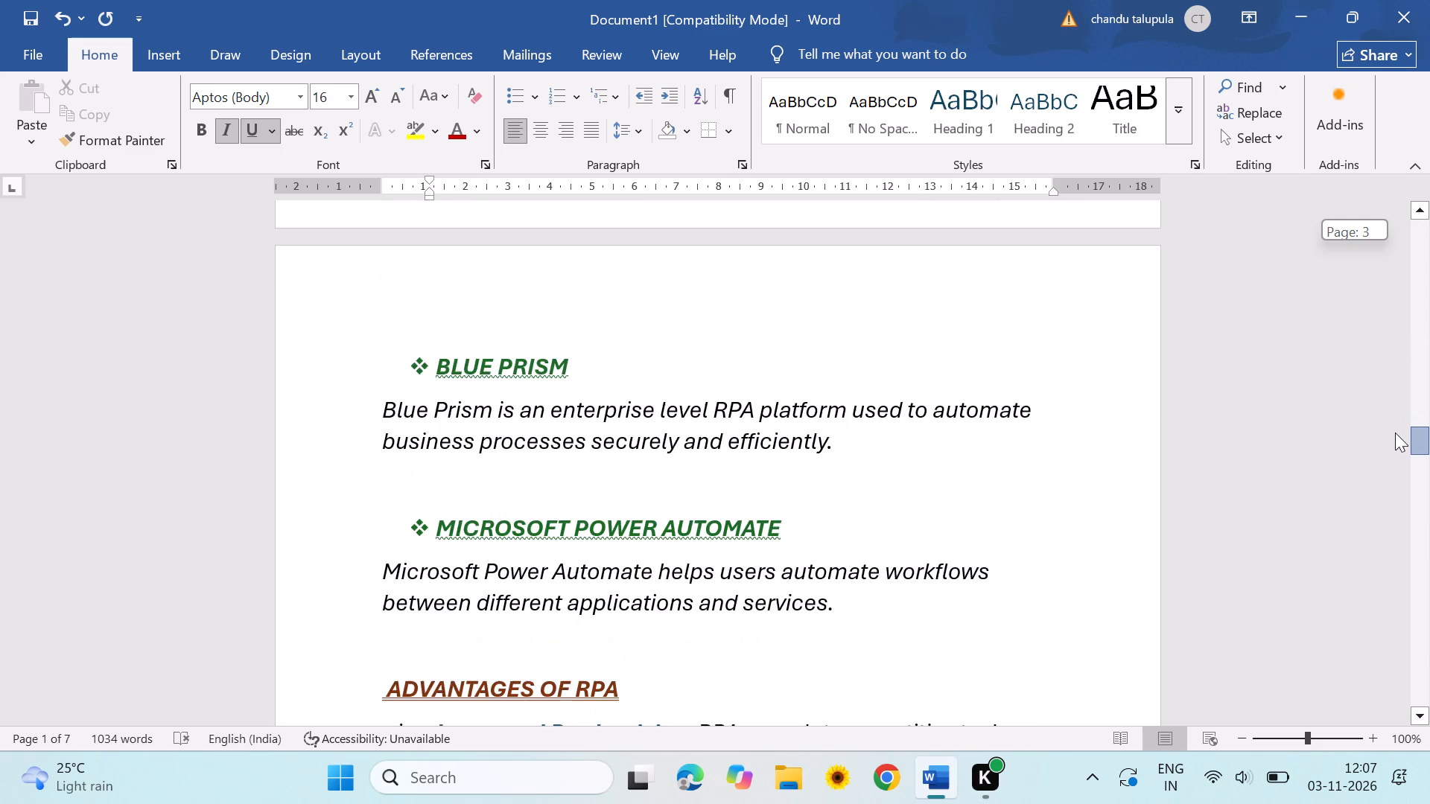
pyautogui.moveTo(1395, 433); pyautogui.dragTo(1379, 471)
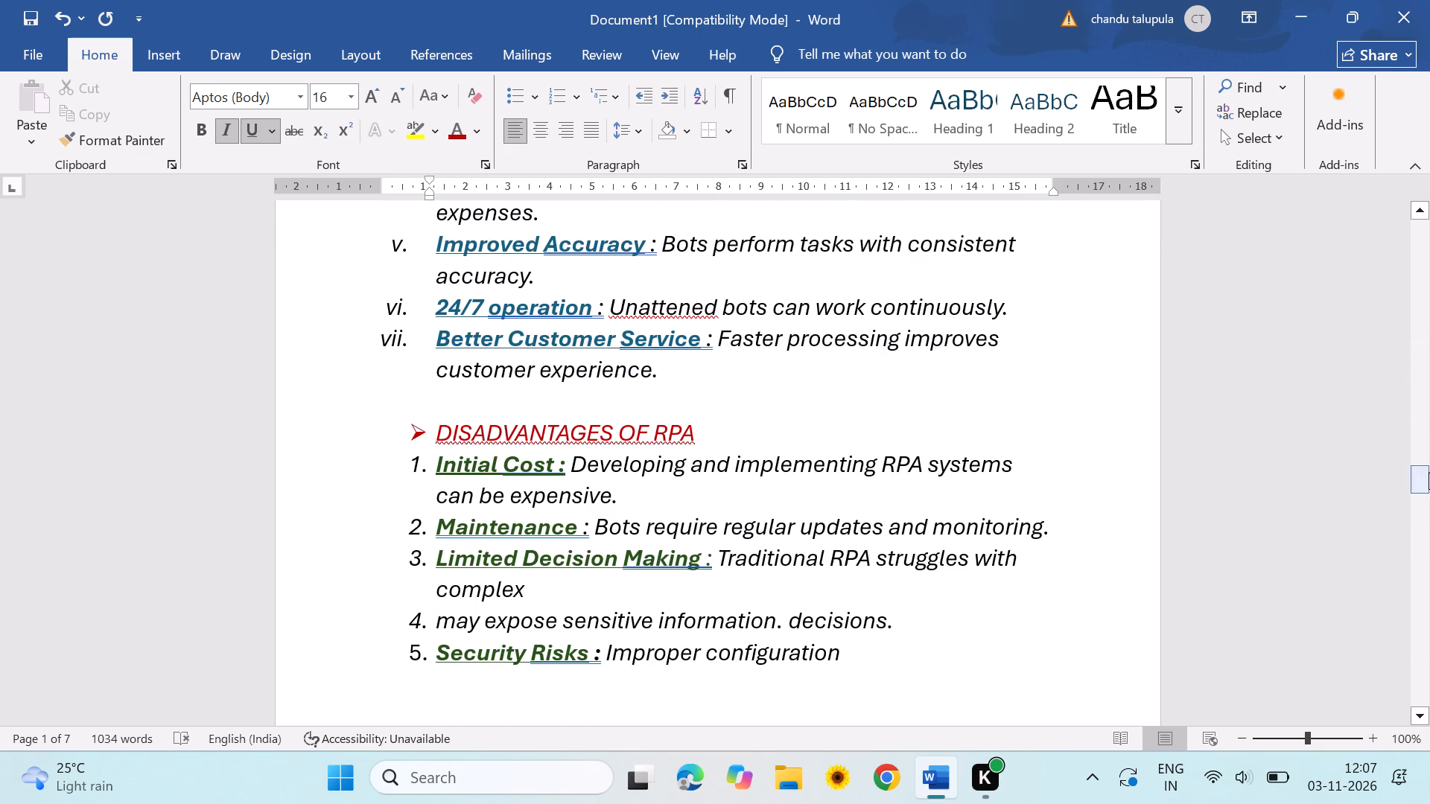
pyautogui.moveTo(1429, 472); pyautogui.dragTo(1422, 517)
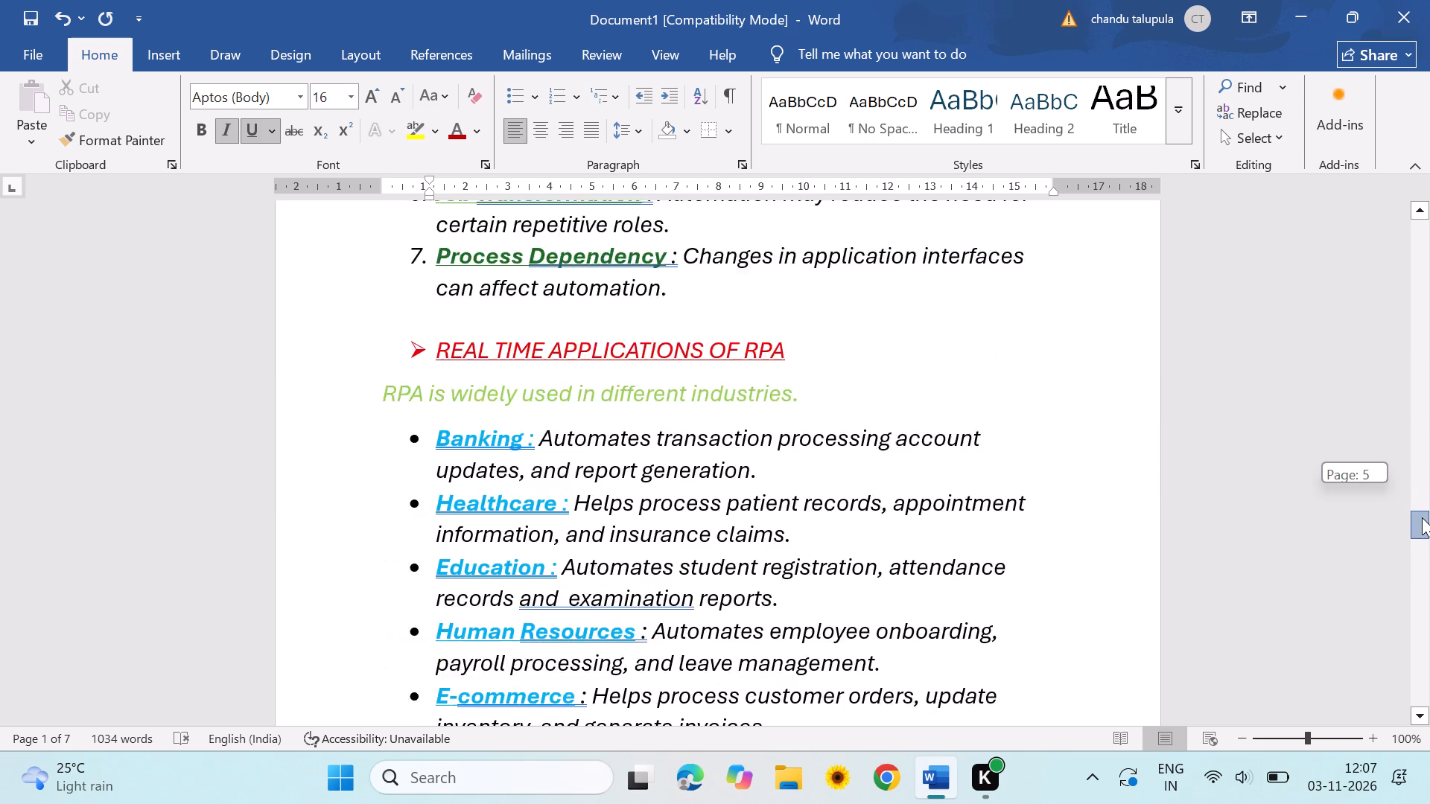
pyautogui.moveTo(1422, 517); pyautogui.dragTo(1423, 518)
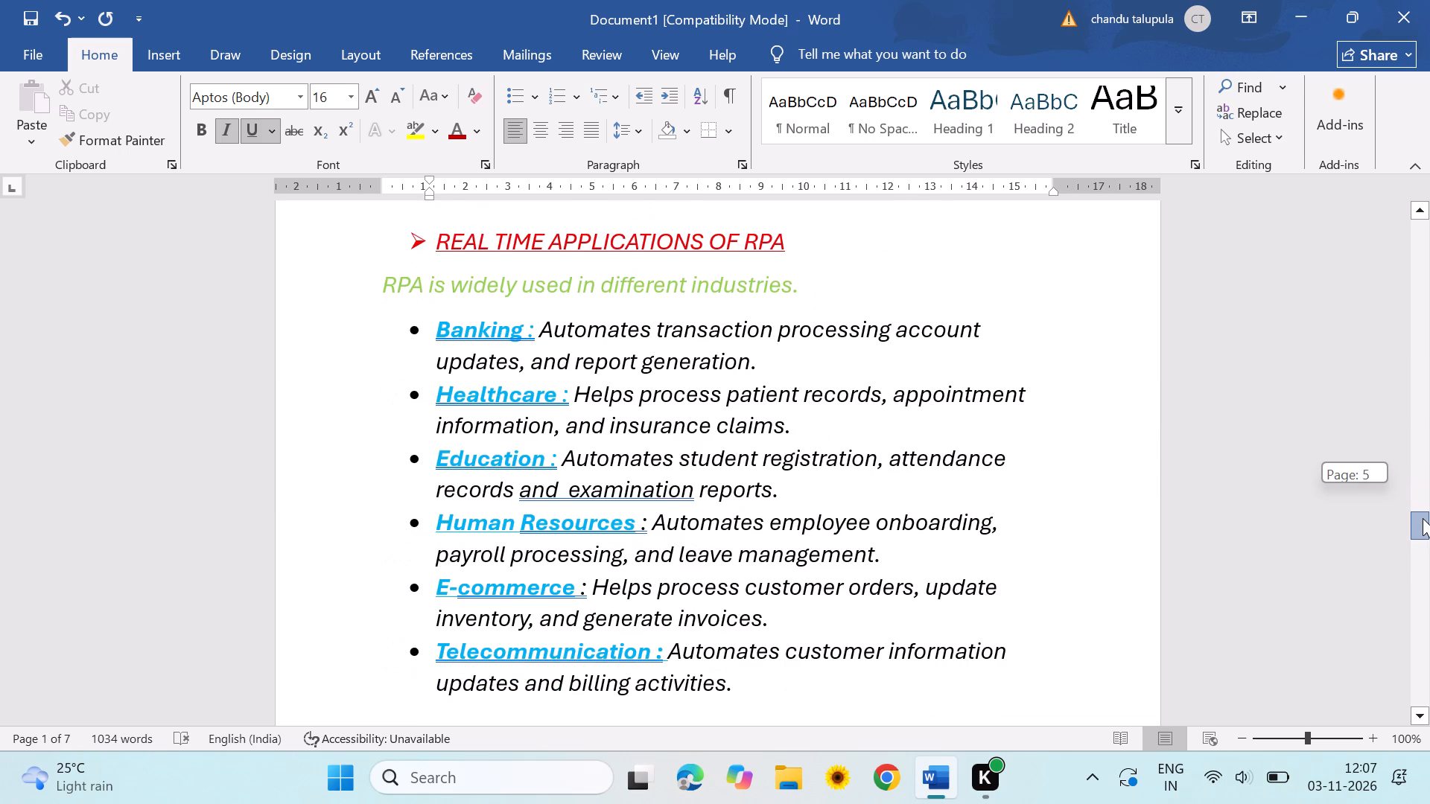
pyautogui.moveTo(1423, 518); pyautogui.dragTo(1423, 540)
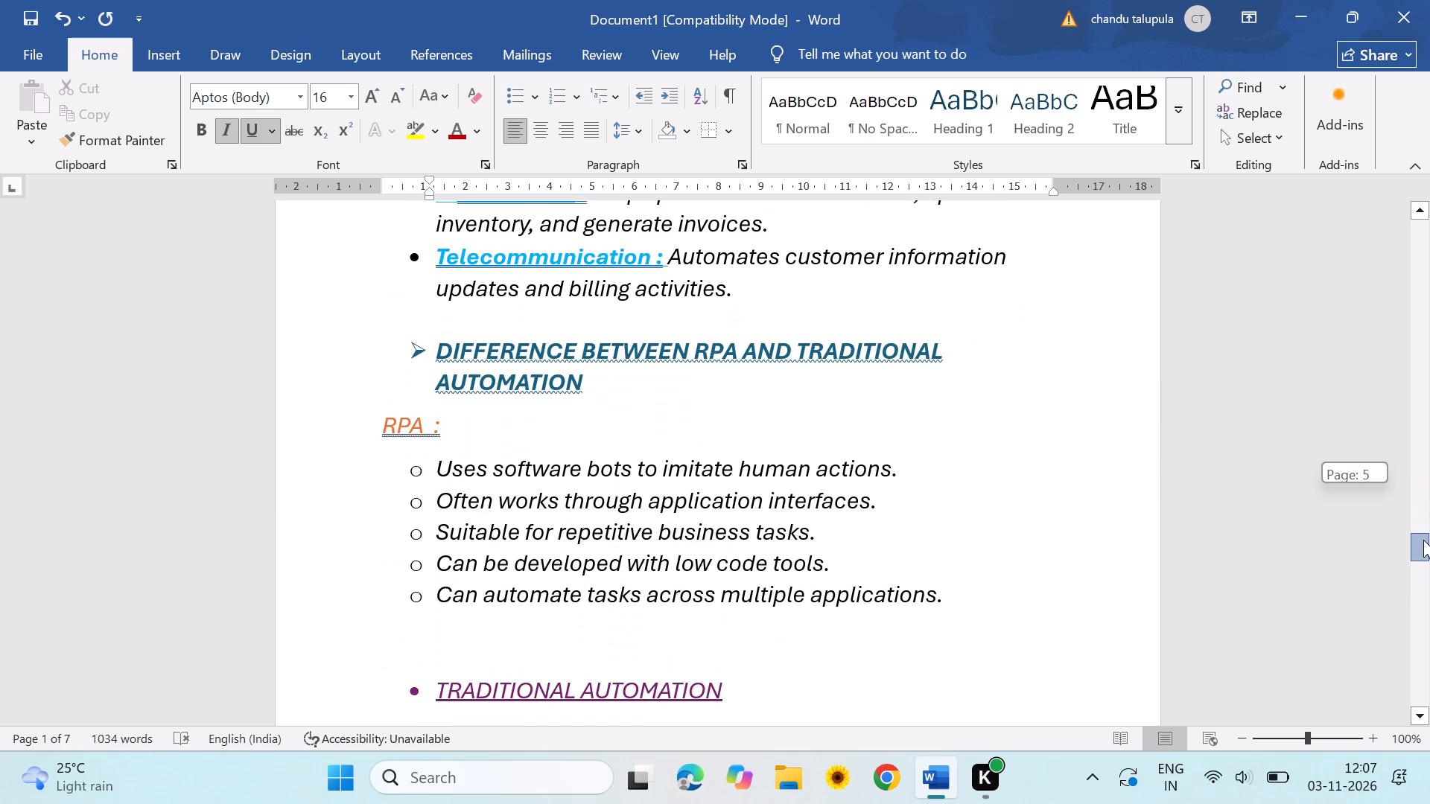
pyautogui.moveTo(1423, 540); pyautogui.dragTo(1423, 548)
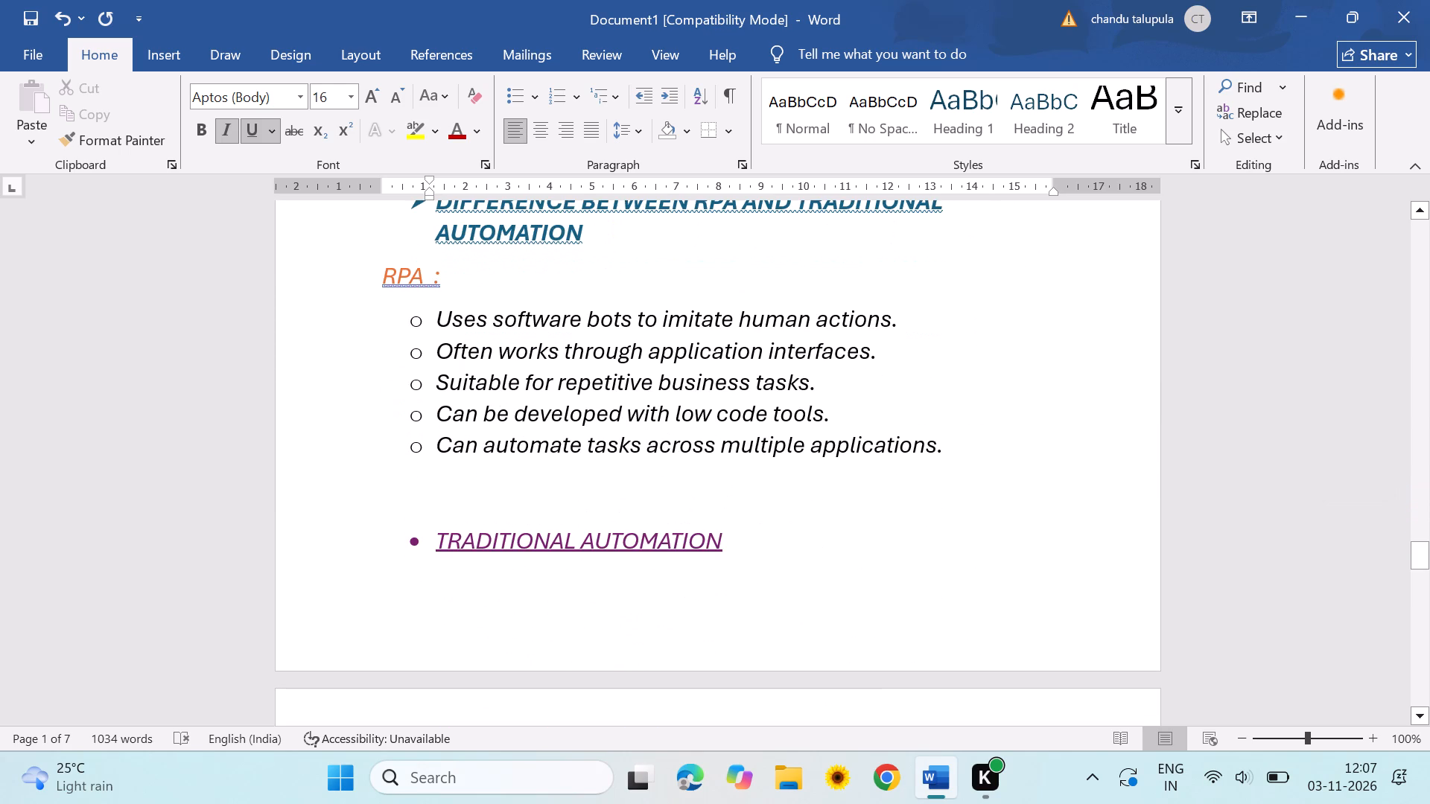
pyautogui.moveTo(428, 530); pyautogui.dragTo(848, 532)
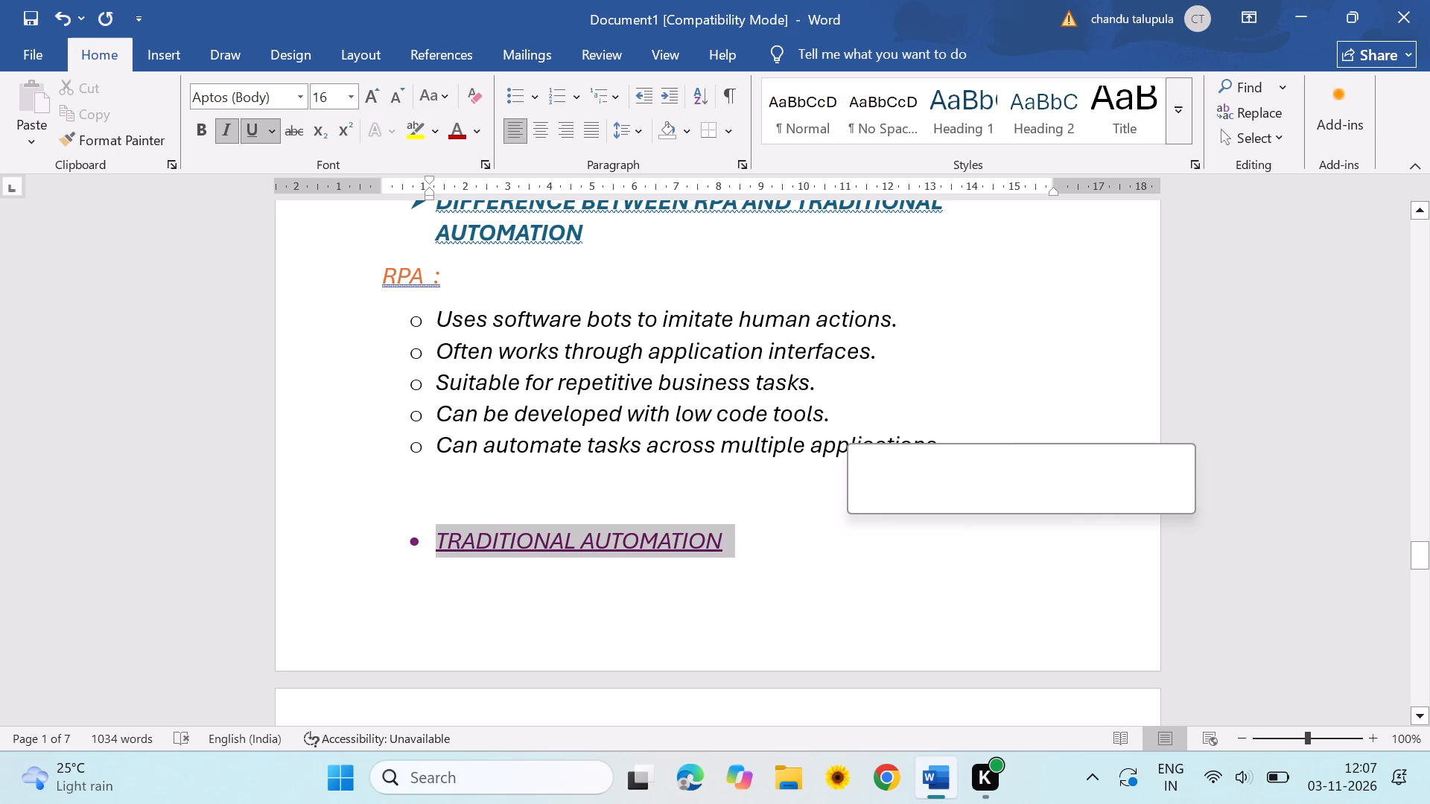
pyautogui.click(859, 499)
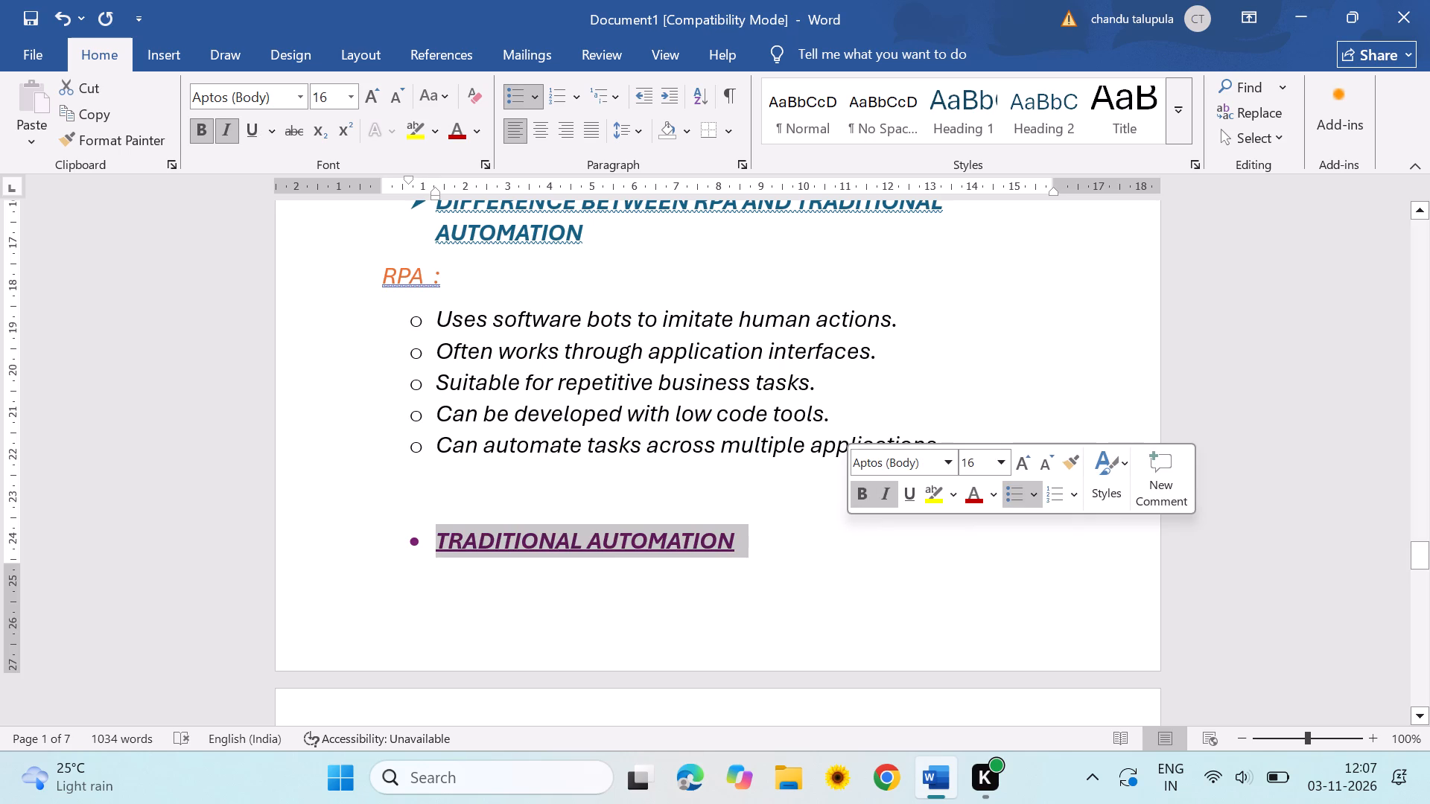
pyautogui.moveTo(378, 272); pyautogui.dragTo(474, 277)
pyautogui.click(483, 240)
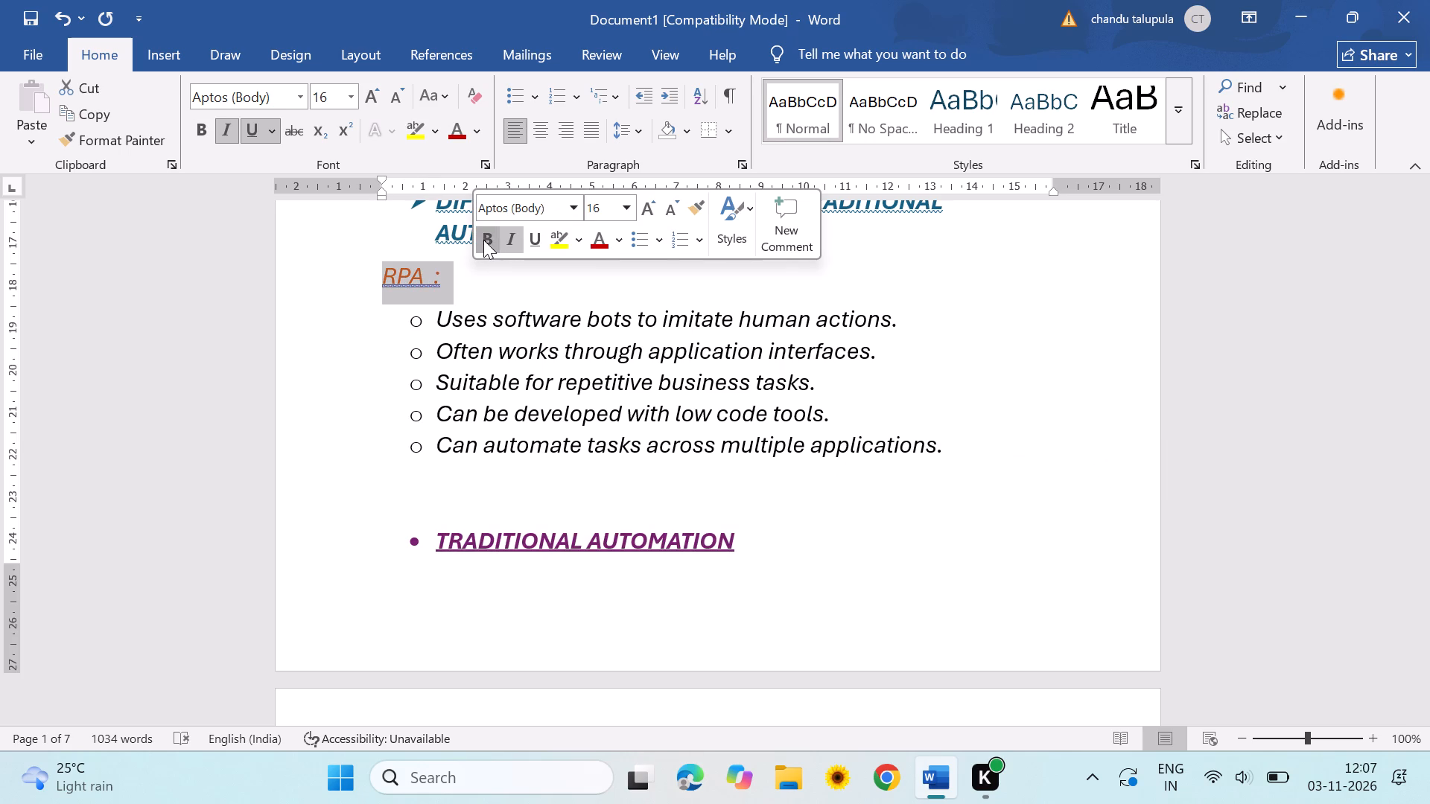
pyautogui.click(940, 420)
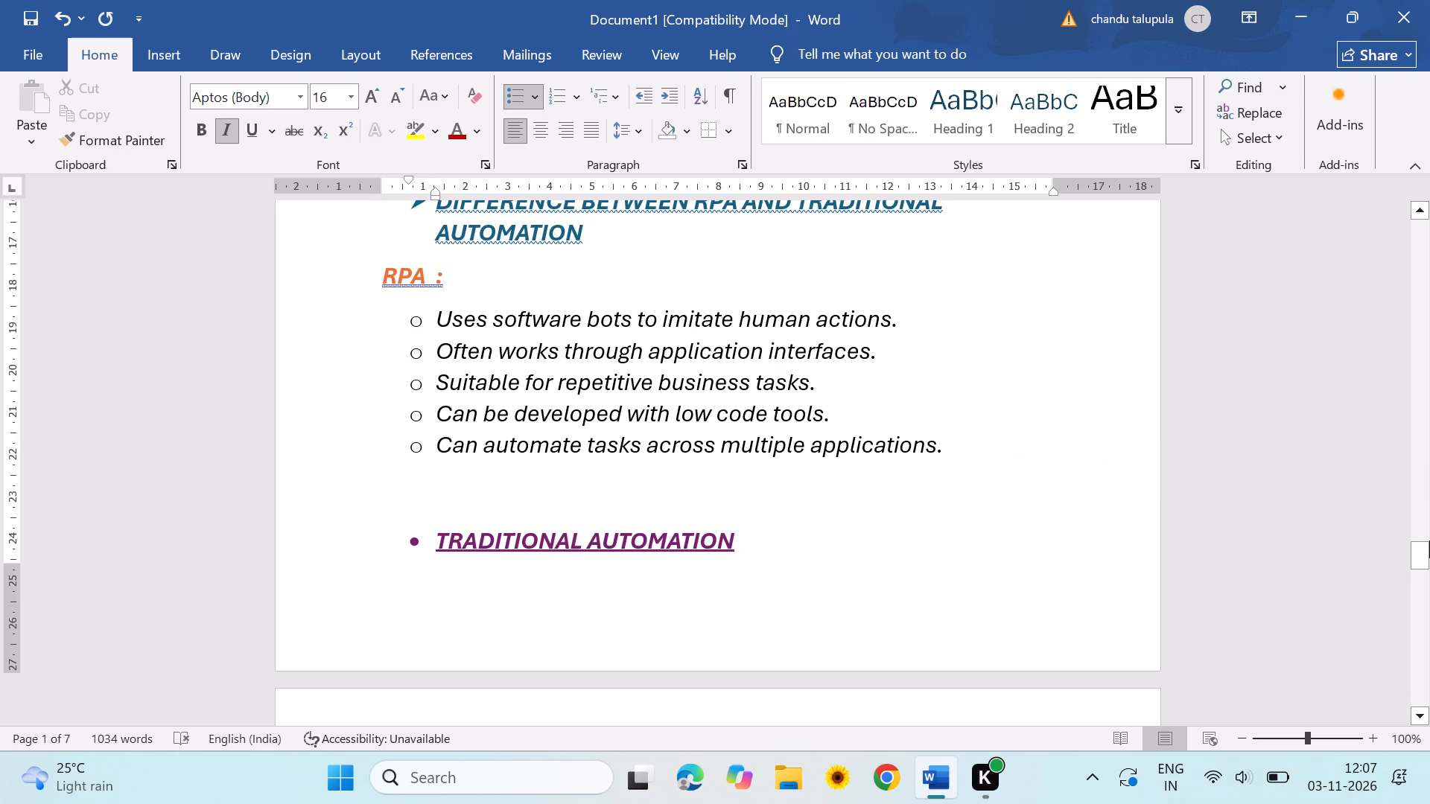
# Bold the page 6 headings "RPA AND ARITIFICIAL INTEELIGENCE" and "CHALLENGES IN IMPLEMENTING RPA".
pyautogui.moveTo(1425, 545); pyautogui.dragTo(1426, 567)
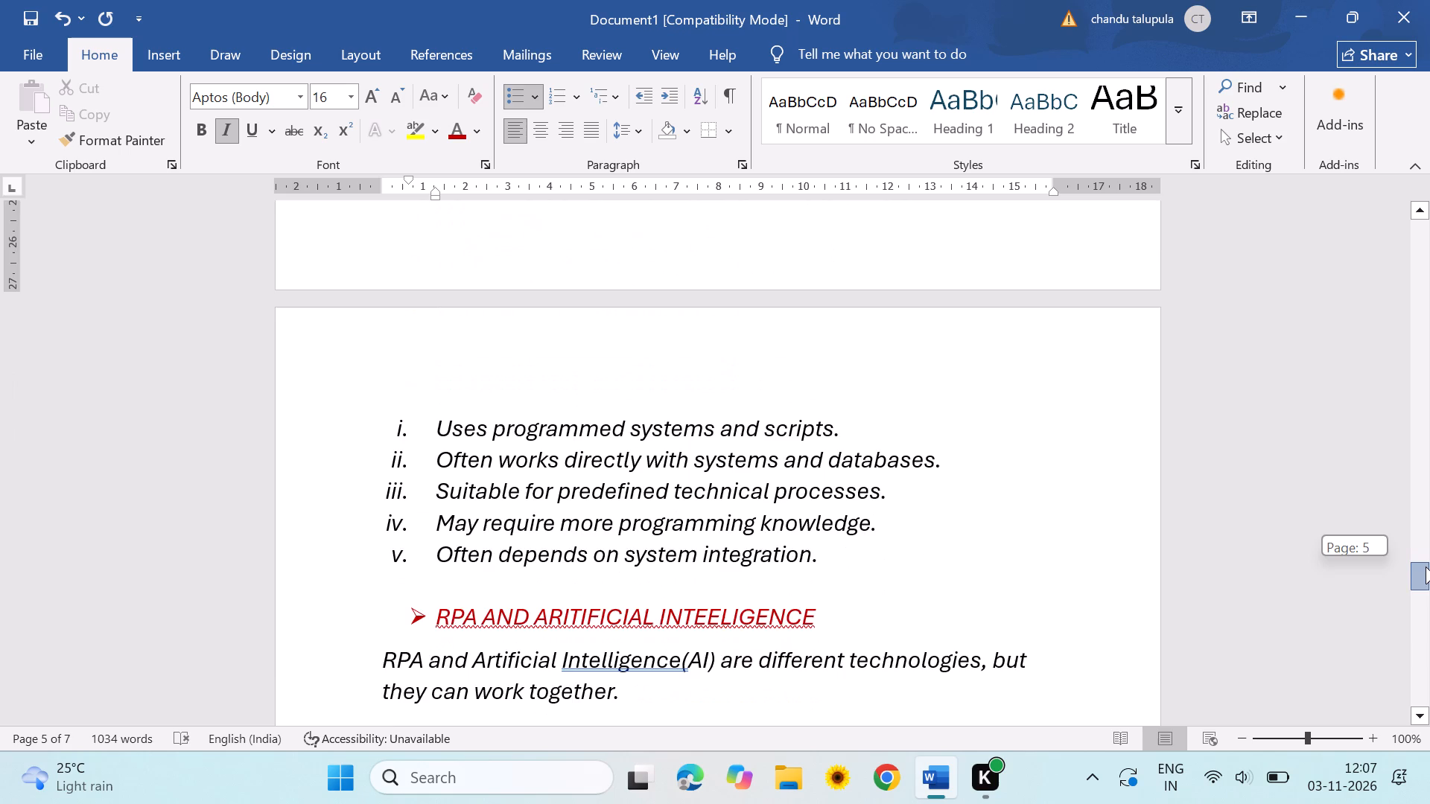
pyautogui.moveTo(1426, 567); pyautogui.dragTo(1425, 578)
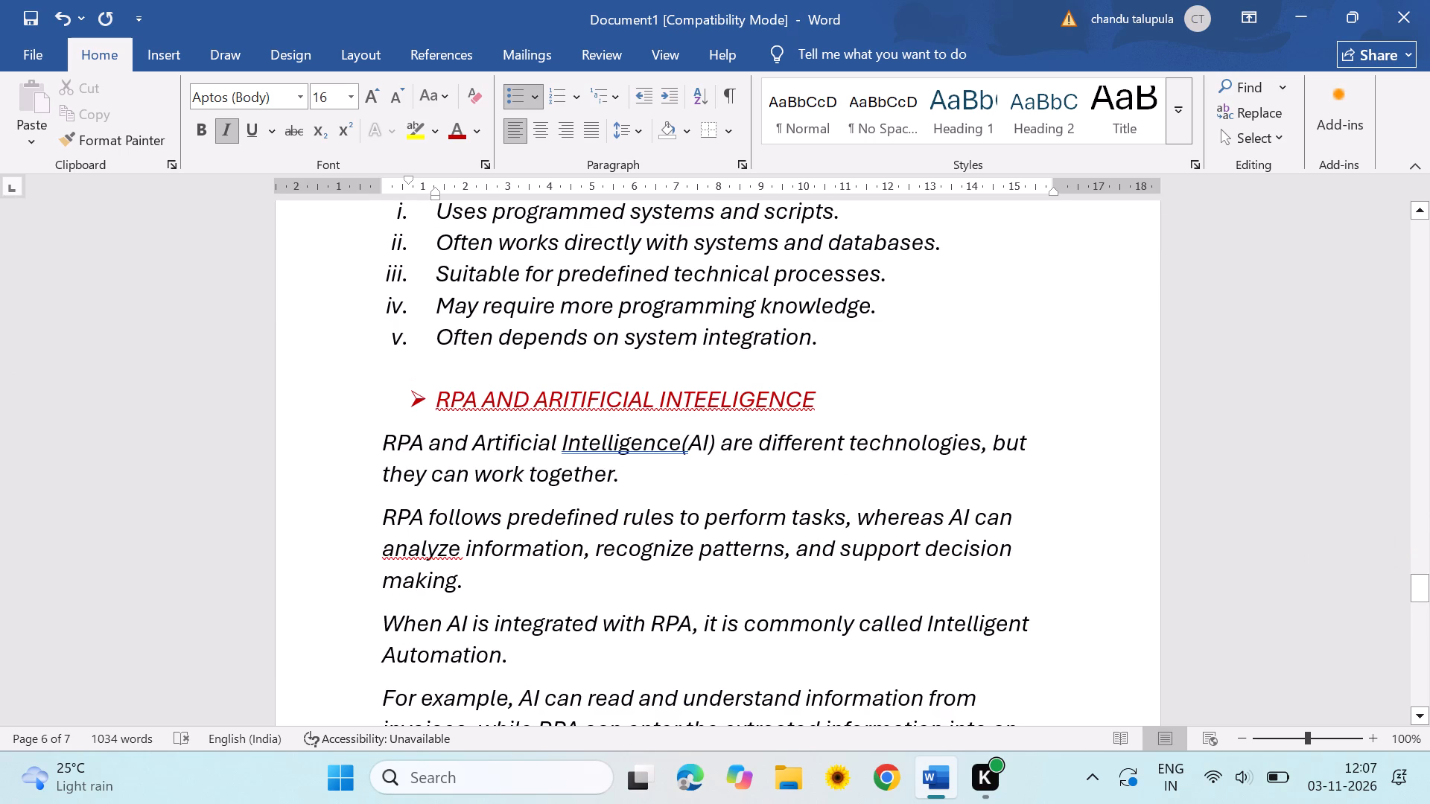
pyautogui.moveTo(439, 403); pyautogui.dragTo(787, 404)
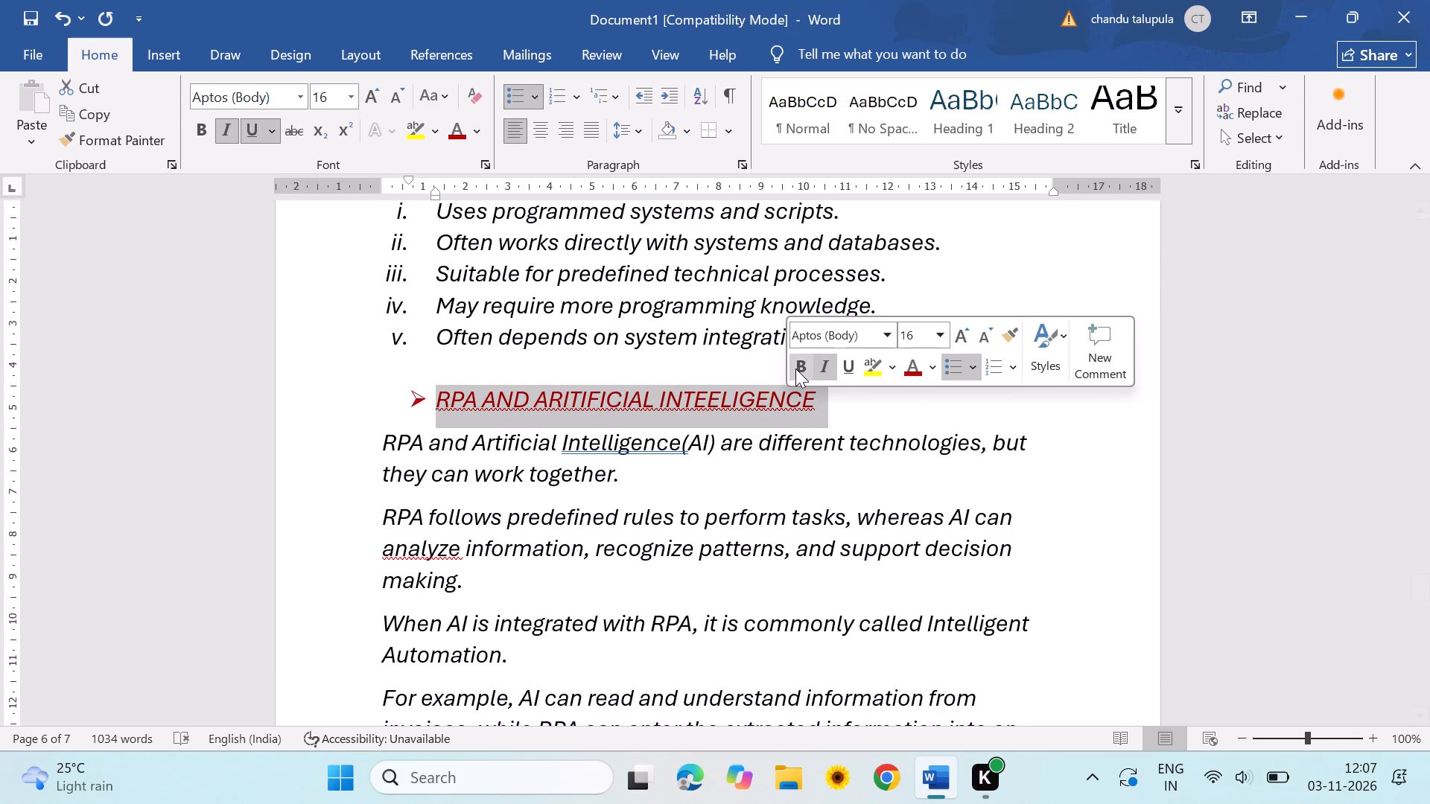
pyautogui.click(795, 368)
pyautogui.click(899, 478)
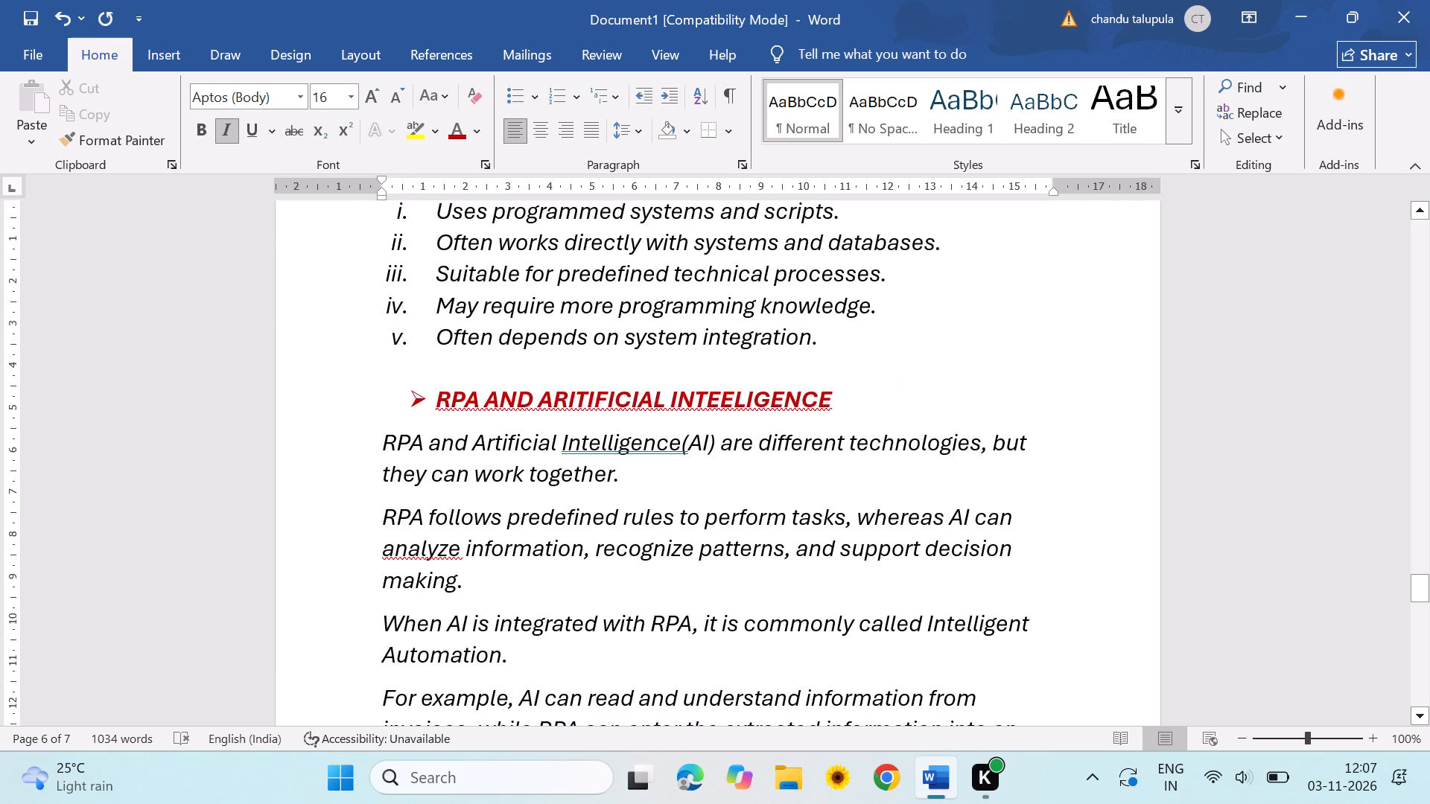
pyautogui.moveTo(1423, 586); pyautogui.dragTo(1428, 610)
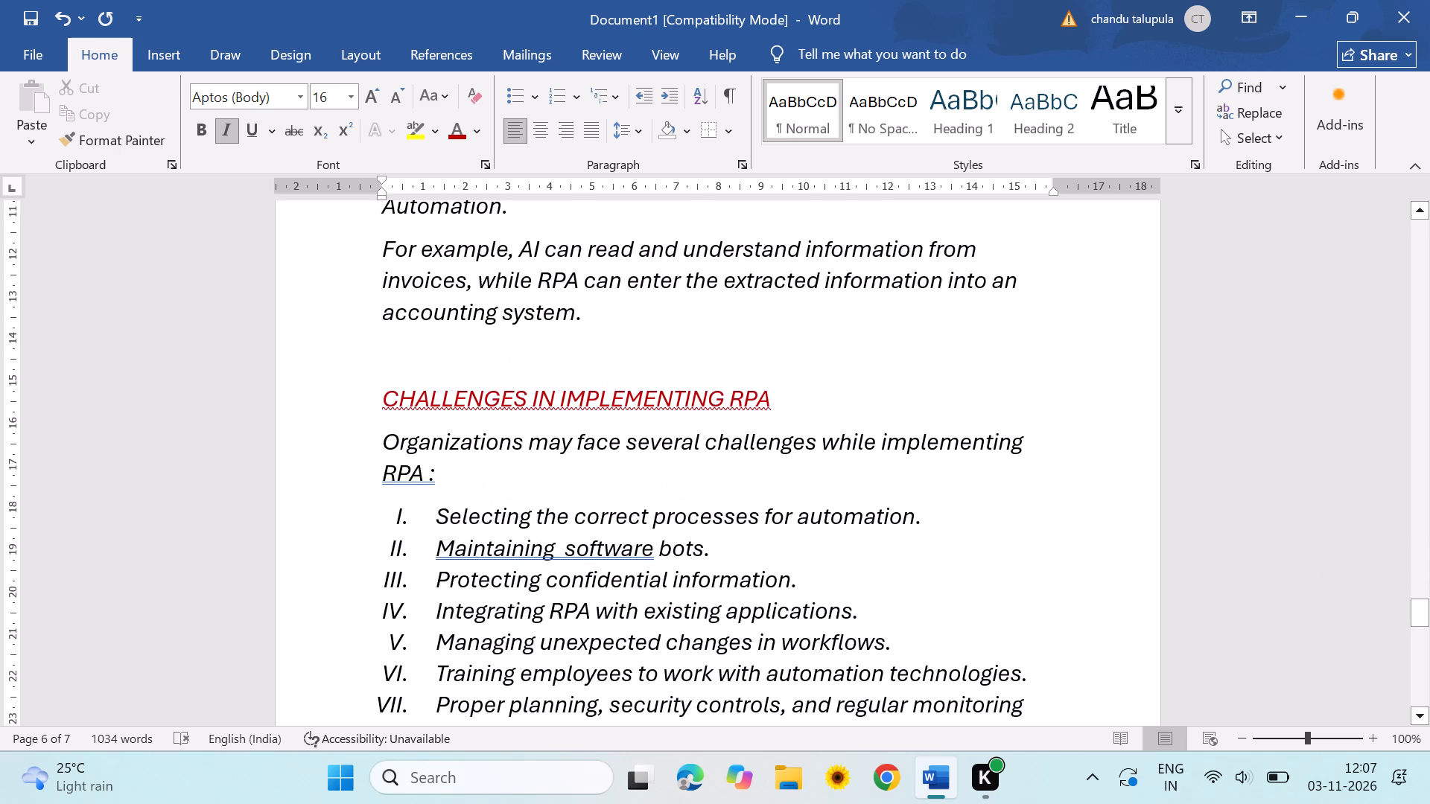
pyautogui.moveTo(384, 395); pyautogui.dragTo(806, 385)
pyautogui.moveTo(806, 385); pyautogui.dragTo(806, 397)
pyautogui.click(817, 356)
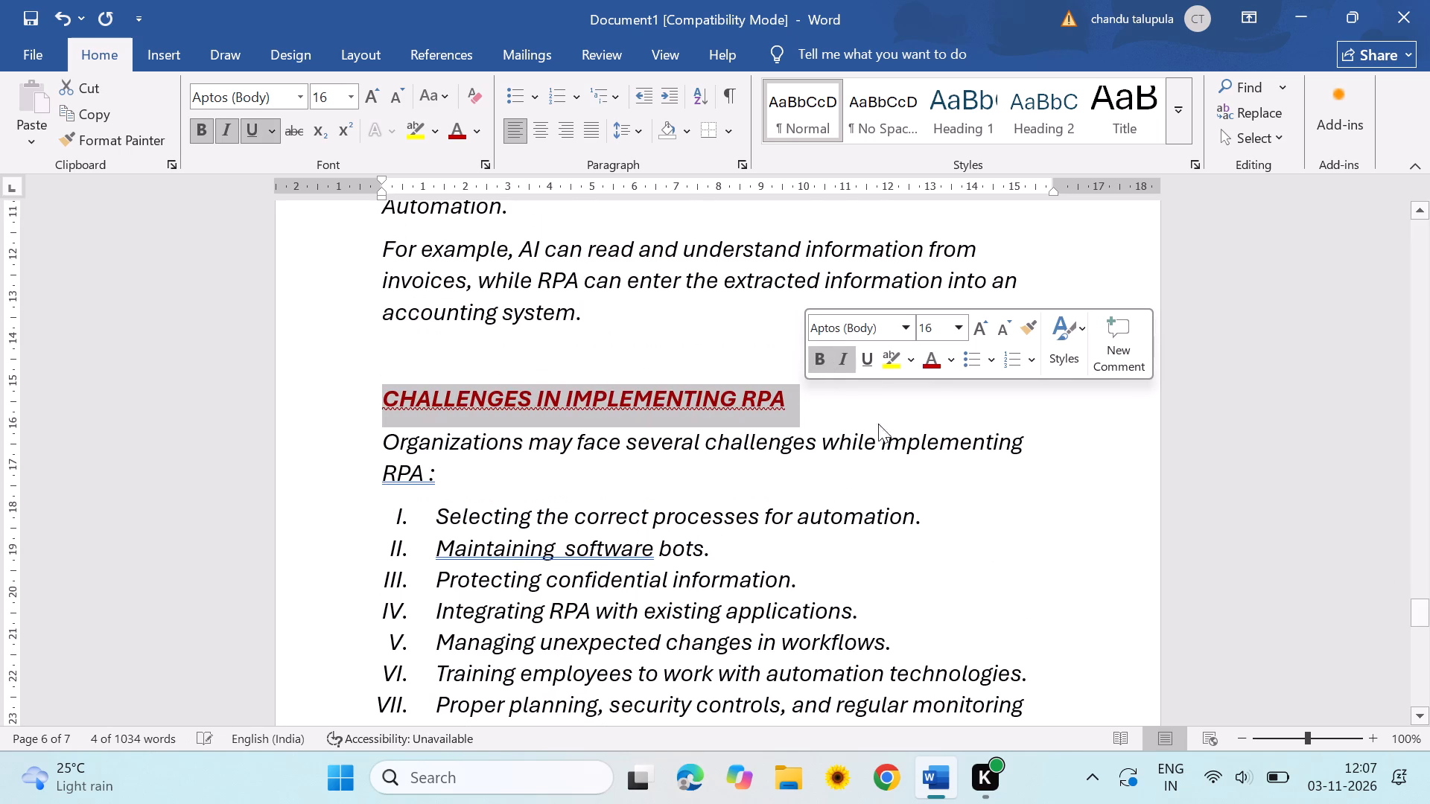
pyautogui.click(894, 432)
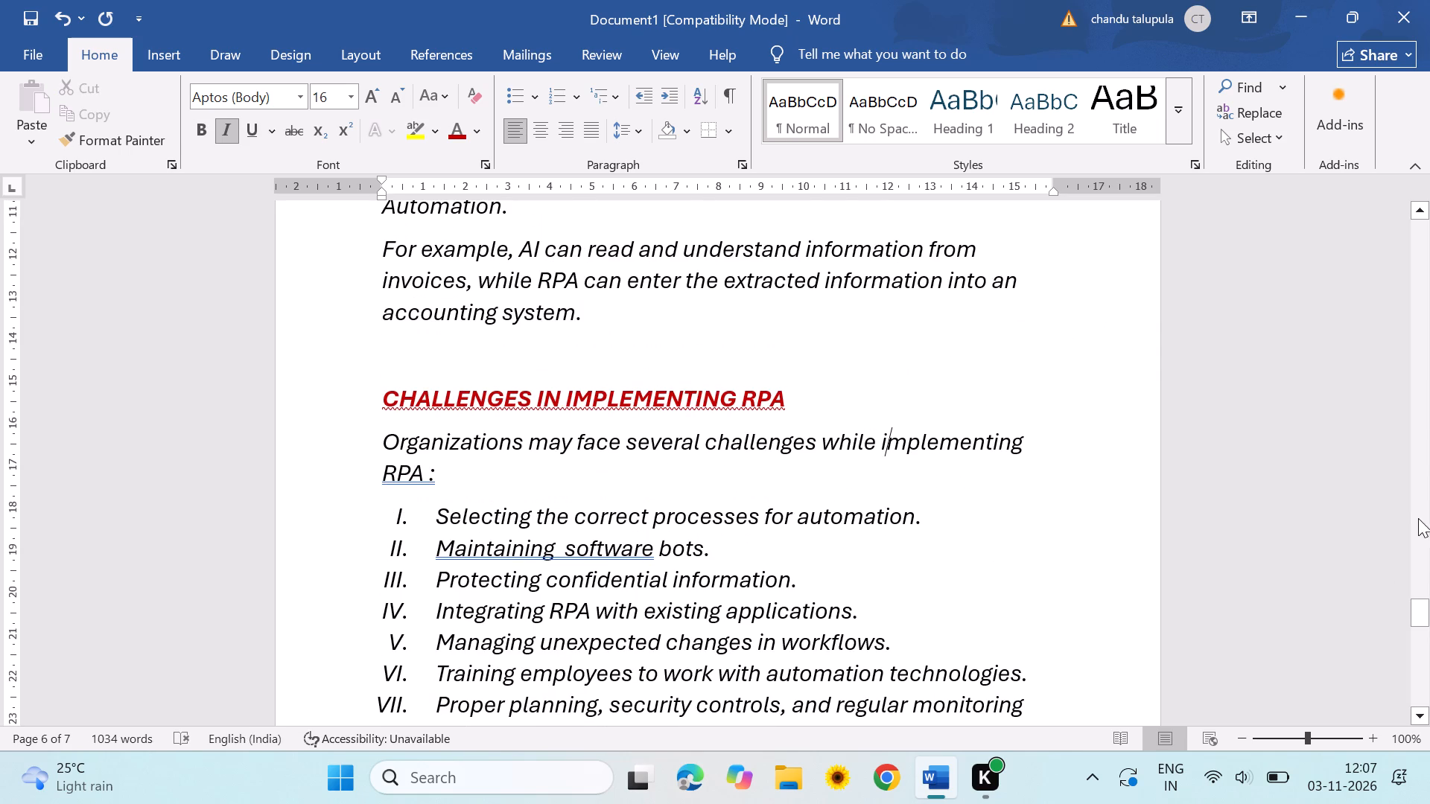
# Bold the headings "FUTURE SCOPE OF RPA" and "CONCLUSION" on page 7.
pyautogui.moveTo(1427, 602); pyautogui.dragTo(1429, 631)
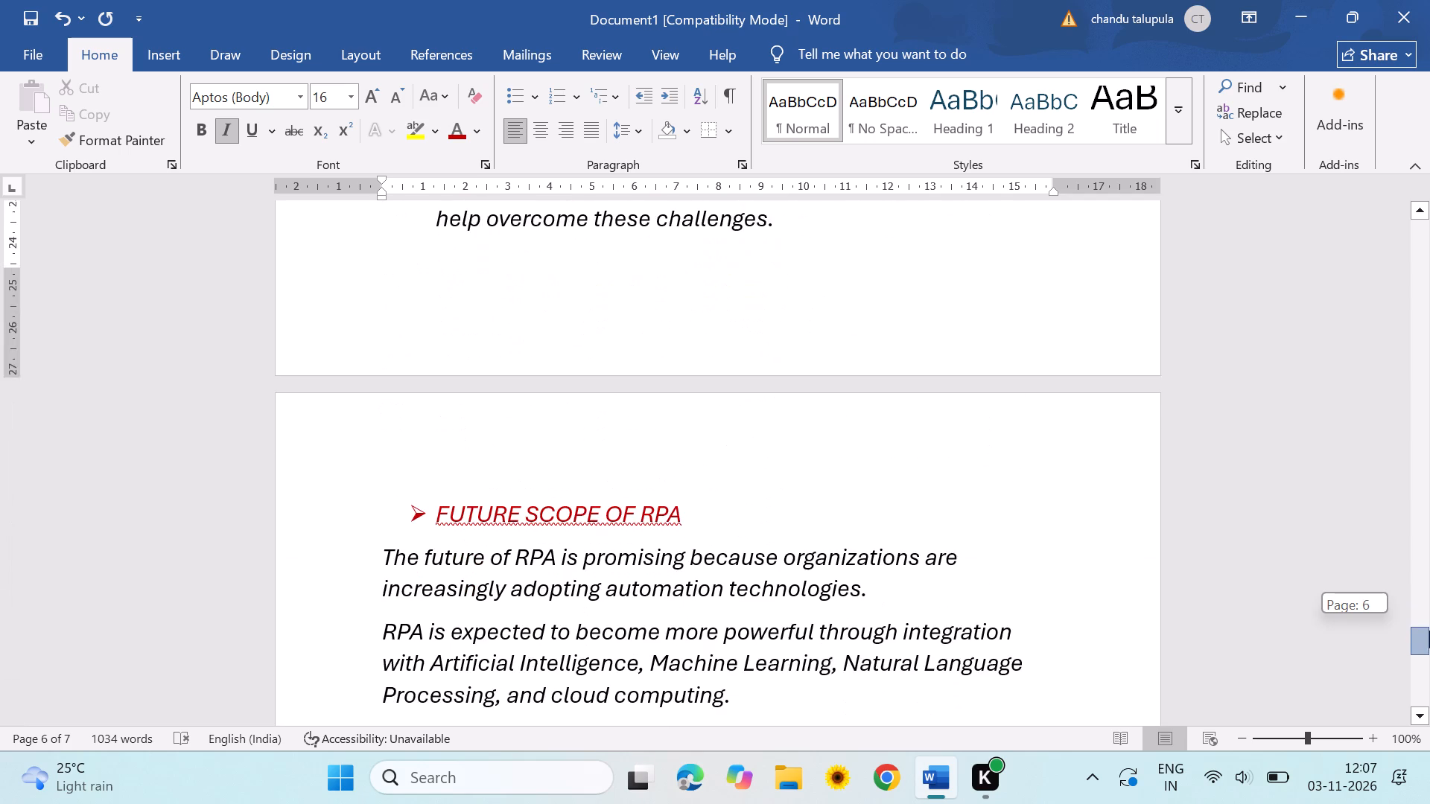
pyautogui.moveTo(1429, 631); pyautogui.dragTo(1429, 630)
pyautogui.moveTo(439, 523); pyautogui.dragTo(556, 514)
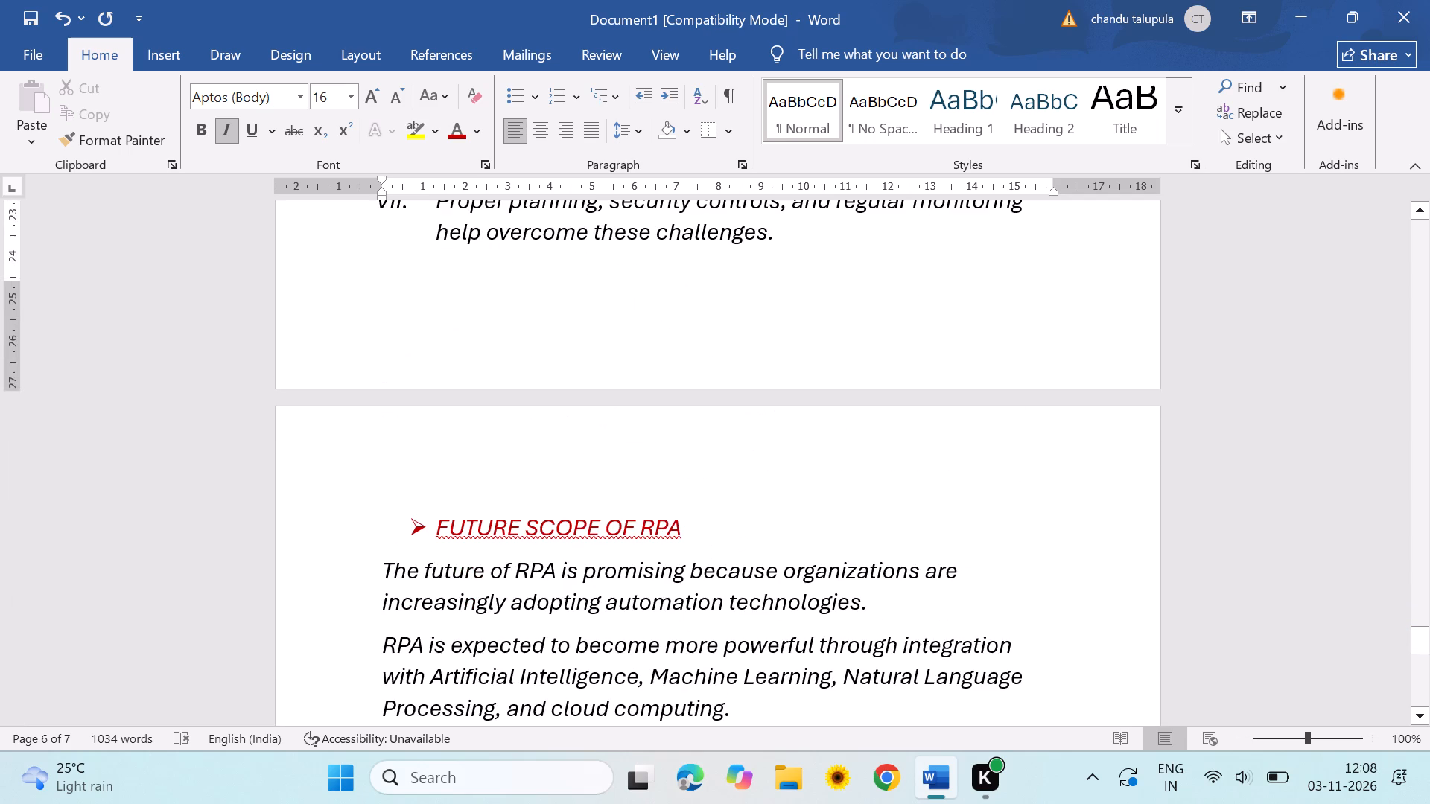
pyautogui.moveTo(556, 514); pyautogui.dragTo(770, 516)
pyautogui.click(789, 475)
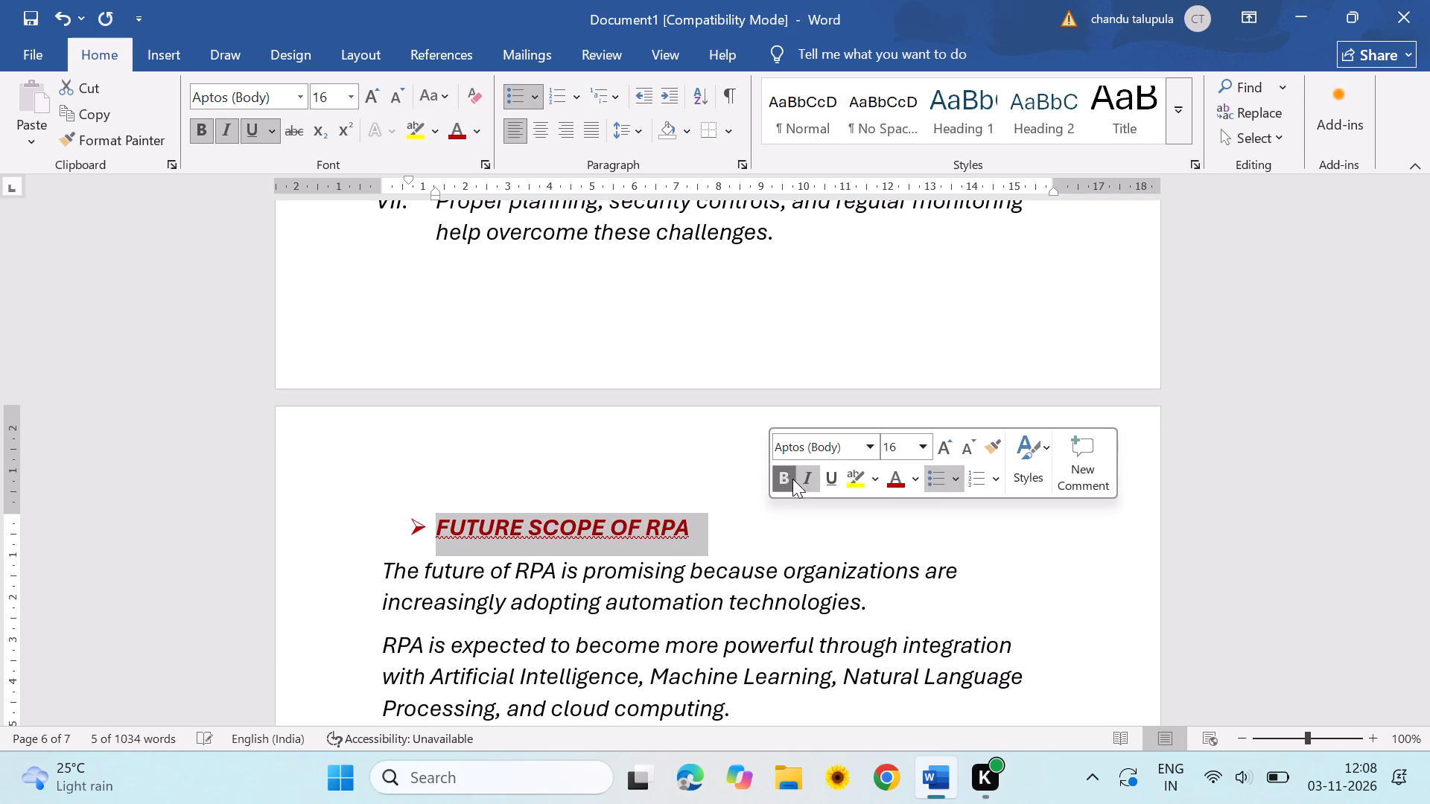
pyautogui.click(848, 521)
pyautogui.moveTo(1429, 631); pyautogui.dragTo(1429, 660)
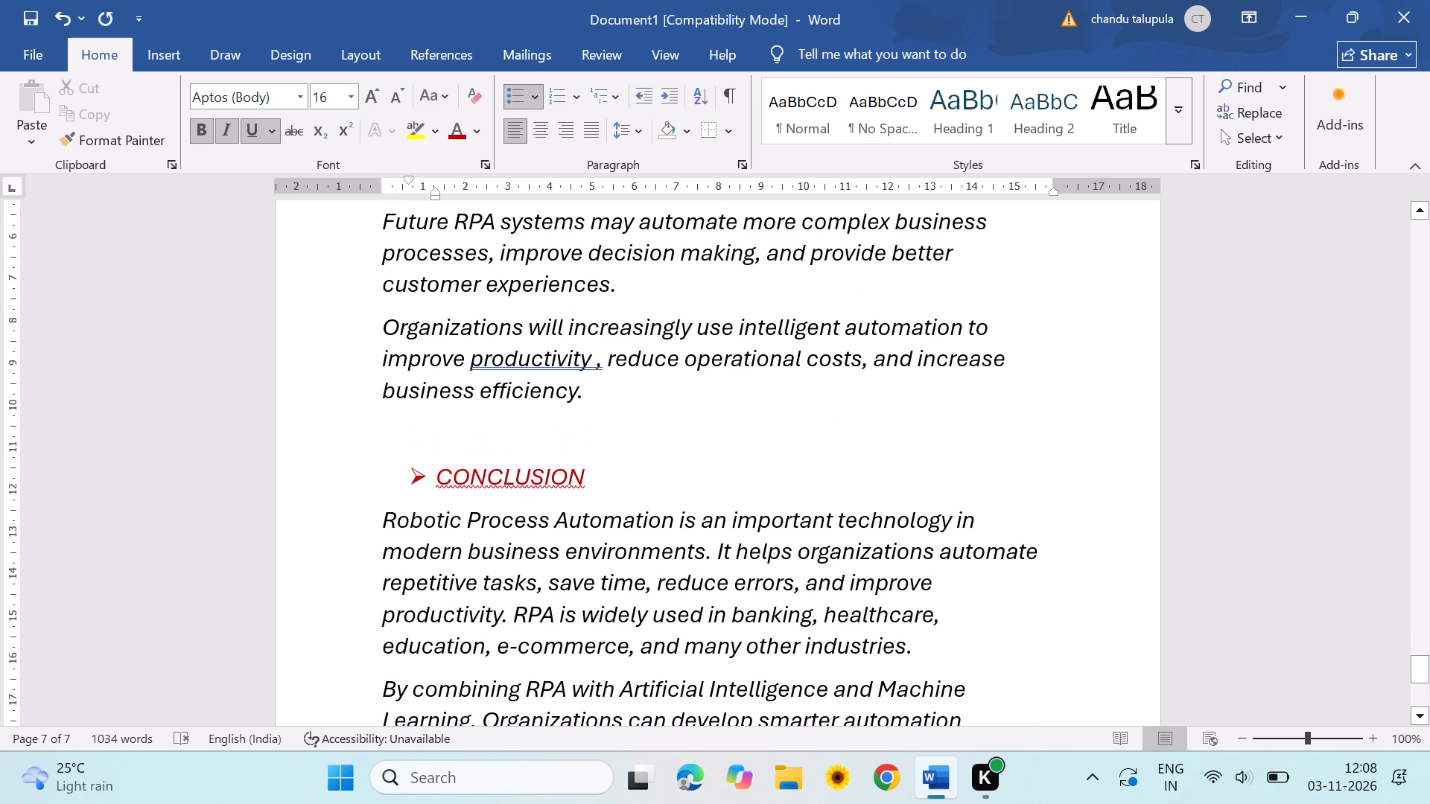
pyautogui.moveTo(435, 481); pyautogui.dragTo(663, 475)
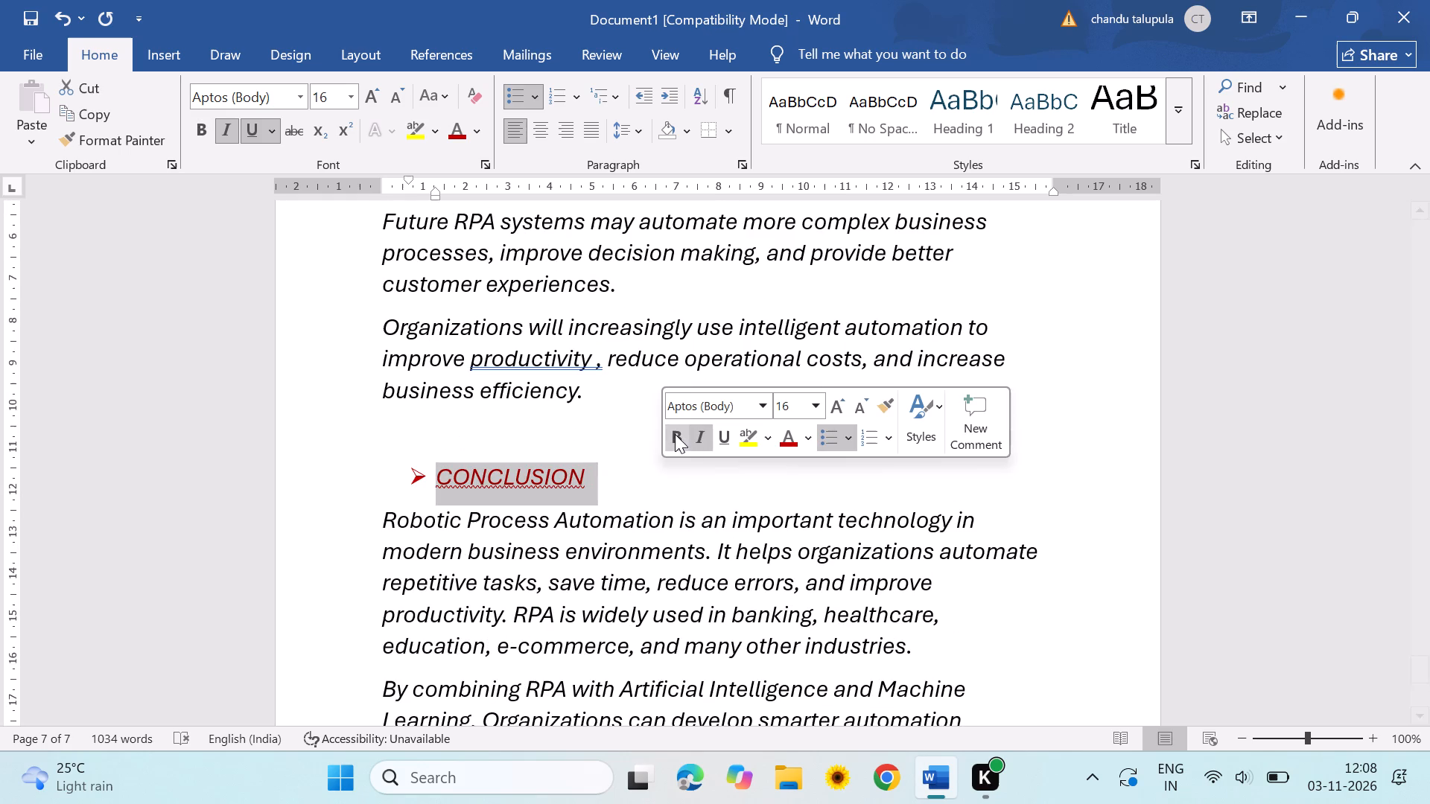
pyautogui.click(675, 434)
pyautogui.click(1005, 492)
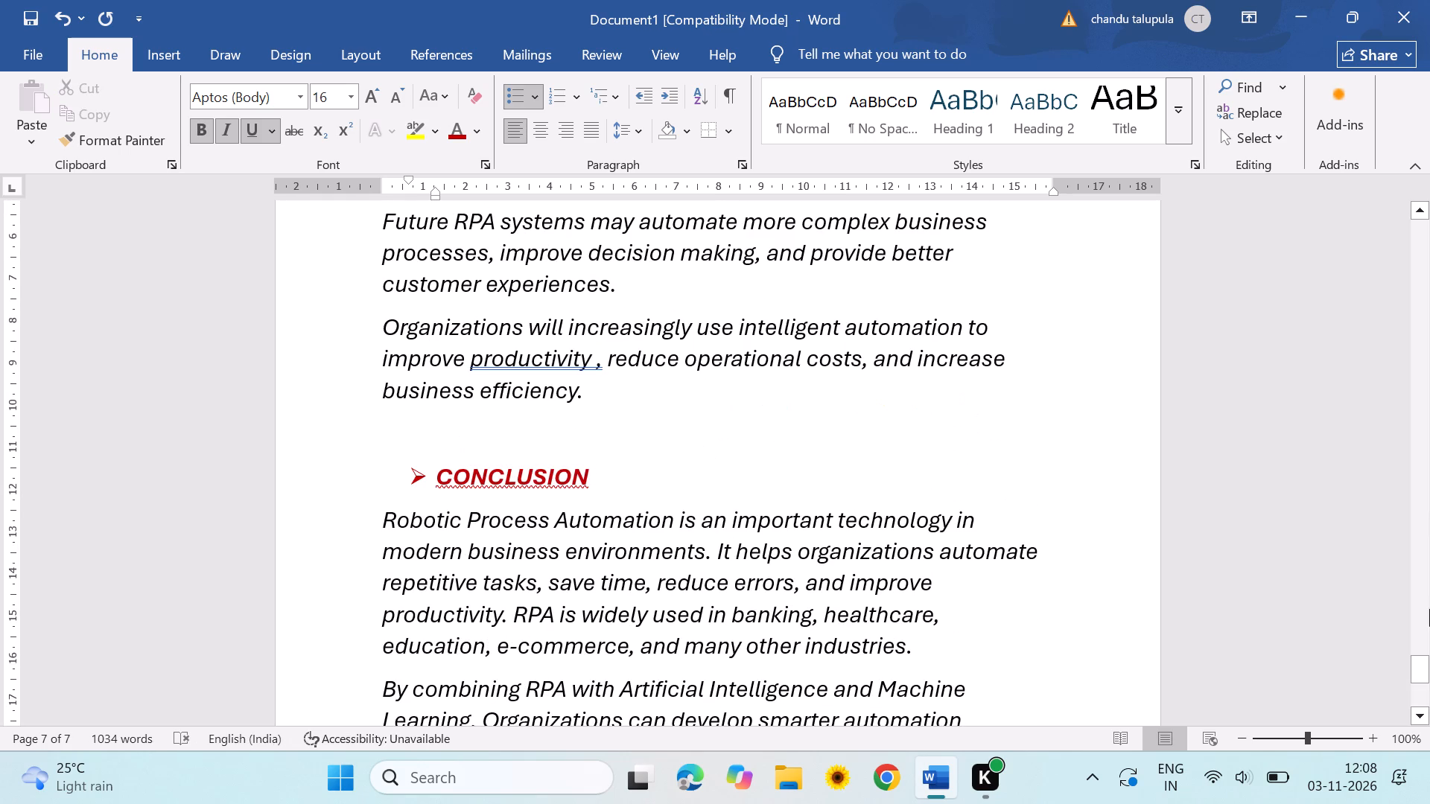
pyautogui.moveTo(1423, 671); pyautogui.dragTo(1421, 714)
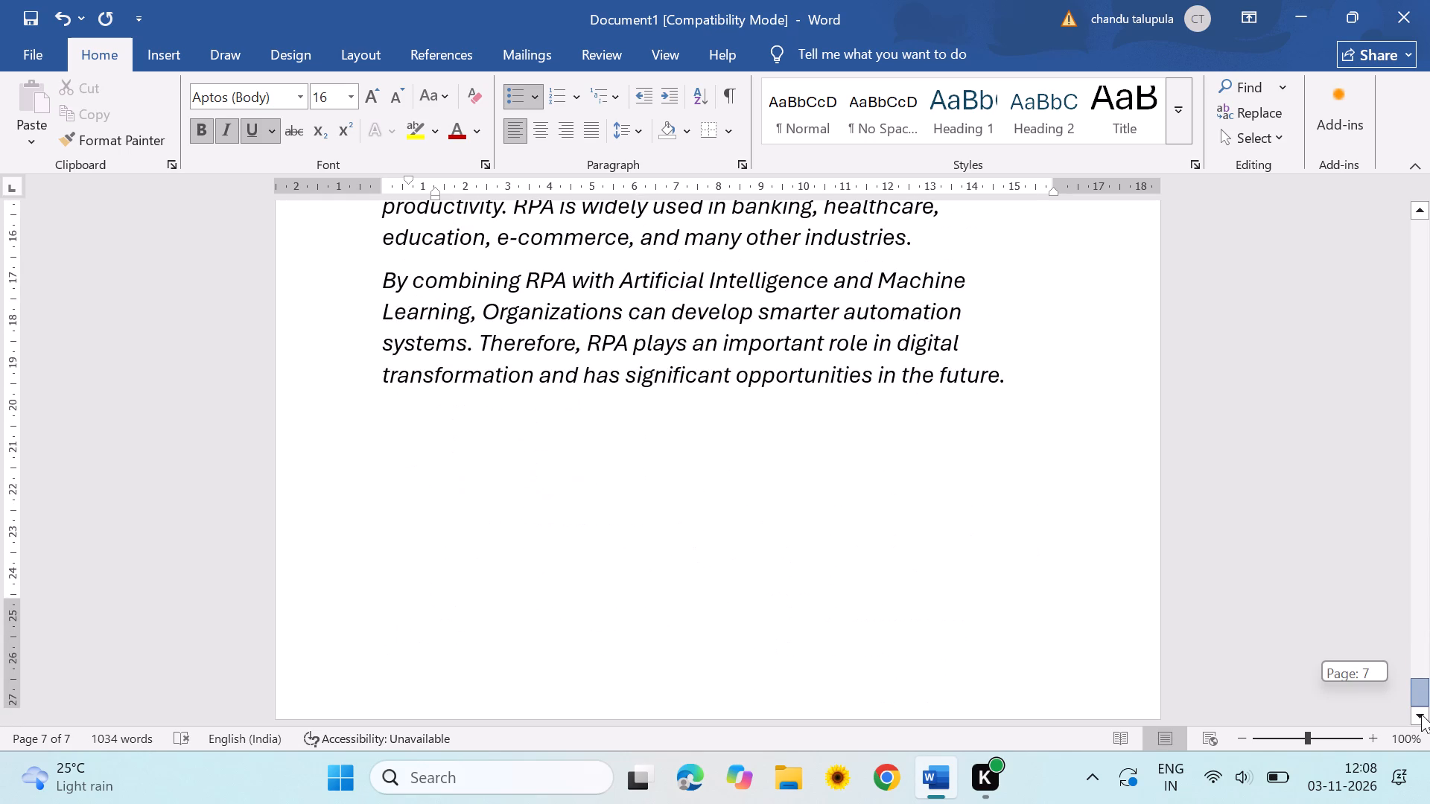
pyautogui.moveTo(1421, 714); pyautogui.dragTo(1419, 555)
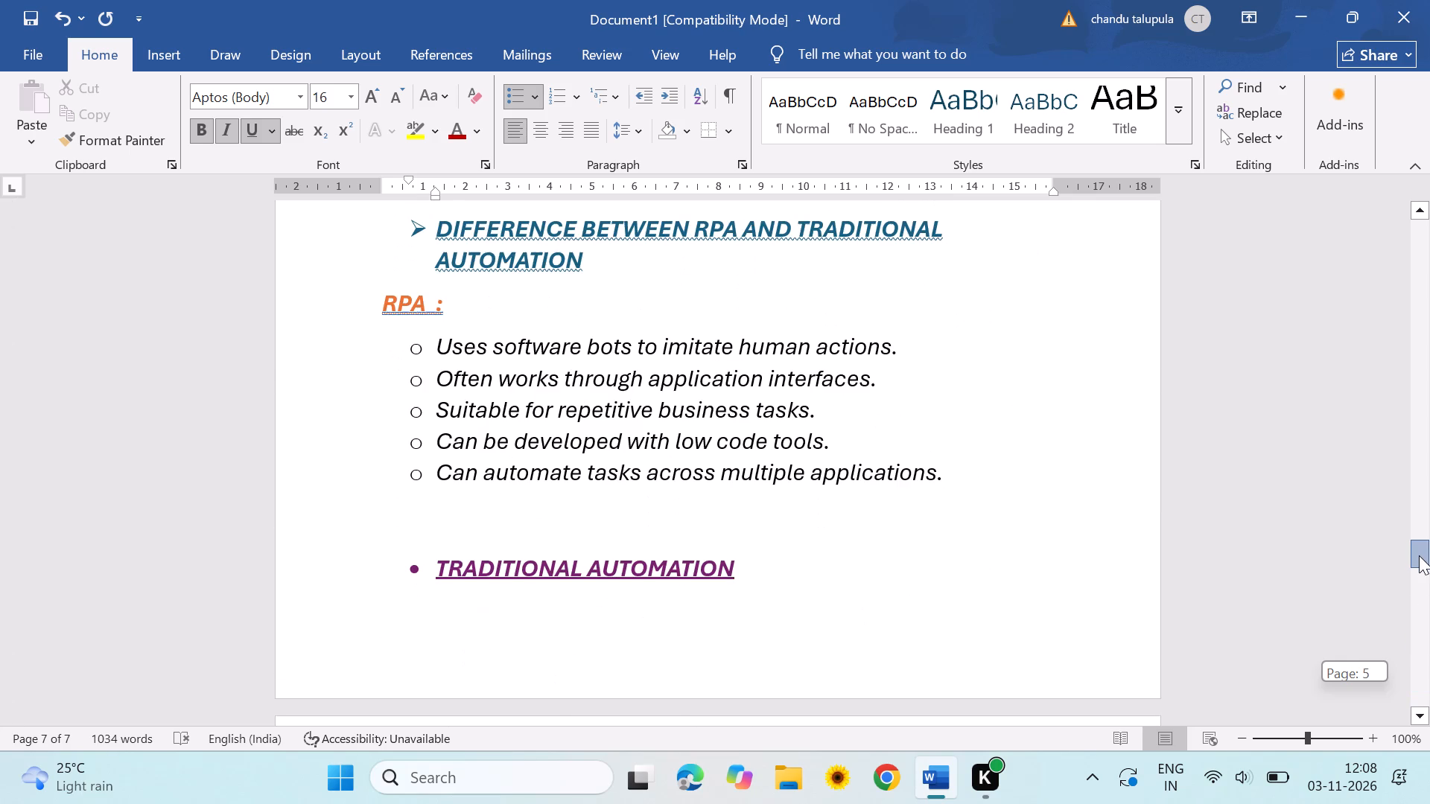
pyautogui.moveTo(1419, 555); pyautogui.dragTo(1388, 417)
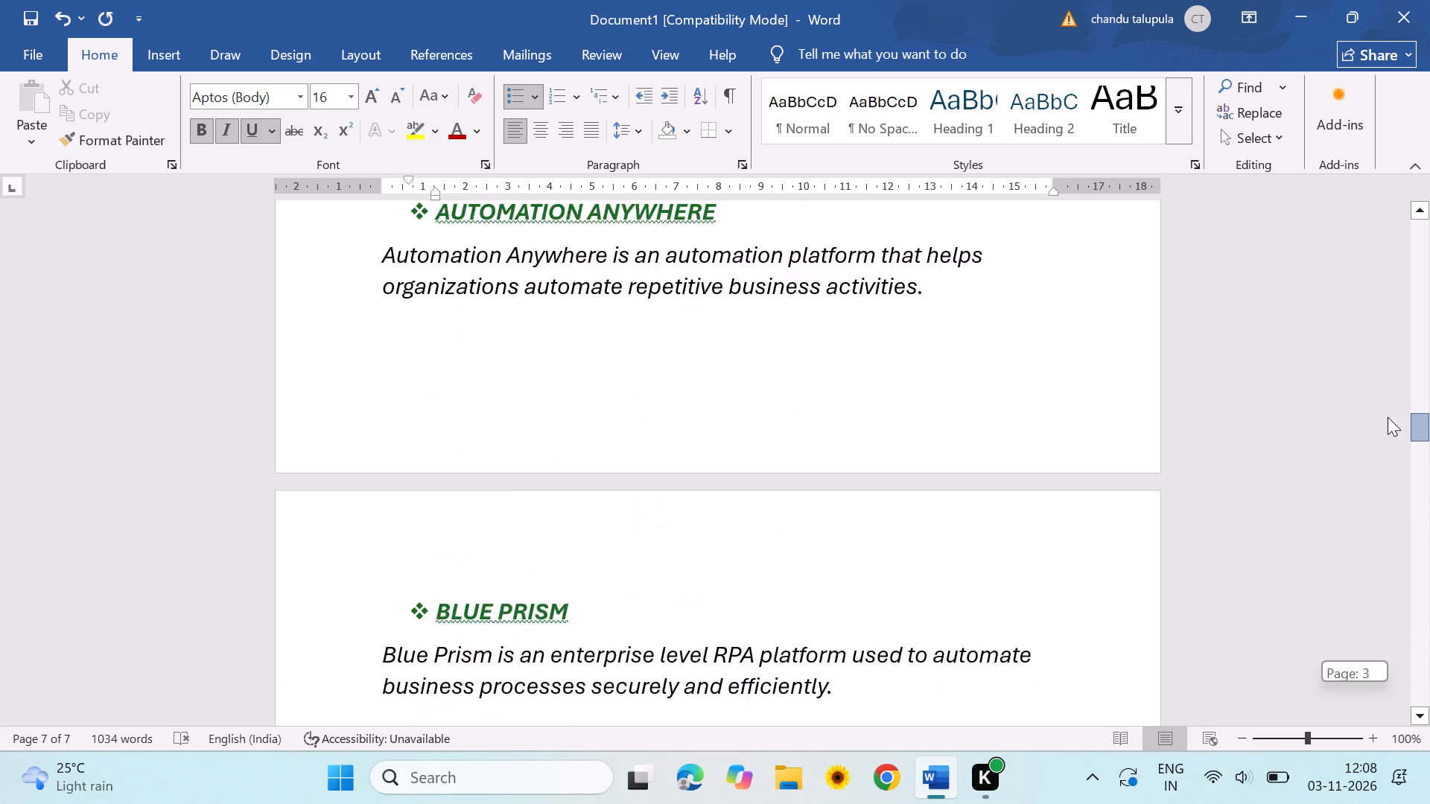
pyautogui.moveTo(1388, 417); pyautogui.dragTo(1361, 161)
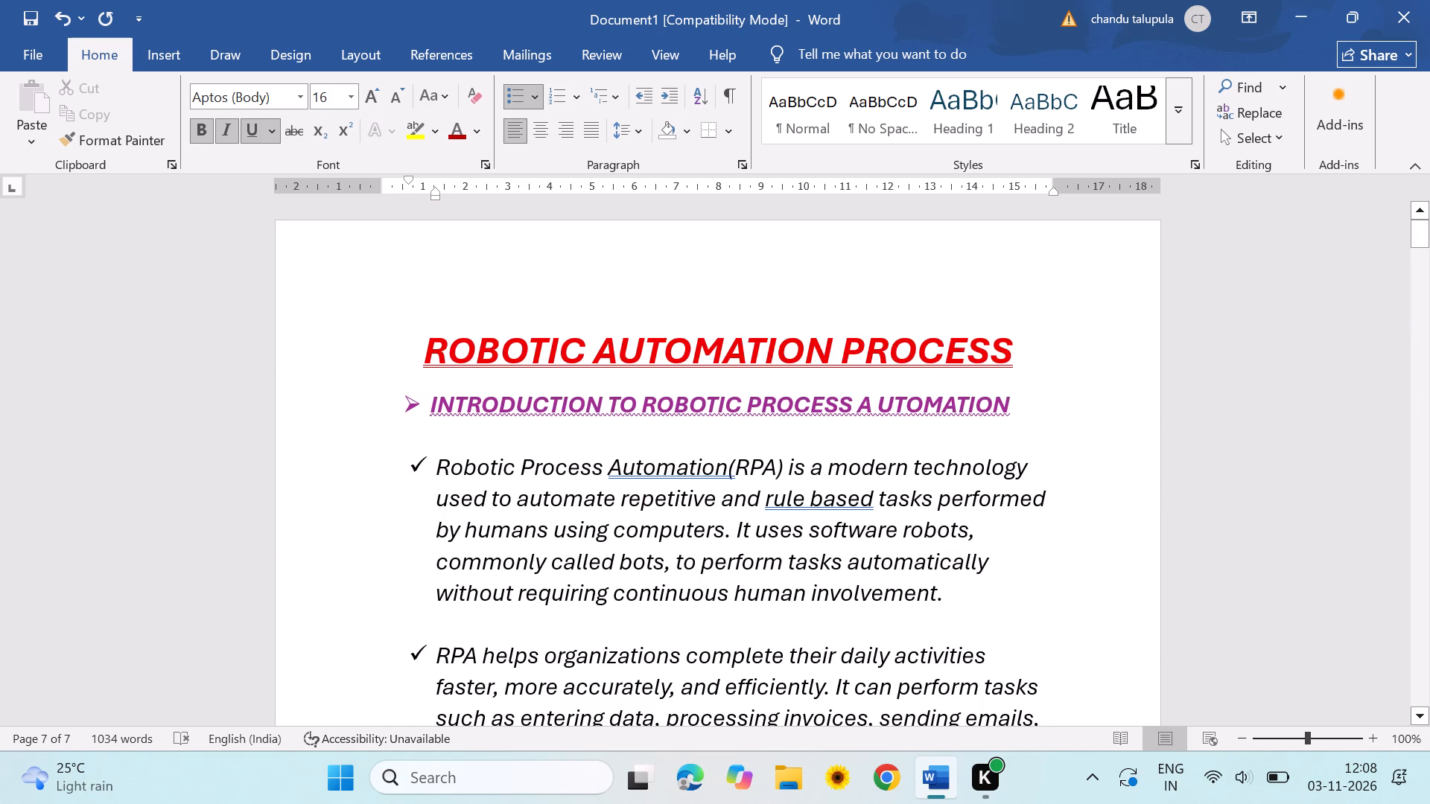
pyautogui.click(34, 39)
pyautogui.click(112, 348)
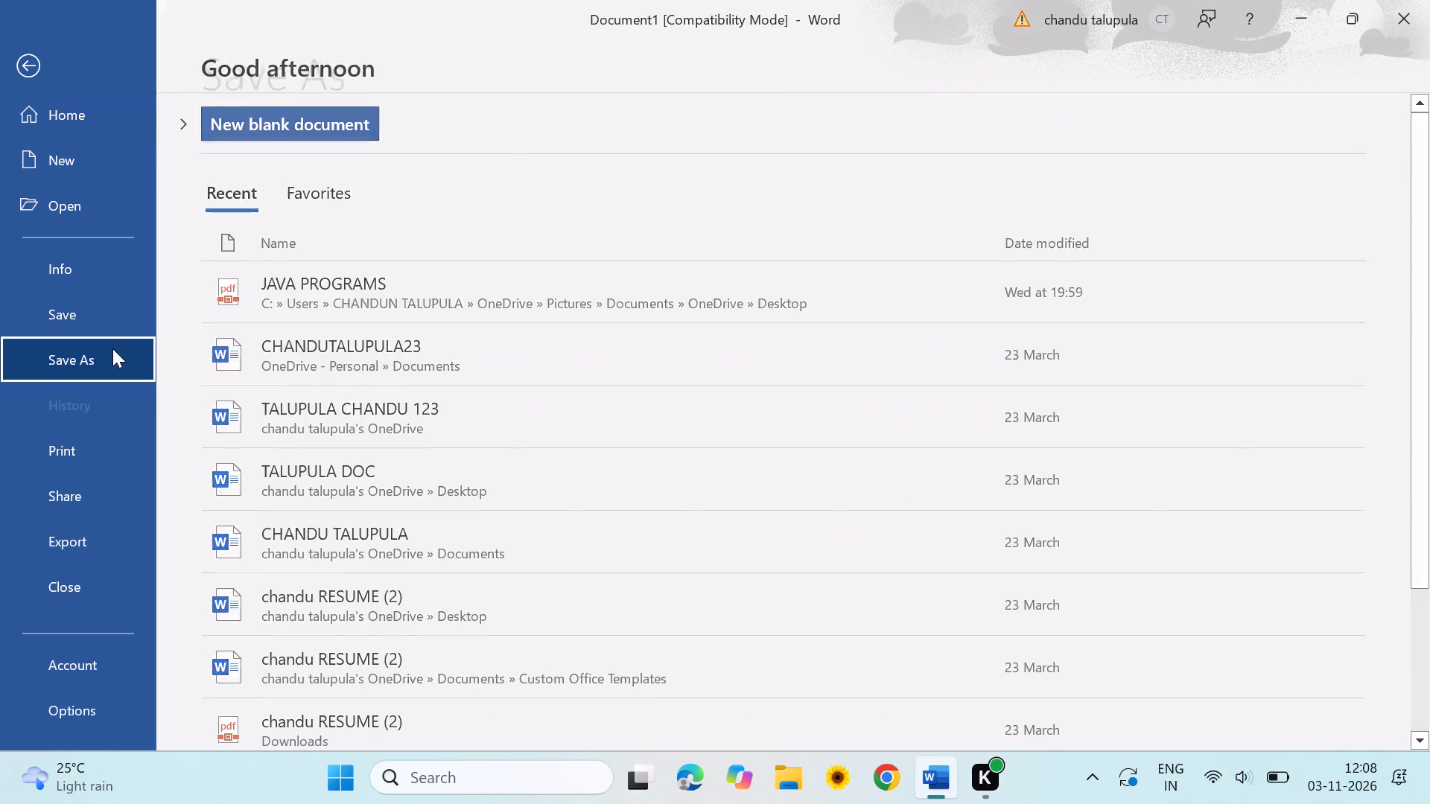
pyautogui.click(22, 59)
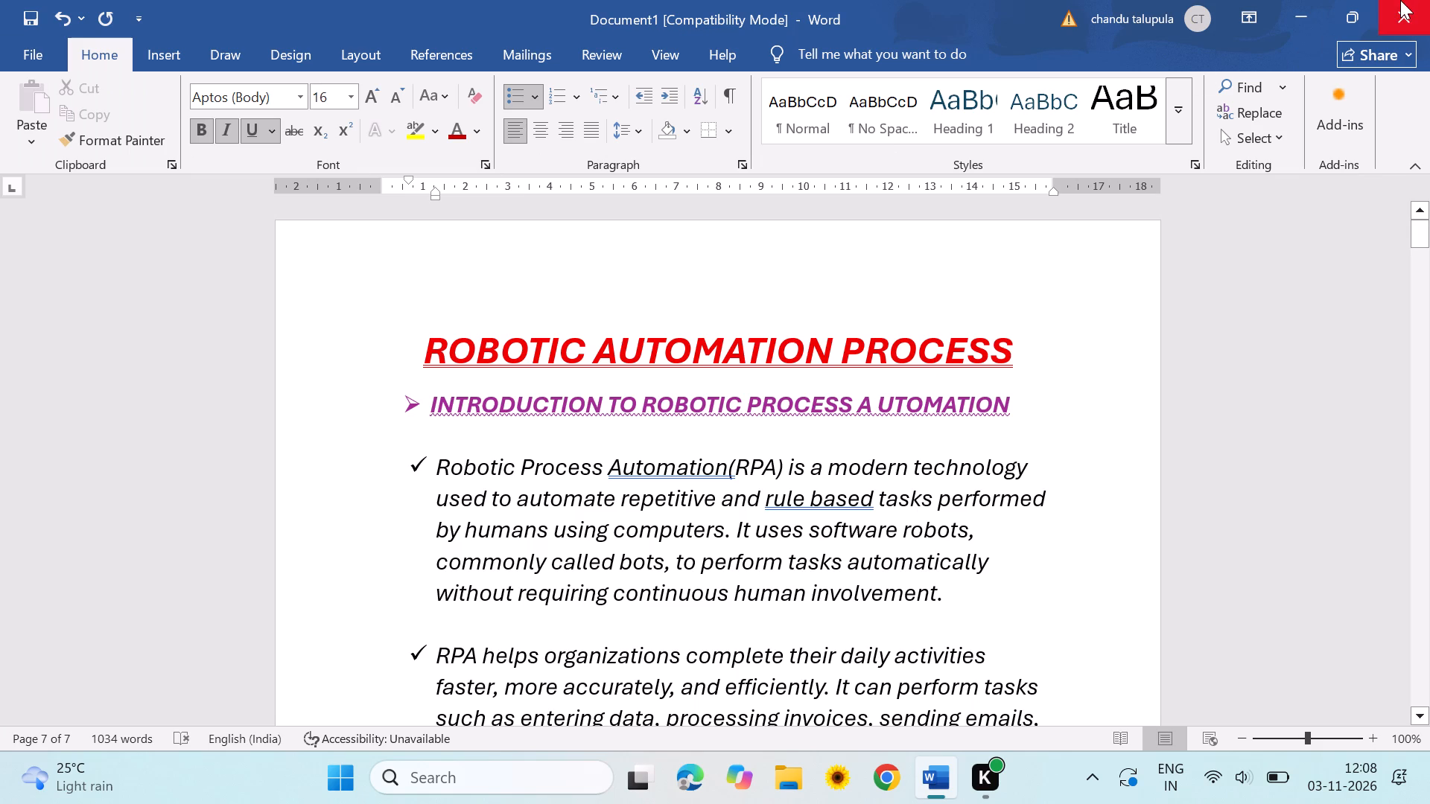
# Close the Robotic Automation Process document without saving its changes.
pyautogui.click(1400, 0)
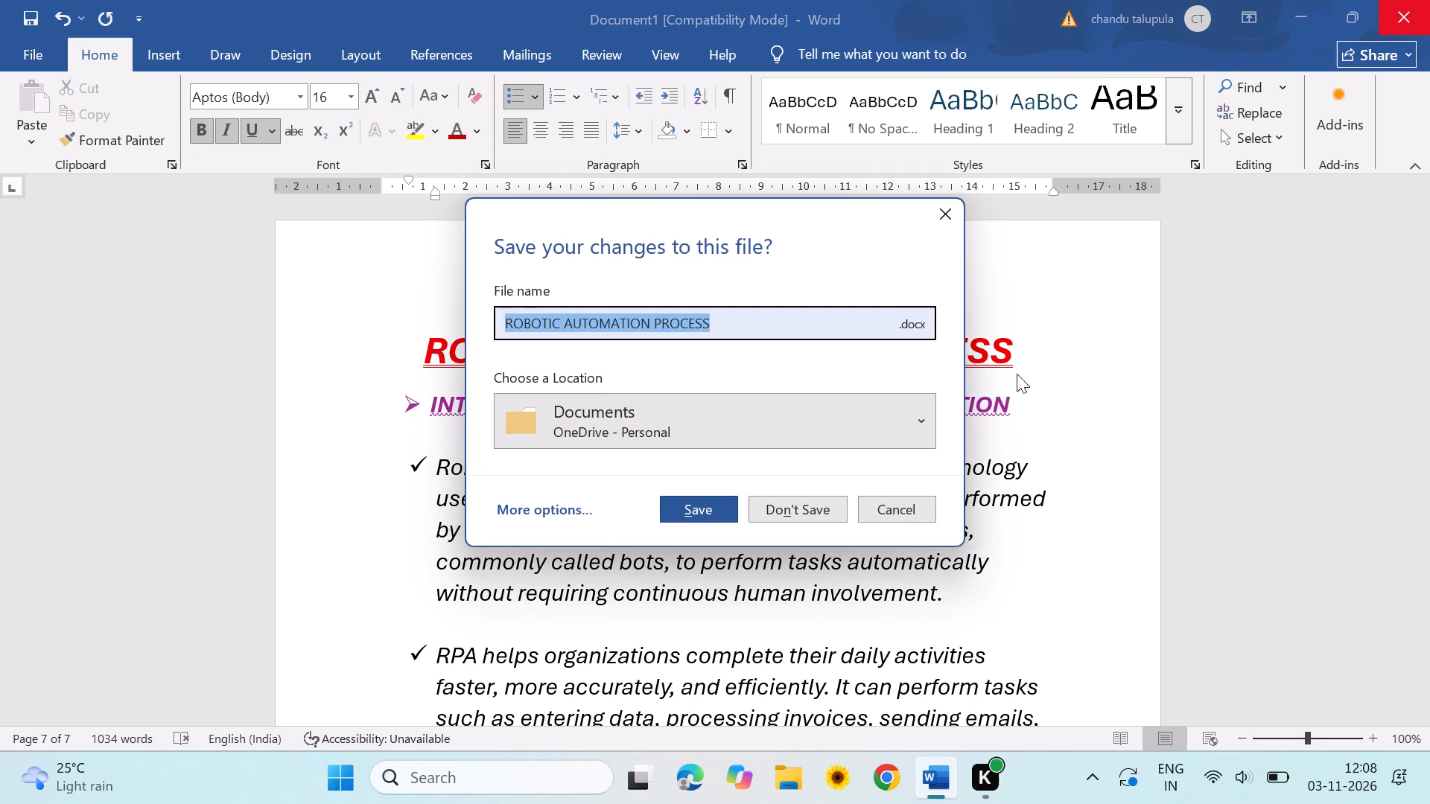
pyautogui.click(825, 505)
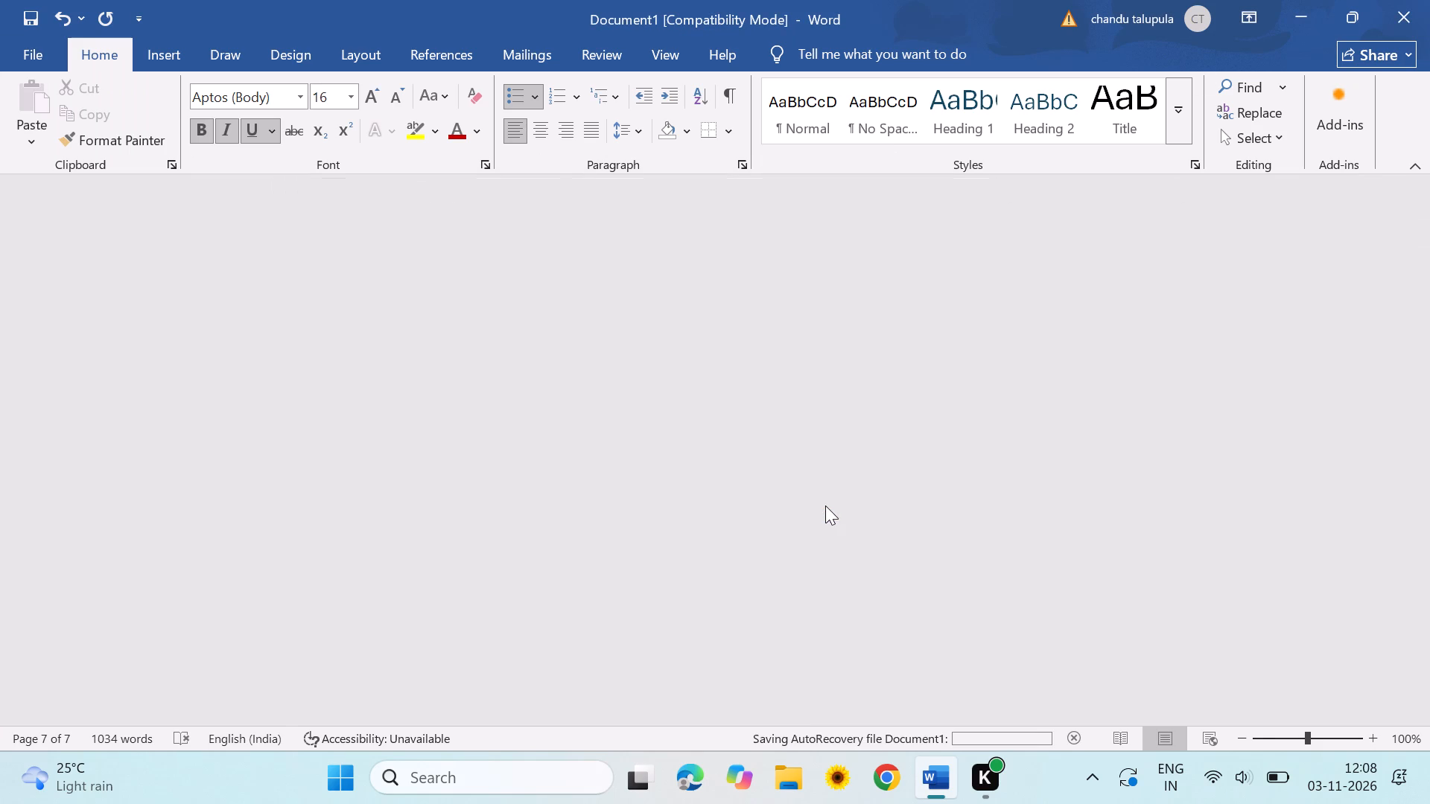